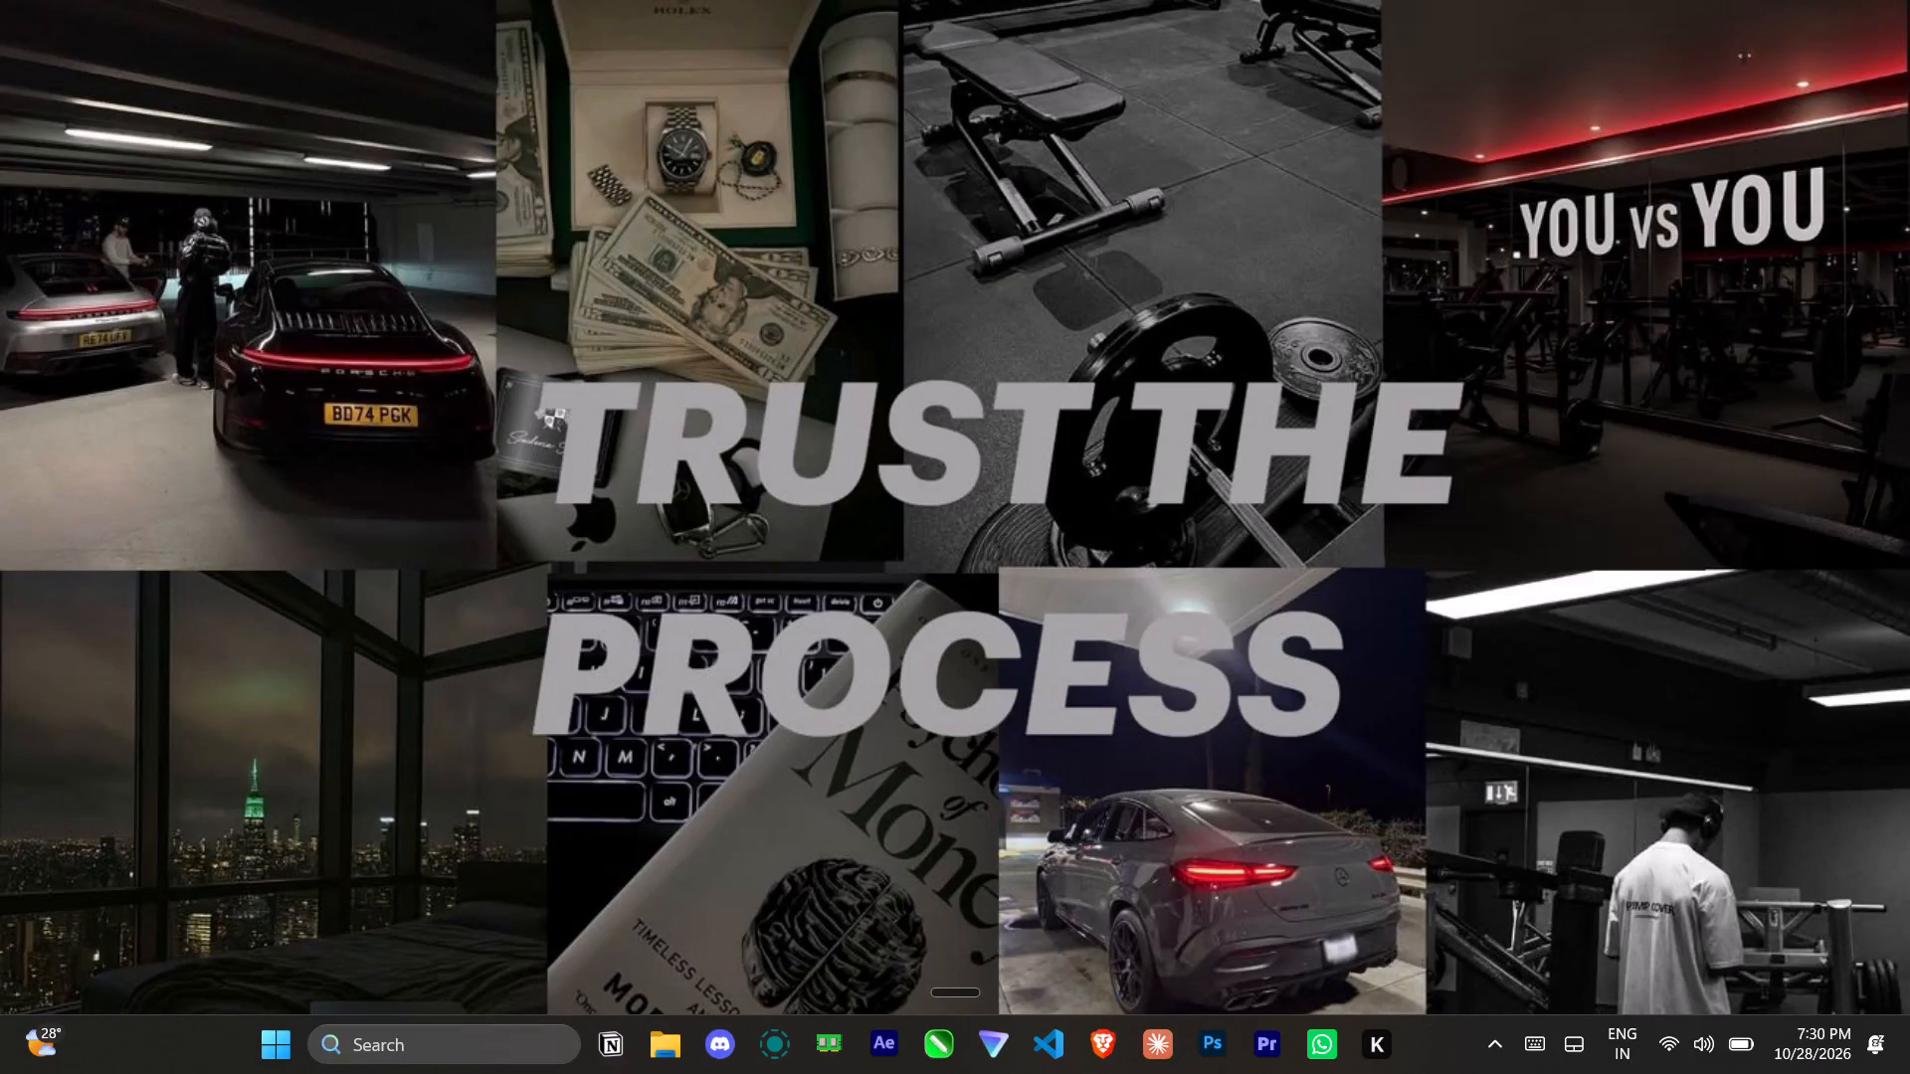
Open Google Chrome from the recent searches.
{"action": "left_click", "coordinate": [411, 1047]}
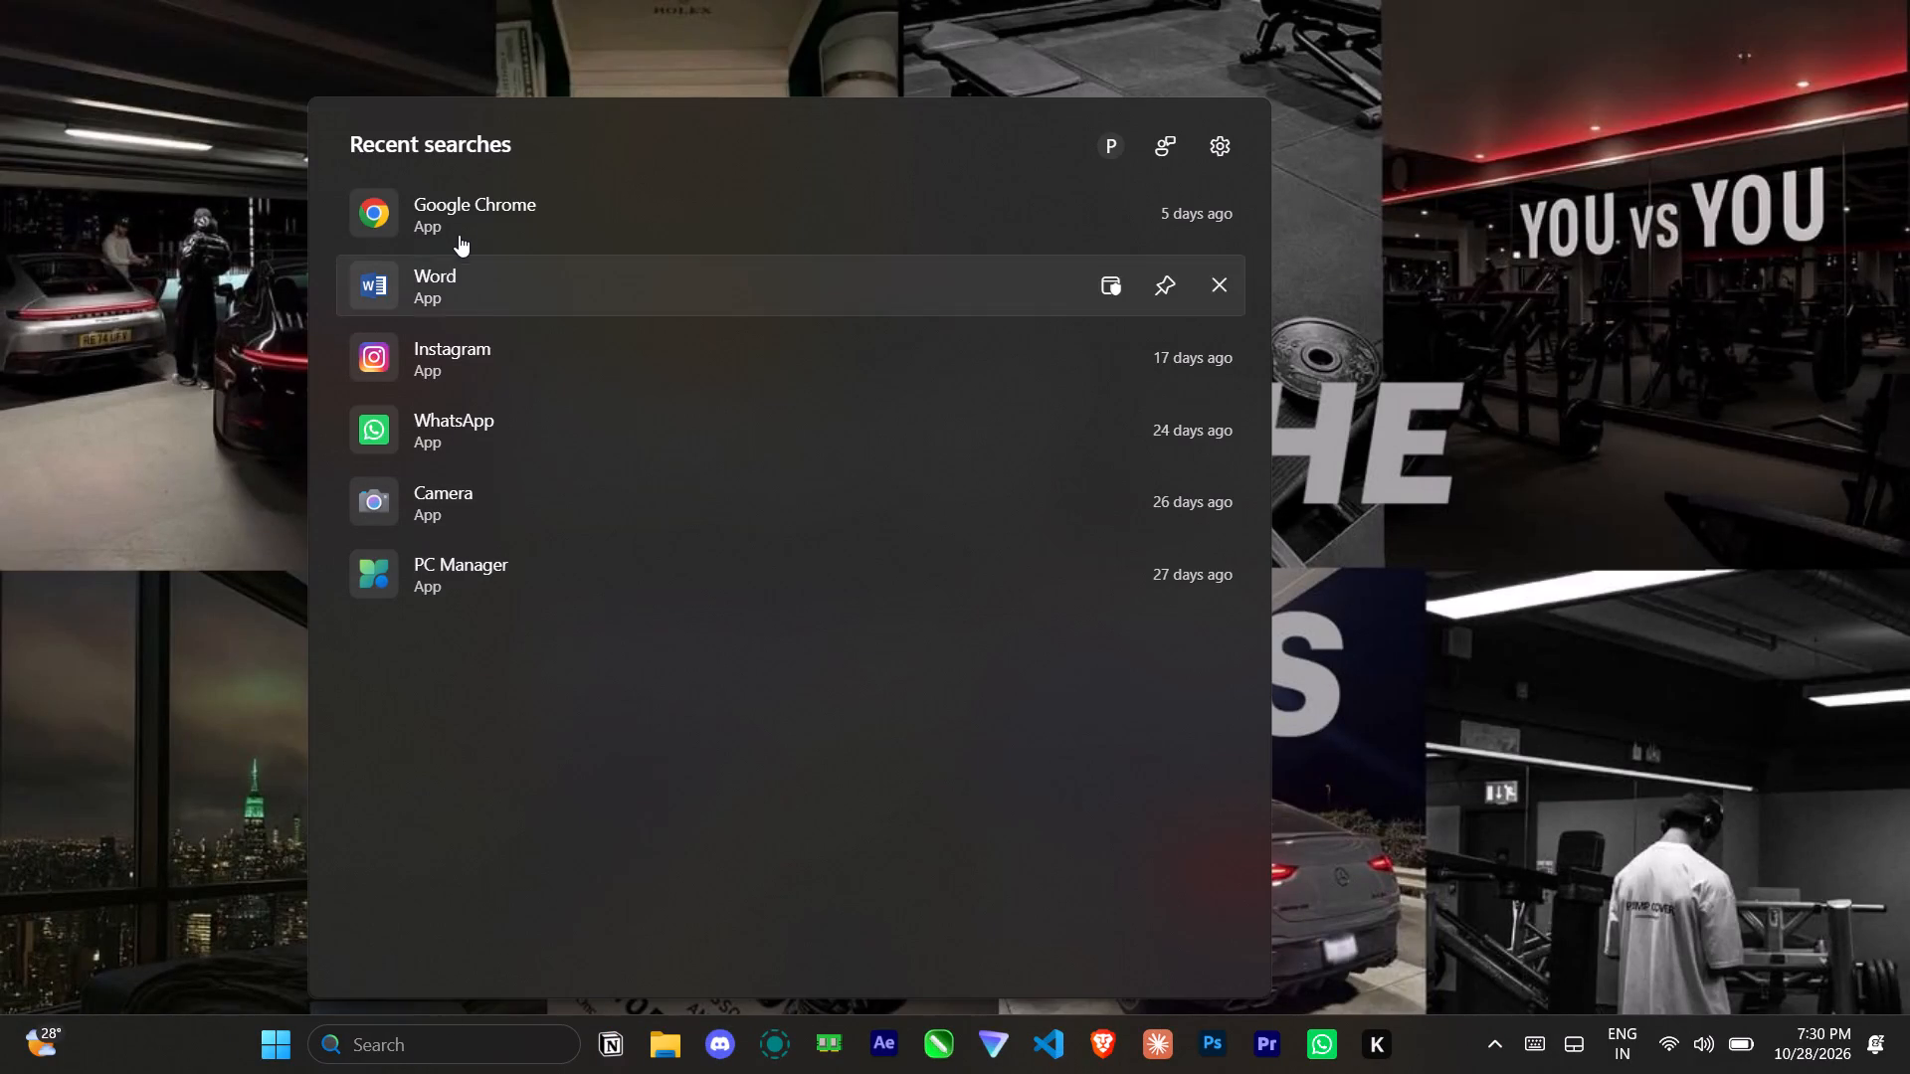
{"action": "left_click", "coordinate": [465, 225]}
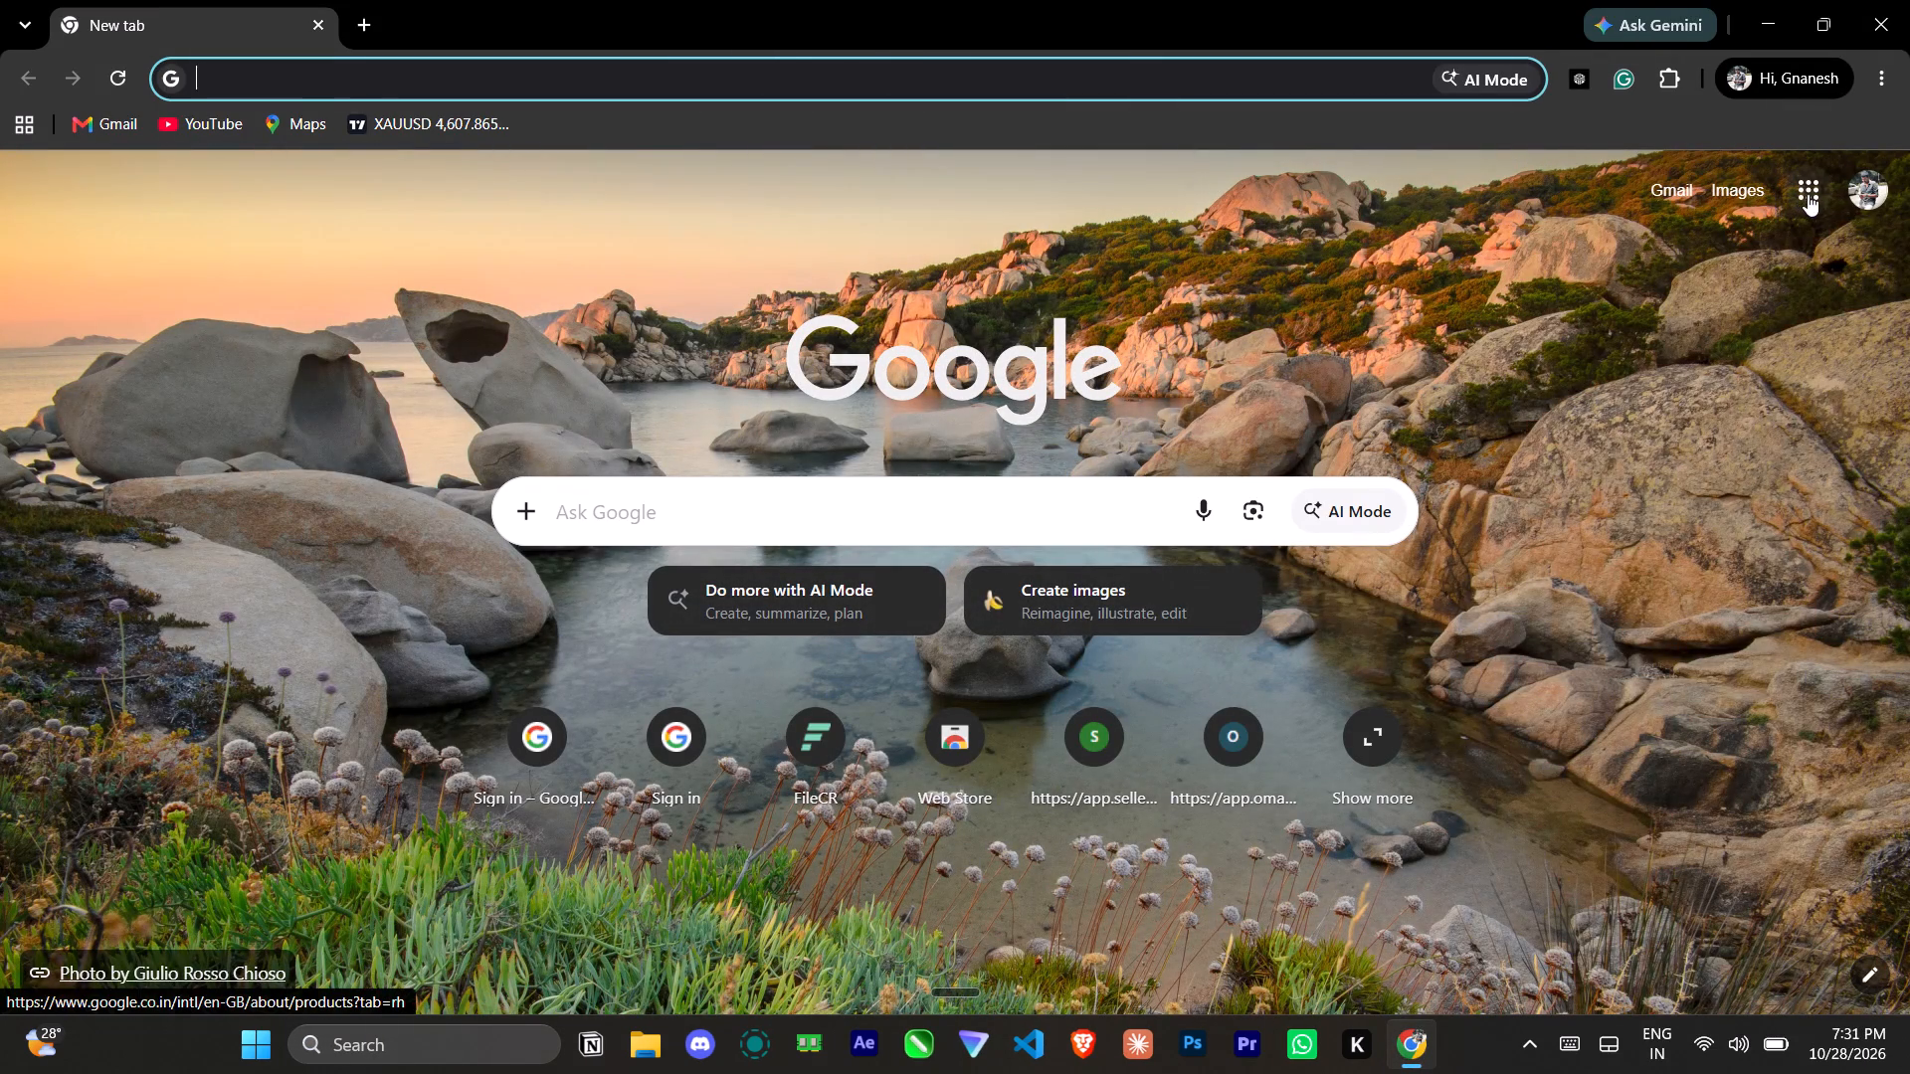
Show the collection of Google apps on the new tab page.
{"action": "left_click", "coordinate": [1808, 194]}
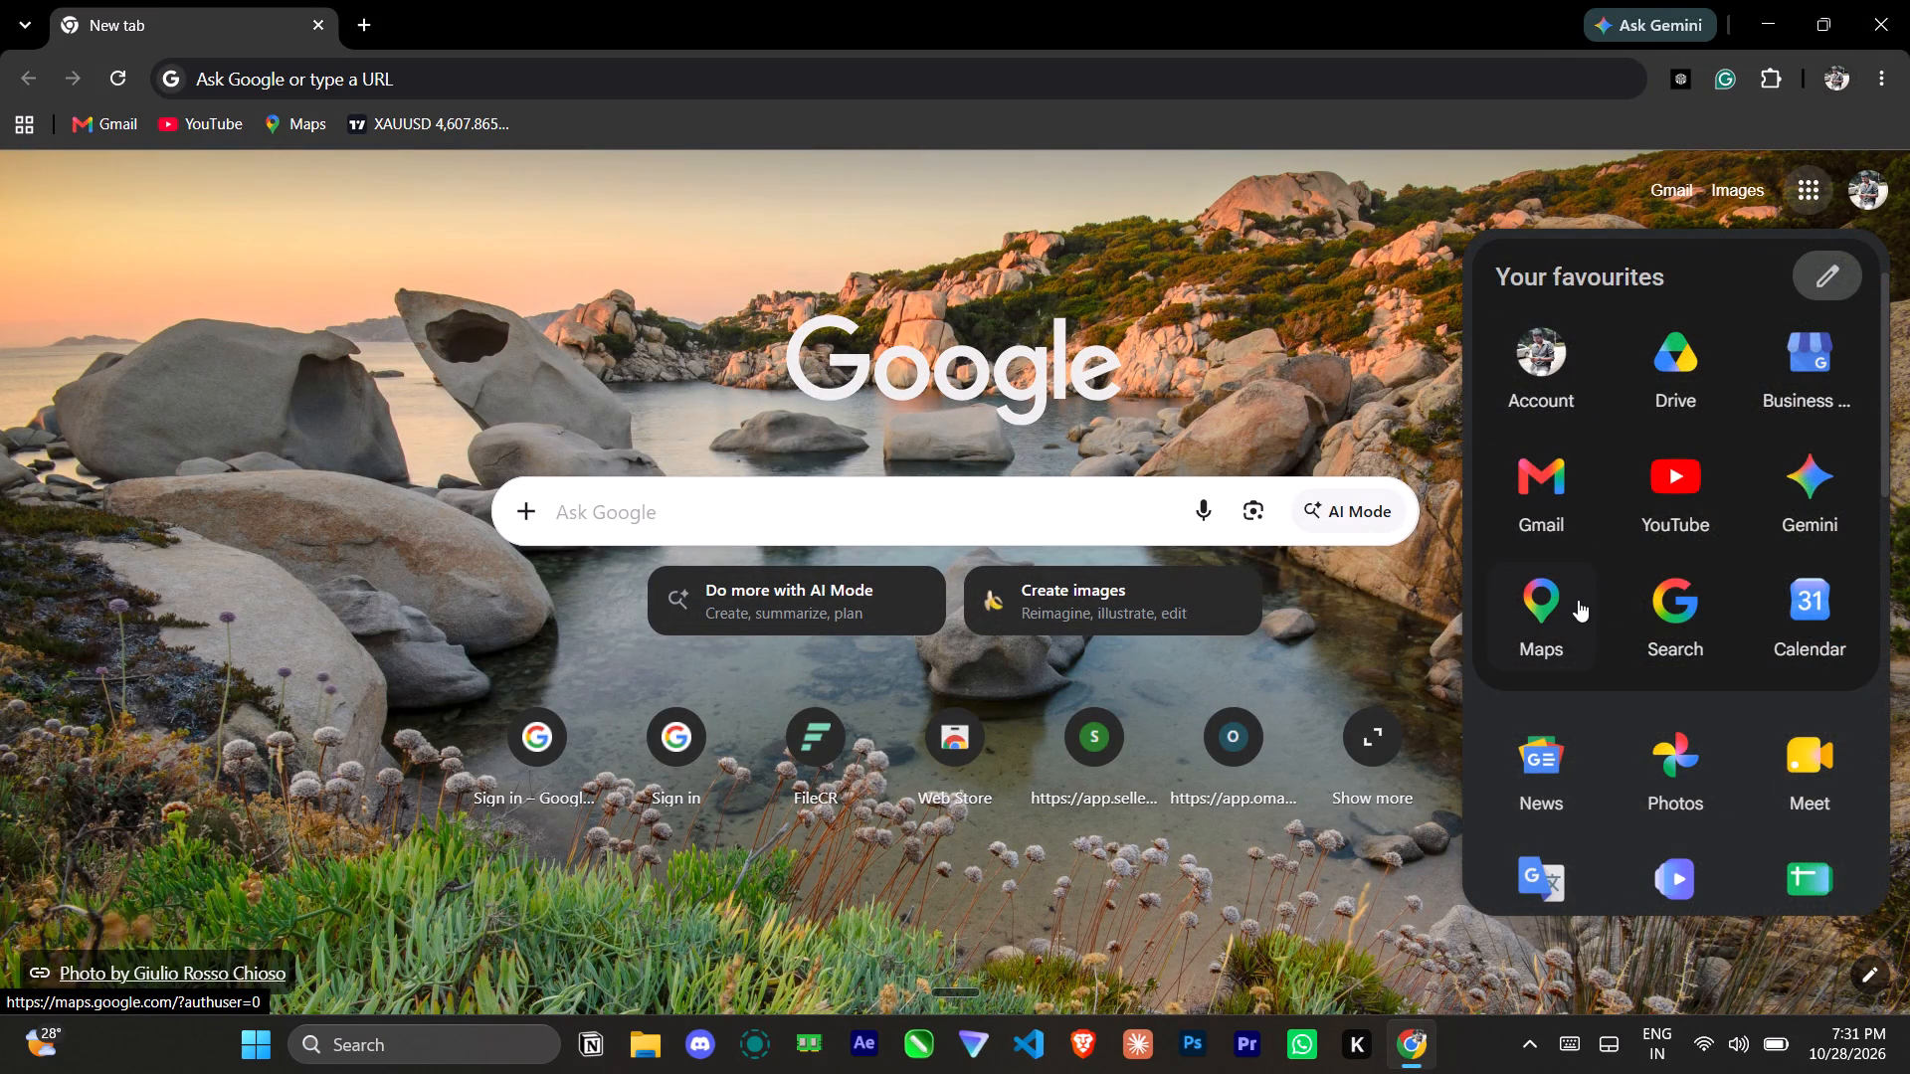
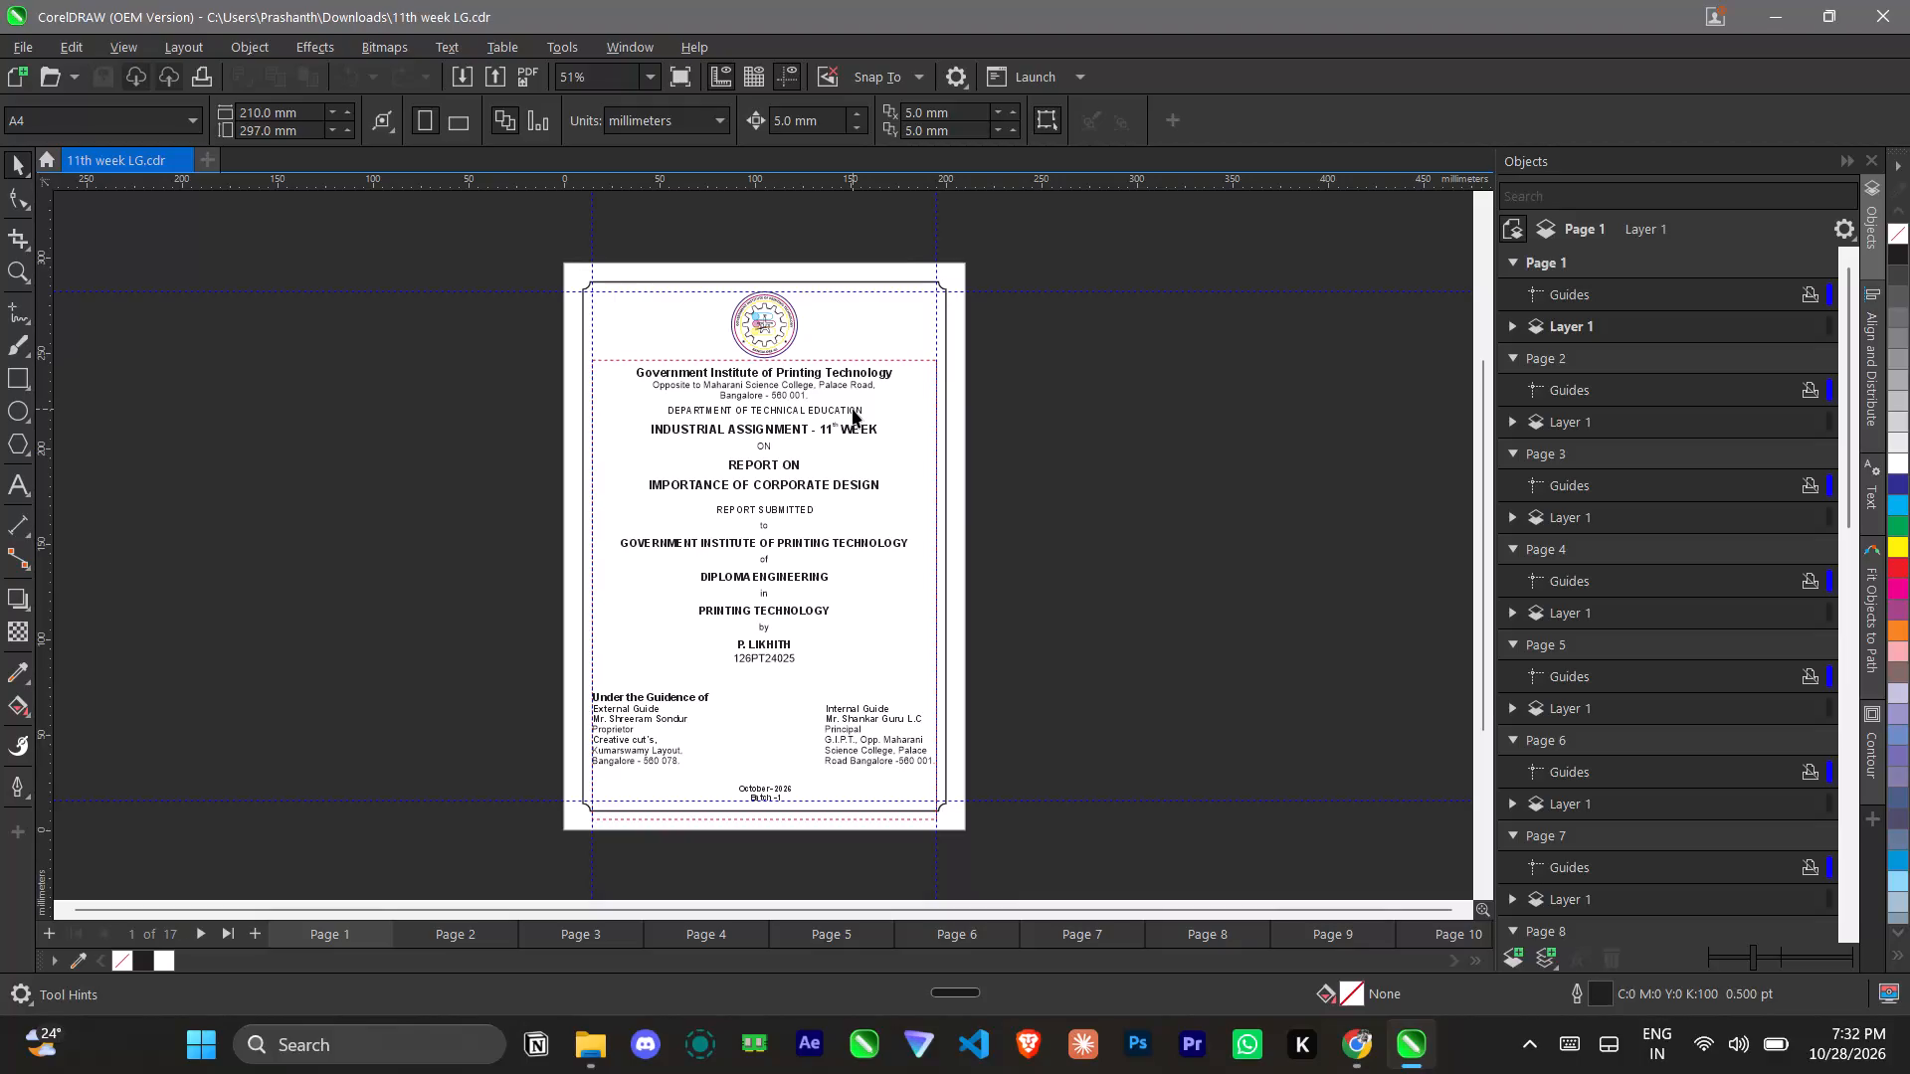
Replace the student's name below "by" on the cover page with the new student's name in capitals, after the existing initial.
{"action": "scroll", "coordinate": [853, 409], "scroll_direction": "up", "scroll_amount": 2, "text": "shift"}
{"action": "scroll", "coordinate": [833, 492], "scroll_direction": "up", "scroll_amount": 3, "text": "ctrl"}
{"action": "scroll", "coordinate": [833, 492], "scroll_direction": "down", "scroll_amount": 1, "text": "ctrl"}
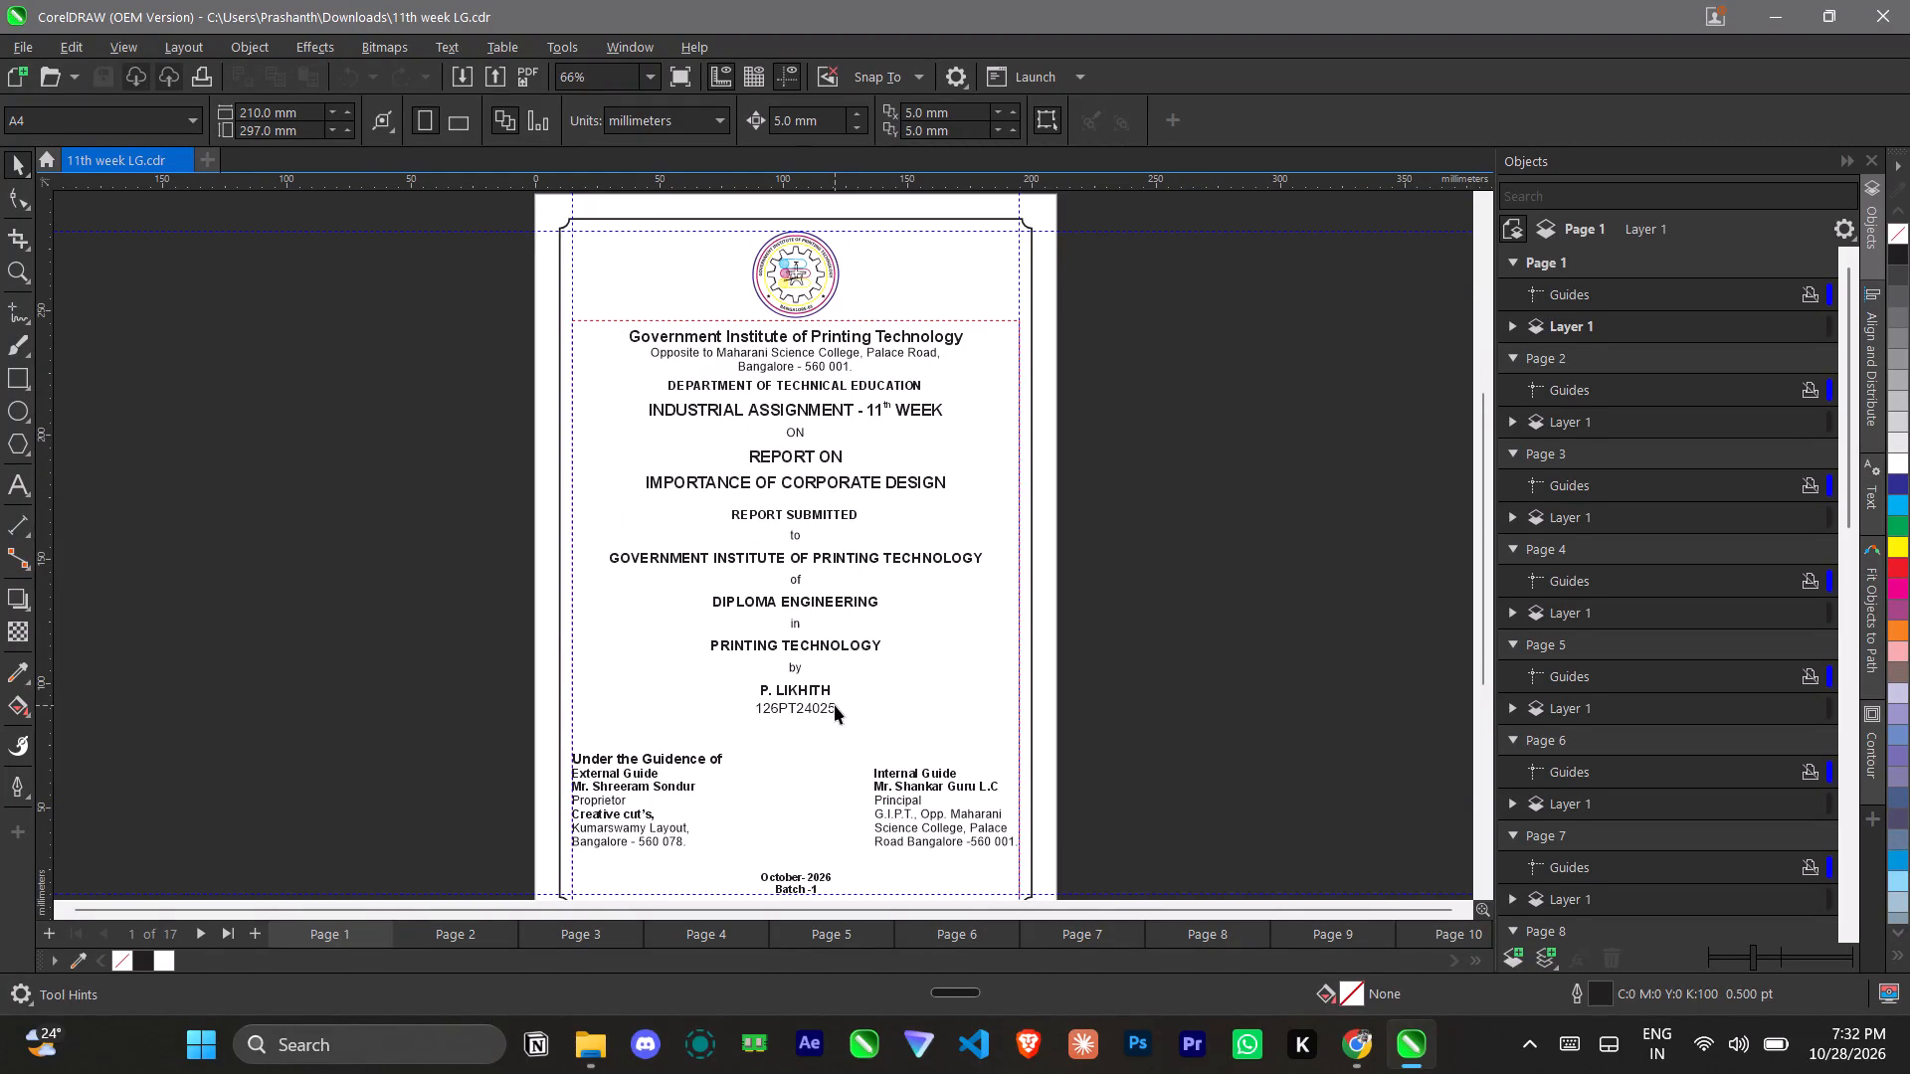
{"action": "scroll", "coordinate": [835, 705], "scroll_direction": "up", "scroll_amount": 2, "text": "ctrl"}
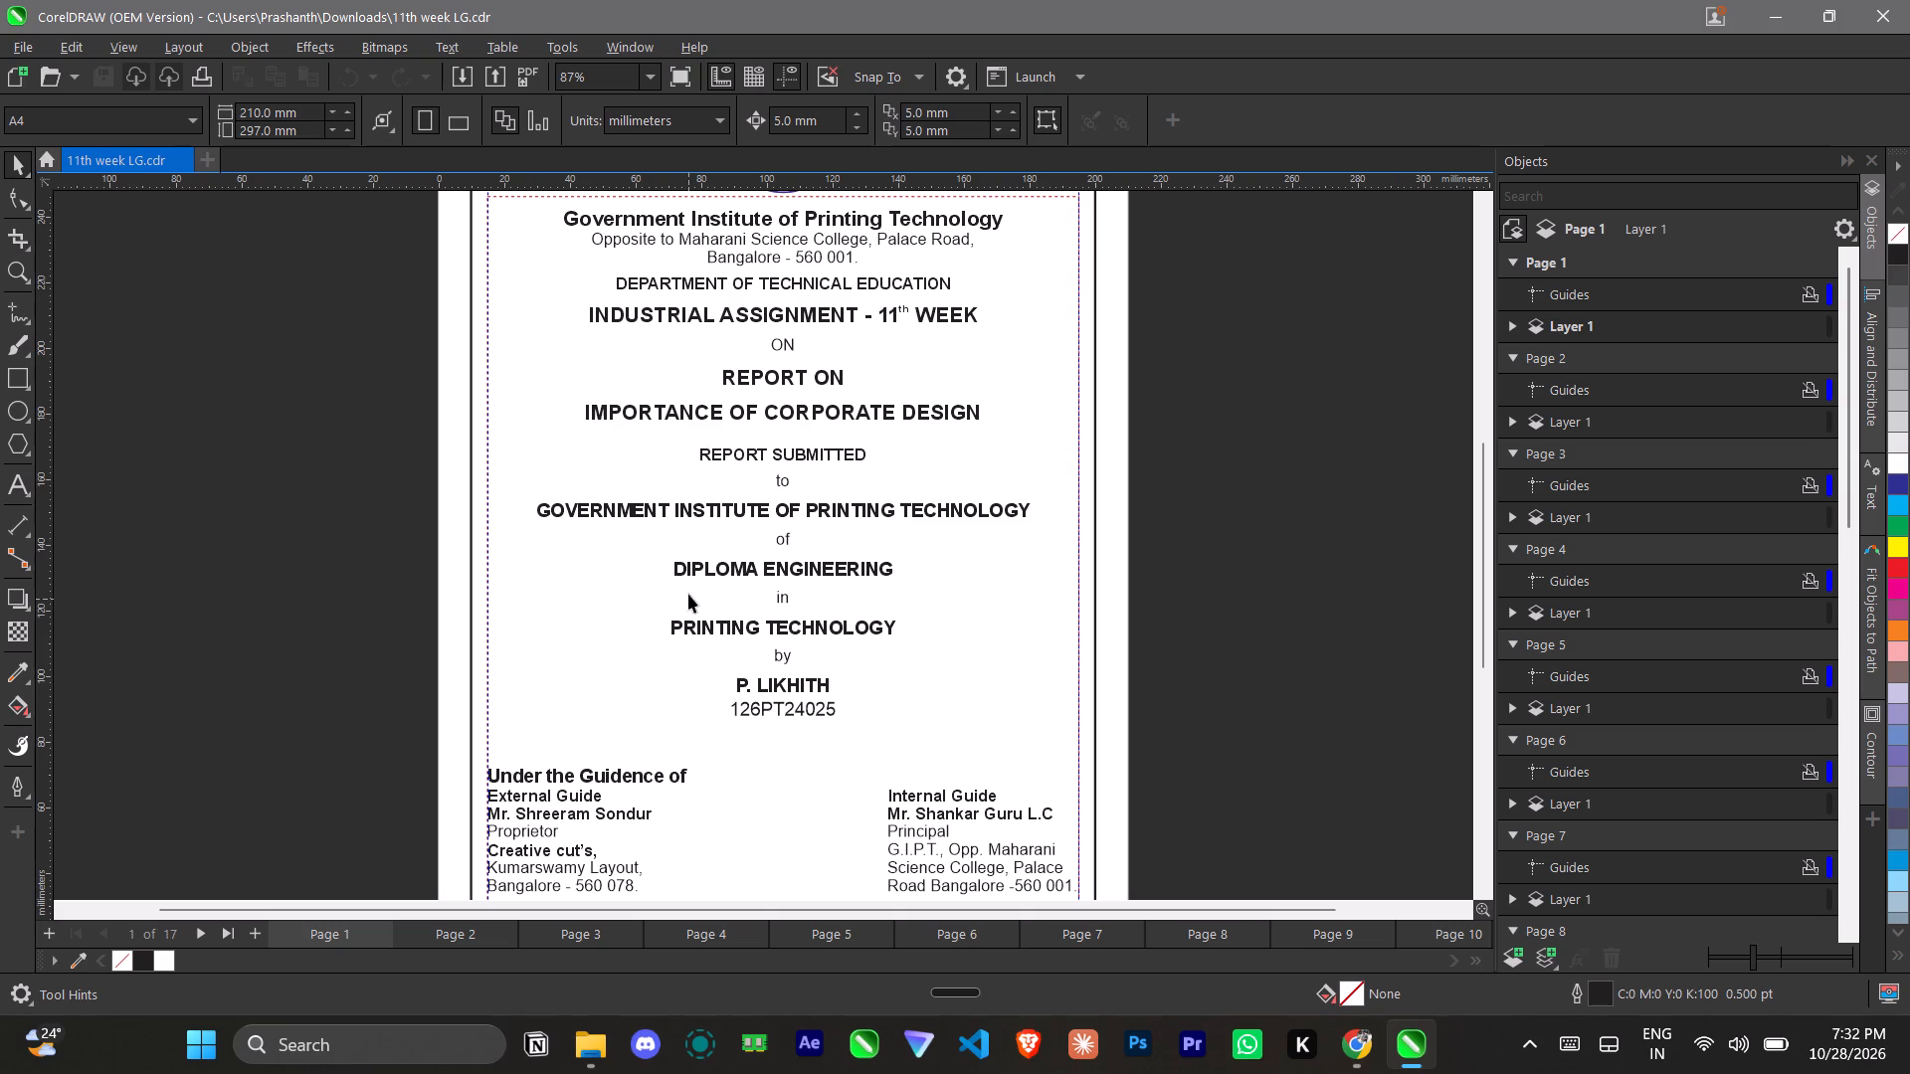
{"action": "left_click", "coordinate": [13, 478]}
{"action": "left_click", "coordinate": [834, 688]}
{"action": "key", "text": "BackSpace"}
{"action": "key", "text": "BackSpace"}
{"action": "key", "text": "BackSpace"}
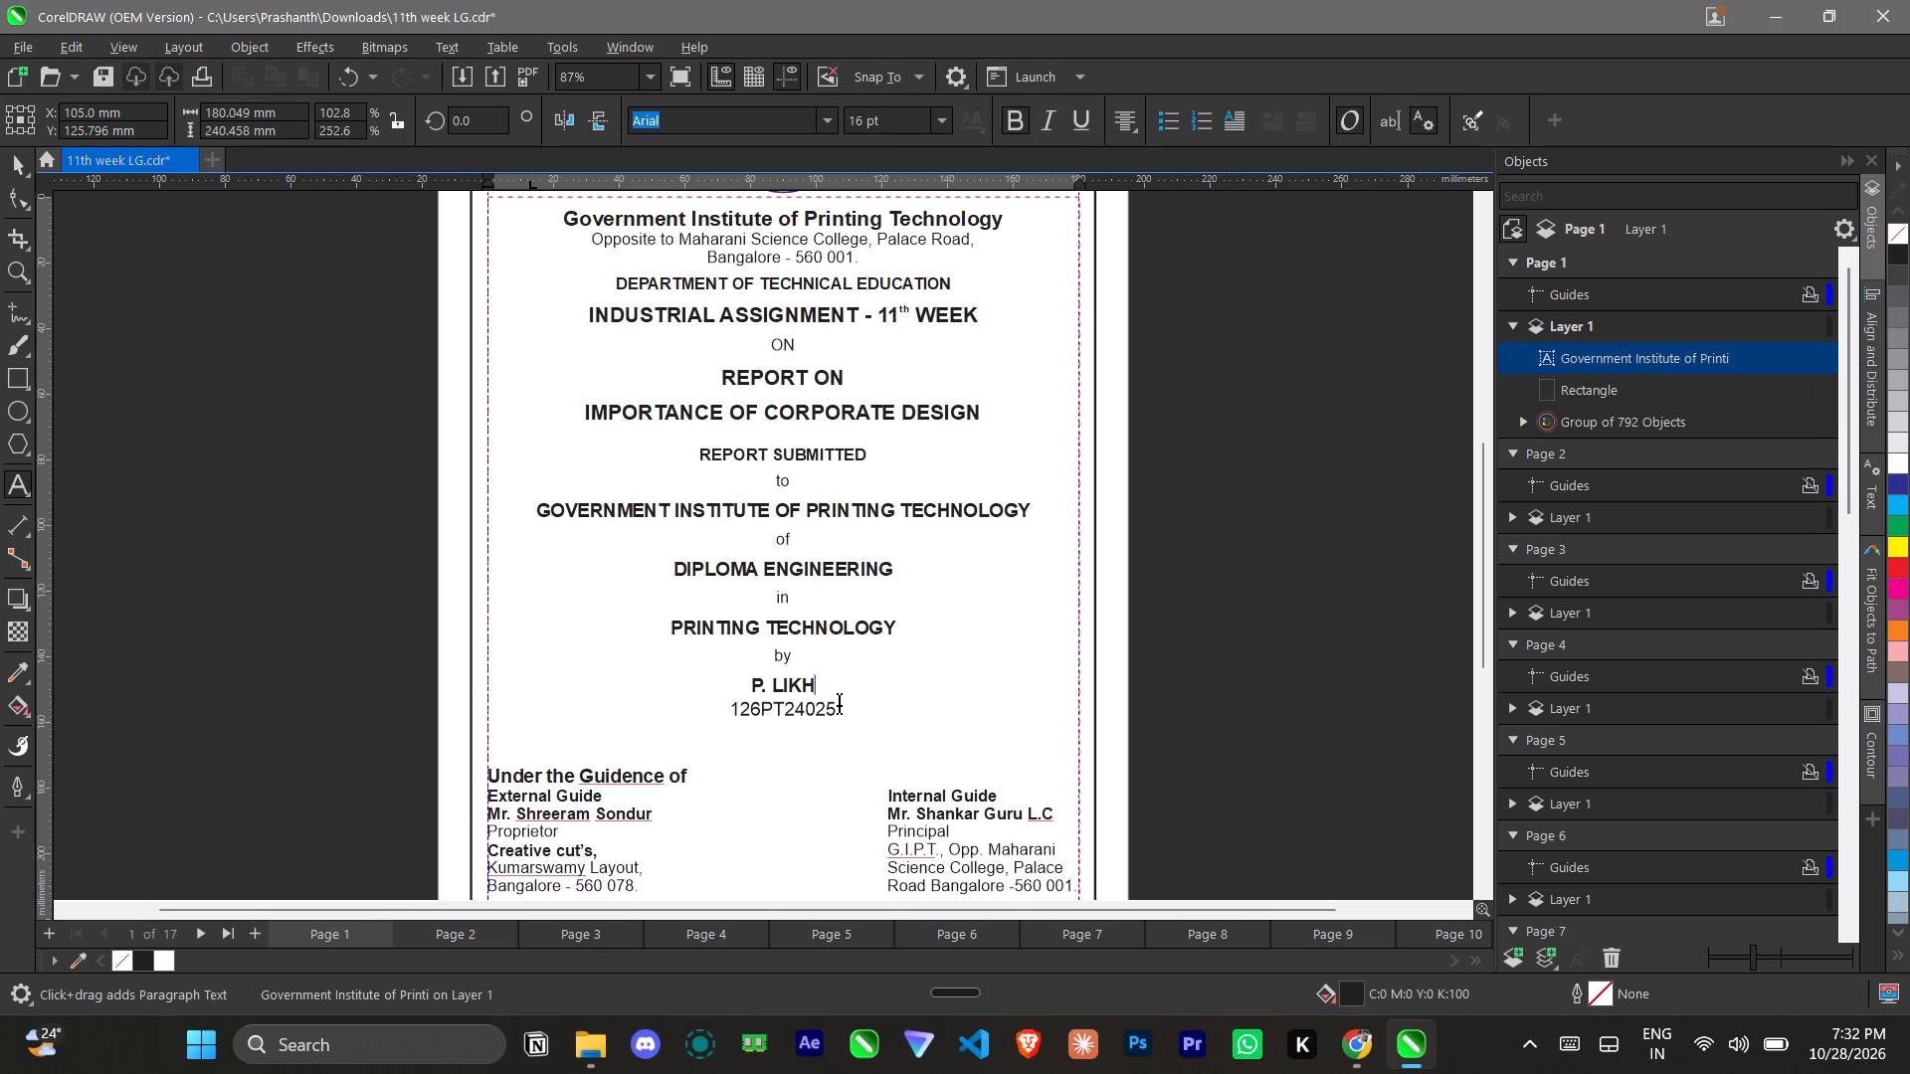
{"action": "key", "text": "BackSpace"}
{"action": "key", "text": "BackSpace"}
{"action": "key", "text": "BackSpace"}
{"action": "key", "text": "BackSpace"}
{"action": "key", "text": "BackSpace"}
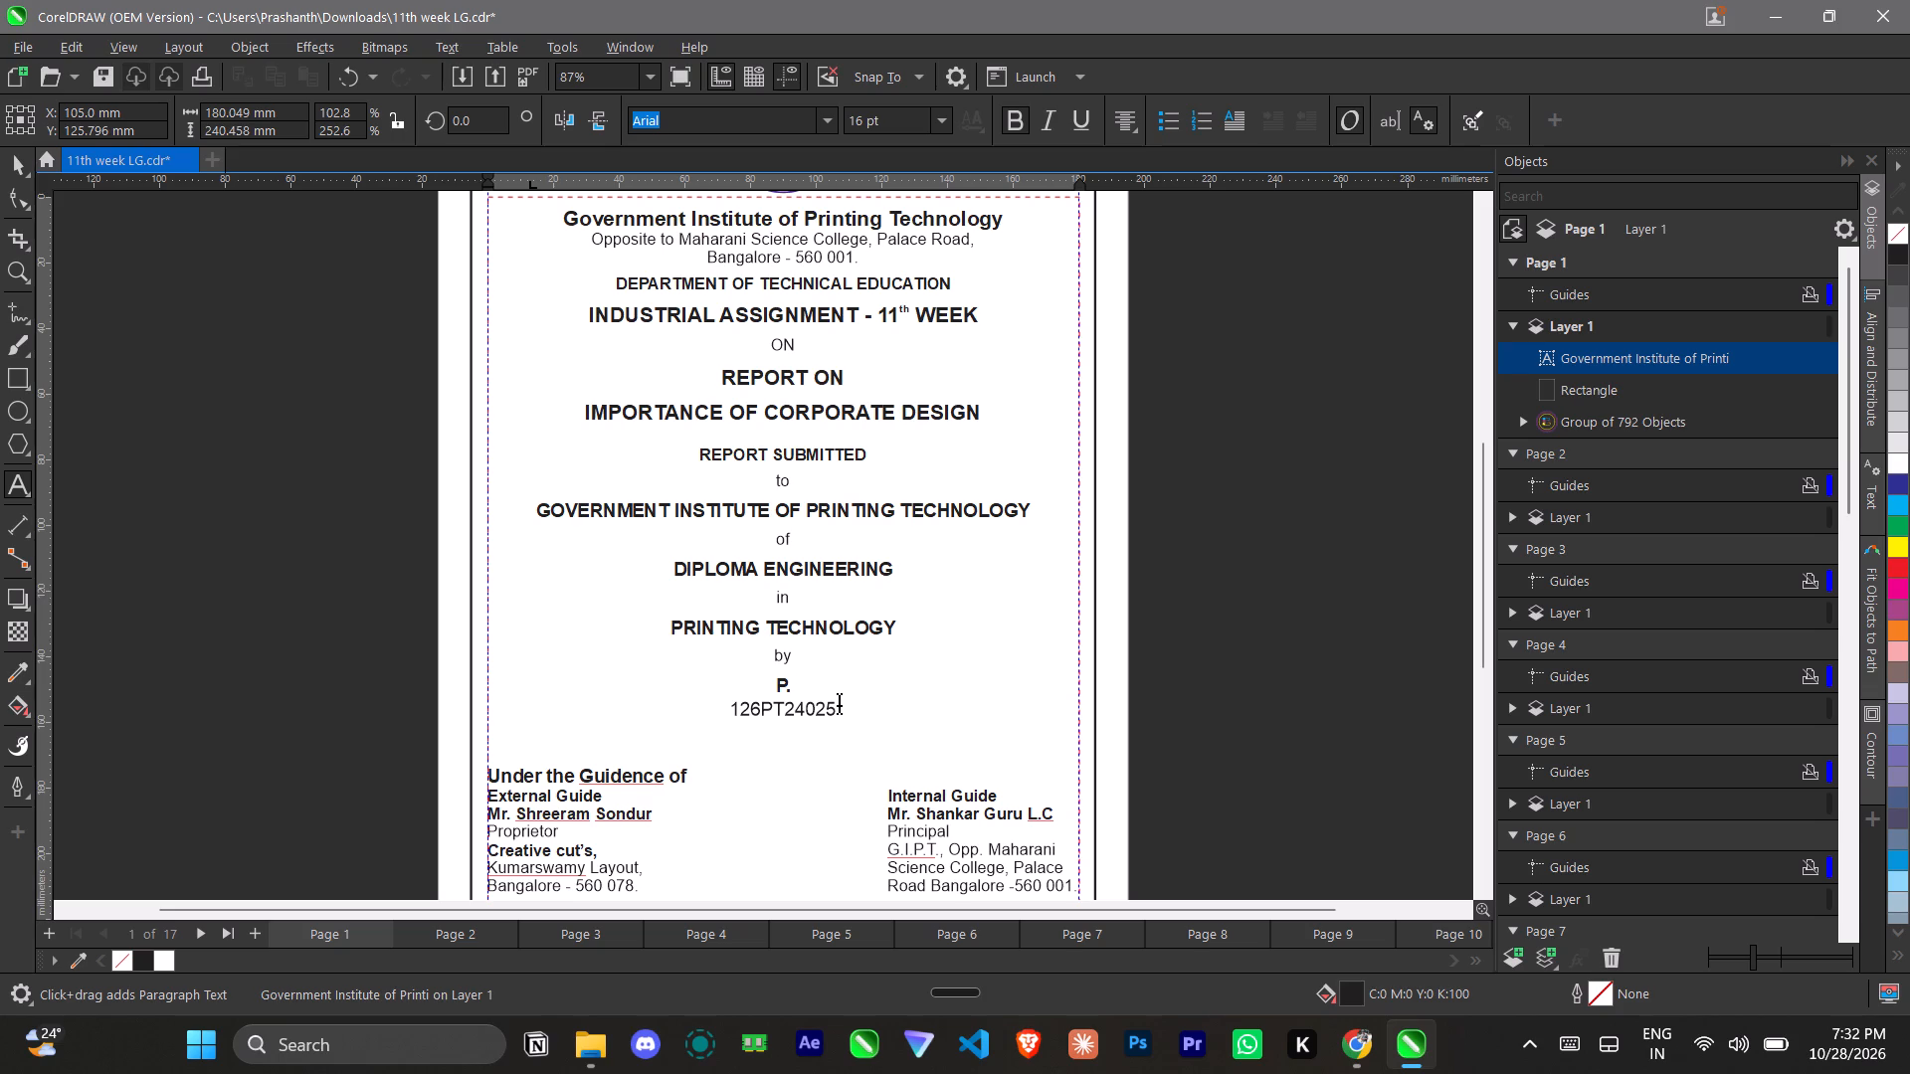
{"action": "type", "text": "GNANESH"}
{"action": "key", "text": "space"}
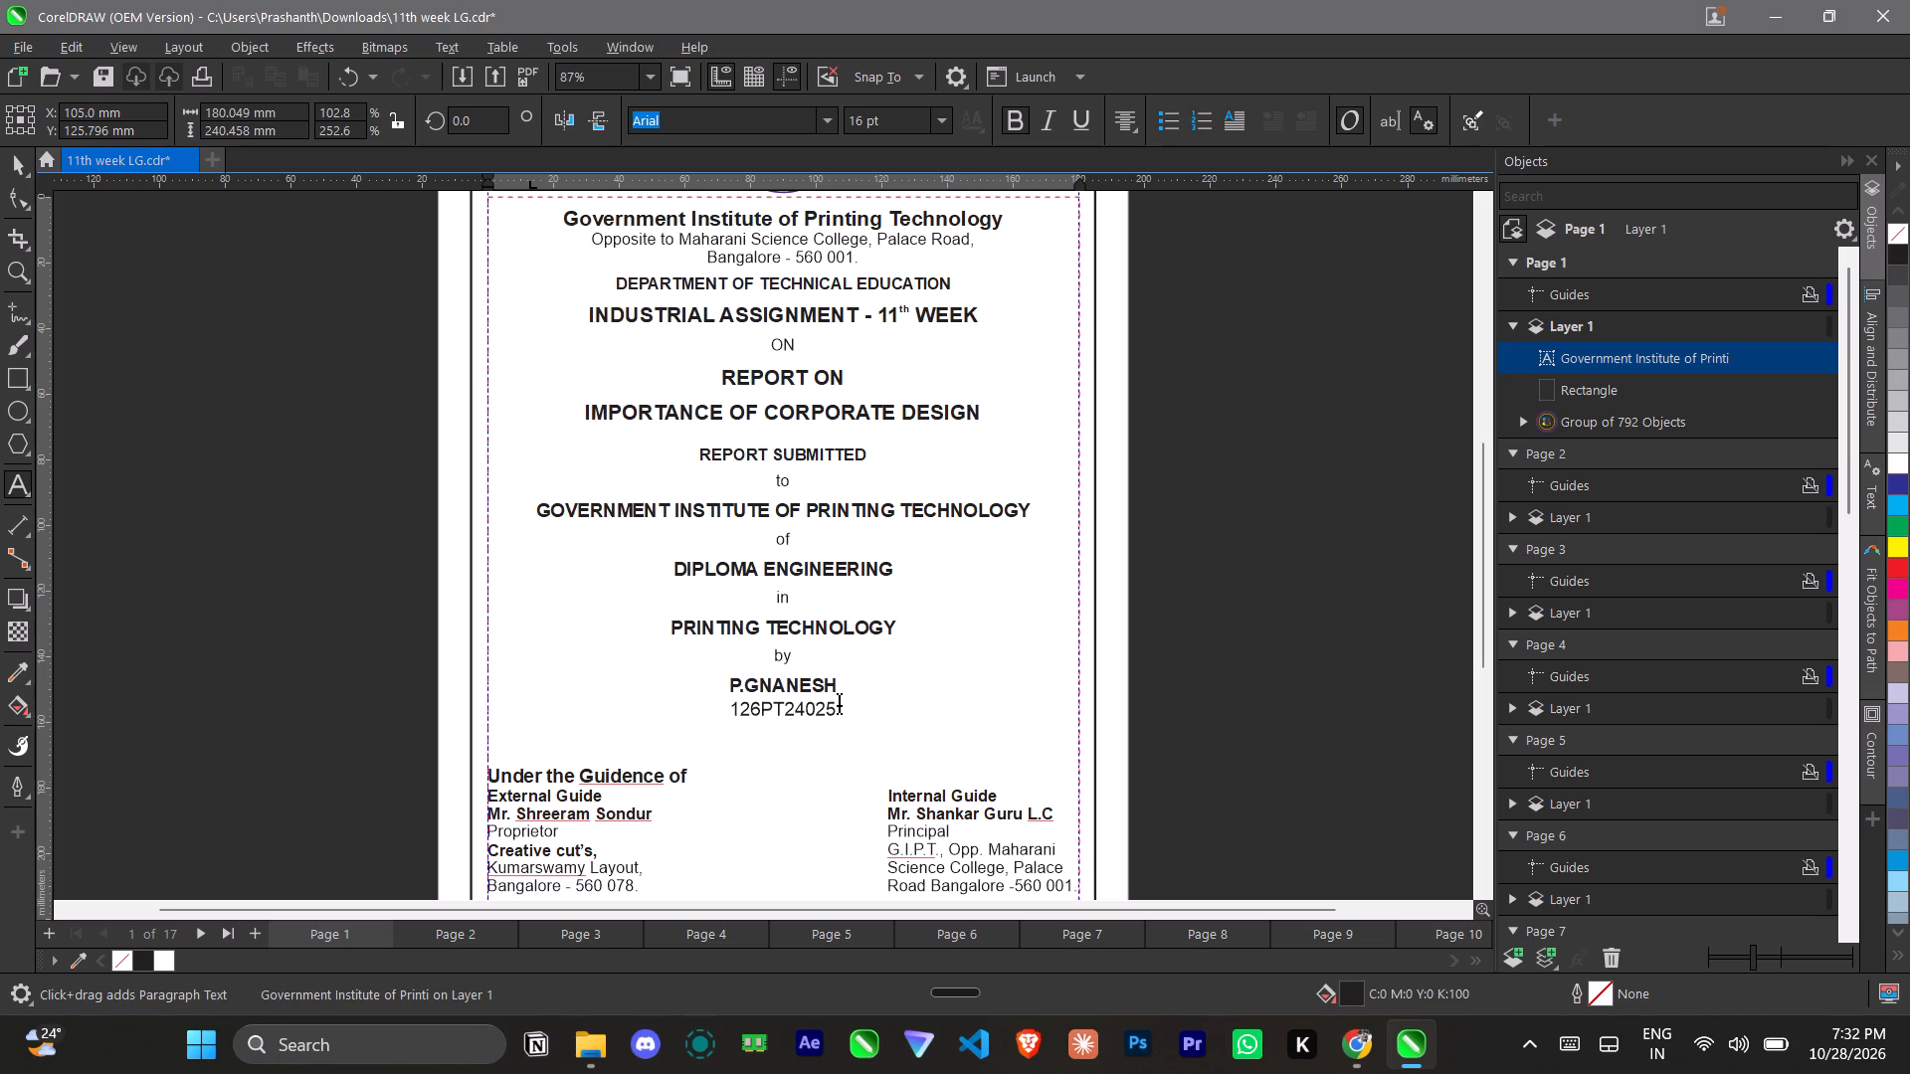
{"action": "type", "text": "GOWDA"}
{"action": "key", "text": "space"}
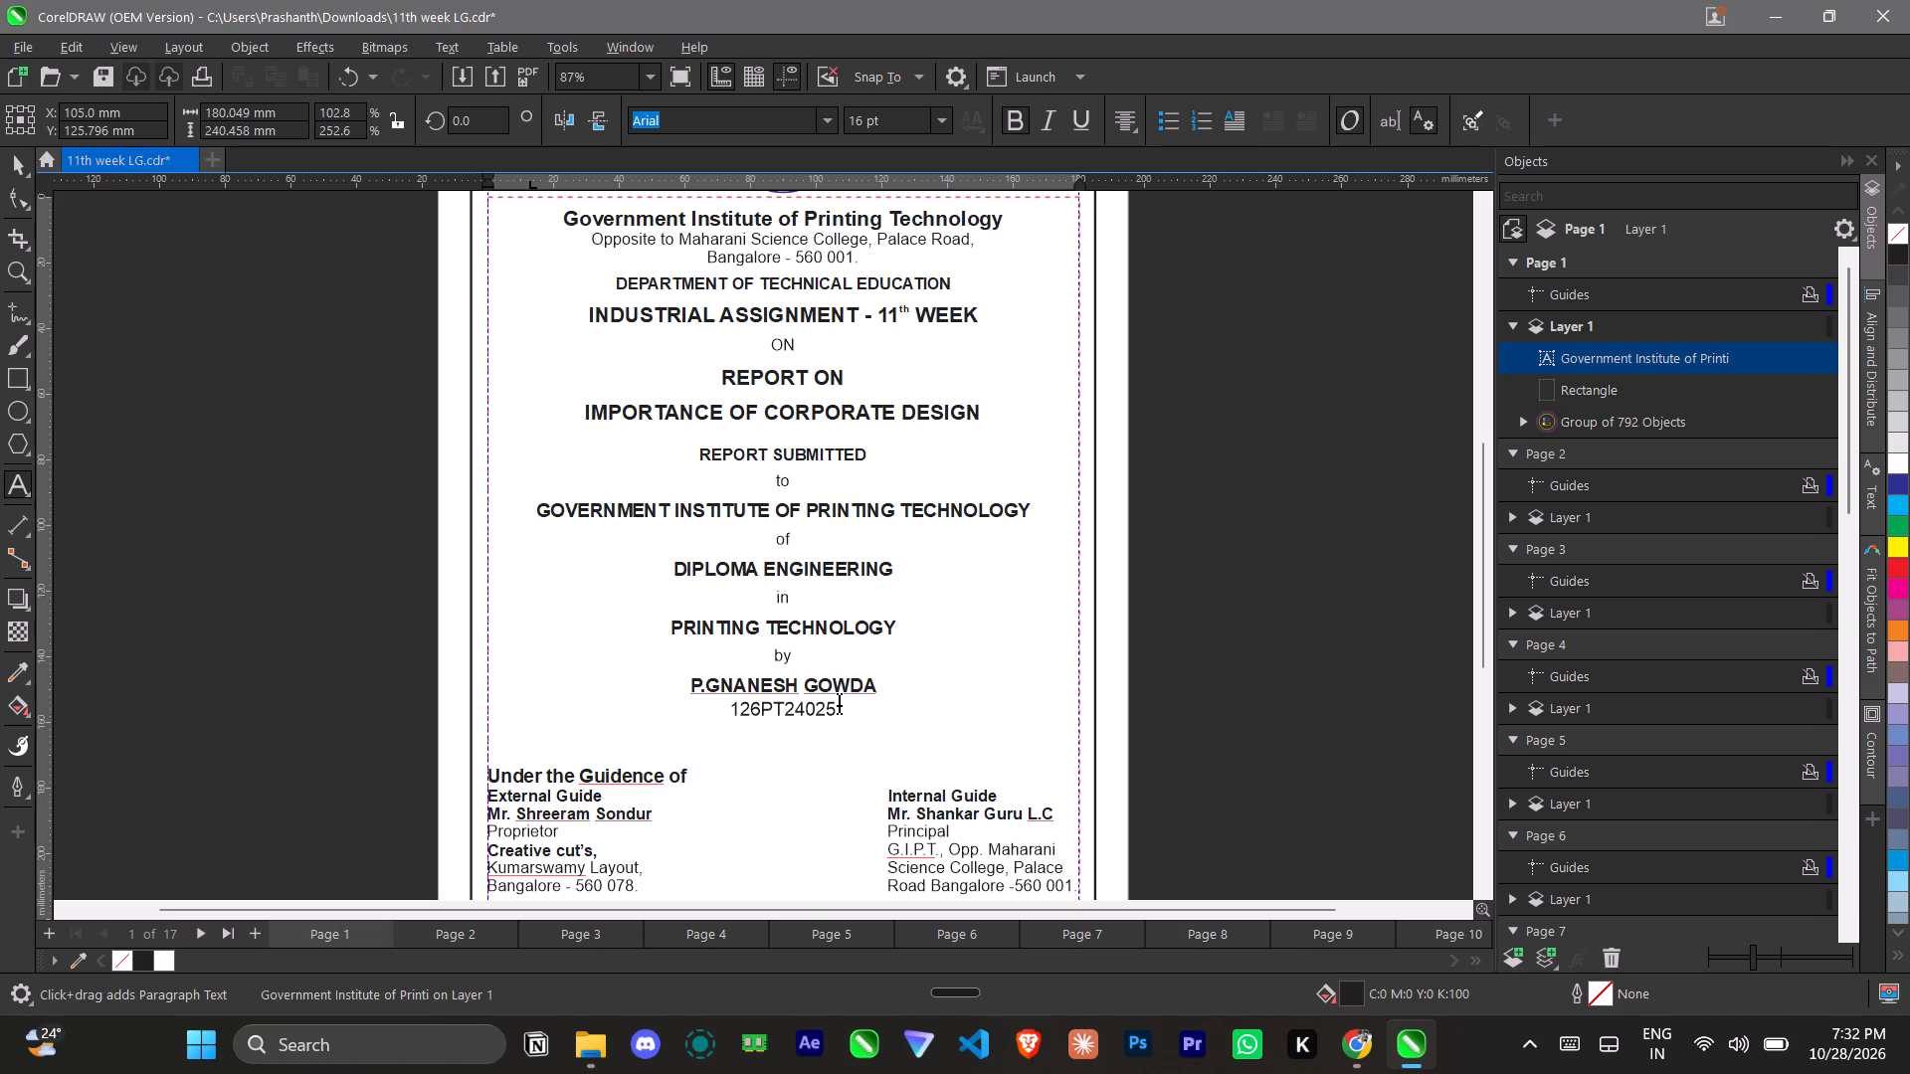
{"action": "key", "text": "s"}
Delete the leftover leading initial and its period before the new student's name on the cover page.
{"action": "scroll", "coordinate": [839, 701], "scroll_direction": "up", "scroll_amount": 2}
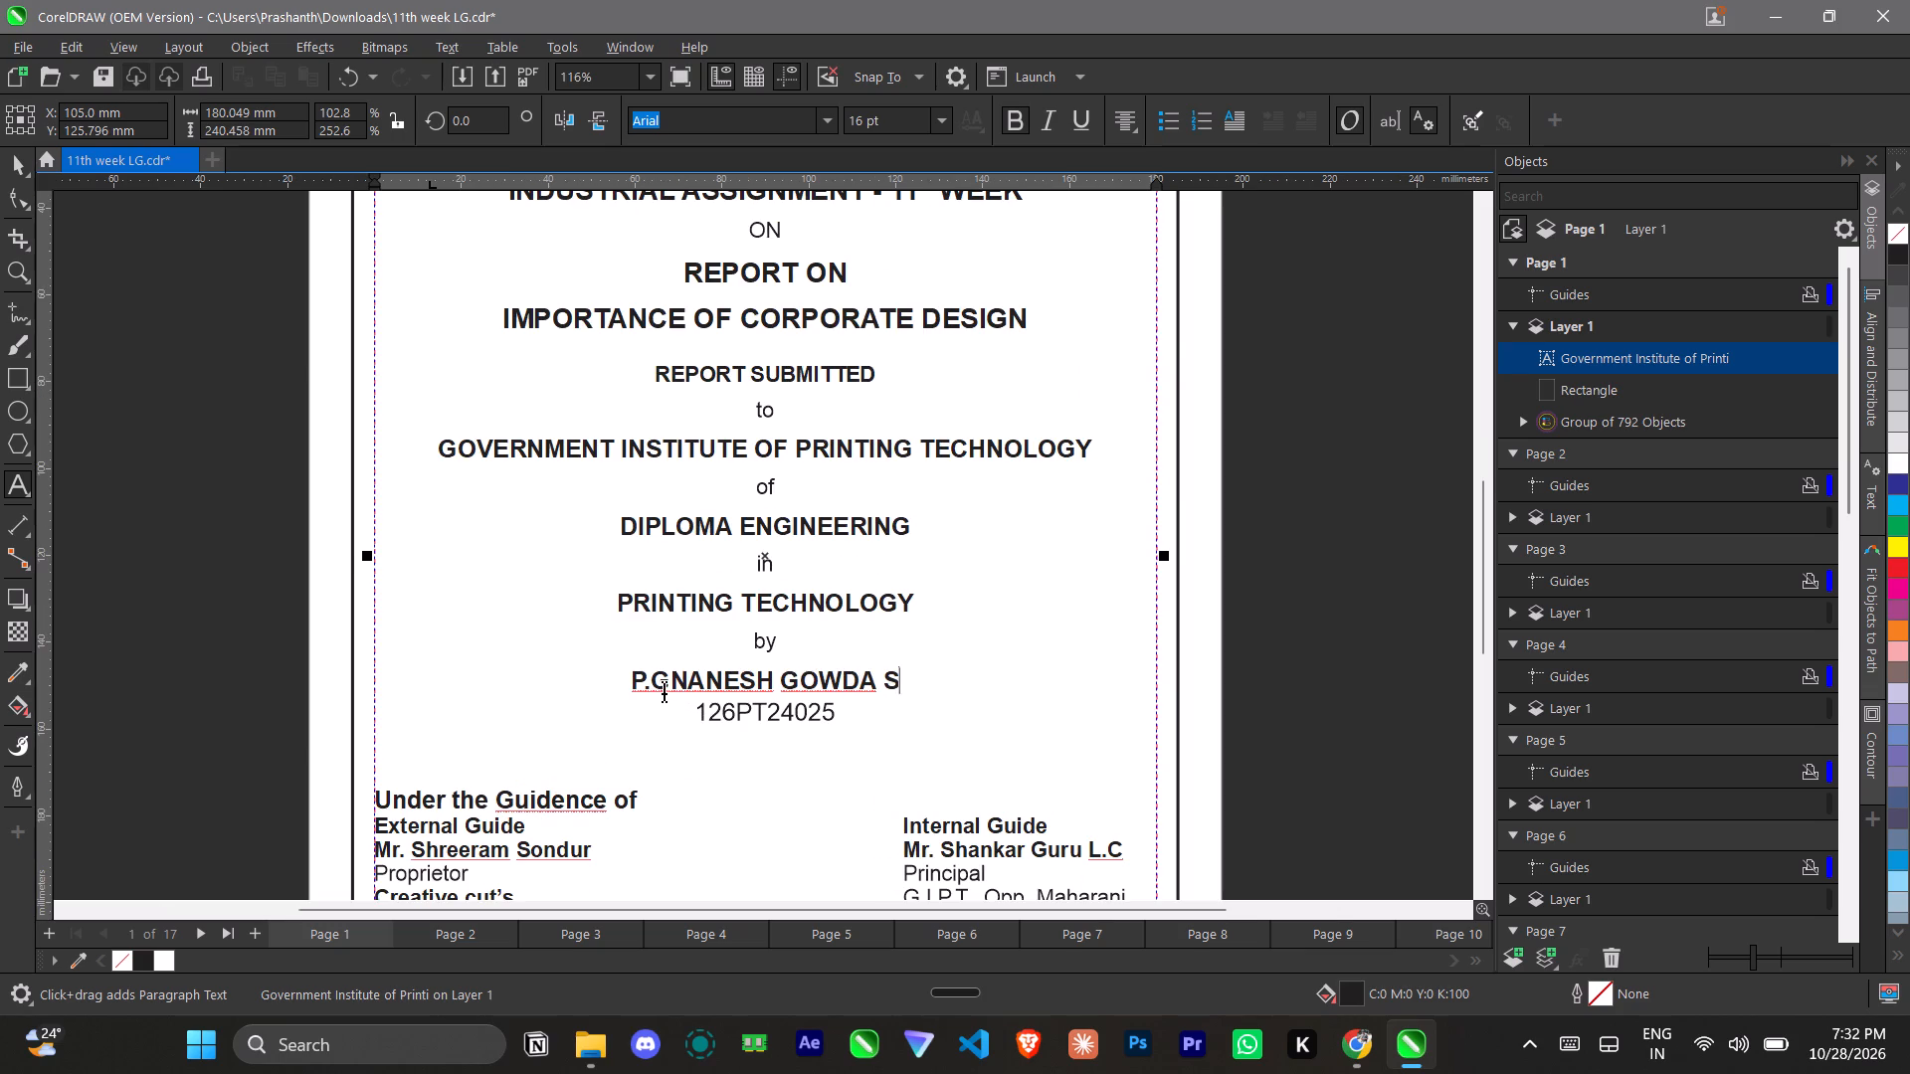
{"action": "left_click", "coordinate": [654, 687]}
{"action": "key", "text": "BackSpace"}
{"action": "key", "text": "BackSpace"}
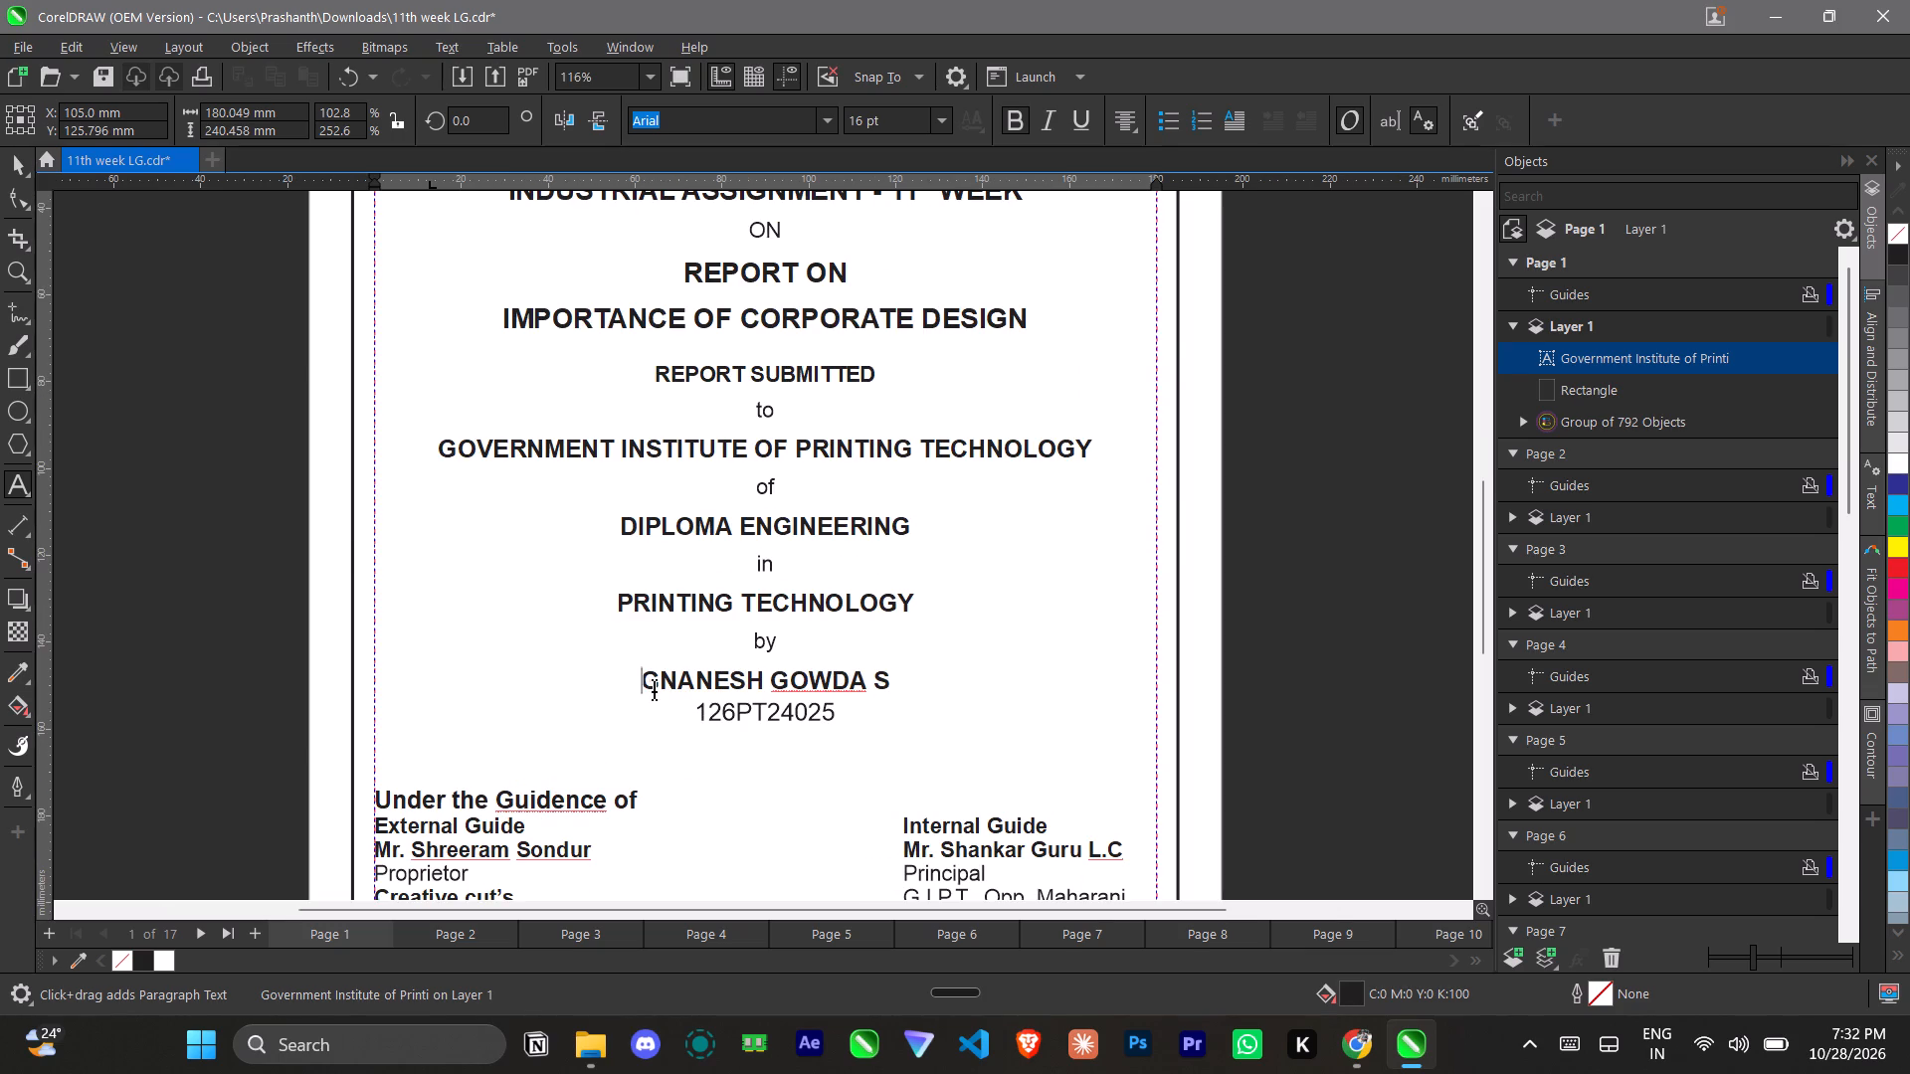
Replace the last two digits of the registration number below the student's name on the cover page with the new student's digits.
{"action": "left_click", "coordinate": [837, 720]}
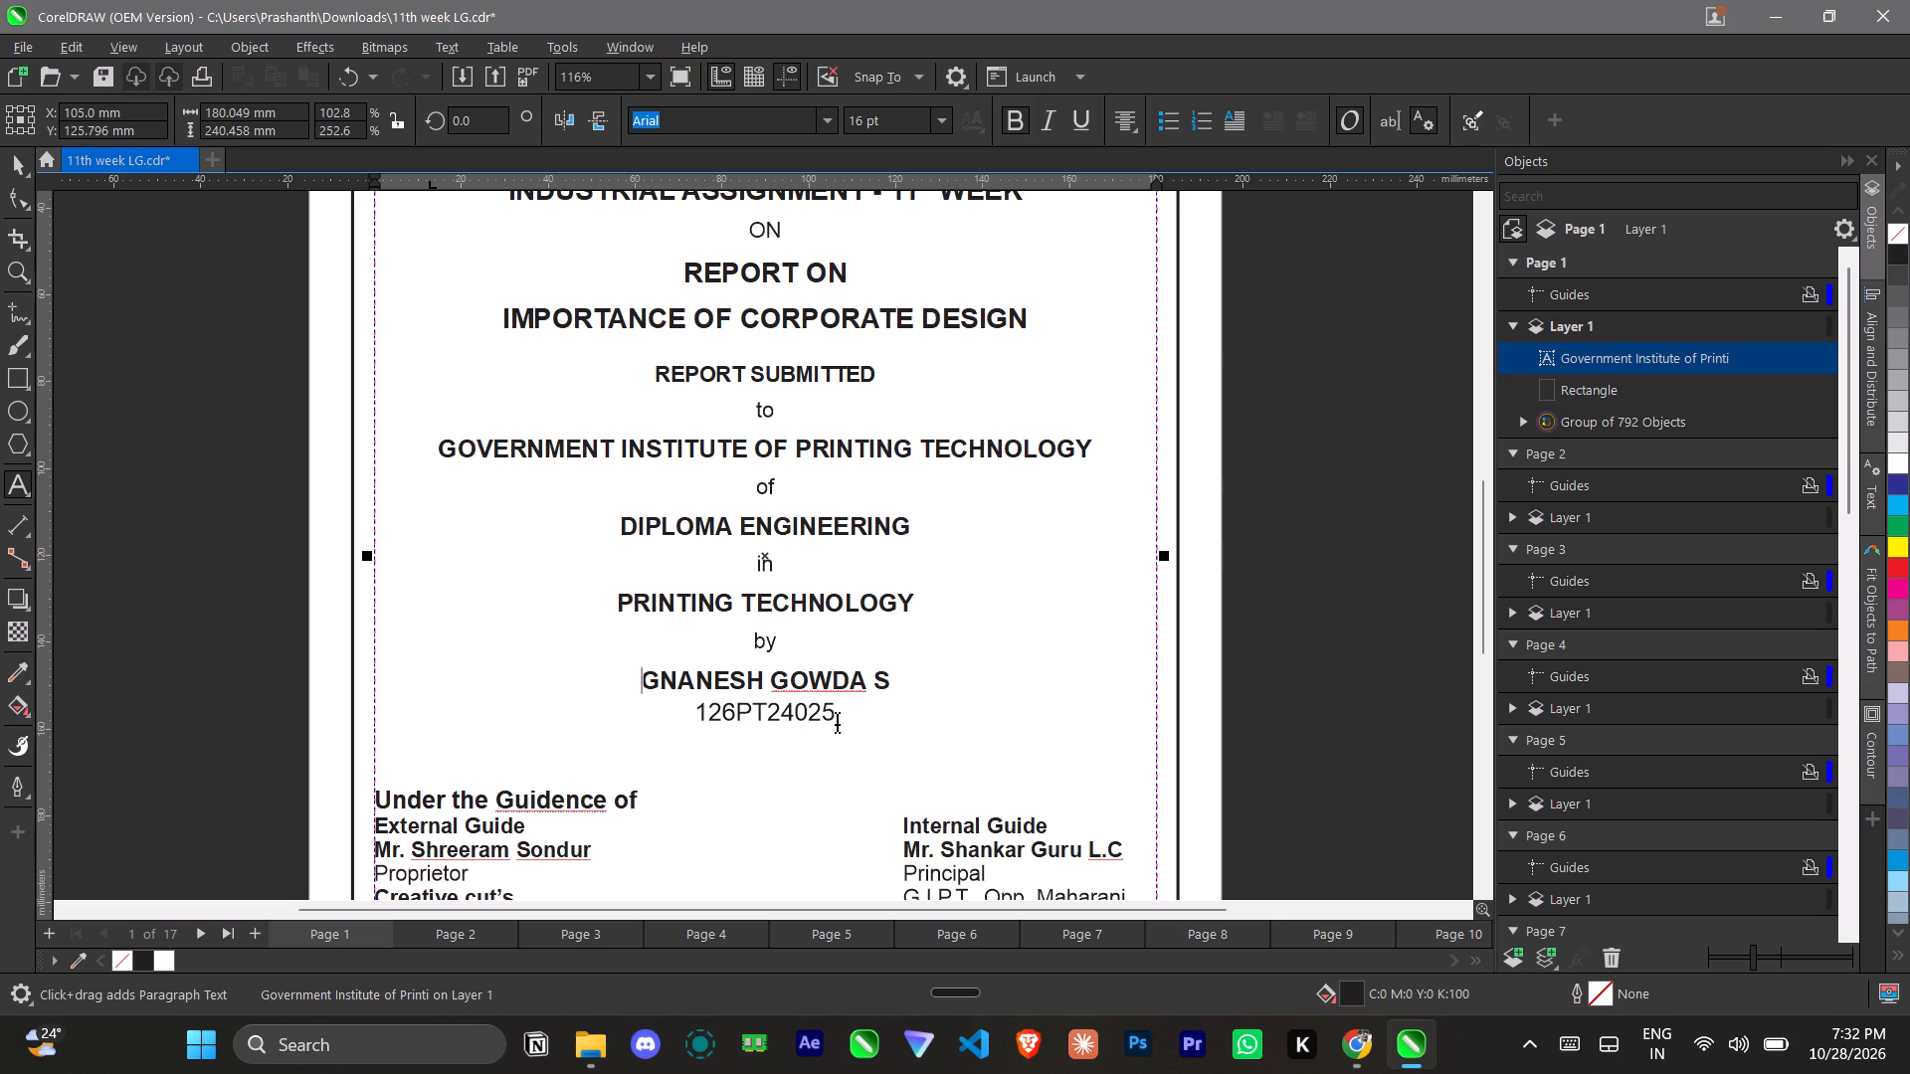
{"action": "key", "text": "BackSpace"}
{"action": "key", "text": "BackSpace"}
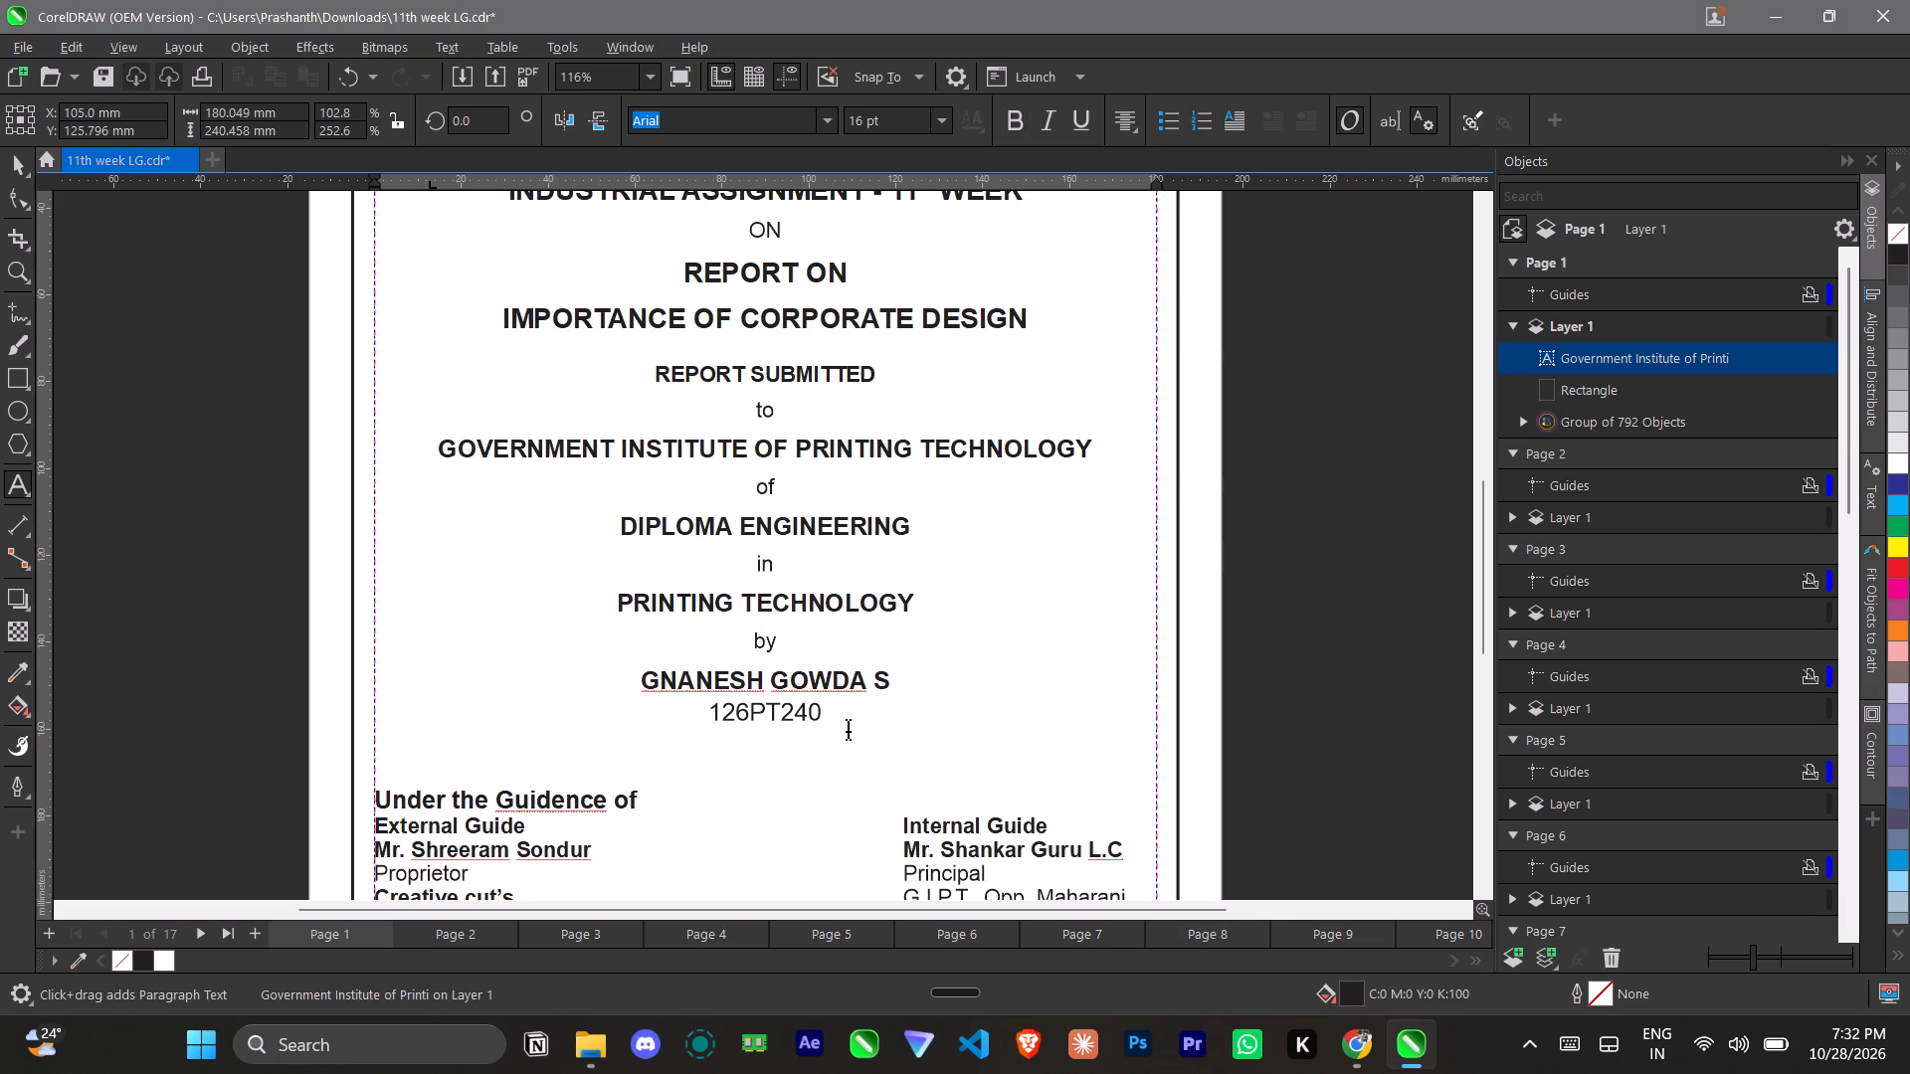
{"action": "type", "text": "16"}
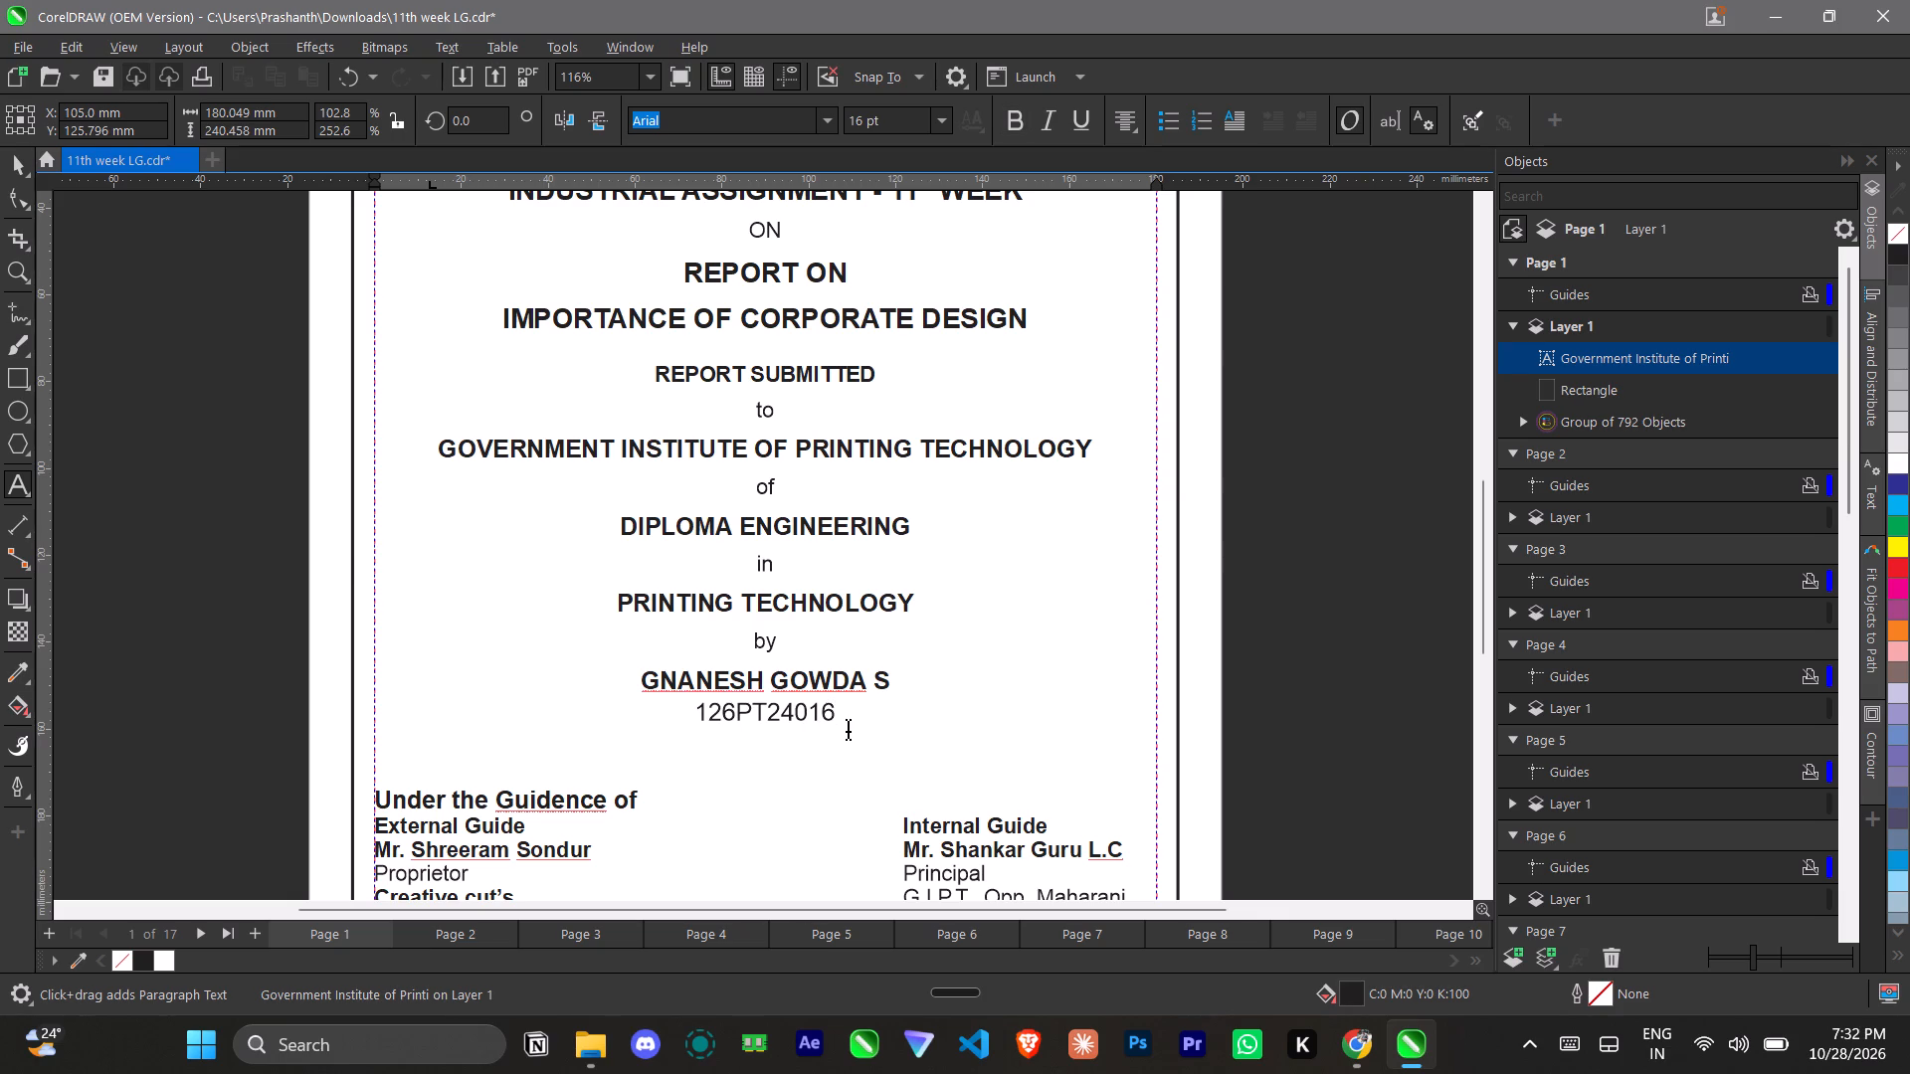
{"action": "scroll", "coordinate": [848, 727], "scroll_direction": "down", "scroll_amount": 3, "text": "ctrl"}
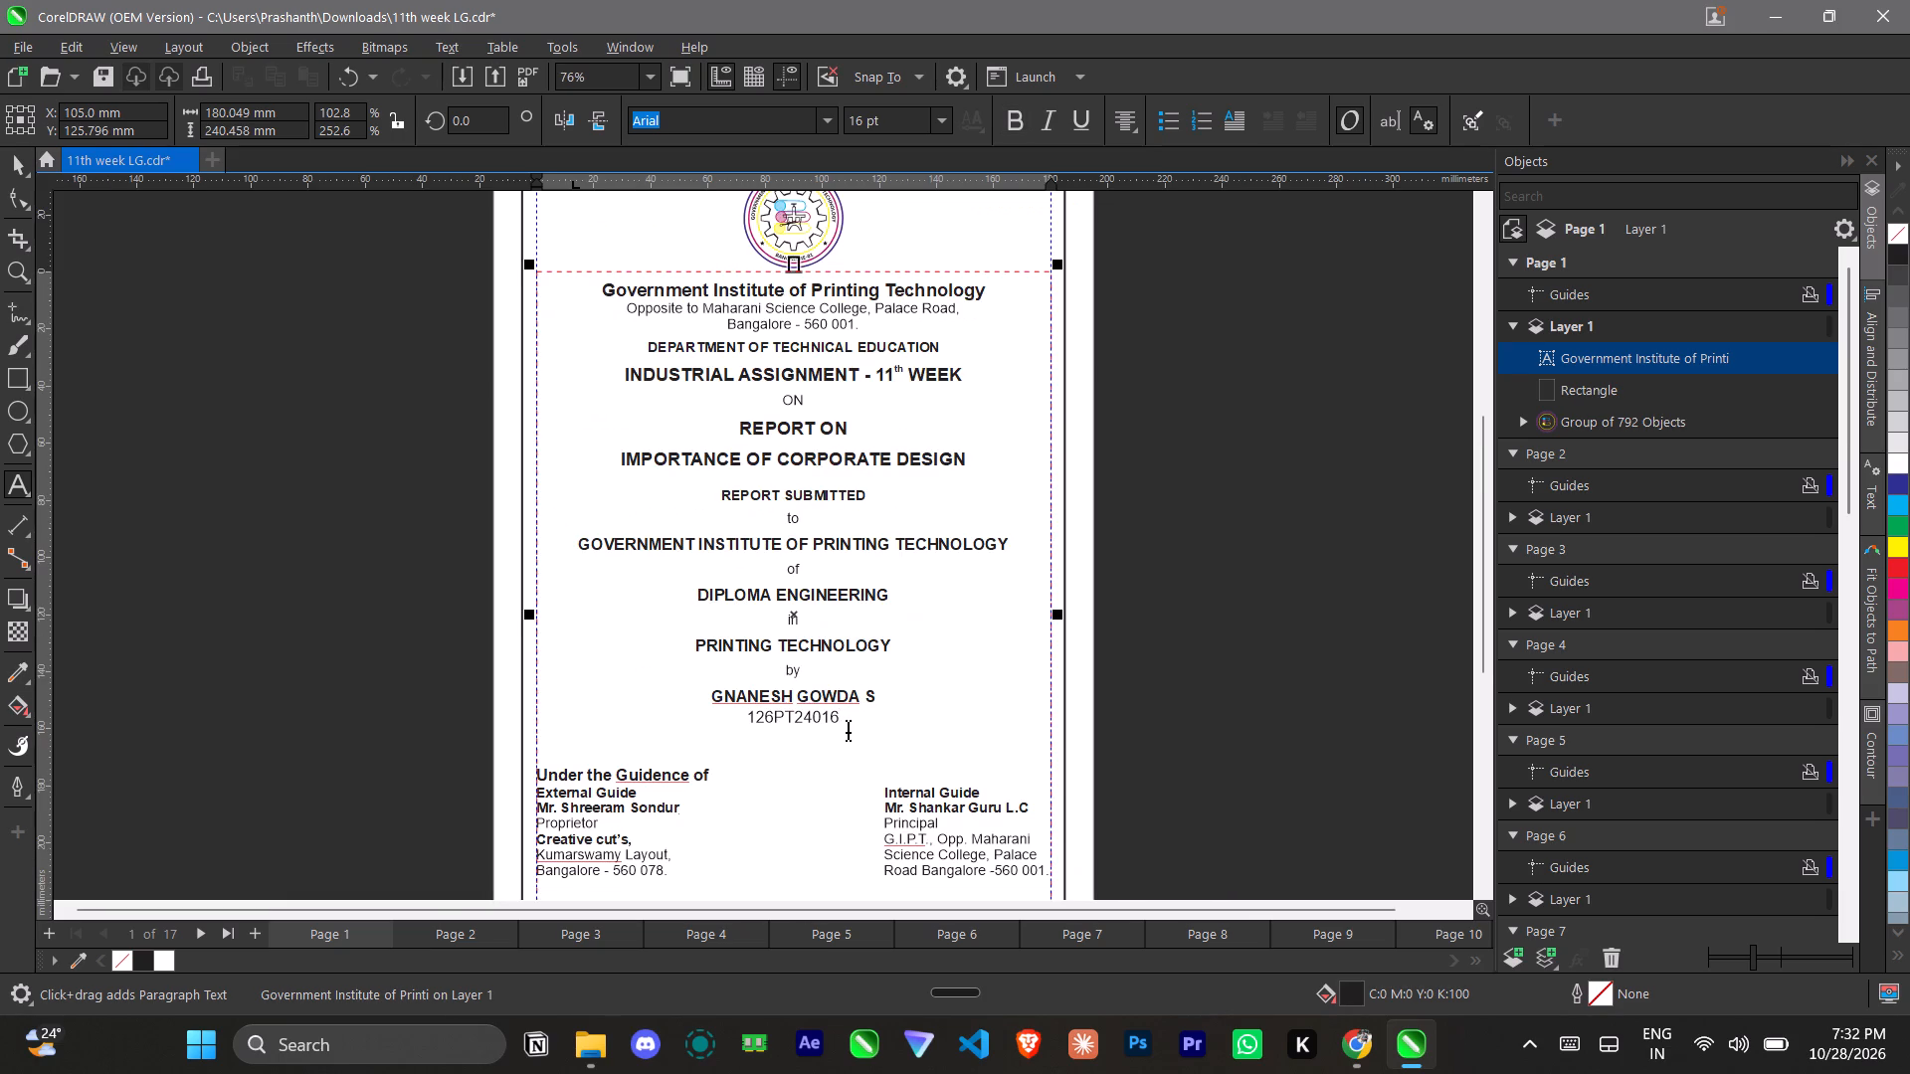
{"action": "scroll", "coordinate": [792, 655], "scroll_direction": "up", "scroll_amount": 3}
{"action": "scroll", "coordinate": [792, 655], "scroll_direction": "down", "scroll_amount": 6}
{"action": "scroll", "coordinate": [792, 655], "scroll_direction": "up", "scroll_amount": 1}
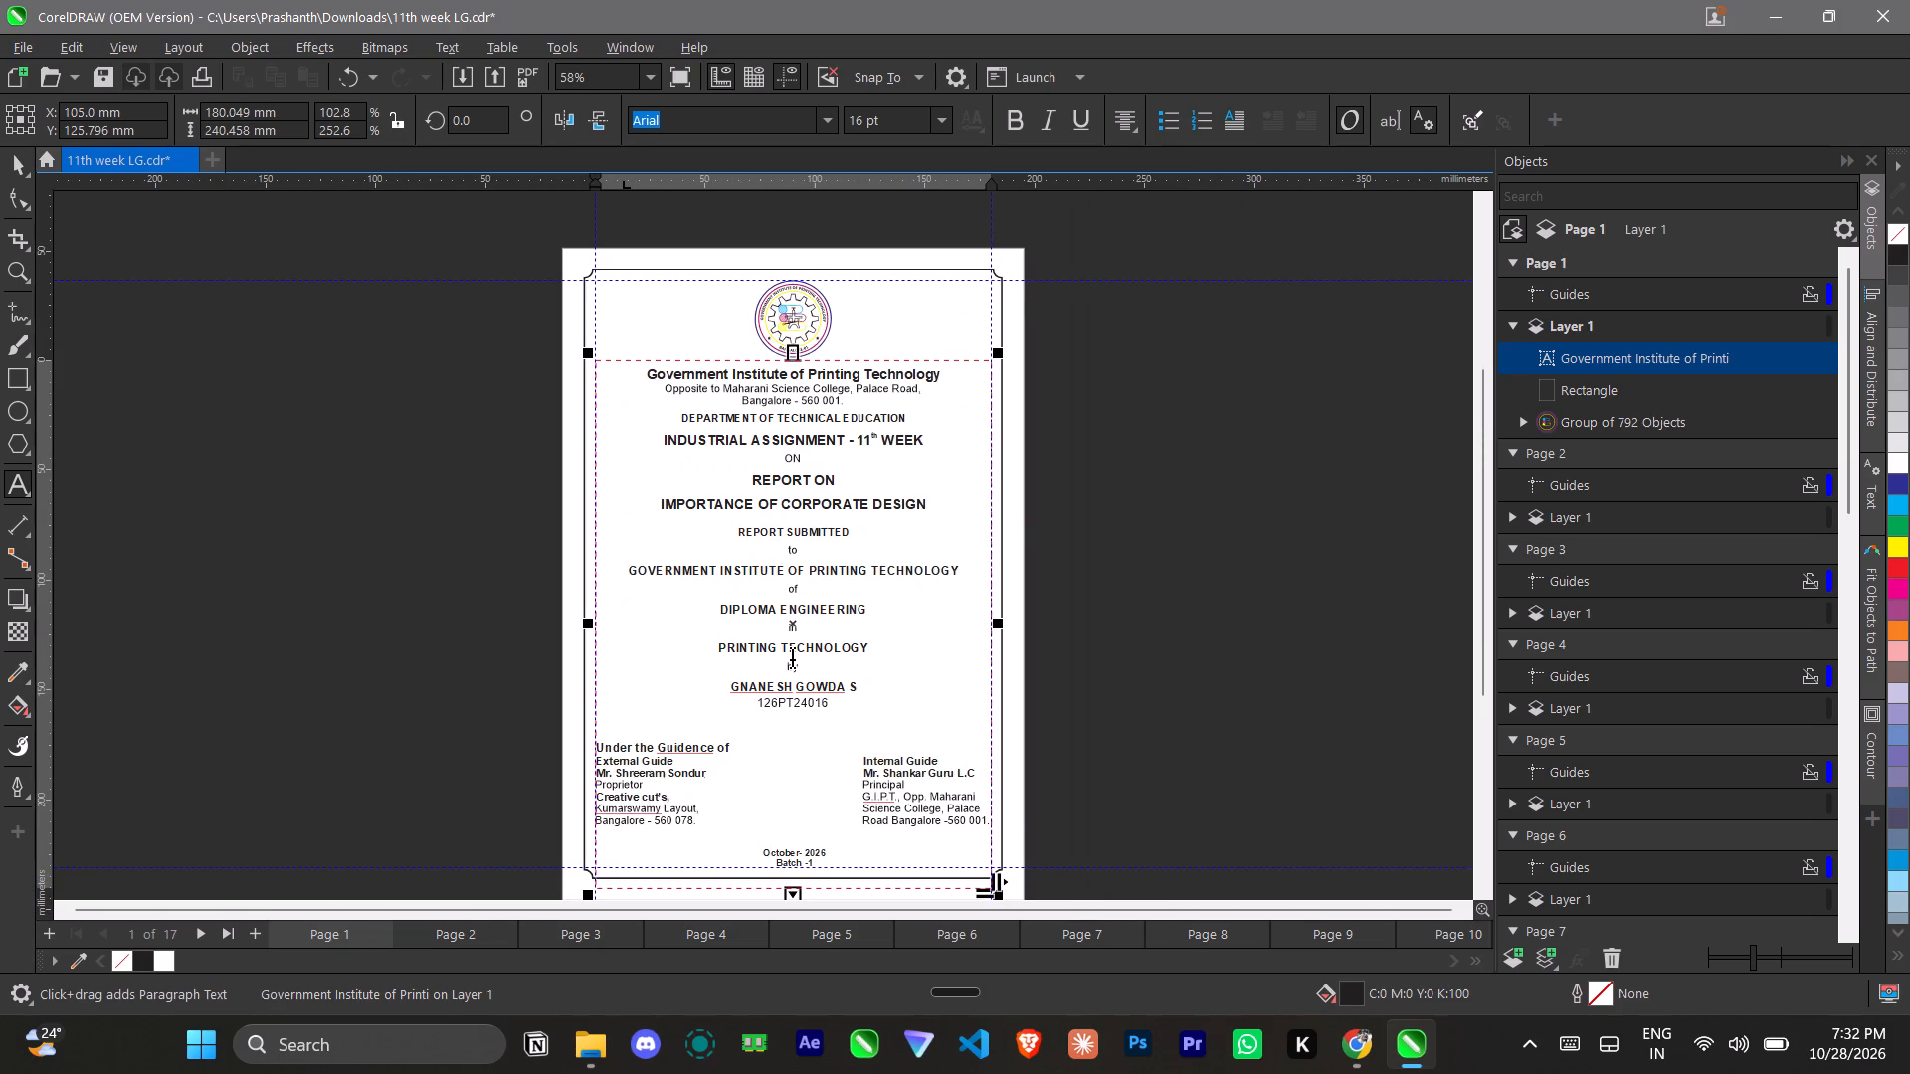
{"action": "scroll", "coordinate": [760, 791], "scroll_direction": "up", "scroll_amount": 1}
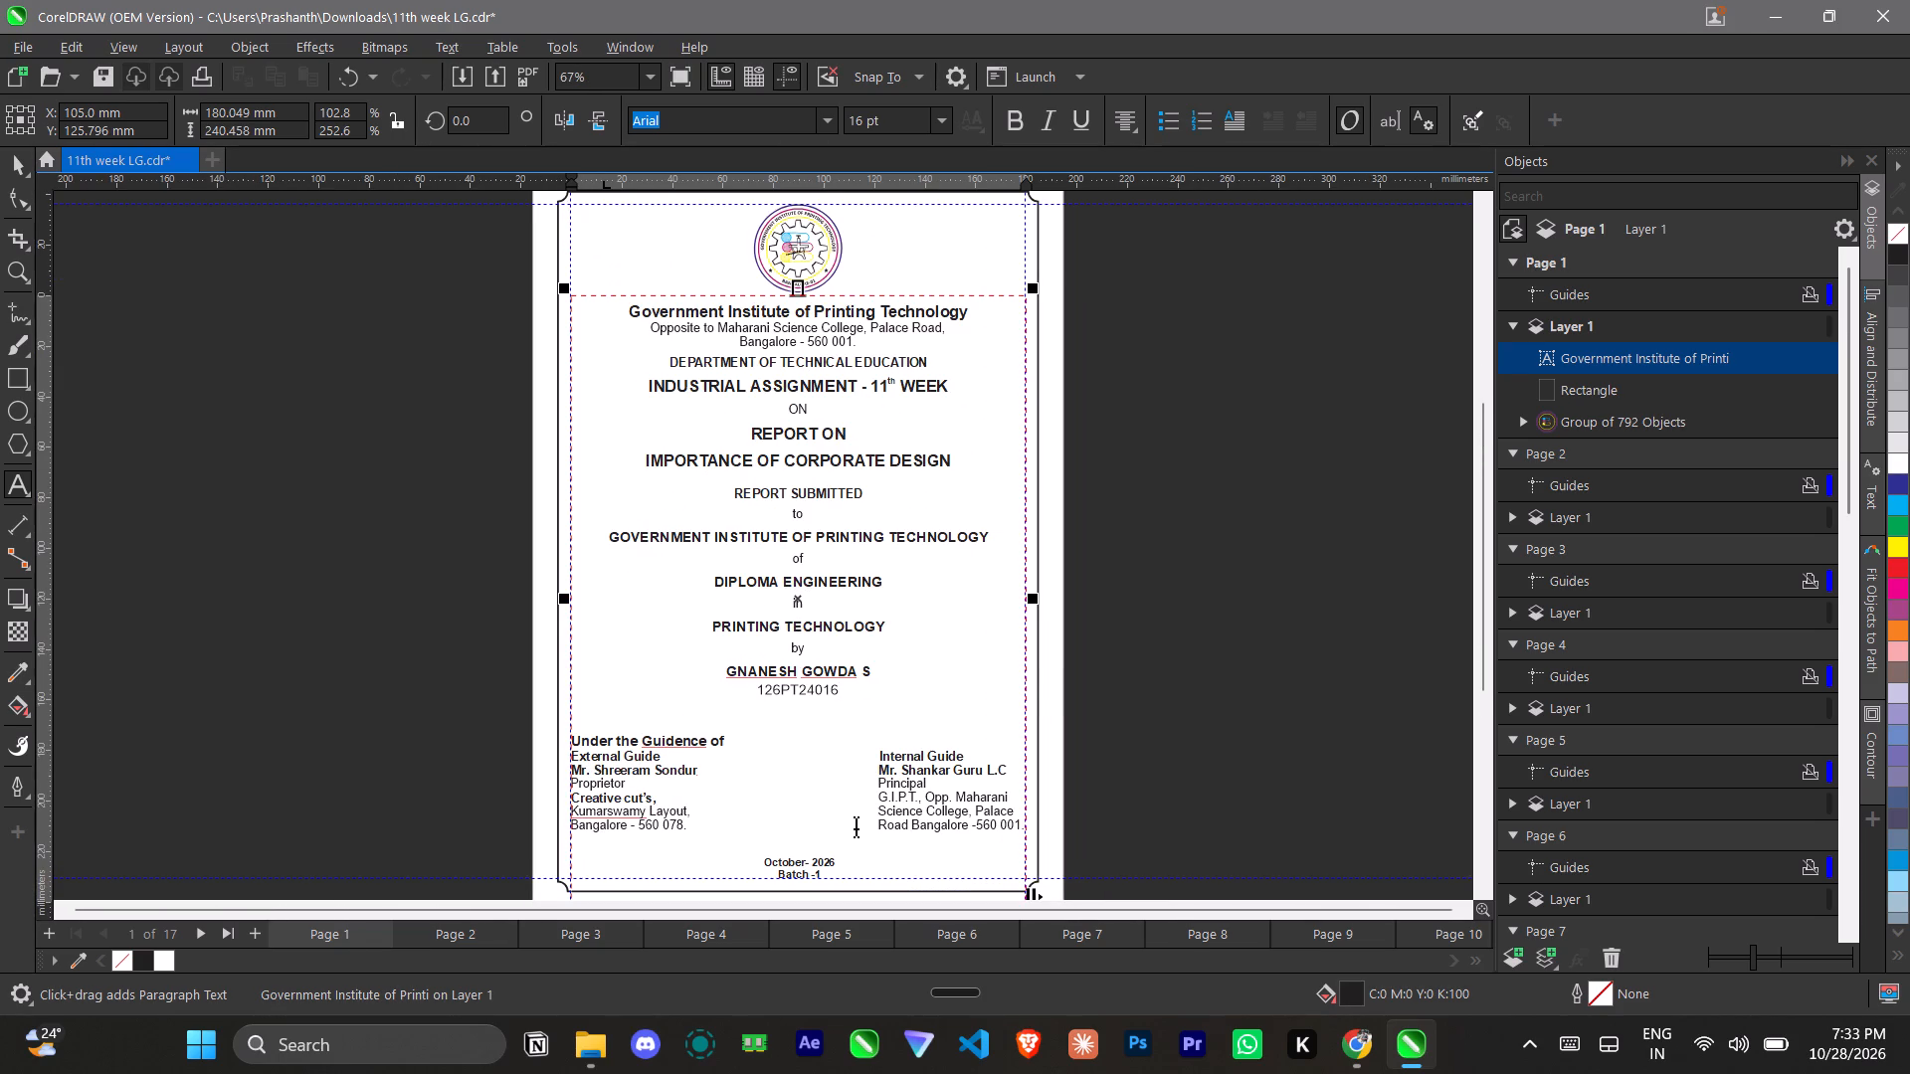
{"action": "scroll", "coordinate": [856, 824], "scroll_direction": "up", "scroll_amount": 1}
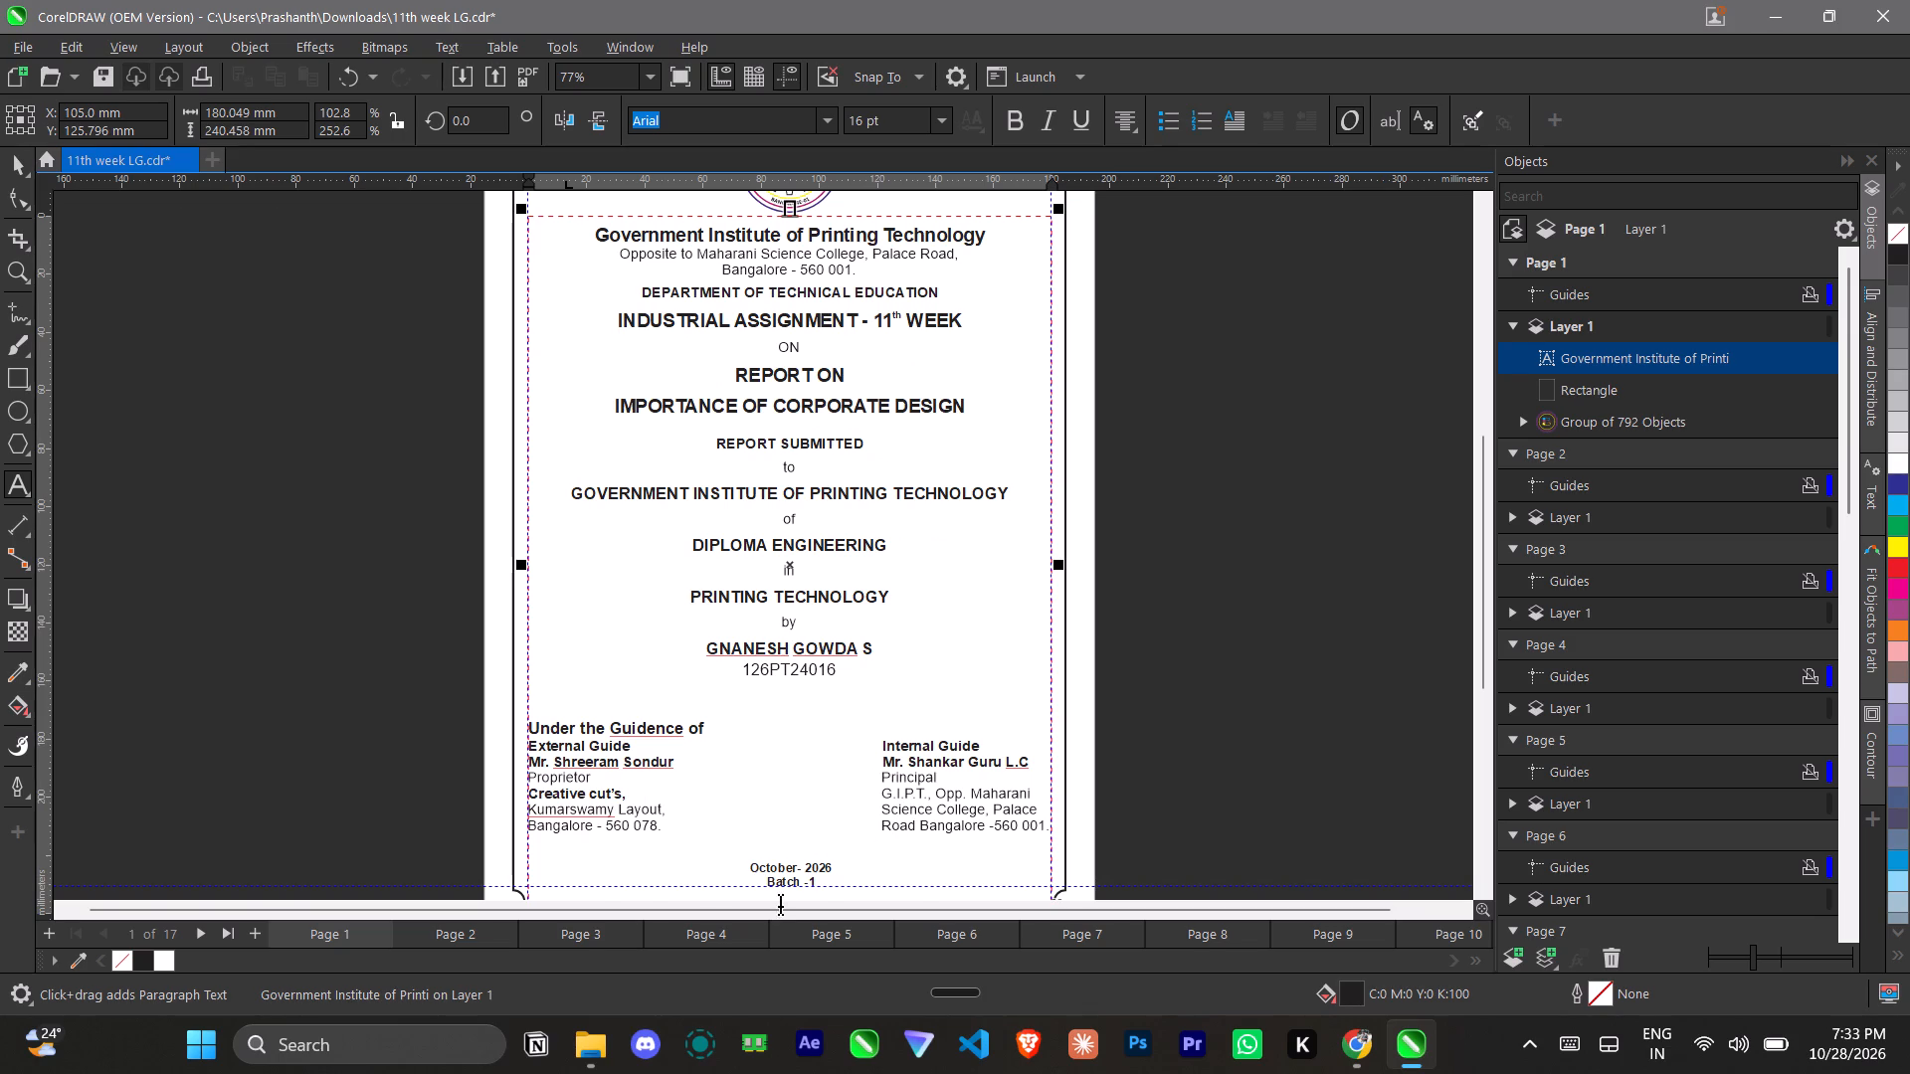
Replace the old student's initial and name after "Mr." in the certificate paragraph on page 2 with the new student's name in capitals.
{"action": "left_click", "coordinate": [465, 939]}
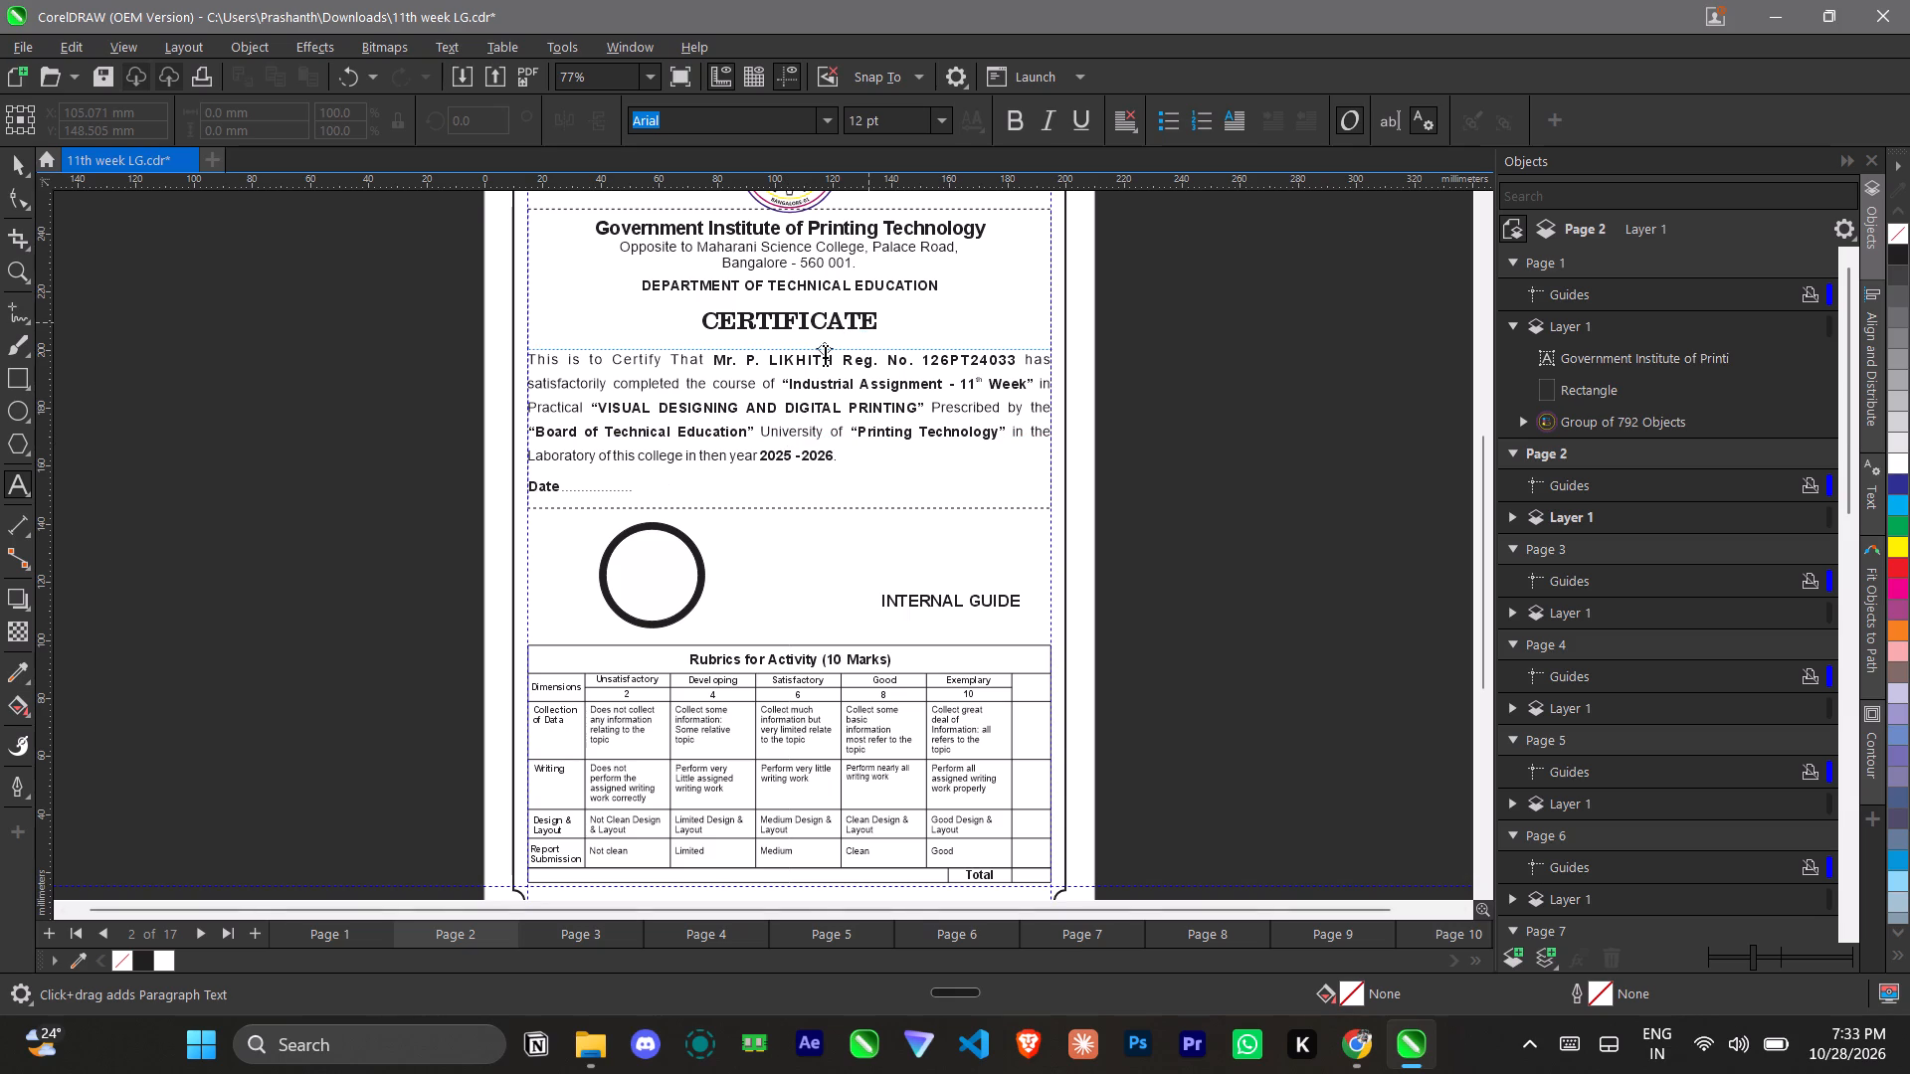
{"action": "scroll", "coordinate": [825, 353], "scroll_direction": "up", "scroll_amount": 4}
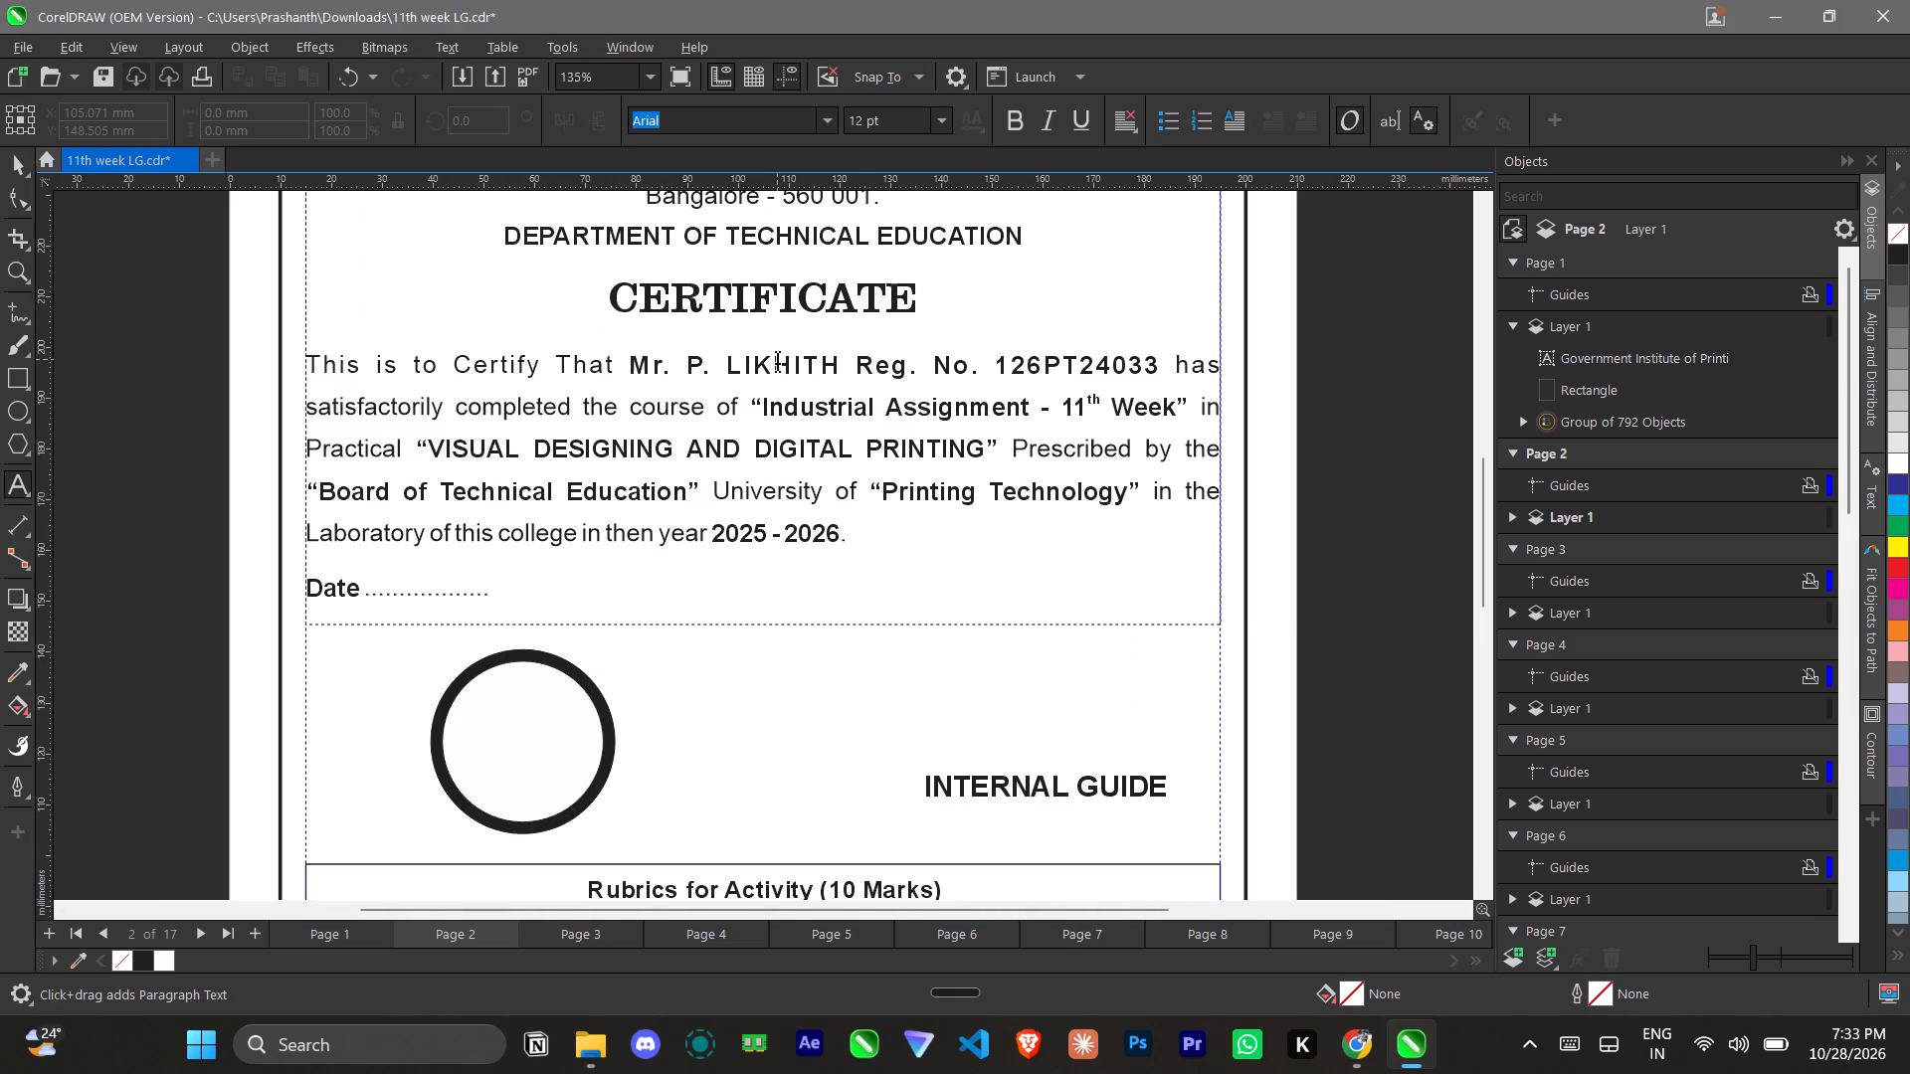
{"action": "left_click", "coordinate": [838, 371]}
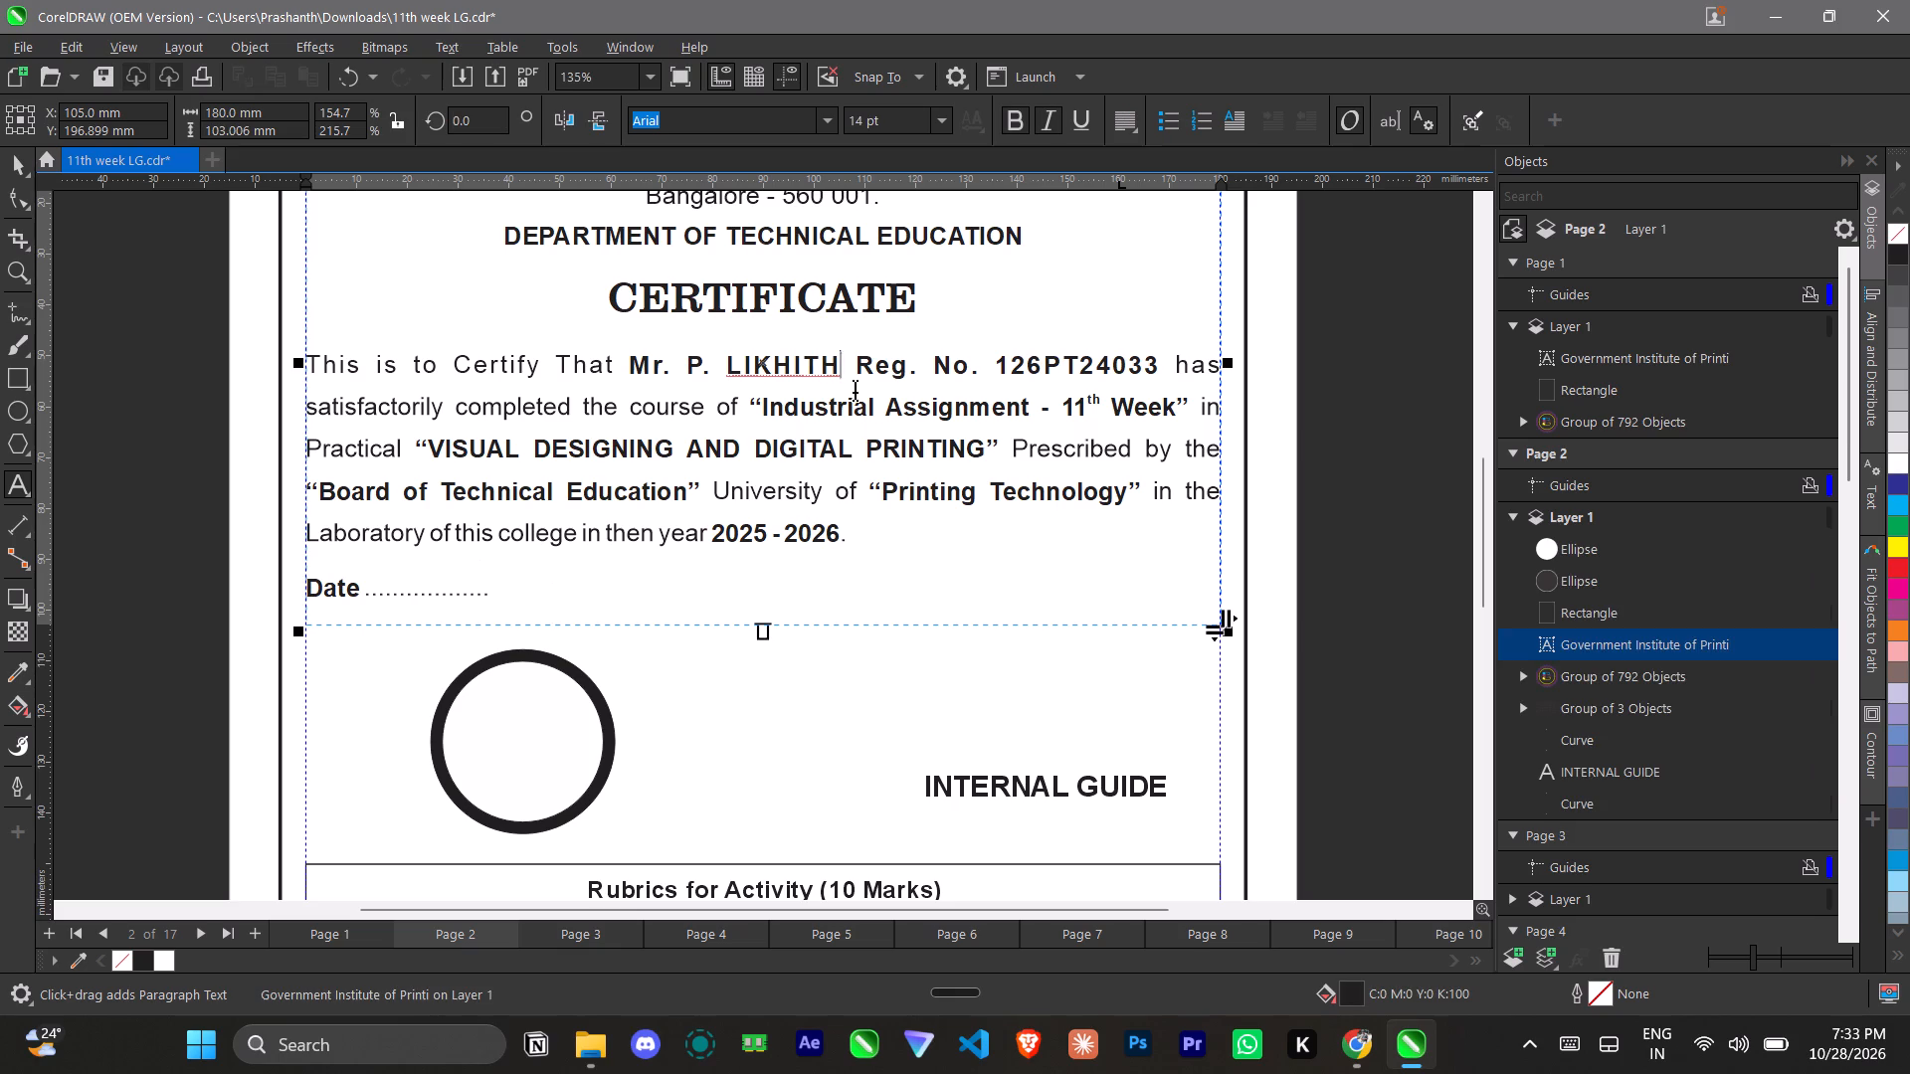
{"action": "key", "text": "BackSpace"}
{"action": "key", "text": "BackSpace"}
{"action": "key", "text": "BackSpace"}
{"action": "key", "text": "BackSpace"}
{"action": "key", "text": "BackSpace"}
{"action": "key", "text": "BackSpace"}
{"action": "key", "text": "BackSpace"}
{"action": "key", "text": "BackSpace"}
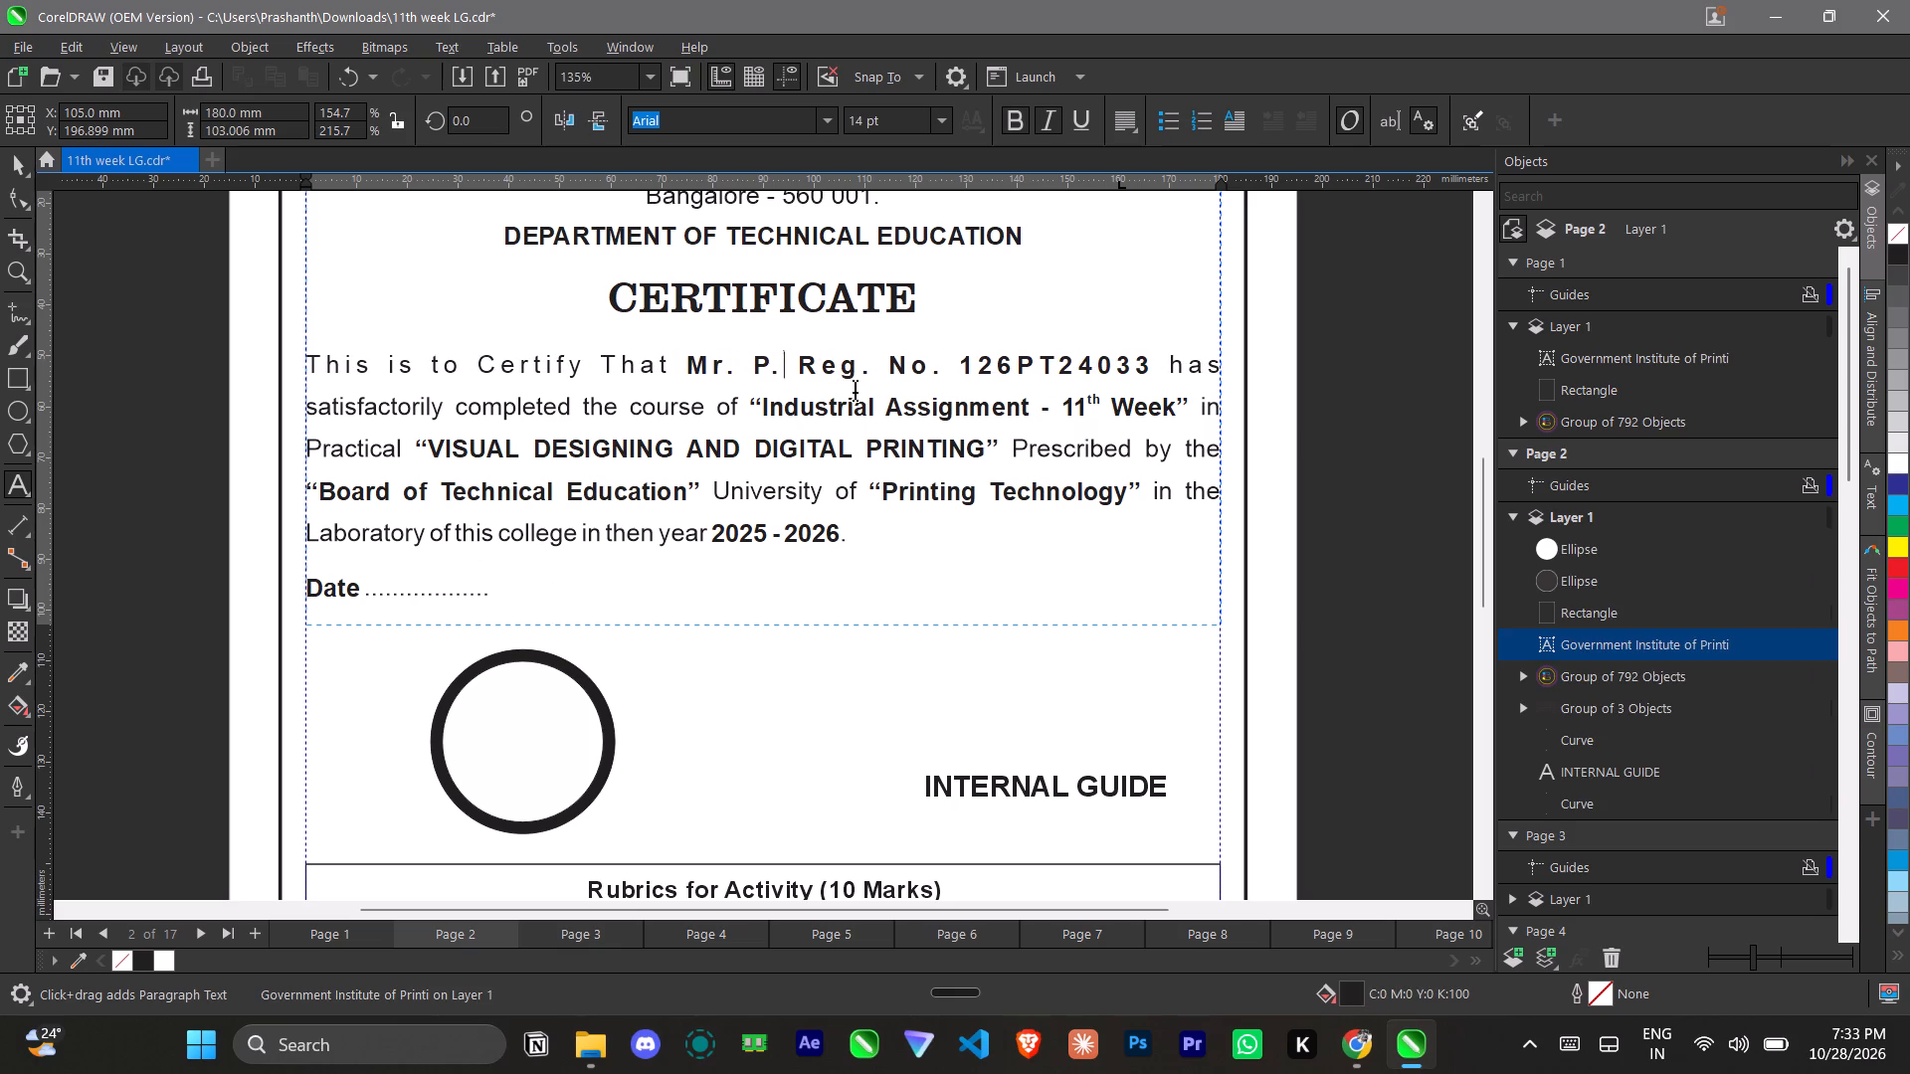
{"action": "key", "text": "BackSpace"}
{"action": "key", "text": "BackSpace"}
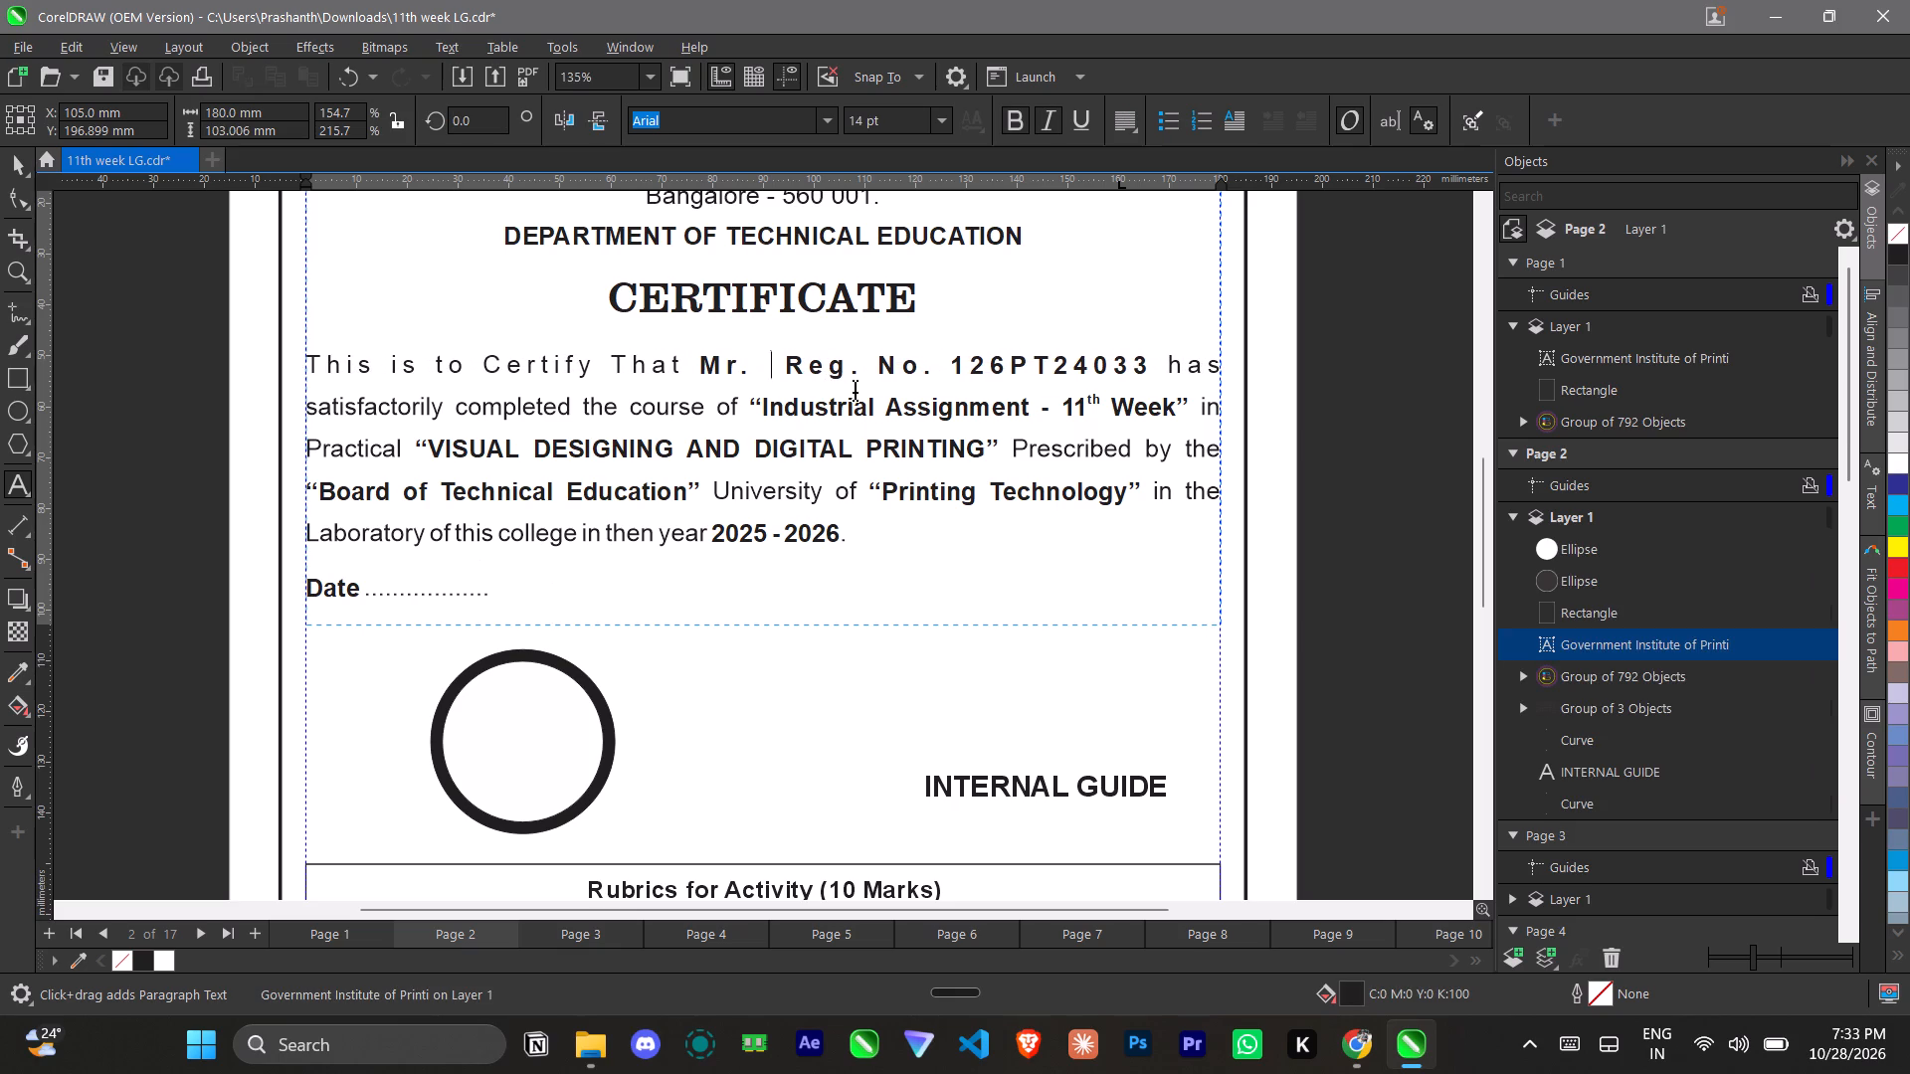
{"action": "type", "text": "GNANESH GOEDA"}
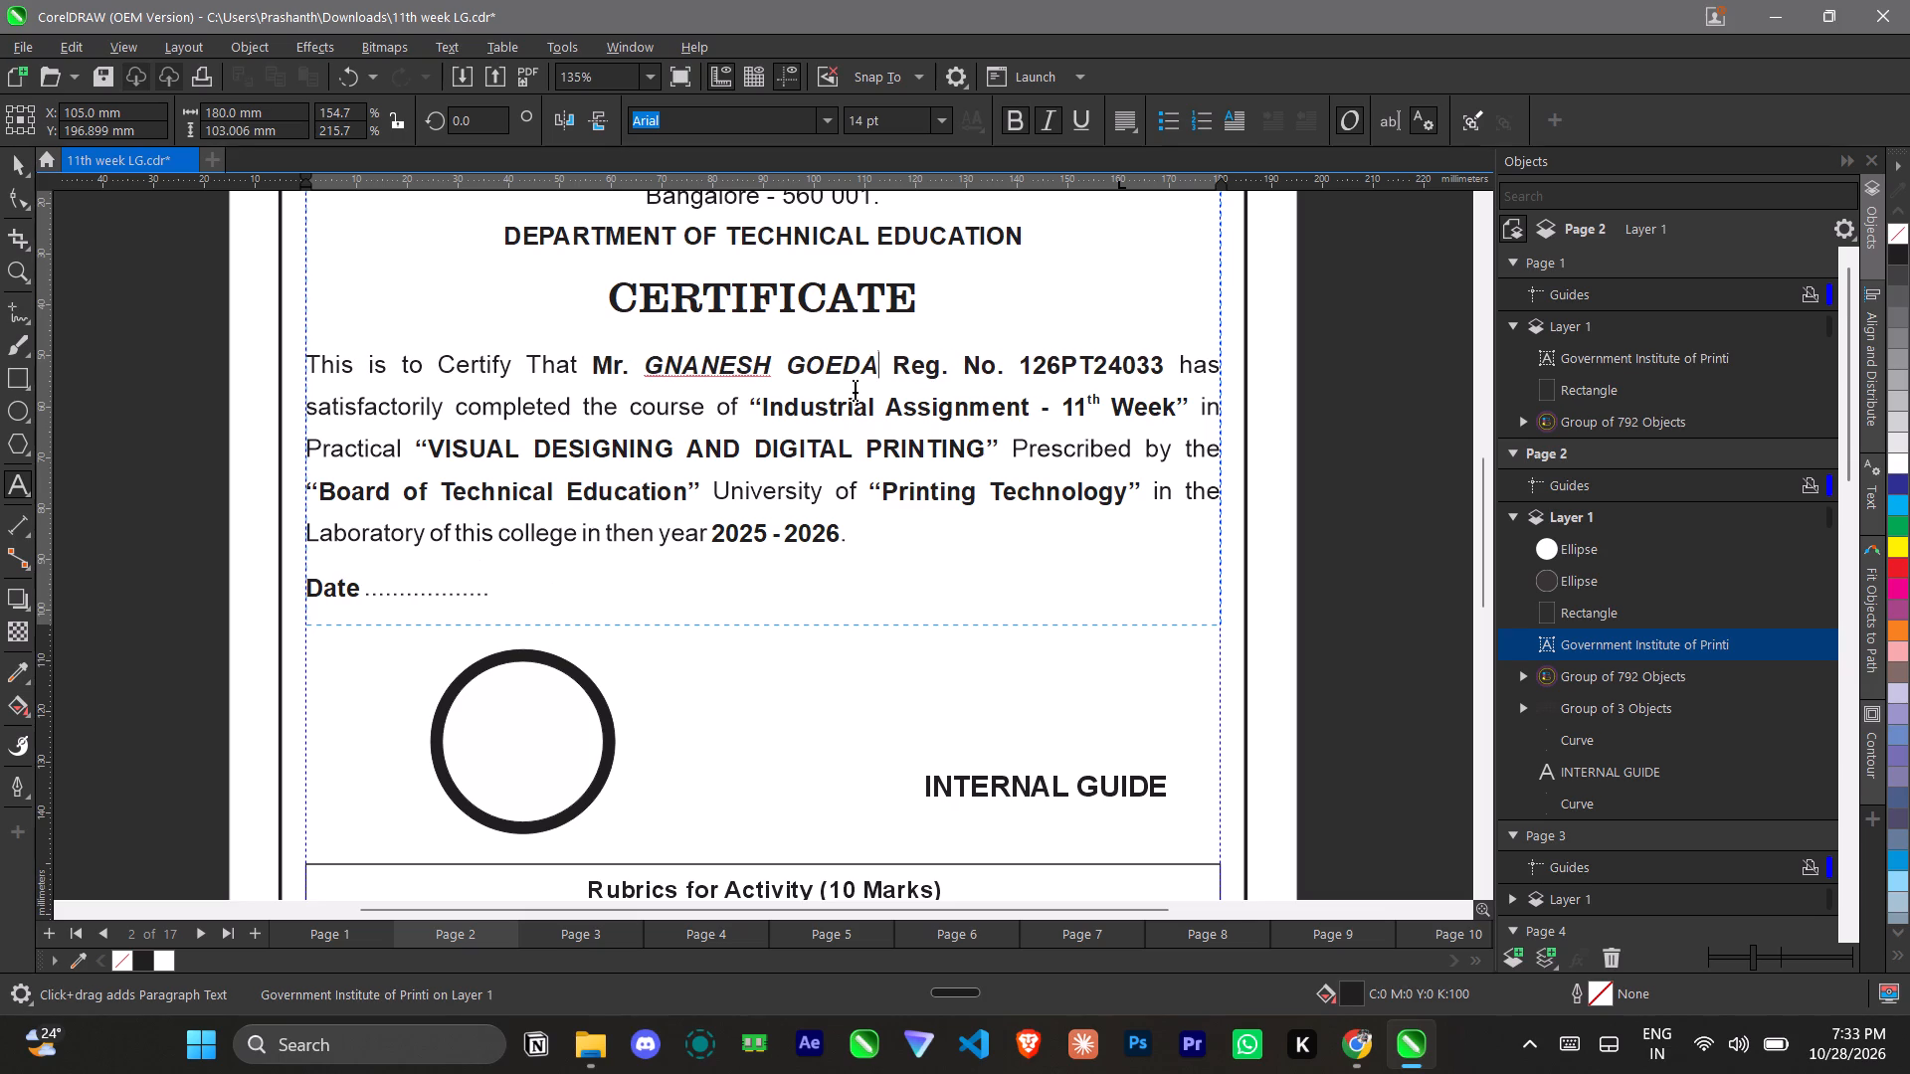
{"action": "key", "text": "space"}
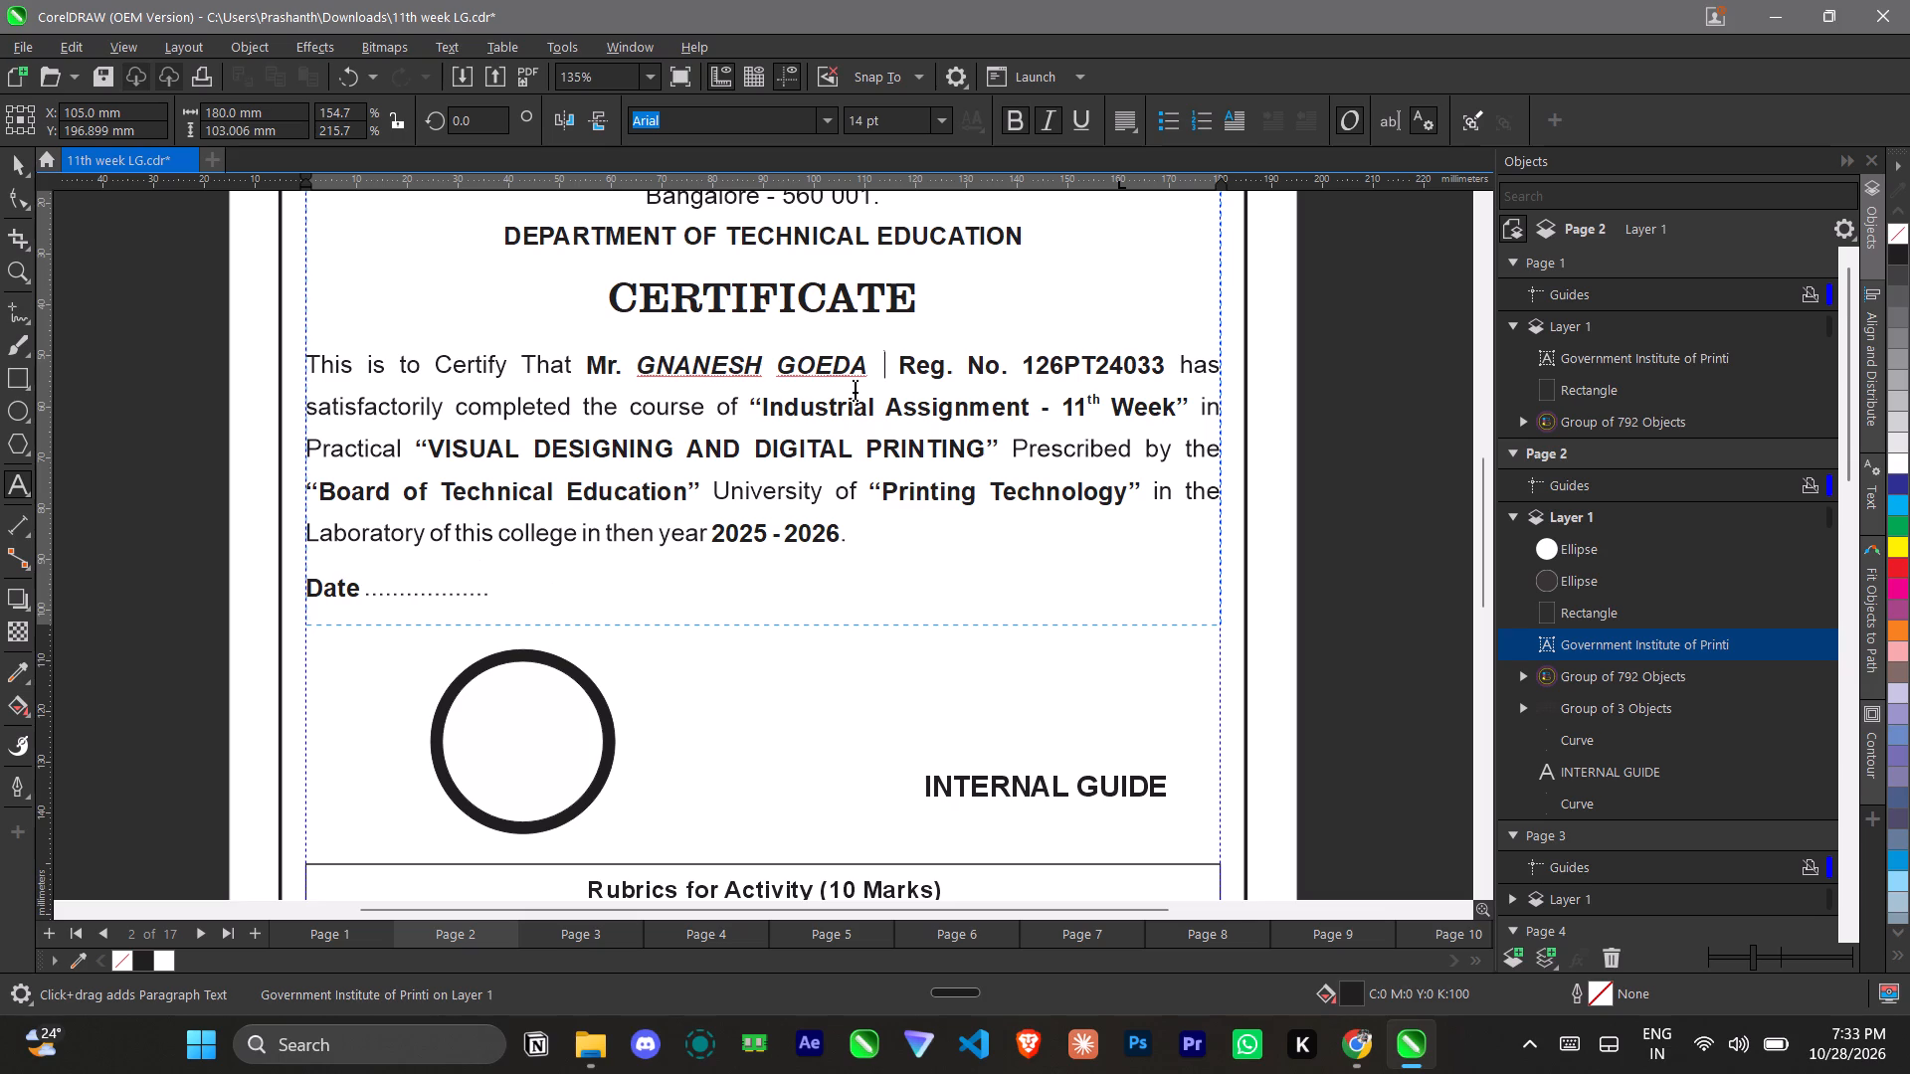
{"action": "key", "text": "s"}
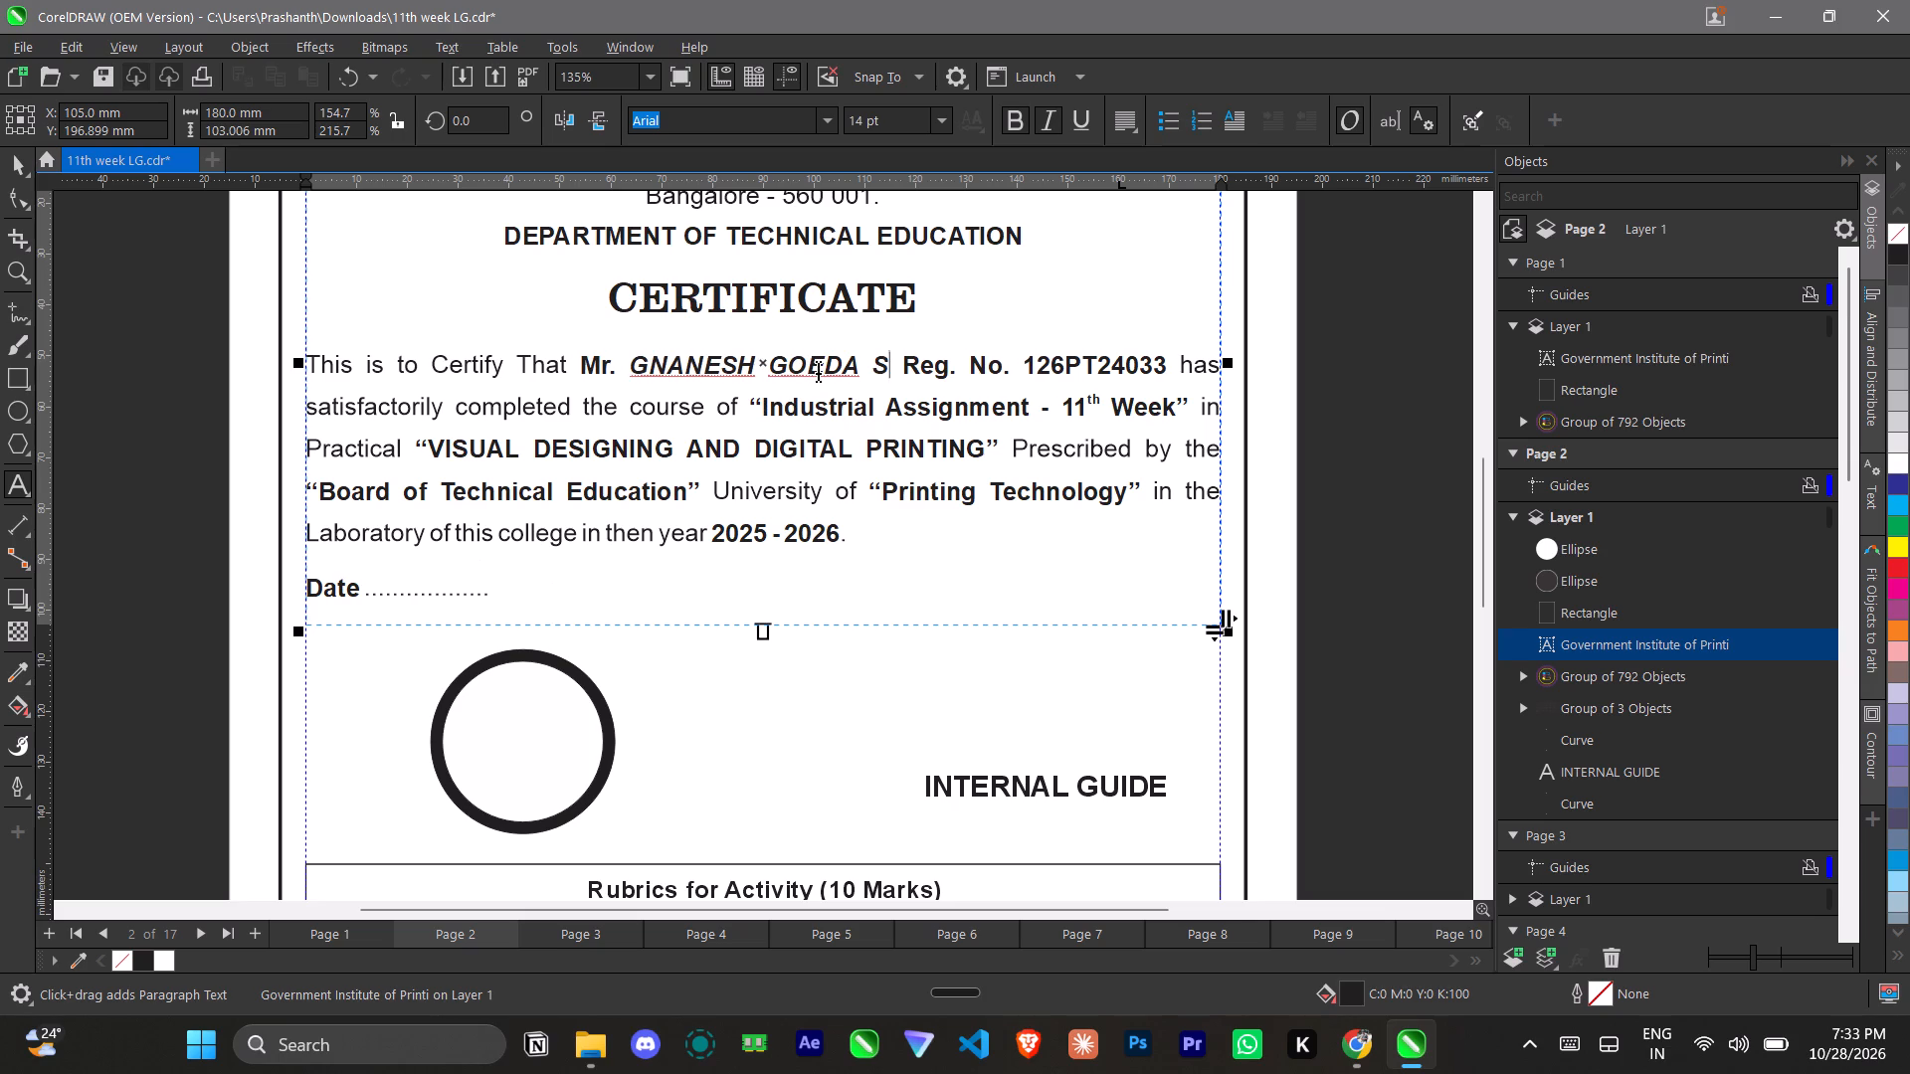
Correct the misspelled third letter of the student's second name in the certificate paragraph to W.
{"action": "left_click", "coordinate": [821, 369]}
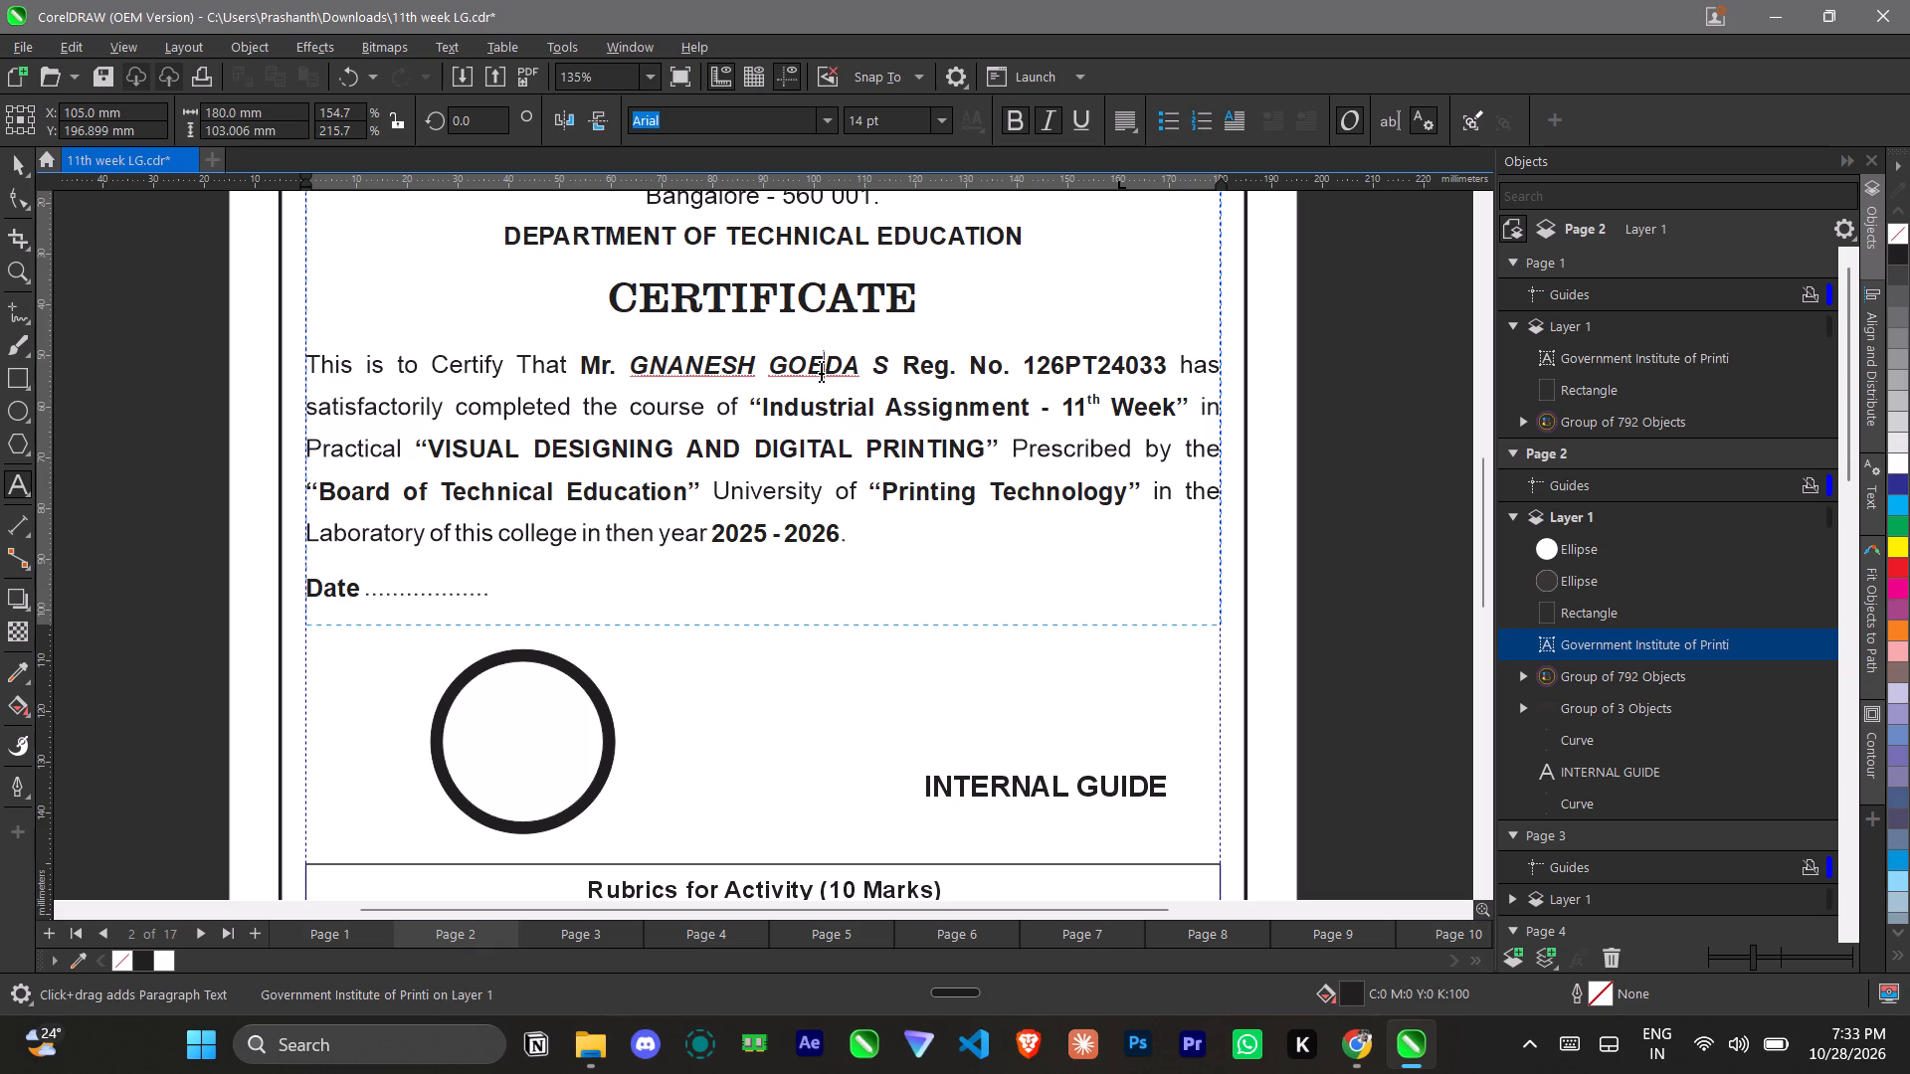
{"action": "key", "text": "BackSpace"}
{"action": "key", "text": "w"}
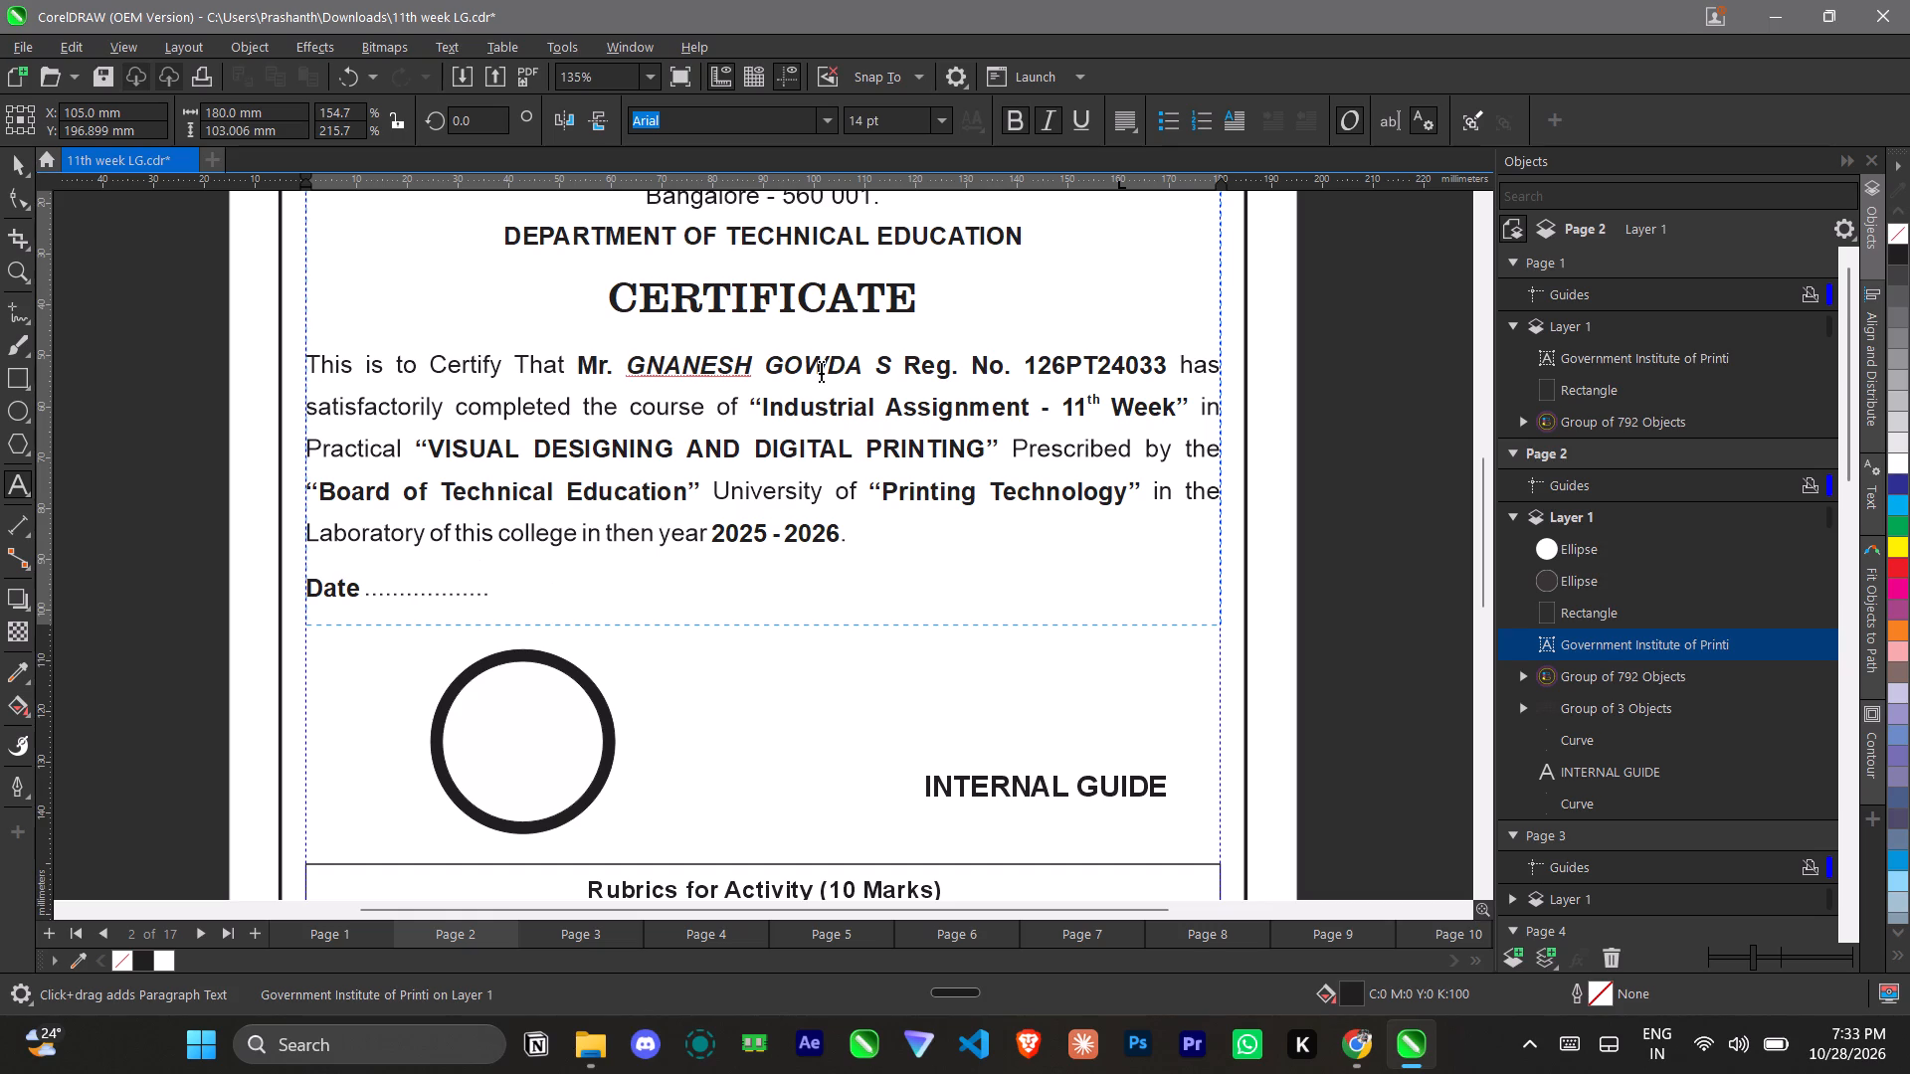
Replace the last two digits of the registration number after "Reg. No." in the certificate paragraph with new digits.
{"action": "left_click", "coordinate": [1167, 369]}
{"action": "key", "text": "BackSpace"}
{"action": "key", "text": "BackSpace"}
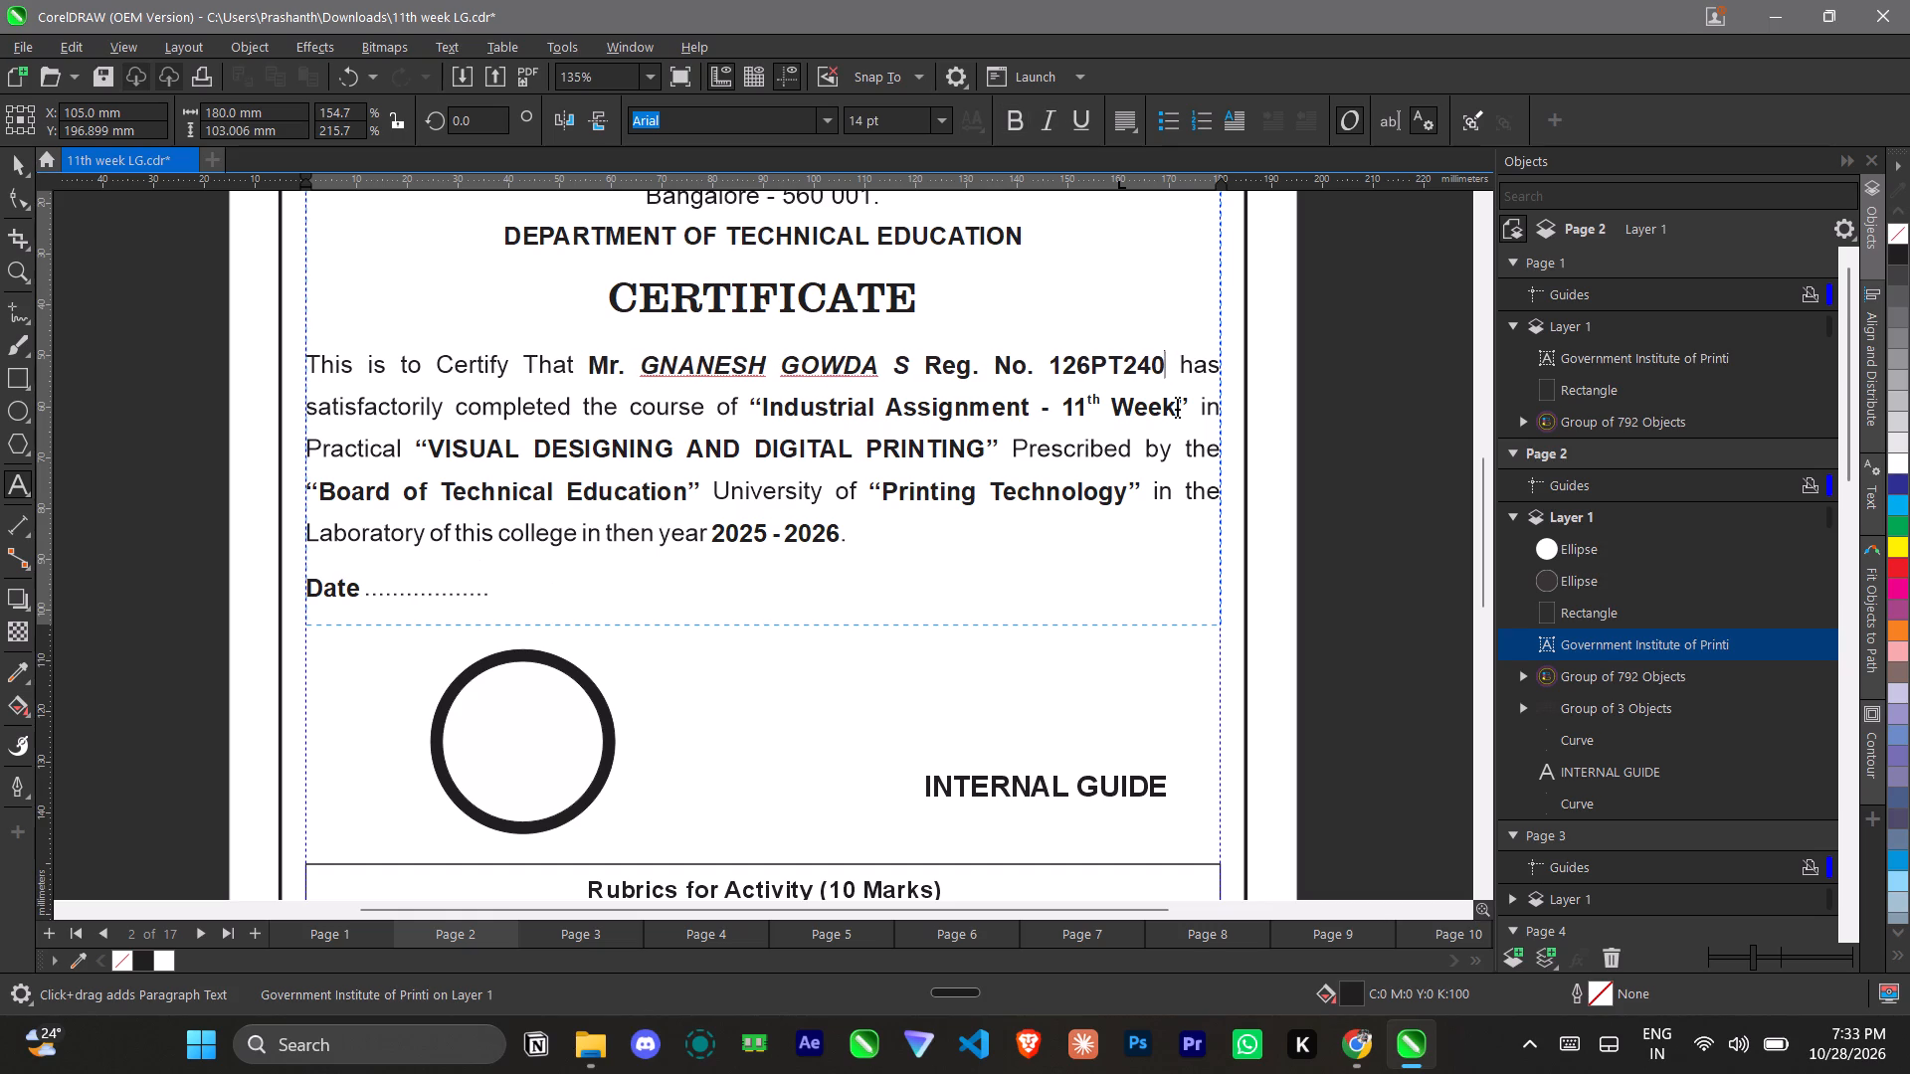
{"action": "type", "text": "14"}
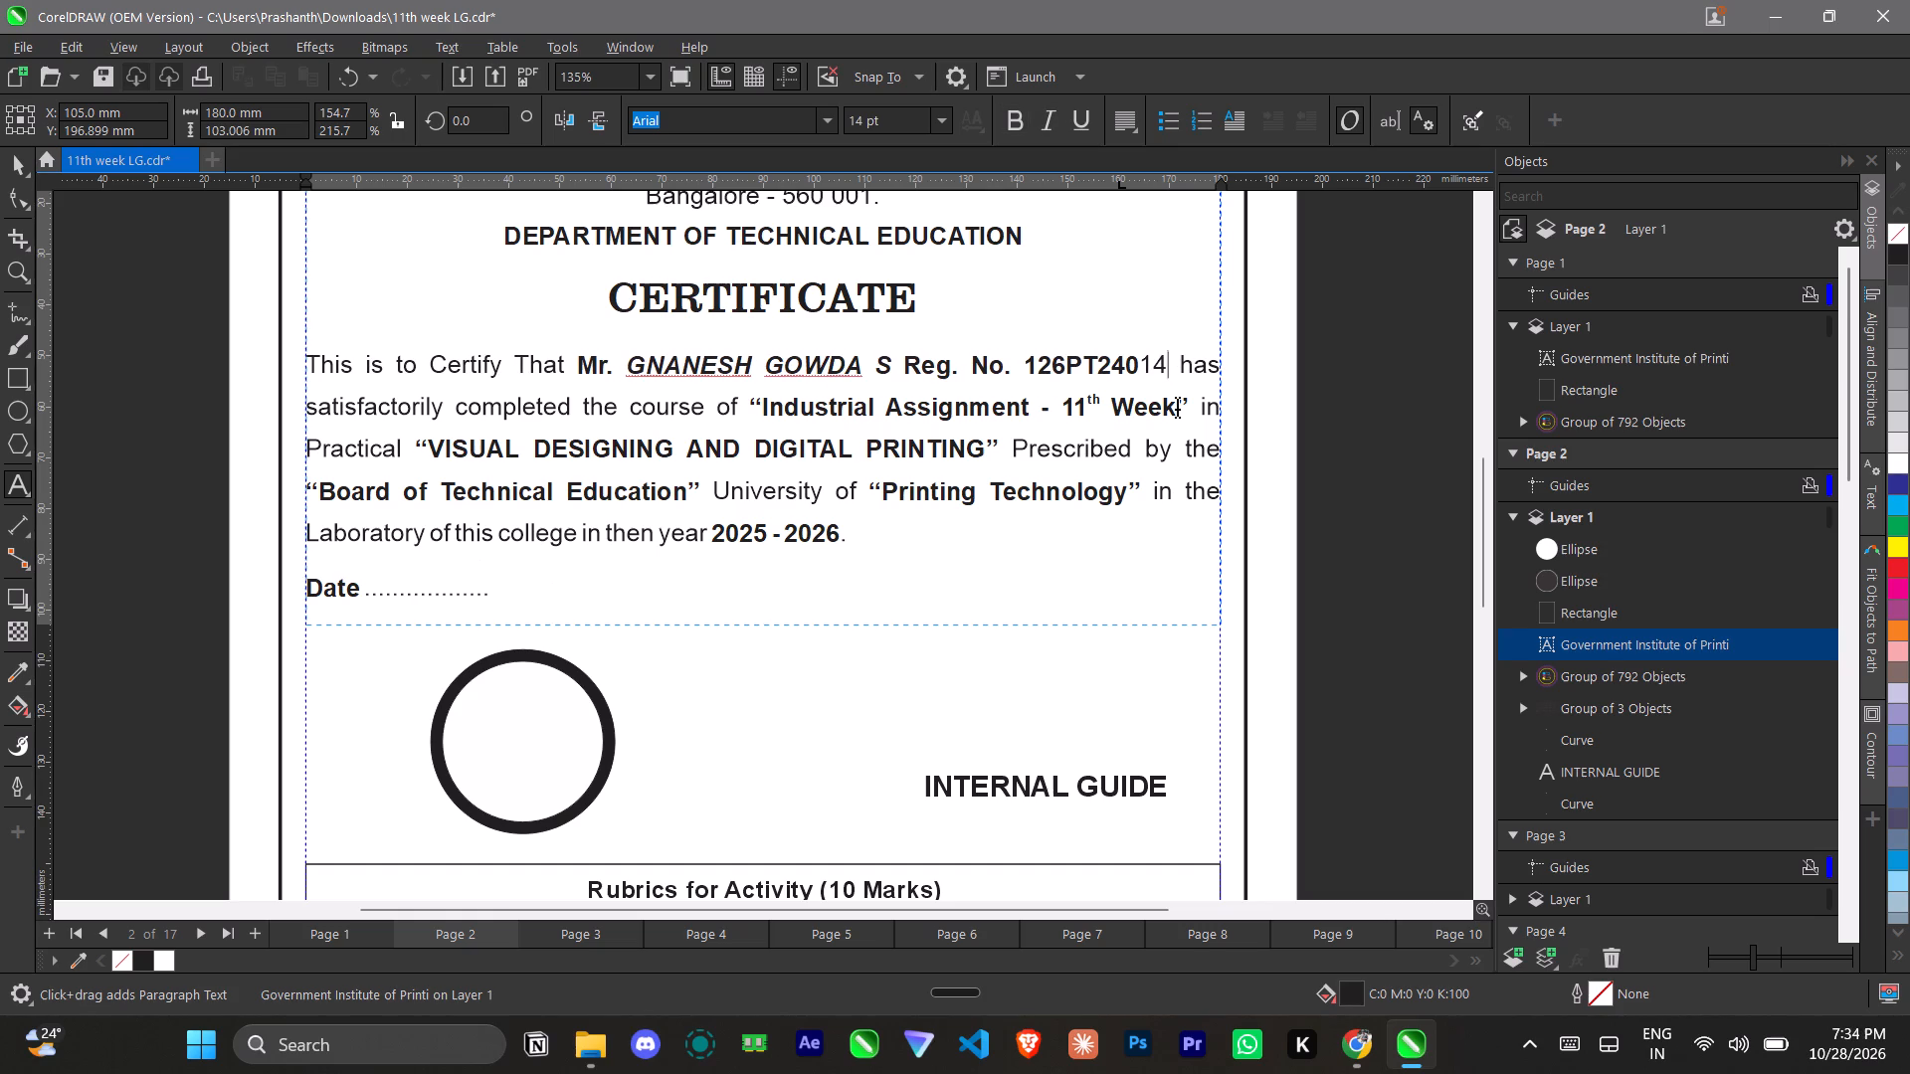
Go to page 3 with the table of contents.
{"action": "scroll", "coordinate": [954, 571], "scroll_direction": "down", "scroll_amount": 1}
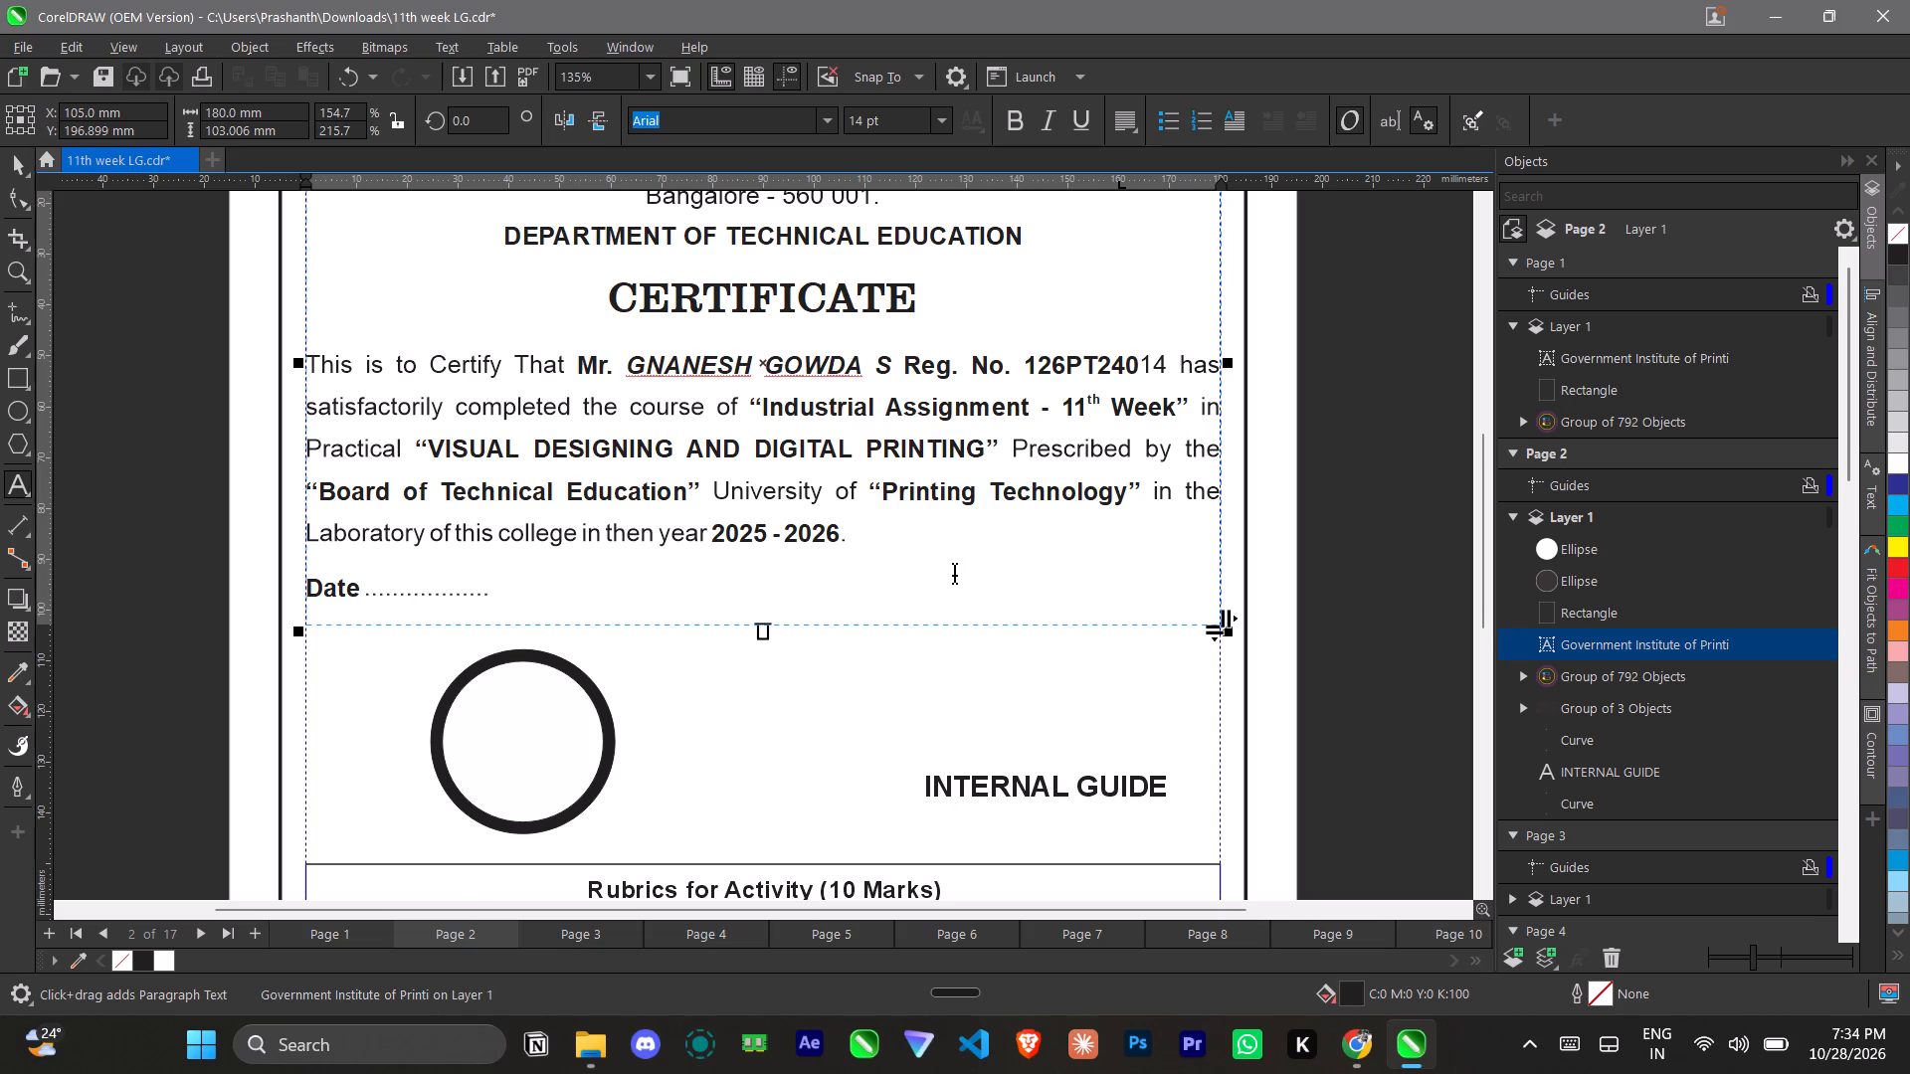
{"action": "scroll", "coordinate": [954, 571], "scroll_direction": "down", "scroll_amount": 3}
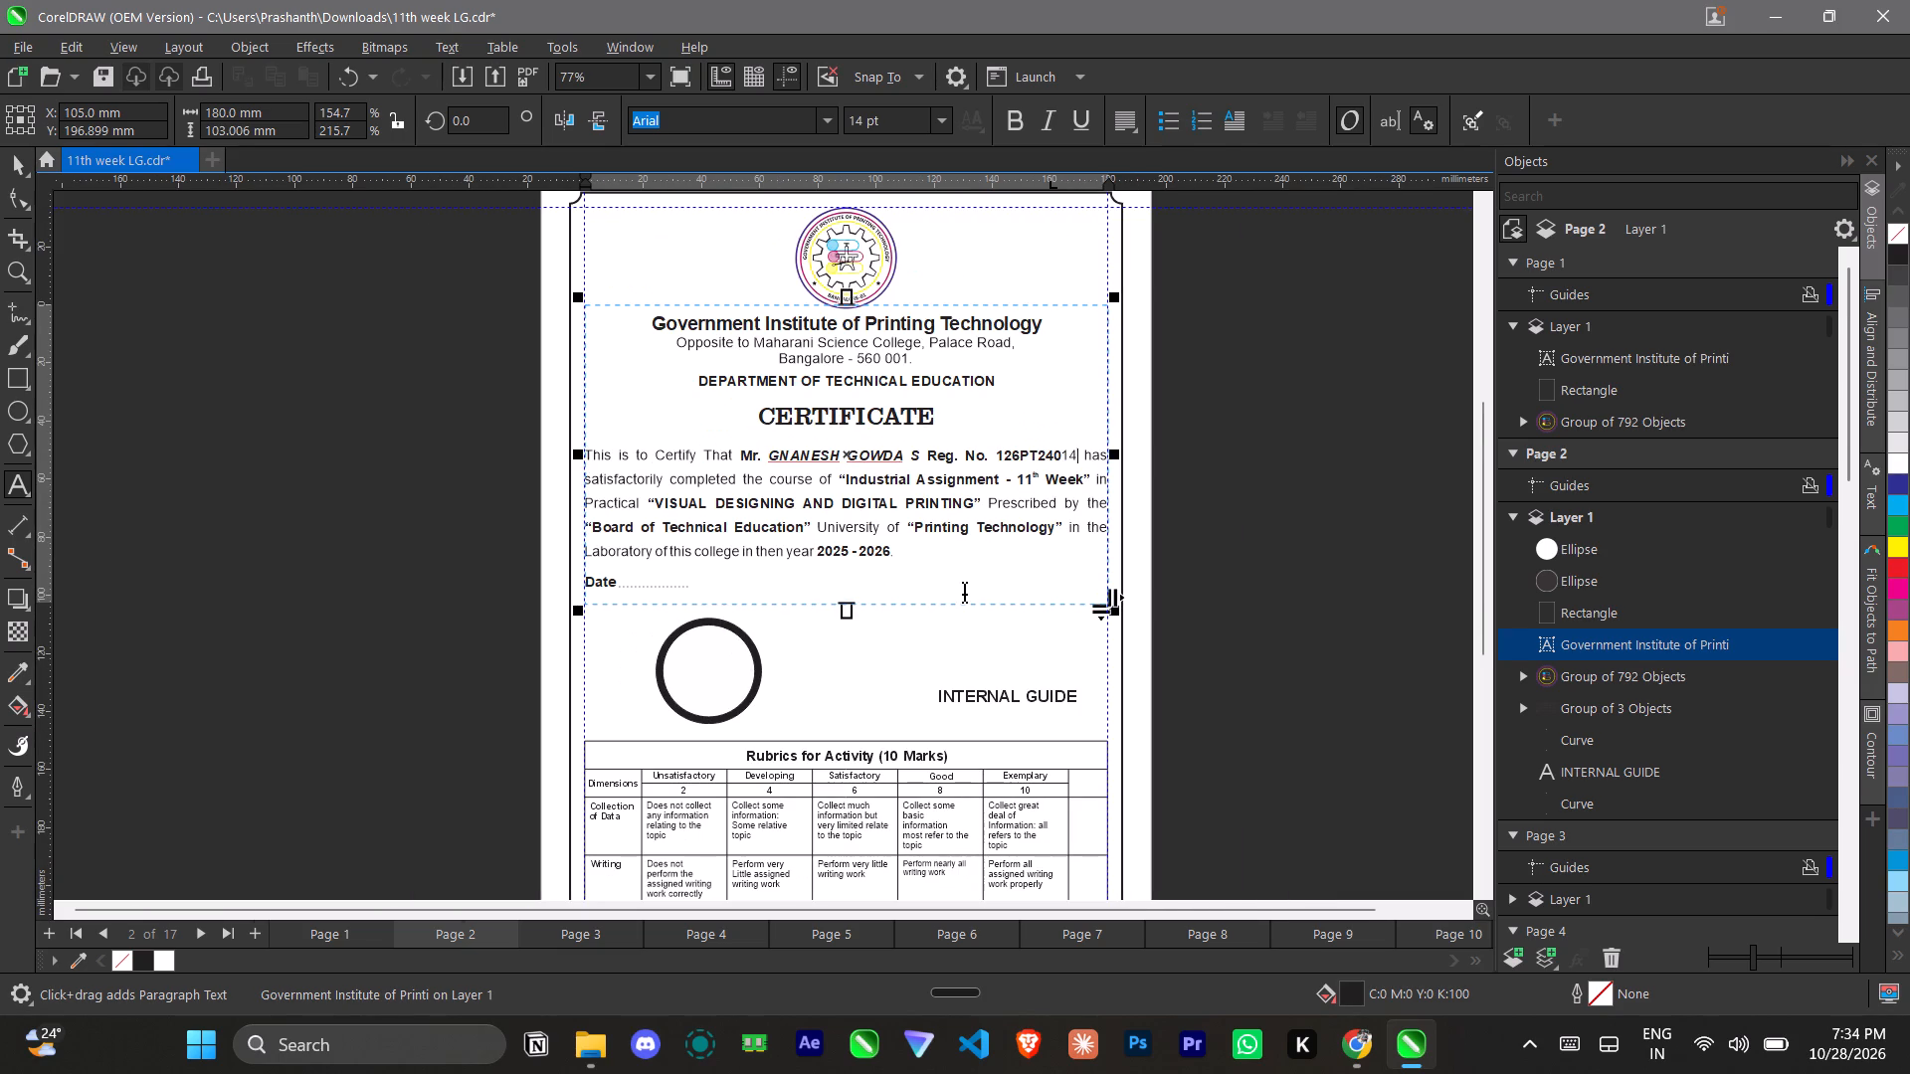
{"action": "left_click", "coordinate": [598, 930]}
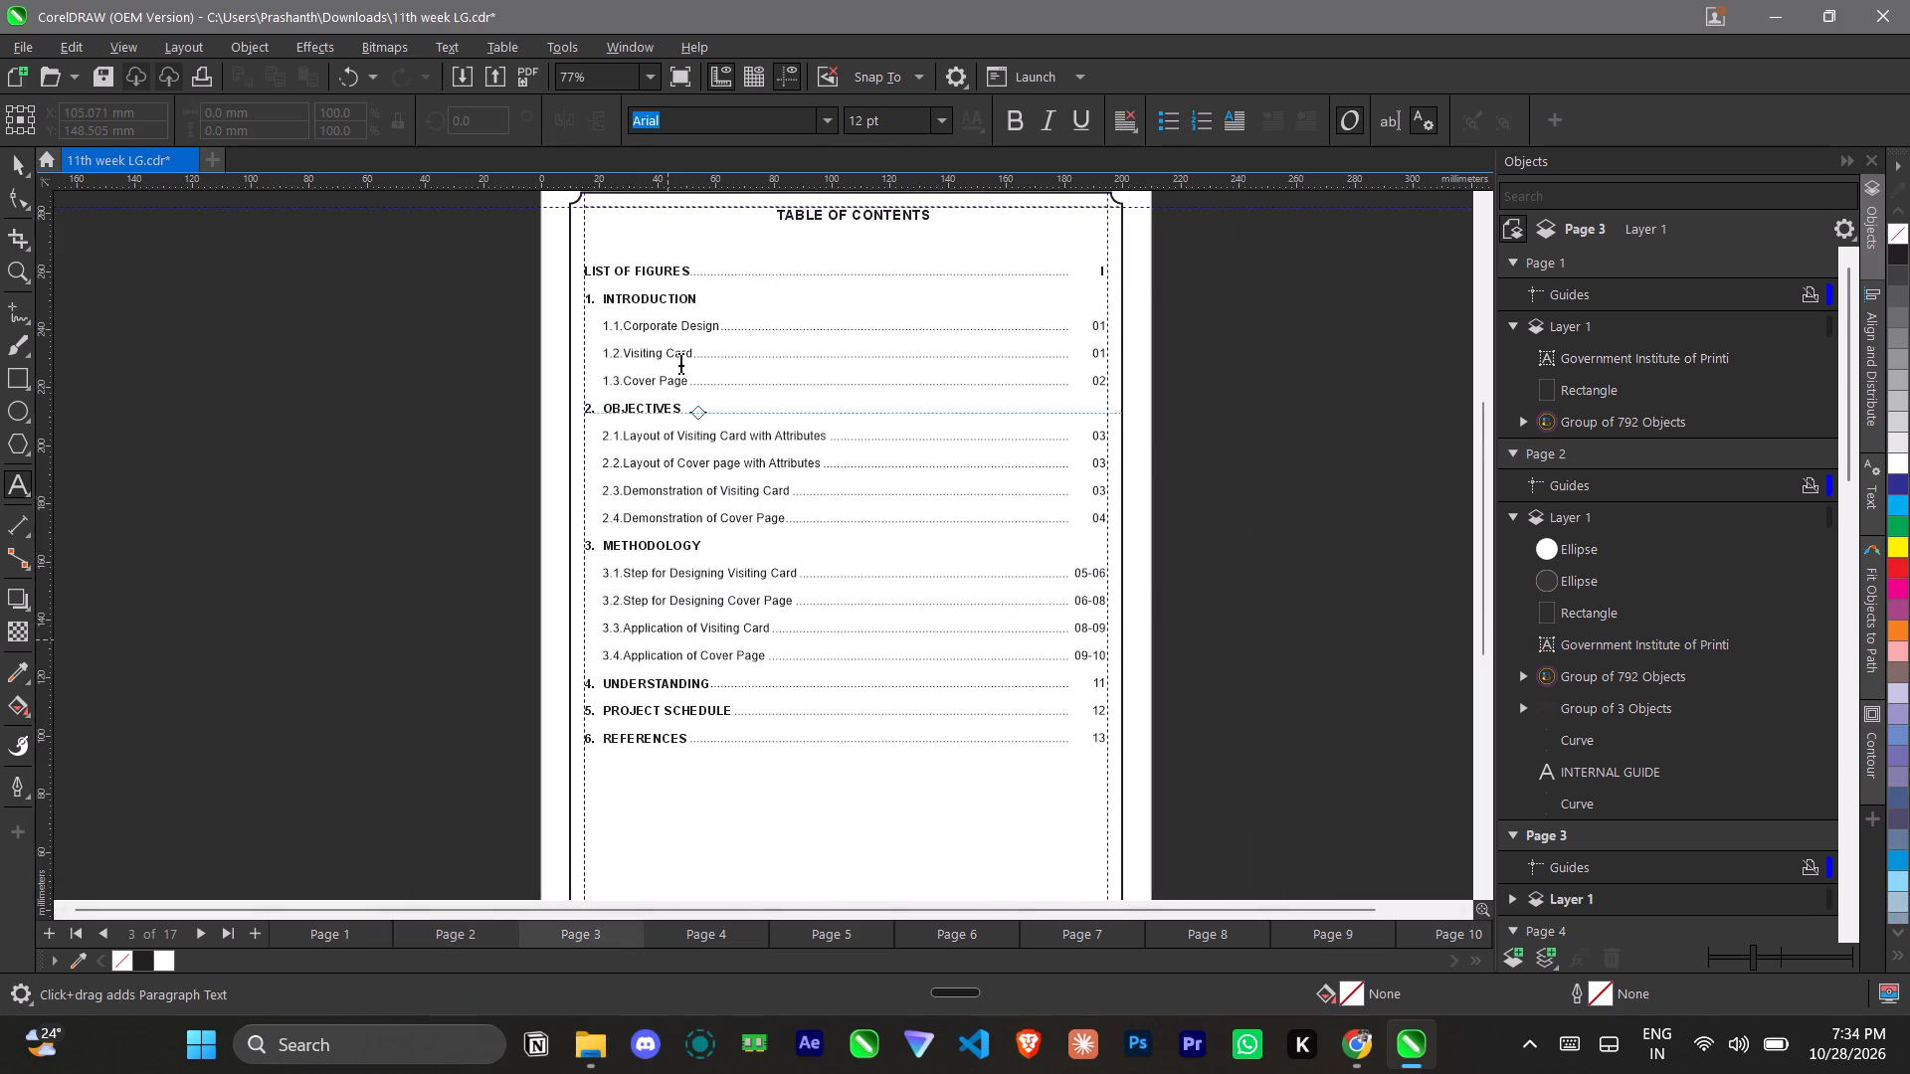
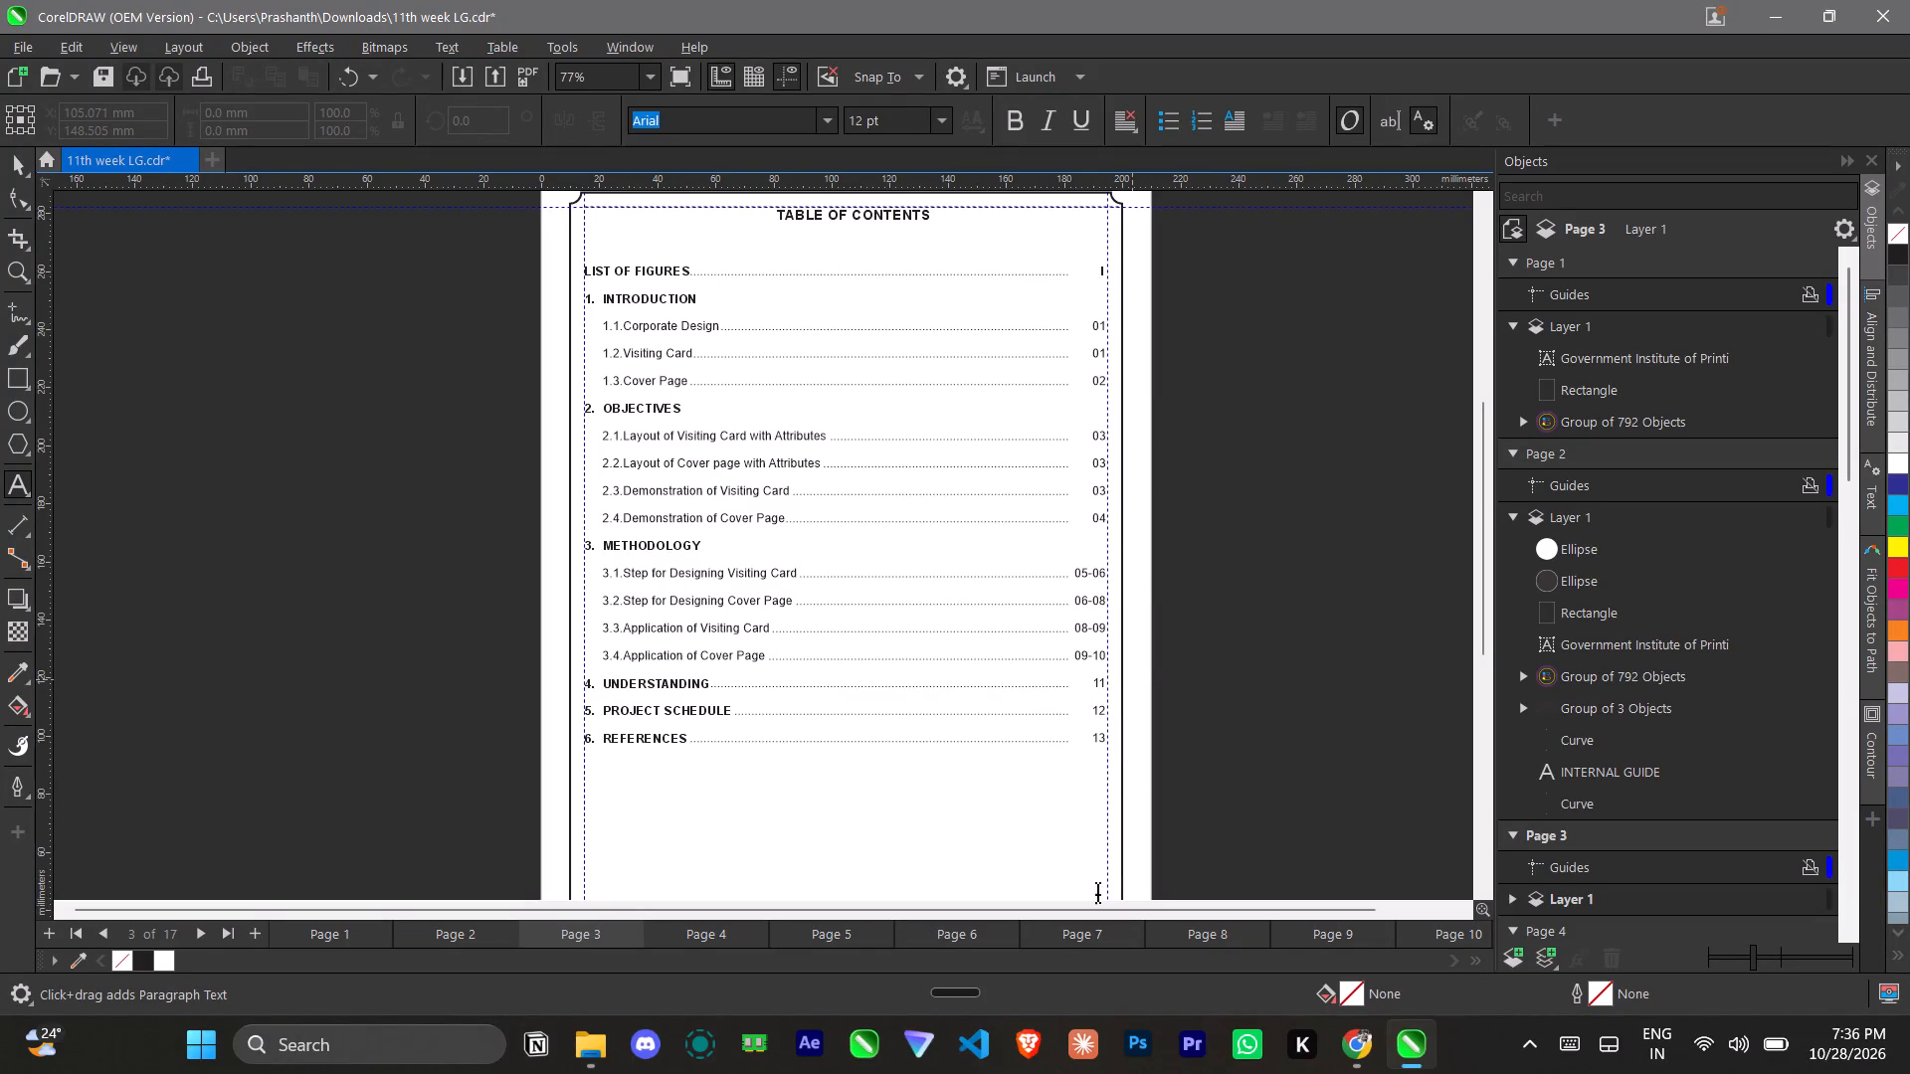
Review pages 4 to 6, covering the list of figures, the introduction and the cover page section.
{"action": "left_click", "coordinate": [691, 941]}
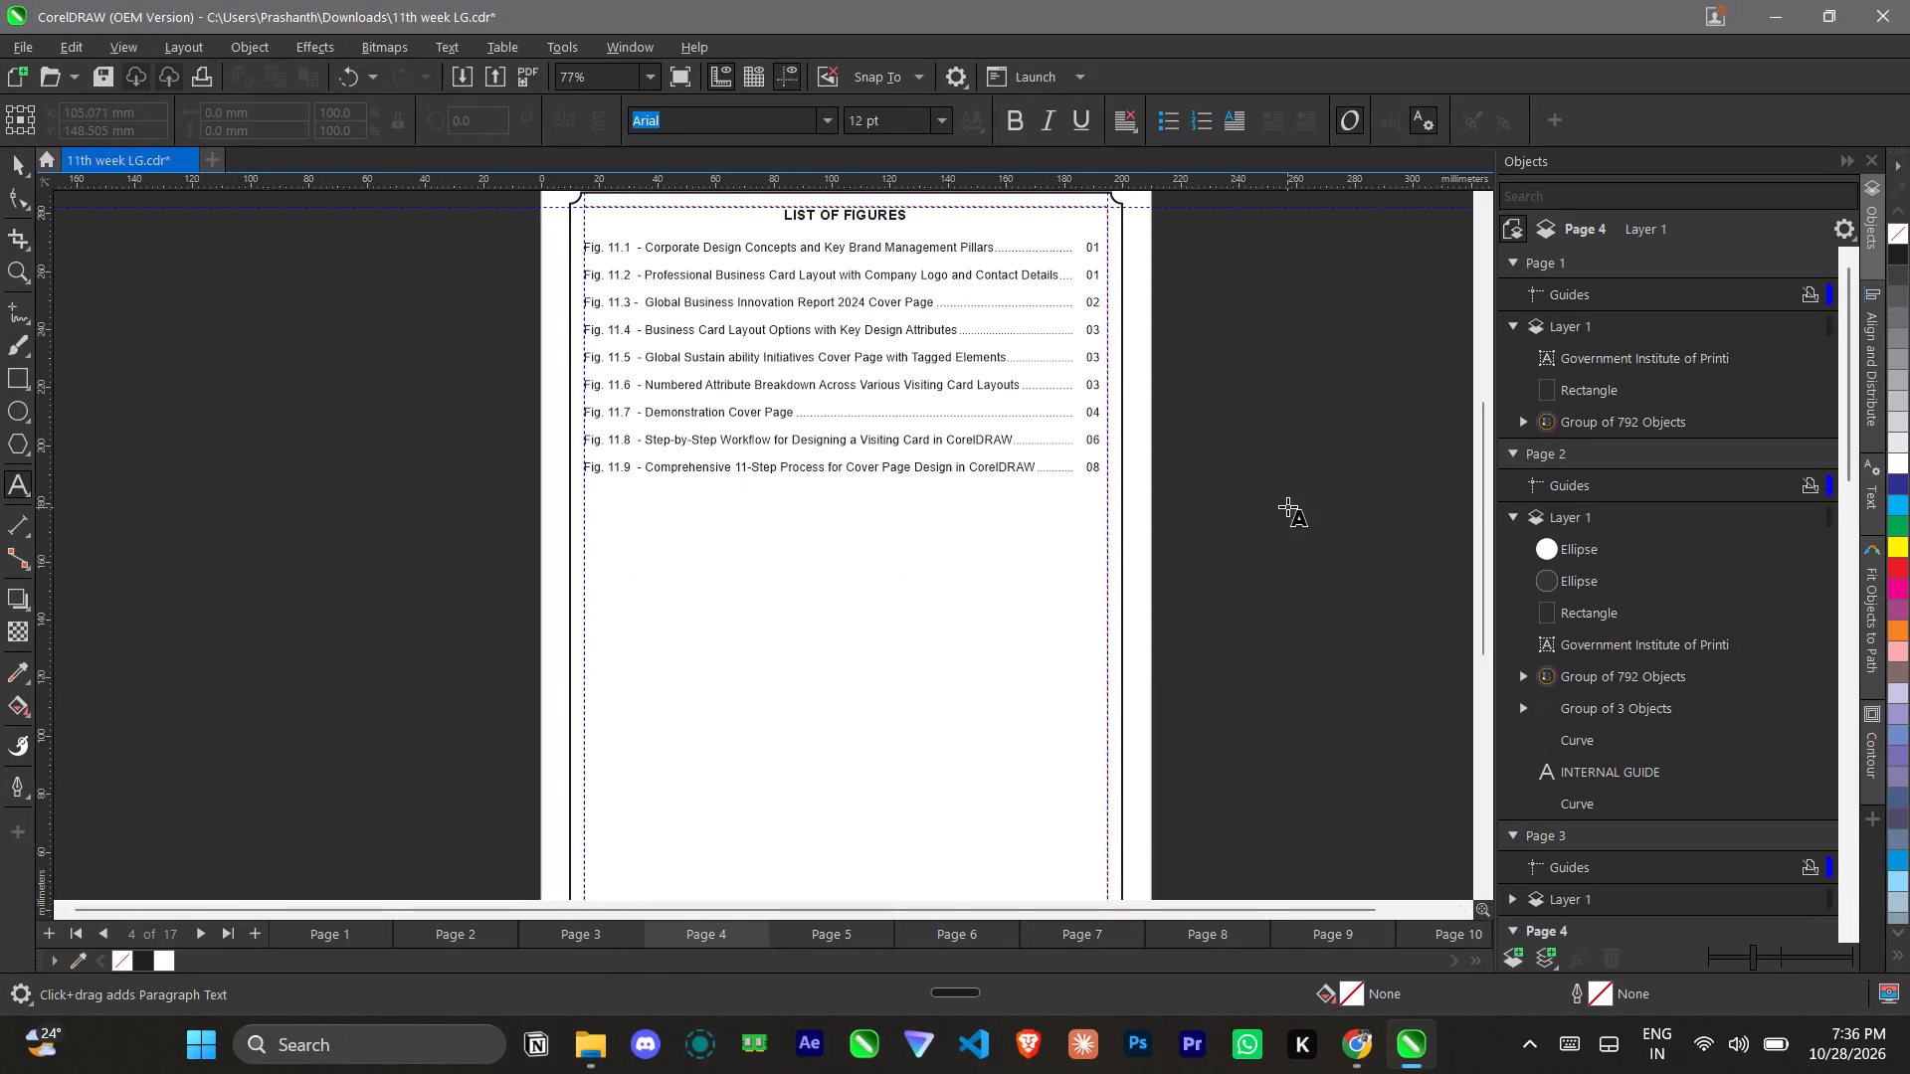
{"action": "left_click", "coordinate": [825, 940]}
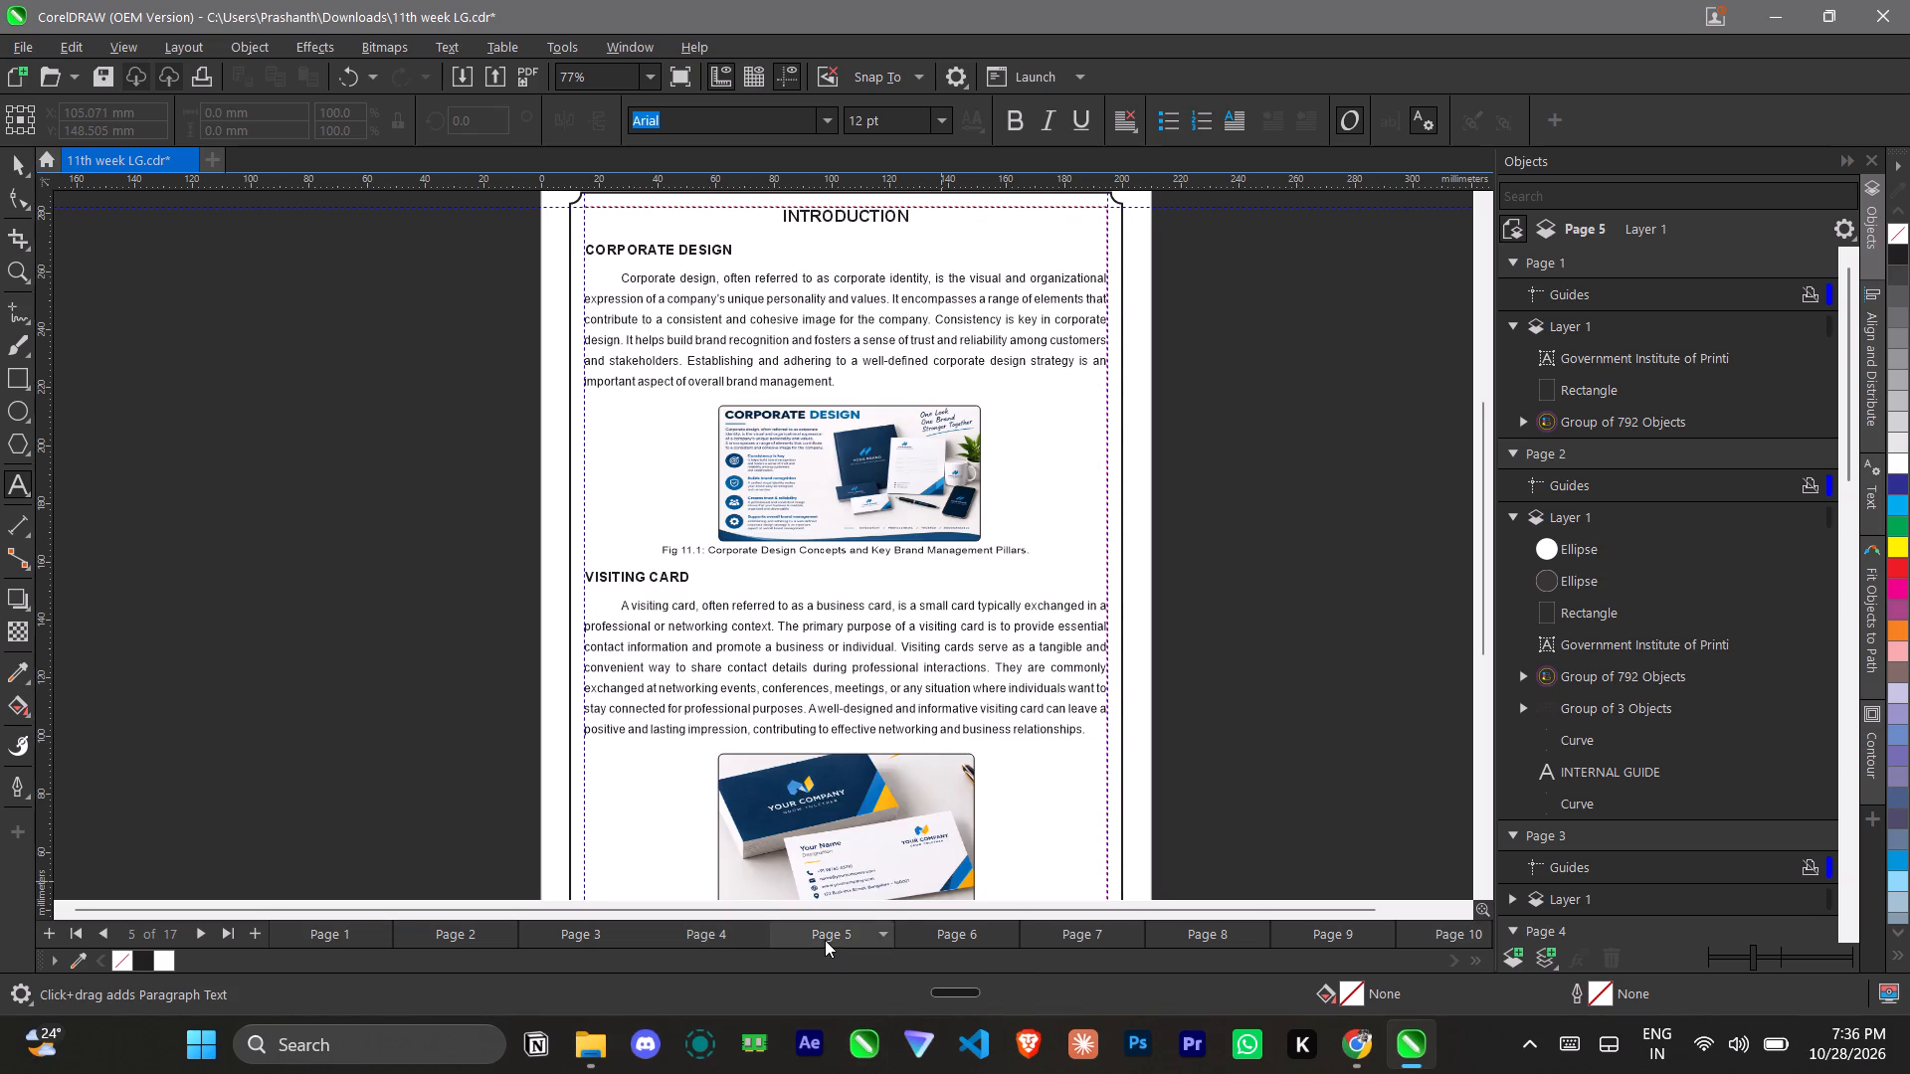
{"action": "scroll", "coordinate": [686, 268], "scroll_direction": "up", "scroll_amount": 1}
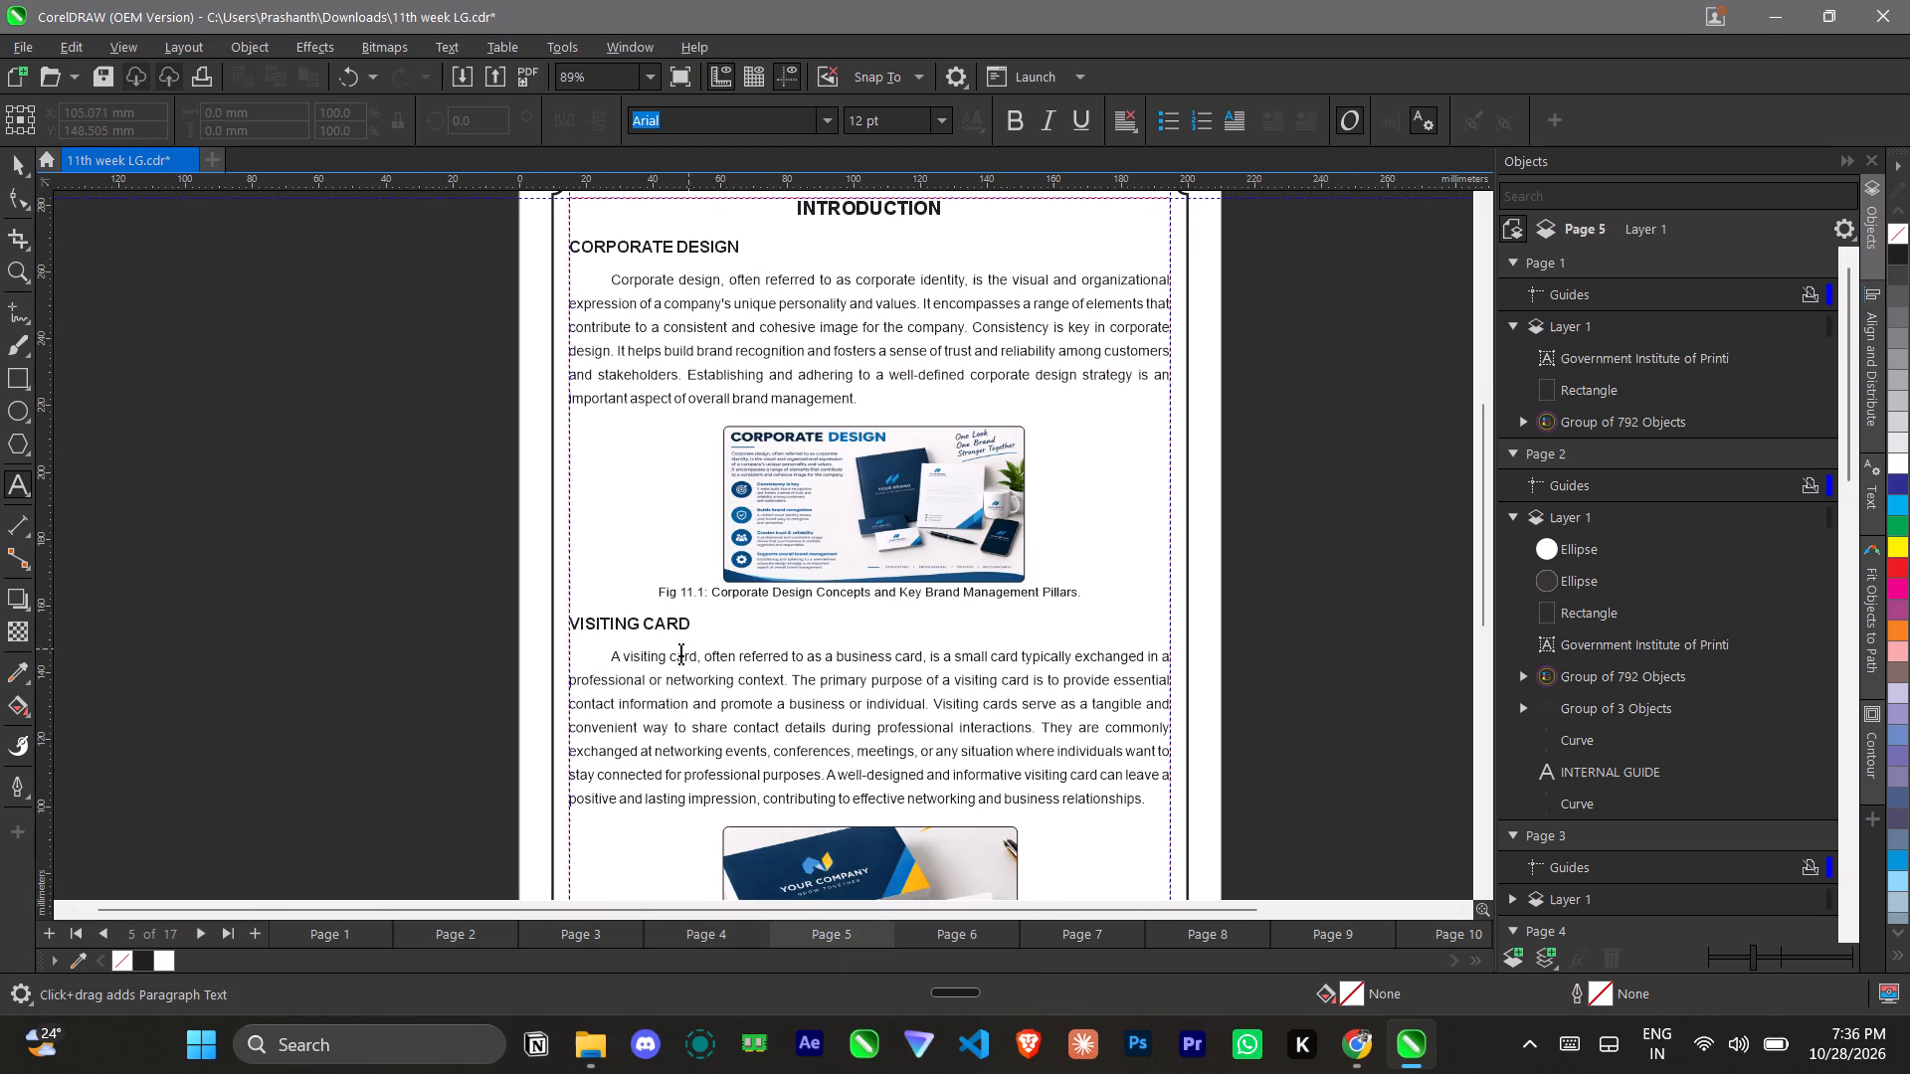
{"action": "scroll", "coordinate": [847, 656], "scroll_direction": "down", "scroll_amount": 2}
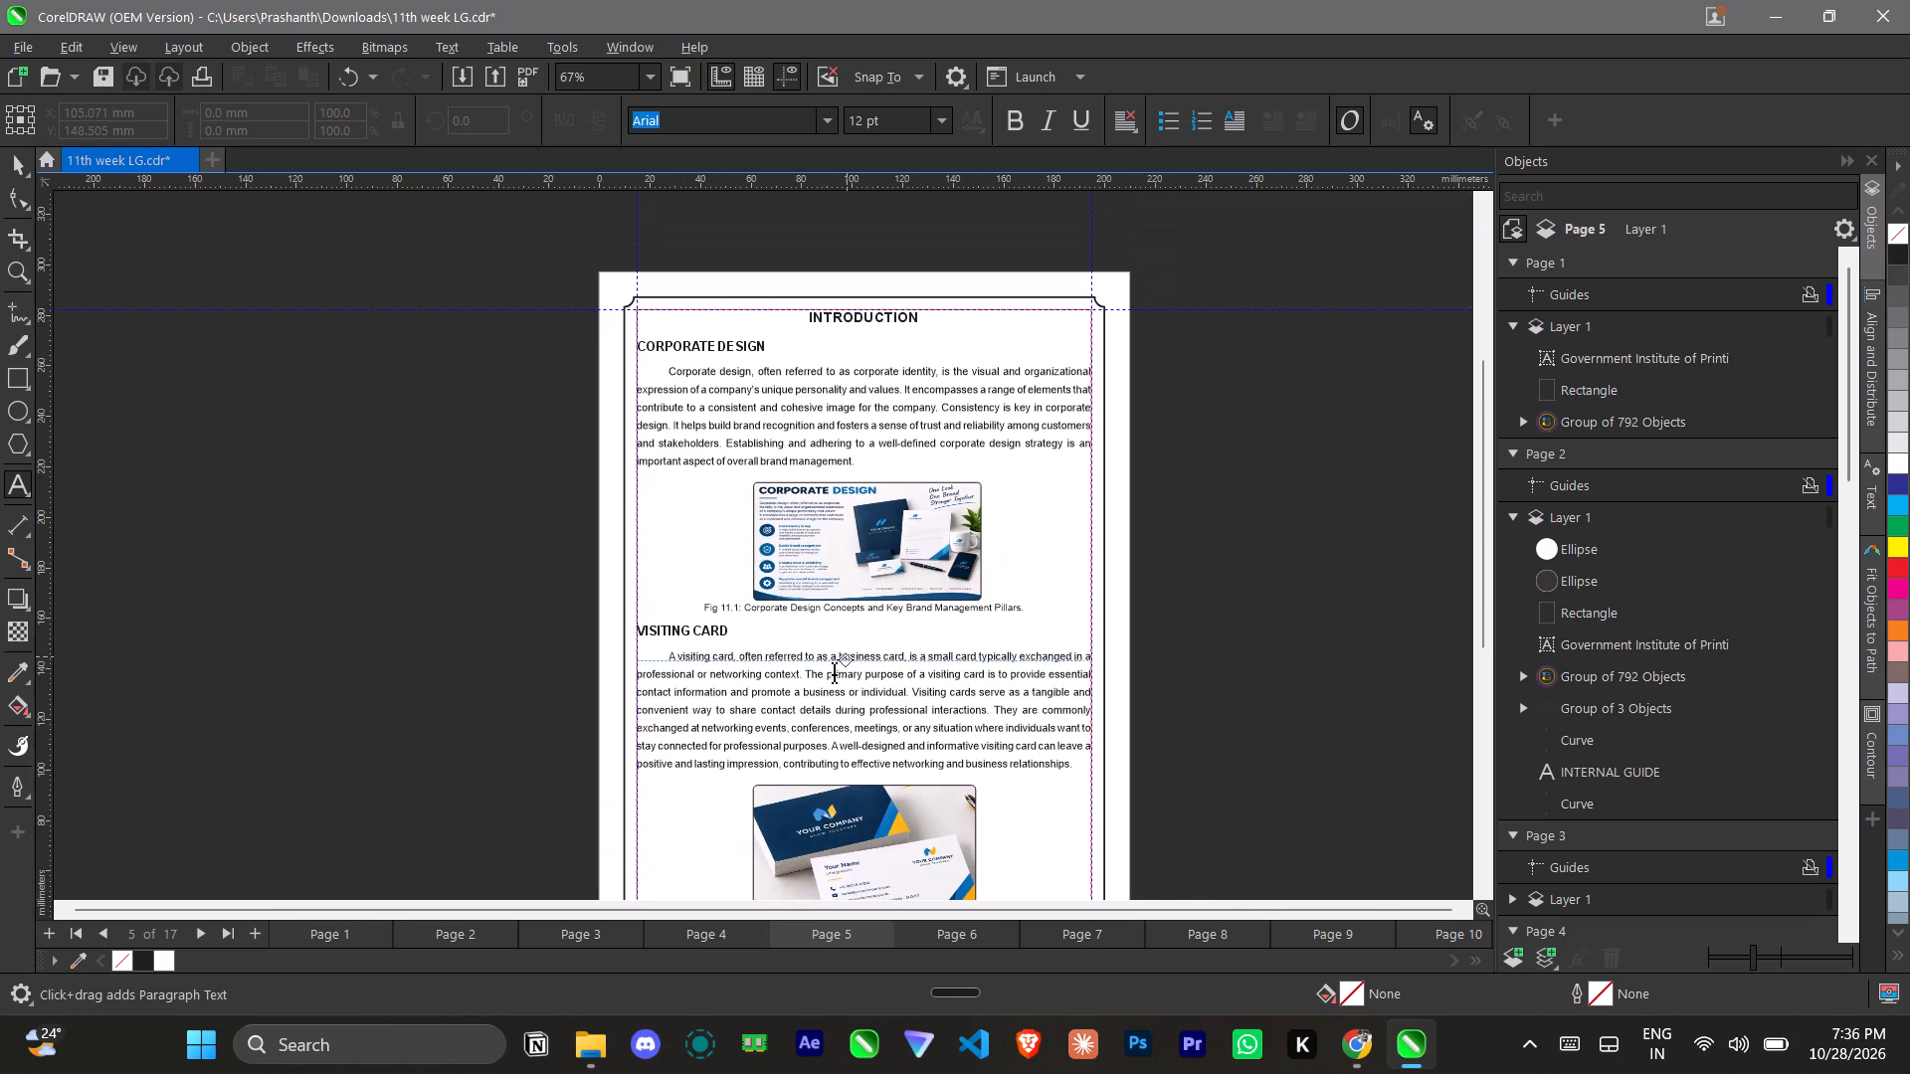
{"action": "left_click", "coordinate": [957, 949]}
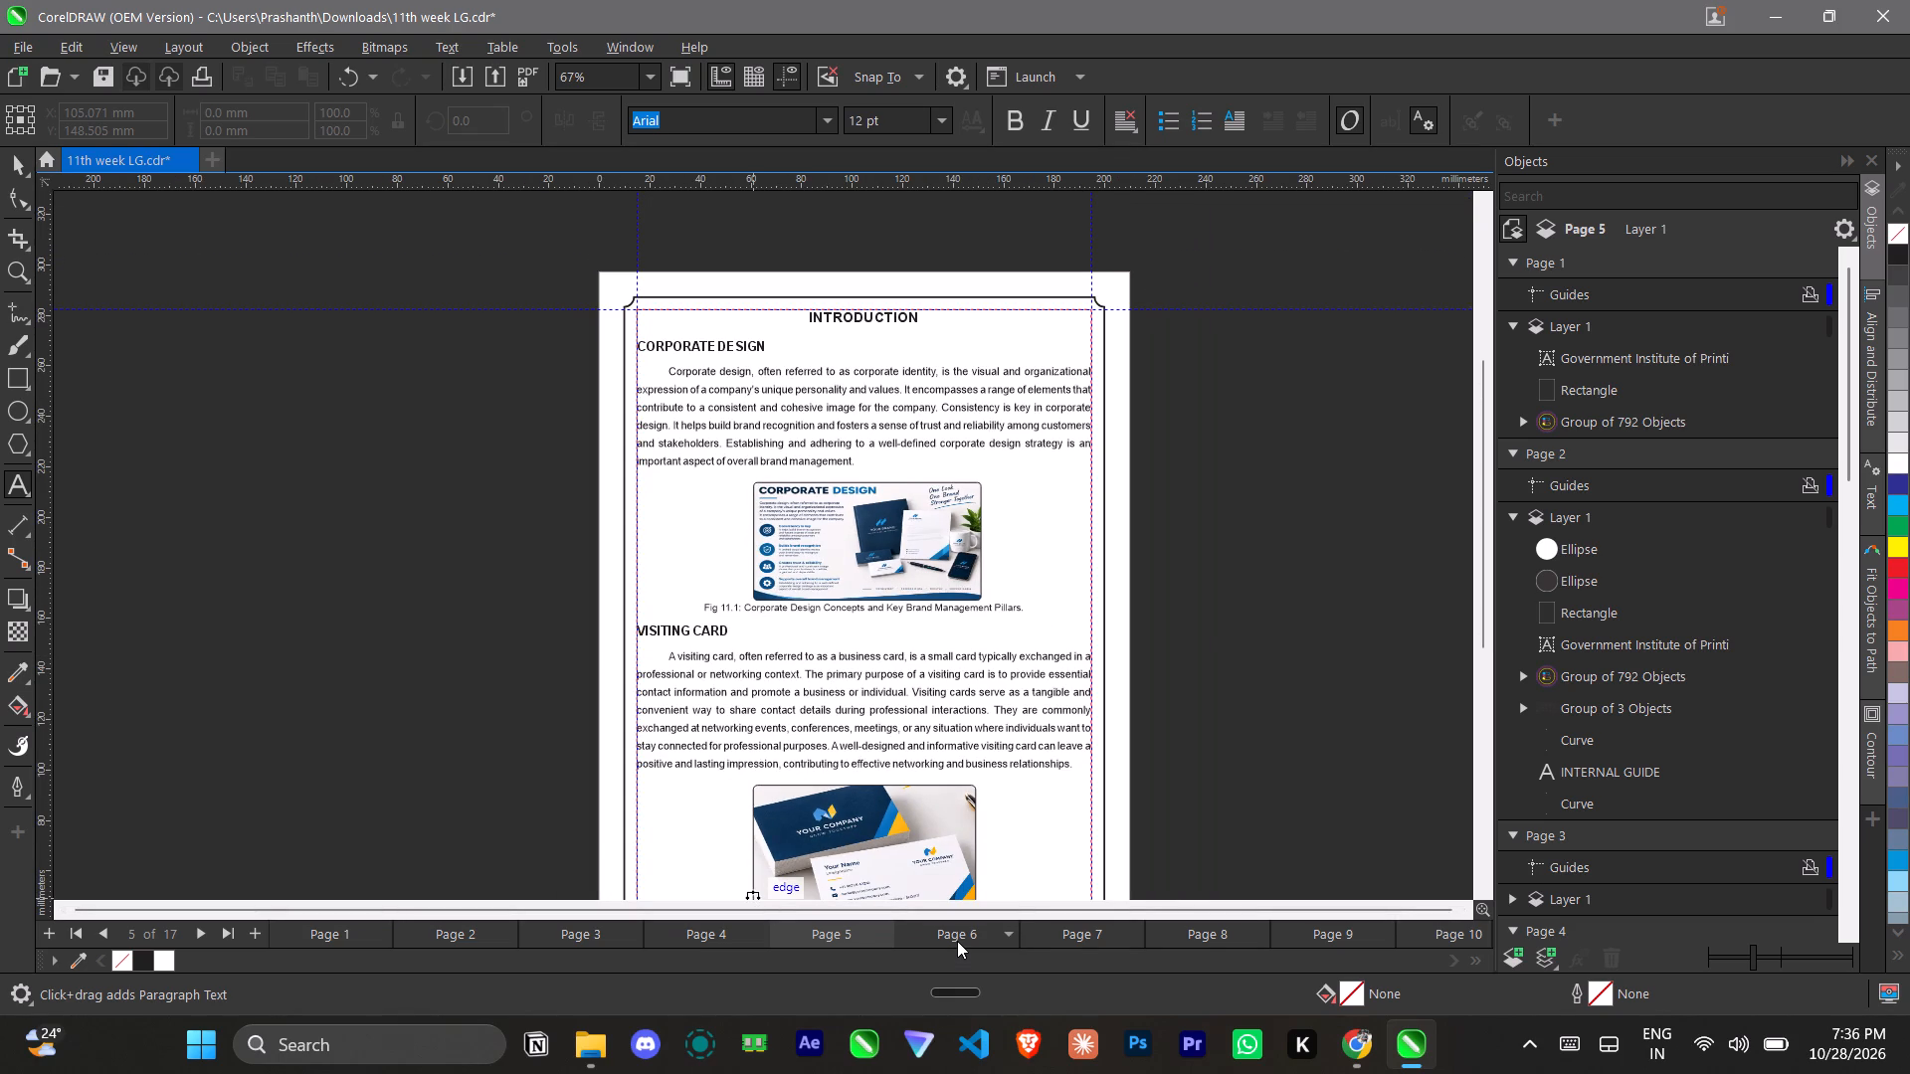
{"action": "left_click", "coordinate": [957, 941]}
{"action": "scroll", "coordinate": [698, 345], "scroll_direction": "up", "scroll_amount": 3}
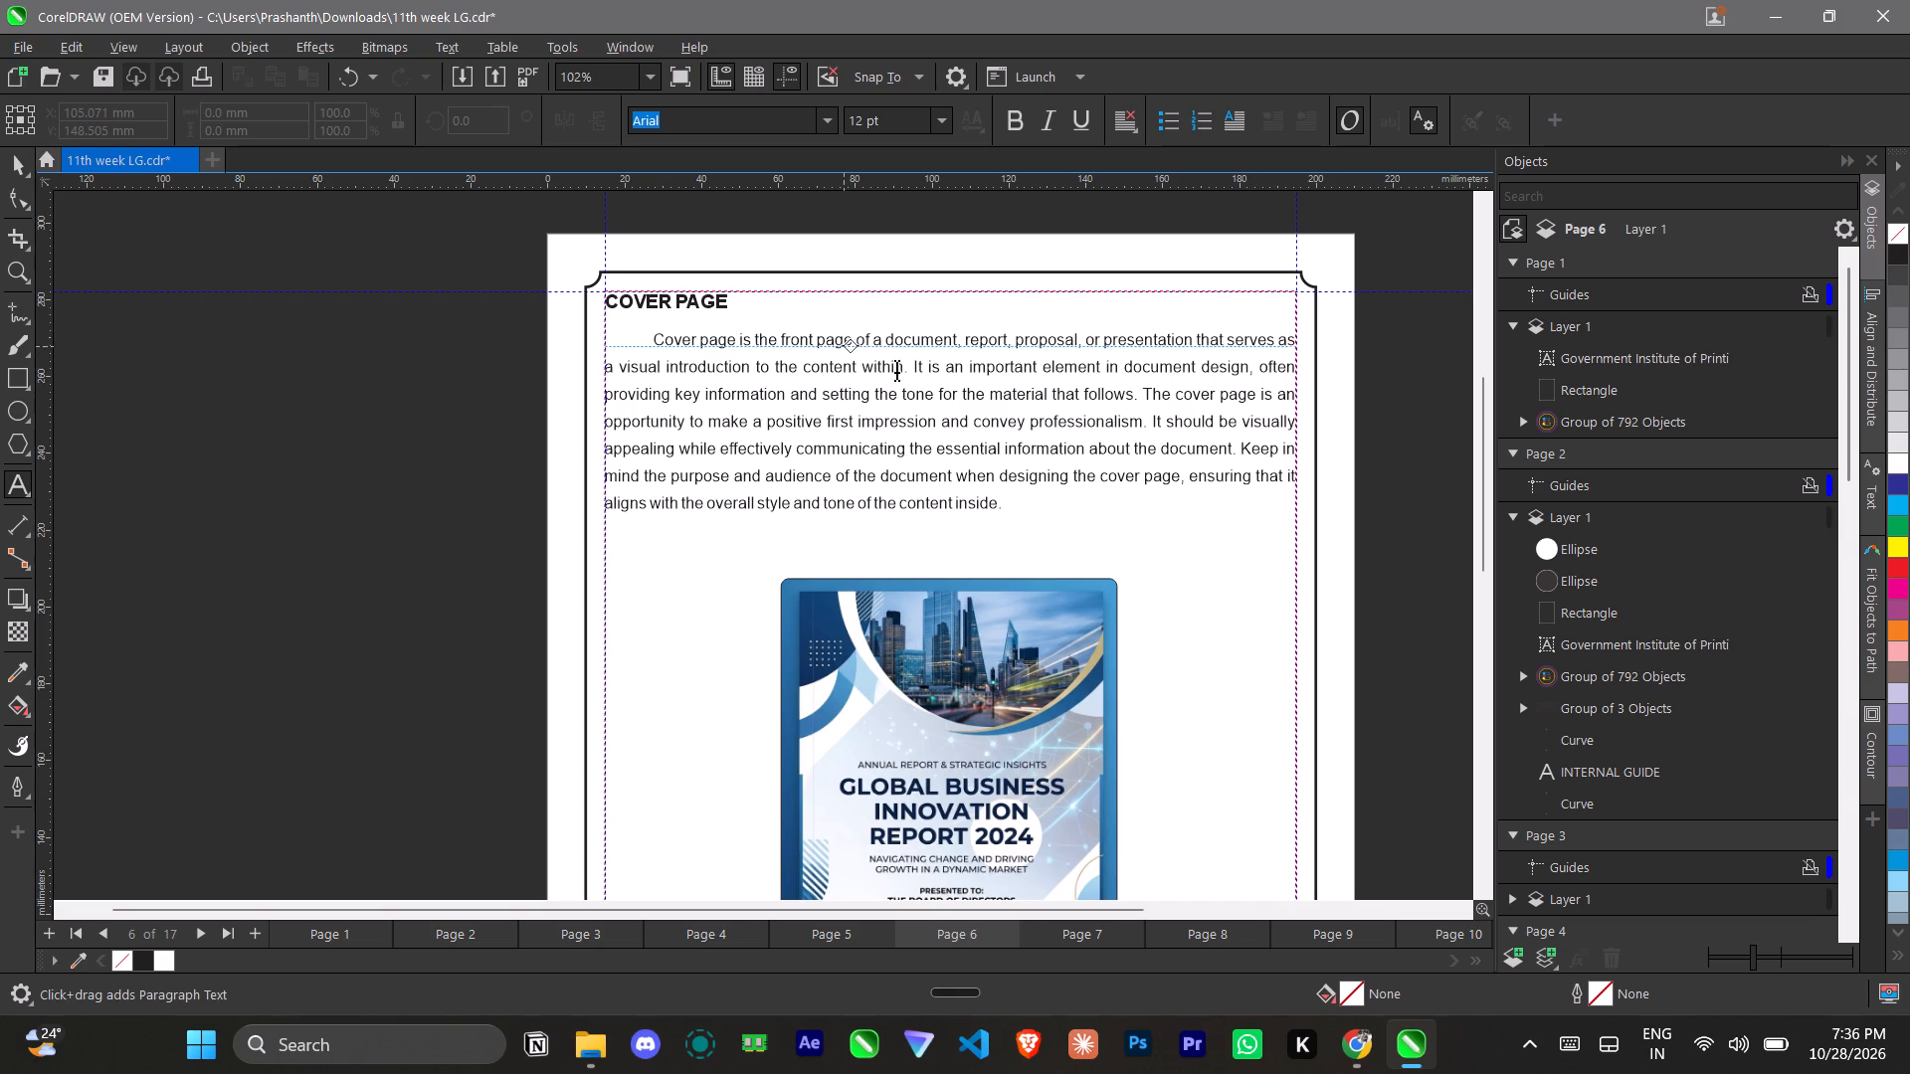
{"action": "scroll", "coordinate": [963, 365], "scroll_direction": "up", "scroll_amount": 3}
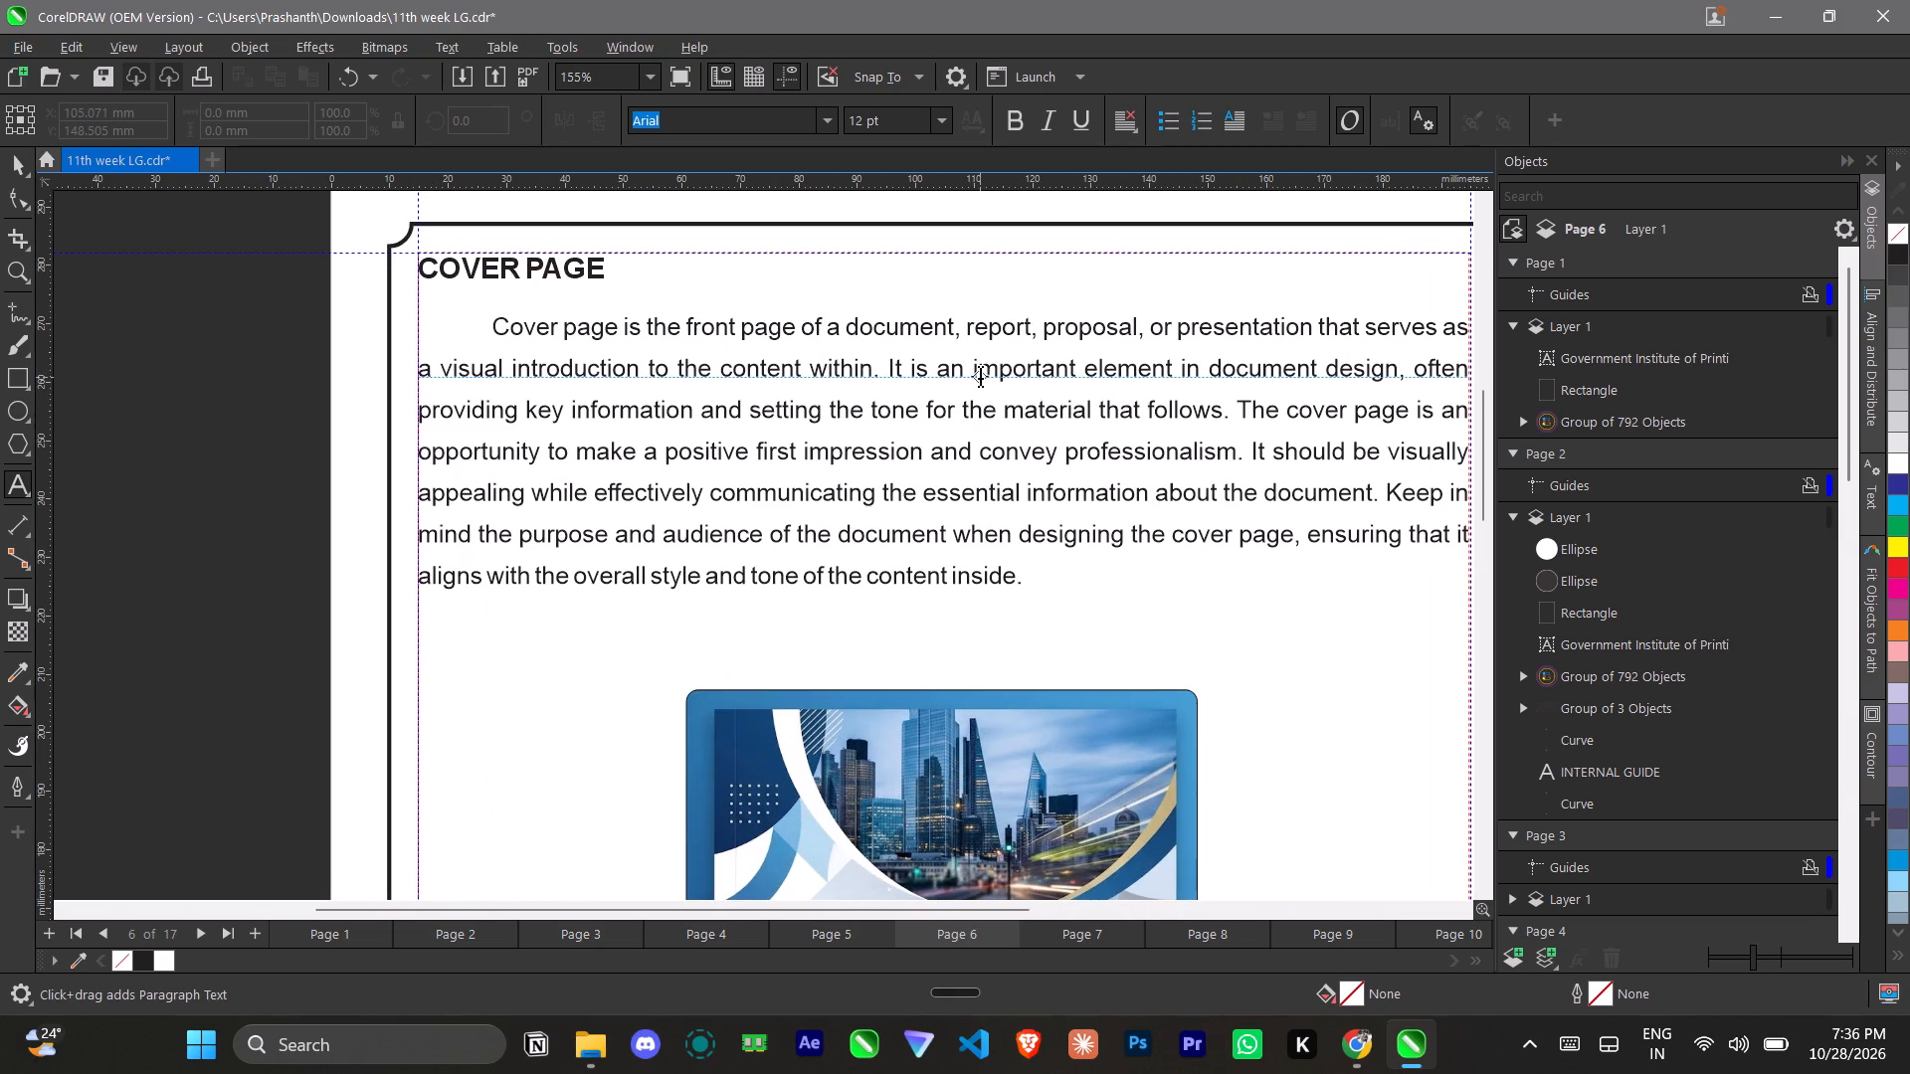
{"action": "scroll", "coordinate": [936, 544], "scroll_direction": "down", "scroll_amount": 4}
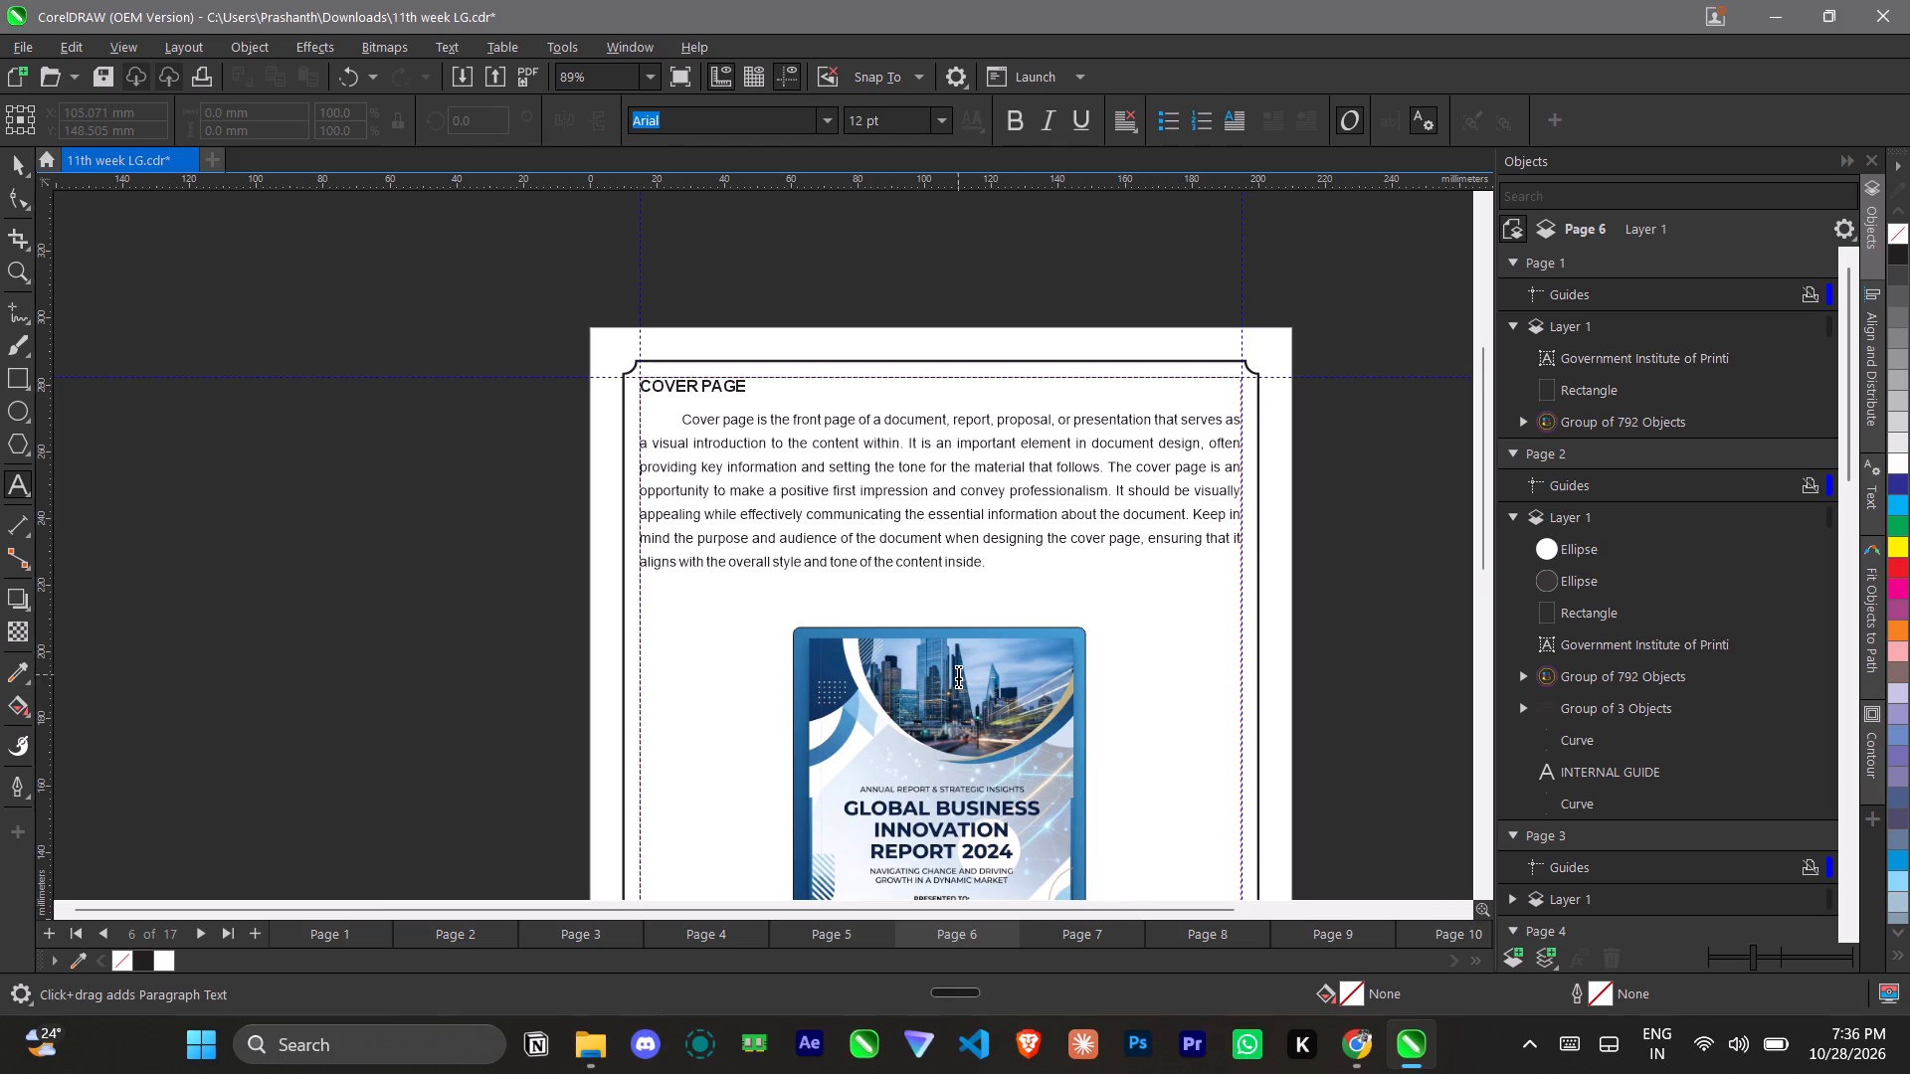
{"action": "left_click_drag", "start_coordinate": [1485, 540], "coordinate": [1506, 674]}
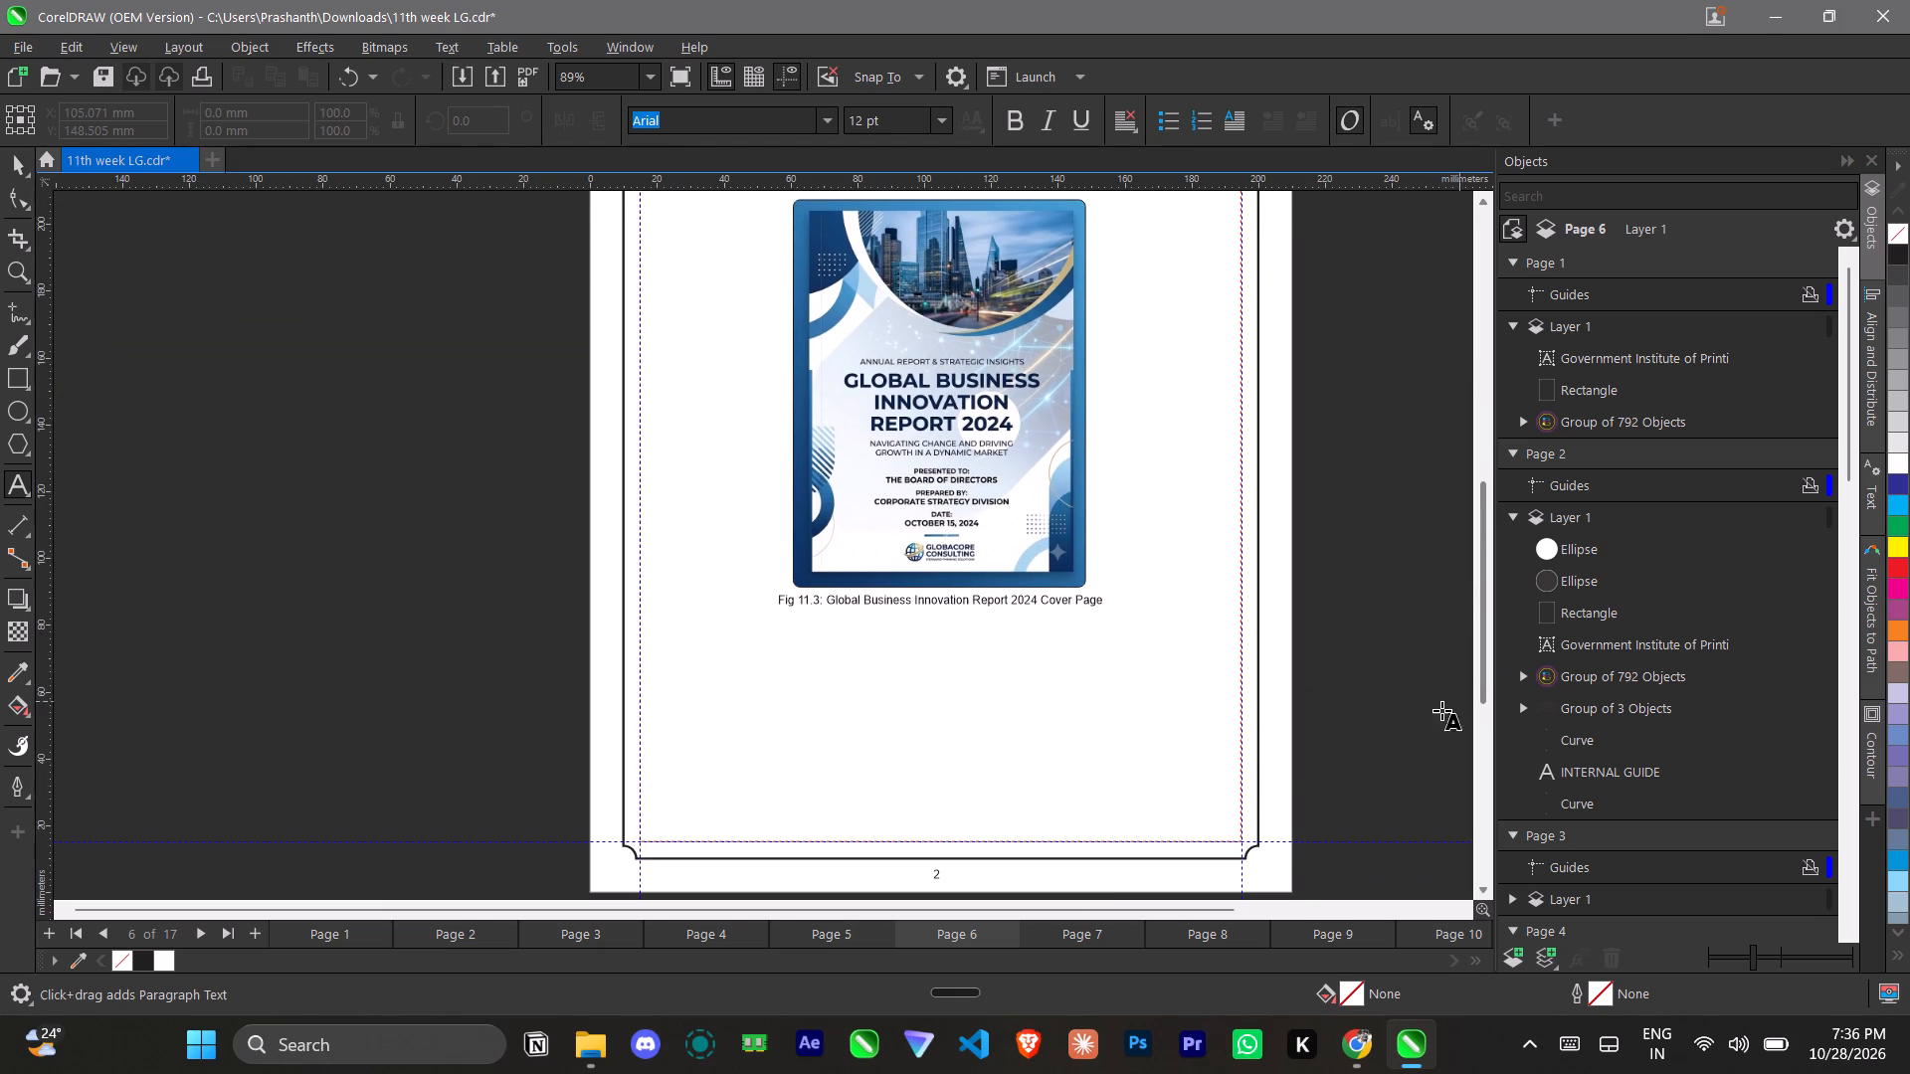
On page 7, capitalise the second word of "Company Name" in the visiting card attributes list.
{"action": "left_click", "coordinate": [1085, 940]}
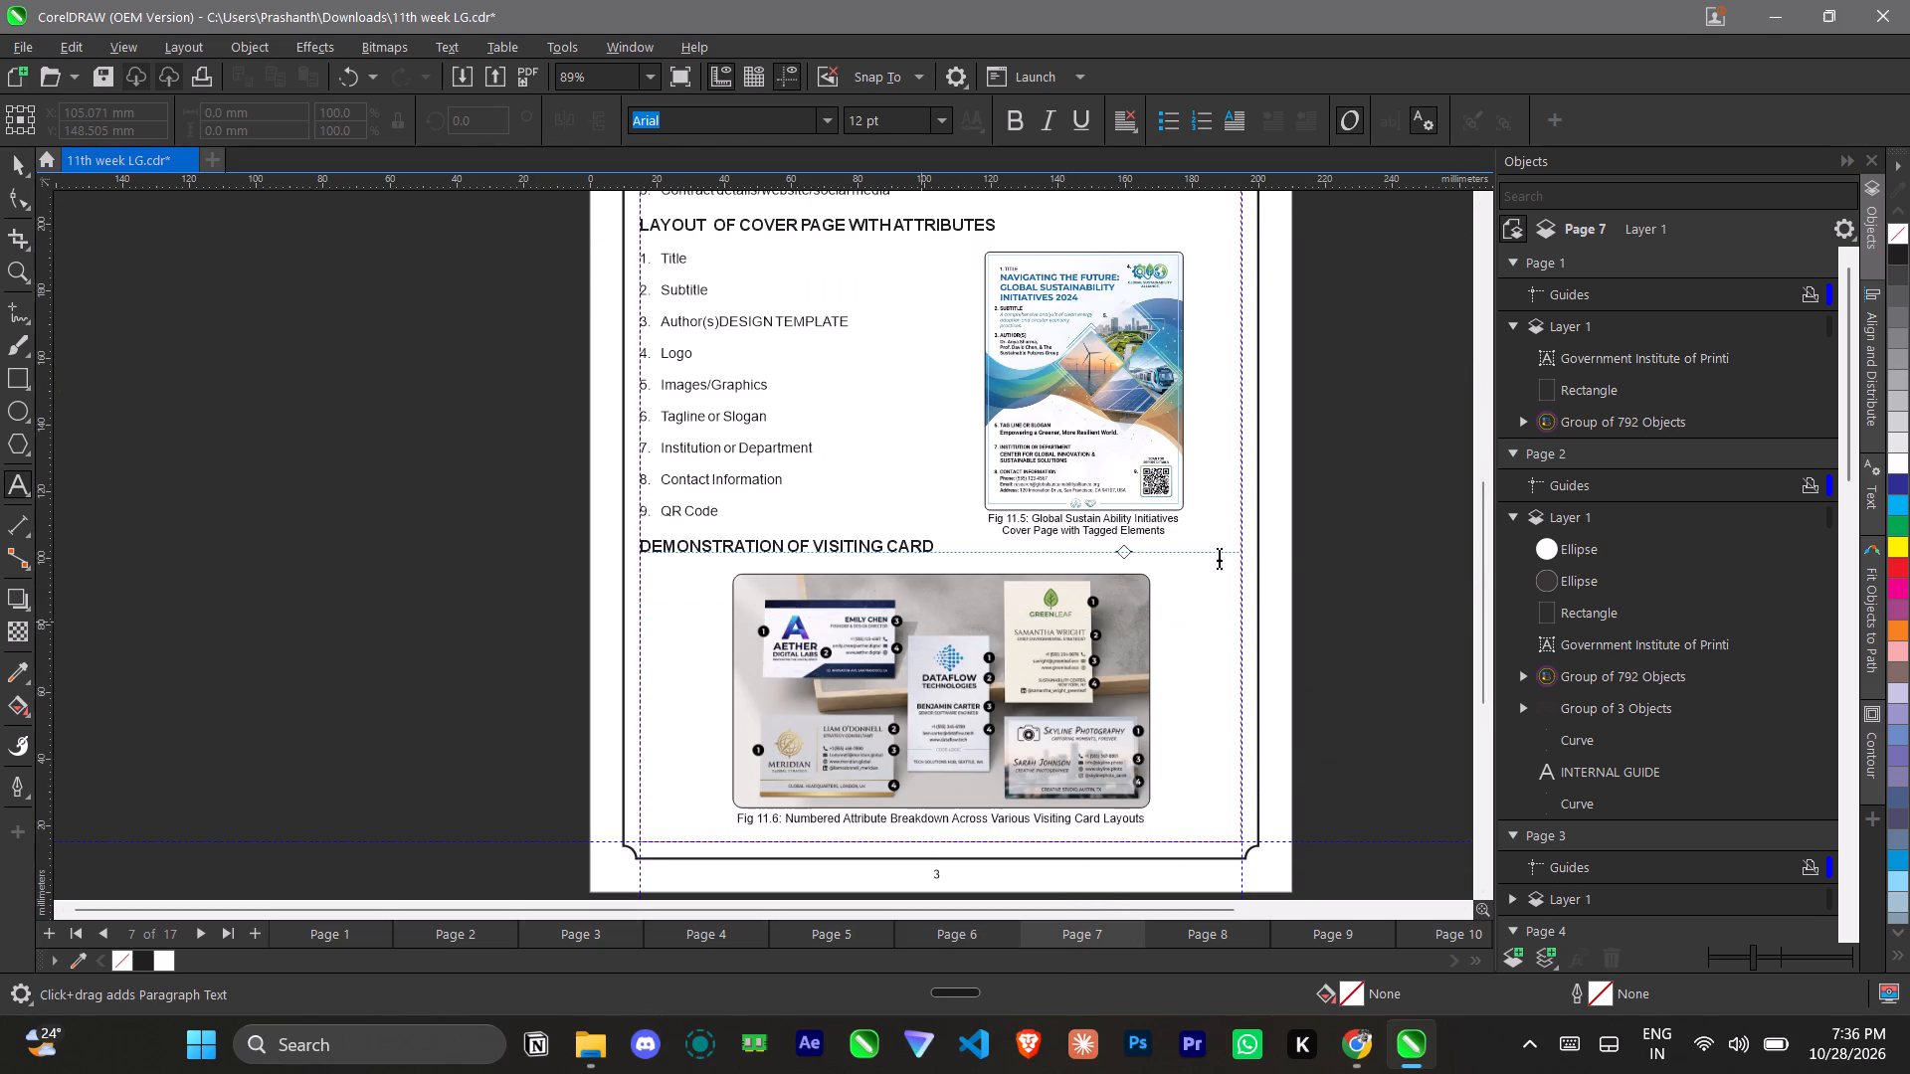
{"action": "left_click_drag", "start_coordinate": [1478, 557], "coordinate": [1473, 428]}
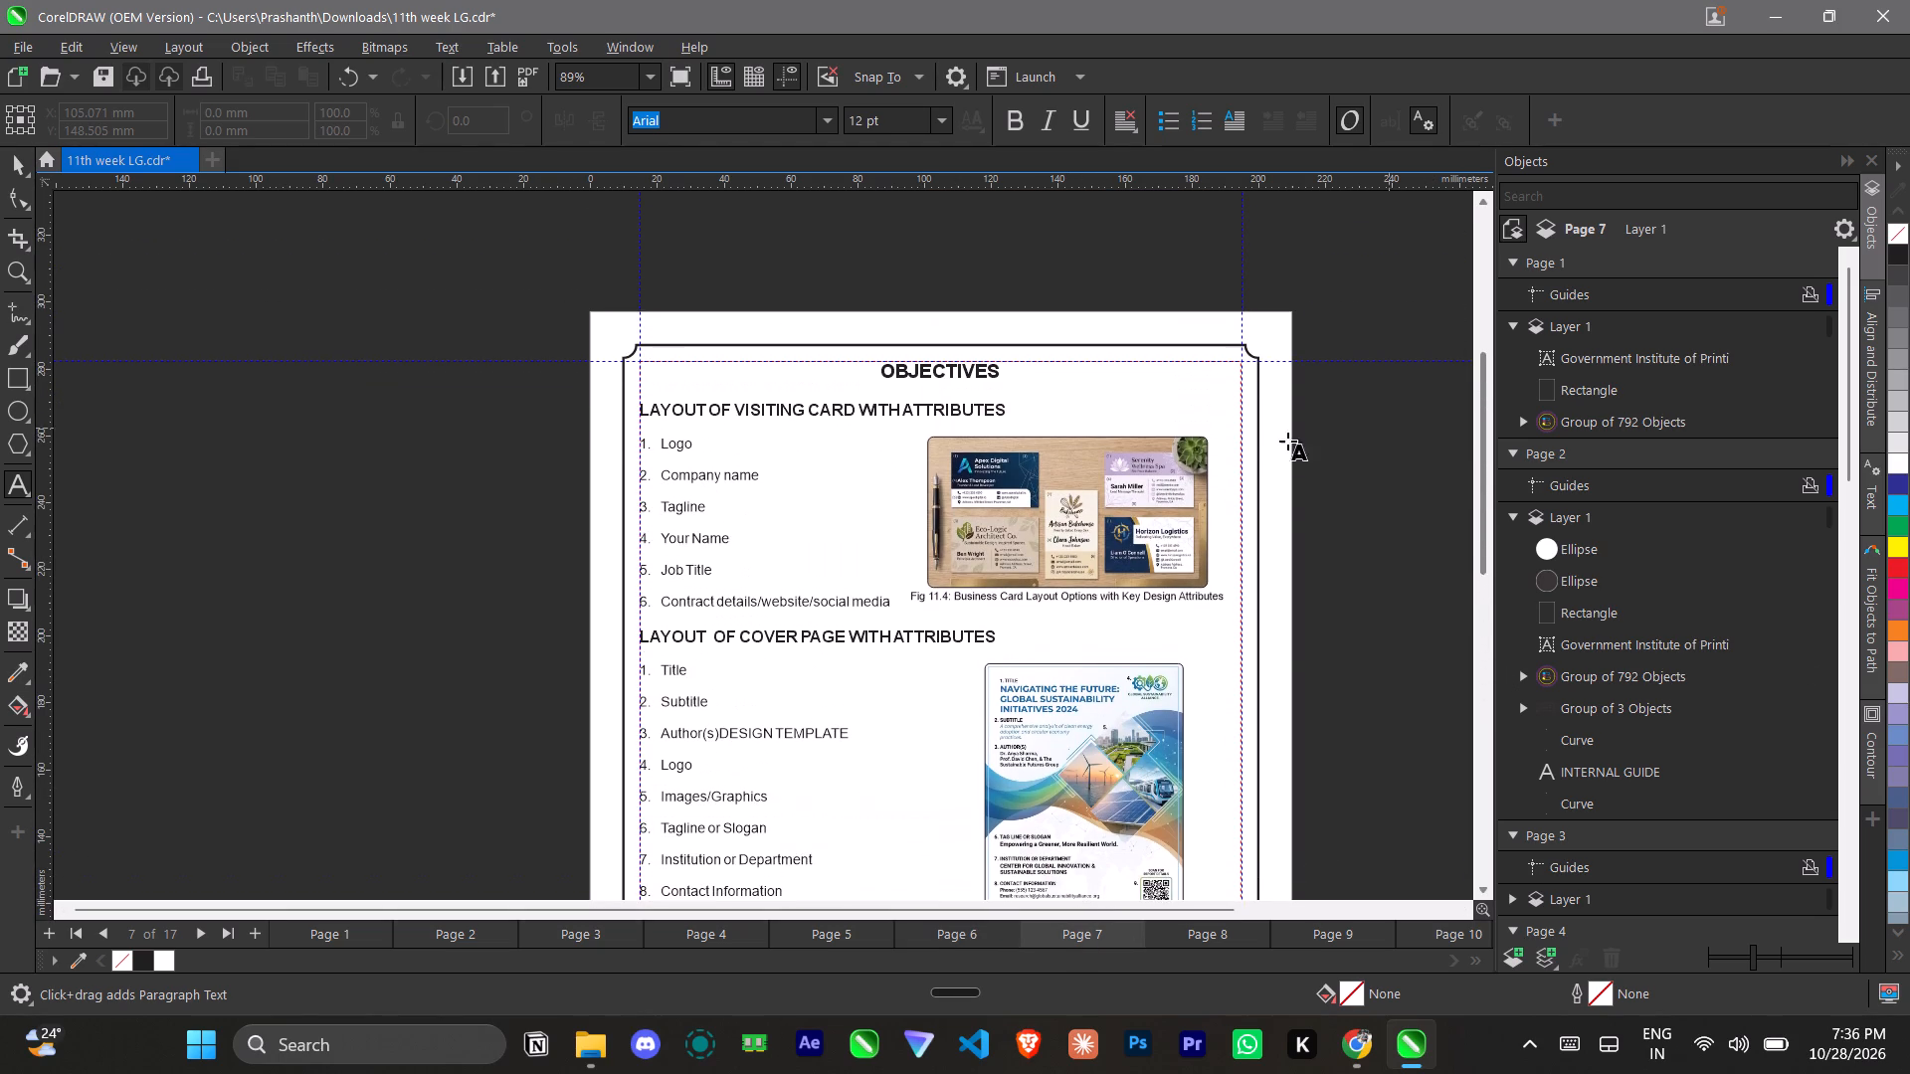
{"action": "scroll", "coordinate": [676, 452], "scroll_direction": "up", "scroll_amount": 3}
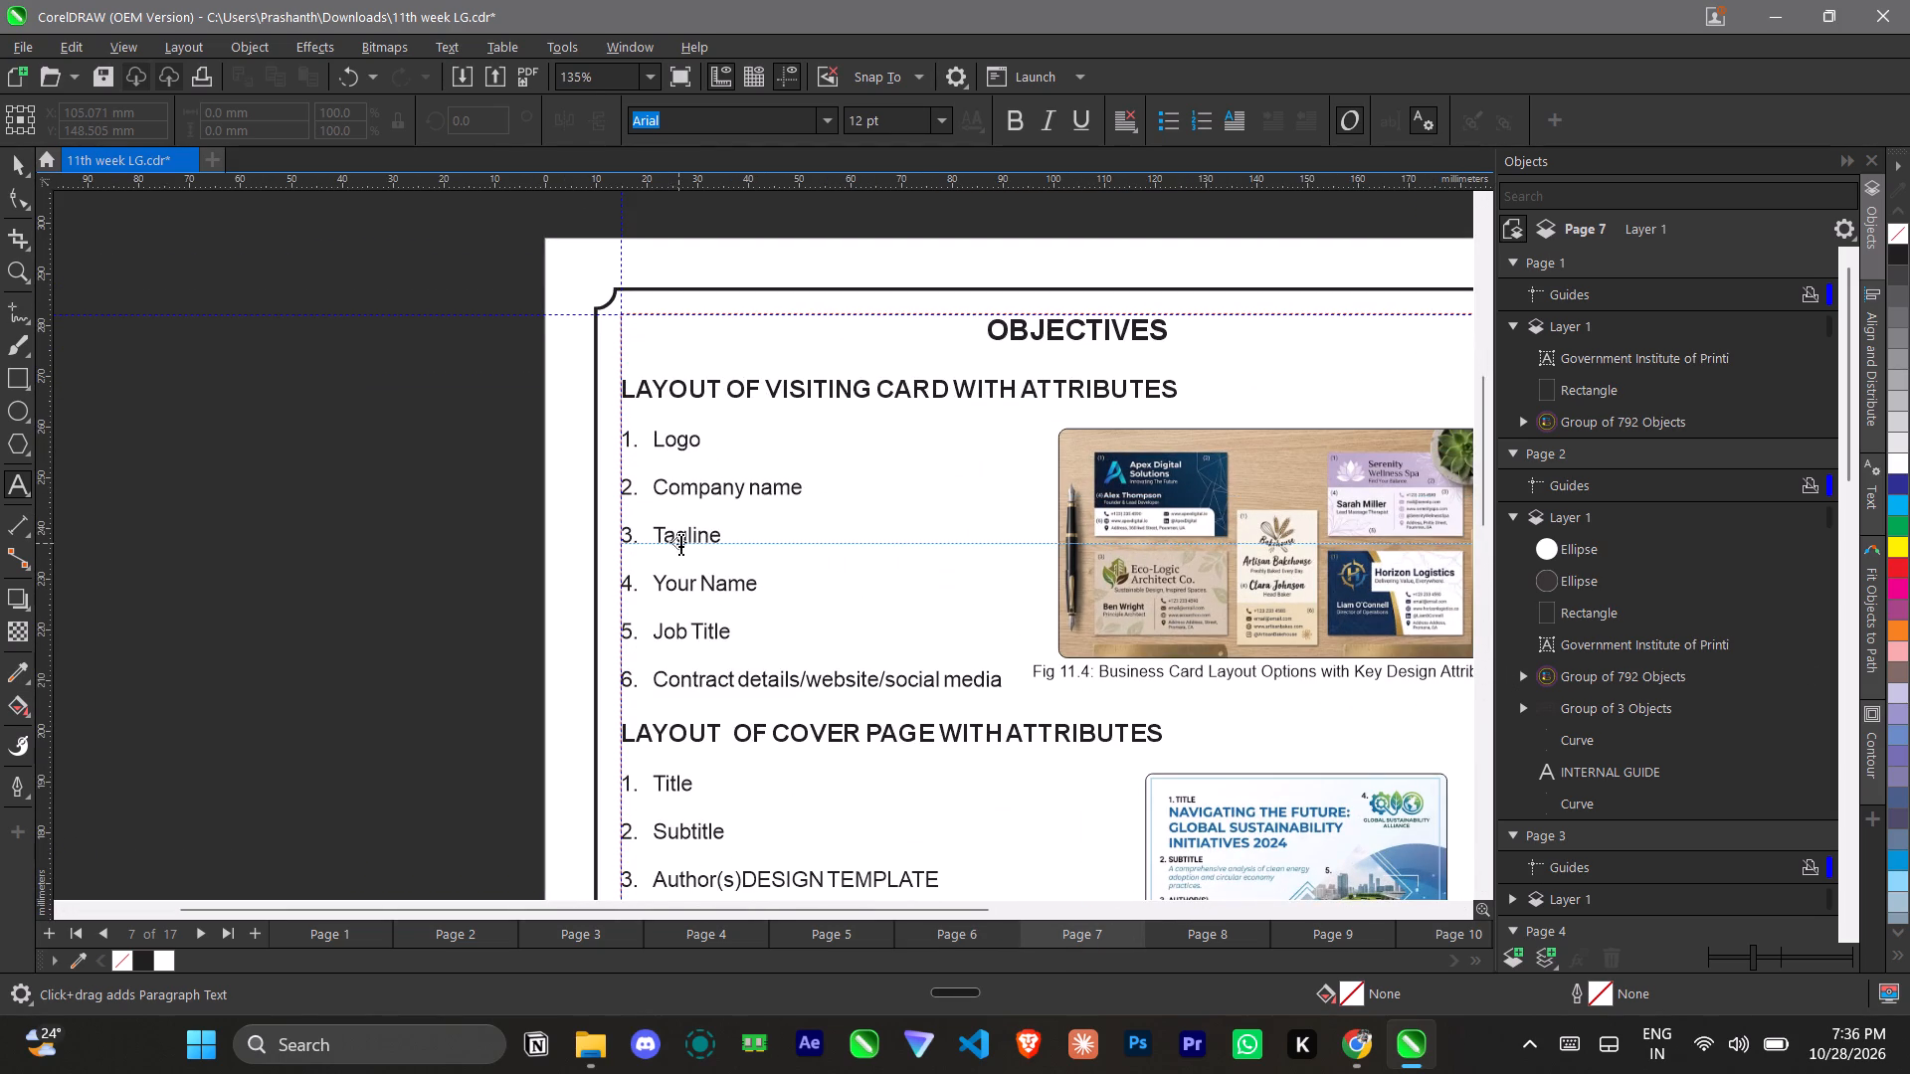
{"action": "left_click", "coordinate": [758, 492]}
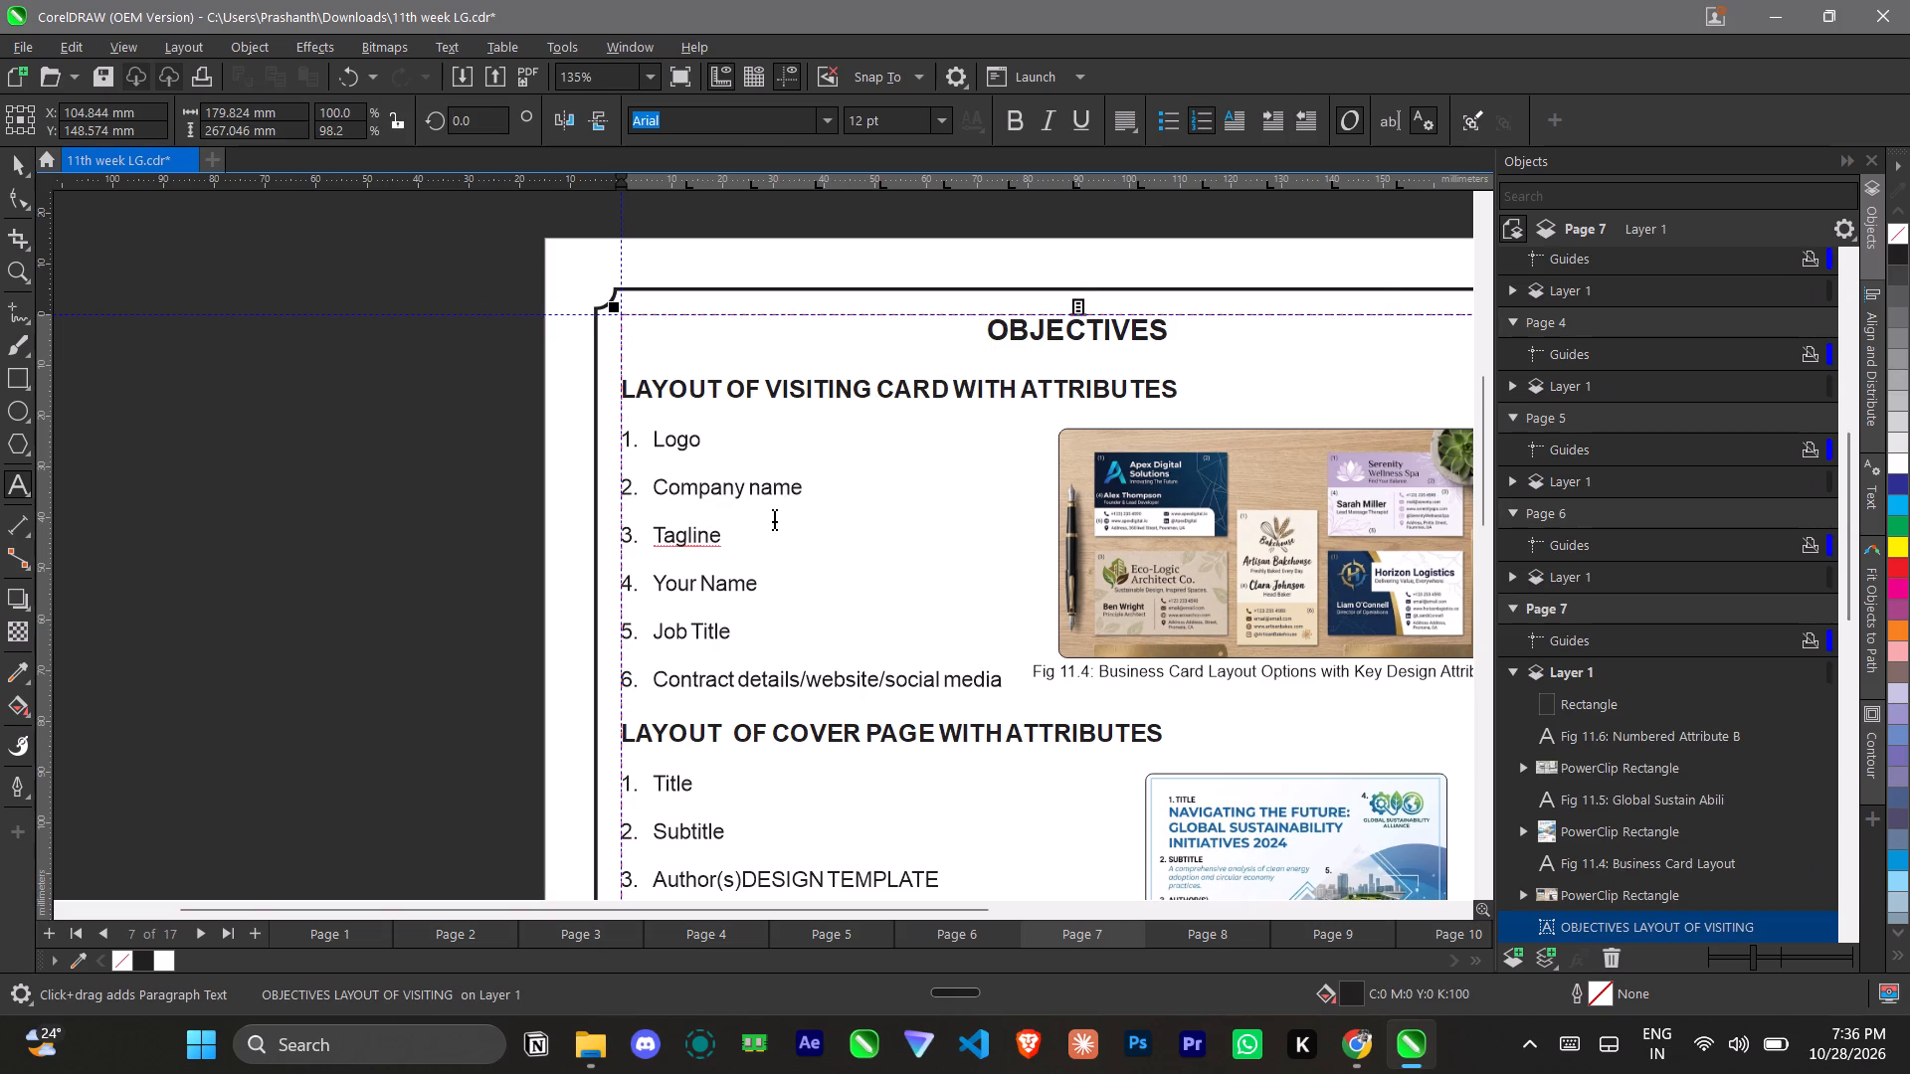
{"action": "key", "text": "BackSpace"}
{"action": "key", "text": "n"}
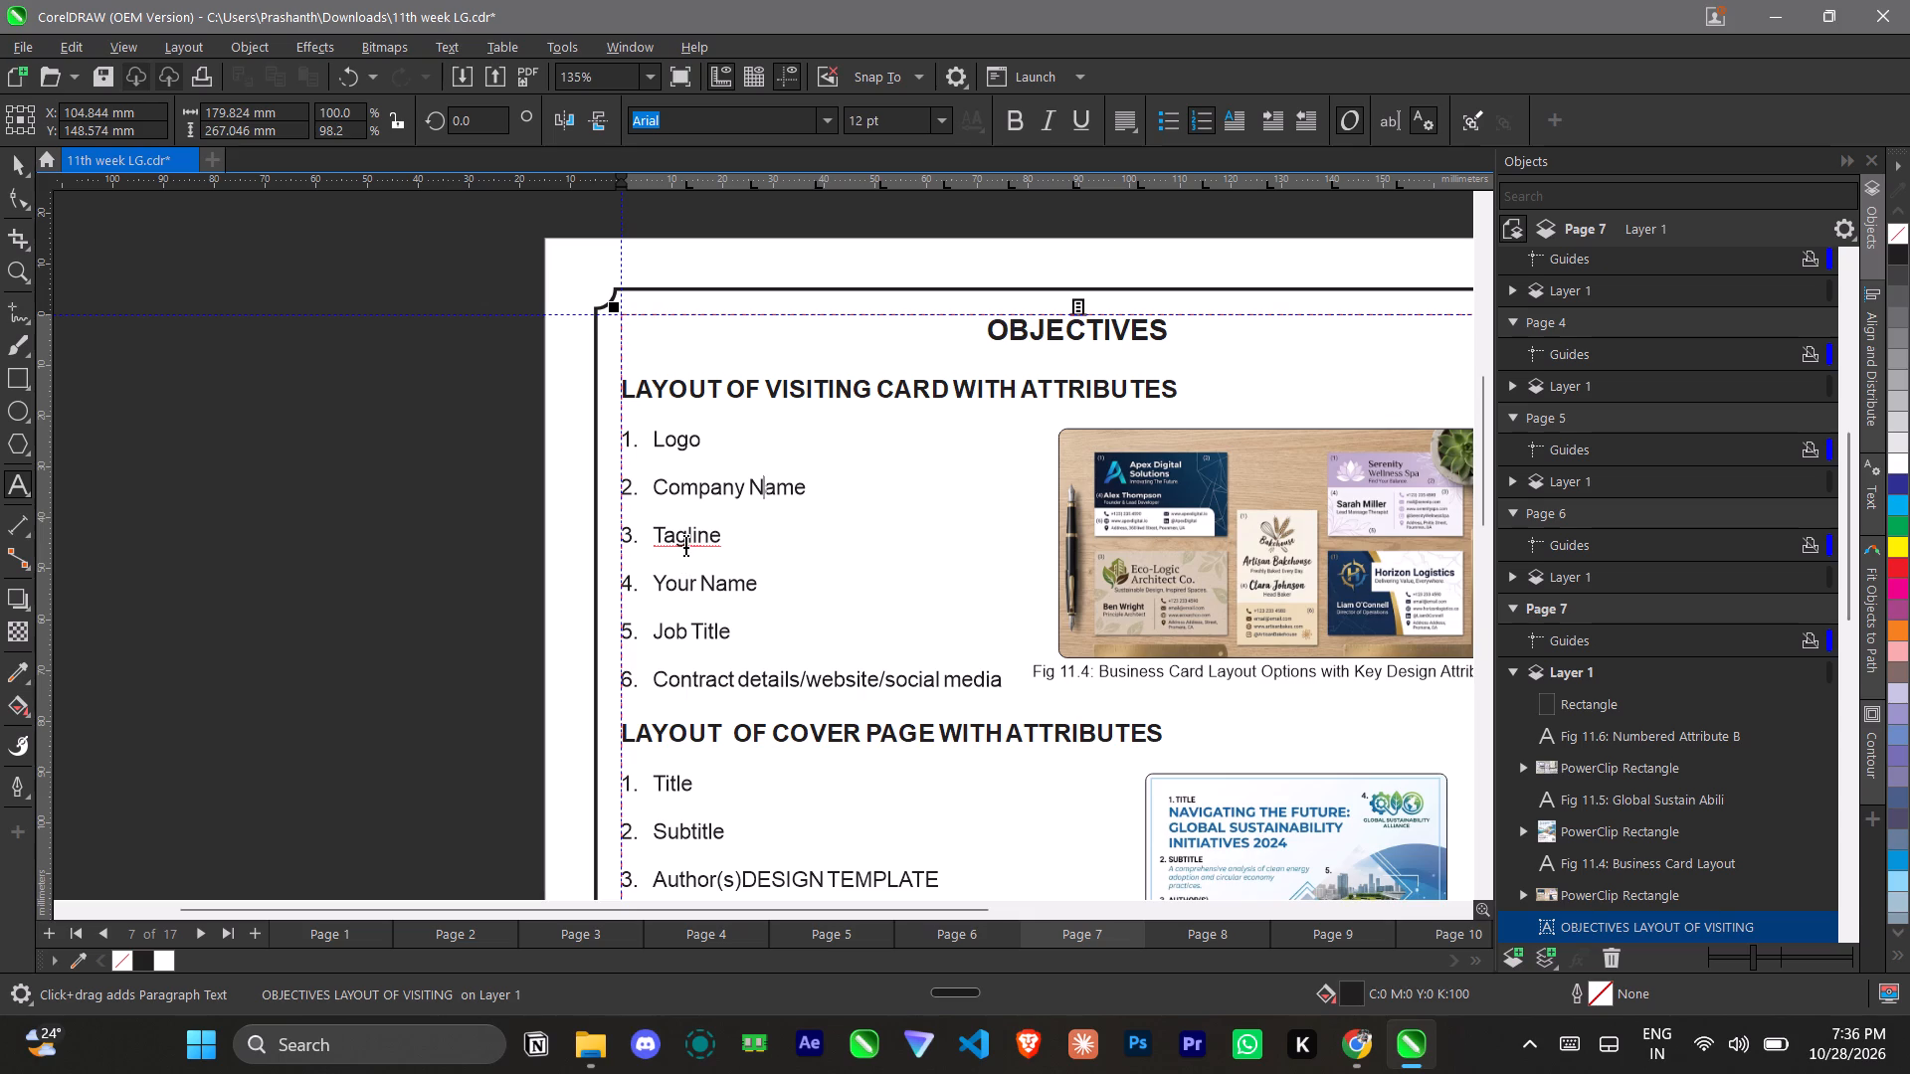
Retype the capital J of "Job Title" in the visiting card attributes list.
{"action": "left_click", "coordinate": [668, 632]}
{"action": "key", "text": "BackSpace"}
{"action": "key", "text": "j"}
Examine the rest of page 7, including the cover page attributes list, its figure and the visiting card demonstration.
{"action": "scroll", "coordinate": [748, 653], "scroll_direction": "down", "scroll_amount": 1}
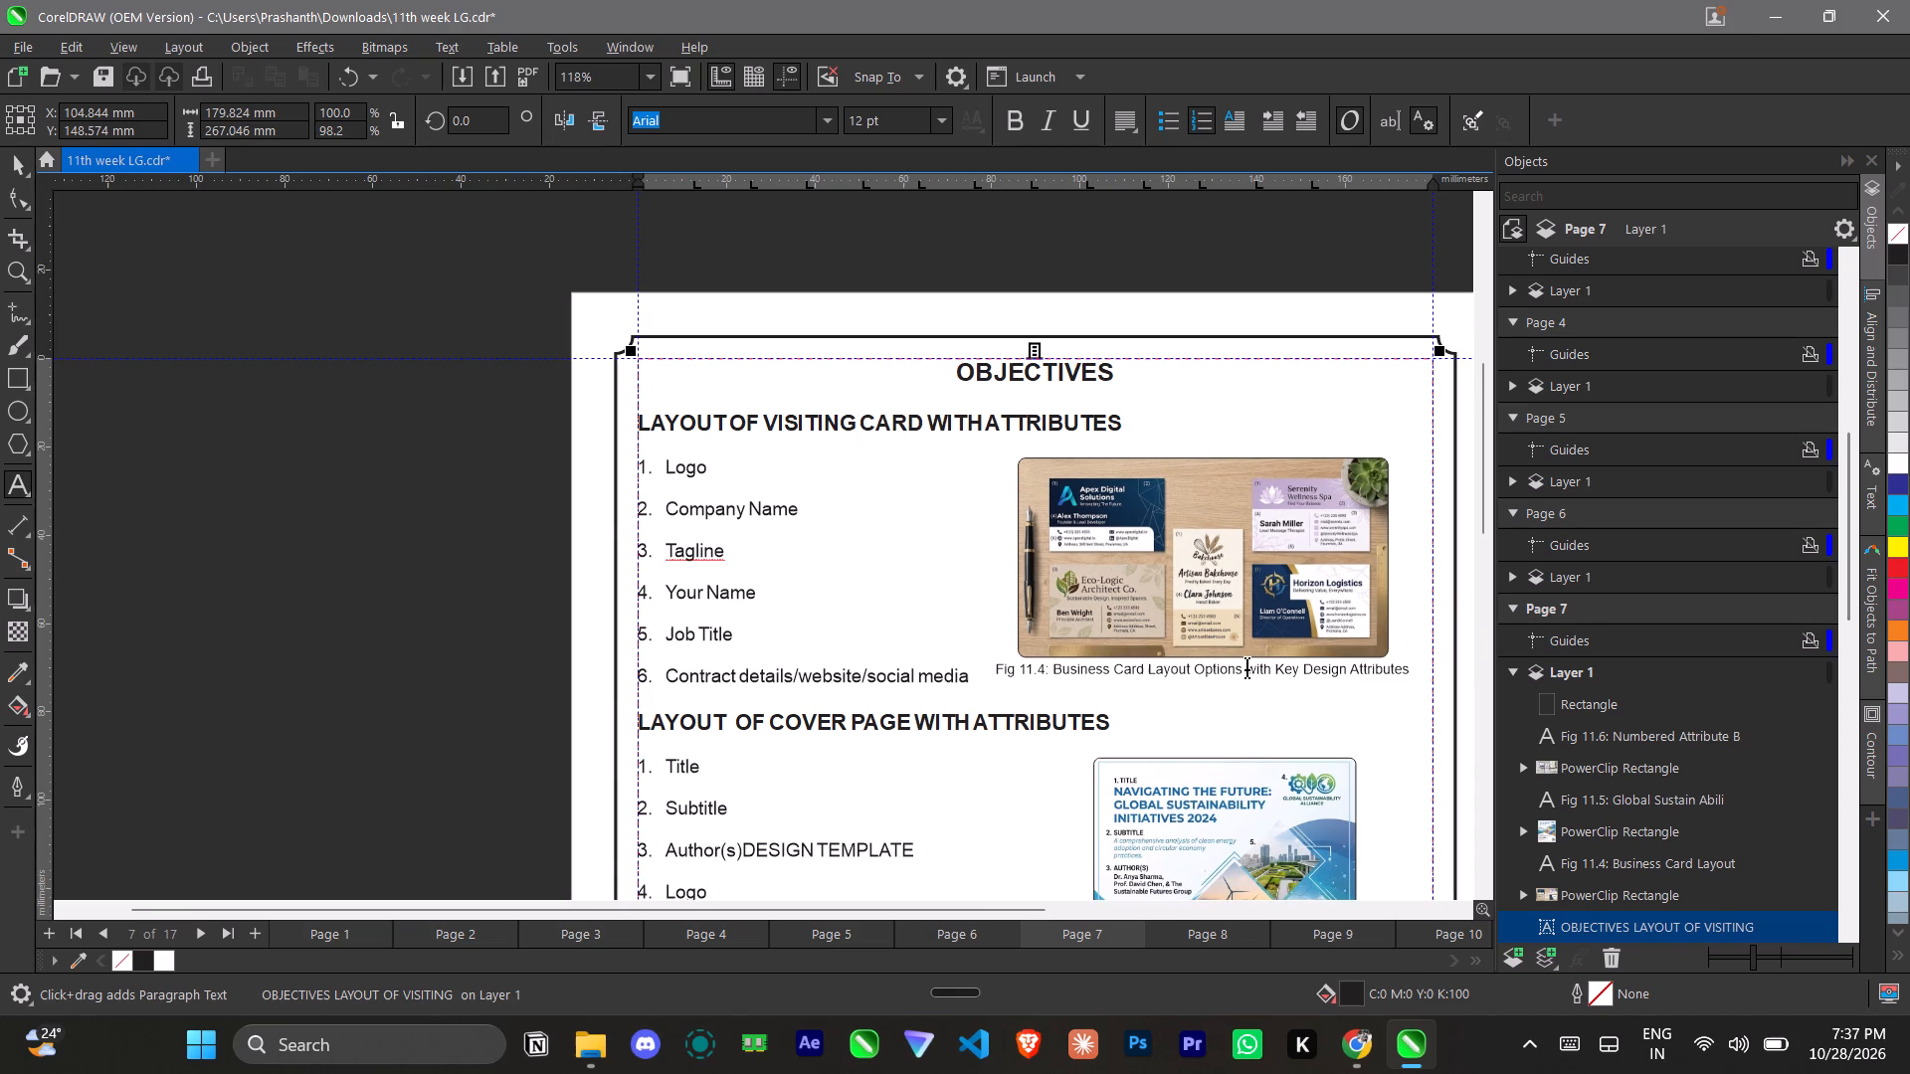
{"action": "middle_click", "coordinate": [425, 483]}
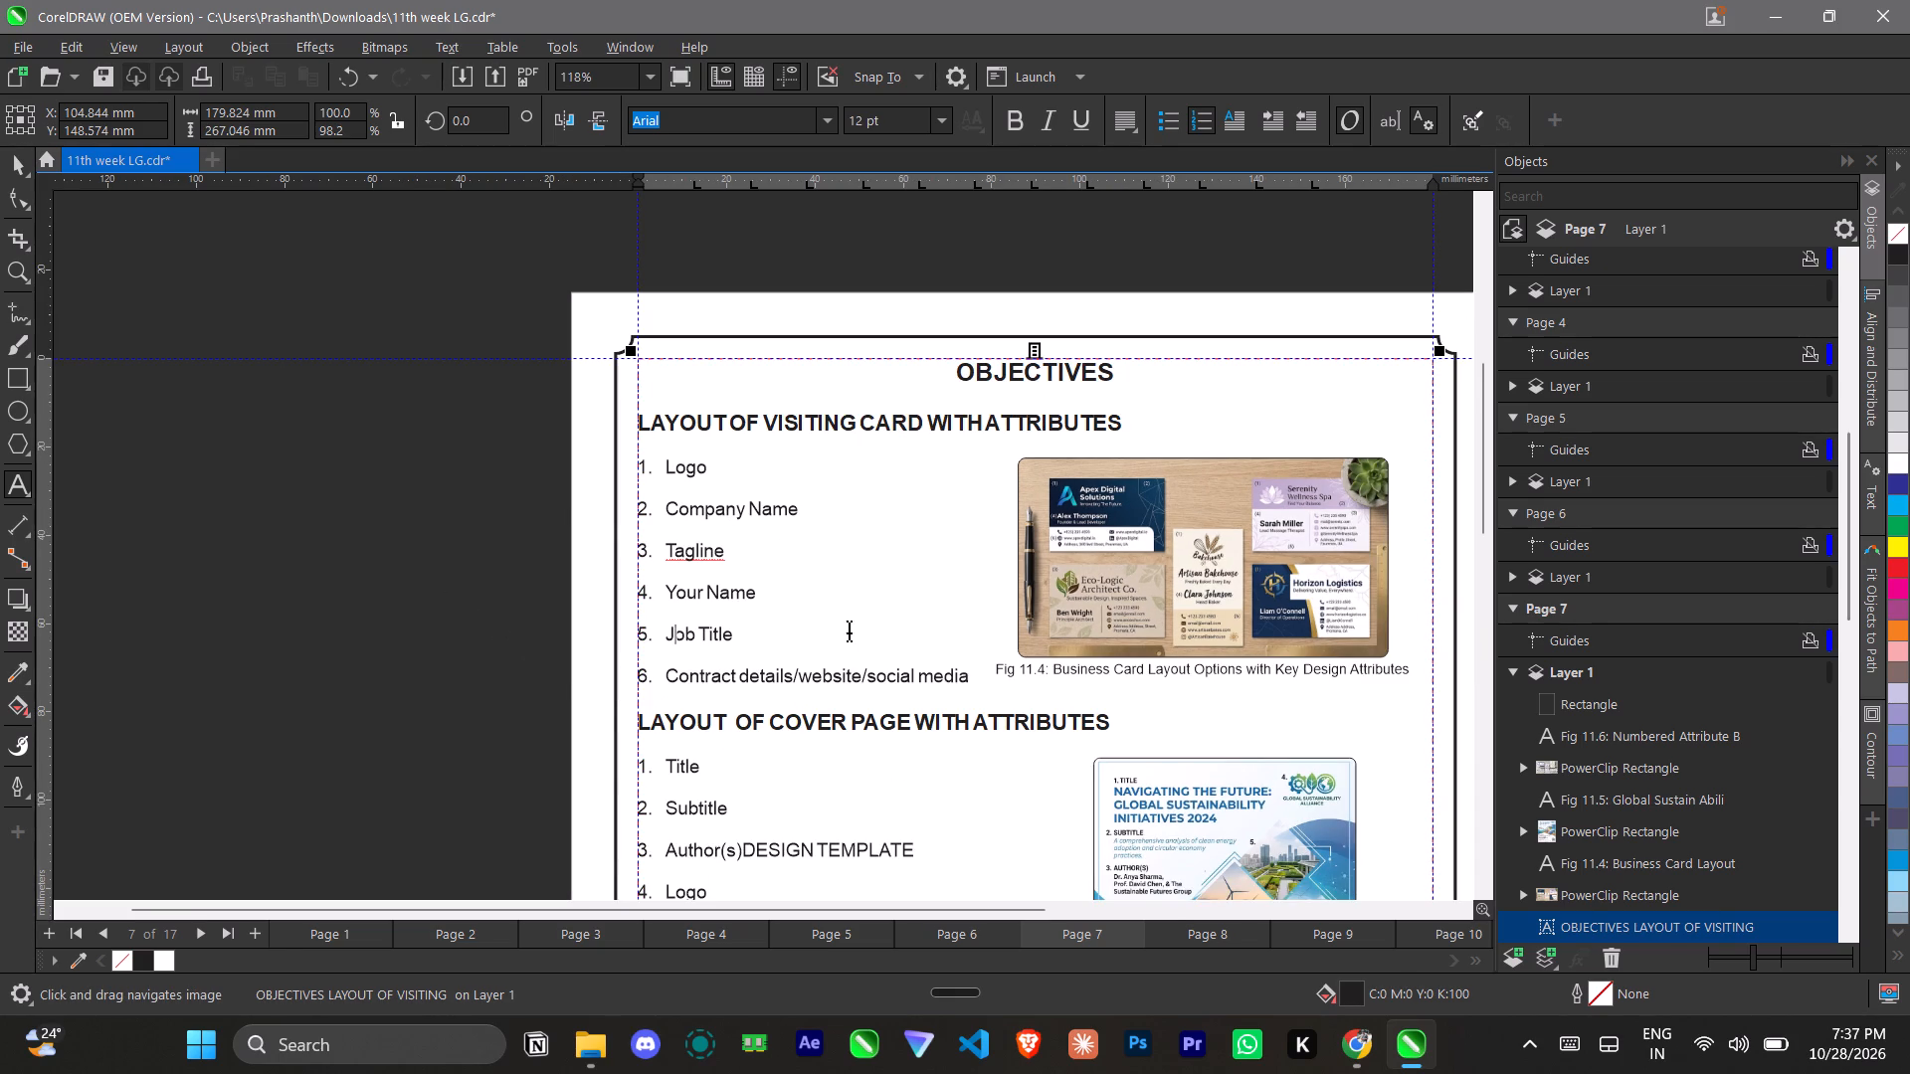
{"action": "middle_click_drag", "start_coordinate": [853, 634], "coordinate": [813, 350]}
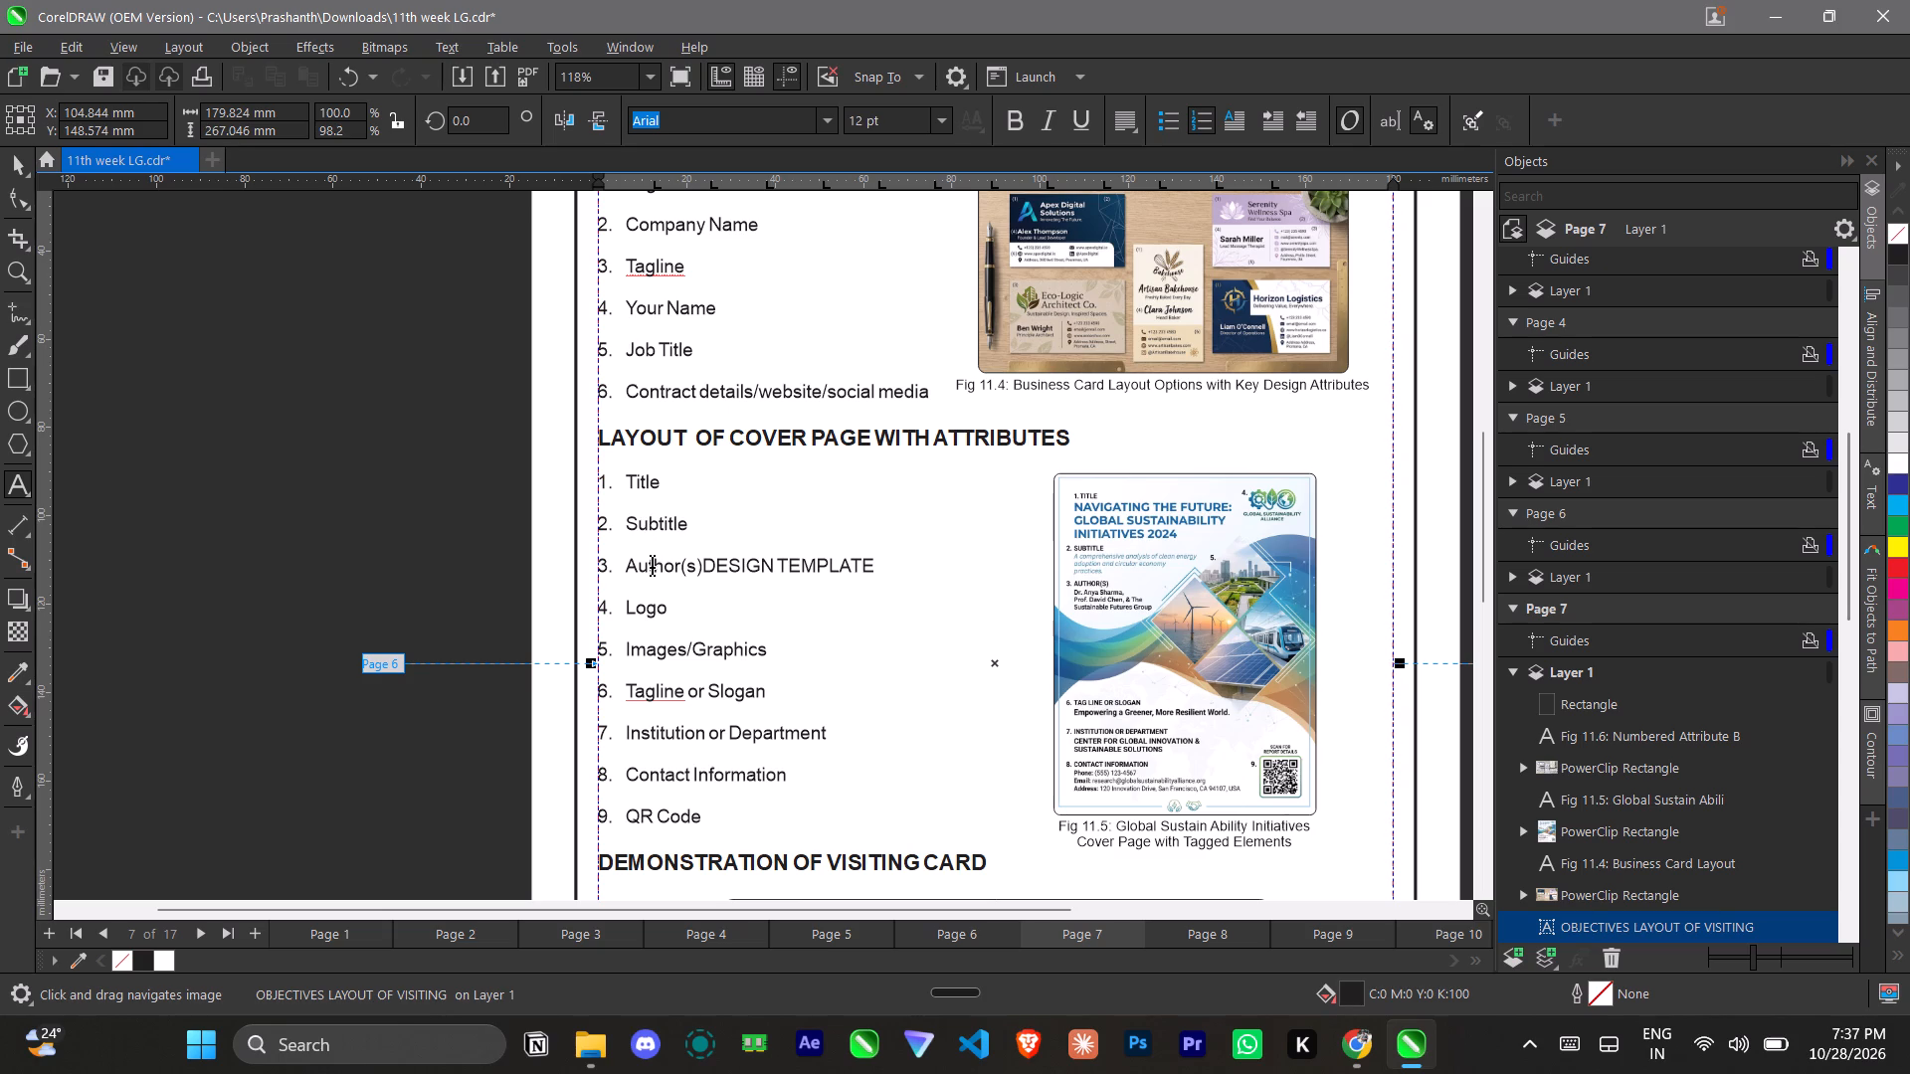
{"action": "middle_click_drag", "start_coordinate": [669, 631], "coordinate": [657, 460]}
{"action": "scroll", "coordinate": [657, 509], "scroll_direction": "up", "scroll_amount": 1}
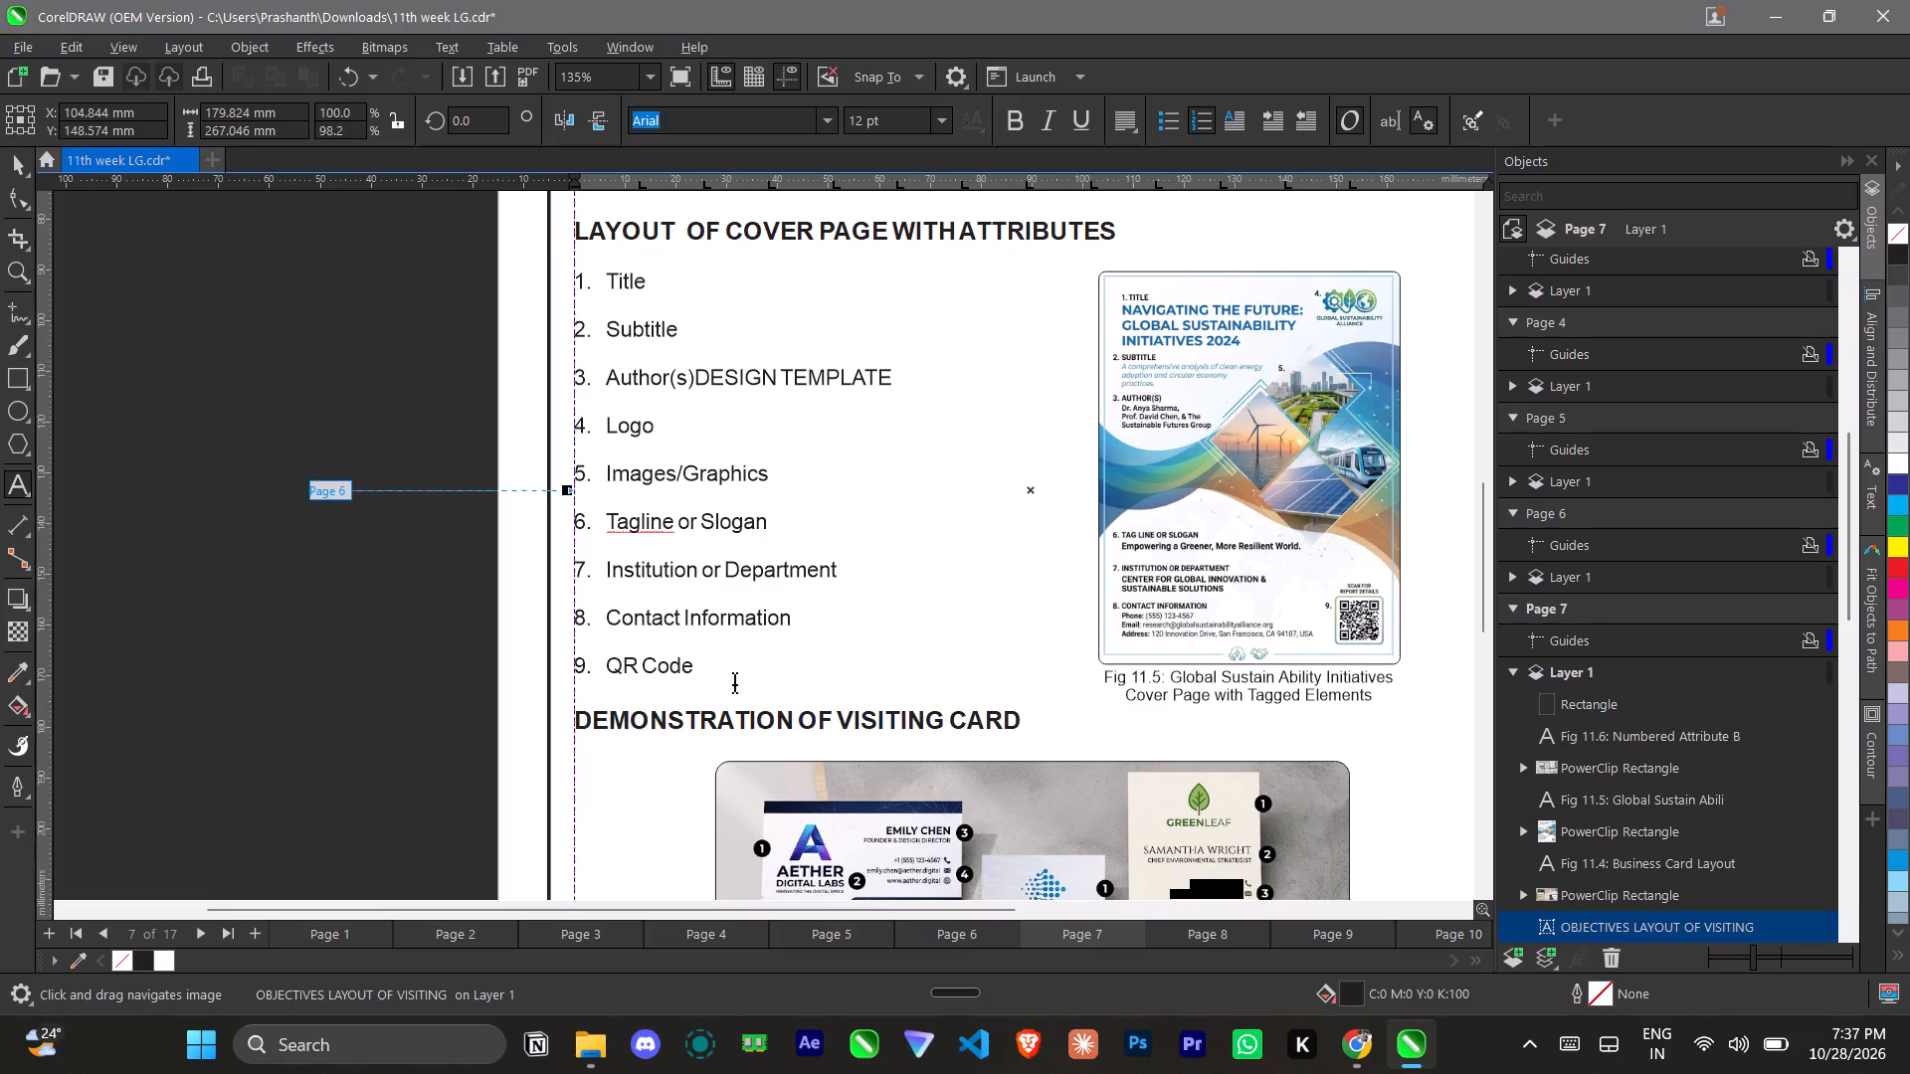
{"action": "middle_click_drag", "start_coordinate": [768, 693], "coordinate": [756, 422]}
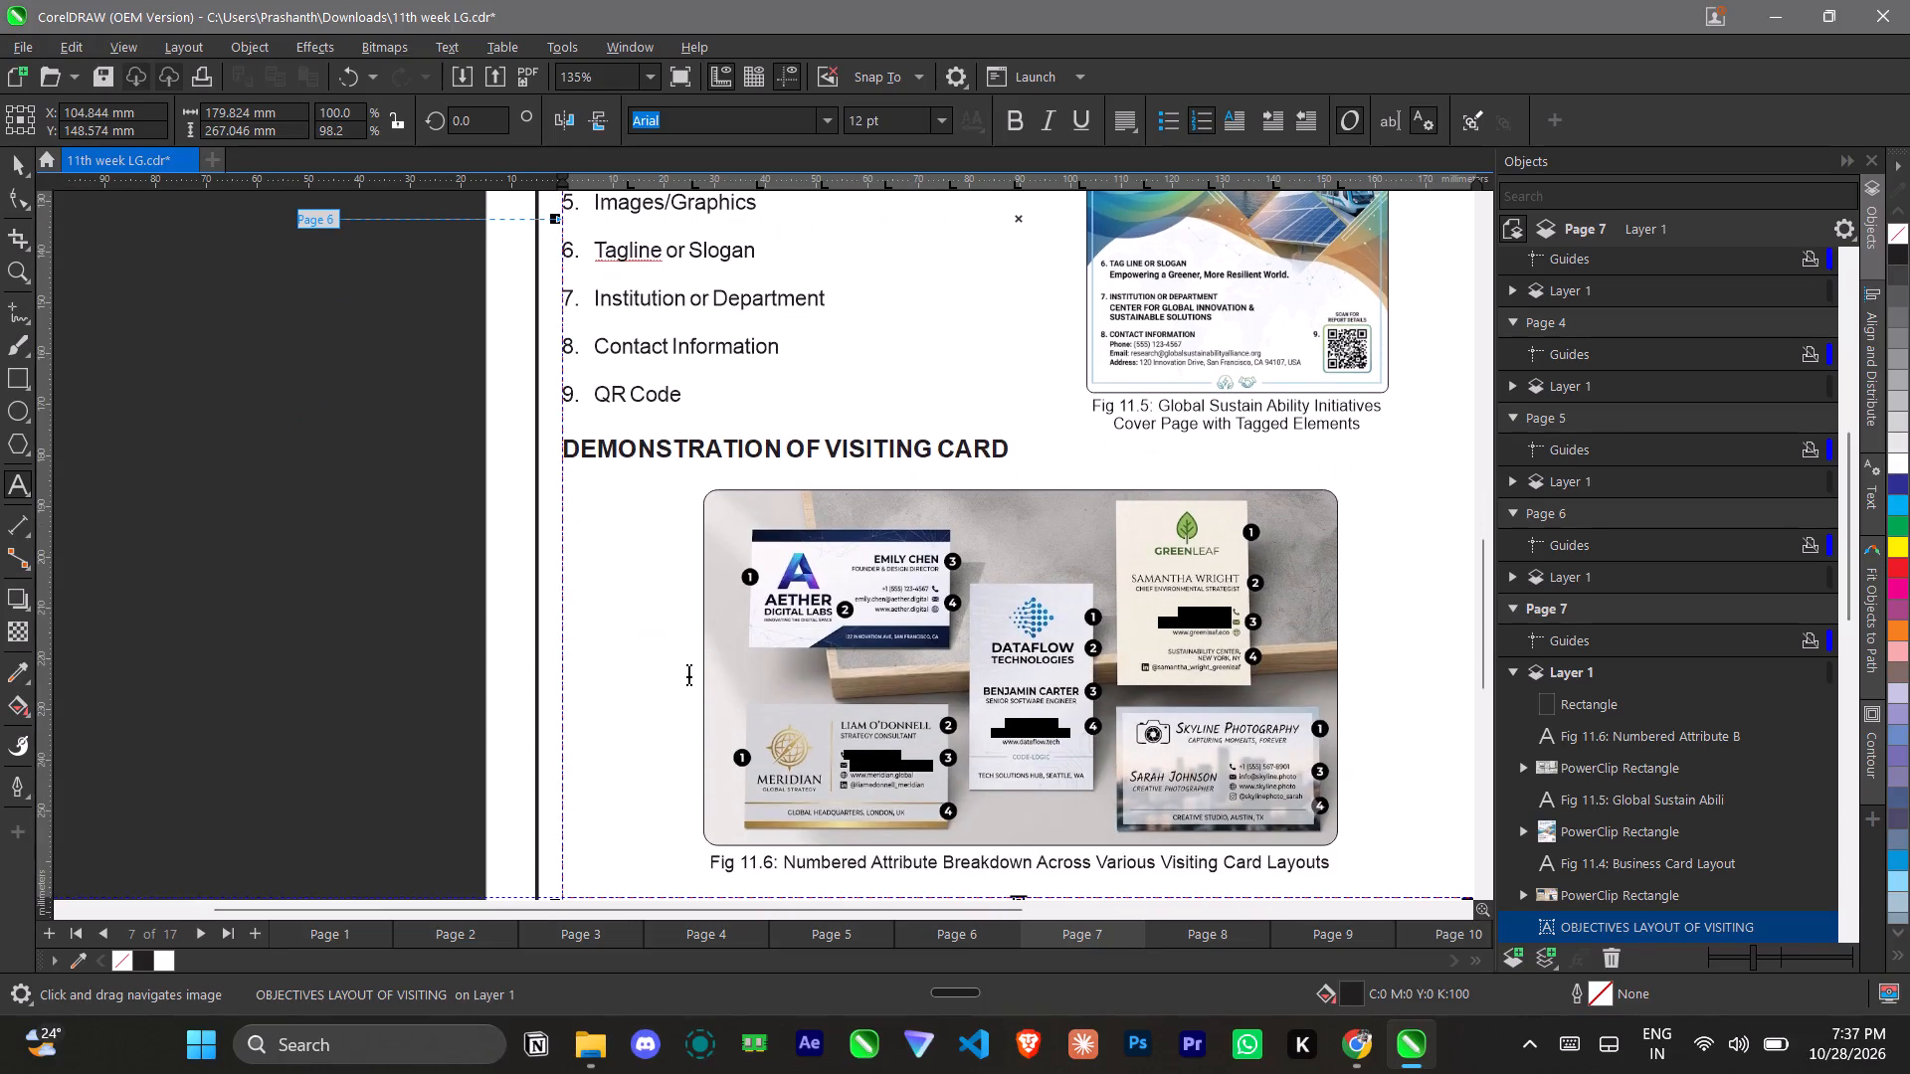
{"action": "middle_click_drag", "start_coordinate": [652, 647], "coordinate": [653, 466]}
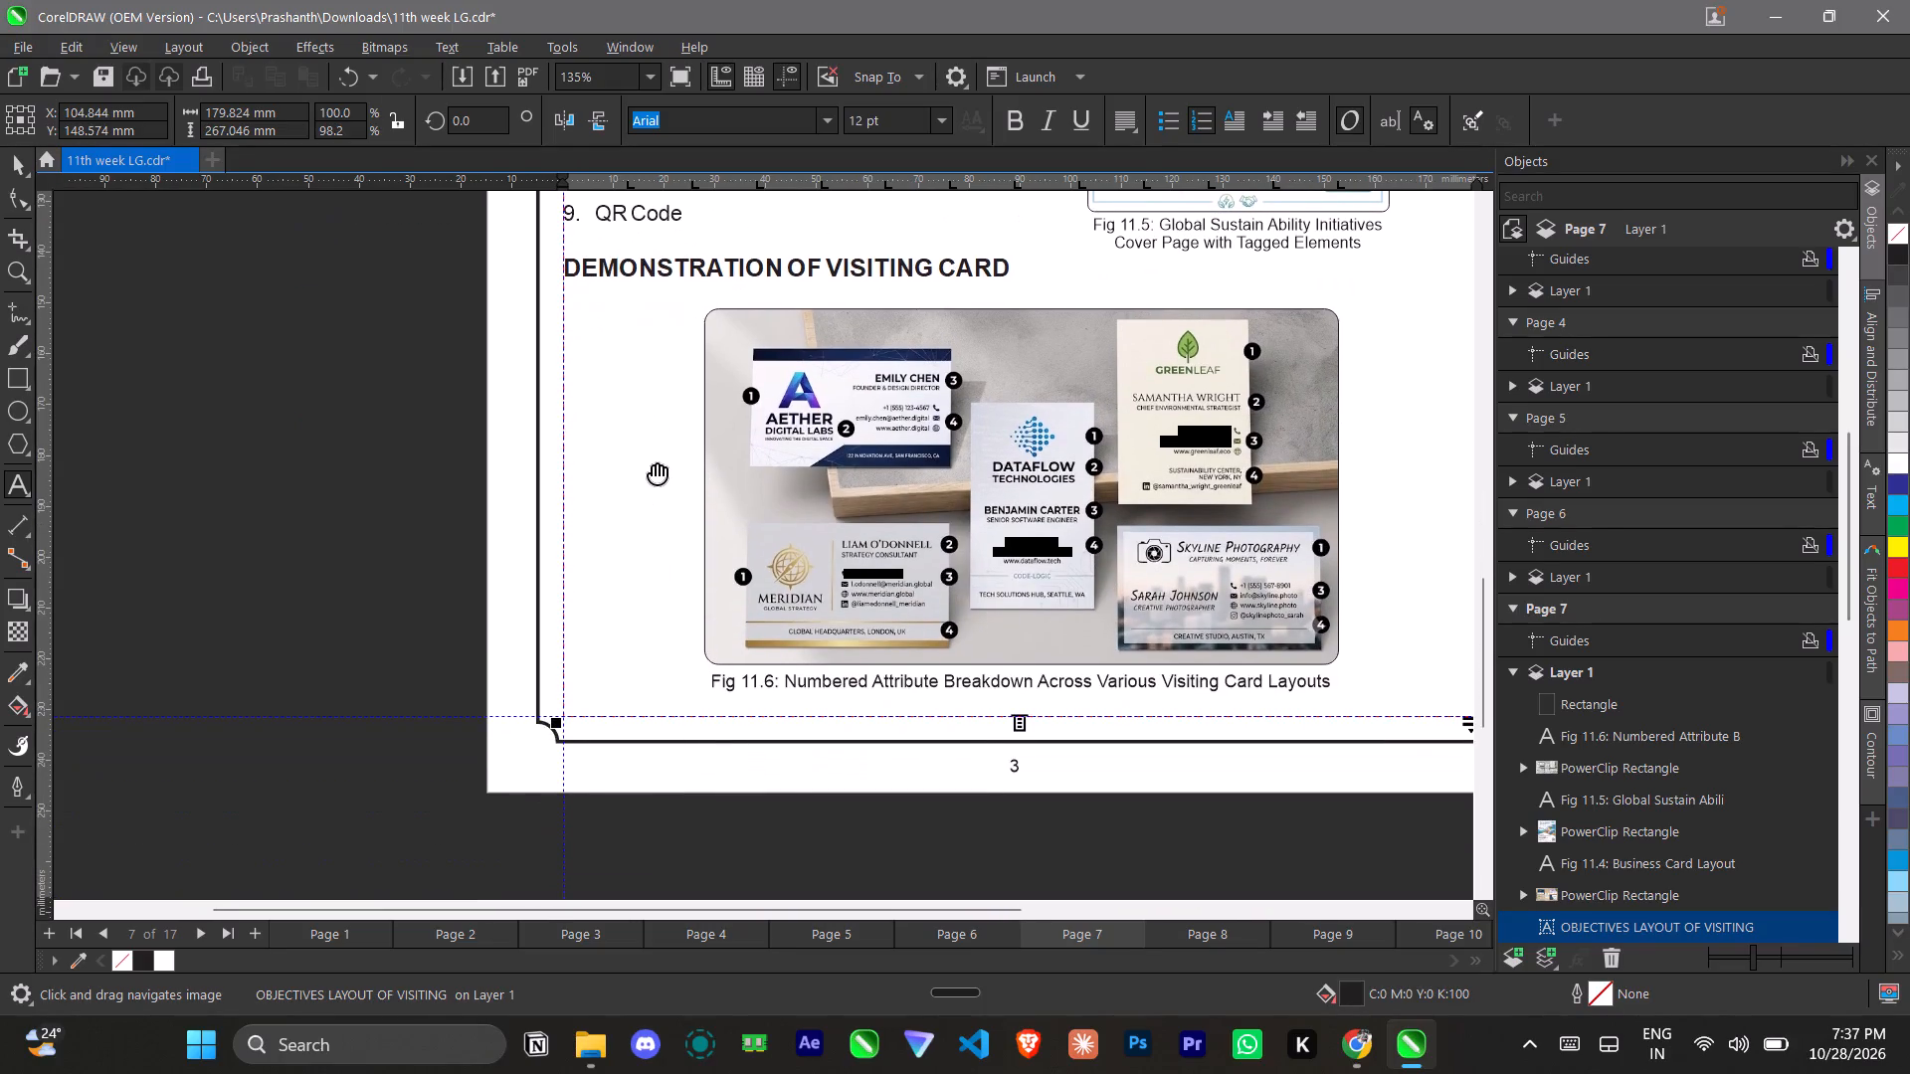
{"action": "middle_click_drag", "start_coordinate": [653, 466], "coordinate": [612, 472]}
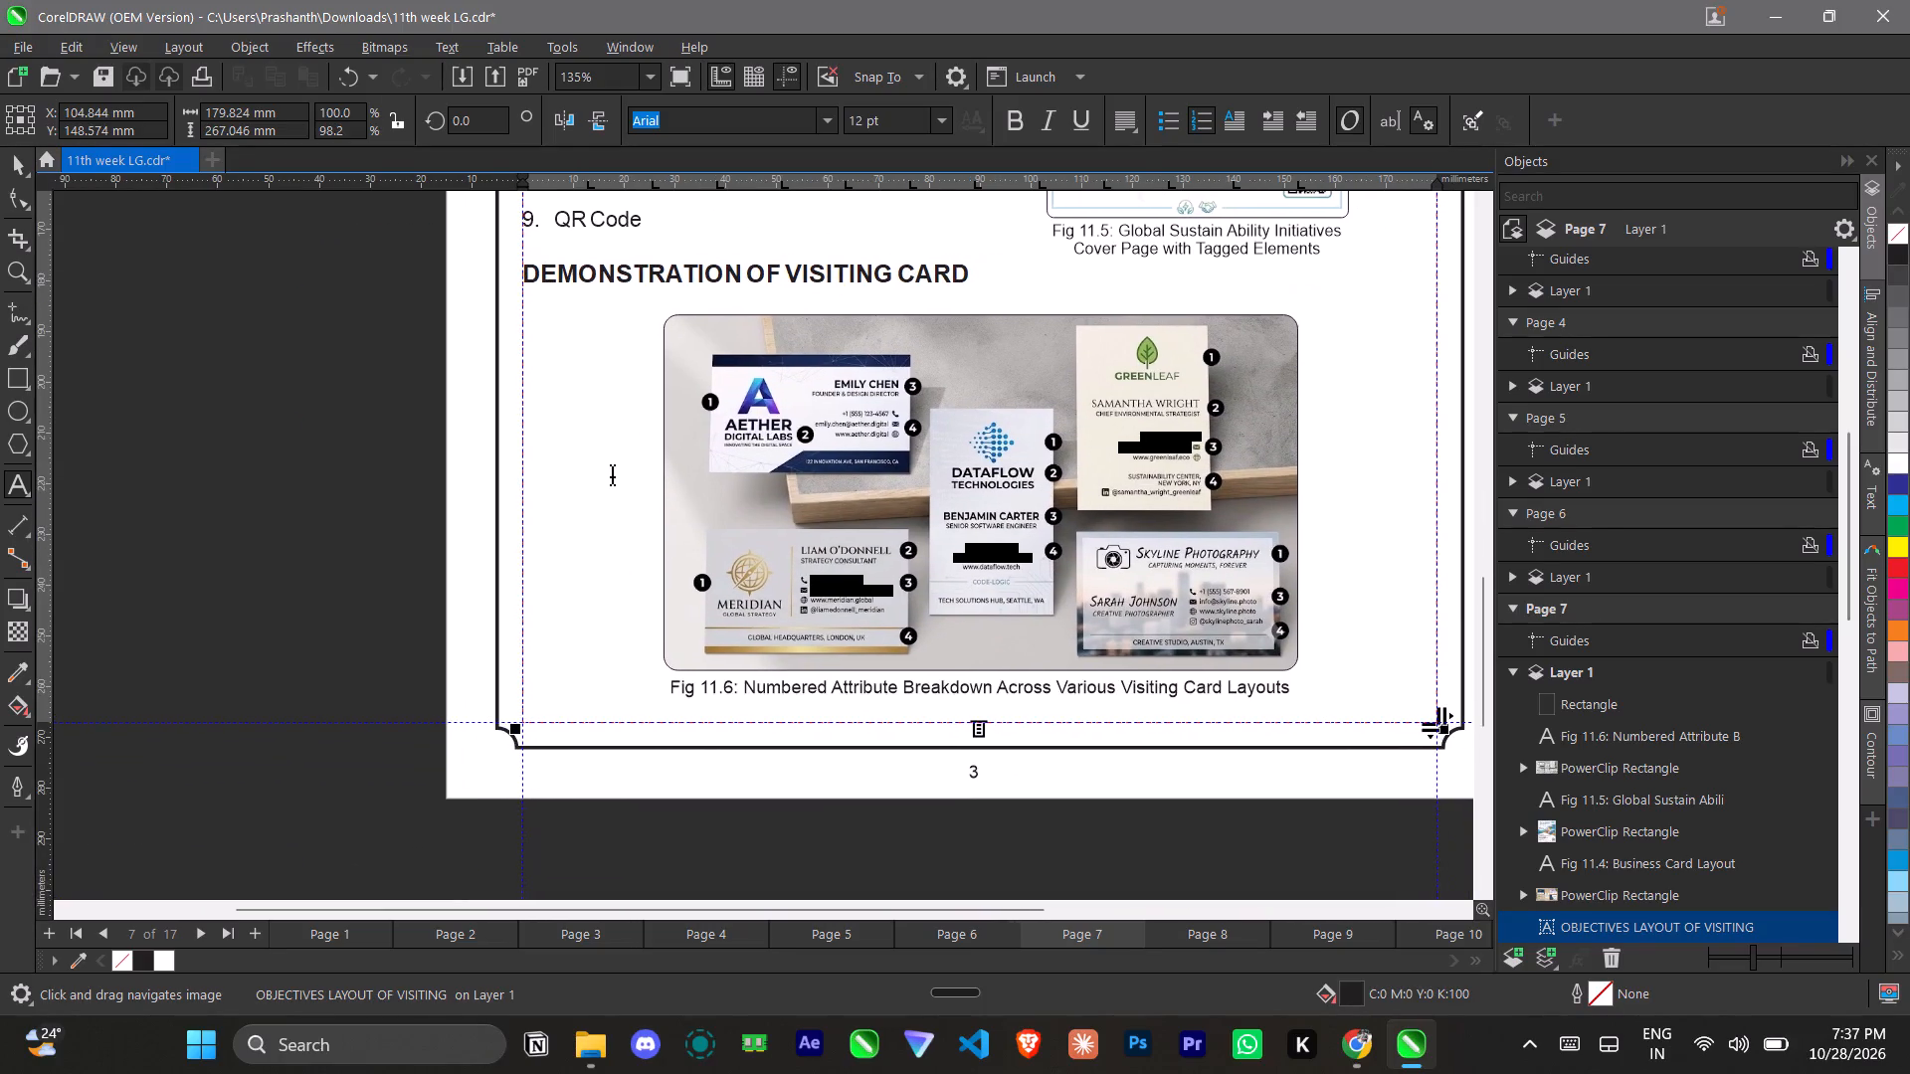
{"action": "middle_click_drag", "start_coordinate": [612, 472], "coordinate": [516, 645]}
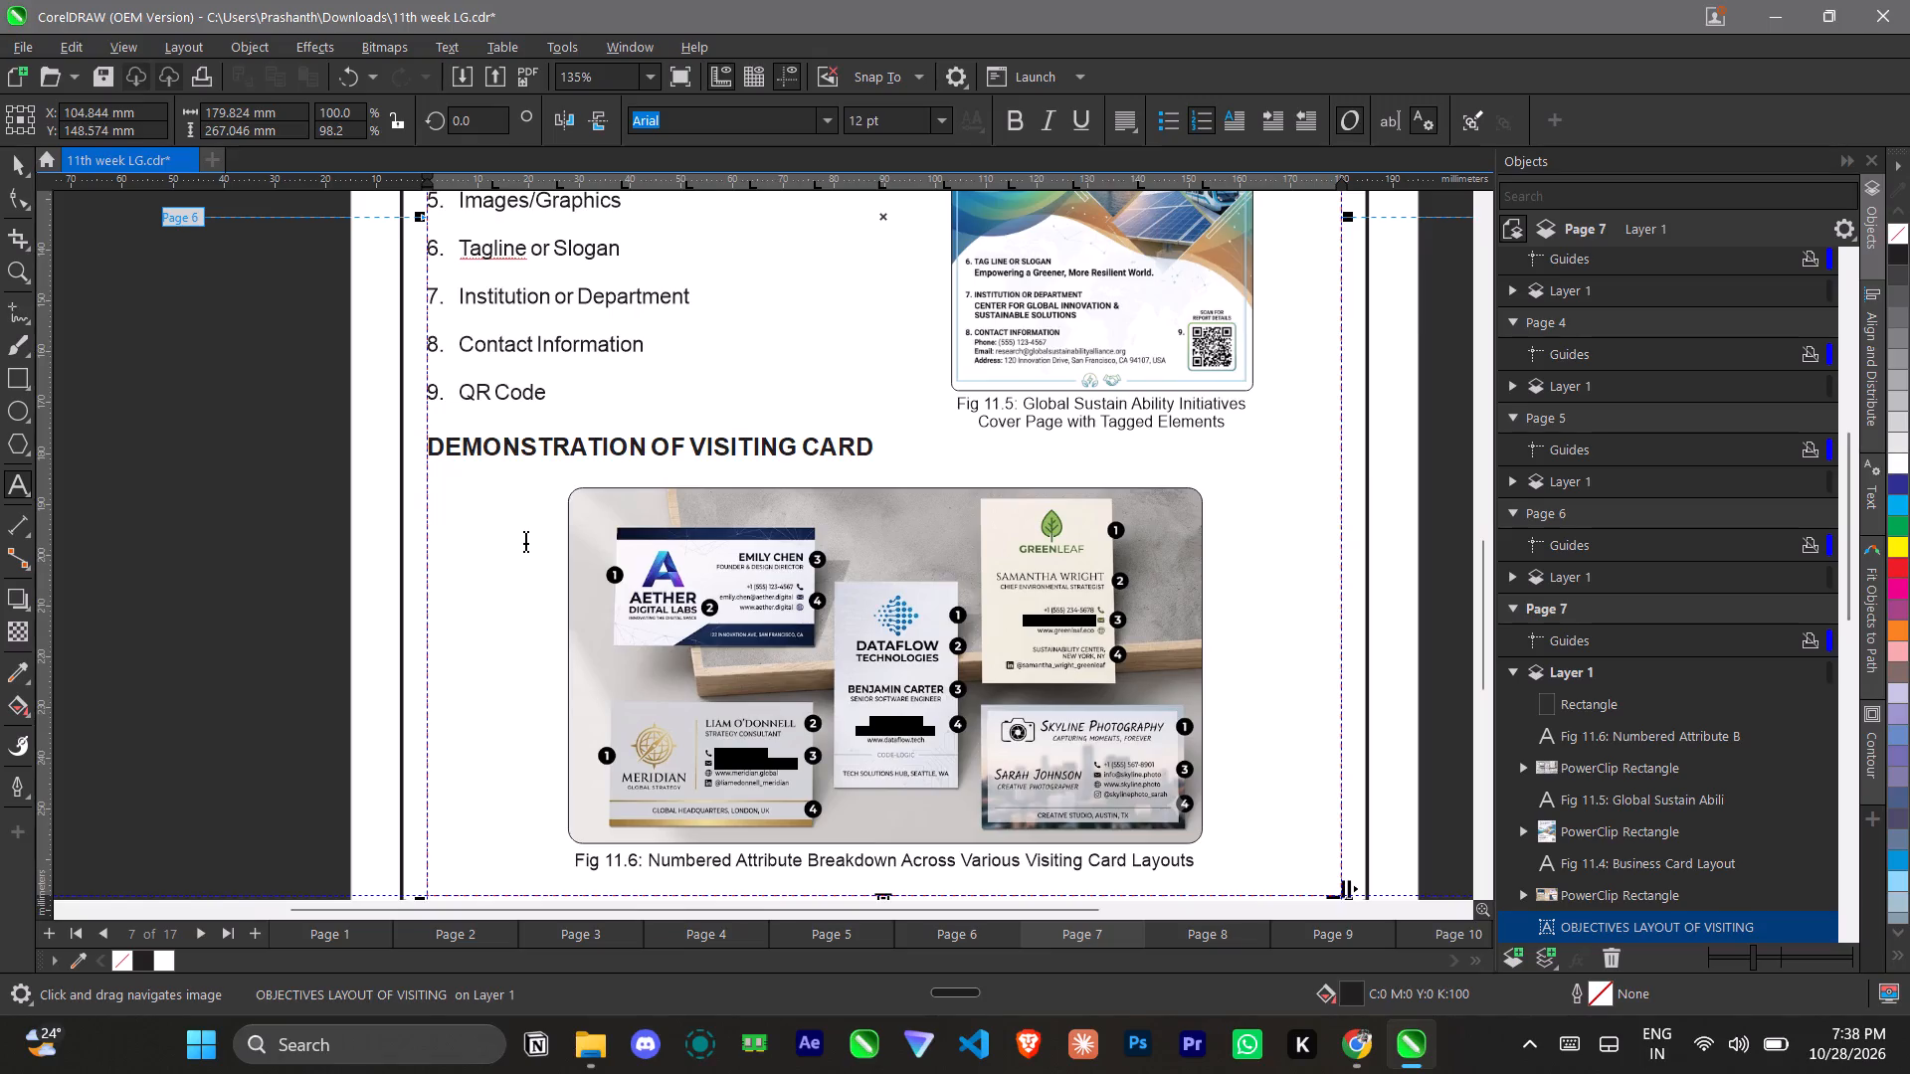
{"action": "middle_click_drag", "start_coordinate": [502, 586], "coordinate": [497, 653]}
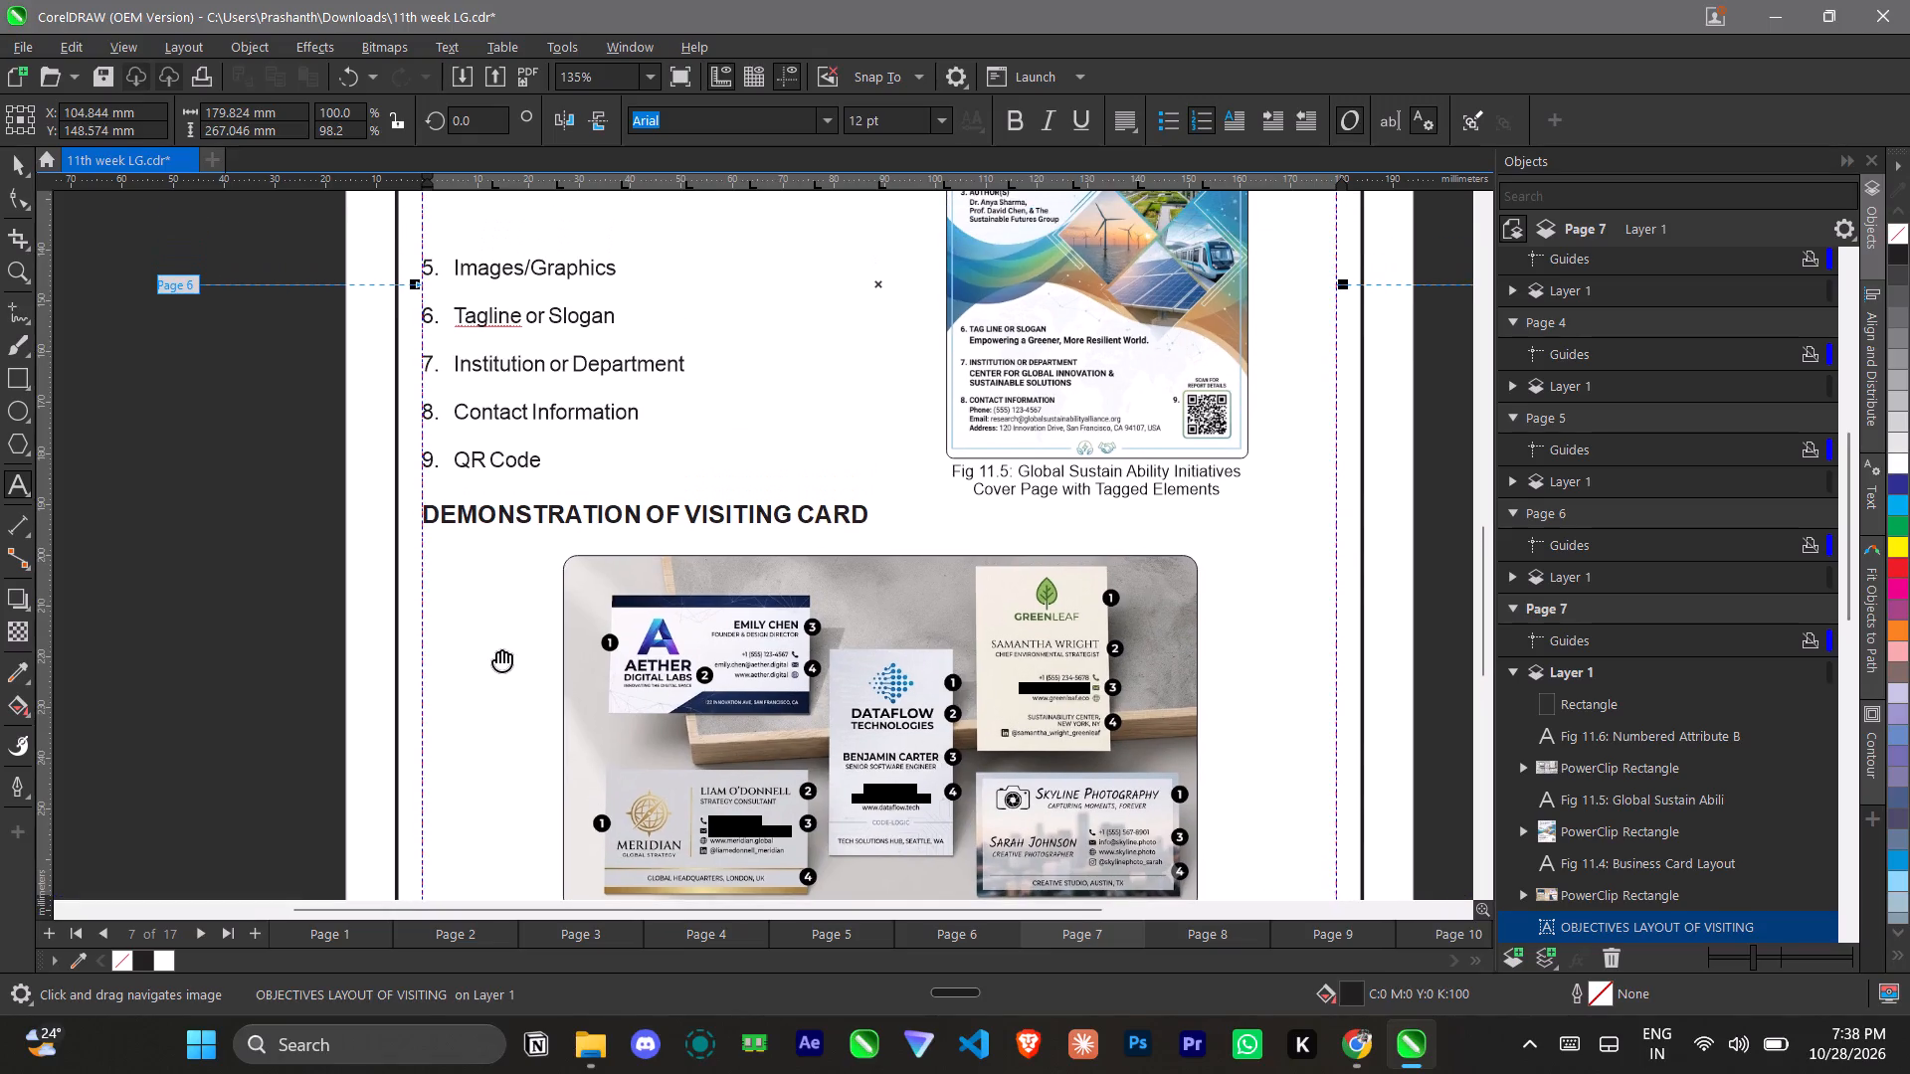
{"action": "middle_click_drag", "start_coordinate": [497, 653], "coordinate": [497, 655]}
{"action": "middle_click_drag", "start_coordinate": [507, 583], "coordinate": [506, 623]}
{"action": "scroll", "coordinate": [506, 600], "scroll_direction": "down", "scroll_amount": 1}
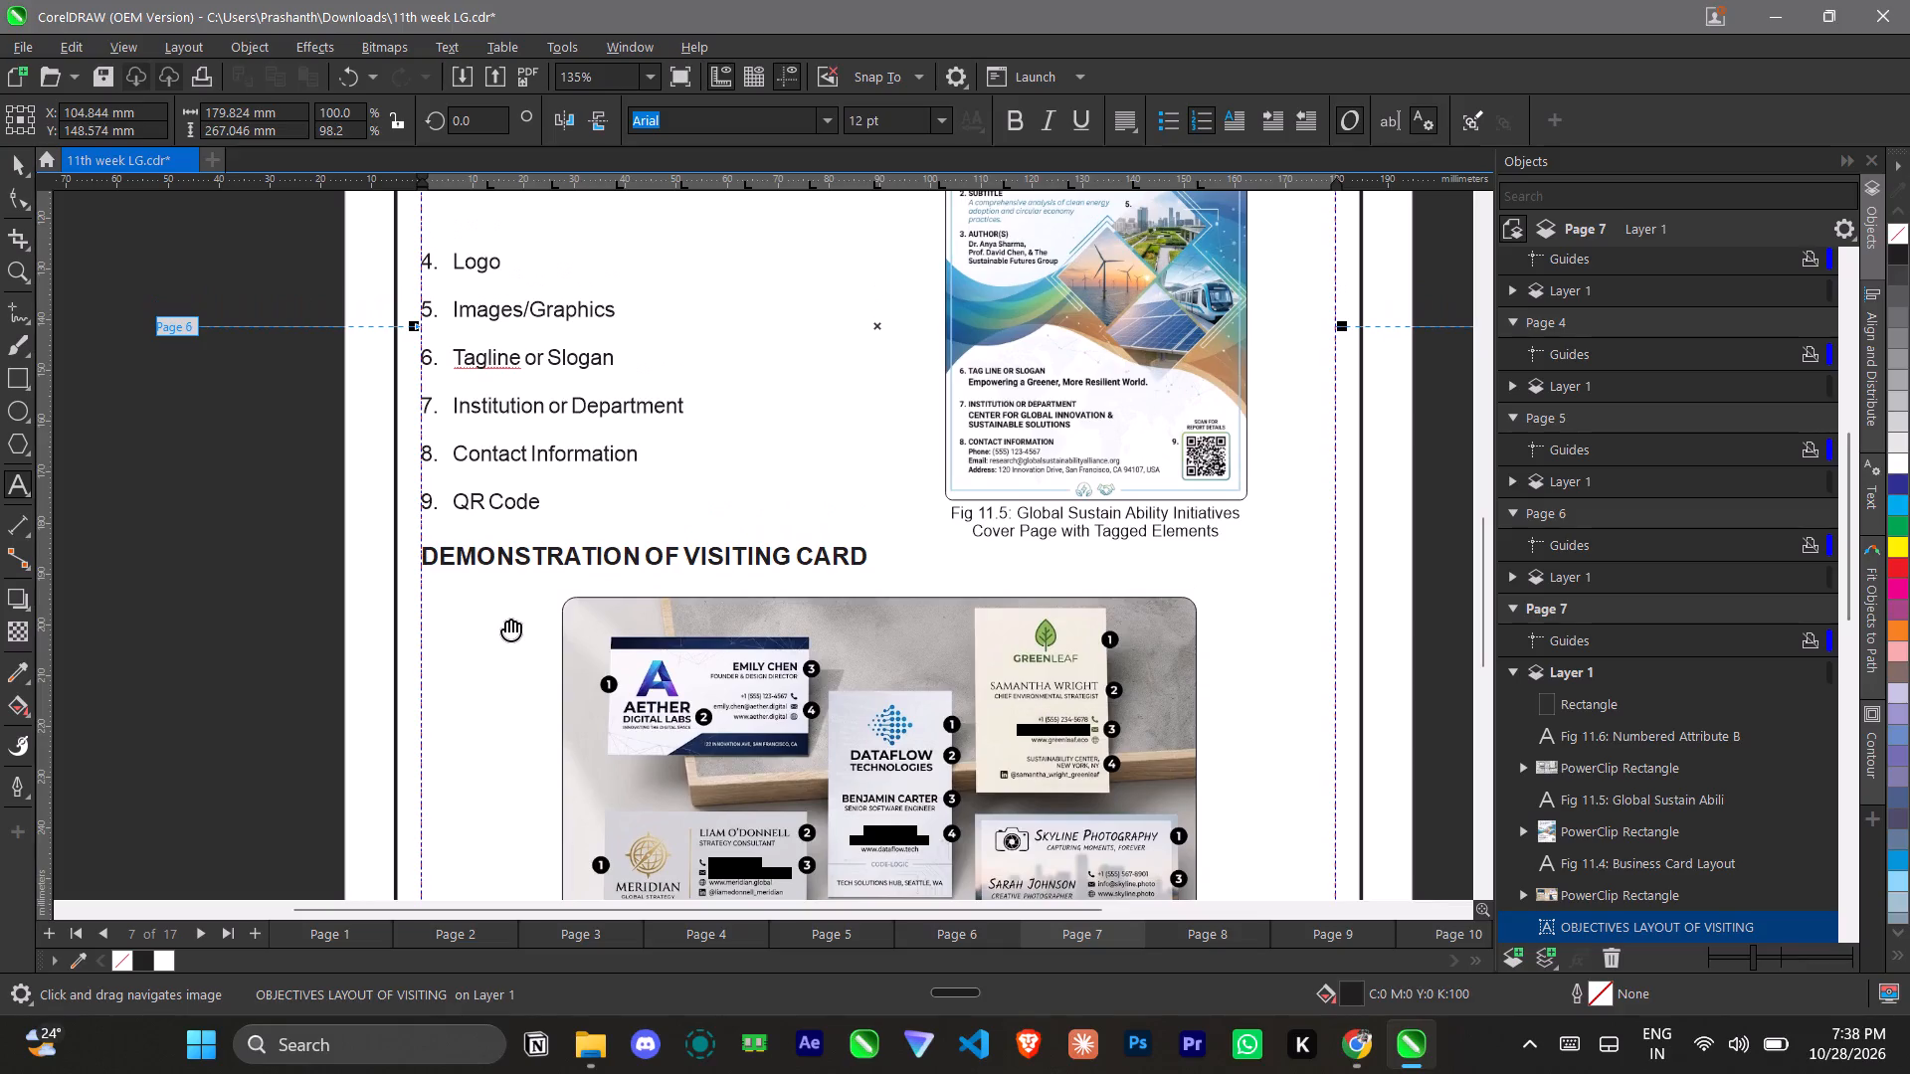
{"action": "middle_click_drag", "start_coordinate": [506, 623], "coordinate": [528, 643]}
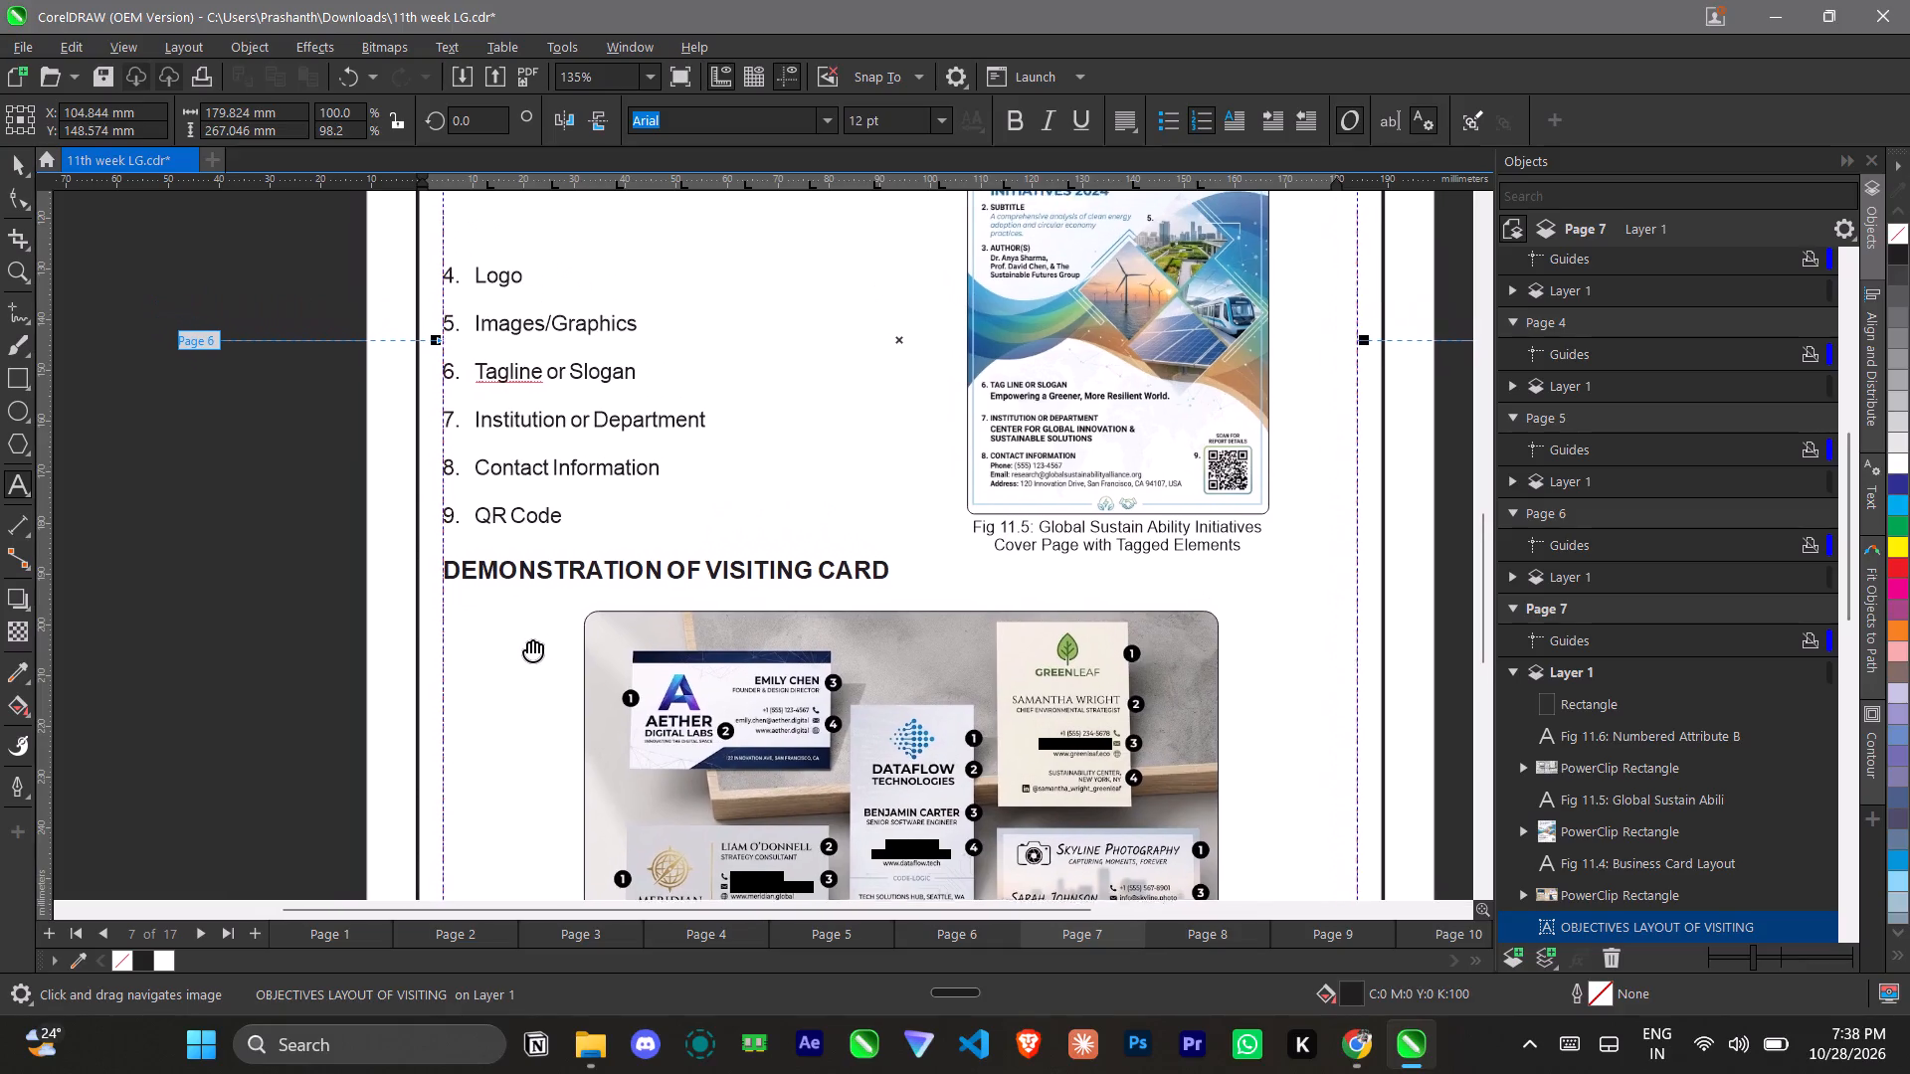
{"action": "middle_click_drag", "start_coordinate": [528, 643], "coordinate": [541, 721]}
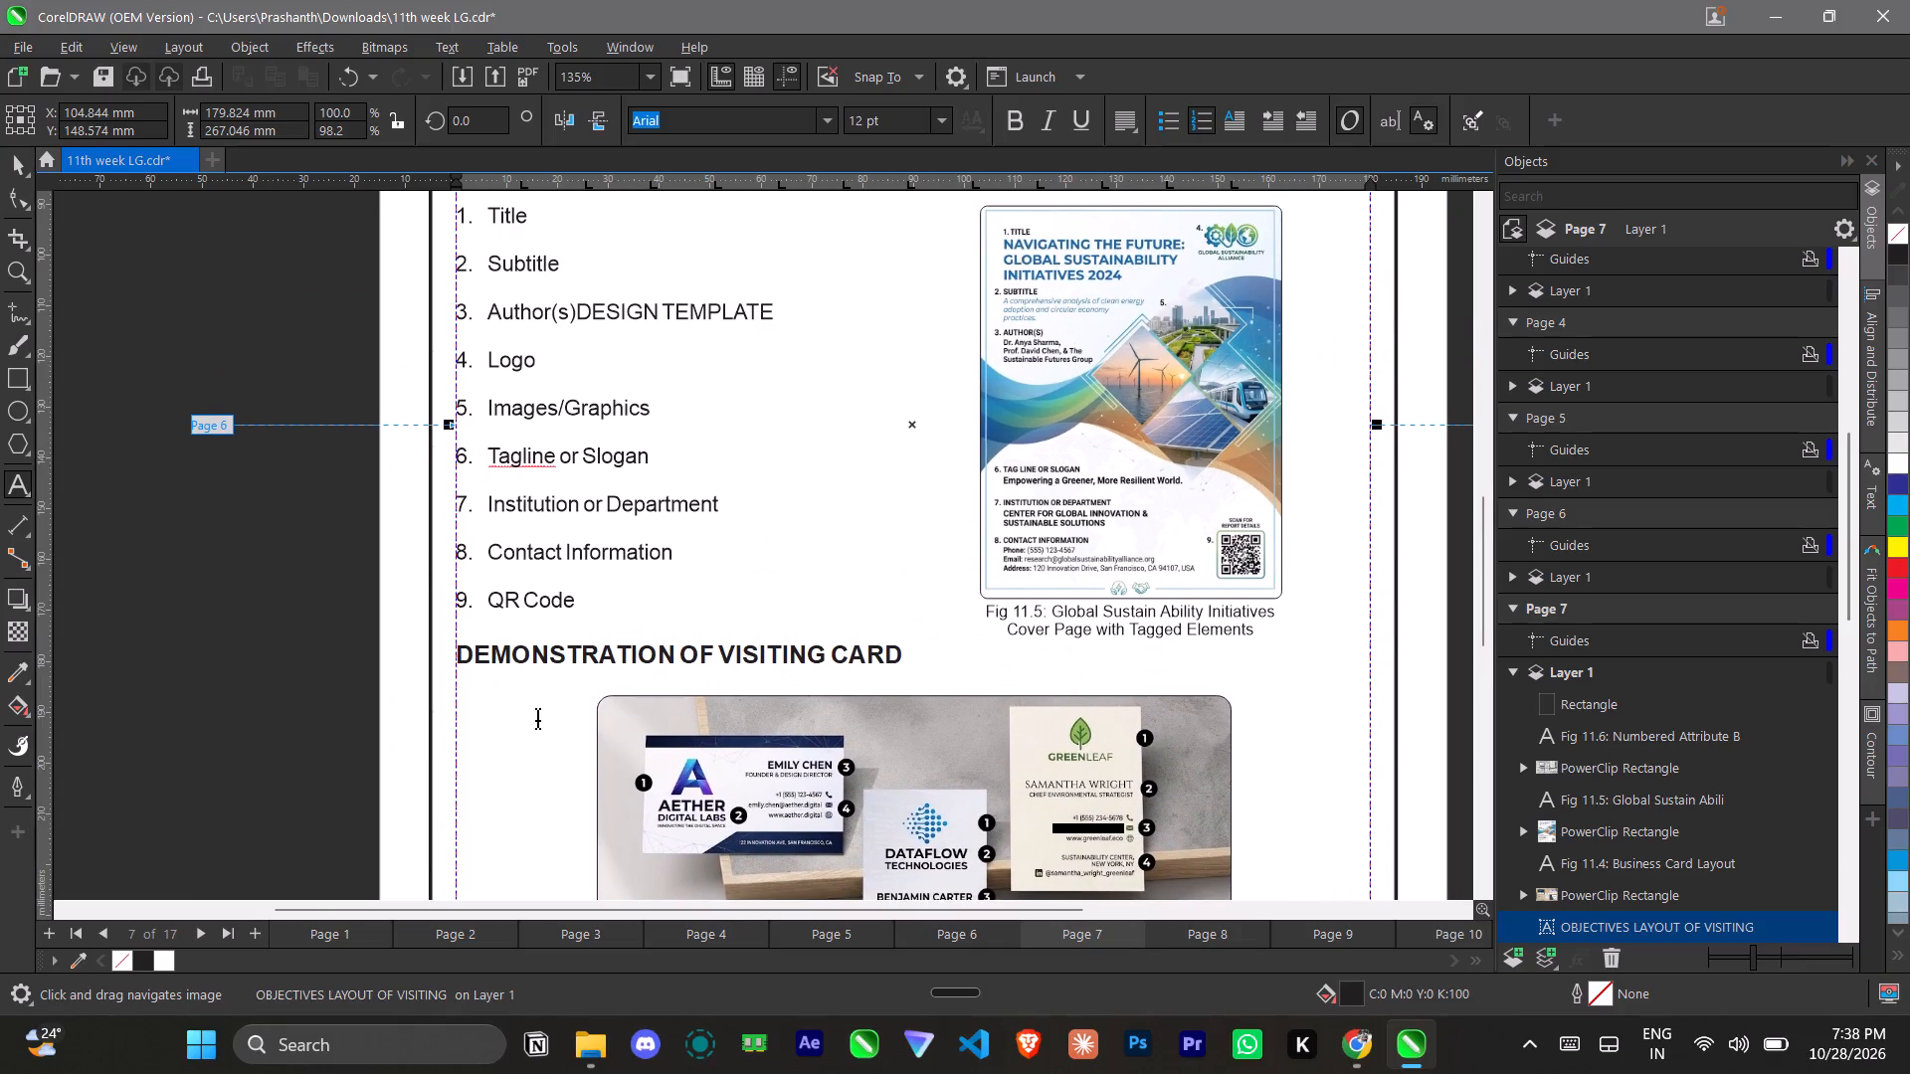
{"action": "middle_click_drag", "start_coordinate": [727, 495], "coordinate": [727, 609]}
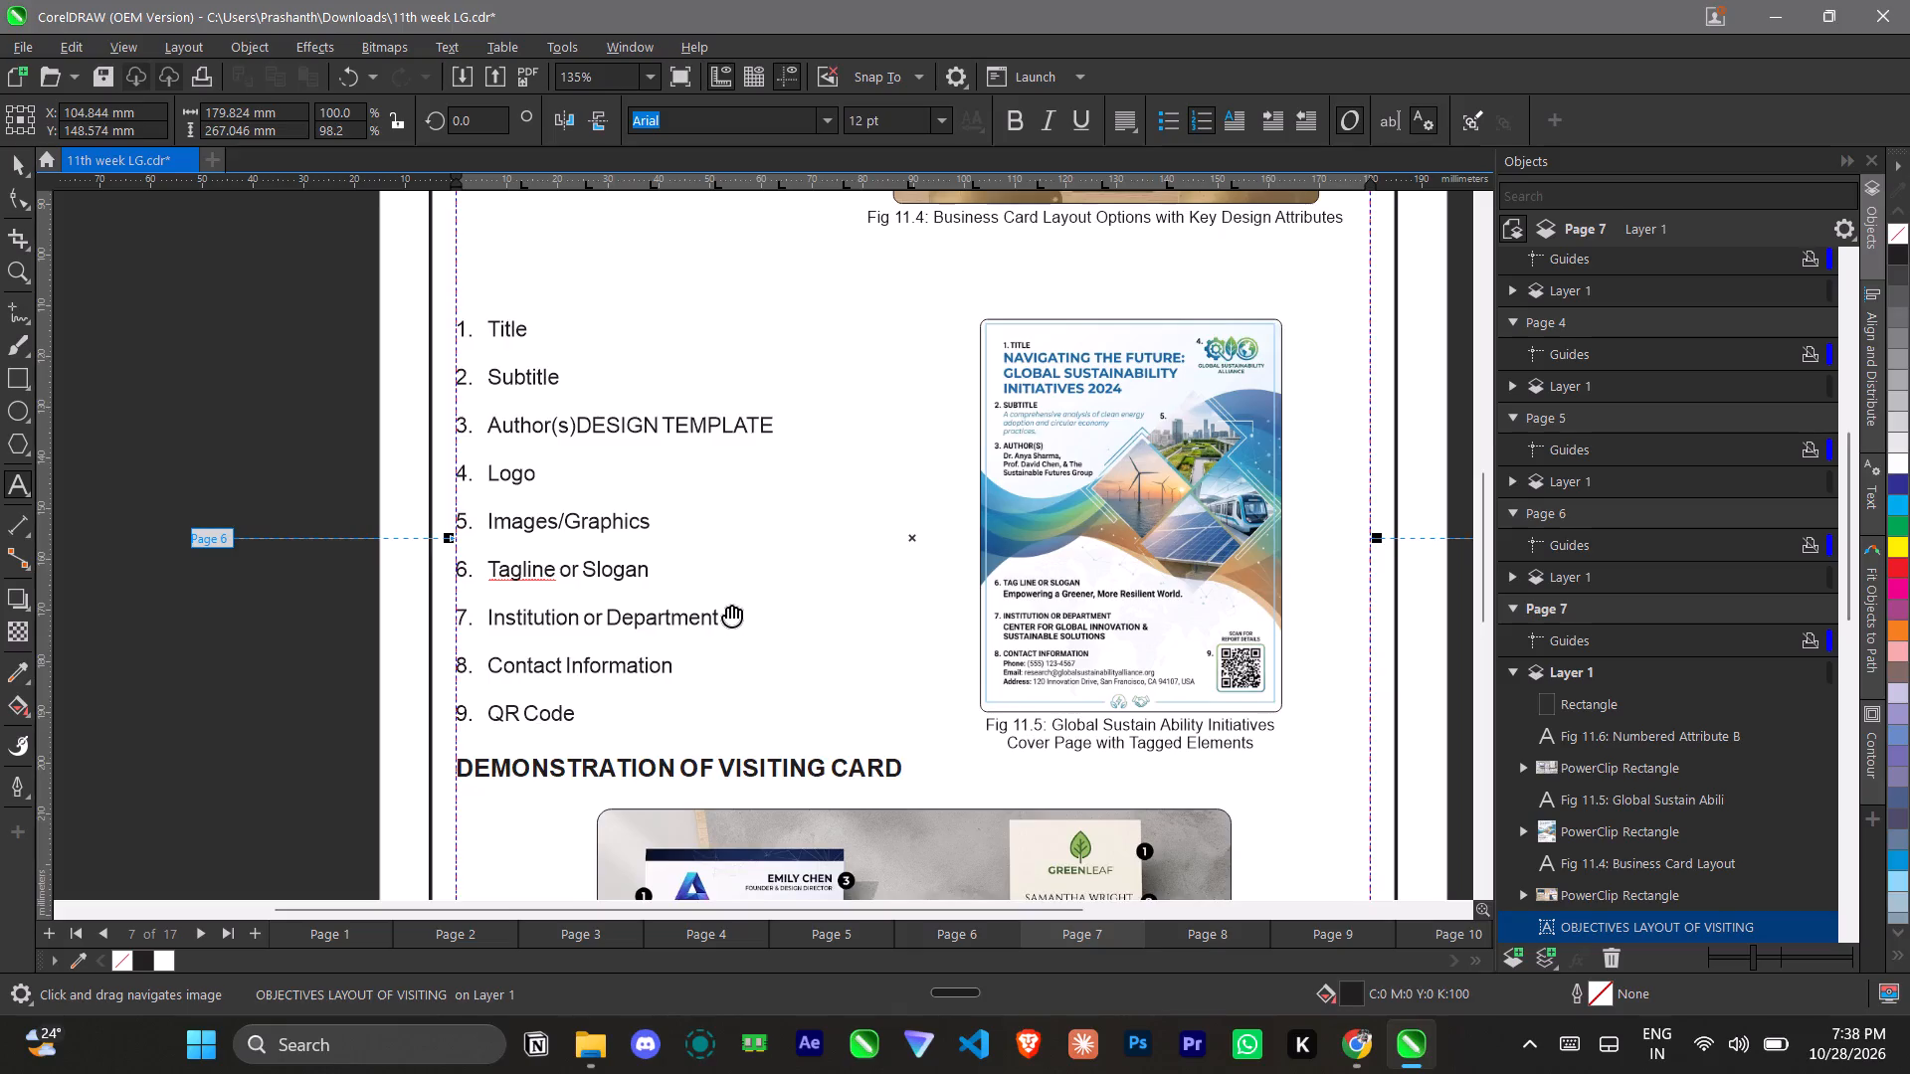
{"action": "middle_click_drag", "start_coordinate": [727, 609], "coordinate": [640, 301]}
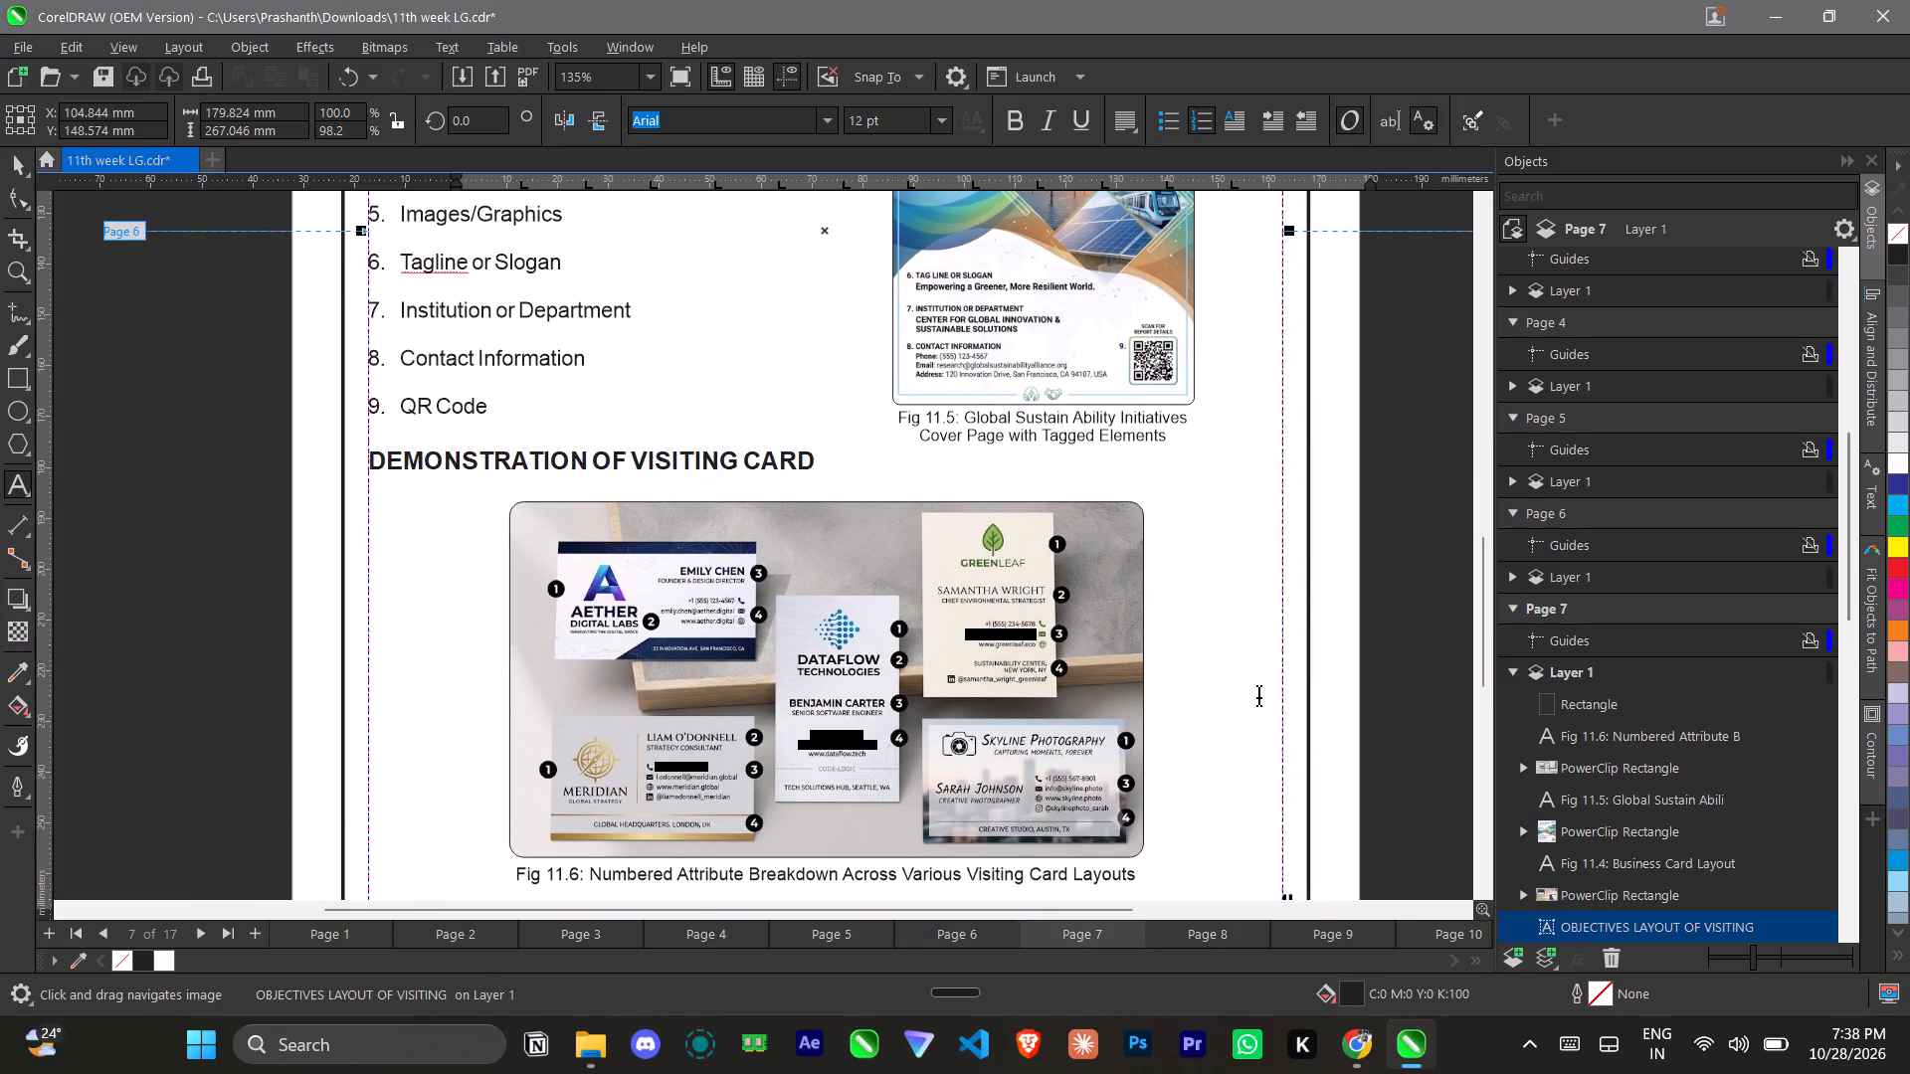
{"action": "middle_click_drag", "start_coordinate": [1240, 730], "coordinate": [1231, 528]}
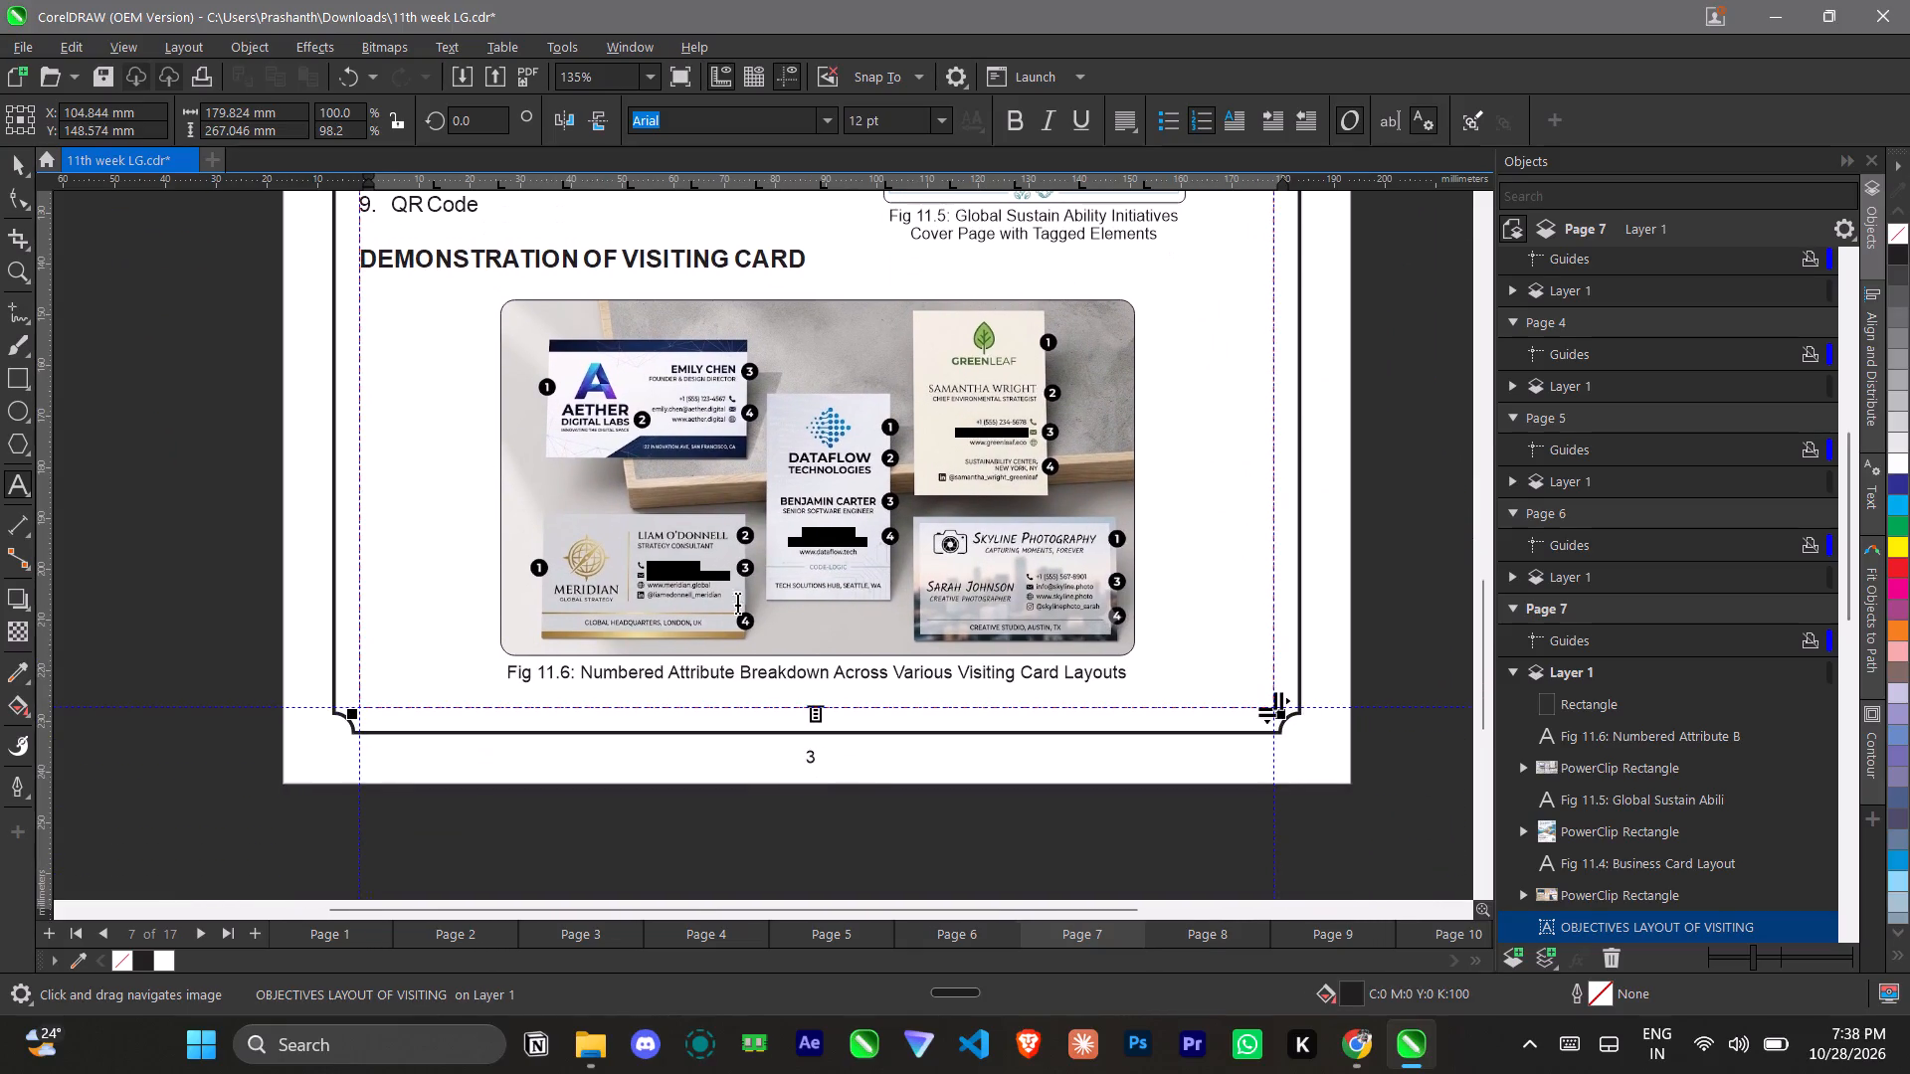
{"action": "scroll", "coordinate": [713, 599], "scroll_direction": "down", "scroll_amount": 6}
{"action": "scroll", "coordinate": [713, 599], "scroll_direction": "up", "scroll_amount": 2}
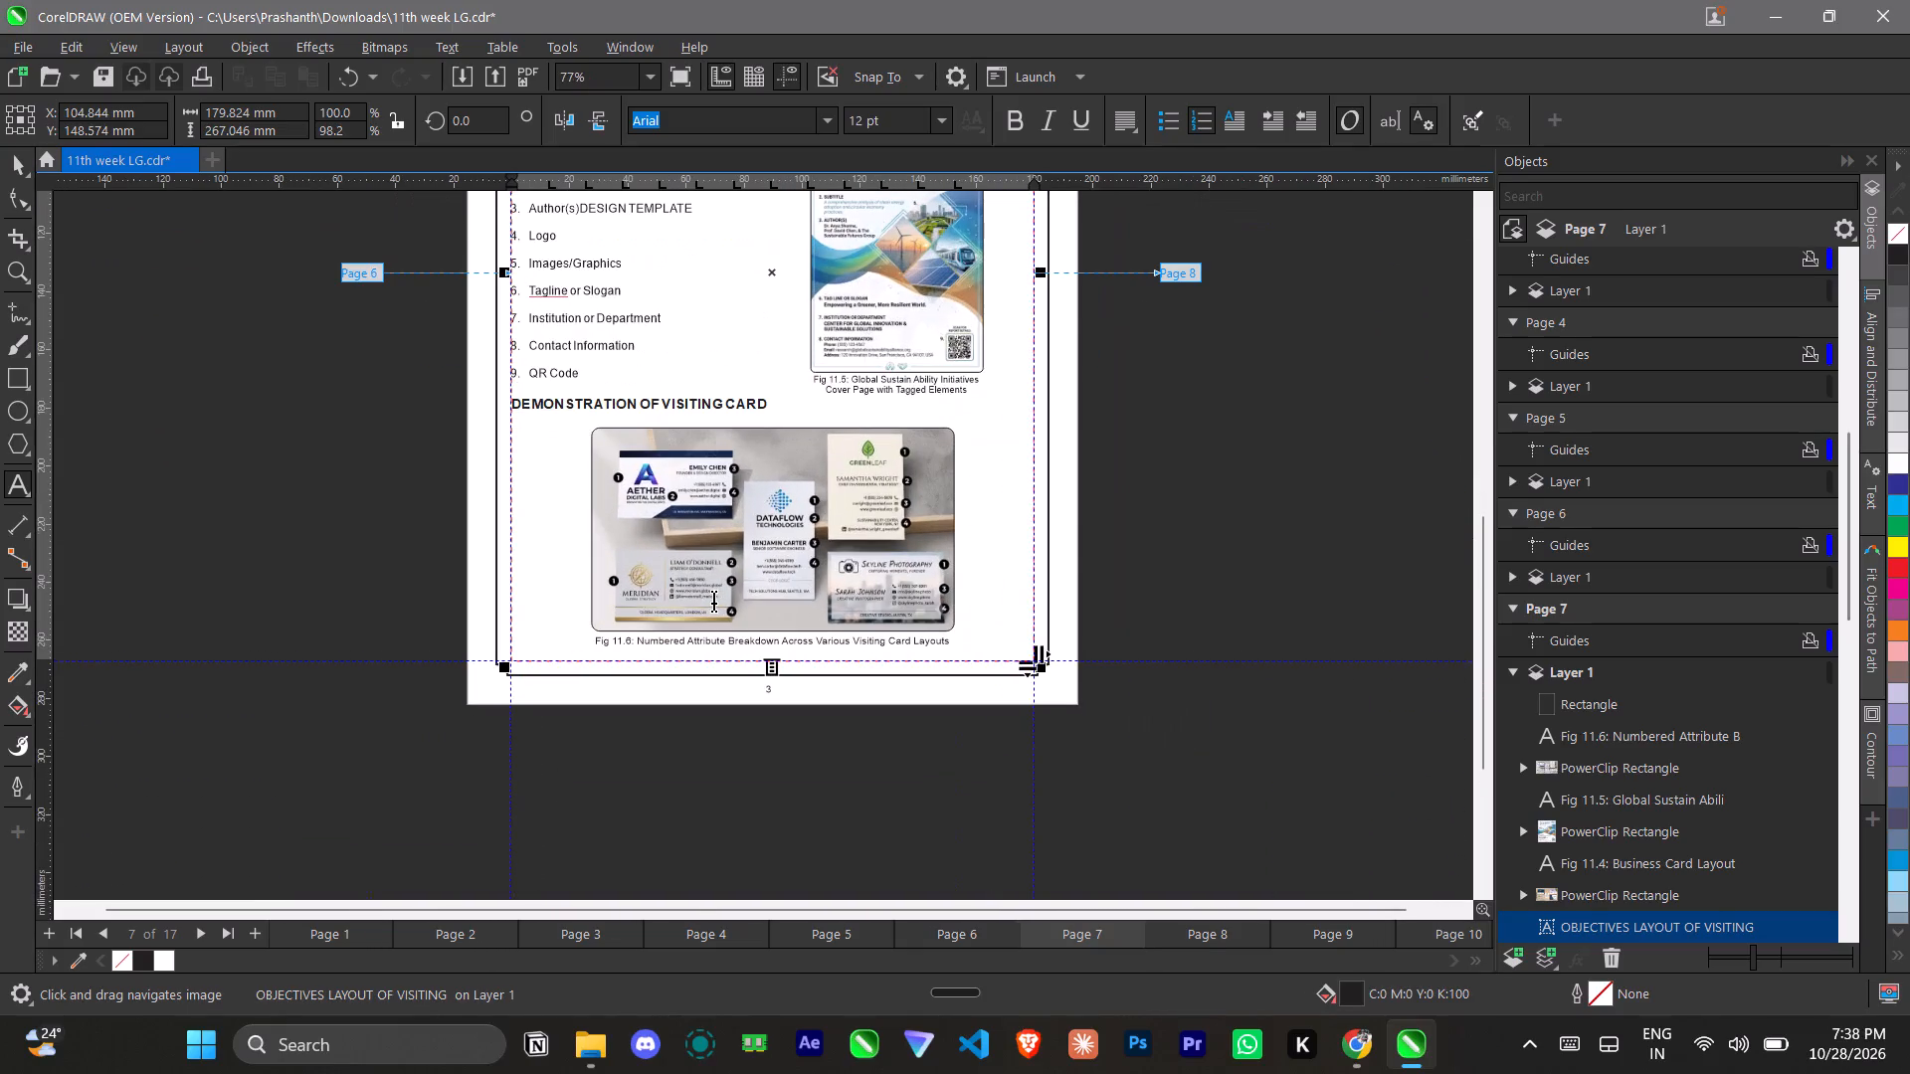
{"action": "scroll", "coordinate": [713, 599], "scroll_direction": "up", "scroll_amount": 1}
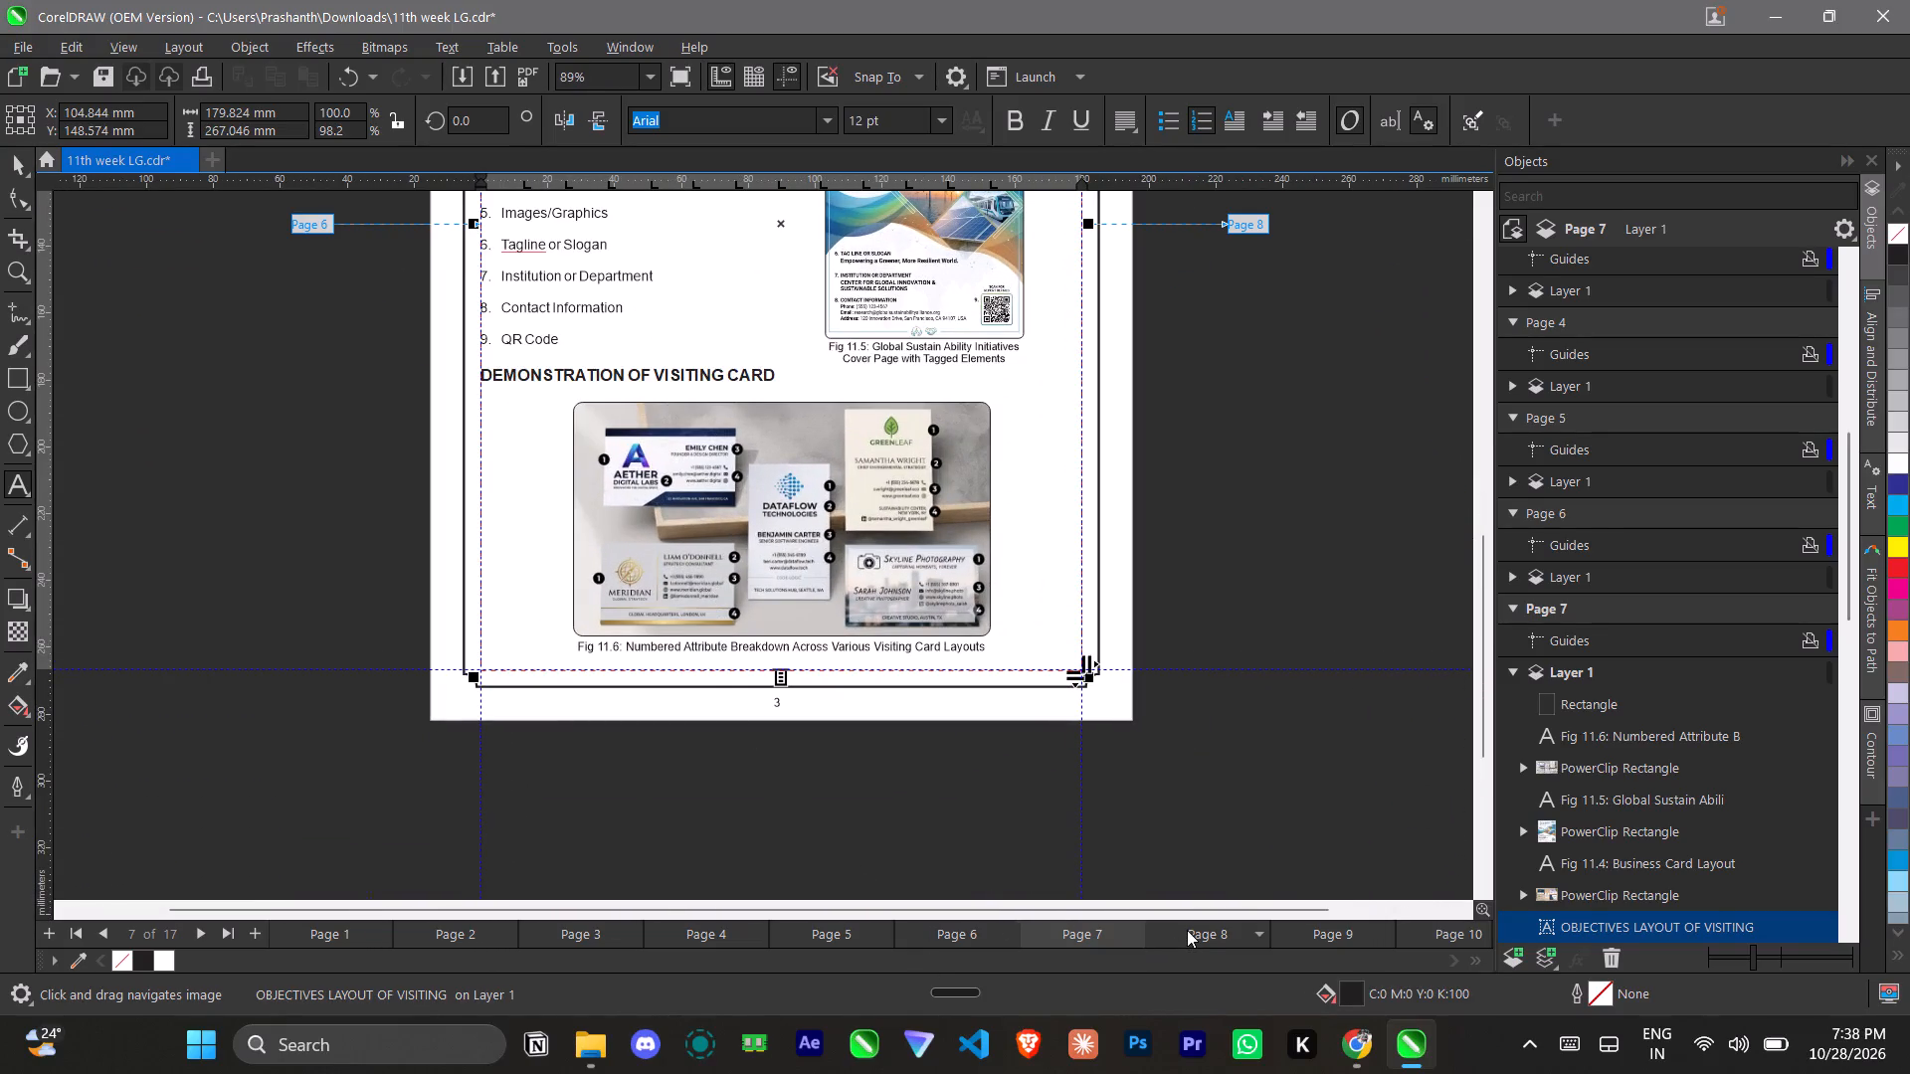
Go to page 8 and check the cover page demonstration and its figure.
{"action": "left_click", "coordinate": [1187, 930]}
{"action": "scroll", "coordinate": [781, 657], "scroll_direction": "up", "scroll_amount": 2}
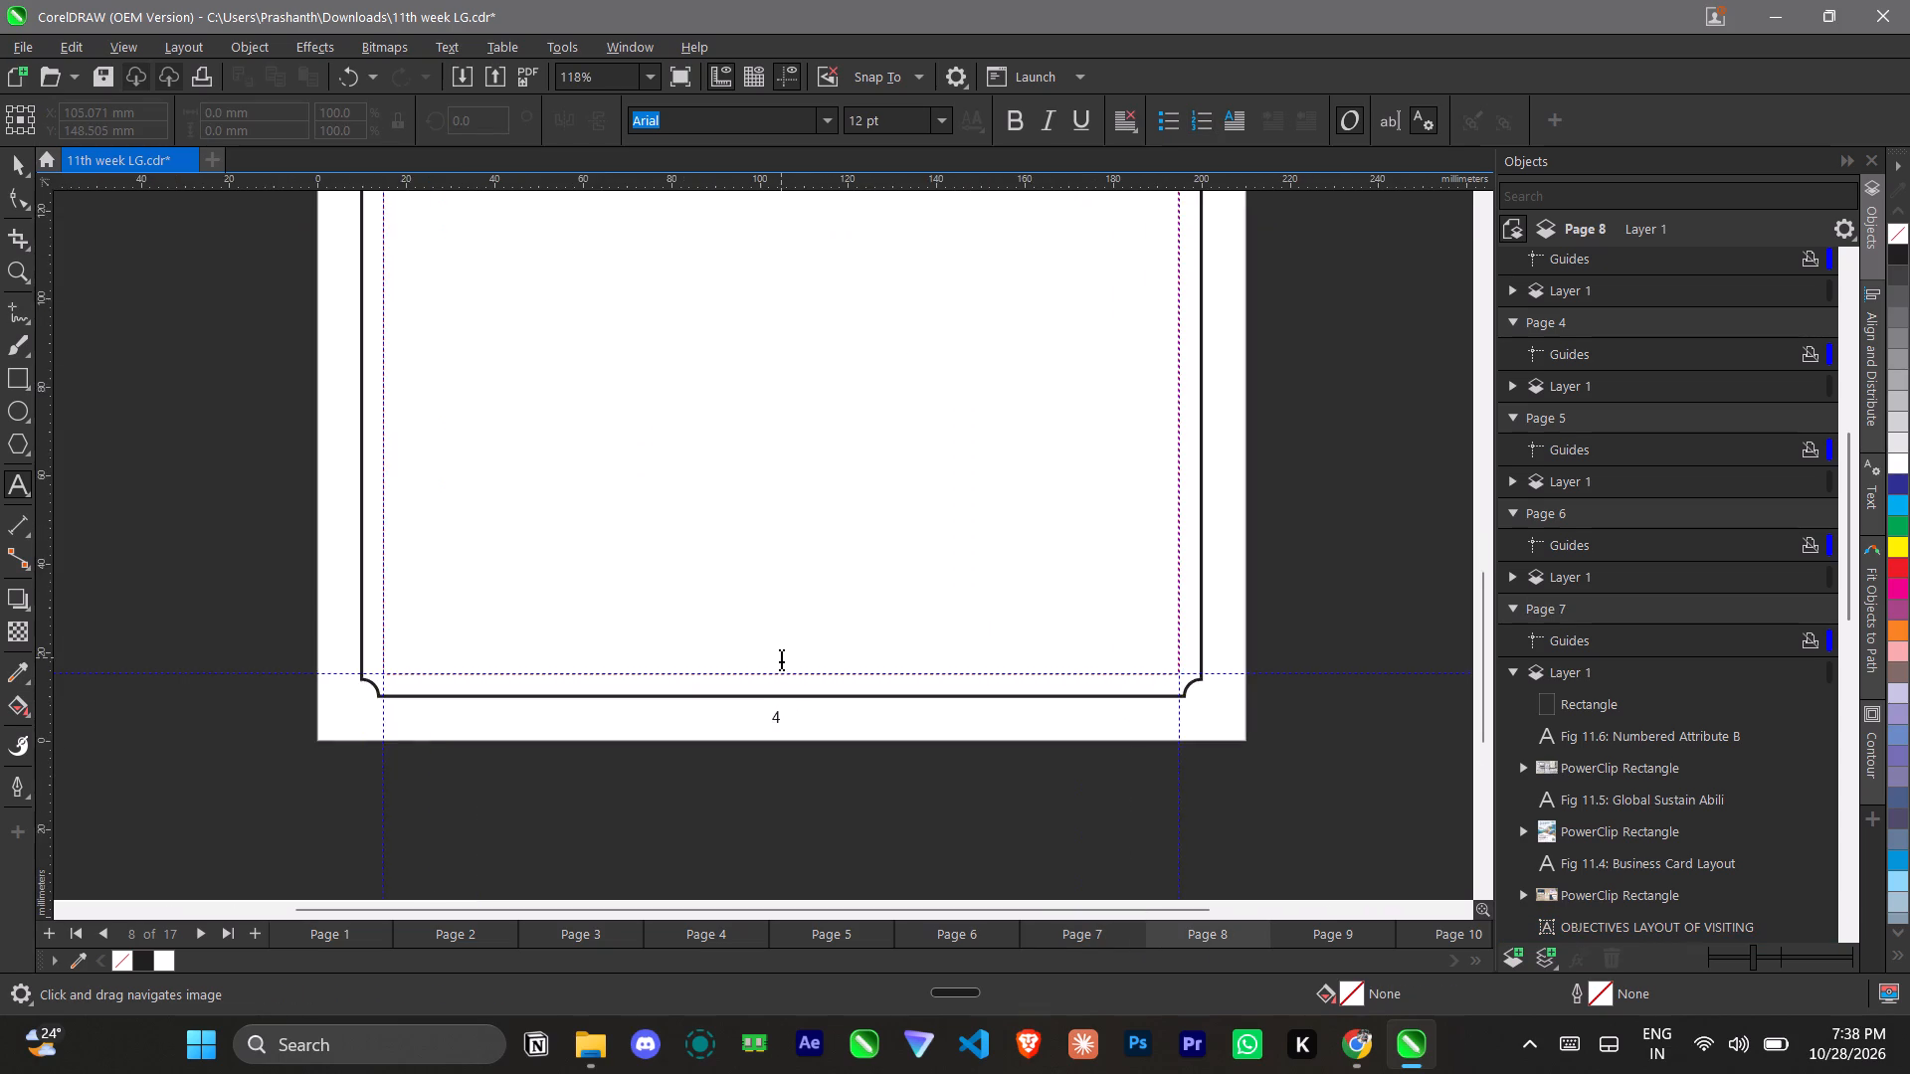
{"action": "scroll", "coordinate": [781, 657], "scroll_direction": "down", "scroll_amount": 3}
{"action": "middle_click_drag", "start_coordinate": [803, 517], "coordinate": [817, 856]}
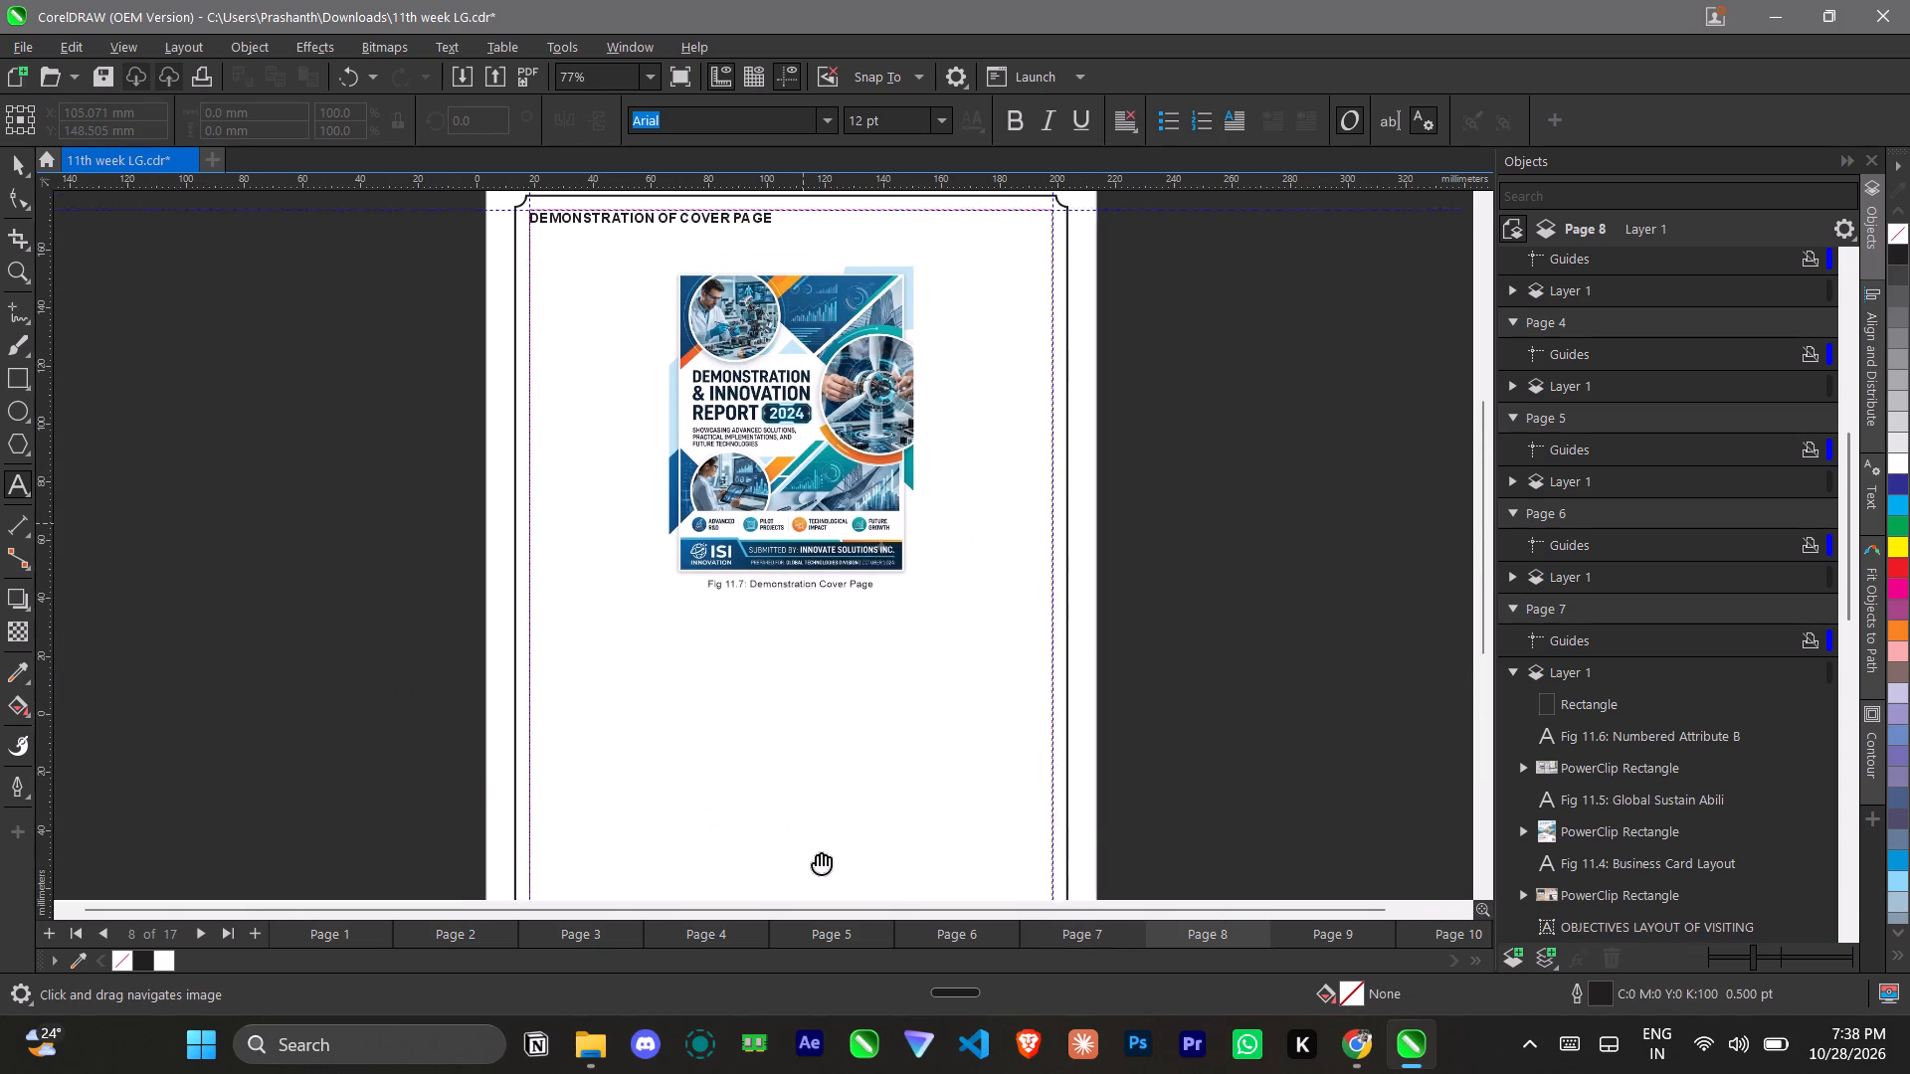
On page 9, capitalise the second word of "Company Name" in the Step 1 information list.
{"action": "middle_click_drag", "start_coordinate": [817, 856], "coordinate": [823, 870]}
{"action": "left_click", "coordinate": [1316, 932]}
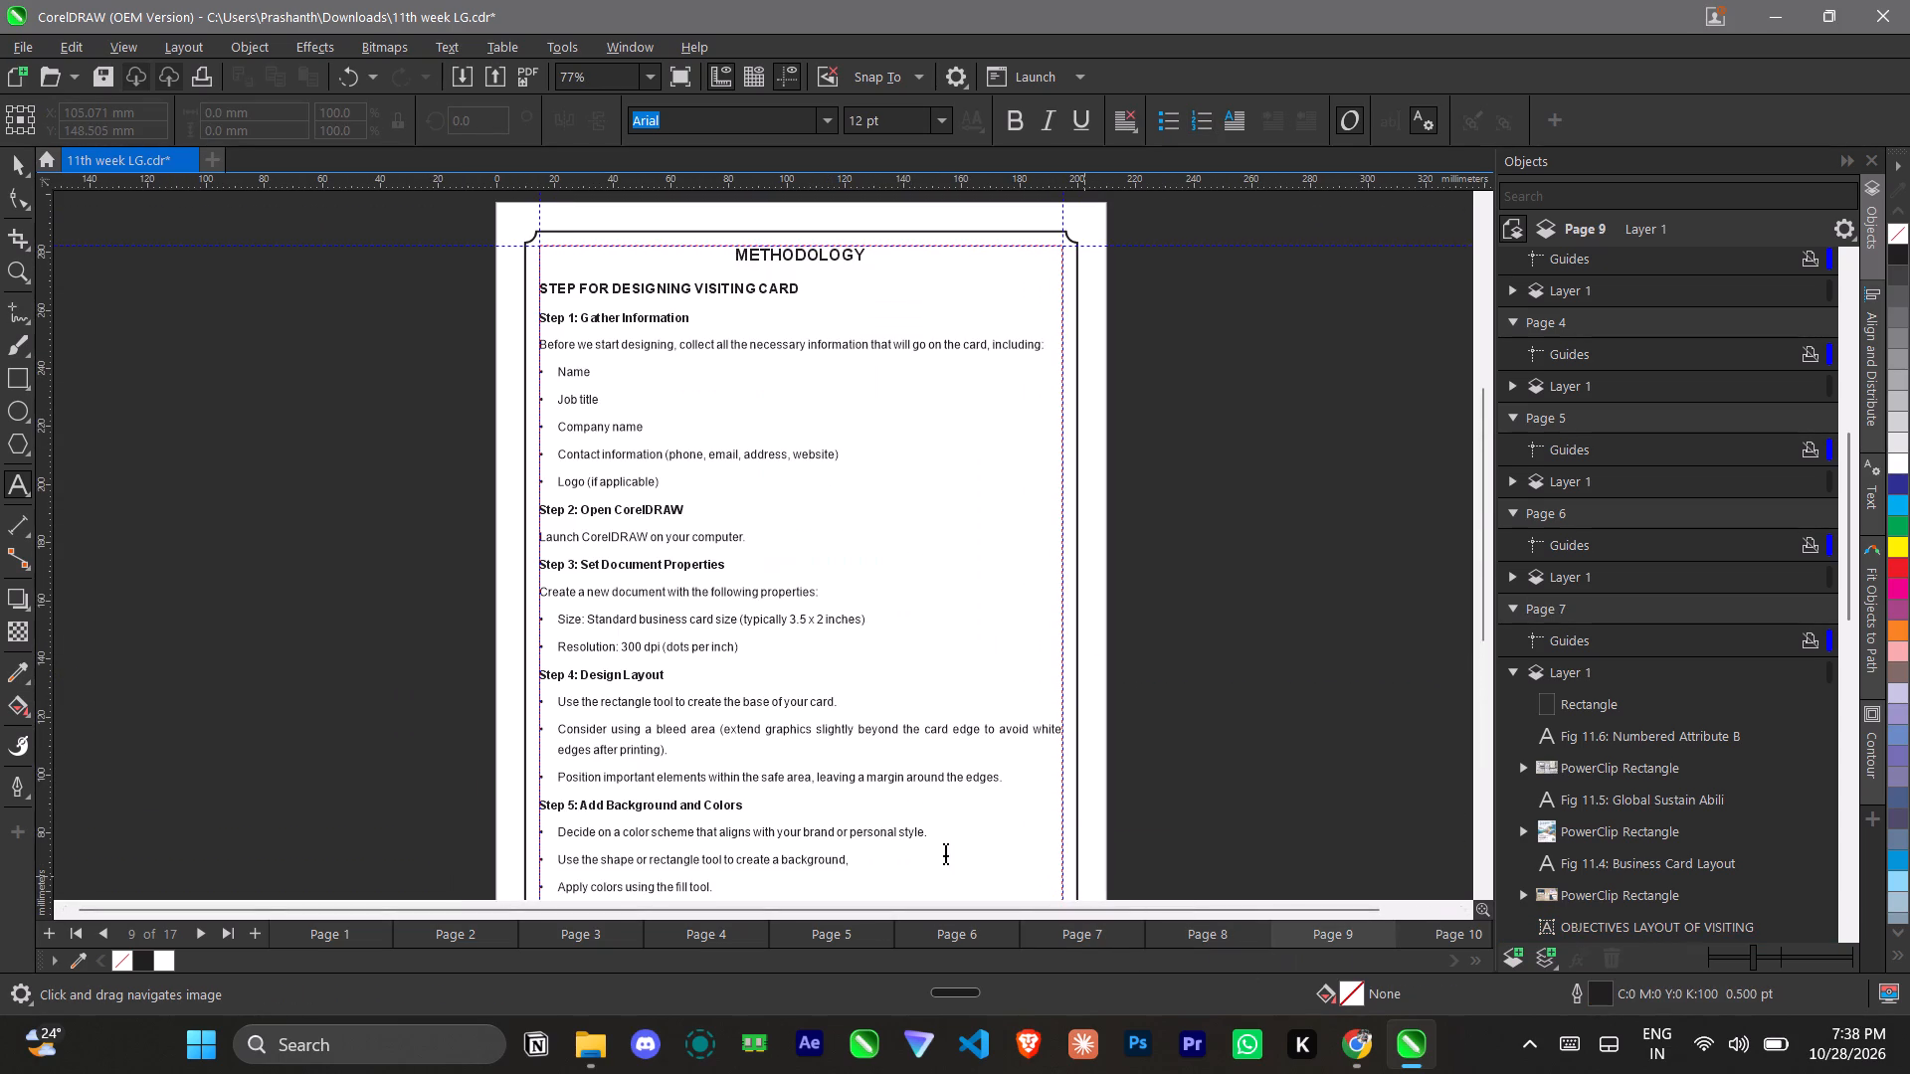
{"action": "middle_click_drag", "start_coordinate": [623, 395], "coordinate": [614, 480]}
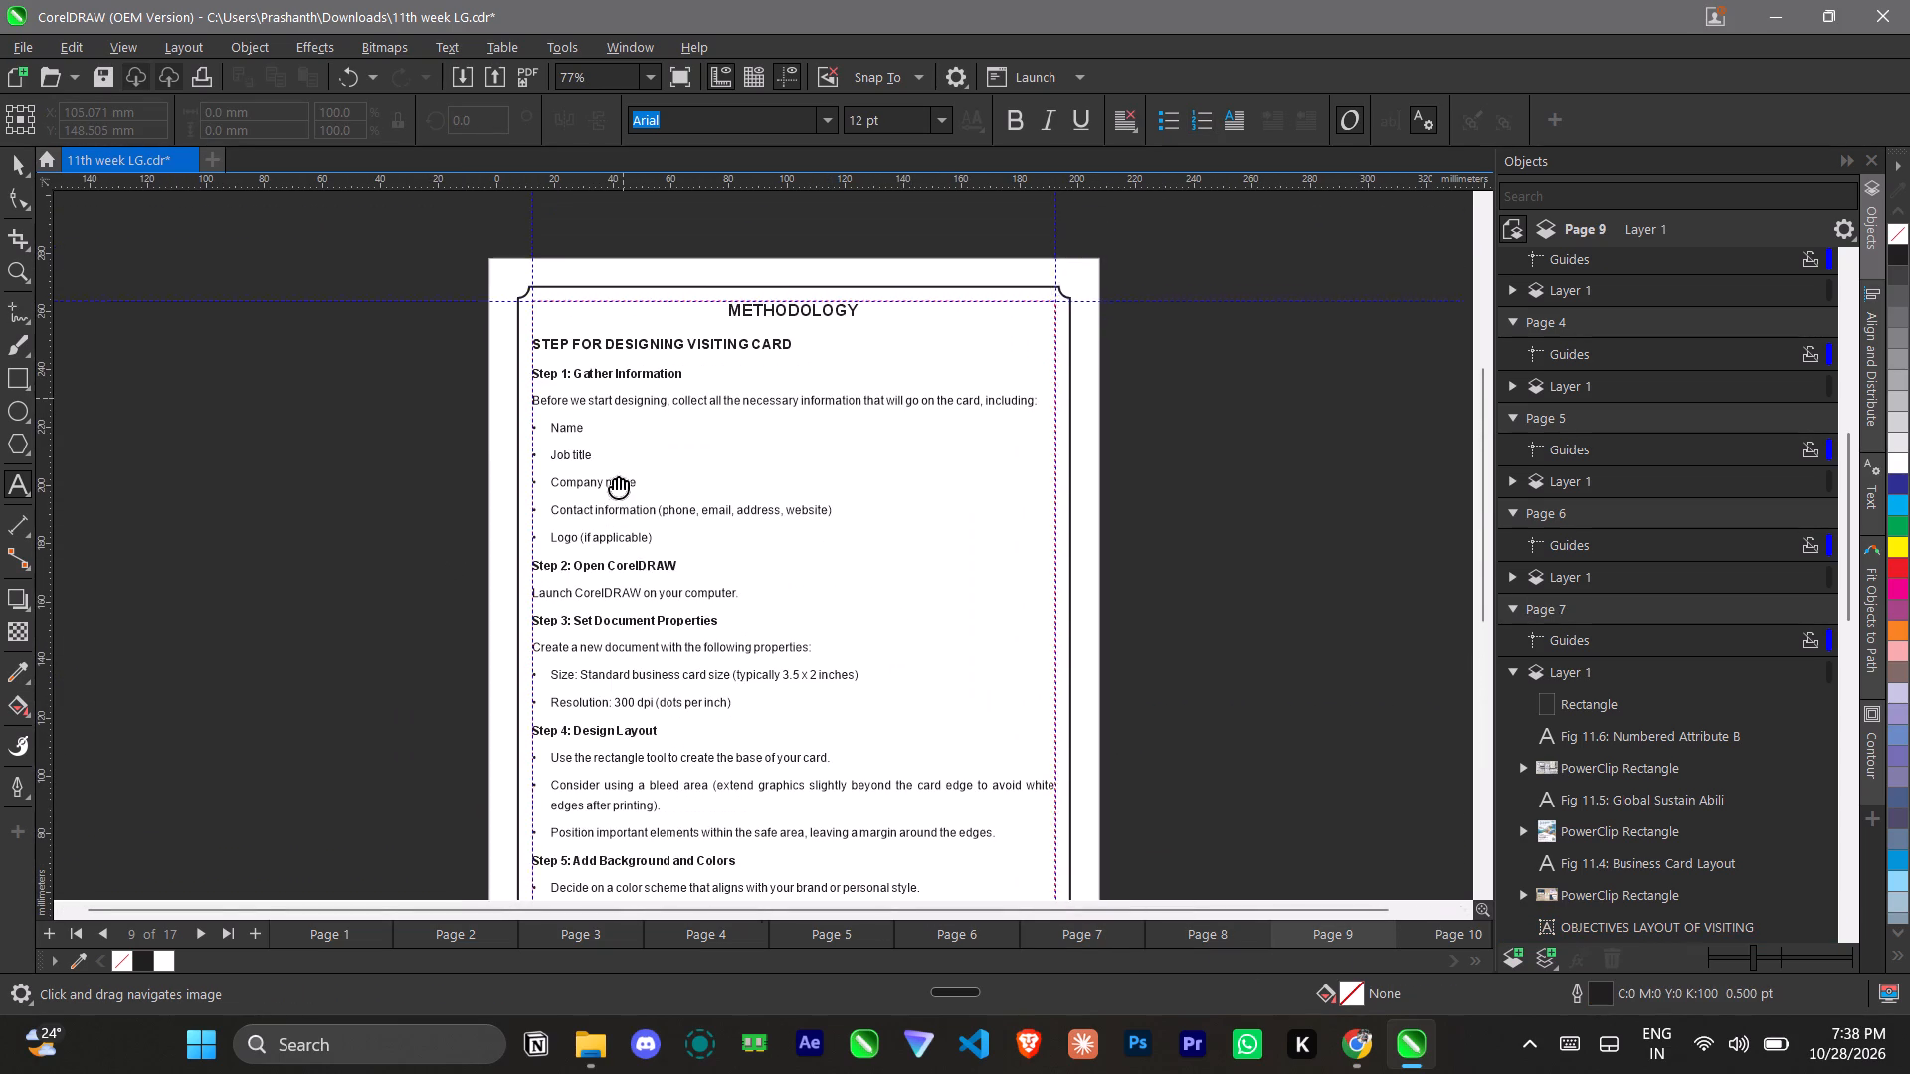
{"action": "middle_click_drag", "start_coordinate": [614, 480], "coordinate": [614, 485]}
{"action": "scroll", "coordinate": [609, 484], "scroll_direction": "up", "scroll_amount": 3}
{"action": "scroll", "coordinate": [540, 431], "scroll_direction": "up", "scroll_amount": 1}
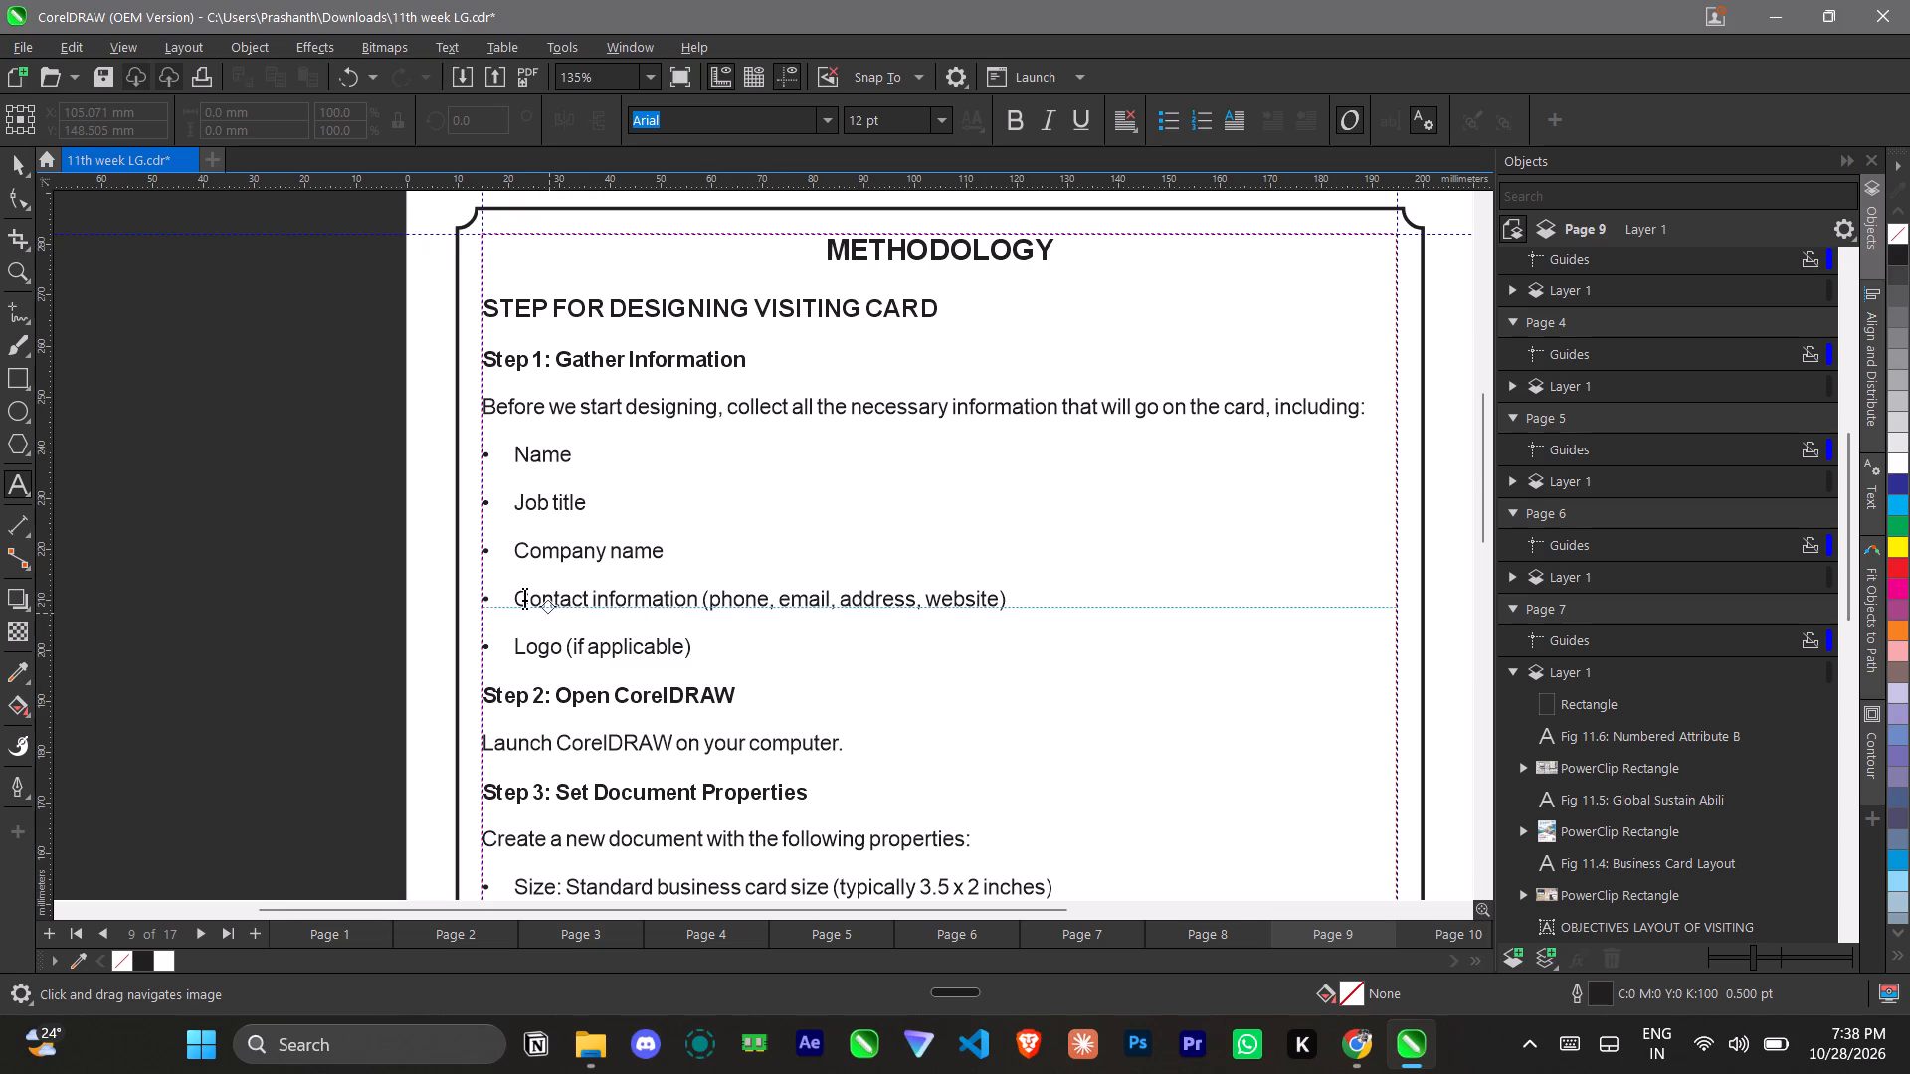
{"action": "left_click", "coordinate": [620, 551]}
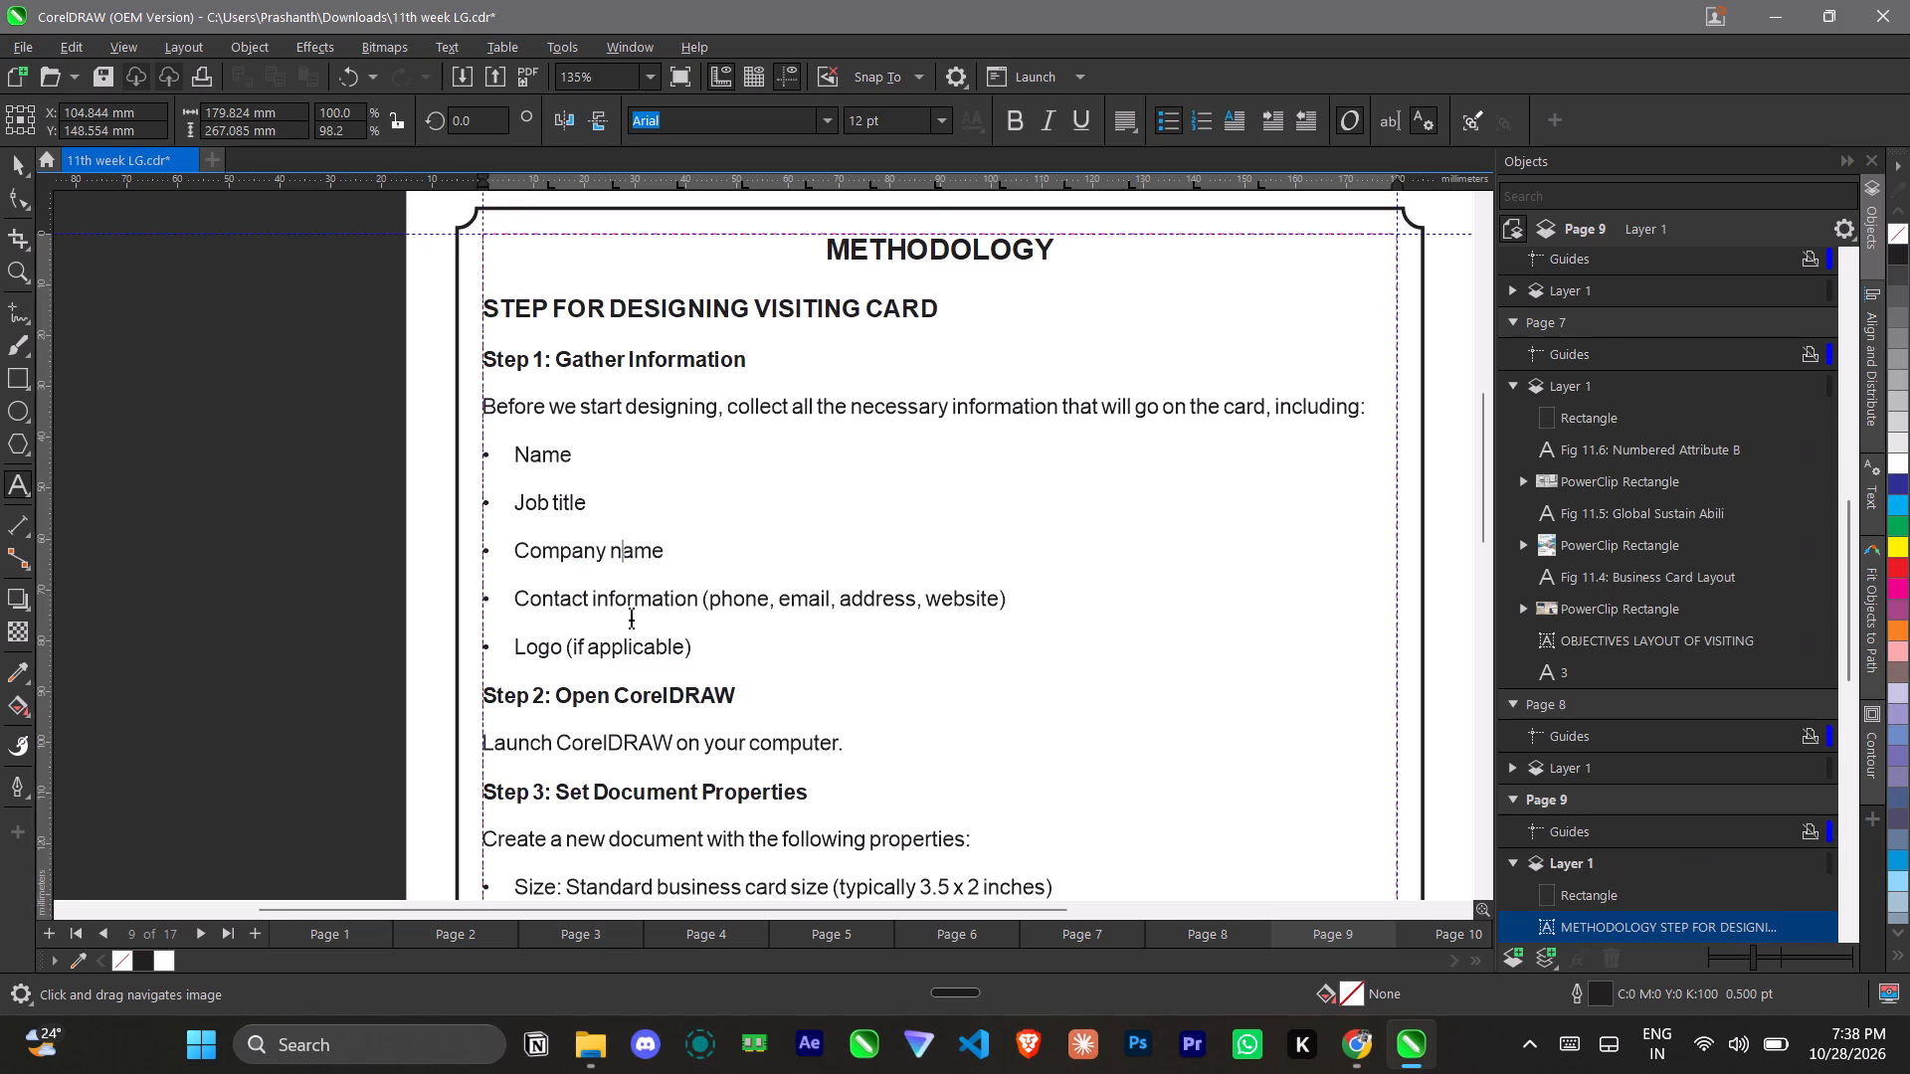
{"action": "key", "text": "BackSpace"}
{"action": "key", "text": "n"}
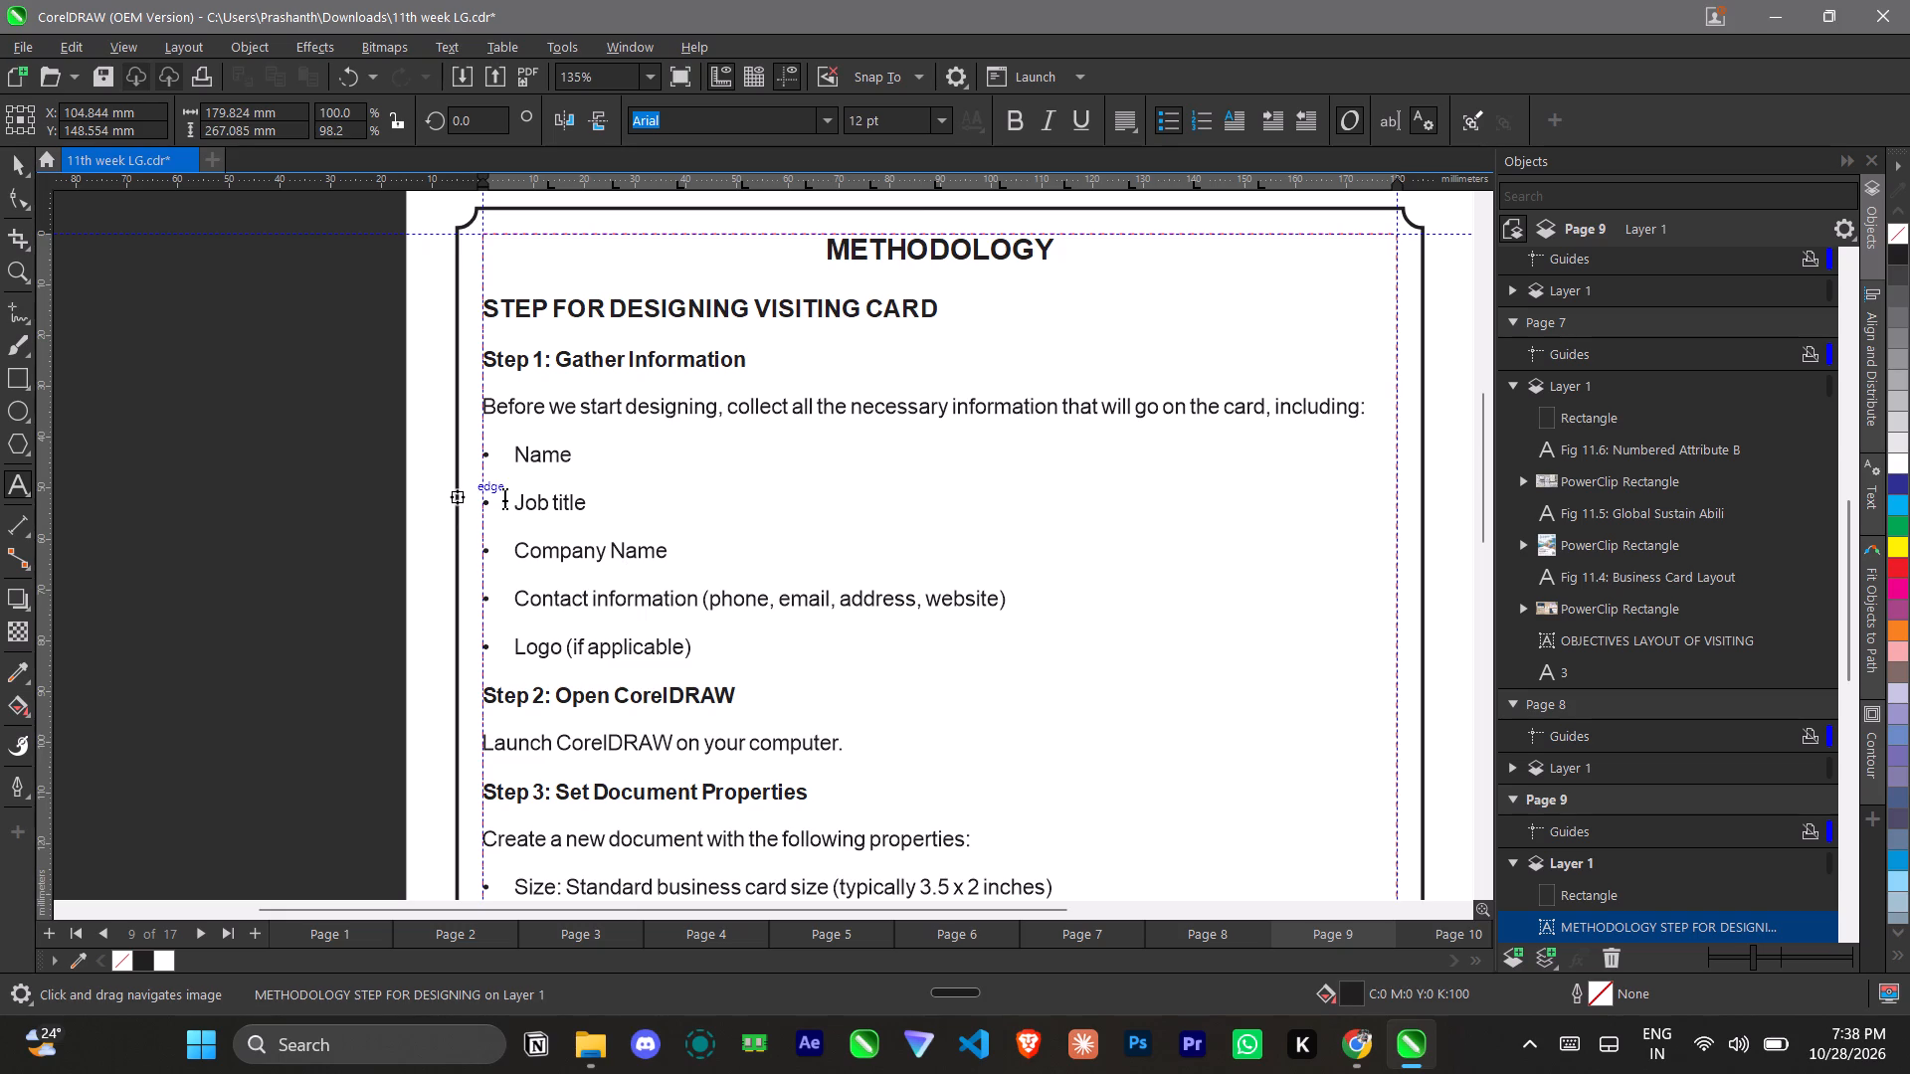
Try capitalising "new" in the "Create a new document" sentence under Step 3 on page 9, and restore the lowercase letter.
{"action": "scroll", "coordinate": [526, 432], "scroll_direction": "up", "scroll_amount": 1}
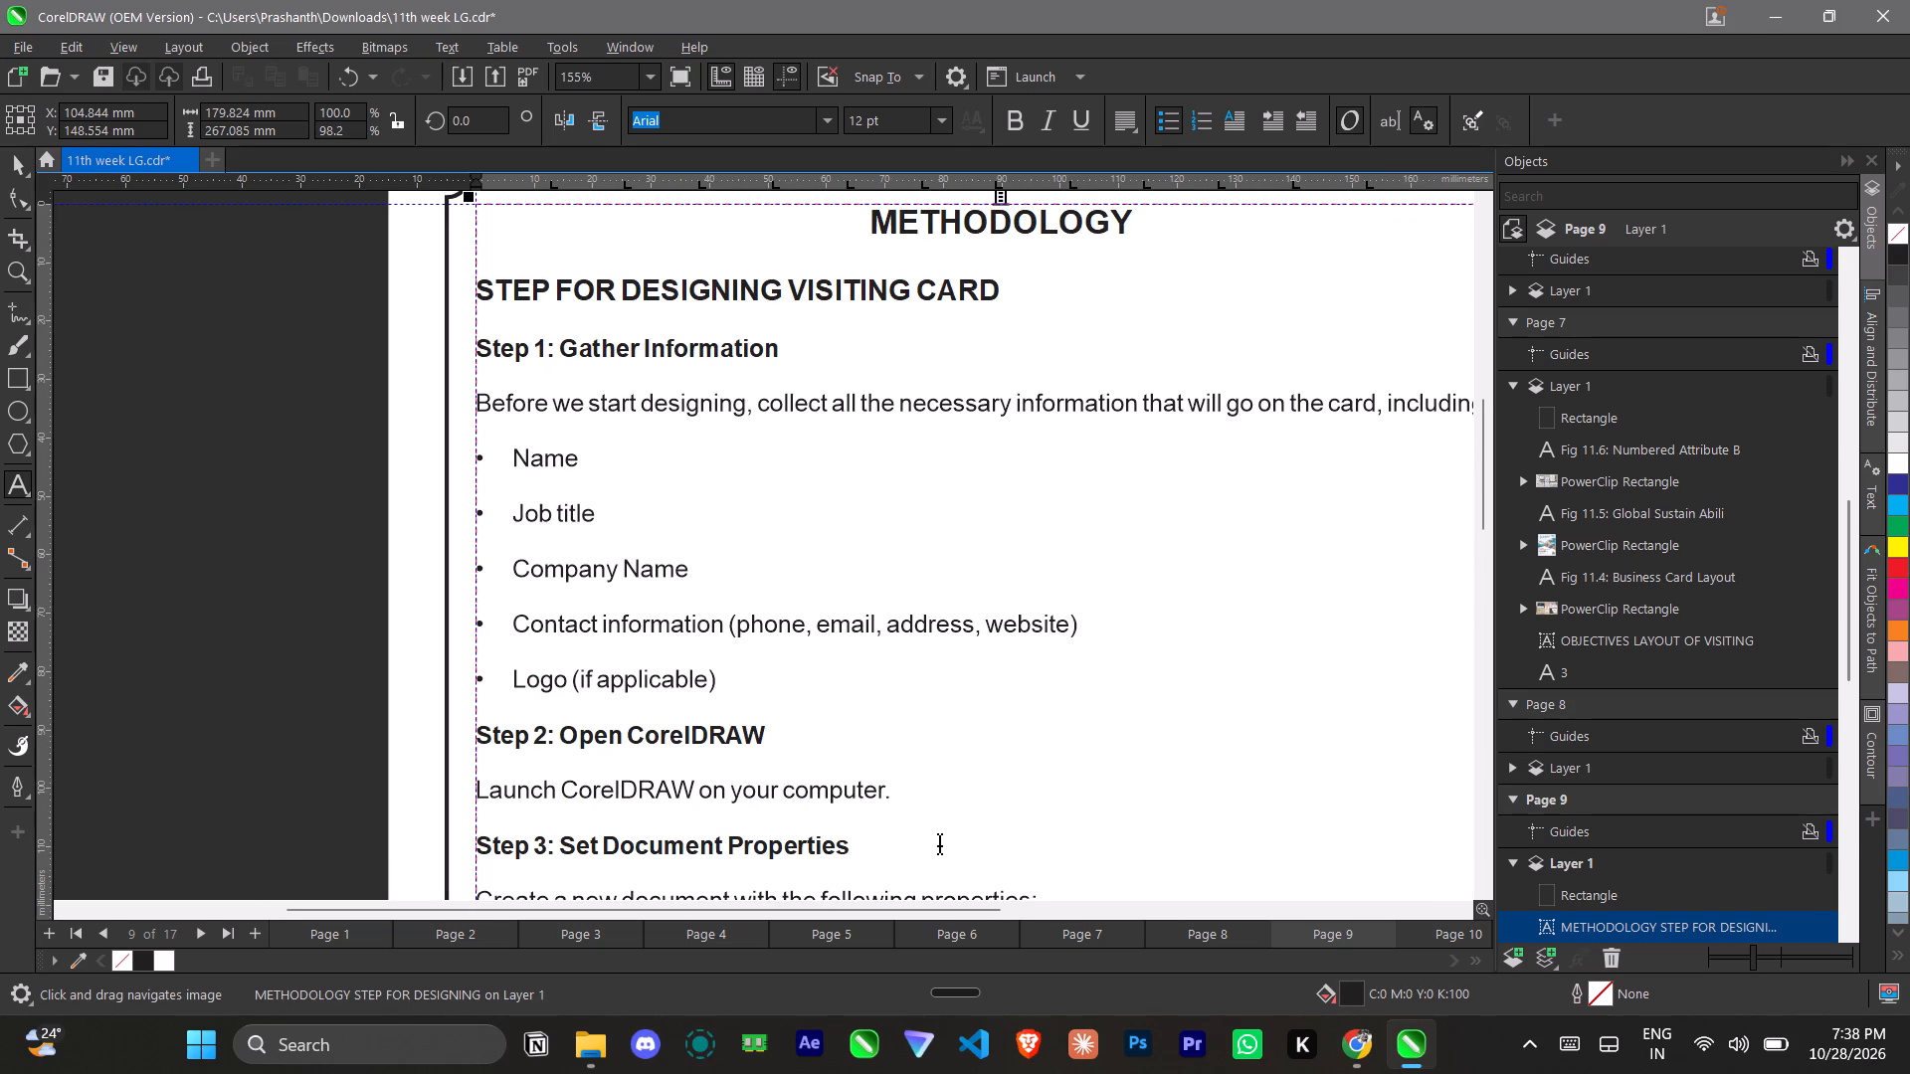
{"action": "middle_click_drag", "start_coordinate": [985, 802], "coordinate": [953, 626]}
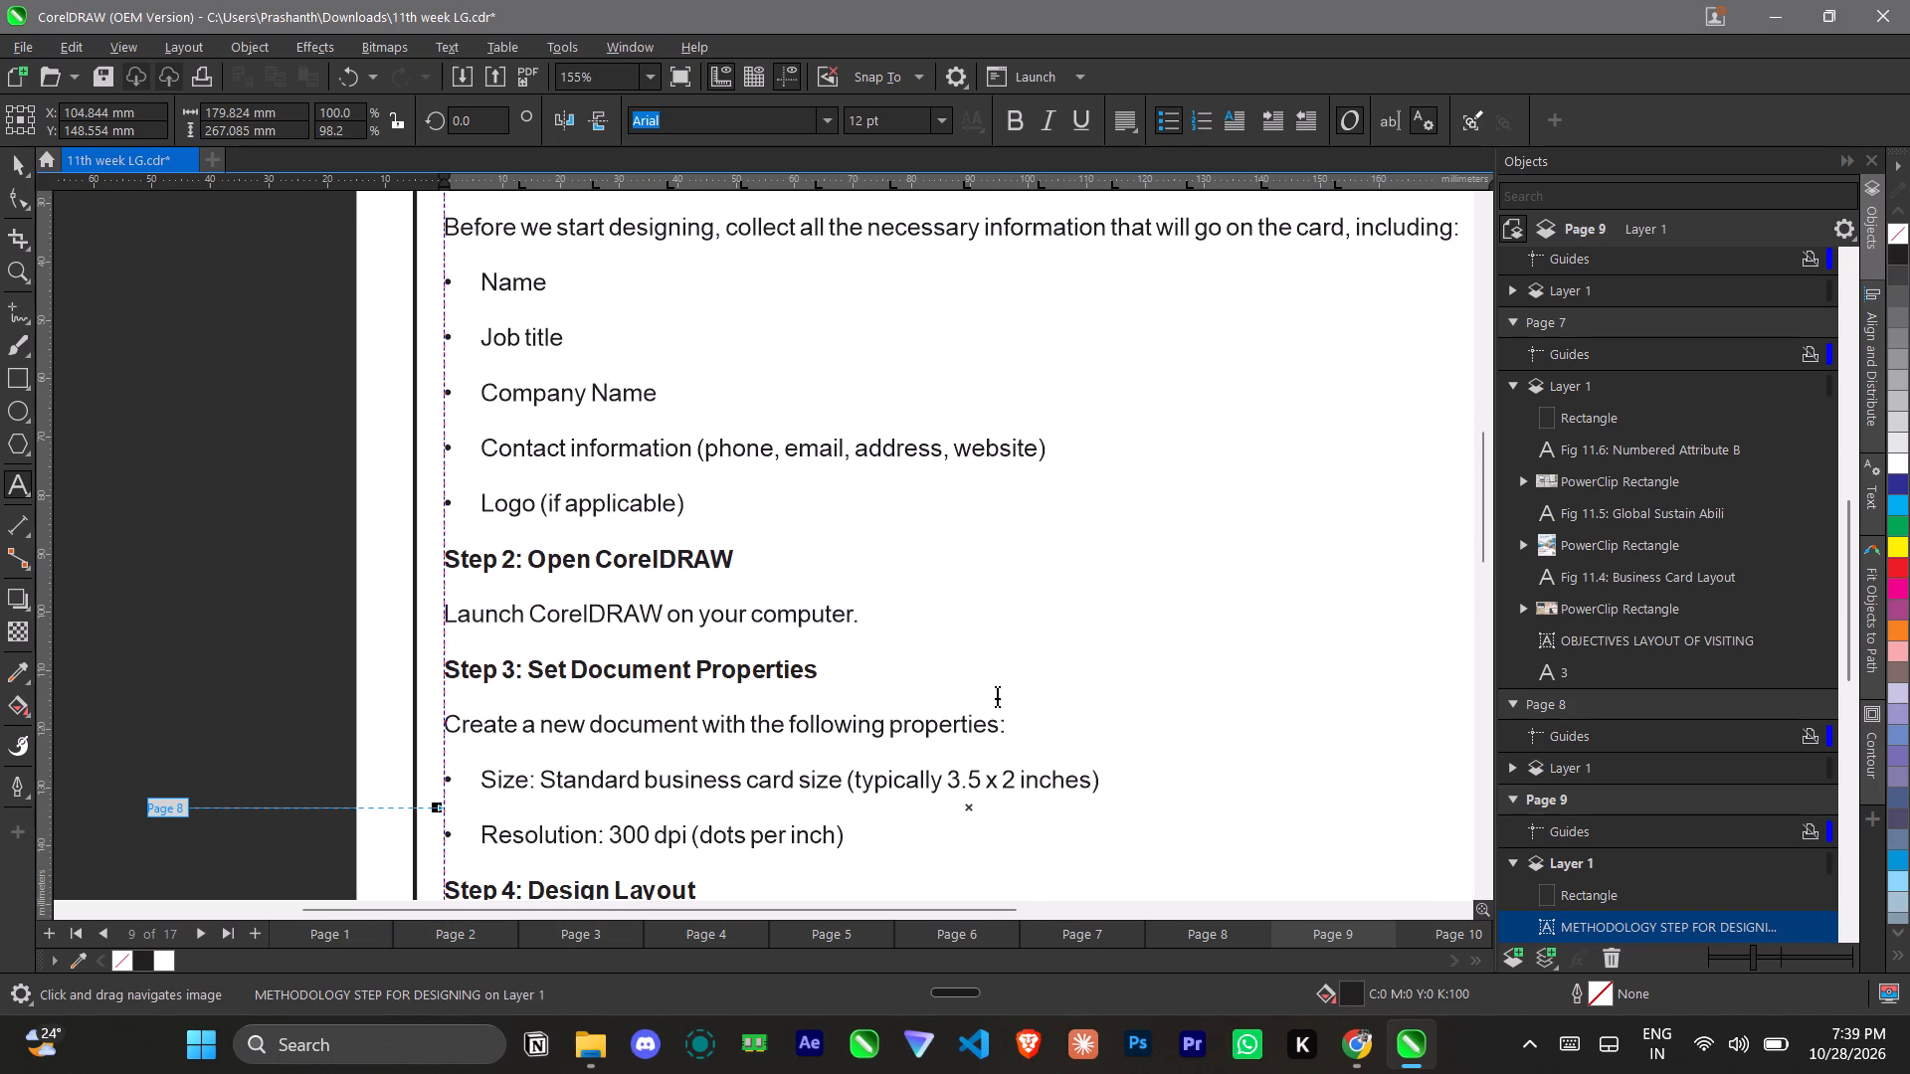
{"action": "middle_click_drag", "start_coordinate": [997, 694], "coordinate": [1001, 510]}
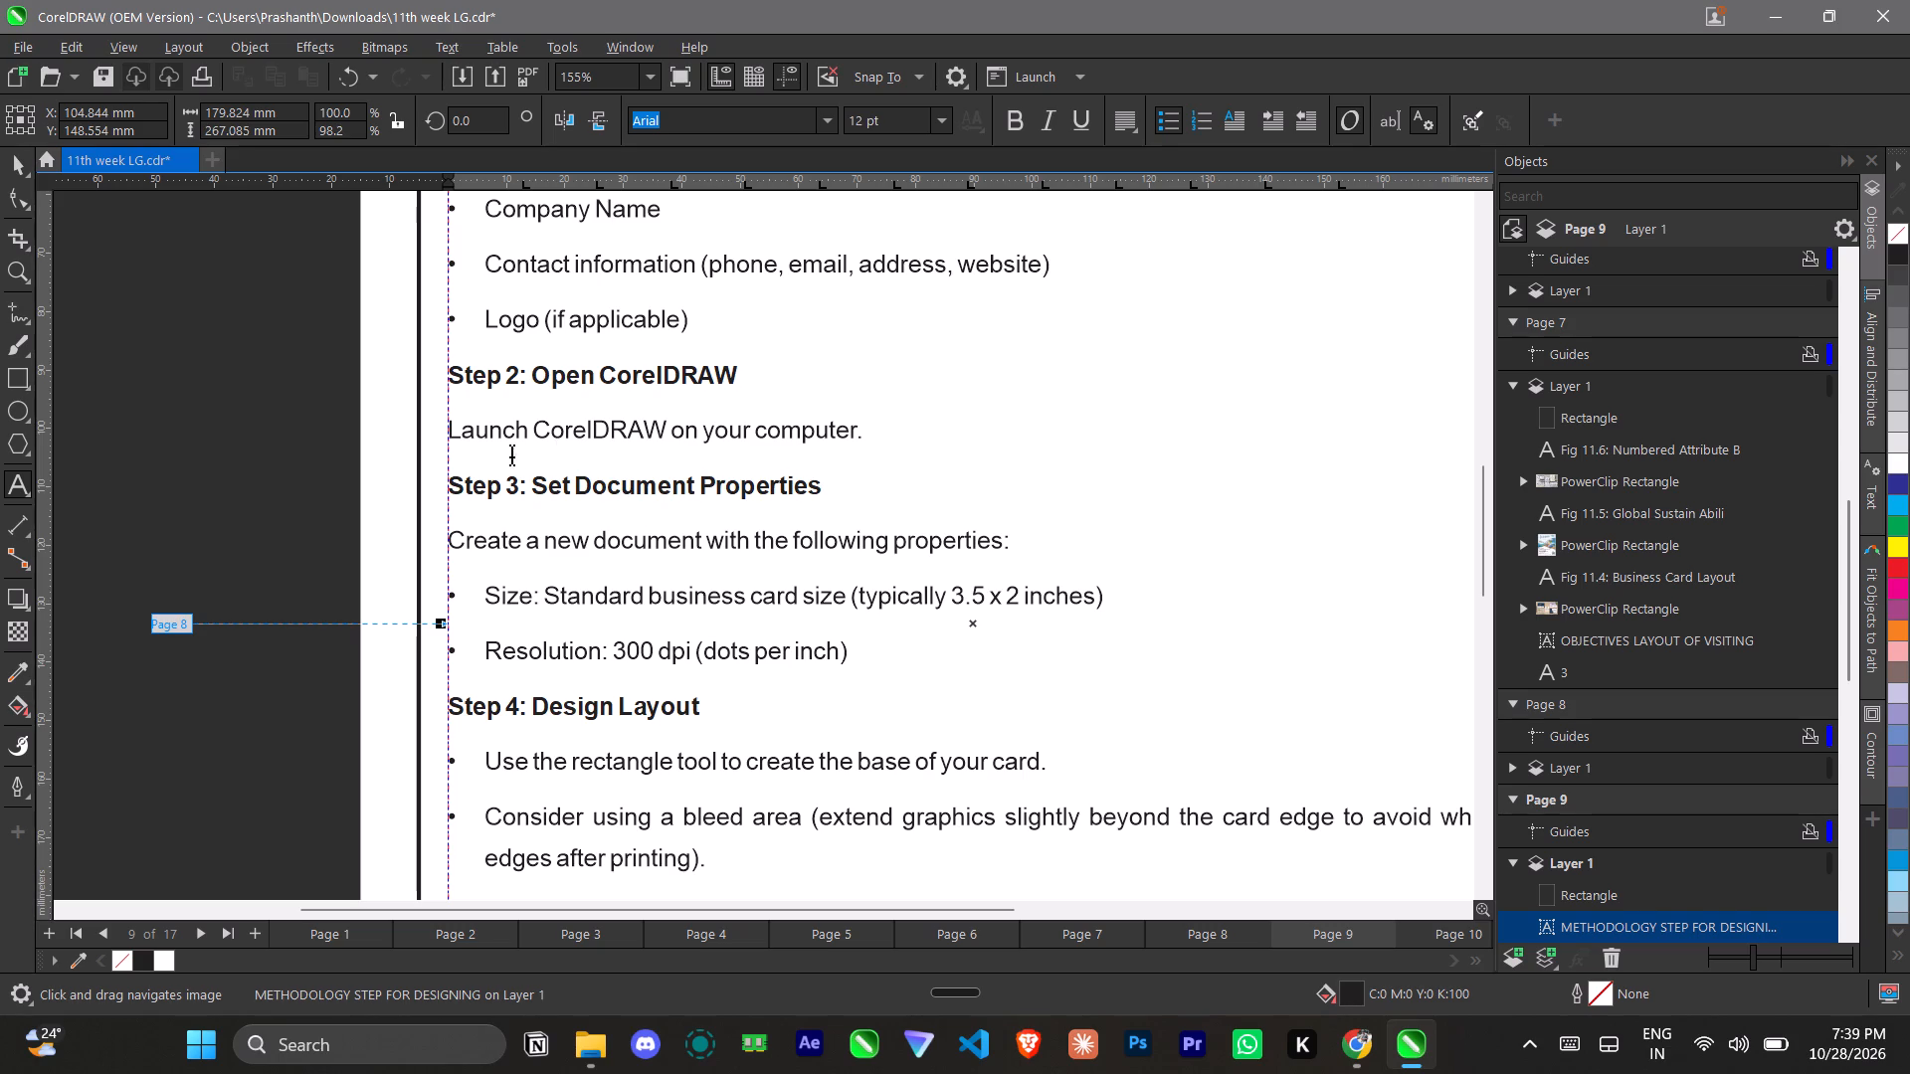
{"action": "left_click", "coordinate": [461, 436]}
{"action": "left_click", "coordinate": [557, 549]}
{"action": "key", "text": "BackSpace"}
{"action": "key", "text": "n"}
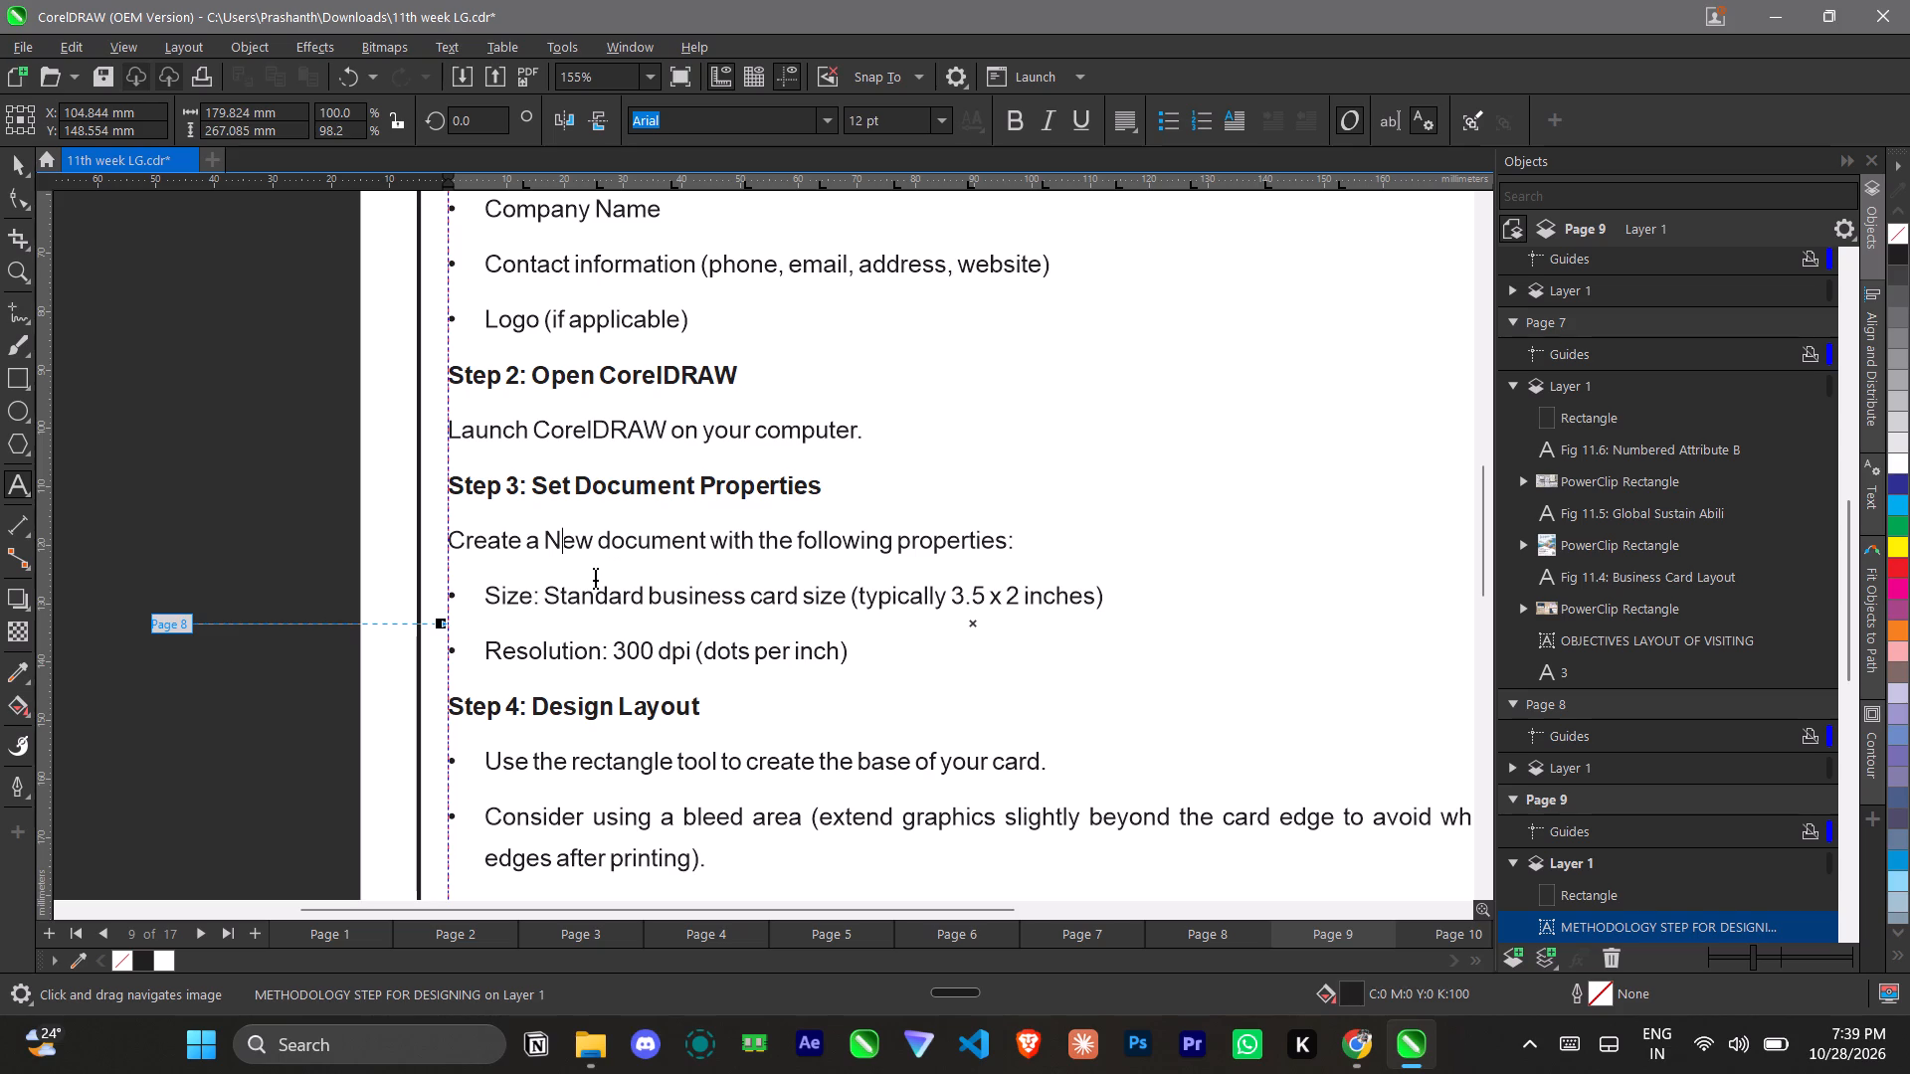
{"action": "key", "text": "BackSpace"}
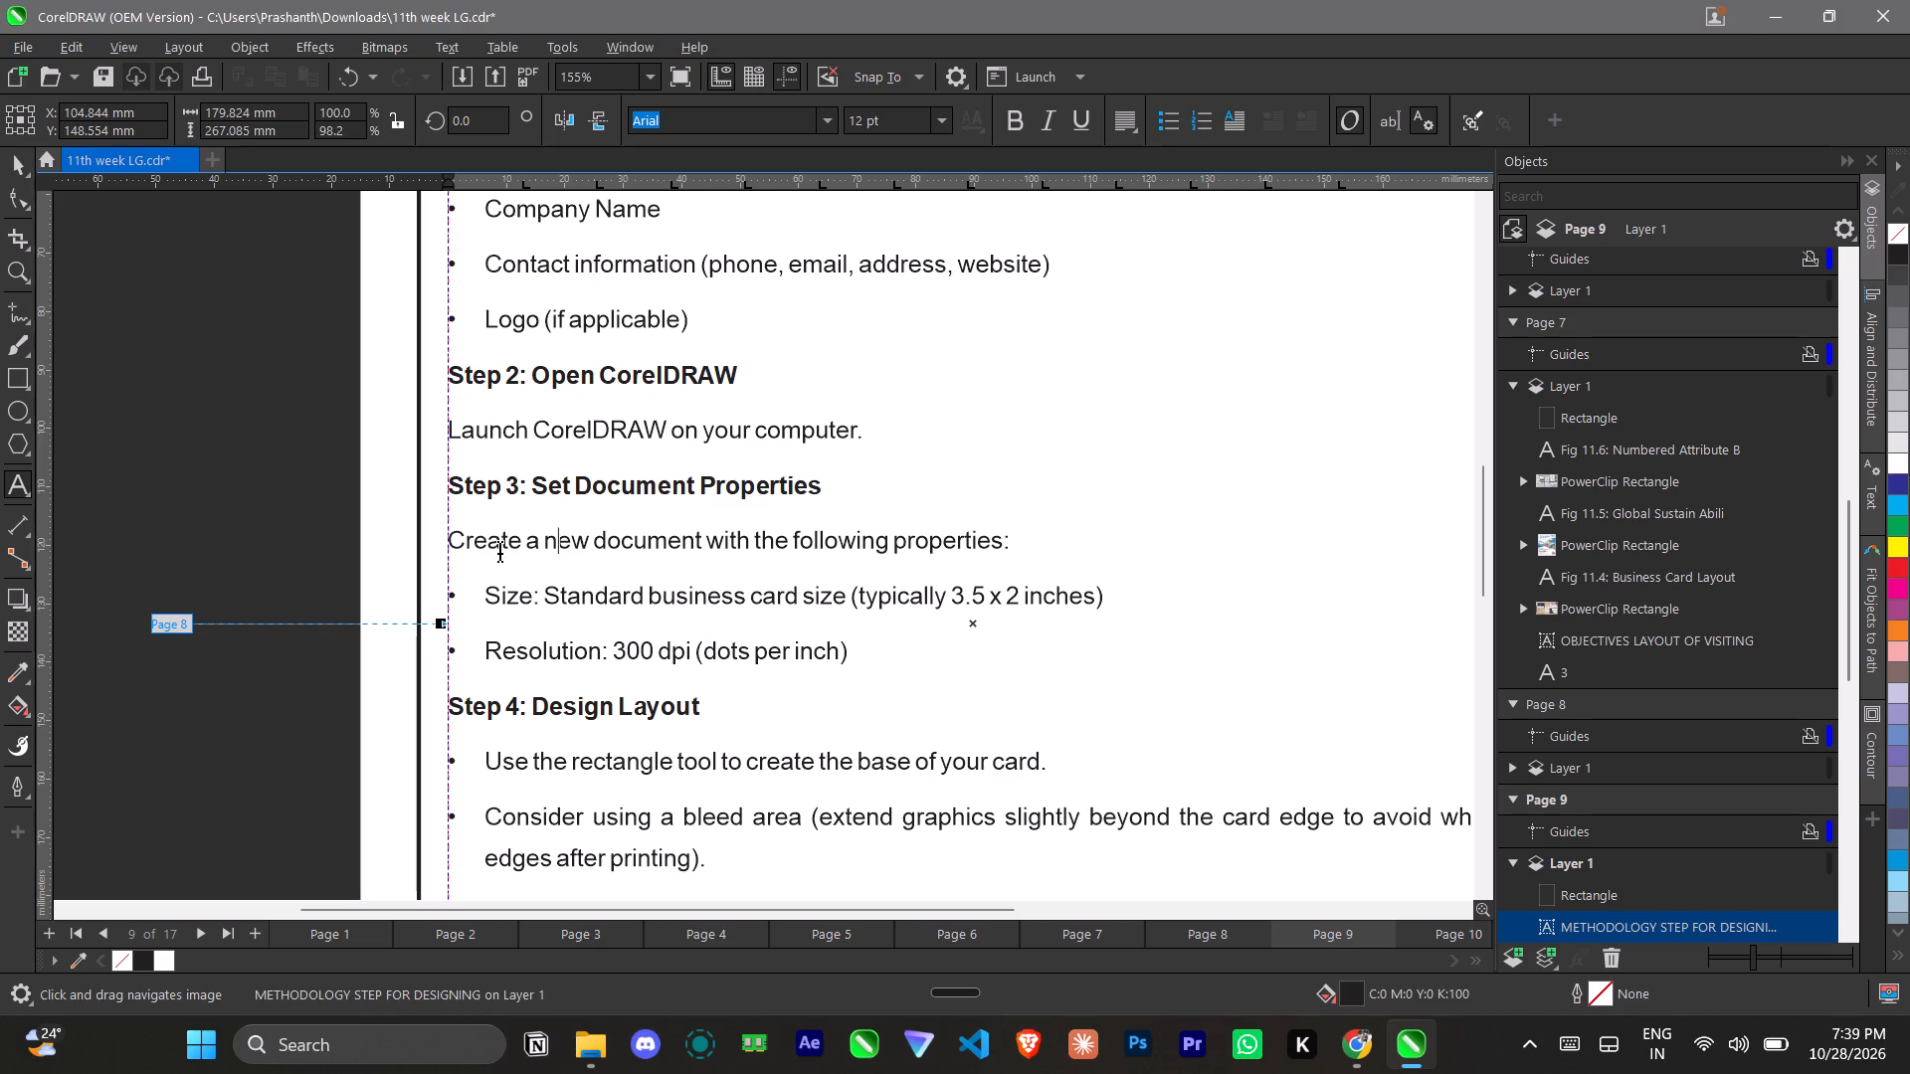
Proofread the rest of page 9, from Step 3: Set Document Properties to Step 6: Add Text.
{"action": "middle_click_drag", "start_coordinate": [870, 683], "coordinate": [873, 558]}
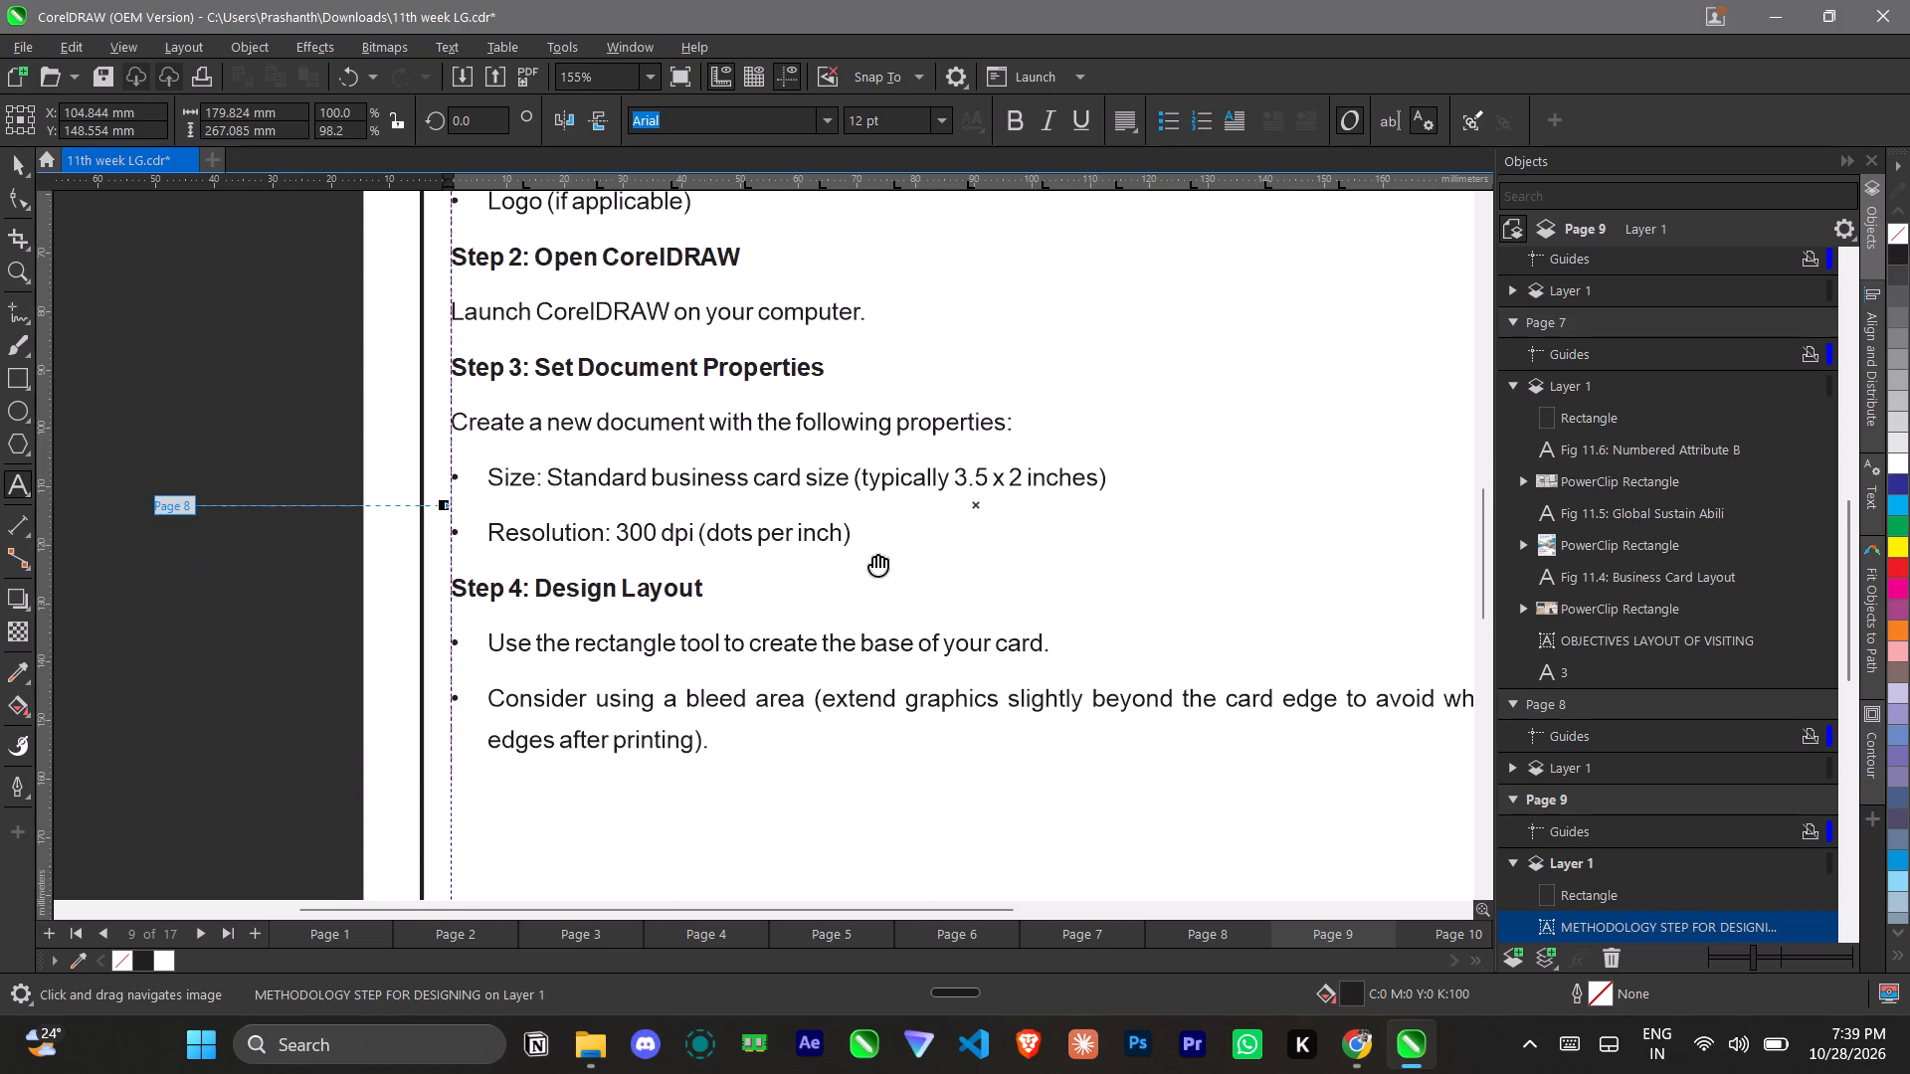
{"action": "middle_click_drag", "start_coordinate": [873, 558], "coordinate": [873, 555]}
{"action": "middle_click_drag", "start_coordinate": [900, 715], "coordinate": [905, 609]}
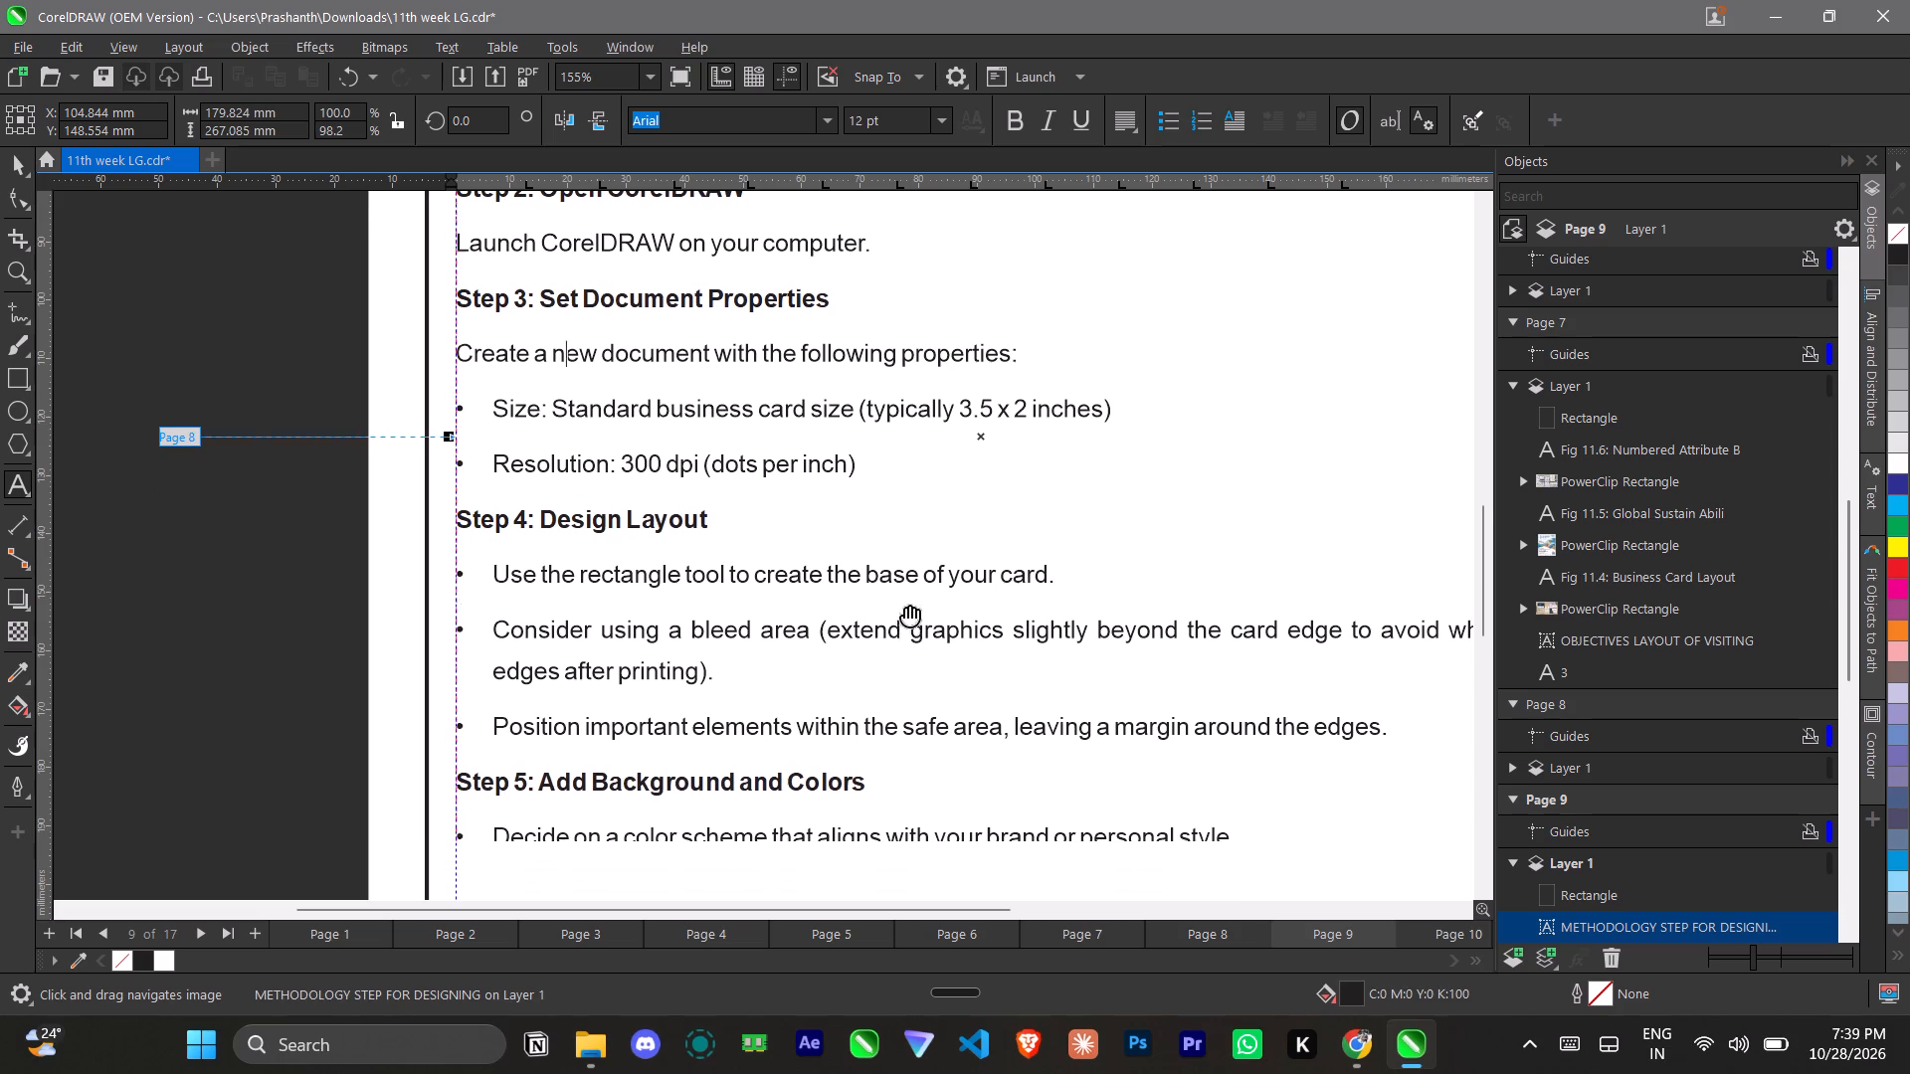
{"action": "middle_click_drag", "start_coordinate": [905, 609], "coordinate": [905, 568]}
{"action": "middle_click_drag", "start_coordinate": [894, 607], "coordinate": [894, 525]}
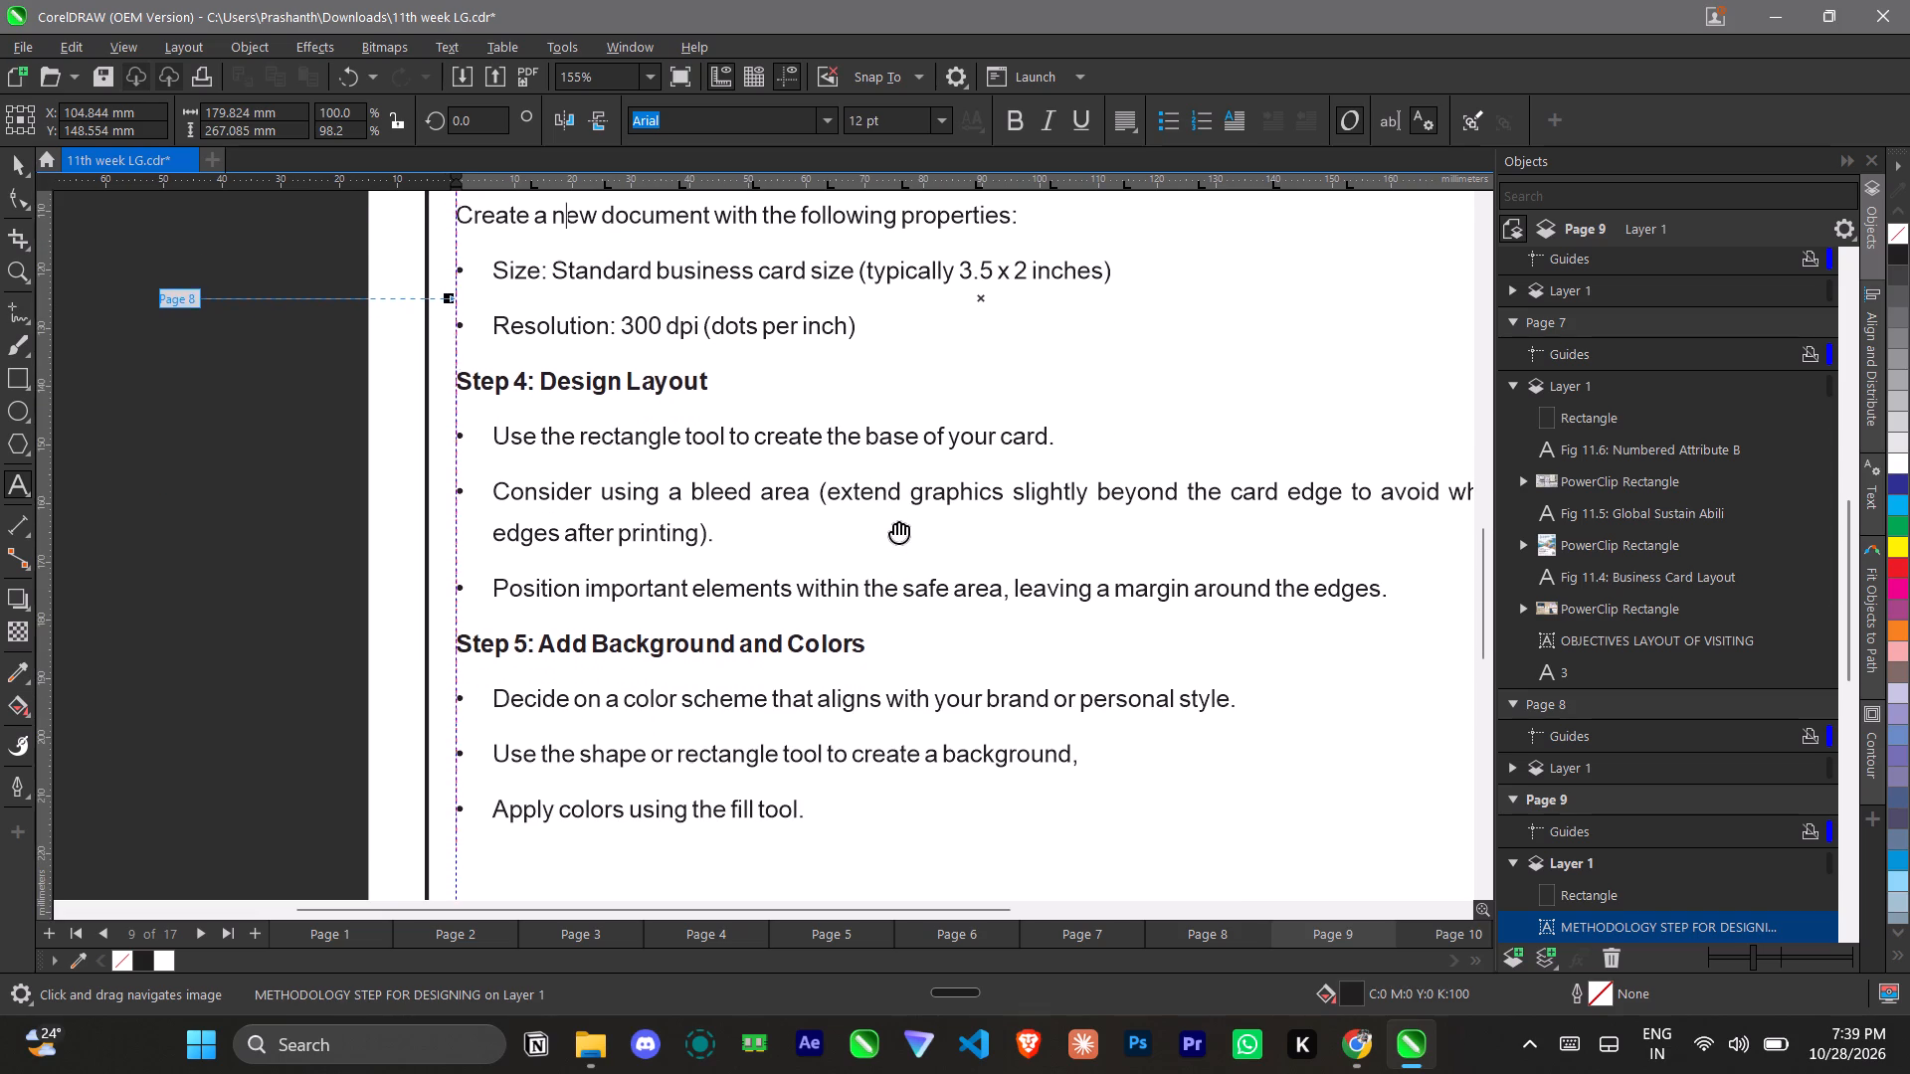
{"action": "middle_click_drag", "start_coordinate": [894, 525], "coordinate": [893, 490]}
{"action": "middle_click_drag", "start_coordinate": [954, 762], "coordinate": [939, 748]}
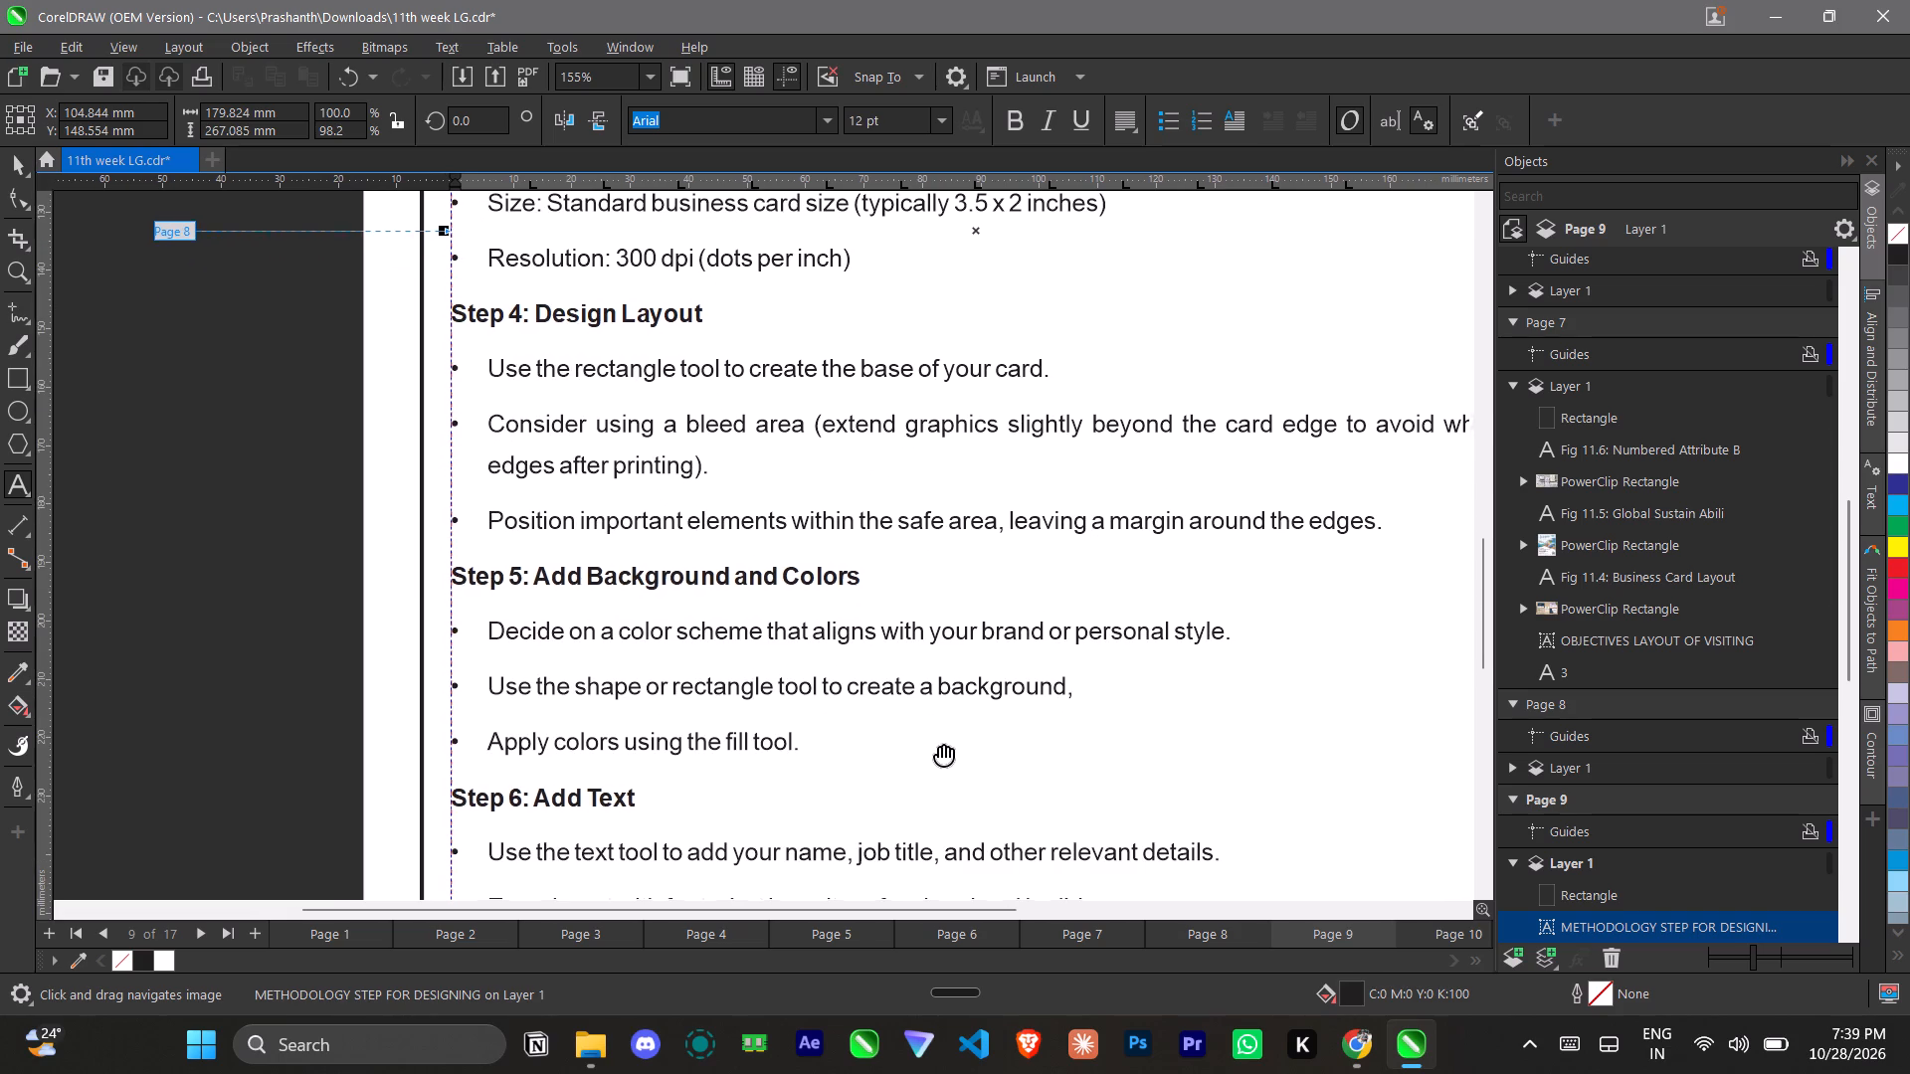
{"action": "middle_click_drag", "start_coordinate": [939, 748], "coordinate": [918, 580]}
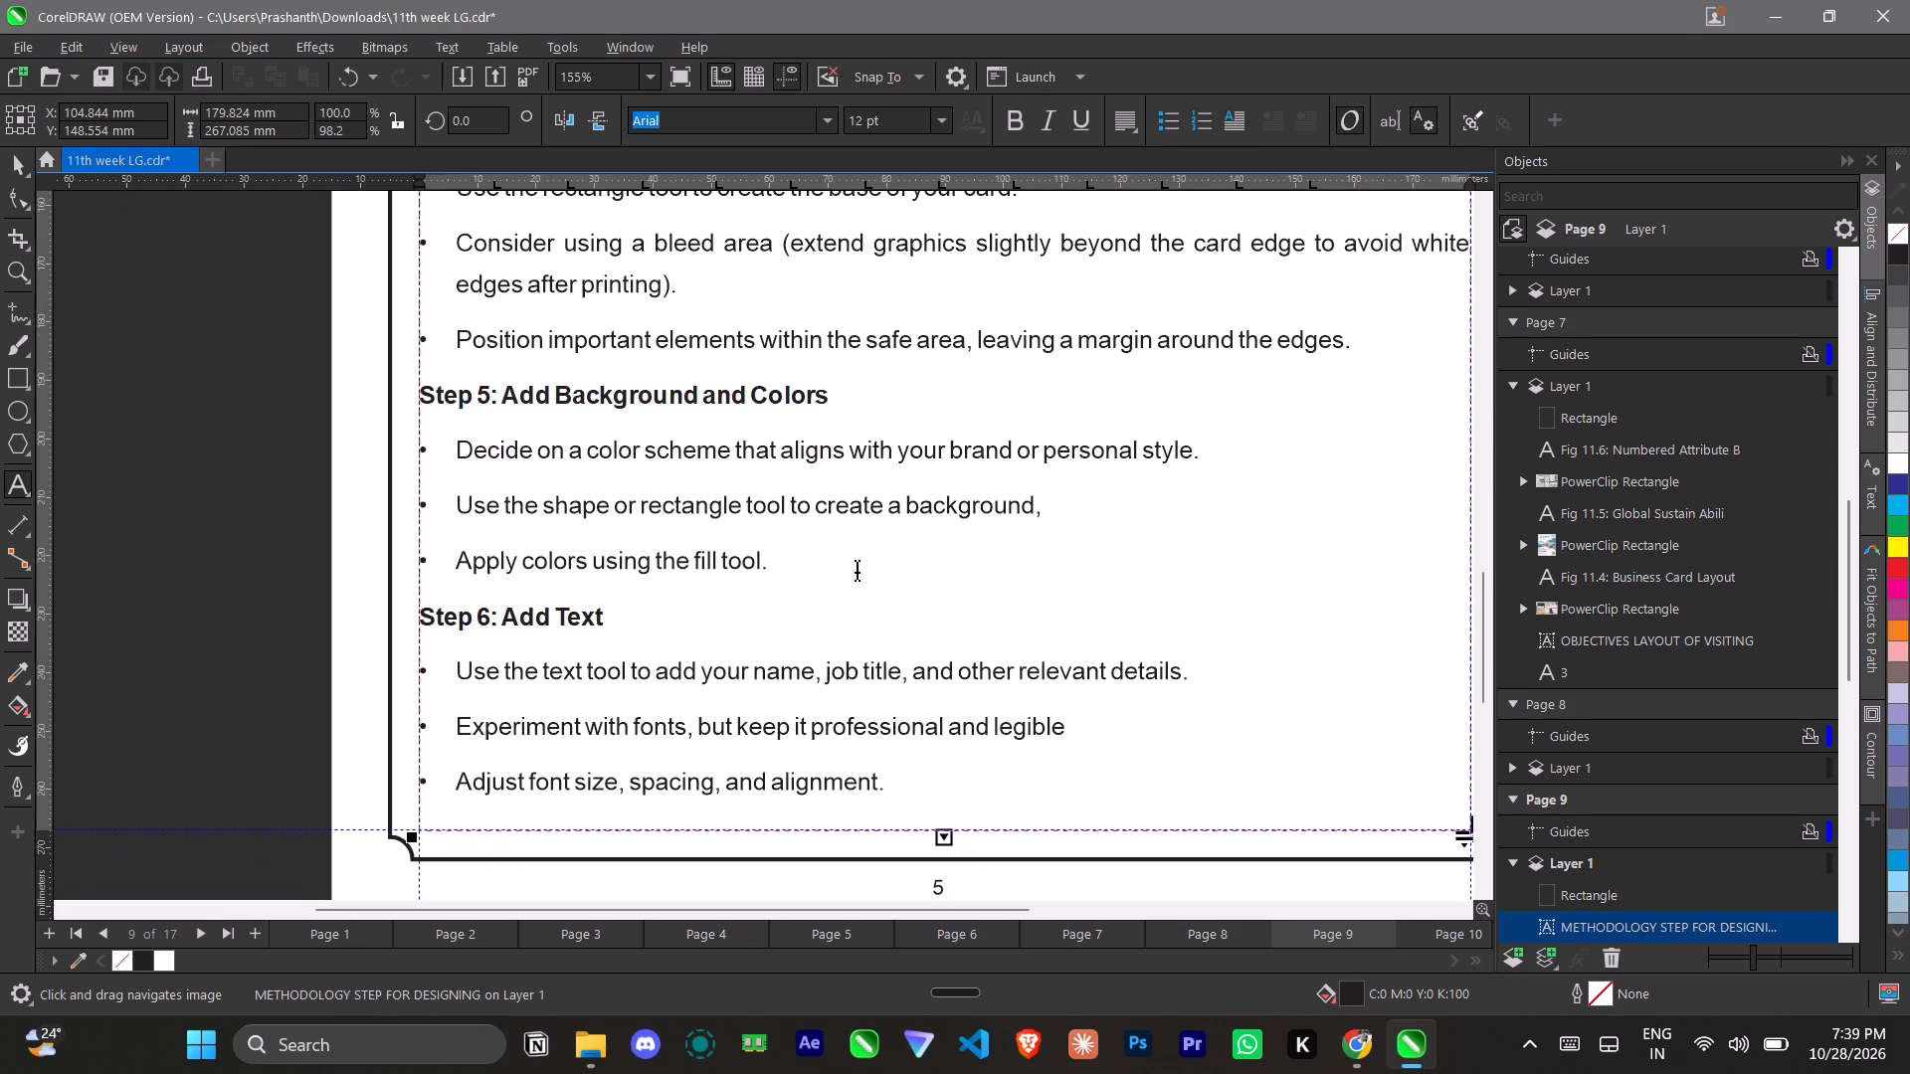
{"action": "middle_click_drag", "start_coordinate": [742, 609], "coordinate": [786, 564]}
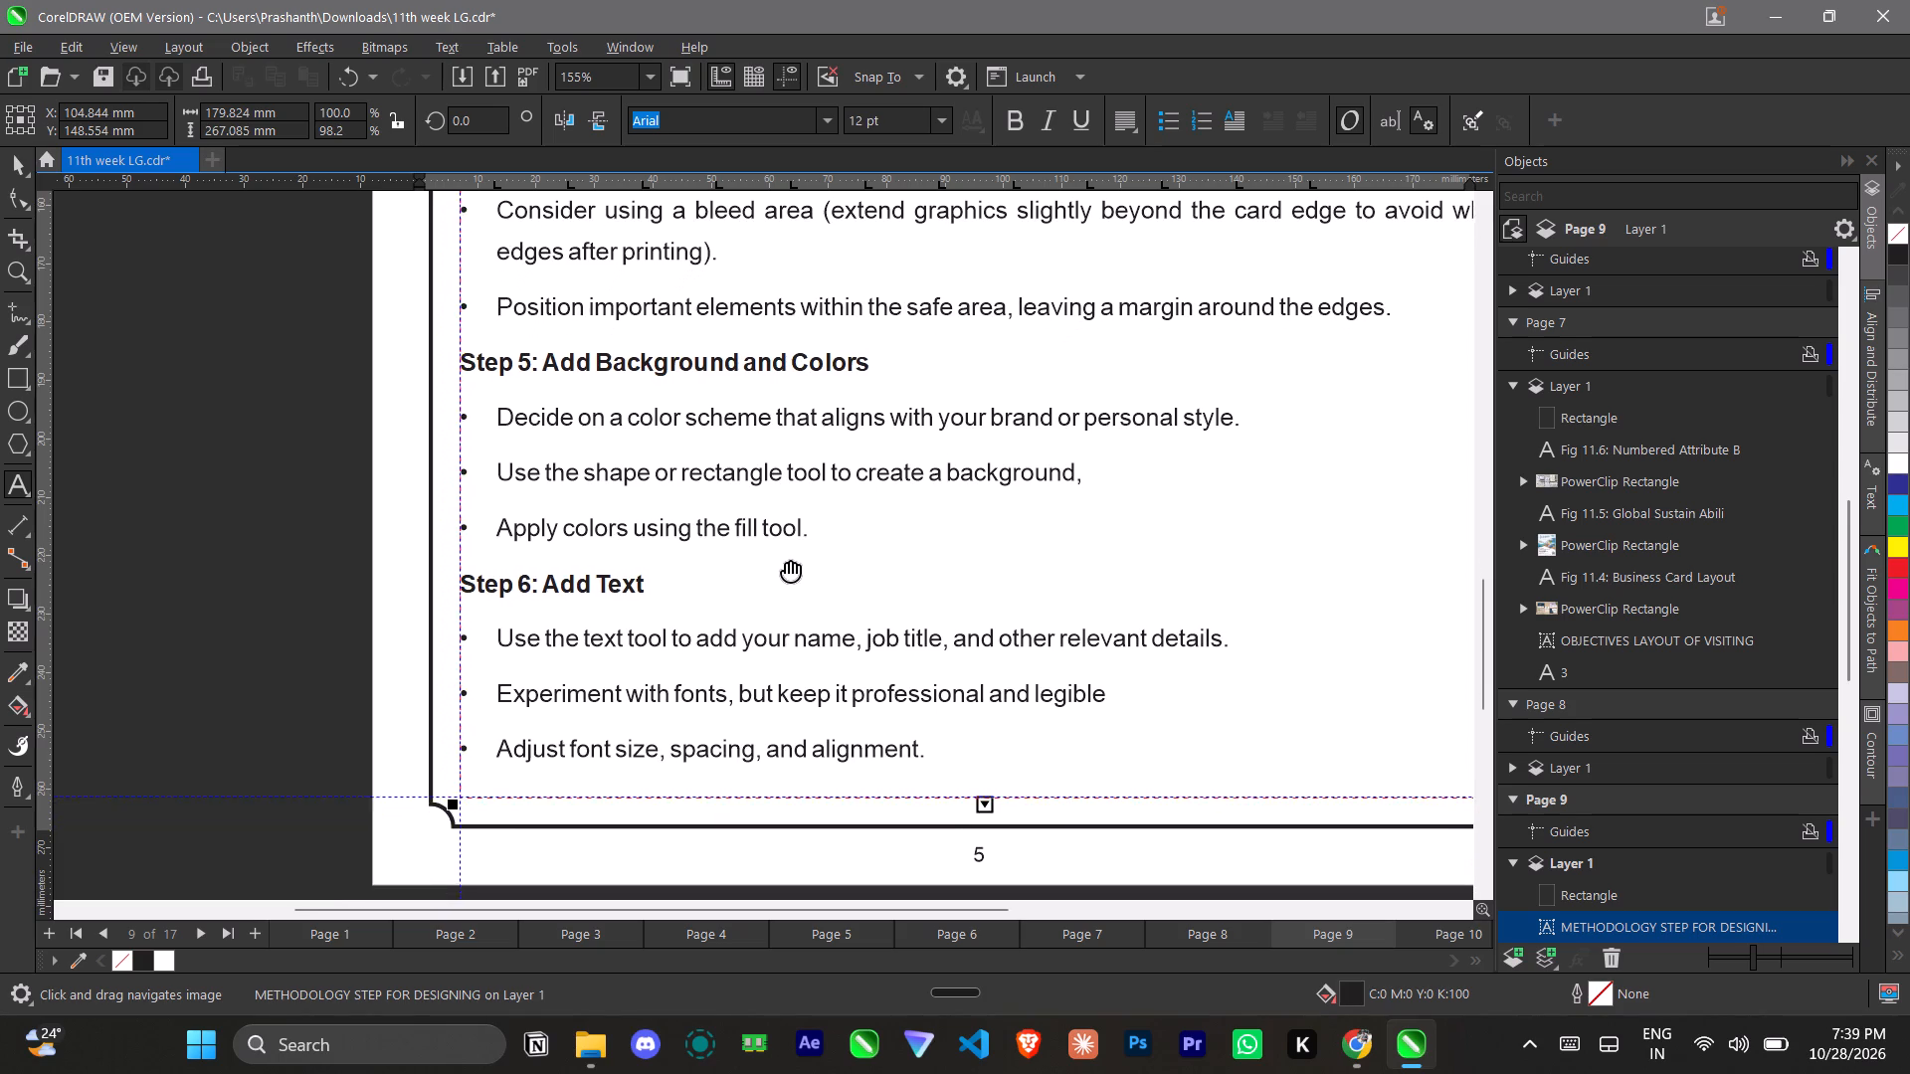
{"action": "middle_click_drag", "start_coordinate": [786, 564], "coordinate": [788, 559]}
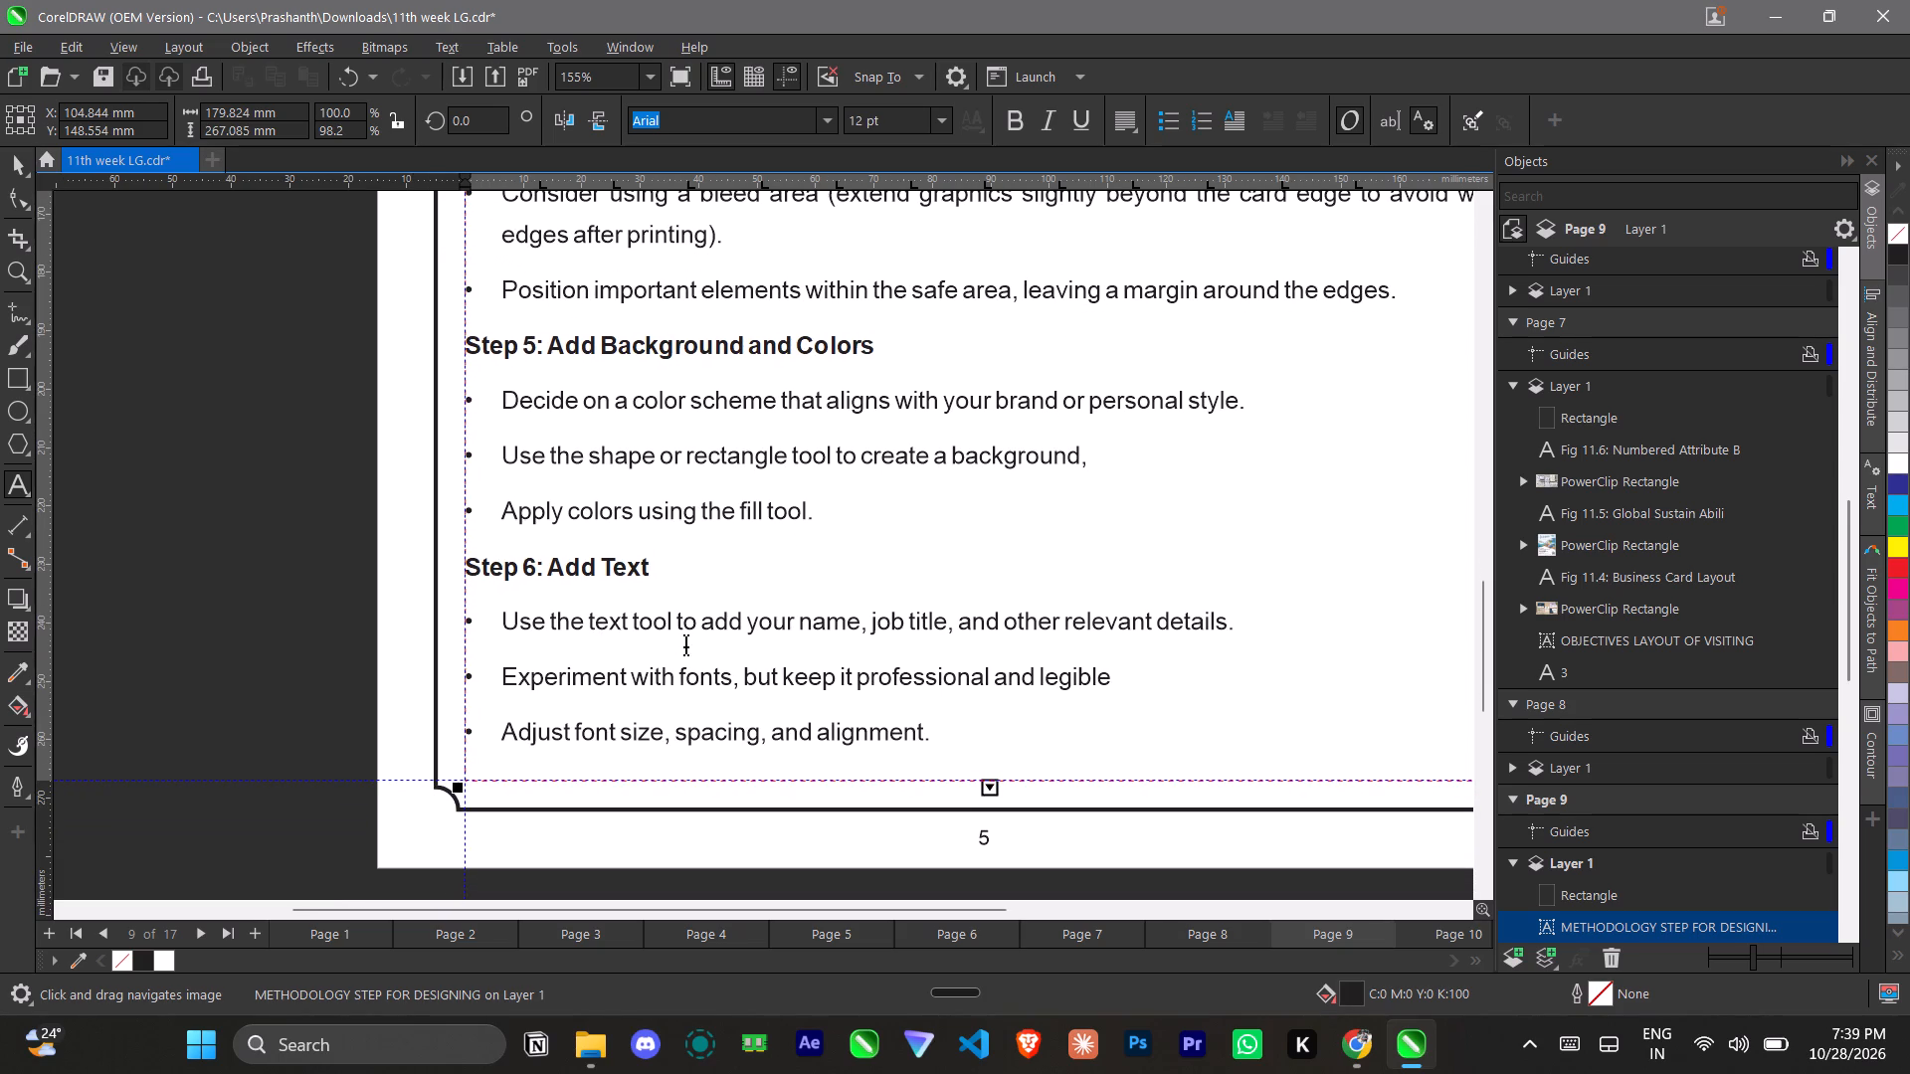
Go to page 10 and examine the cover page steps, the workflow figure and visiting card Steps 7 to 10.
{"action": "left_click", "coordinate": [1411, 937]}
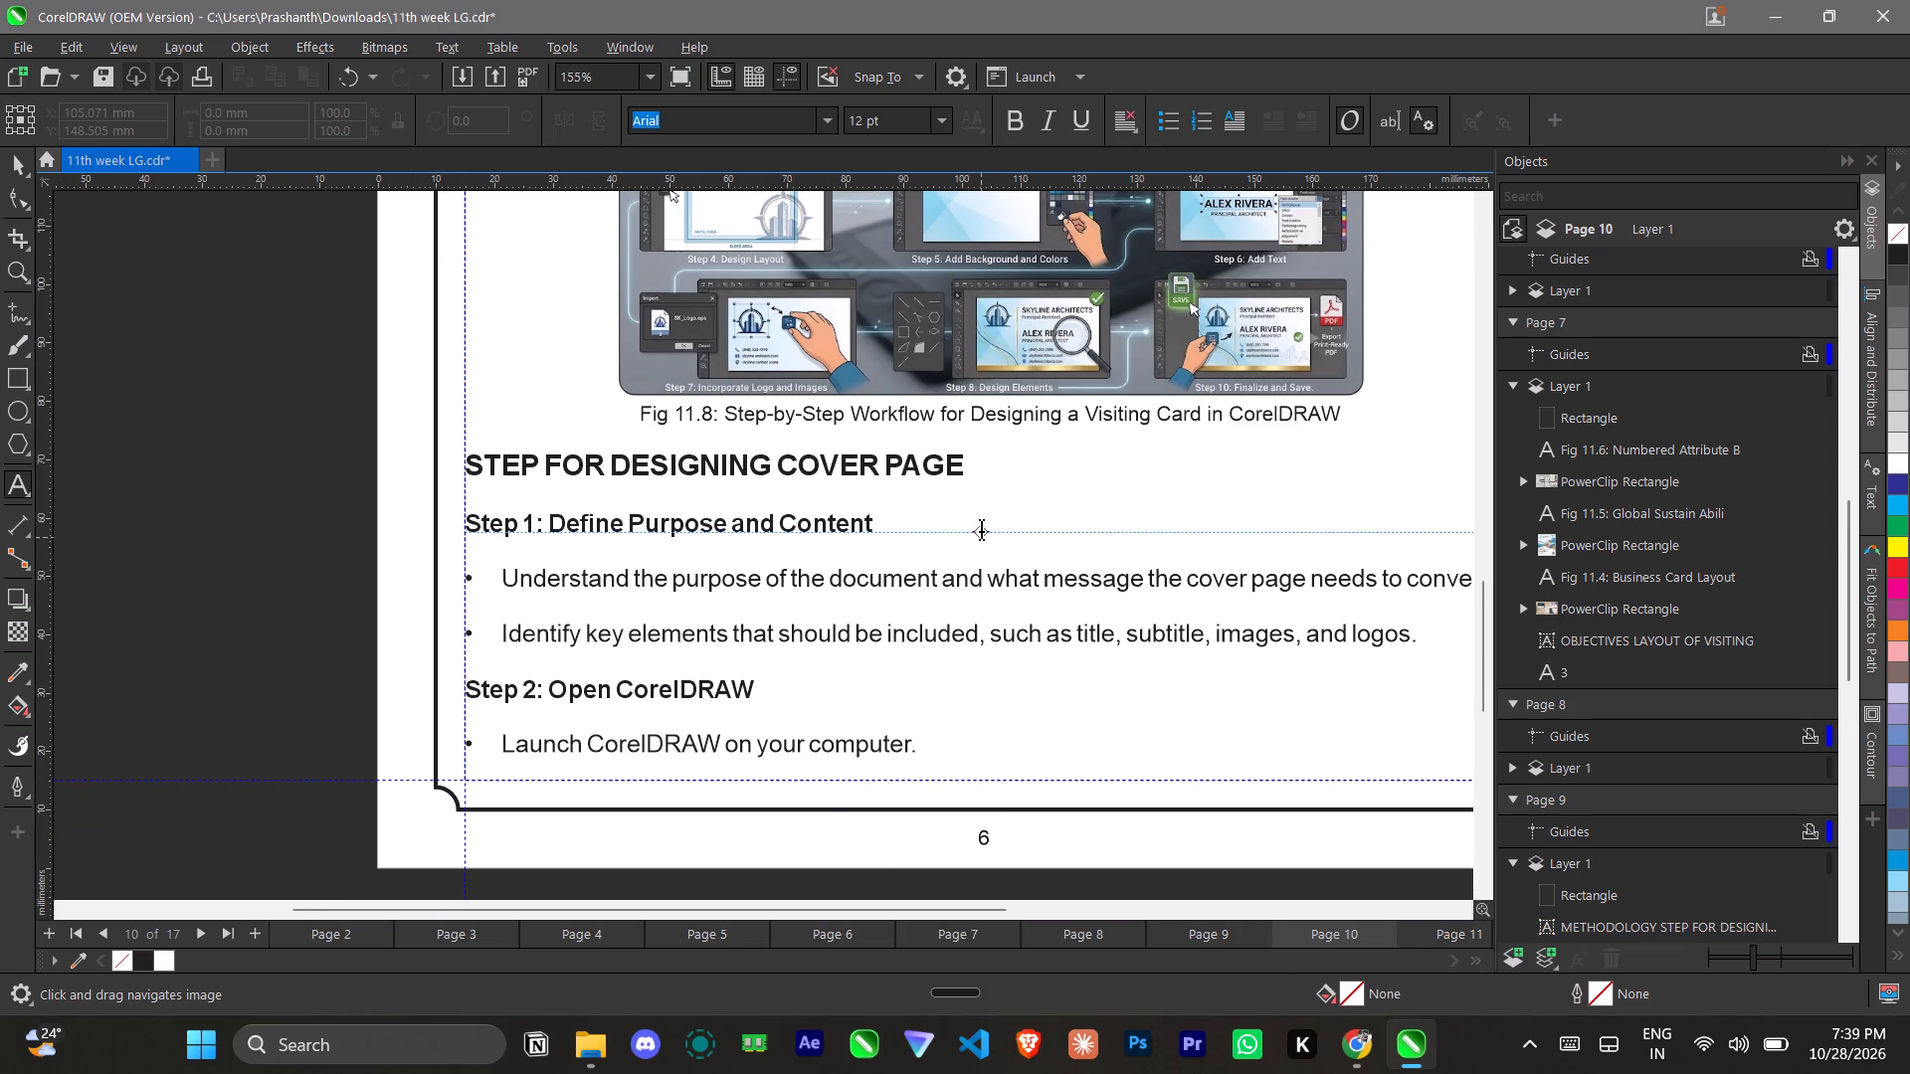
{"action": "middle_click_drag", "start_coordinate": [981, 527], "coordinate": [962, 704]}
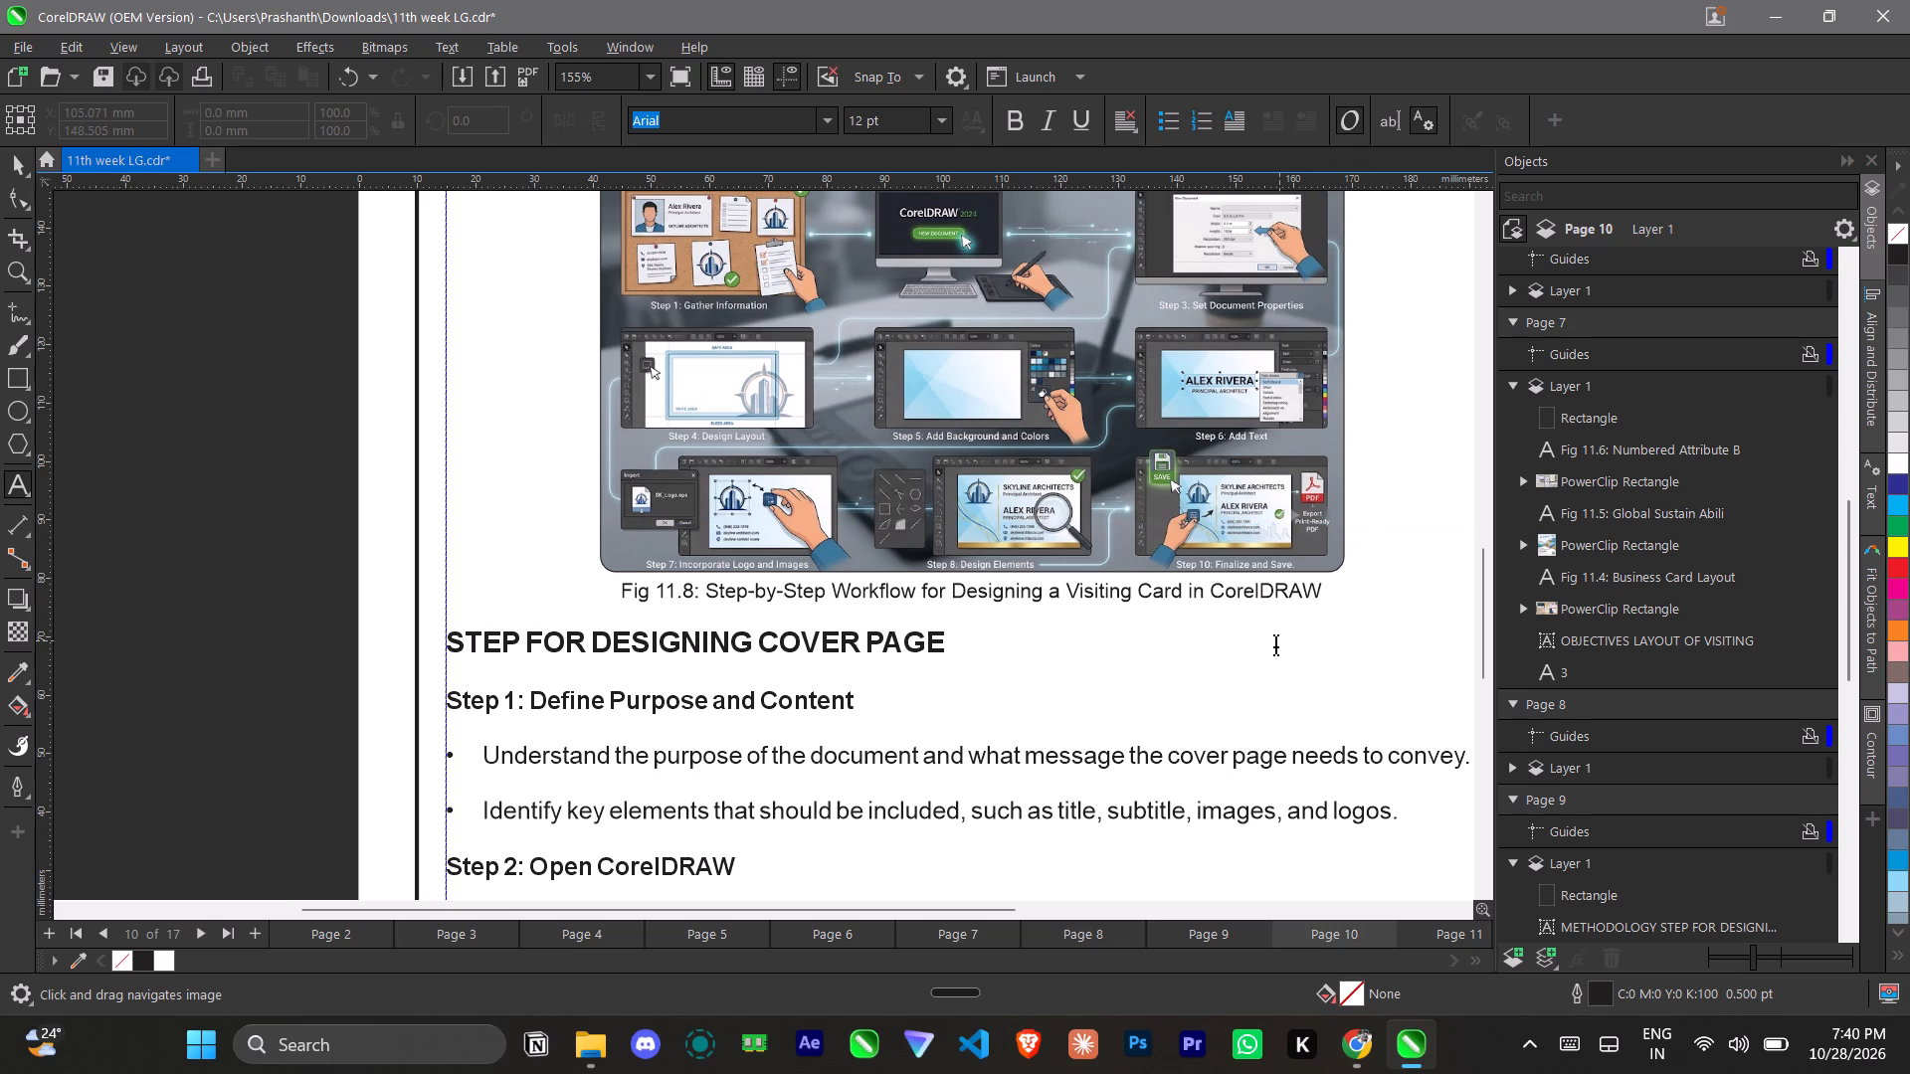
{"action": "middle_click_drag", "start_coordinate": [1099, 666], "coordinate": [1106, 530]}
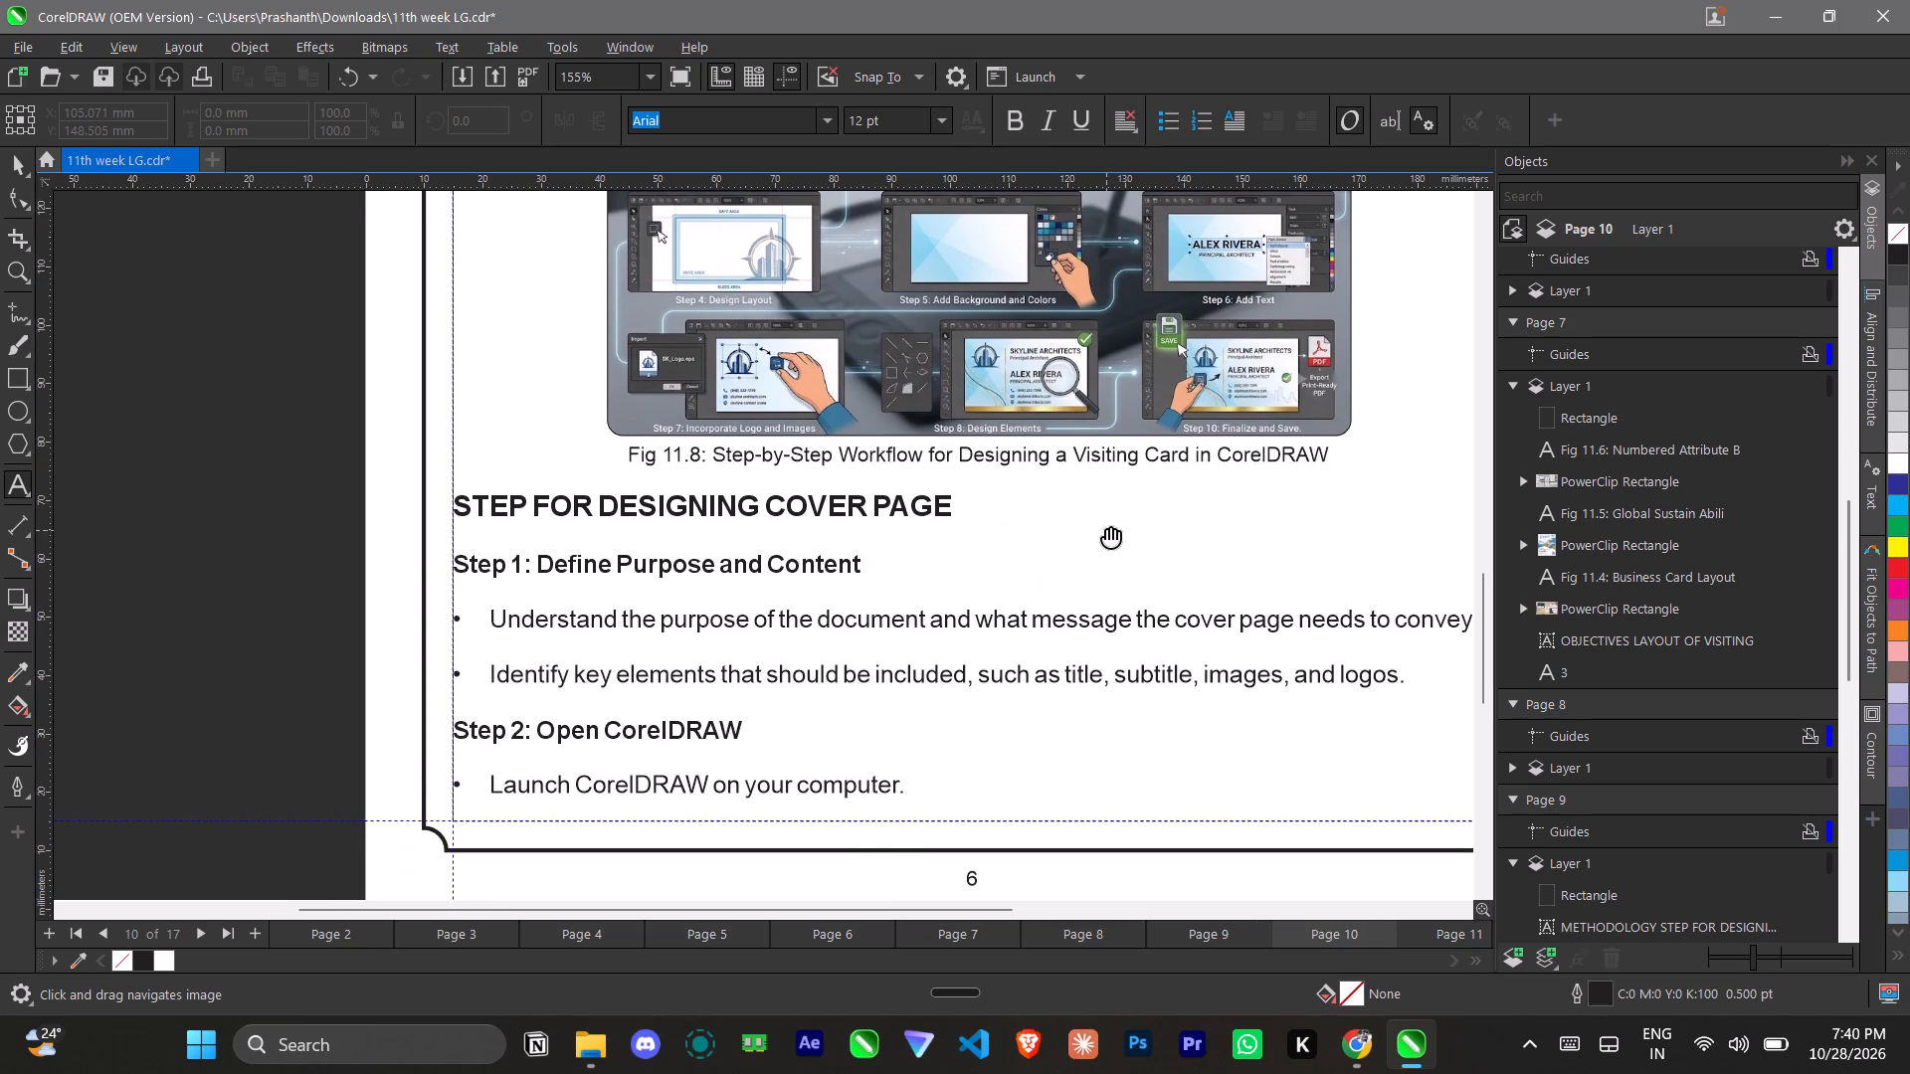
{"action": "middle_click_drag", "start_coordinate": [1106, 530], "coordinate": [1101, 562]}
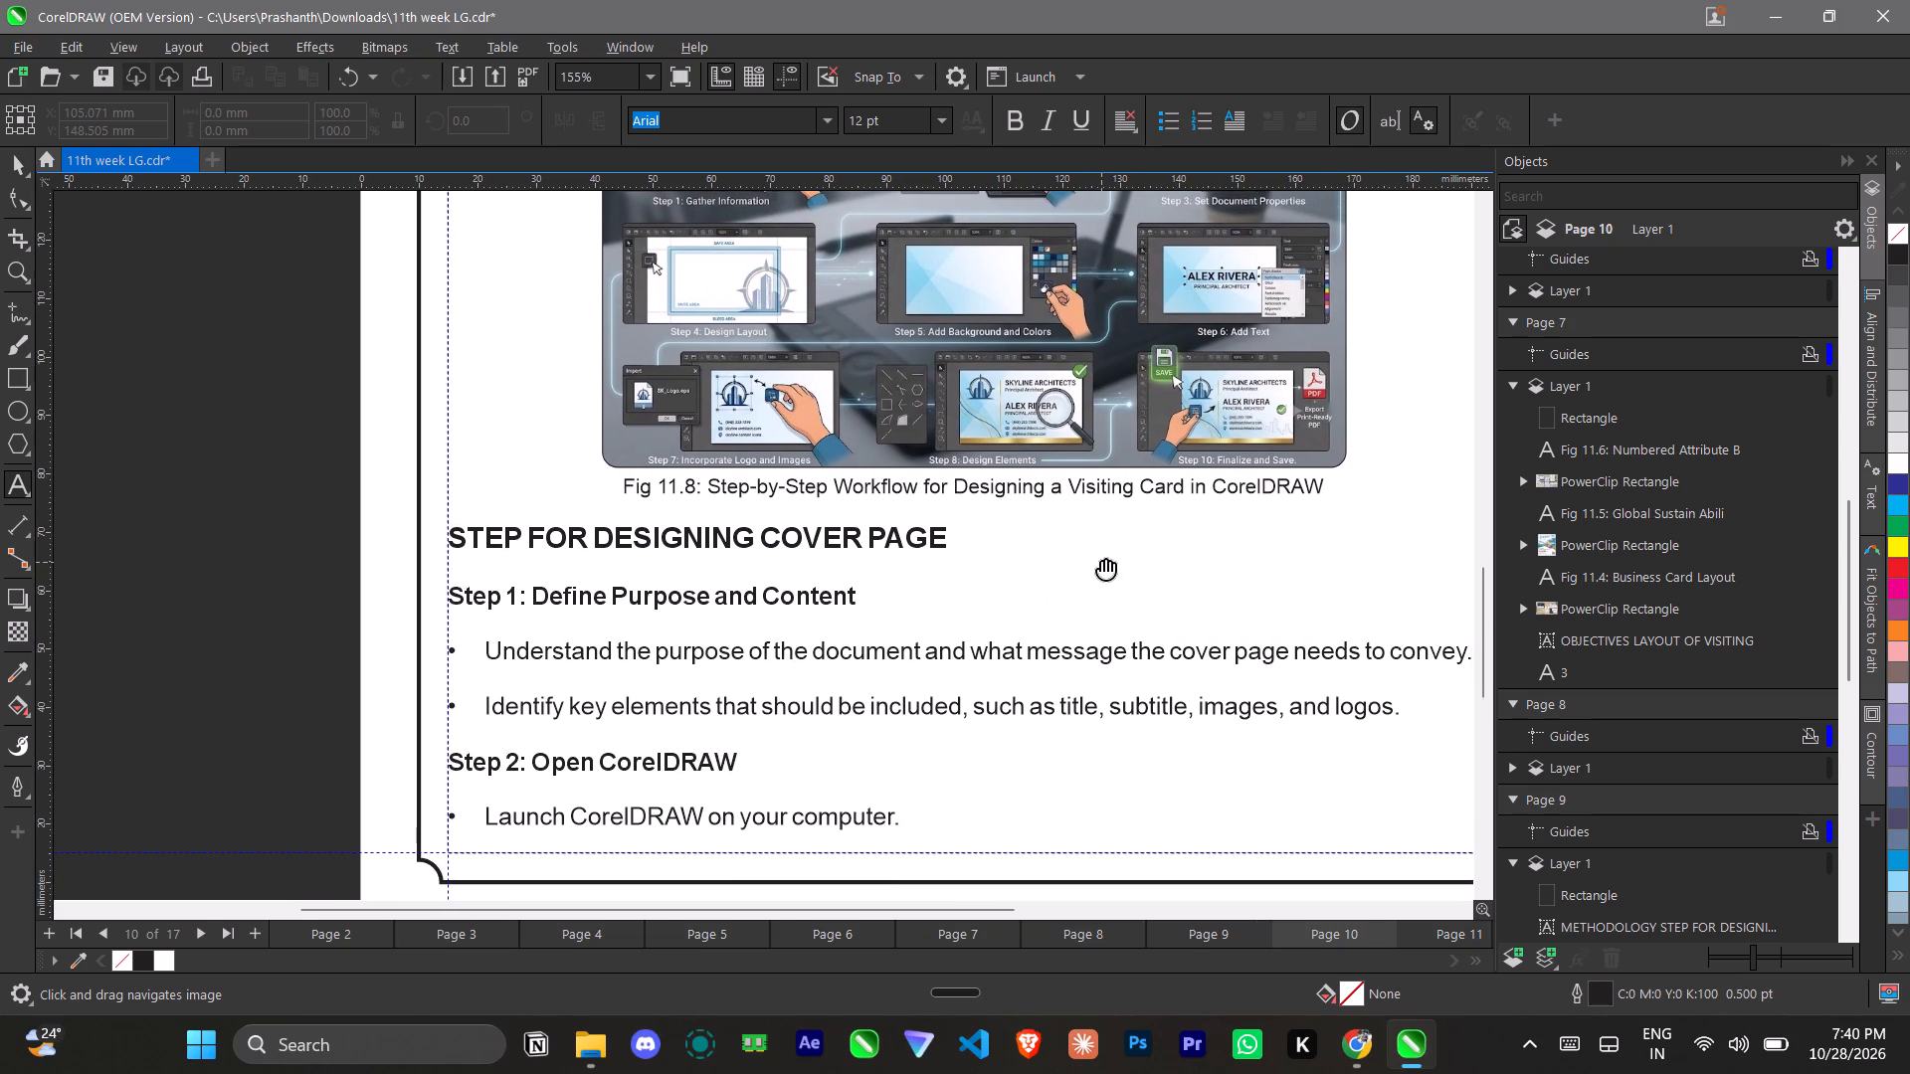
{"action": "middle_click_drag", "start_coordinate": [1101, 562], "coordinate": [1126, 697]}
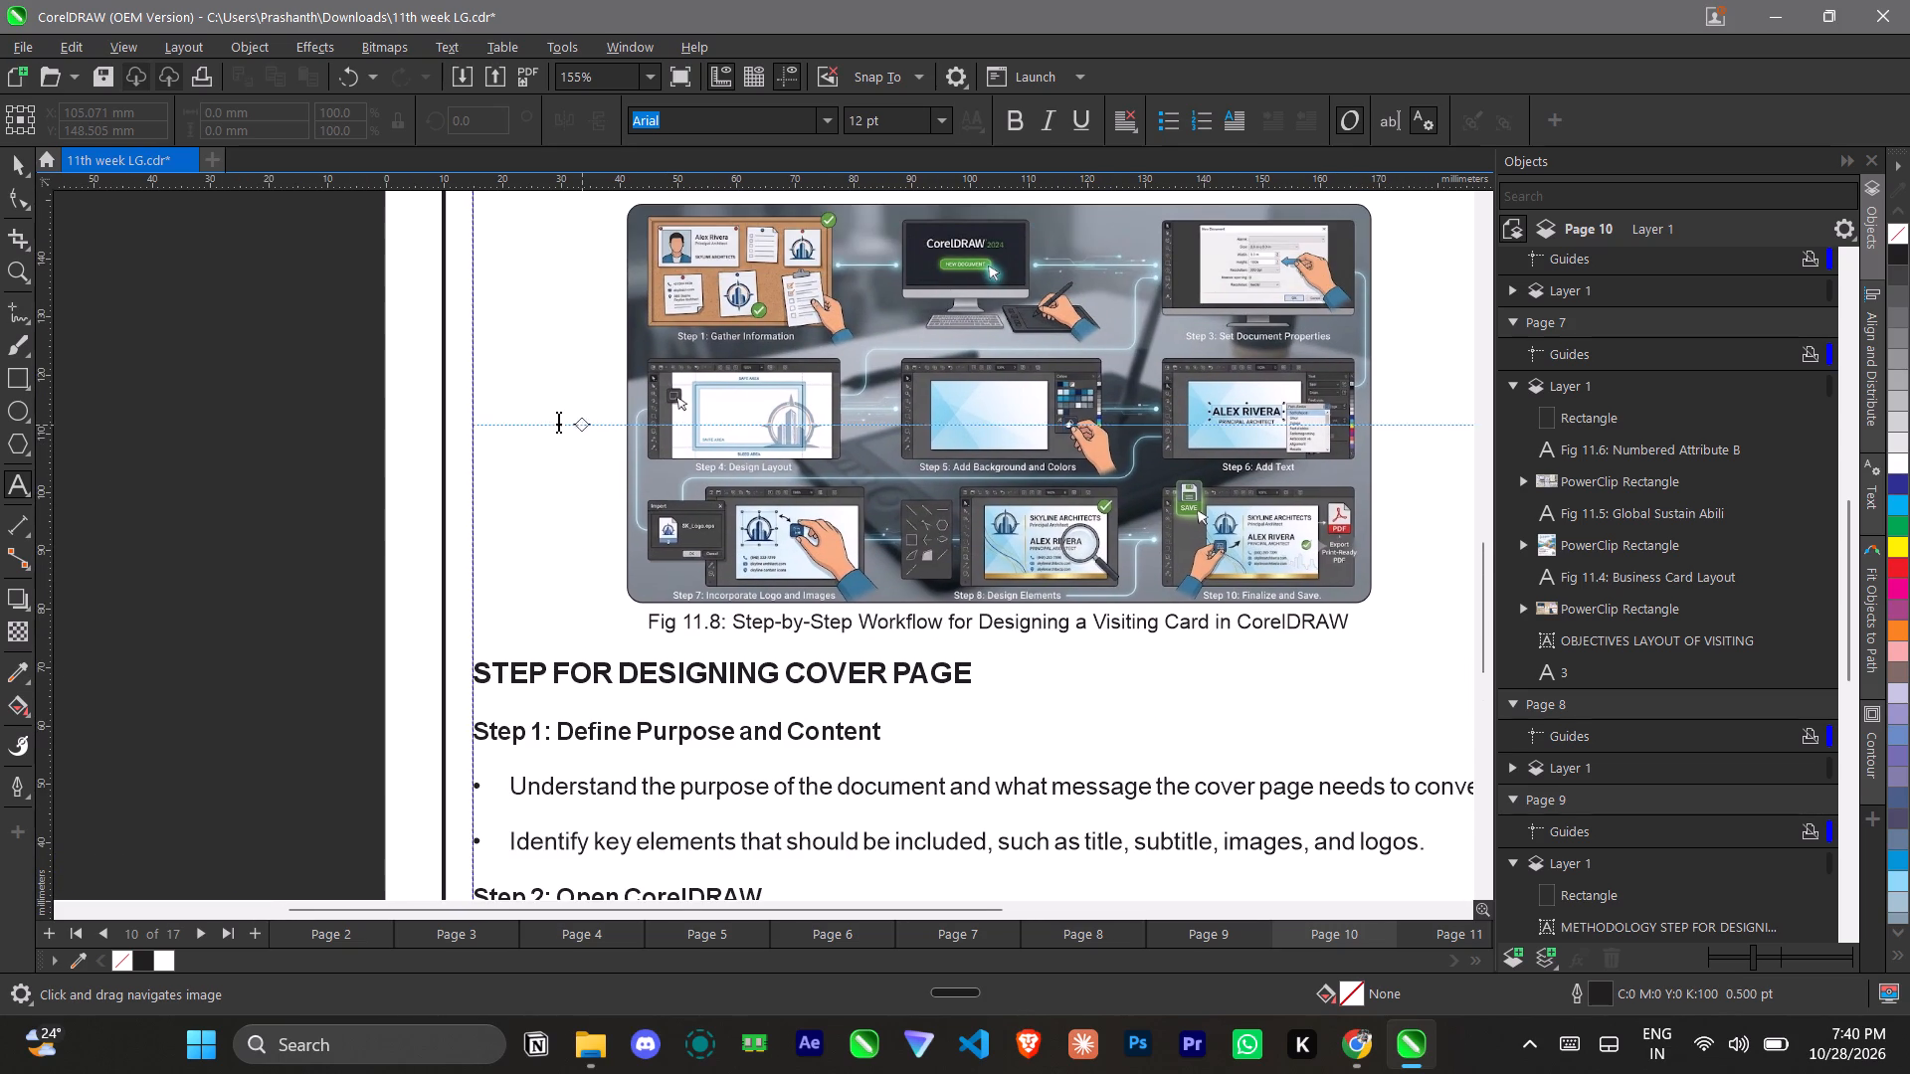
{"action": "middle_click_drag", "start_coordinate": [550, 417], "coordinate": [543, 826]}
{"action": "scroll", "coordinate": [543, 825], "scroll_direction": "down", "scroll_amount": 1}
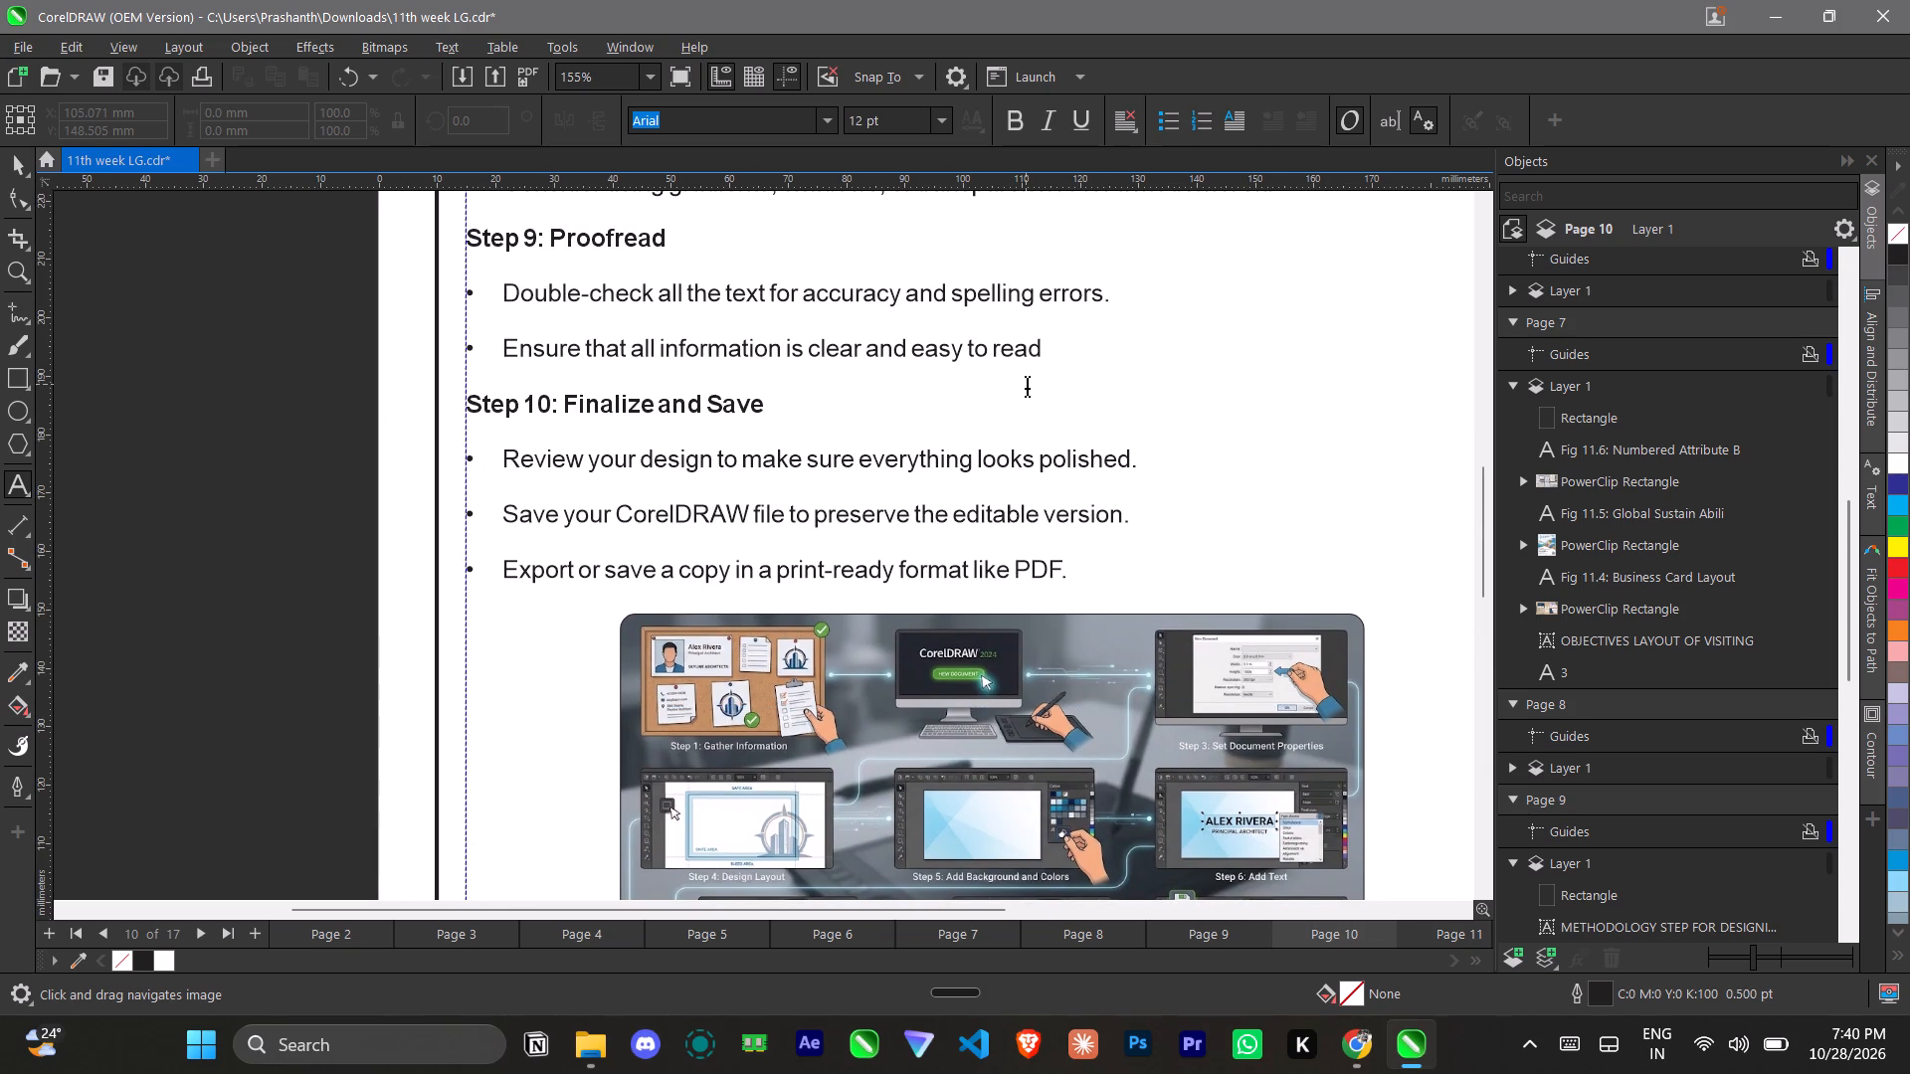
{"action": "middle_click_drag", "start_coordinate": [1027, 384], "coordinate": [1019, 475]}
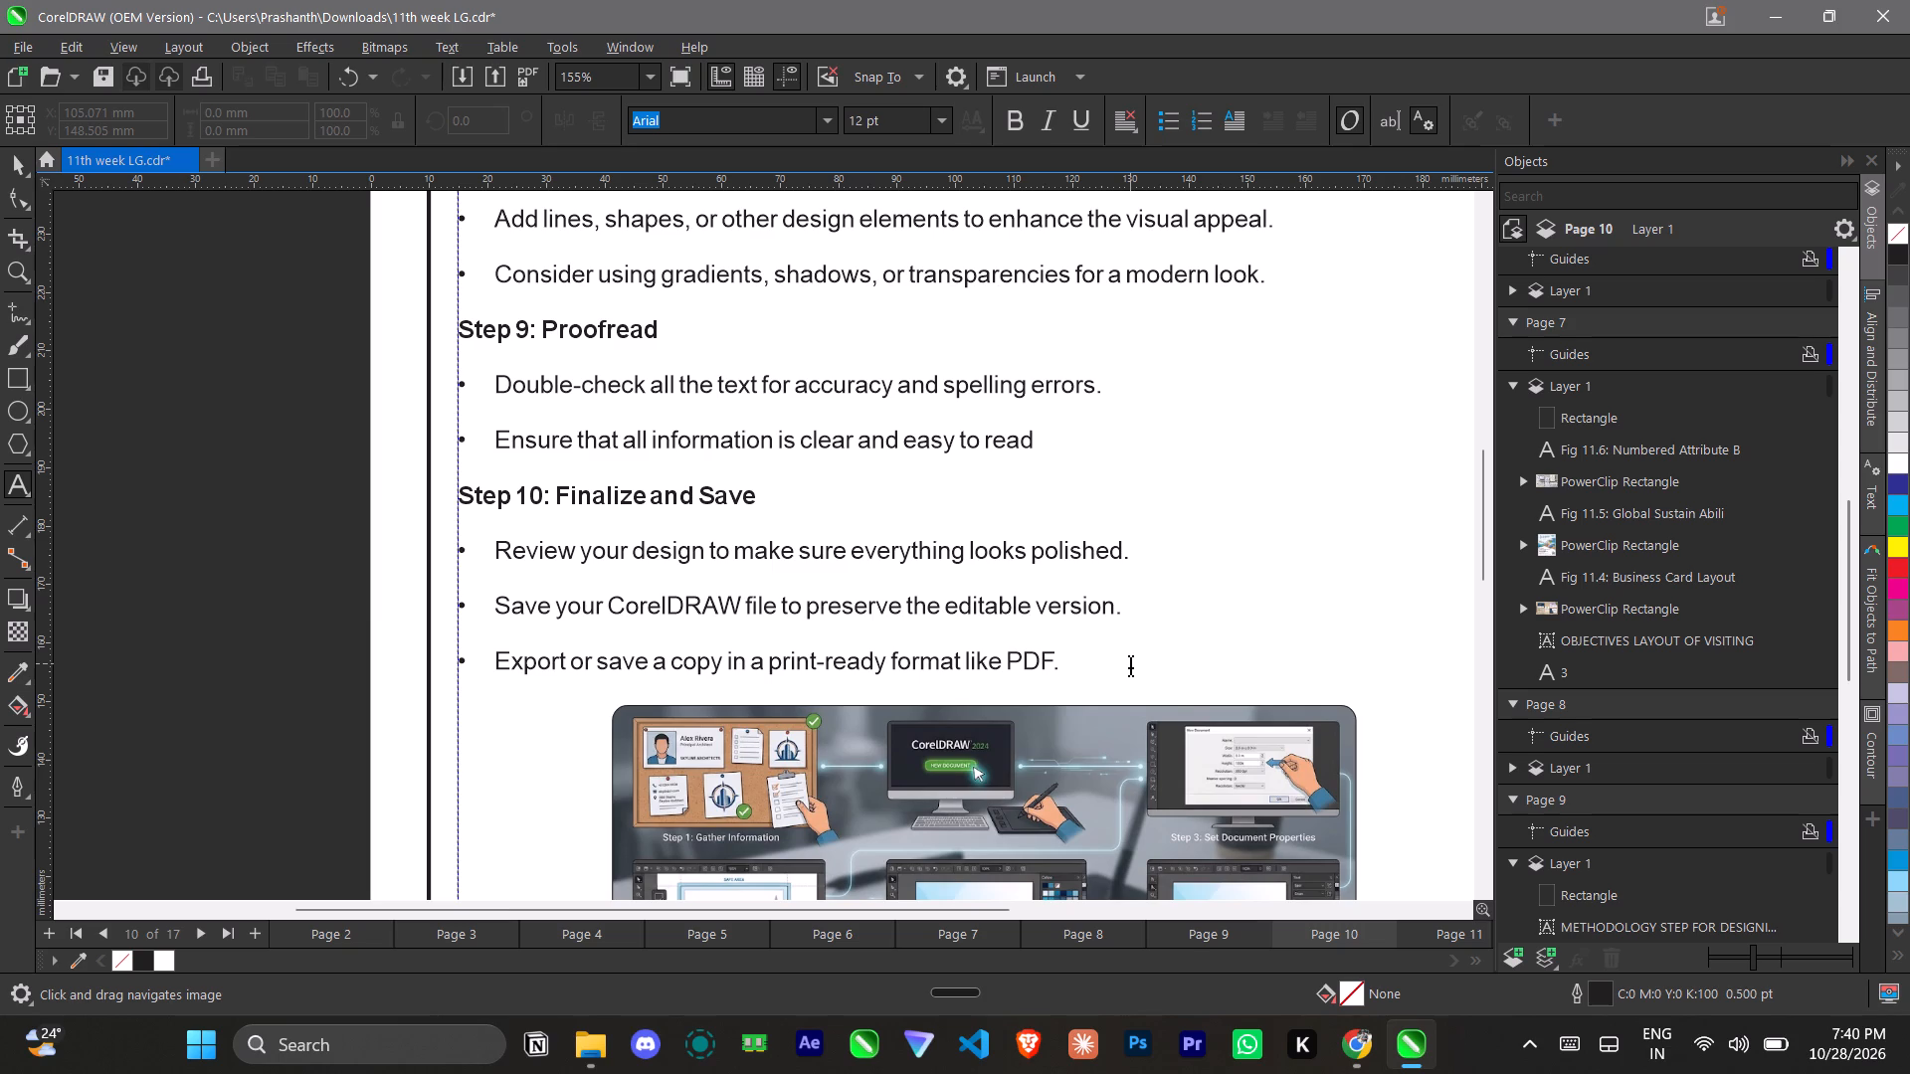
{"action": "middle_click_drag", "start_coordinate": [1311, 531], "coordinate": [1298, 781]}
{"action": "middle_click_drag", "start_coordinate": [1313, 576], "coordinate": [1301, 681]}
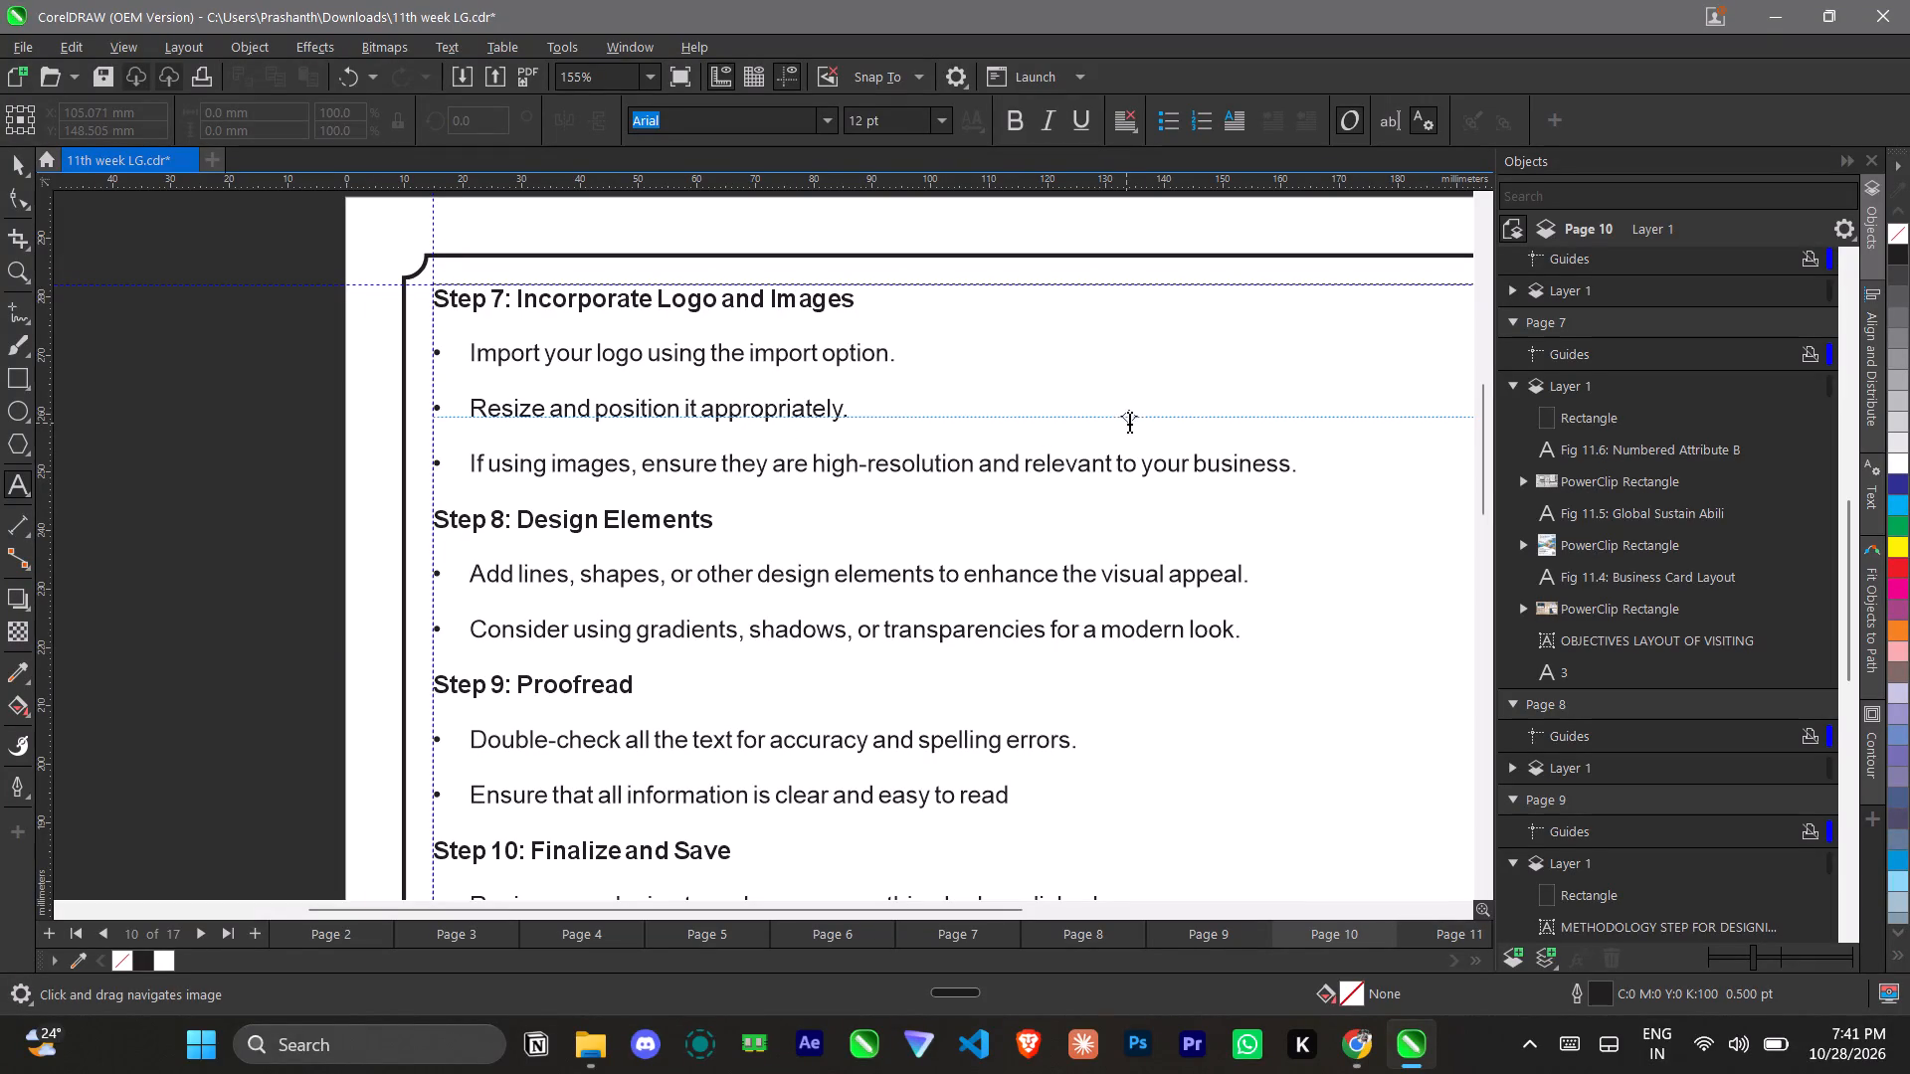
{"action": "middle_click_drag", "start_coordinate": [1129, 420], "coordinate": [1117, 376]}
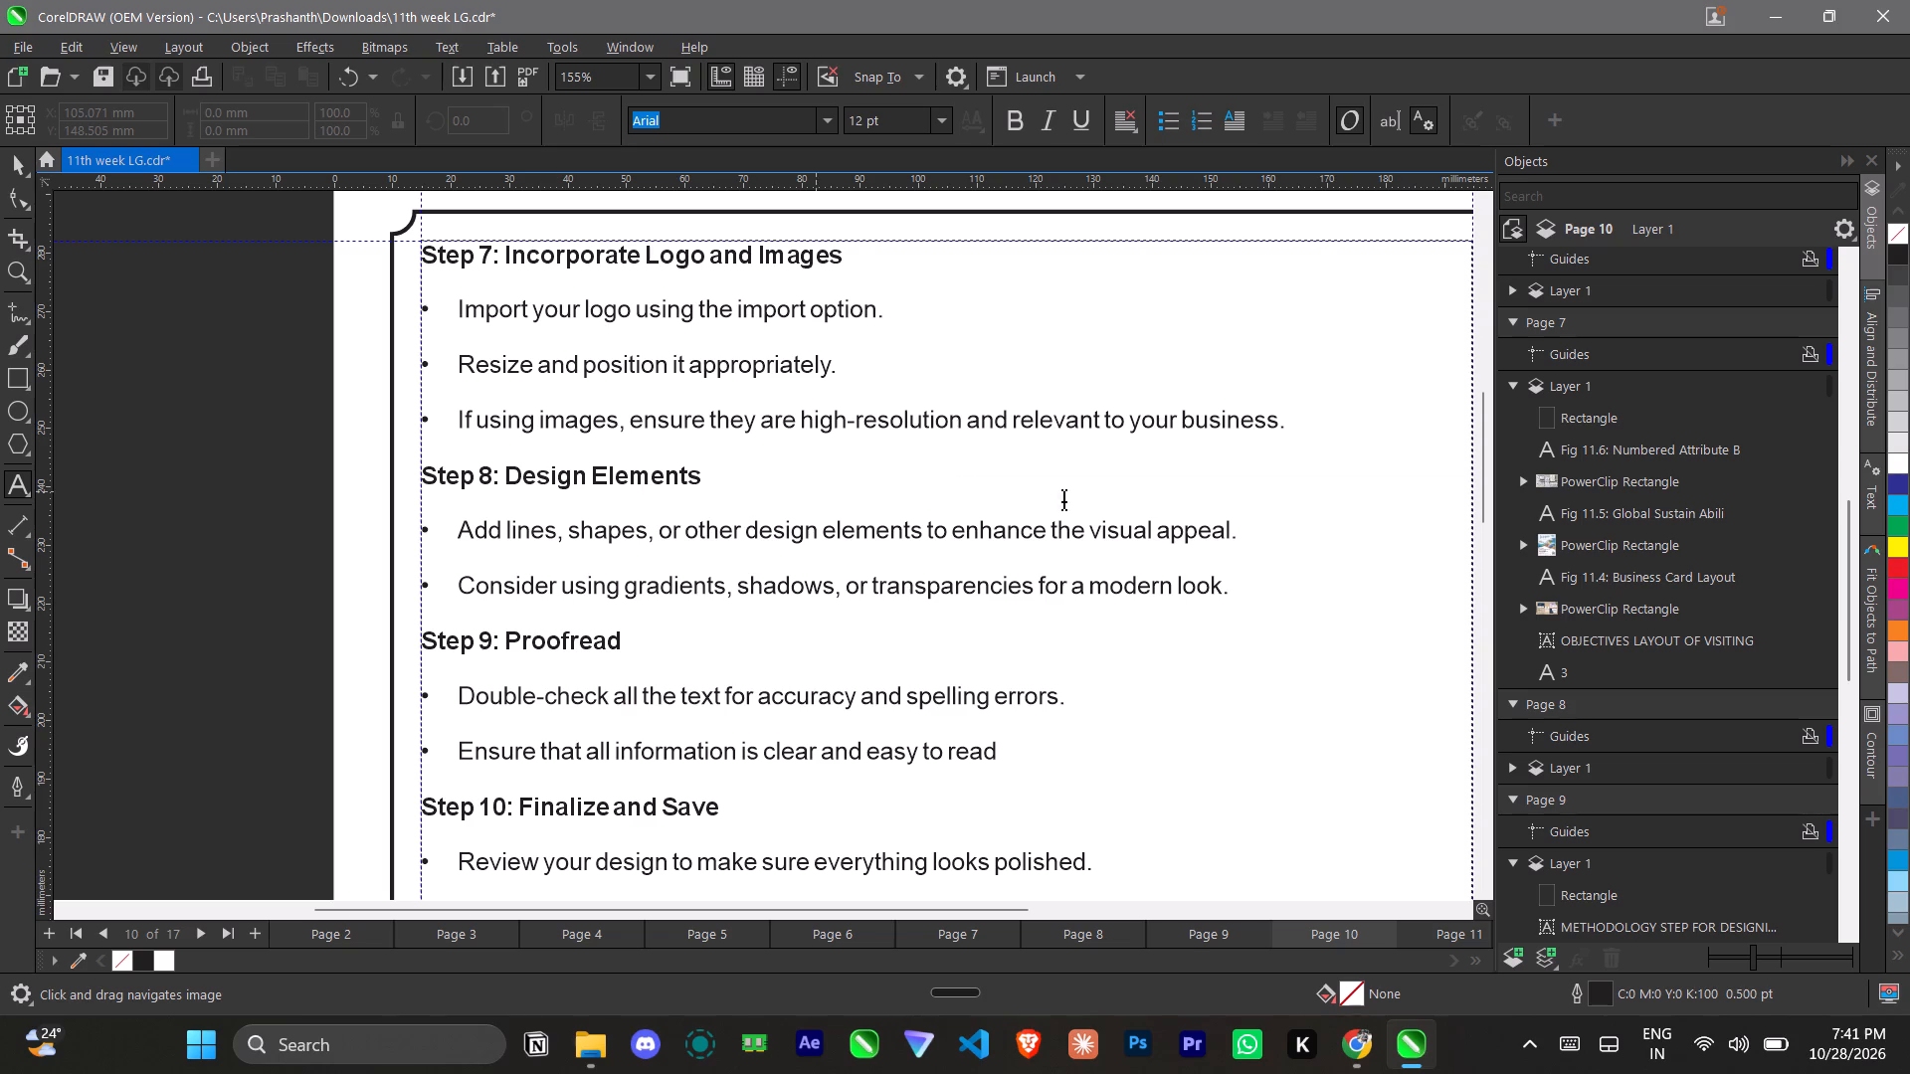
{"action": "middle_click_drag", "start_coordinate": [1334, 536], "coordinate": [1192, 602]}
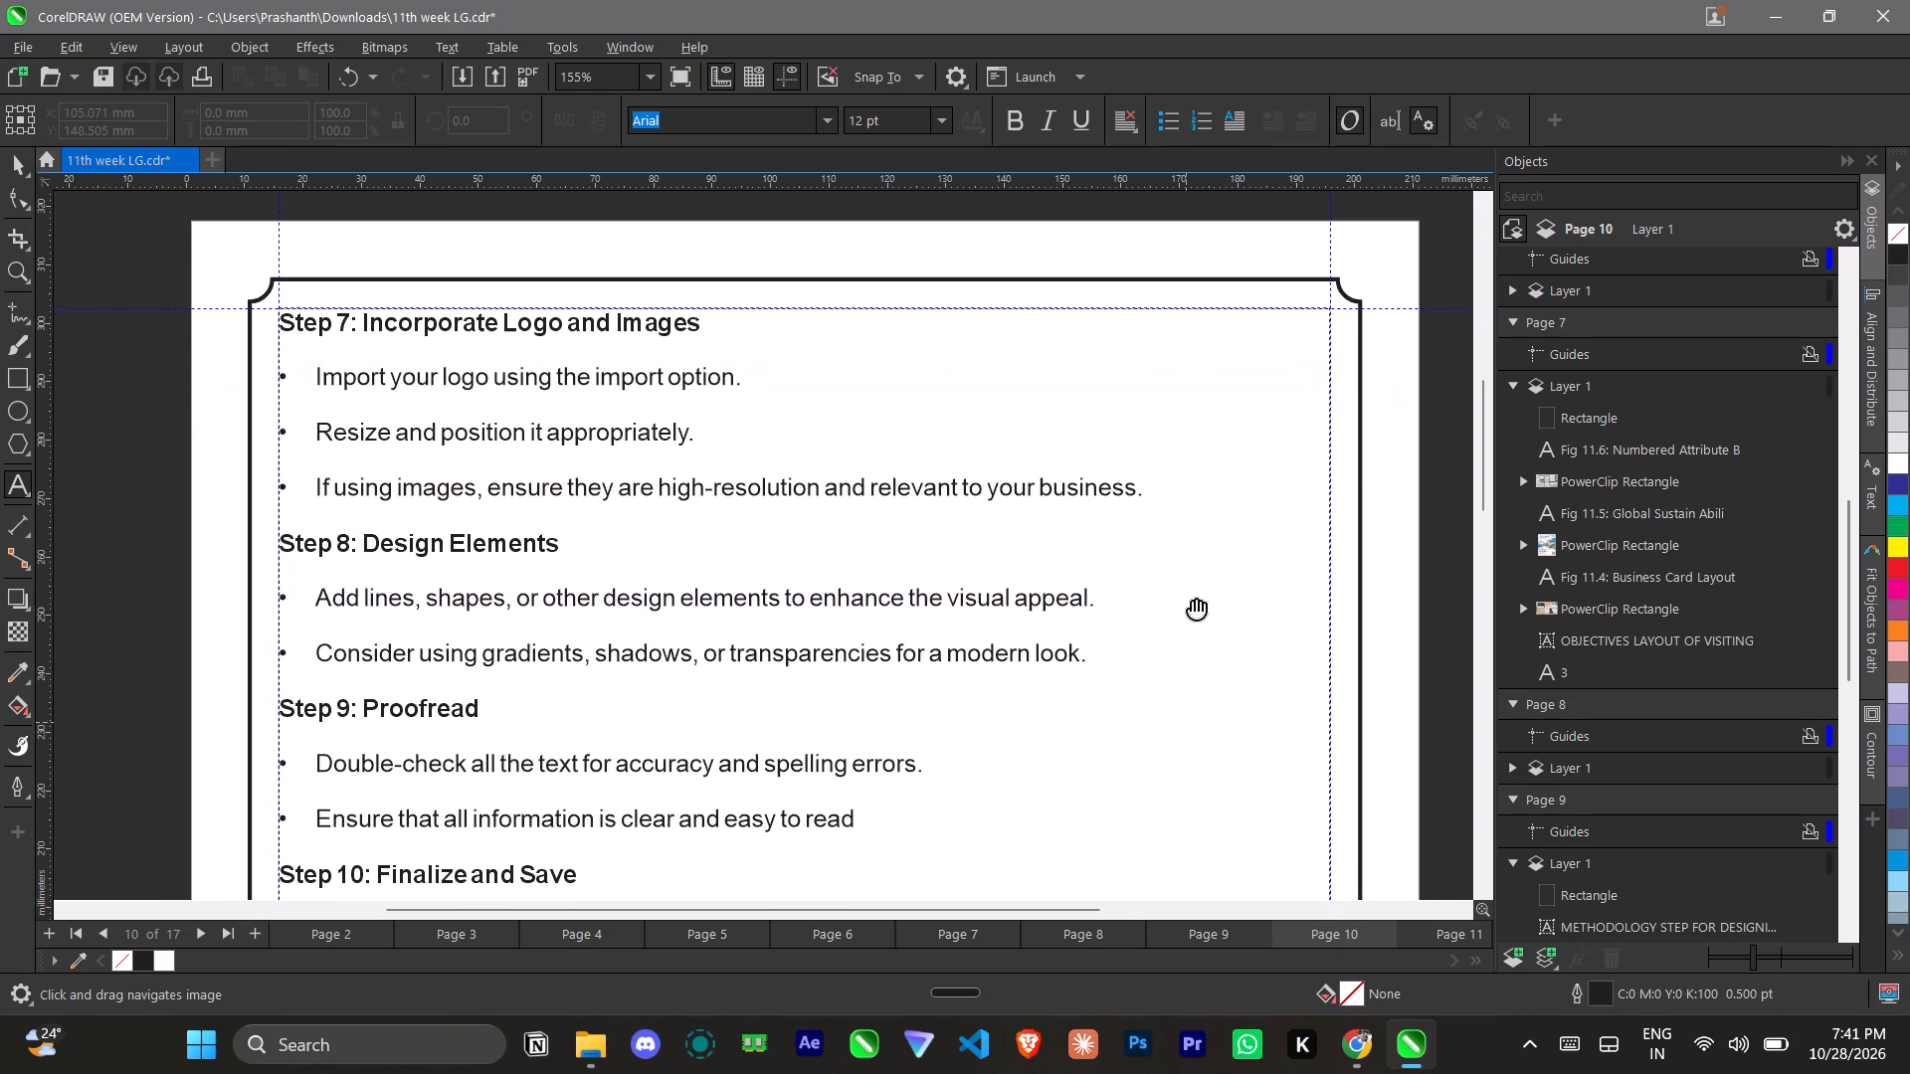
{"action": "middle_click_drag", "start_coordinate": [1192, 602], "coordinate": [1192, 600]}
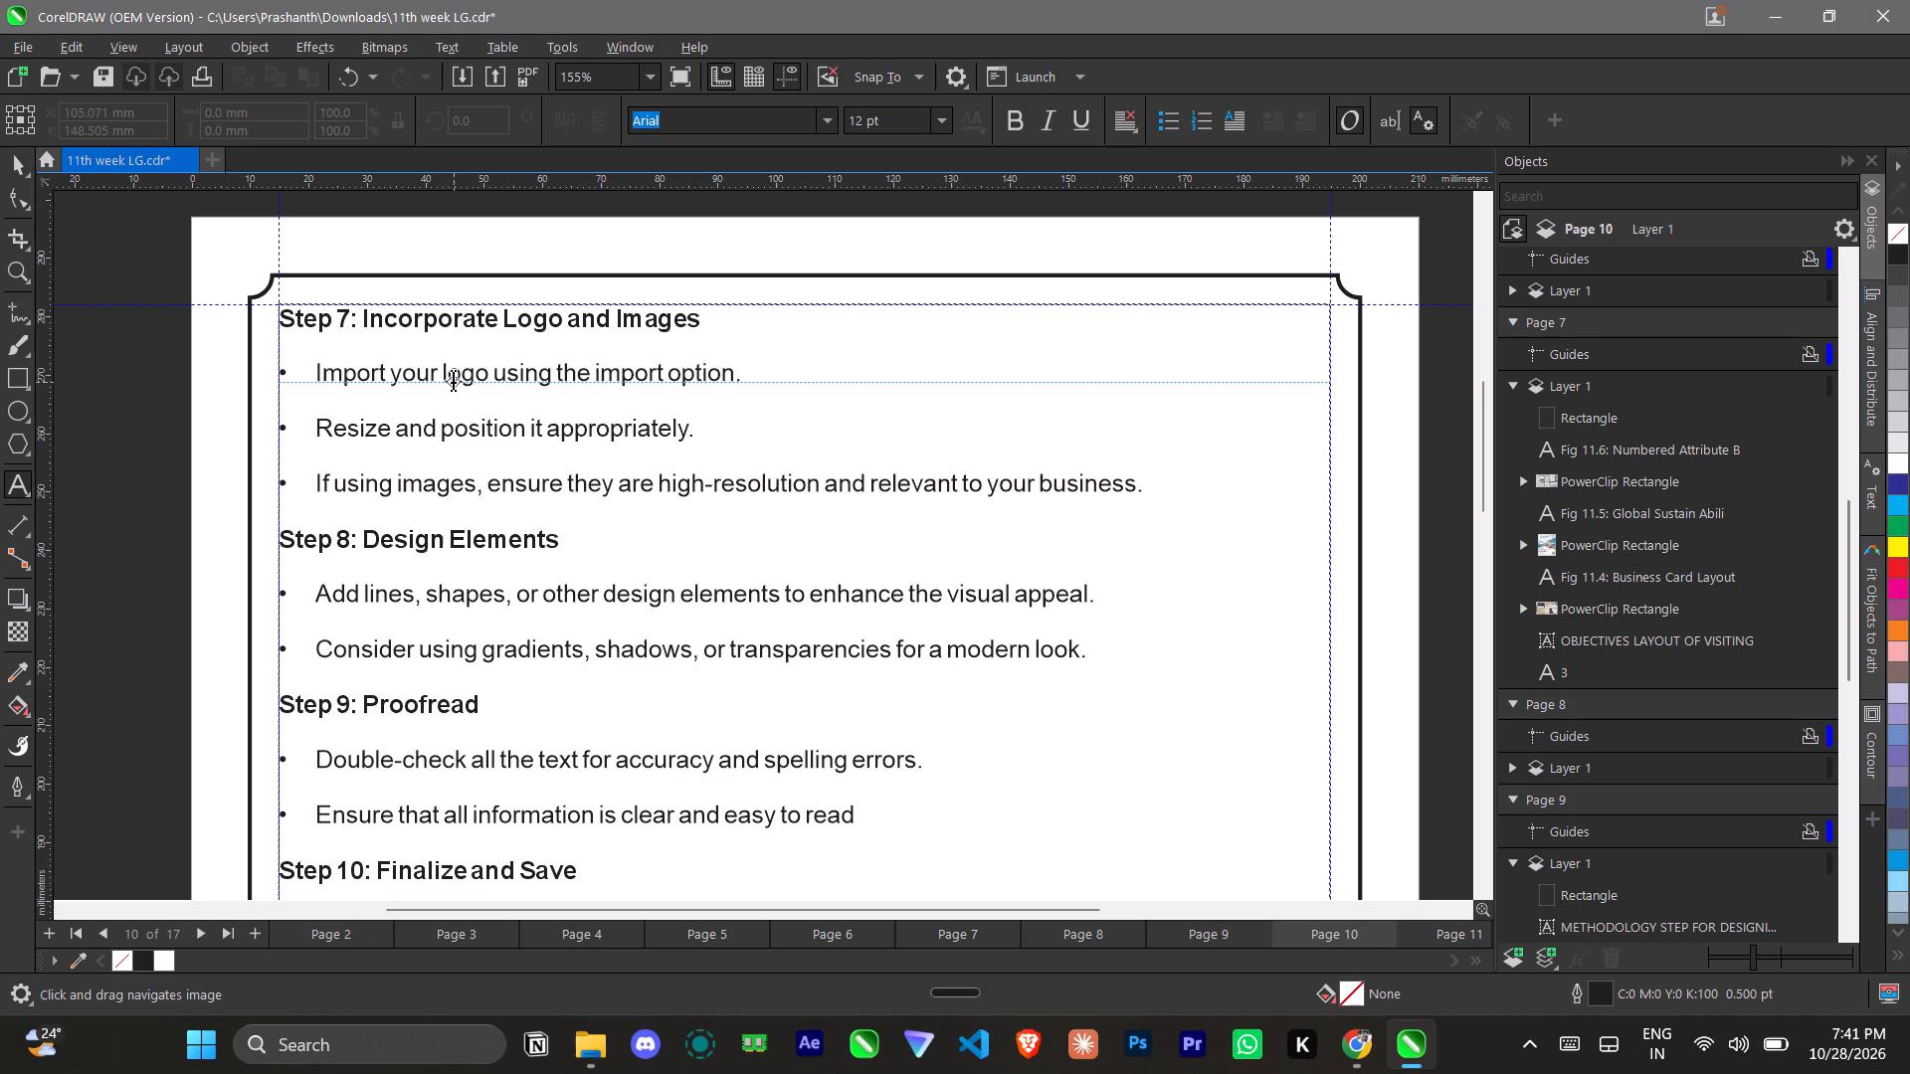
Proofread page 10 from Step 7: Incorporate Logo and Images down to the cover page steps at its end.
{"action": "left_click_drag", "start_coordinate": [1204, 825], "coordinate": [1211, 710]}
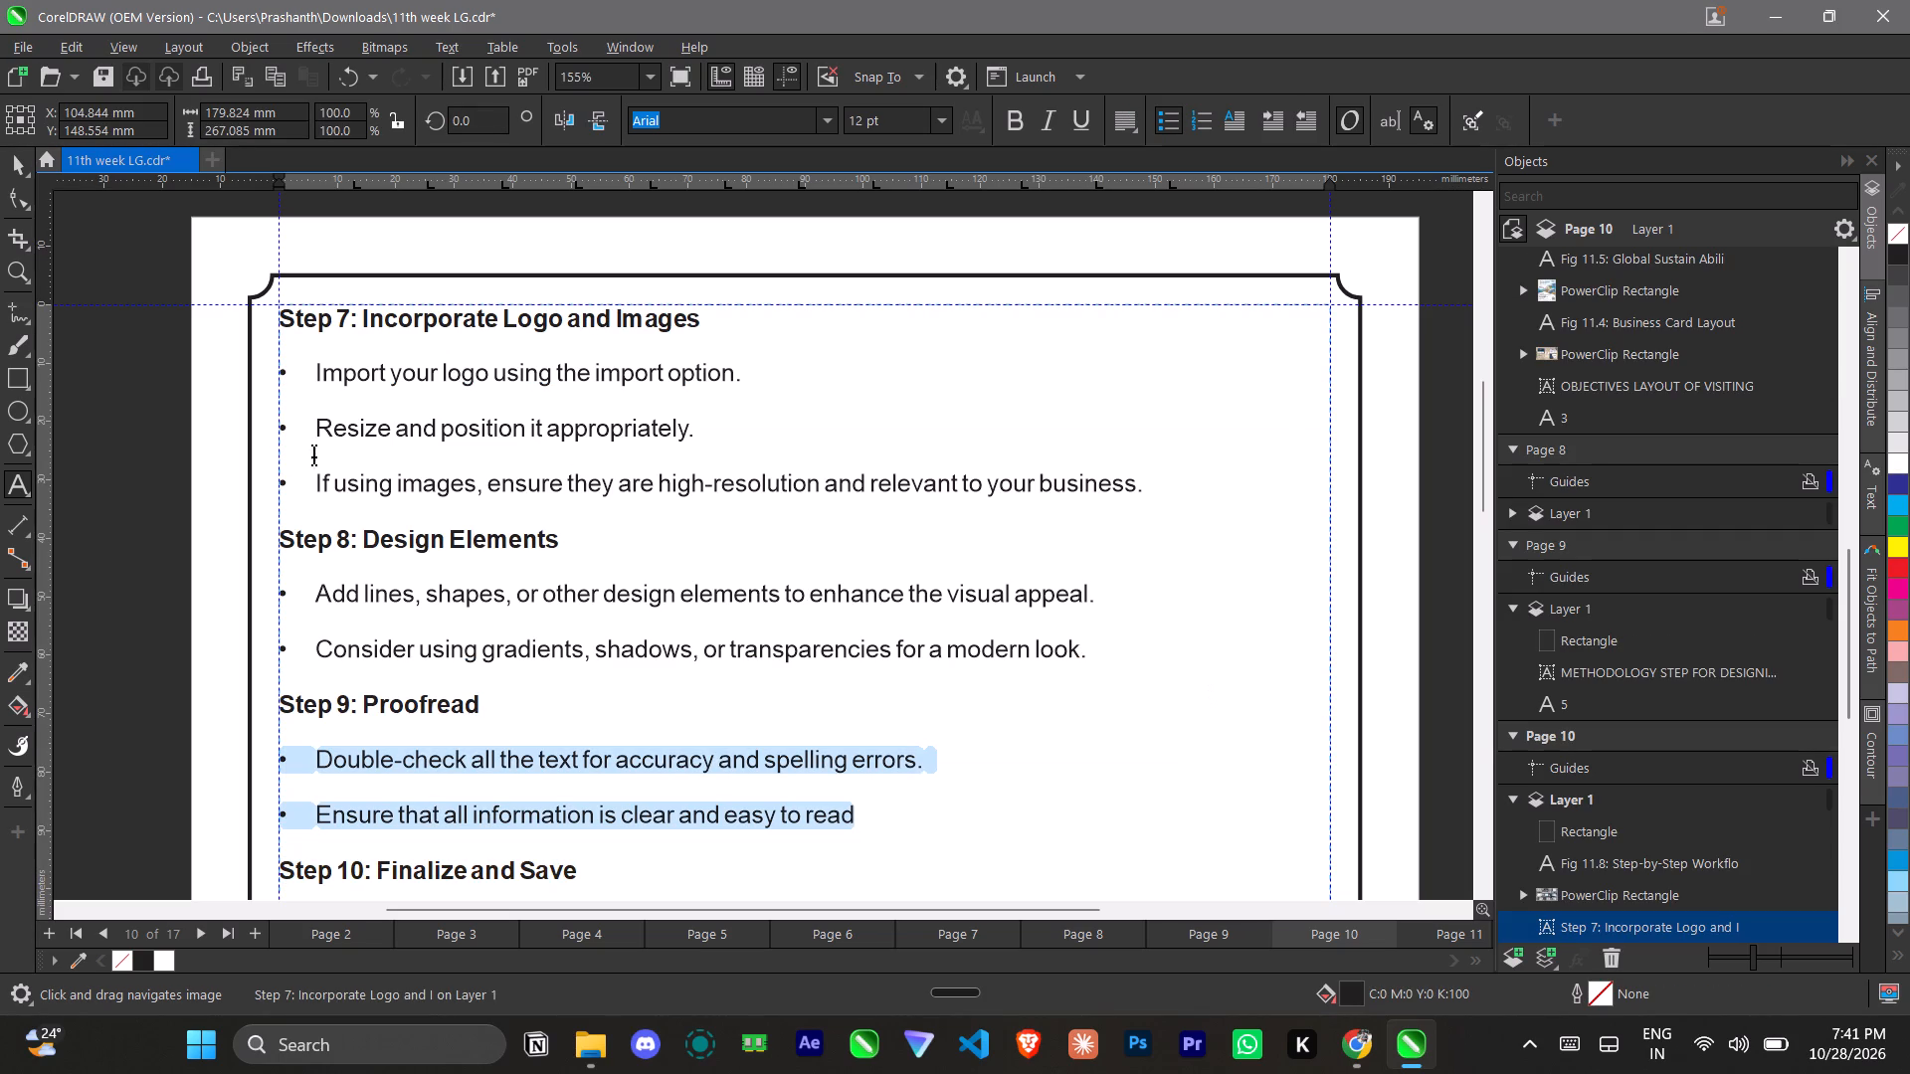
{"action": "left_click", "coordinate": [20, 178]}
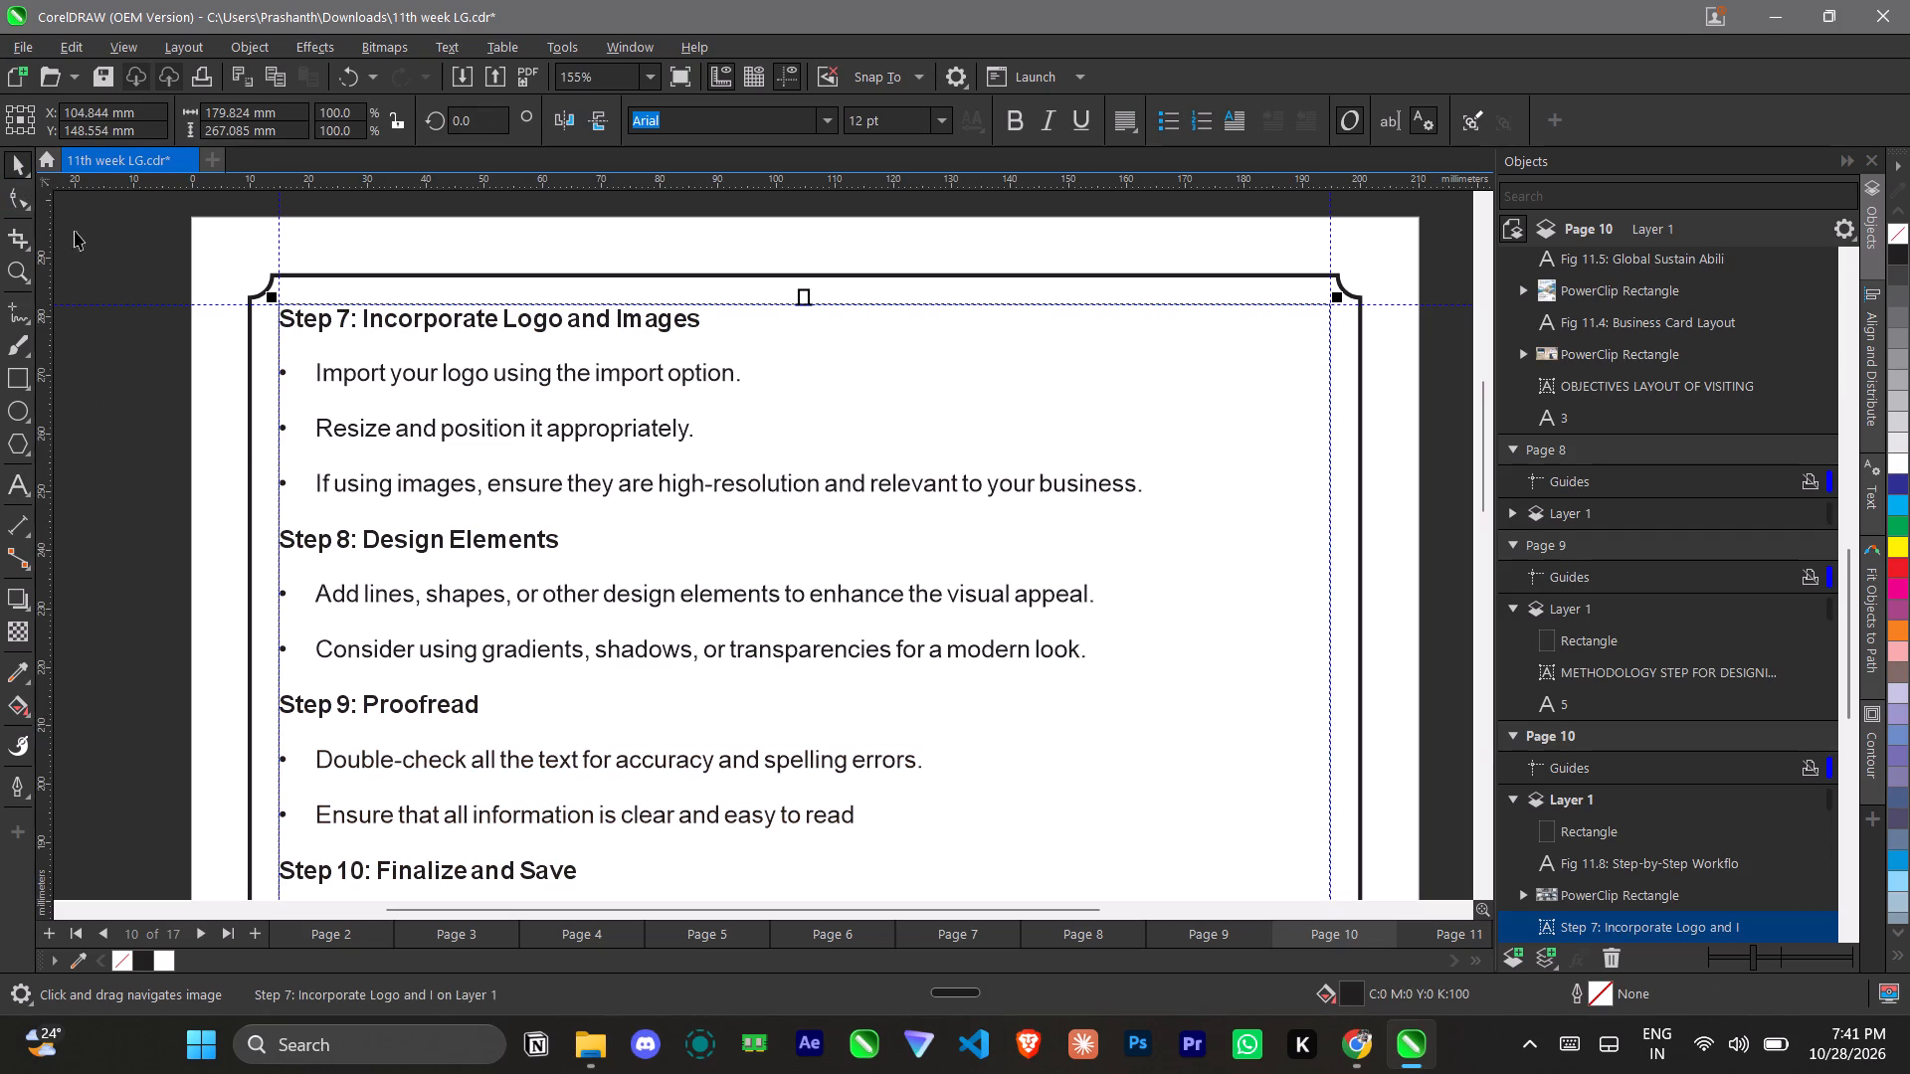
{"action": "left_click_drag", "start_coordinate": [1488, 452], "coordinate": [1488, 468]}
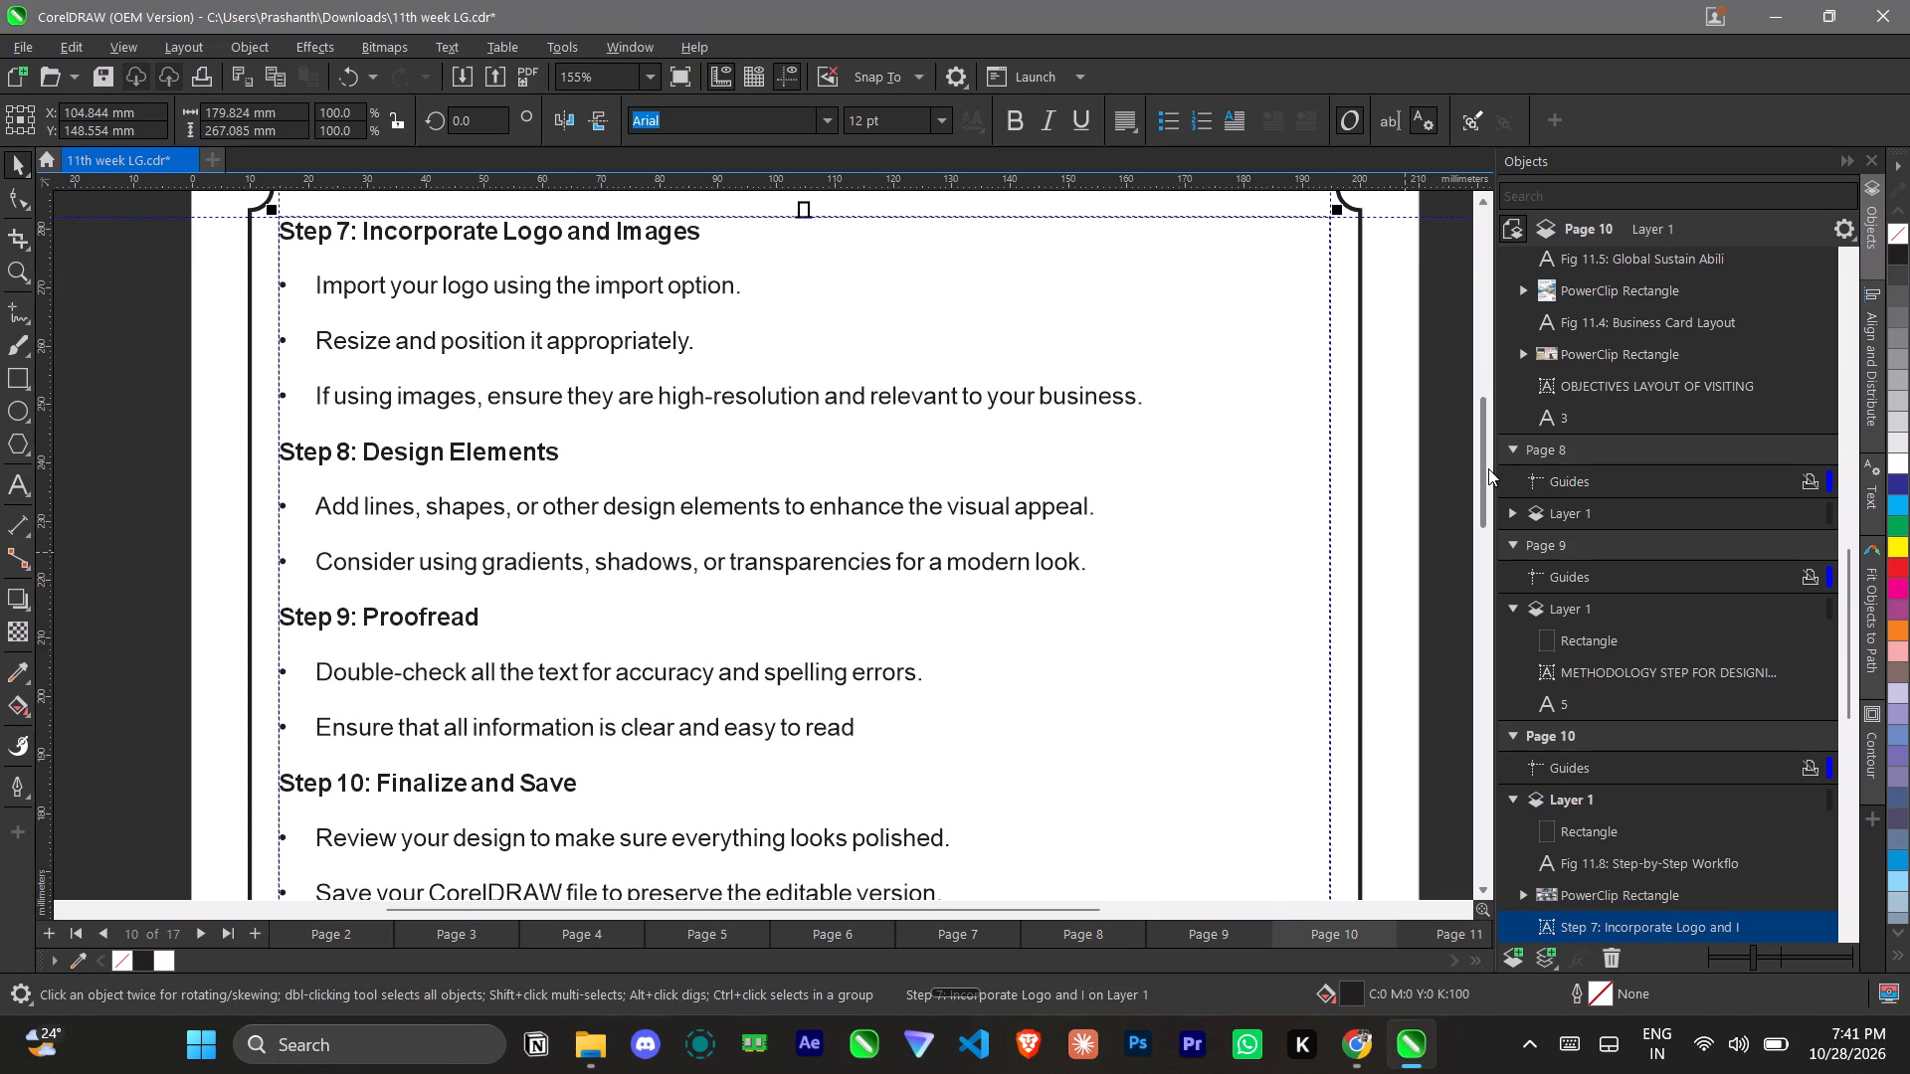
{"action": "left_click_drag", "start_coordinate": [1488, 468], "coordinate": [1488, 511]}
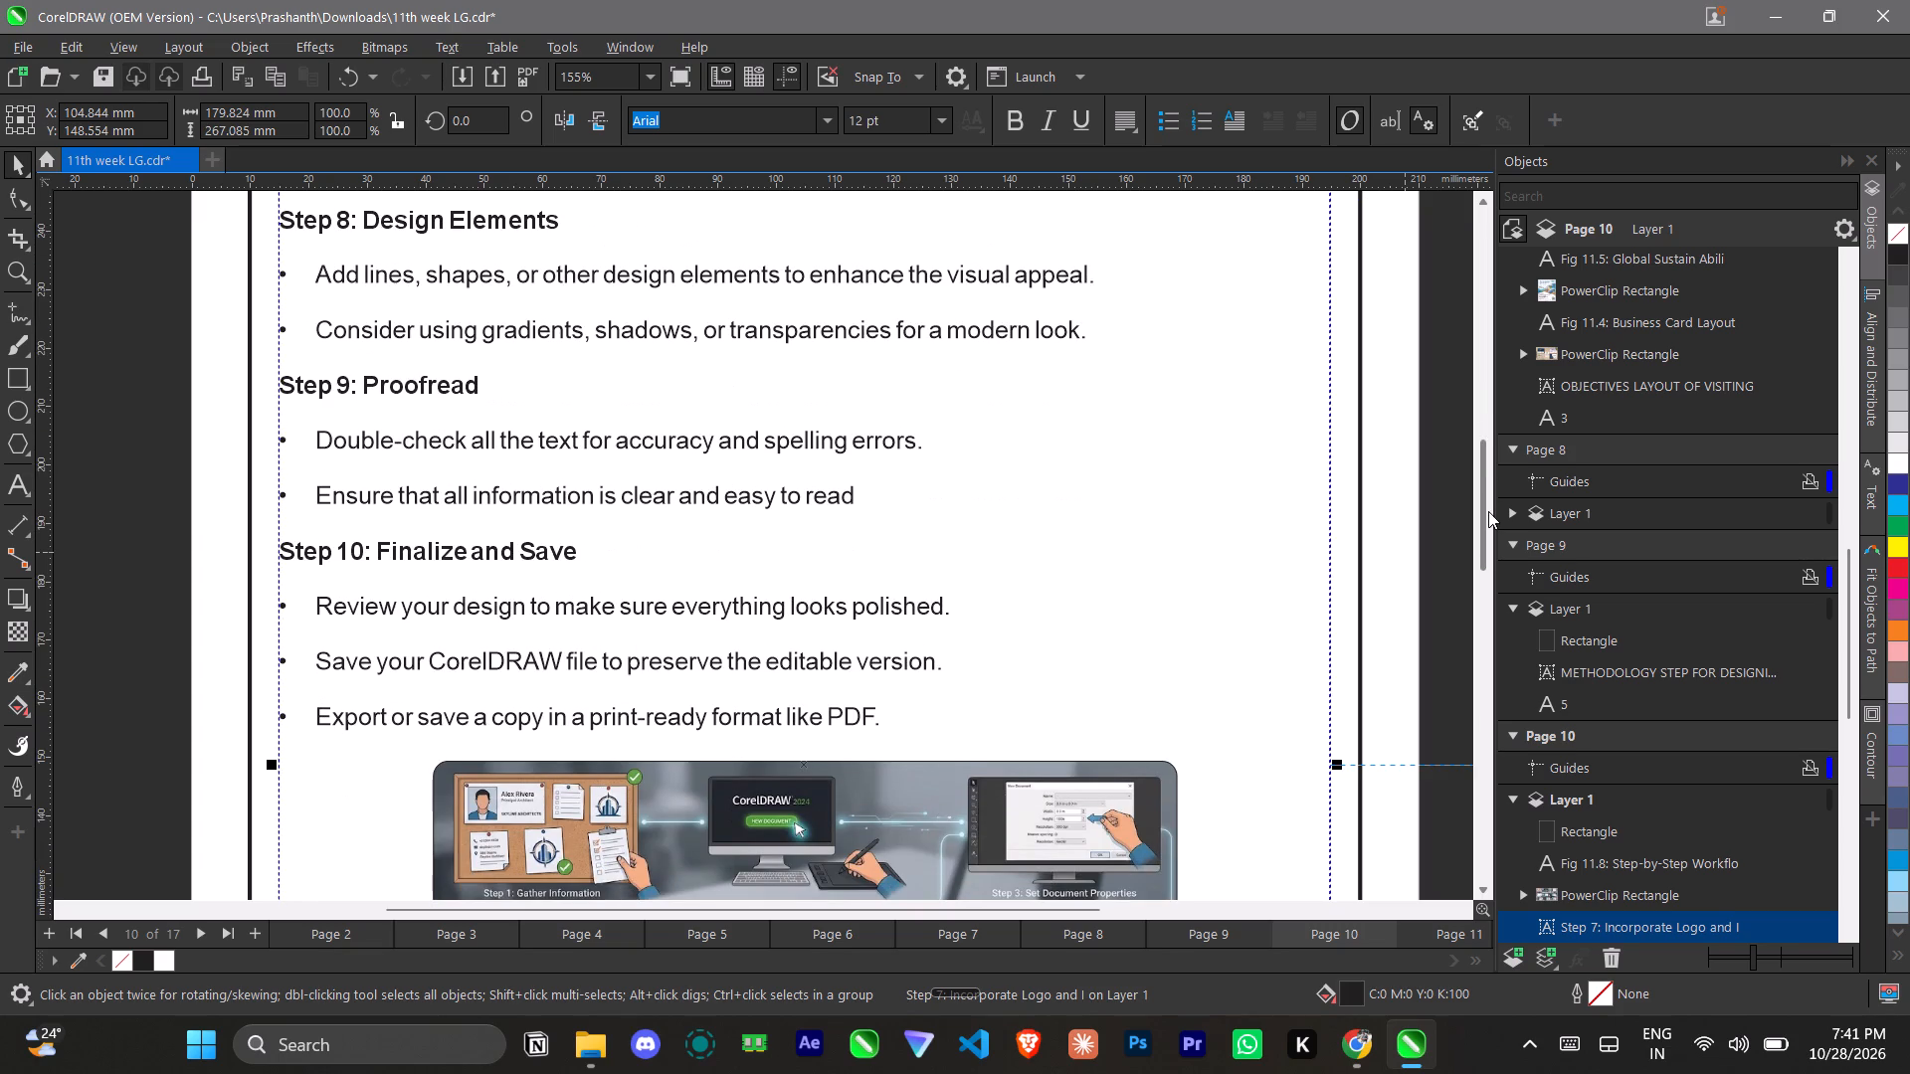
{"action": "left_click_drag", "start_coordinate": [1488, 511], "coordinate": [1488, 523]}
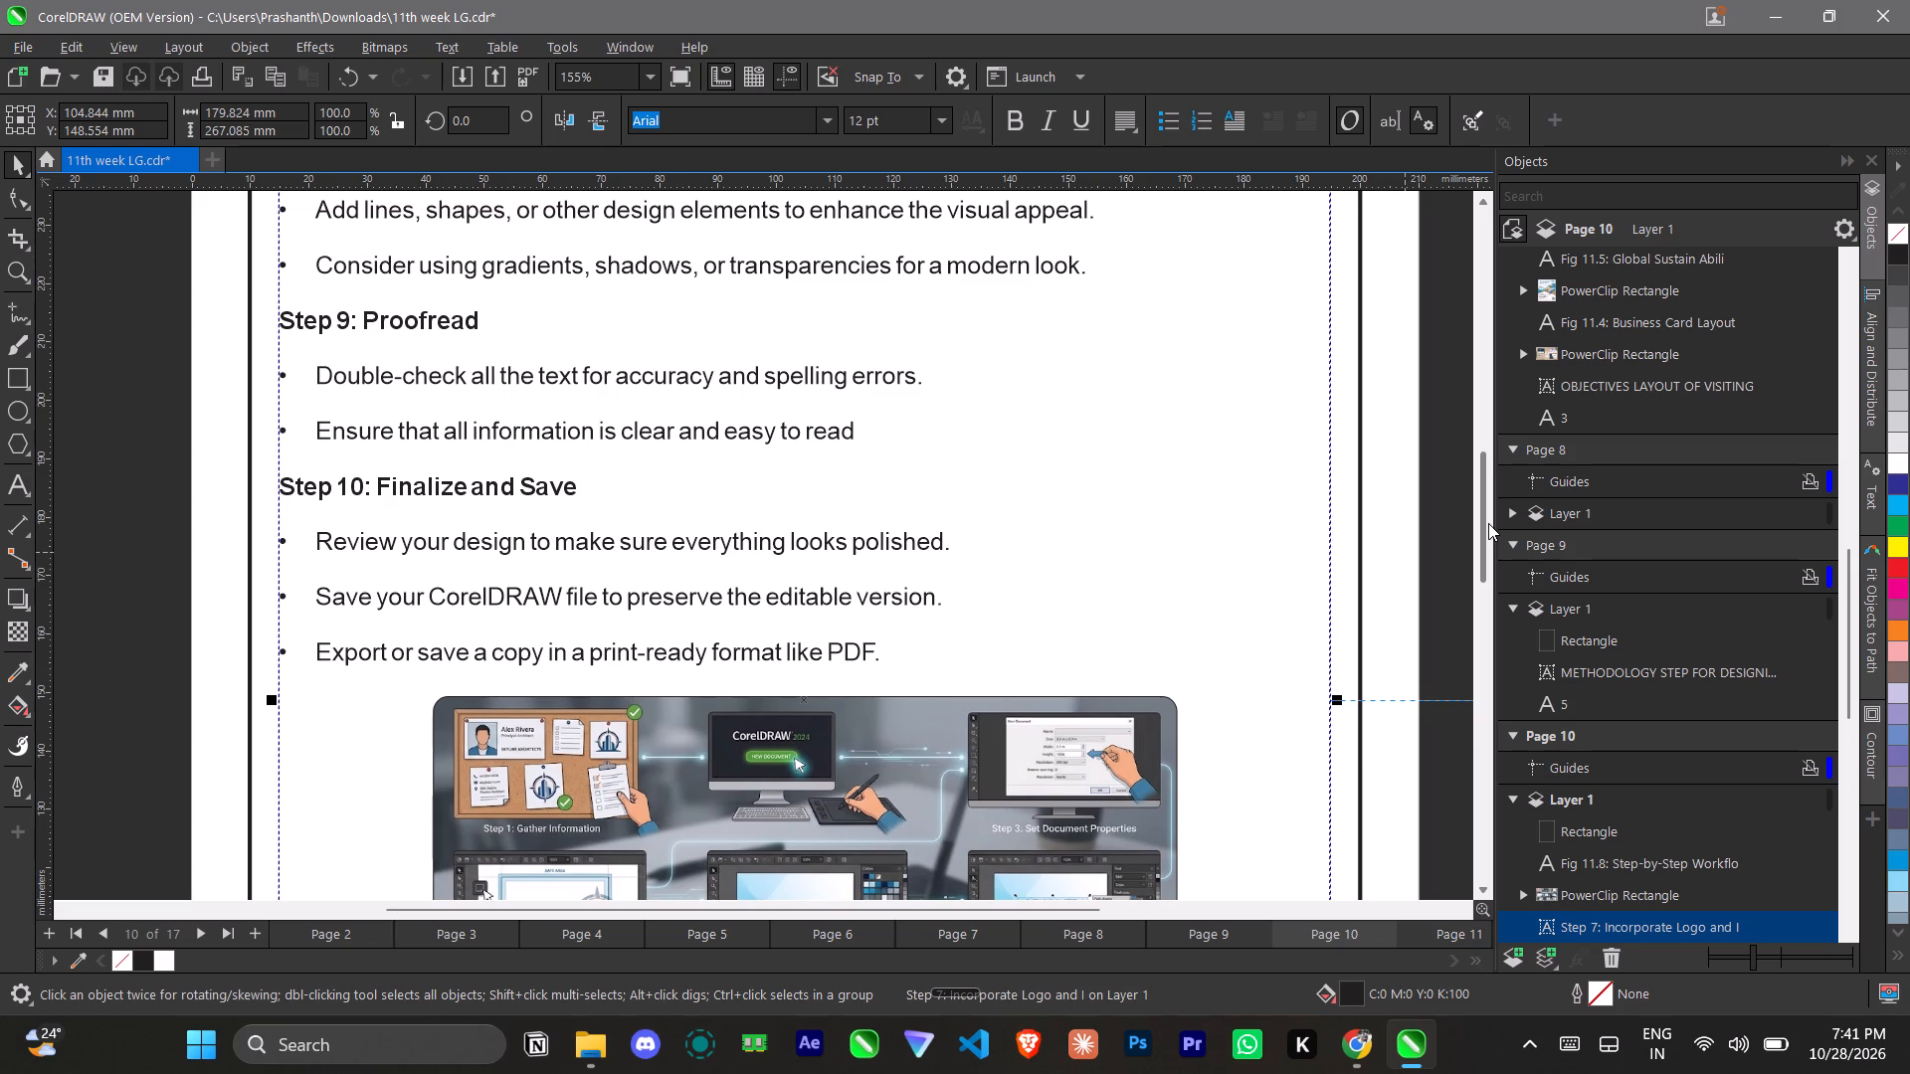
{"action": "left_click_drag", "start_coordinate": [1488, 523], "coordinate": [1488, 536]}
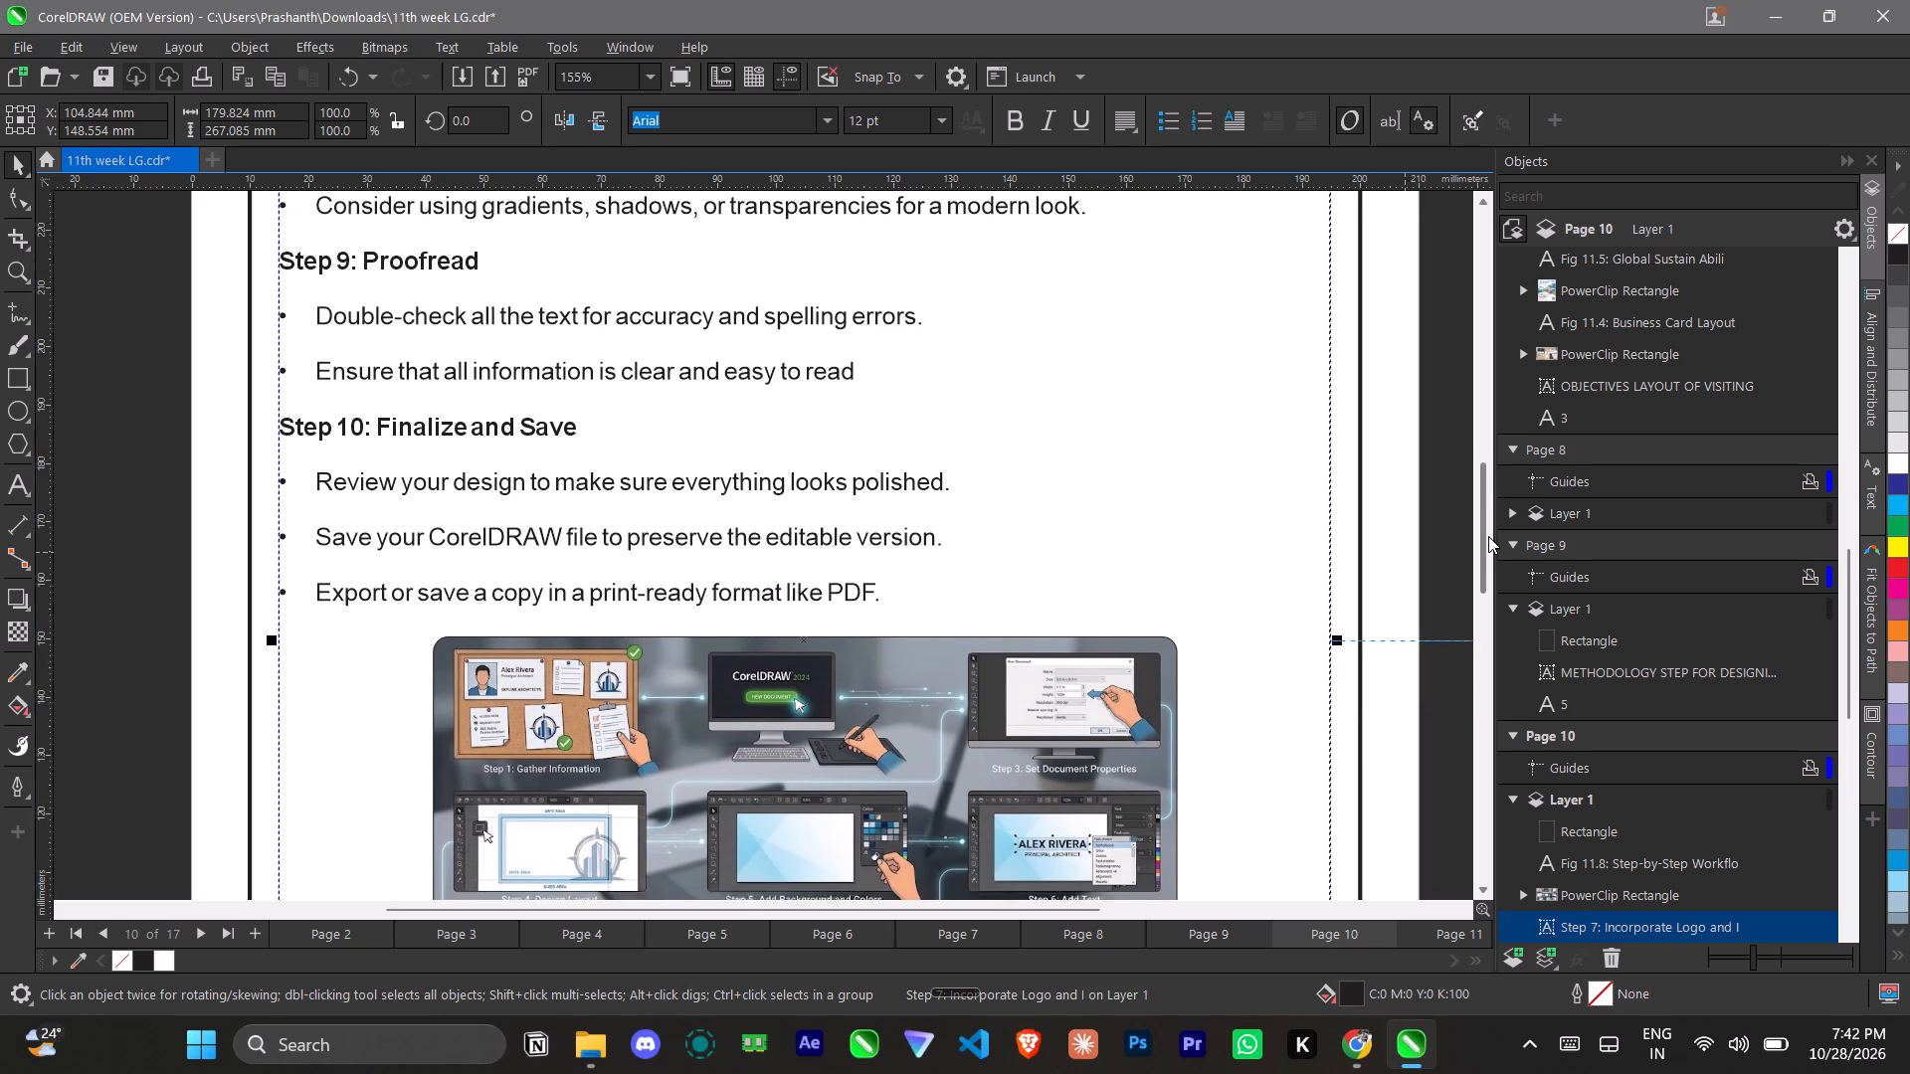
{"action": "left_click_drag", "start_coordinate": [1488, 536], "coordinate": [1482, 636]}
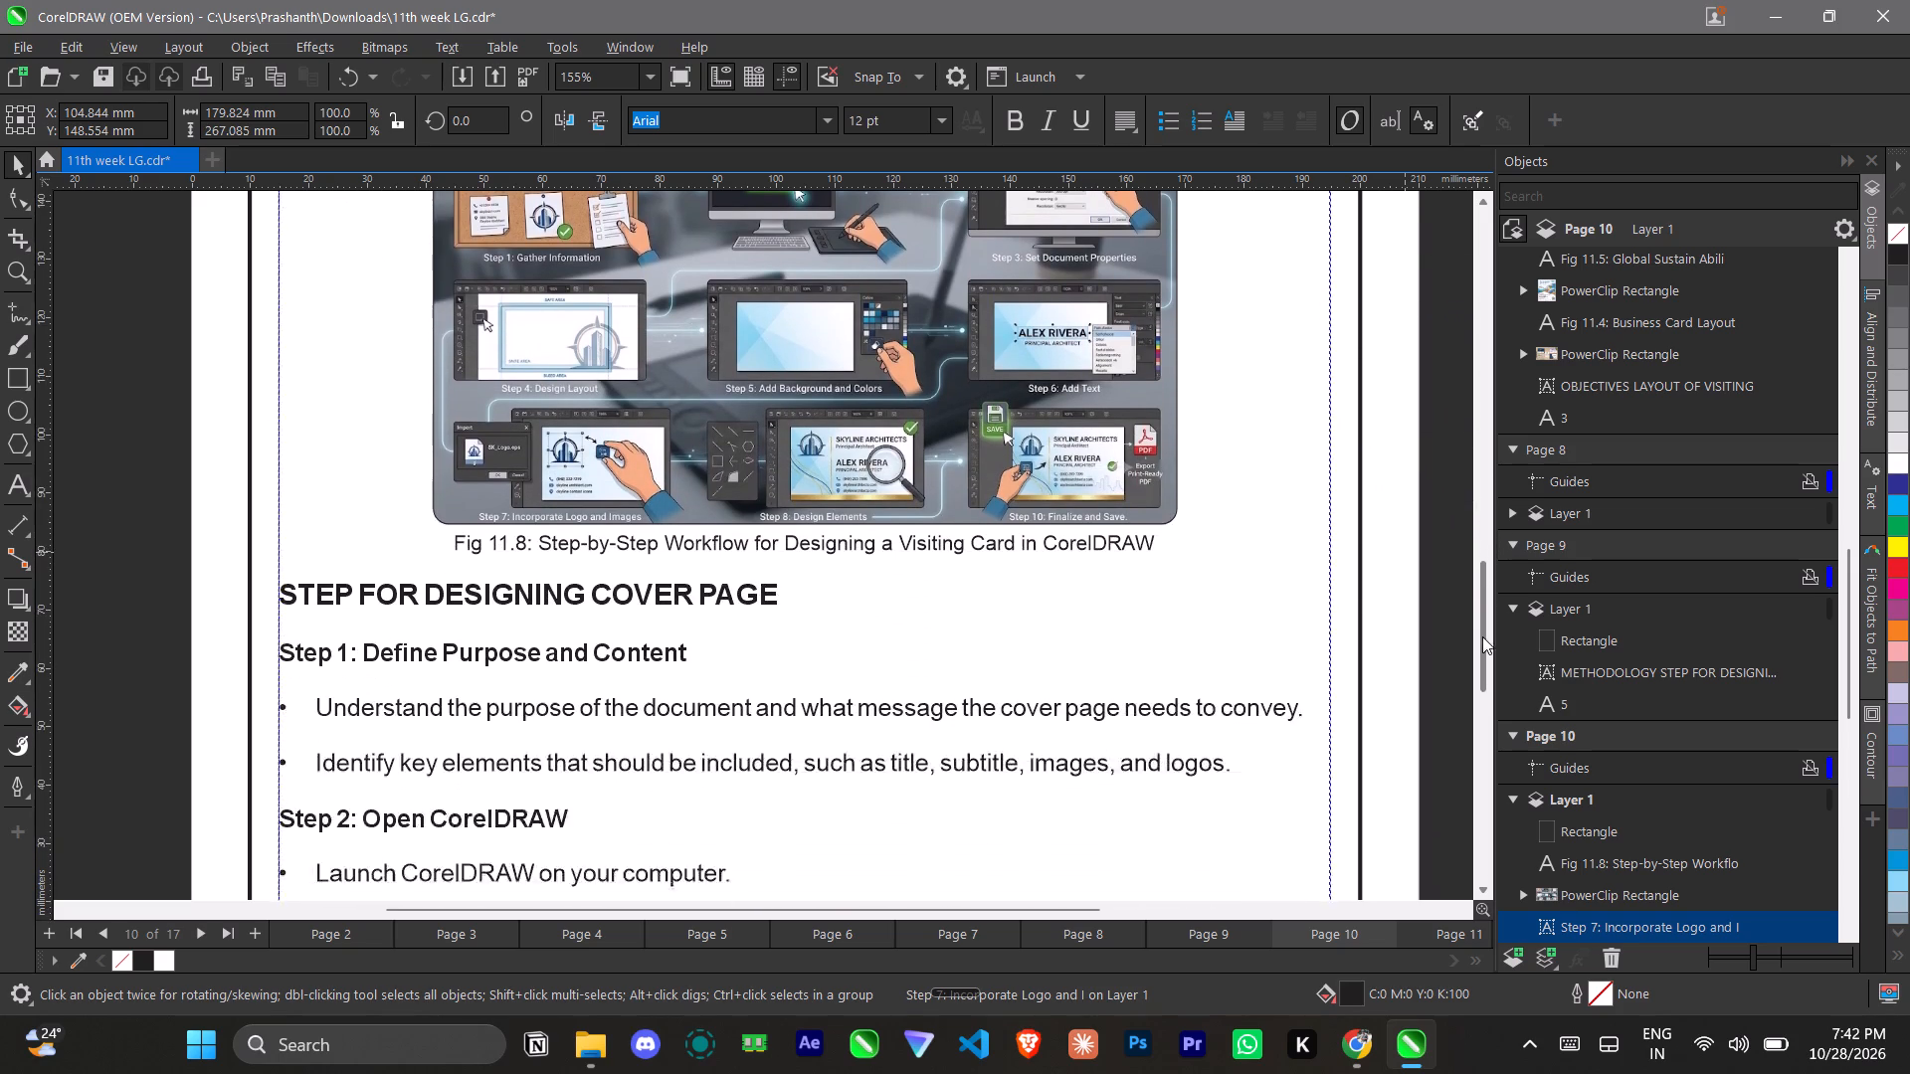
{"action": "left_click_drag", "start_coordinate": [1482, 636], "coordinate": [1487, 655]}
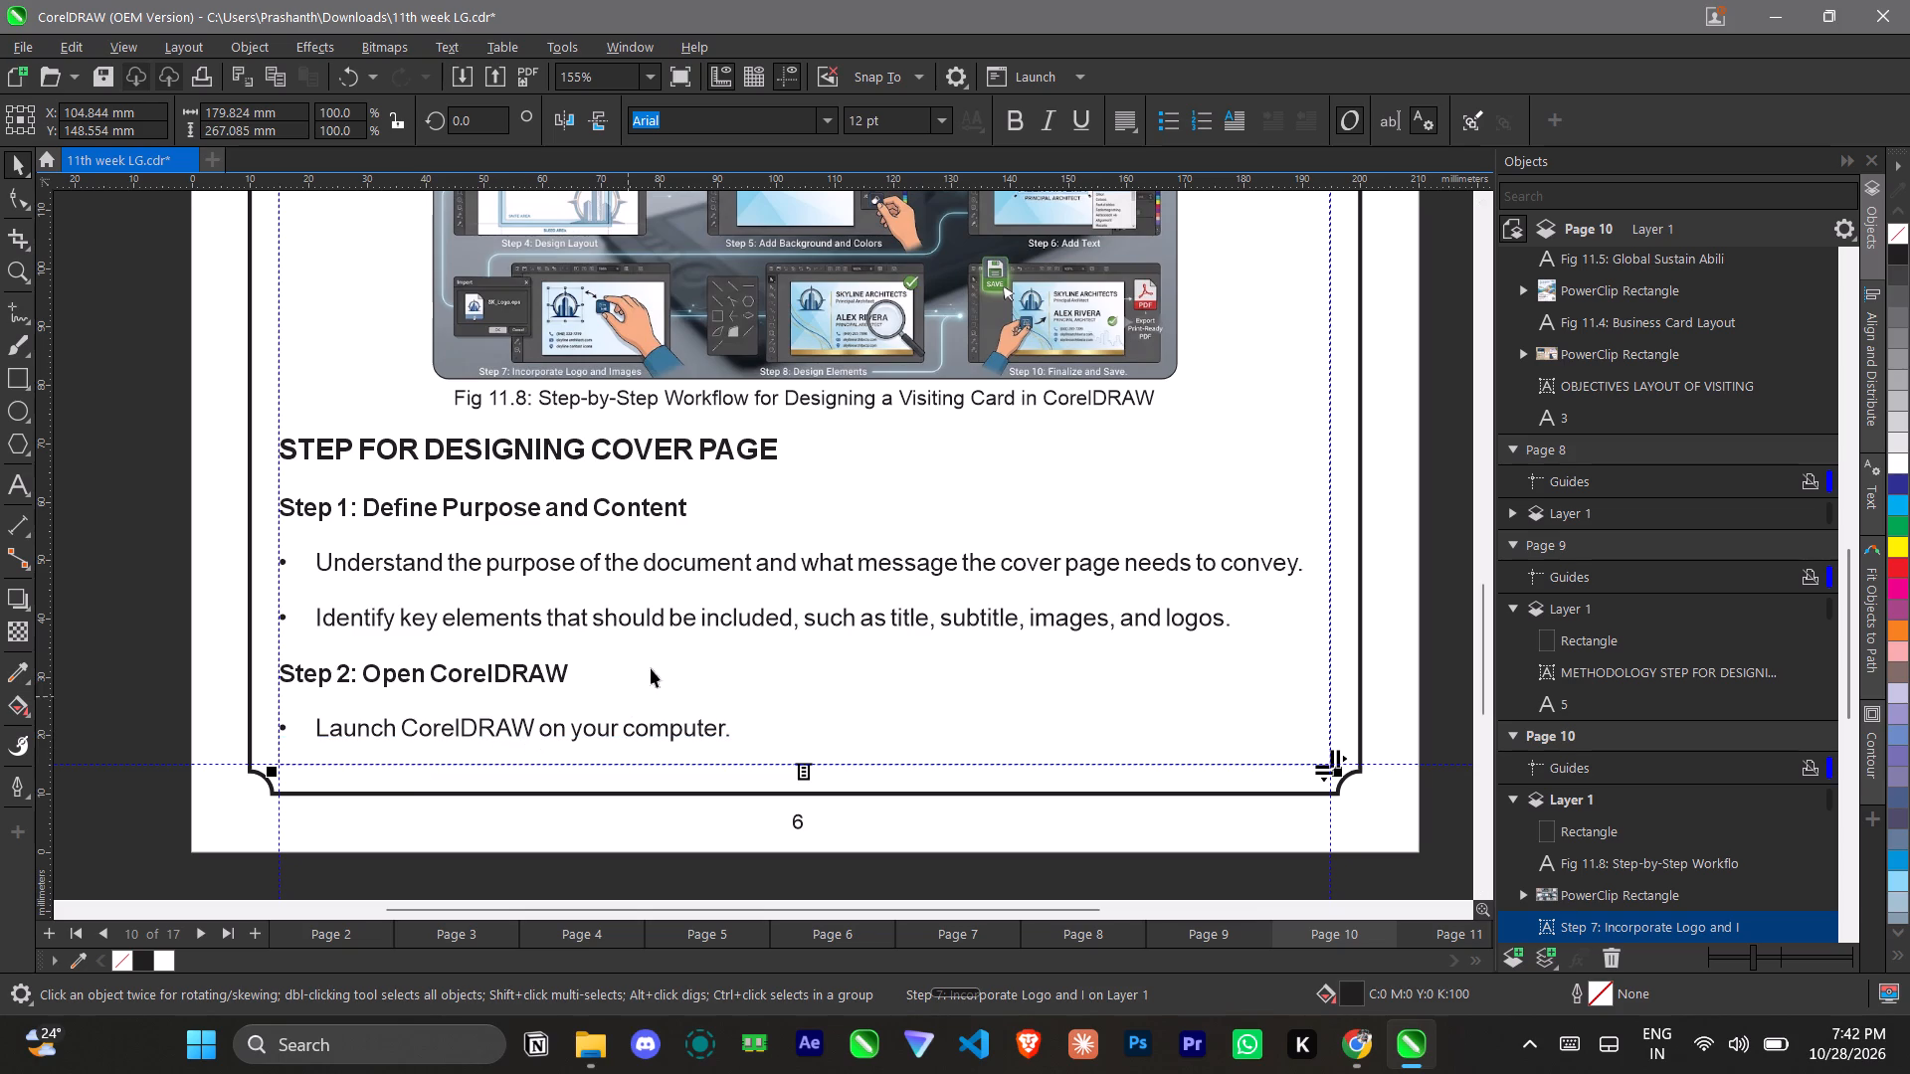
Go to page 11 and proofread the cover page design steps, from Step 3: Set Document Properties to Step 10: Proofread and Review.
{"action": "left_click", "coordinate": [1434, 937]}
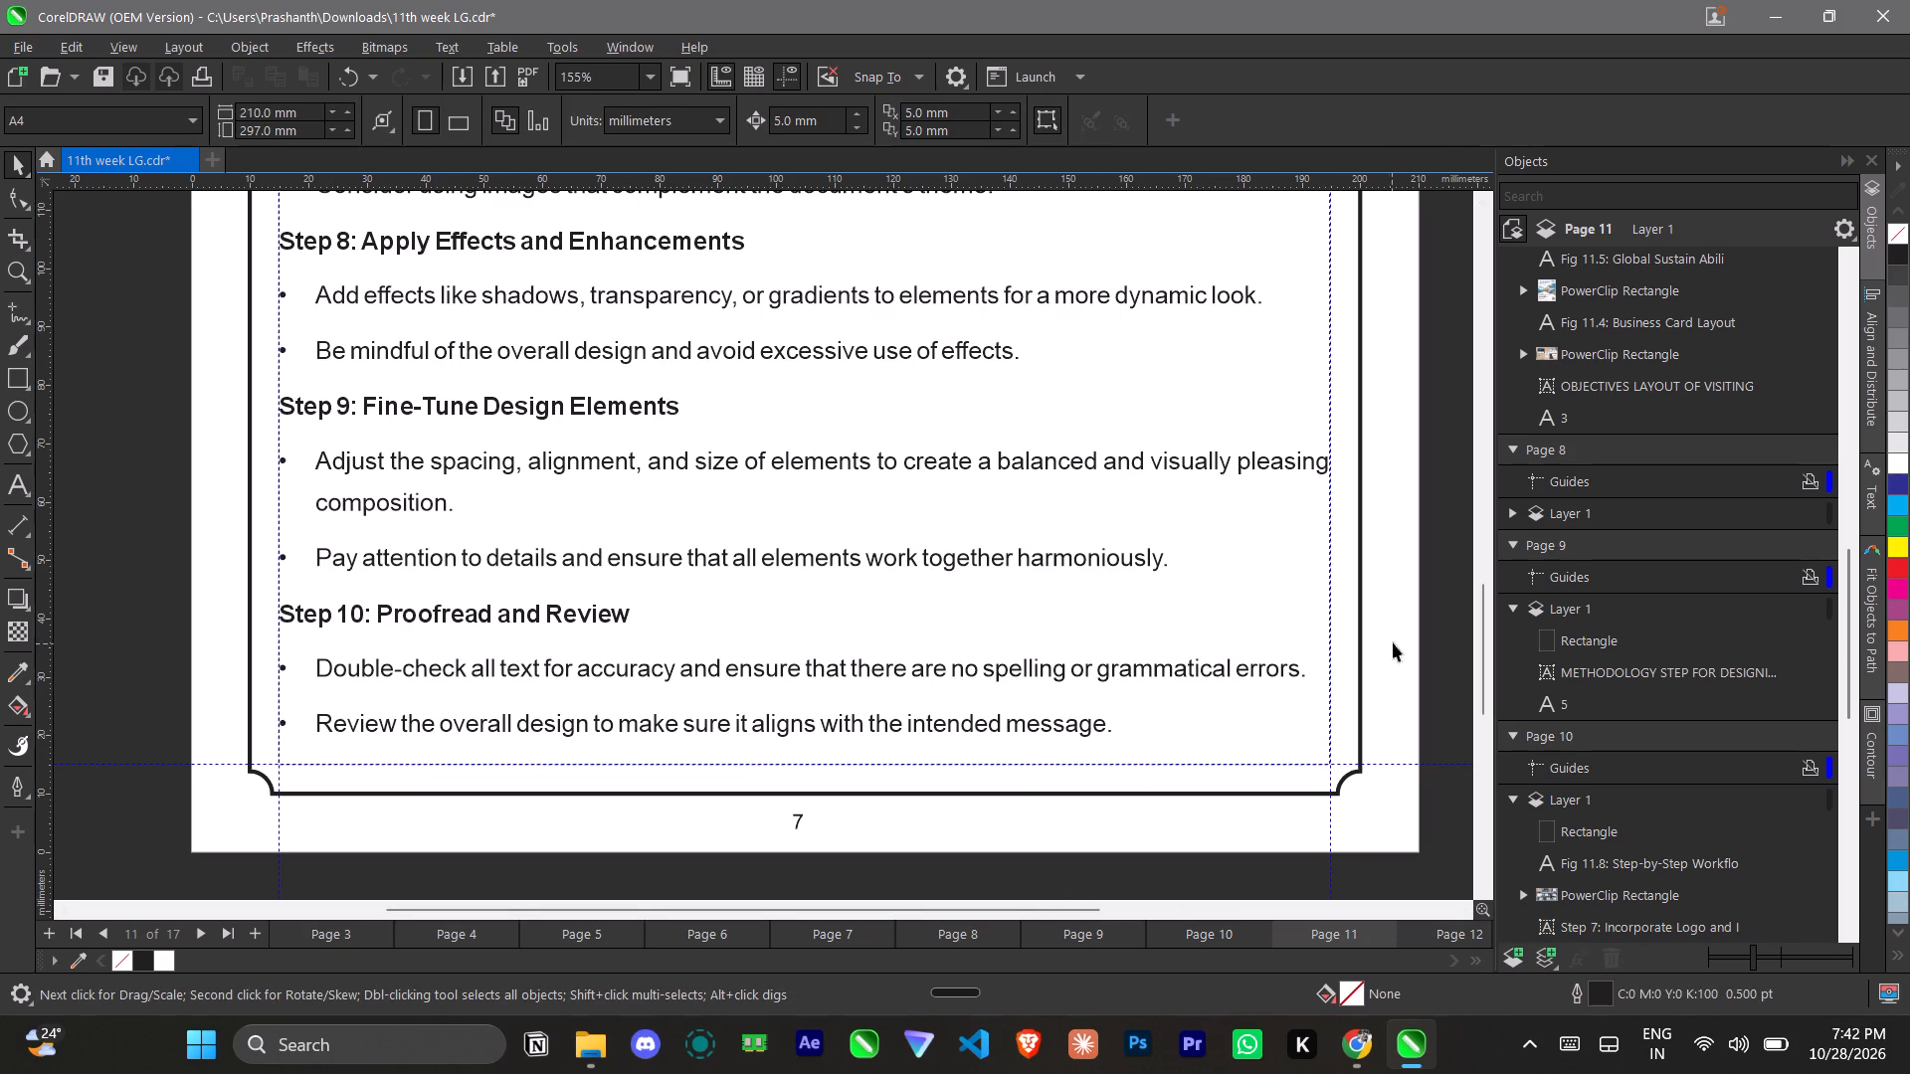
{"action": "left_click_drag", "start_coordinate": [1479, 664], "coordinate": [1479, 632]}
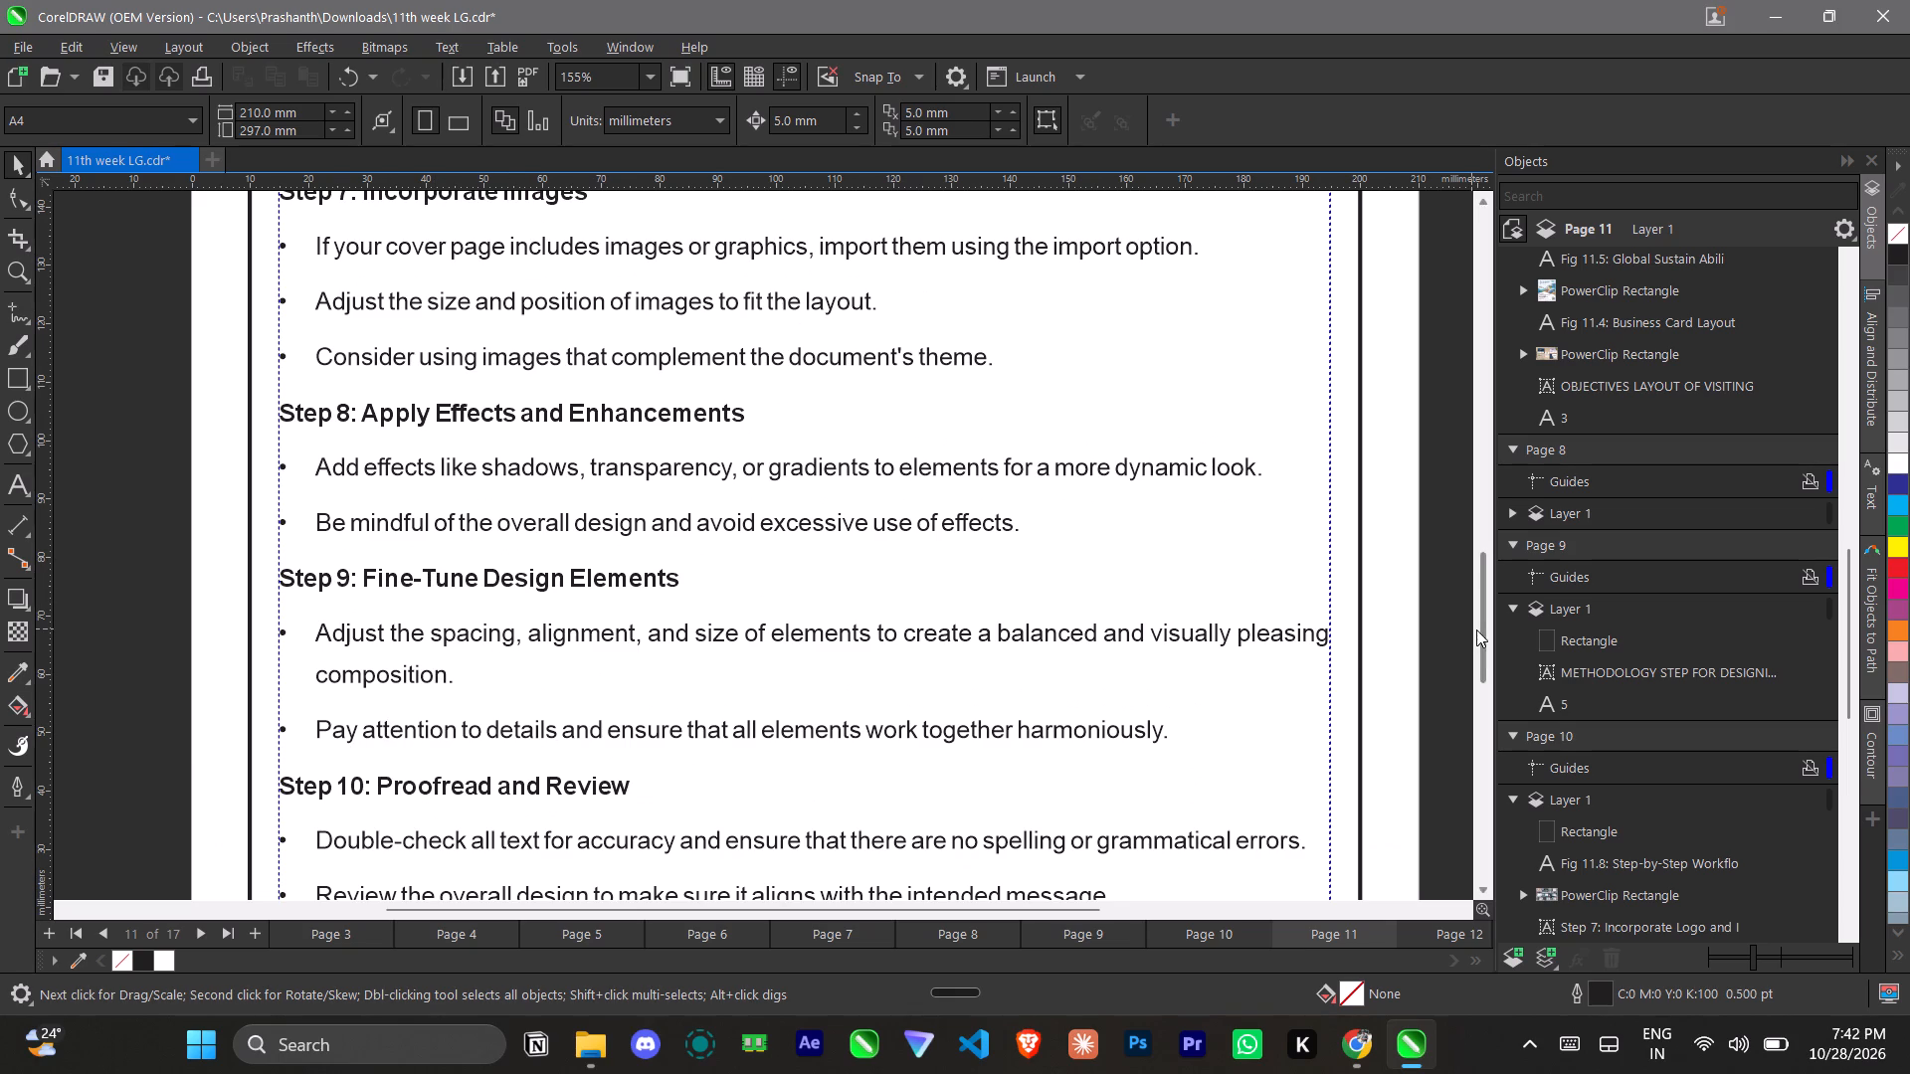
{"action": "scroll", "coordinate": [1081, 600], "scroll_direction": "up", "scroll_amount": 1}
{"action": "scroll", "coordinate": [1081, 600], "scroll_direction": "down", "scroll_amount": 1}
{"action": "left_click_drag", "start_coordinate": [1487, 634], "coordinate": [1478, 590]}
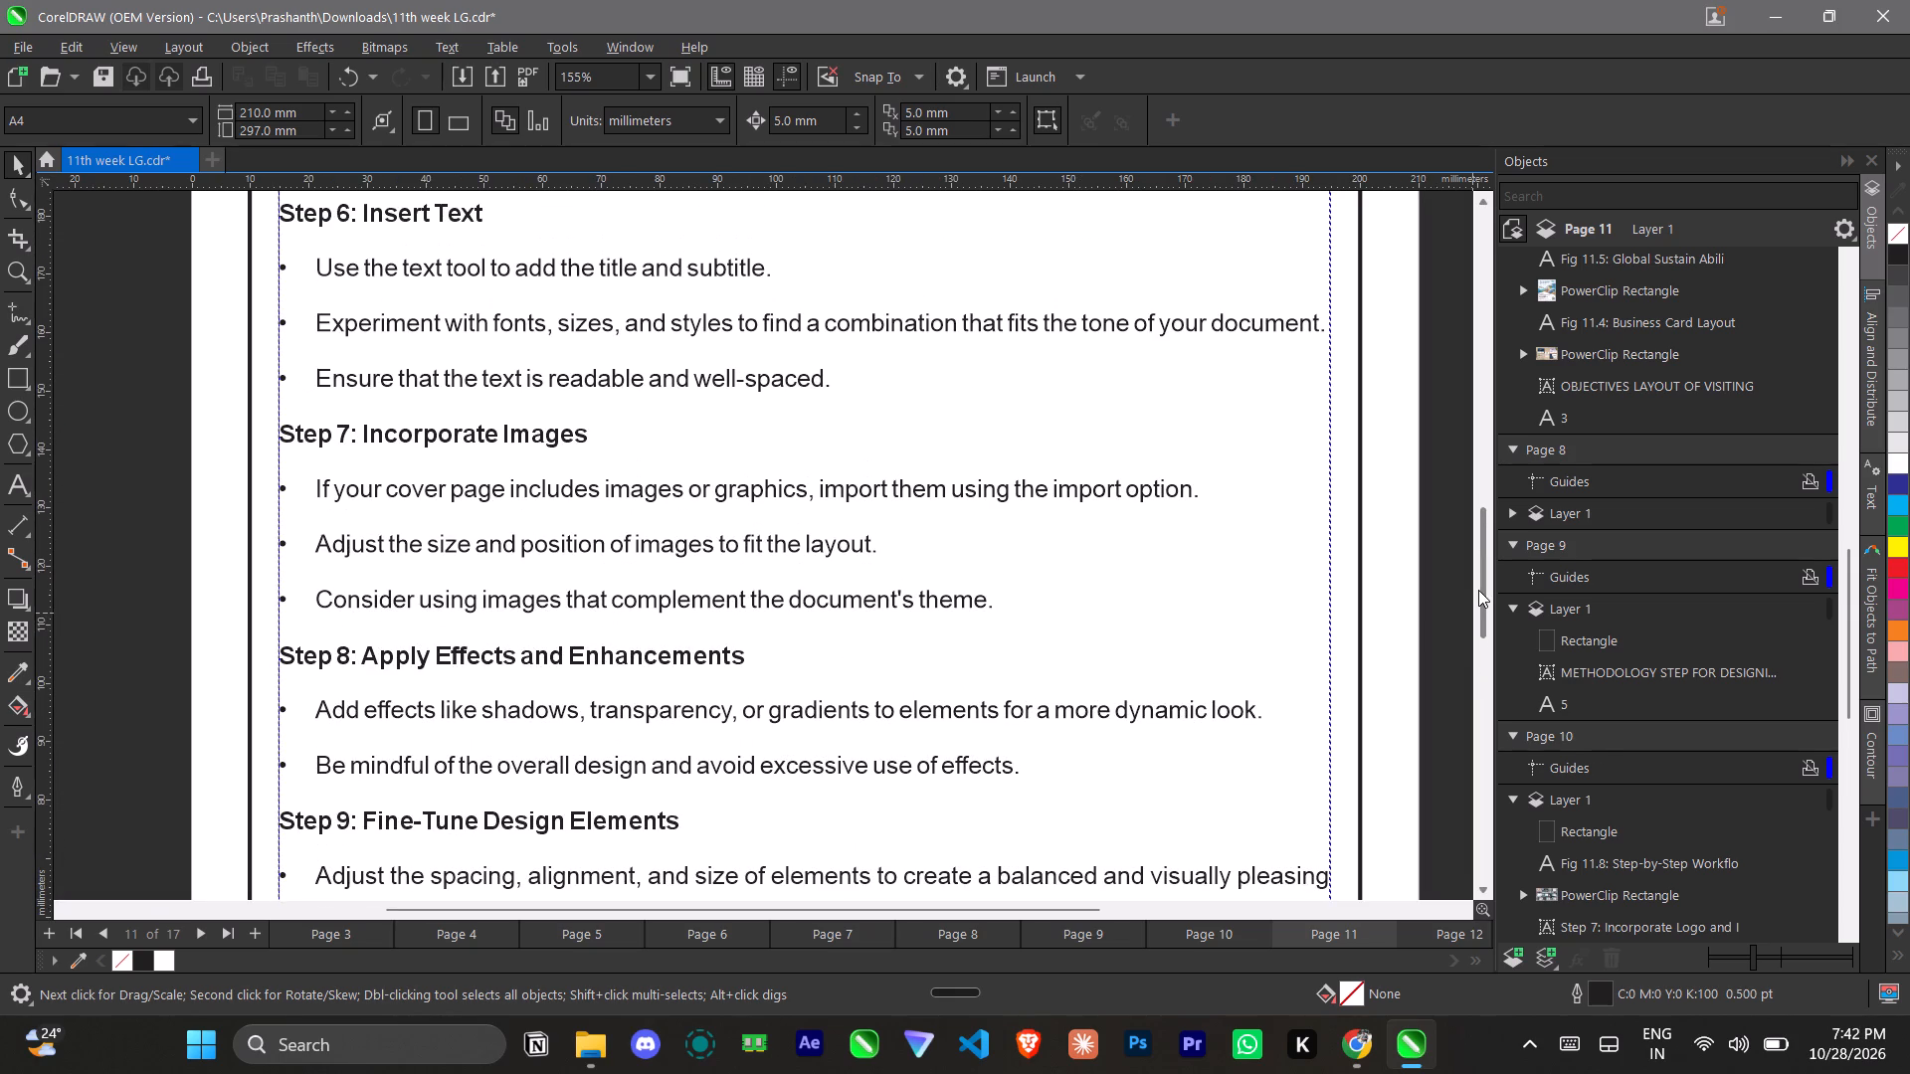
{"action": "left_click_drag", "start_coordinate": [1478, 590], "coordinate": [1469, 573]}
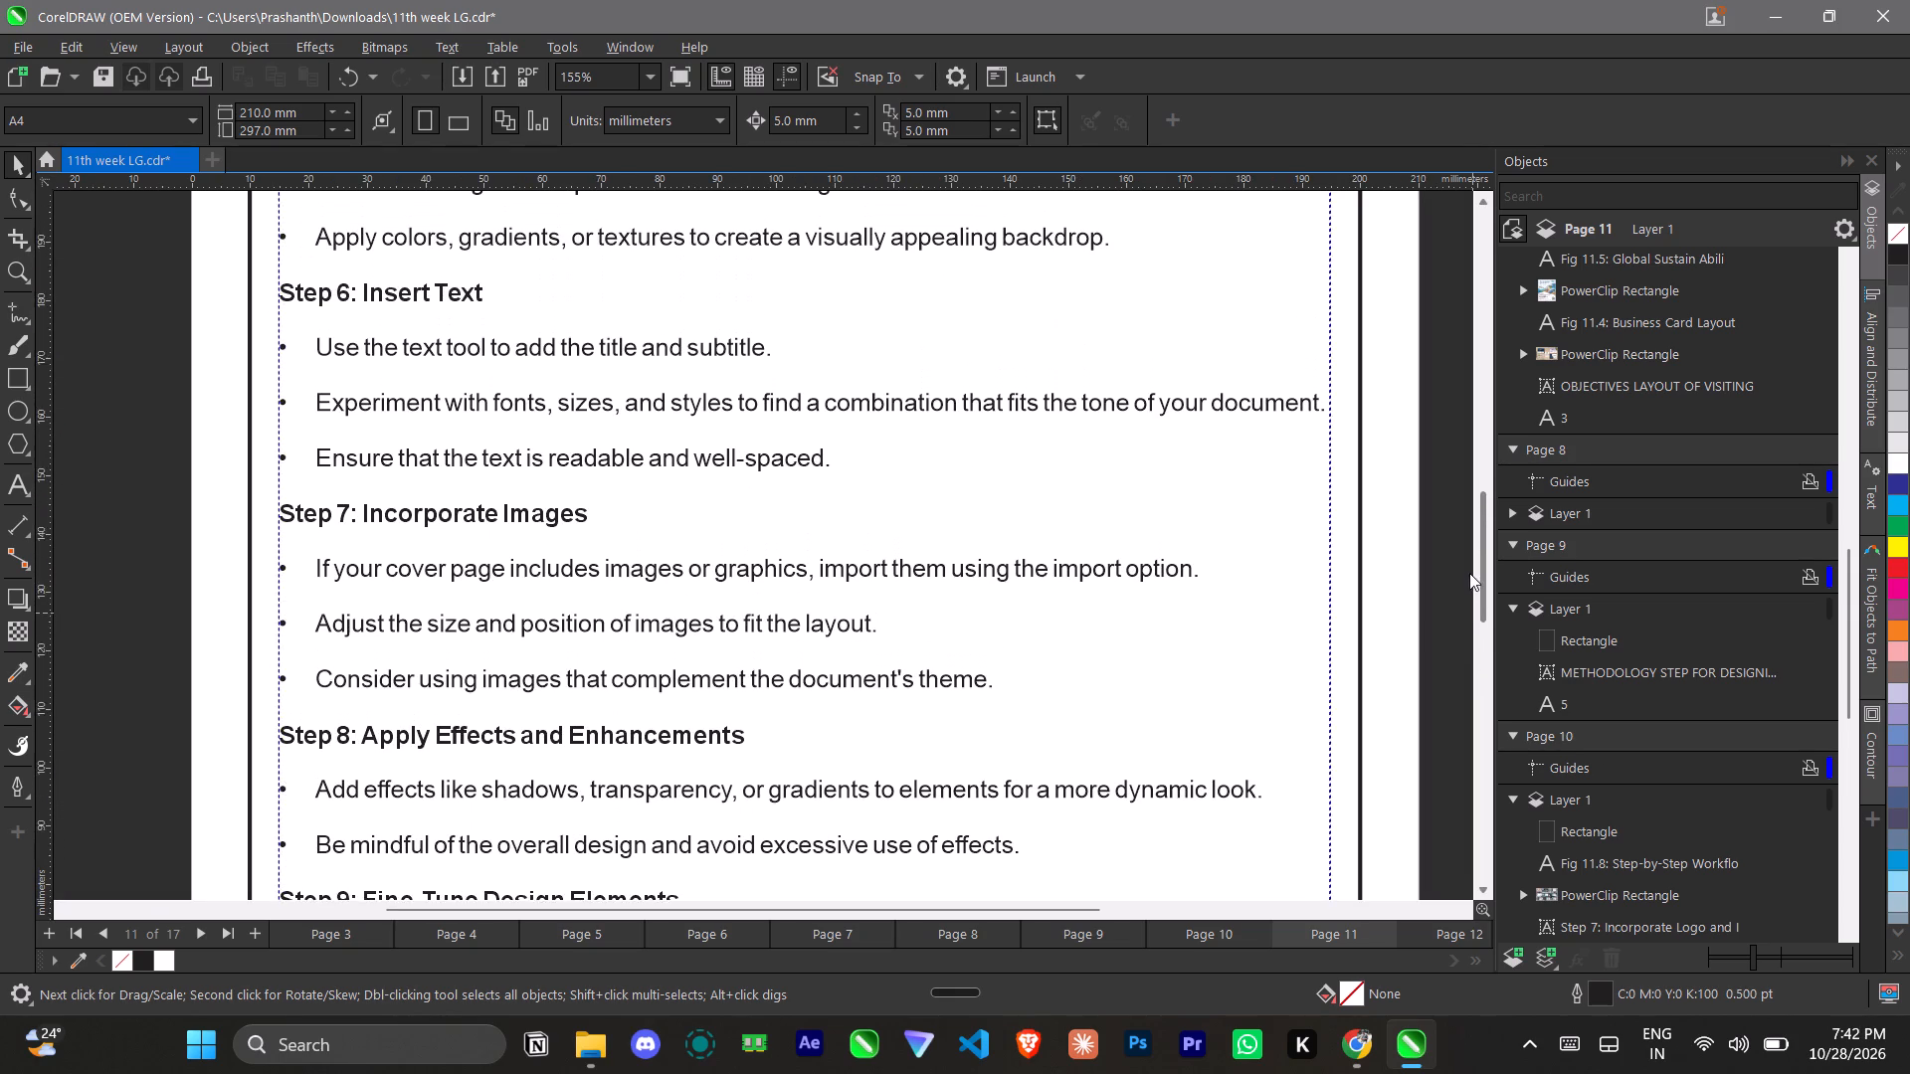
{"action": "left_click_drag", "start_coordinate": [1469, 573], "coordinate": [1459, 537]}
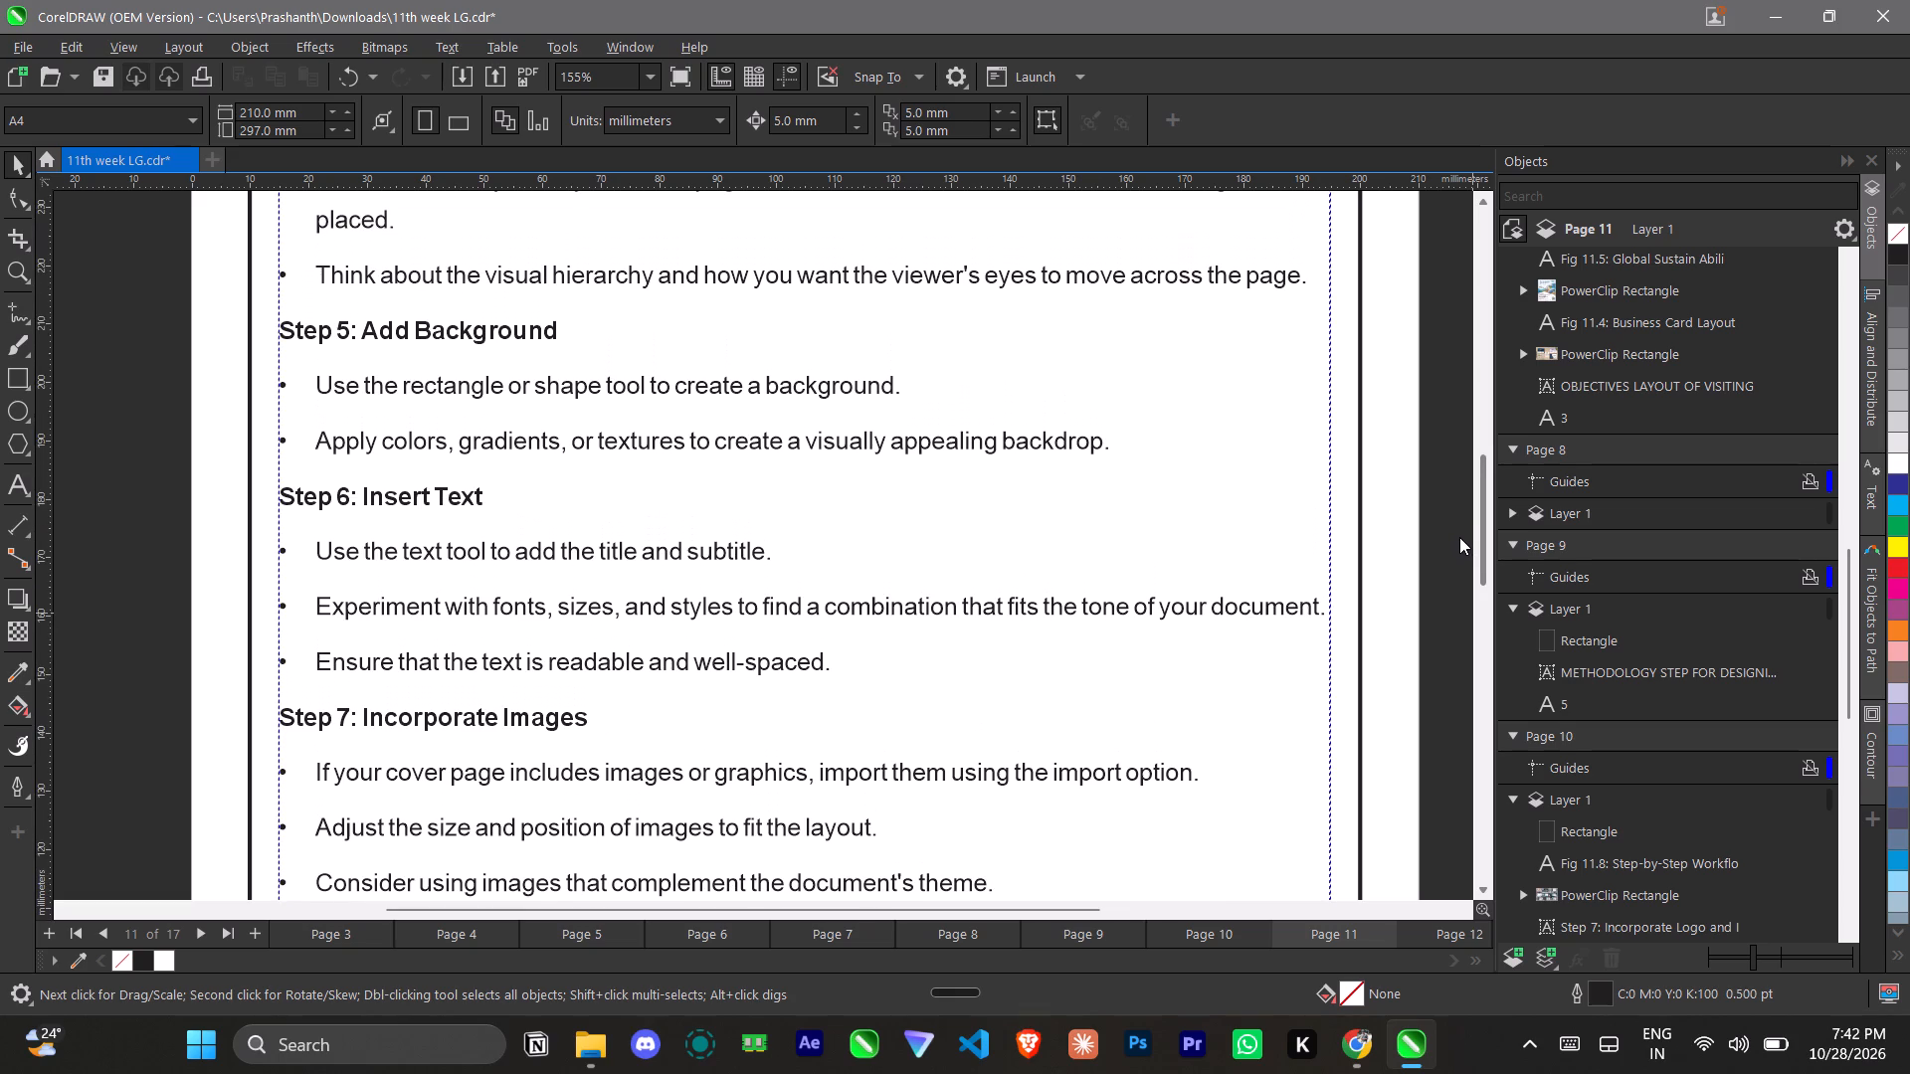
{"action": "left_click_drag", "start_coordinate": [1459, 537], "coordinate": [1460, 515]}
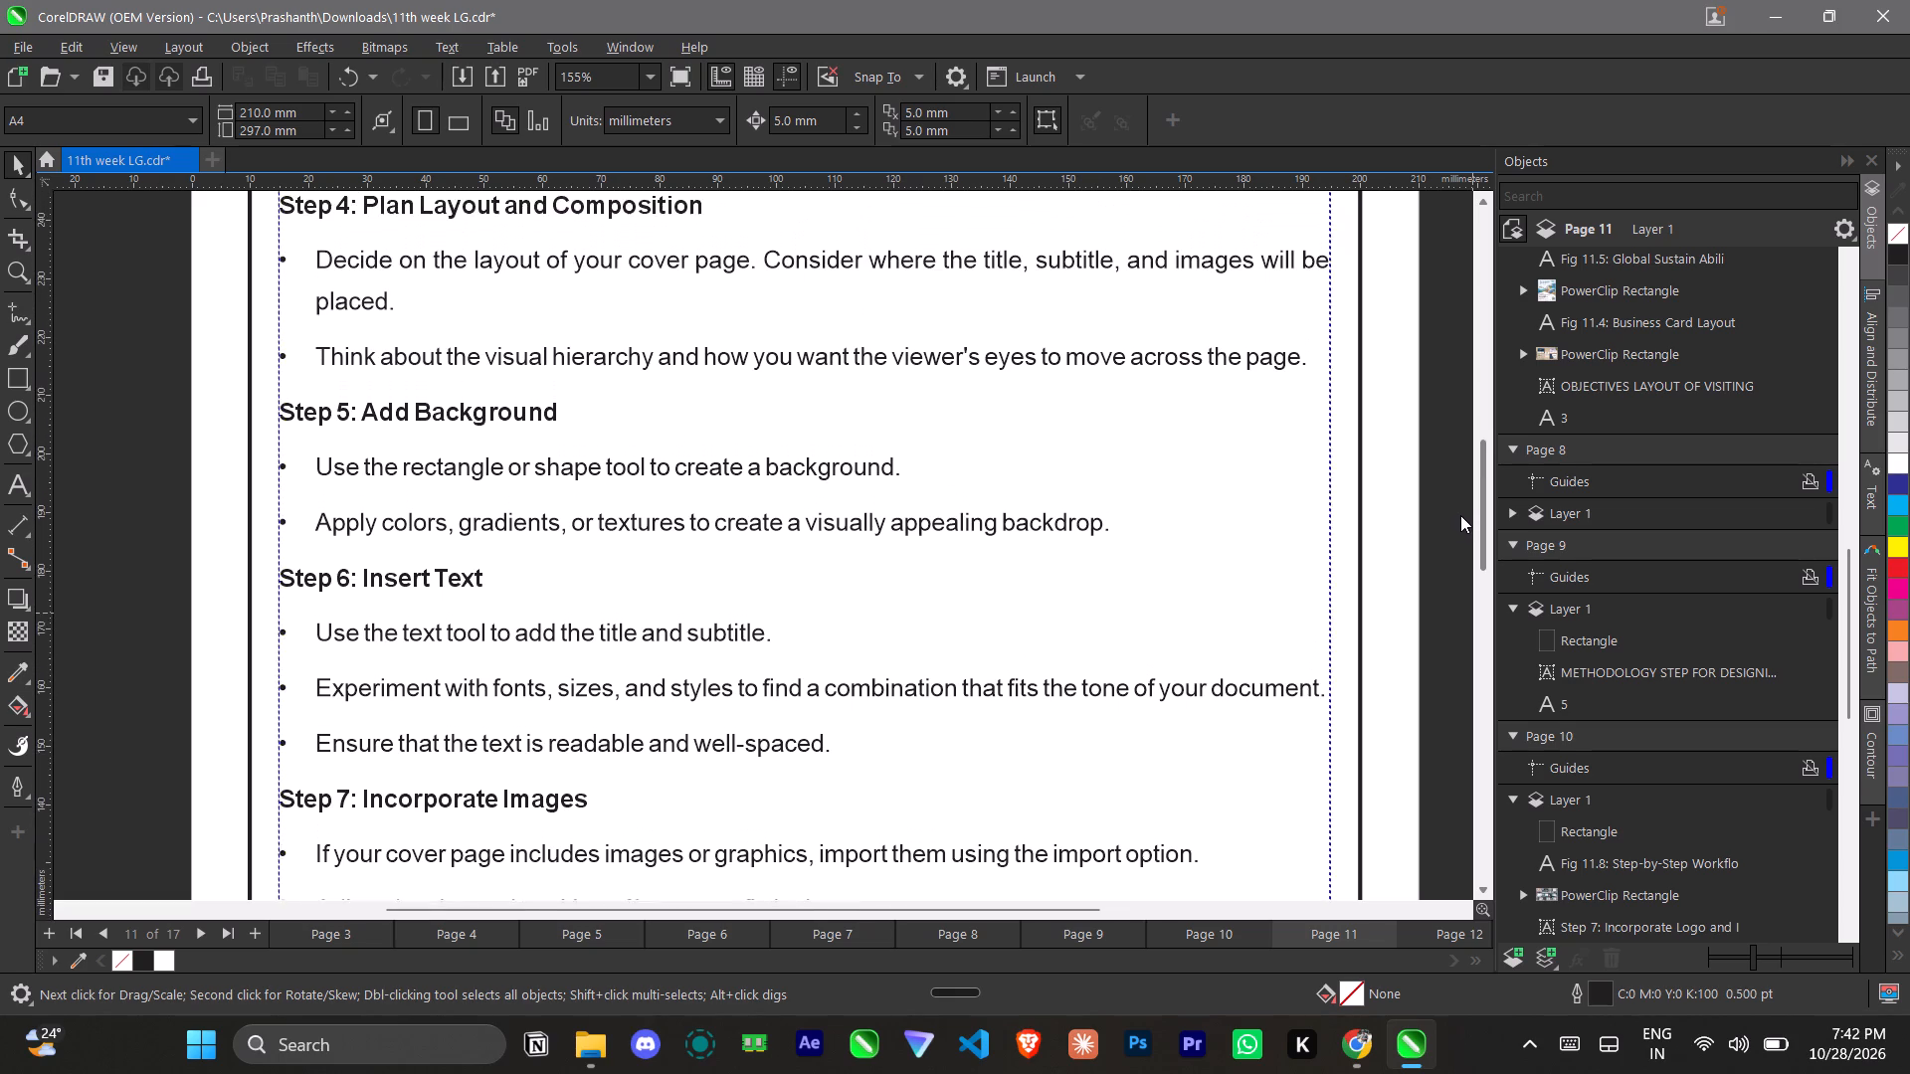
{"action": "left_click_drag", "start_coordinate": [1460, 515], "coordinate": [1470, 463]}
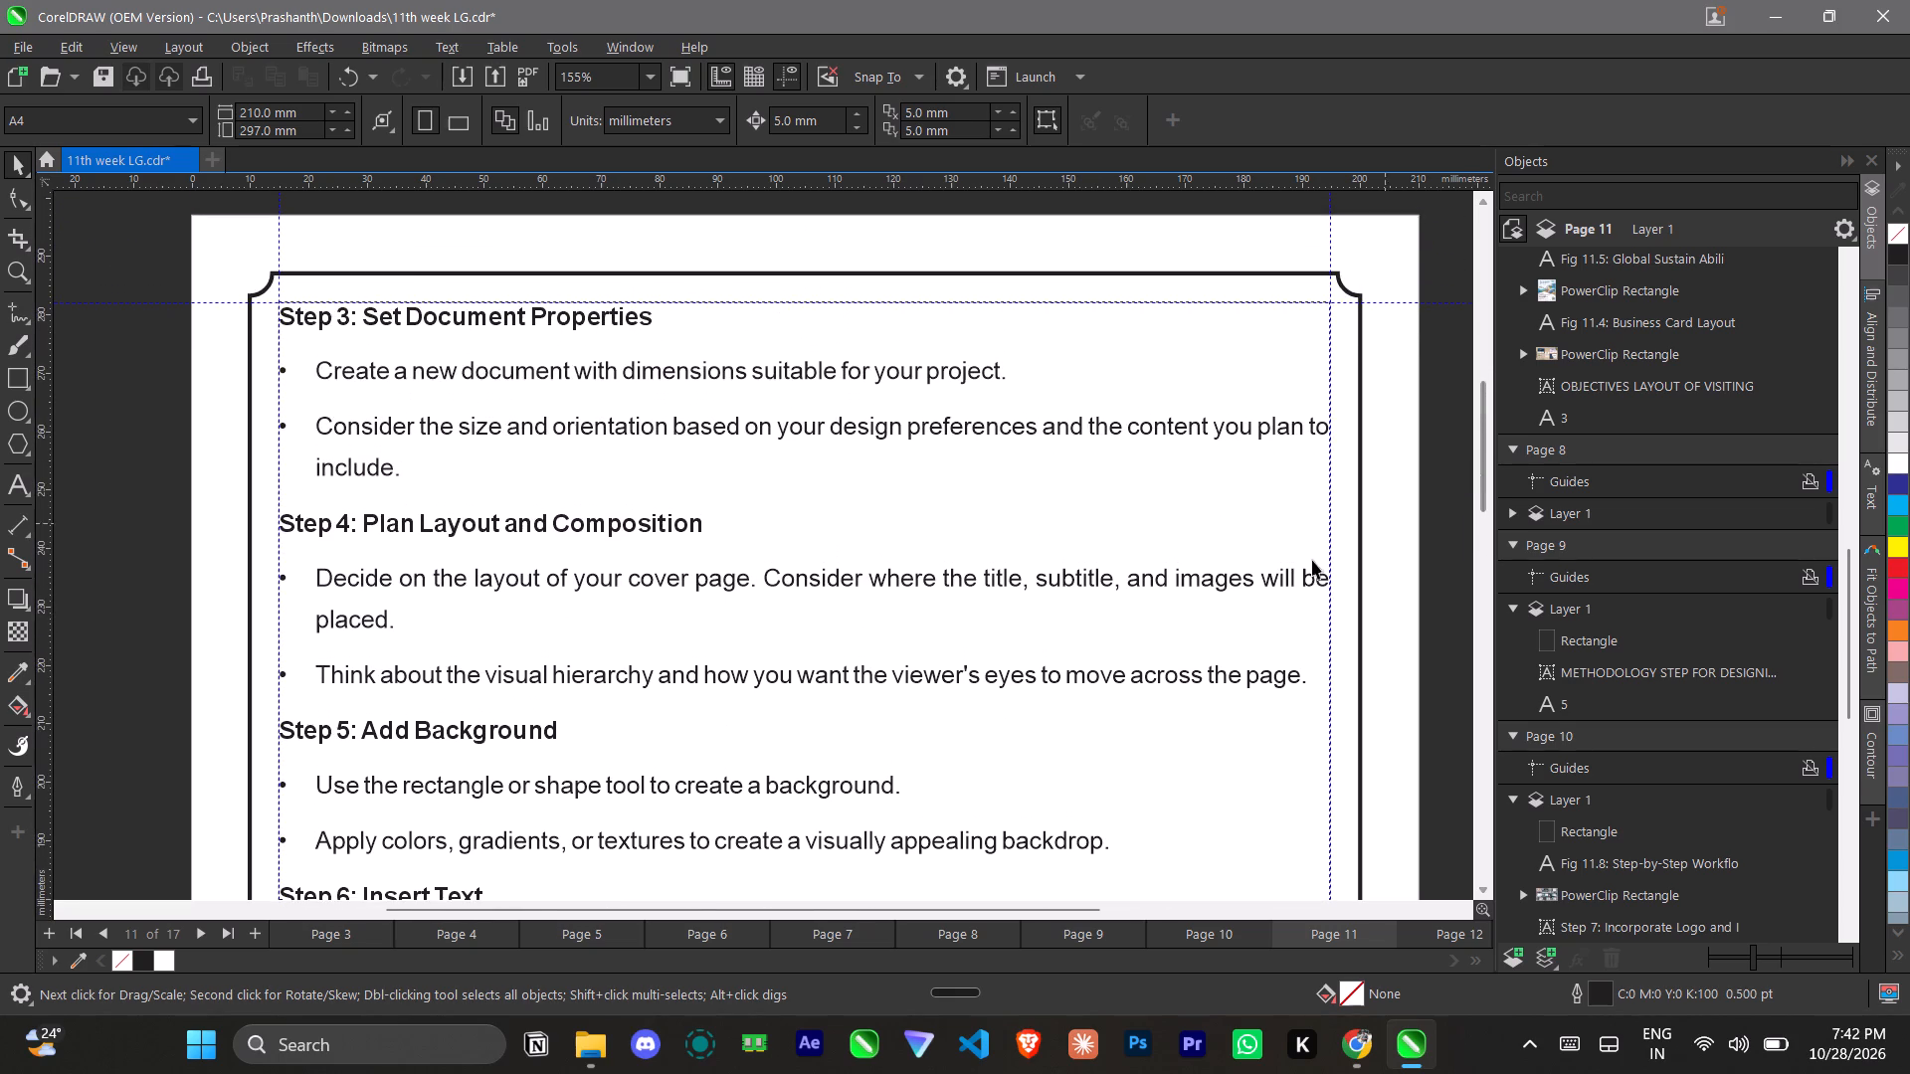
Go to page 12 and proofread Step 11: Save and Export, the Fig 11.9 caption and the five visiting card applications.
{"action": "left_click", "coordinate": [1425, 939]}
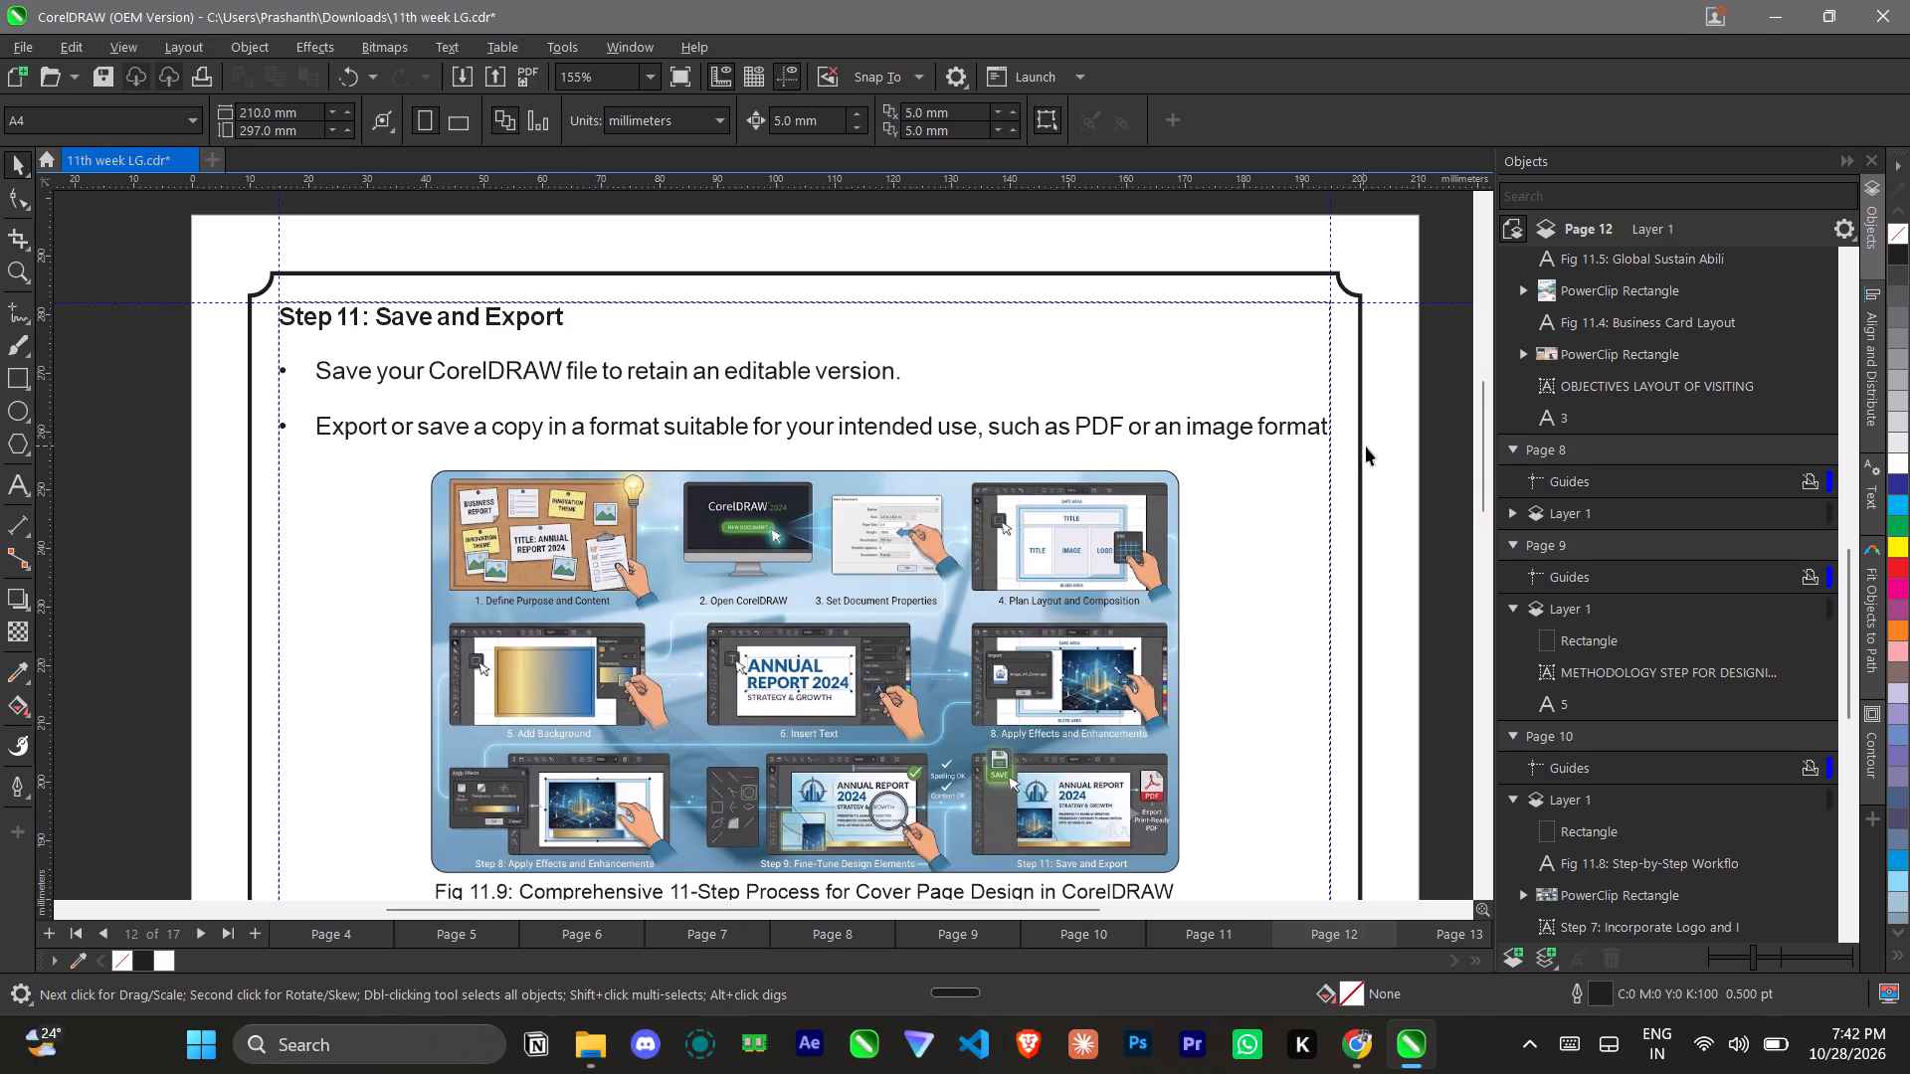
{"action": "left_click_drag", "start_coordinate": [1480, 463], "coordinate": [1501, 575]}
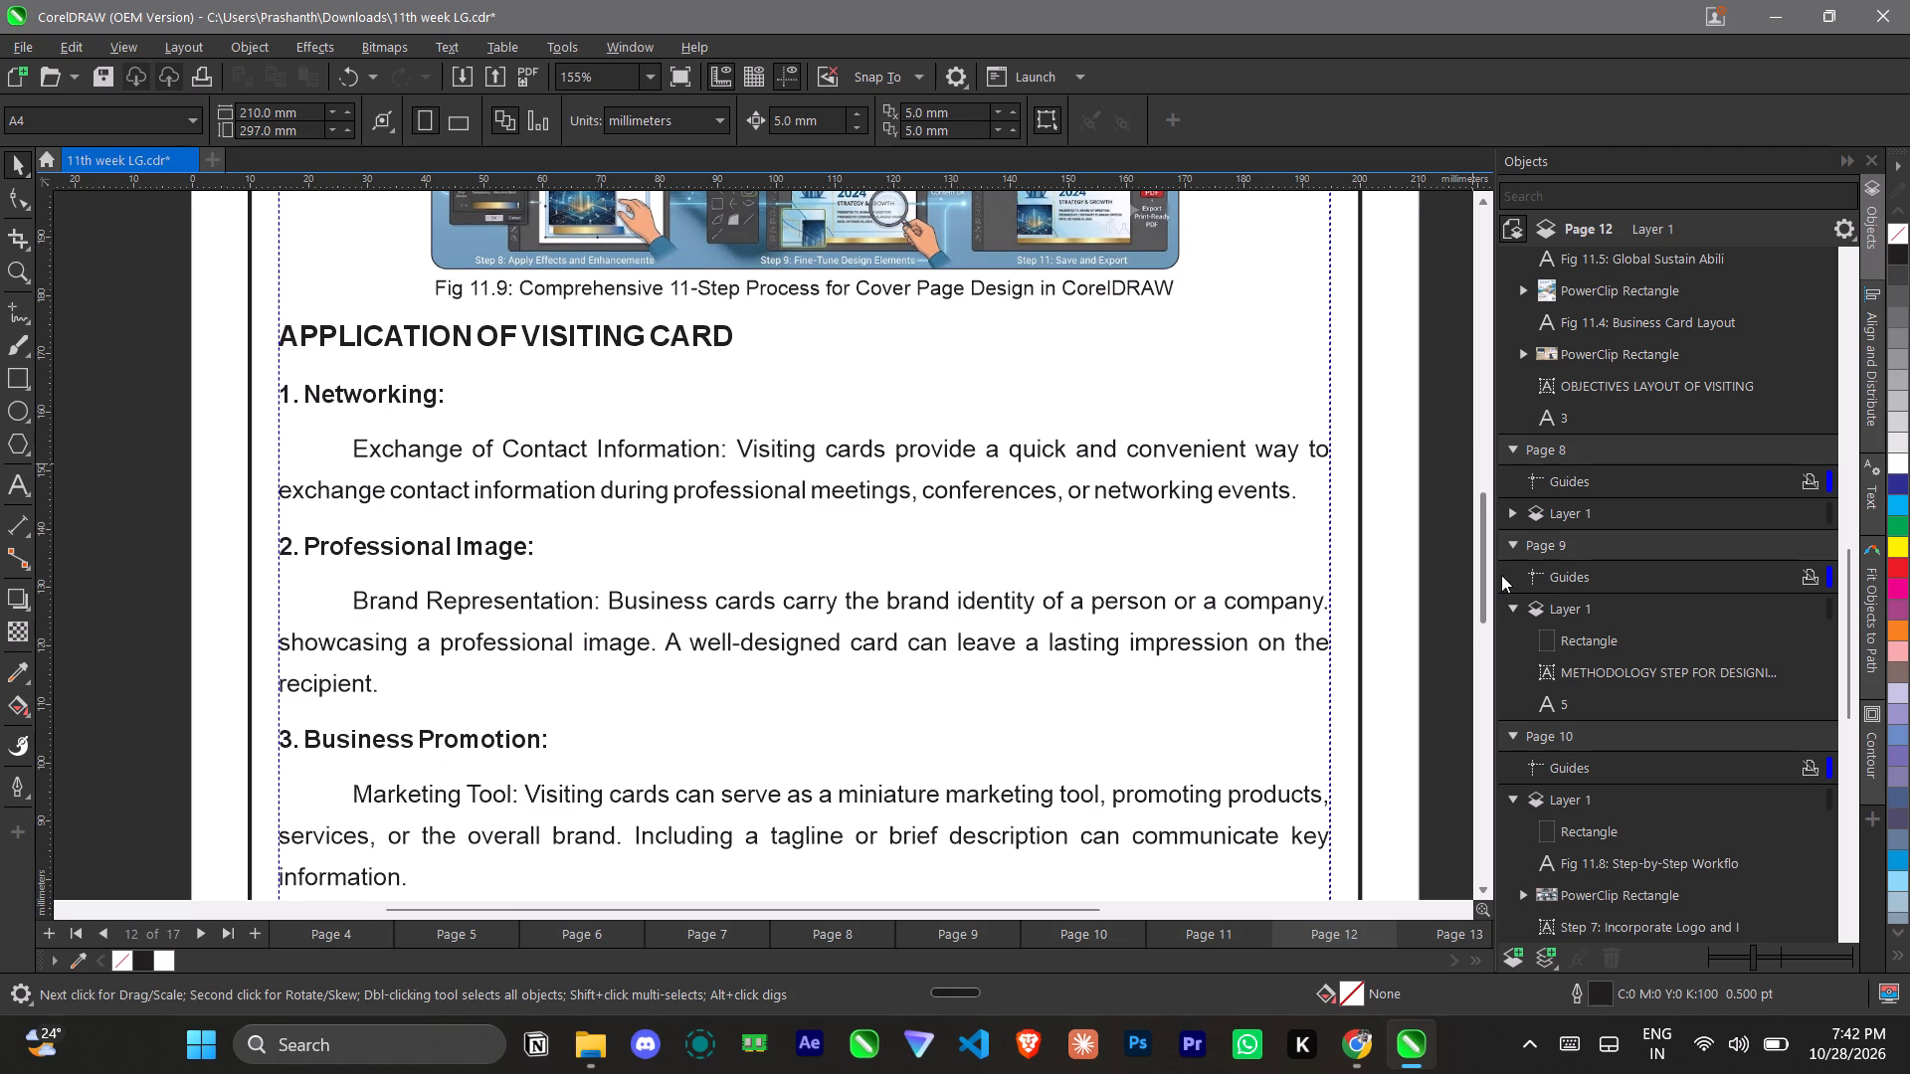
{"action": "left_click_drag", "start_coordinate": [1501, 575], "coordinate": [1501, 576]}
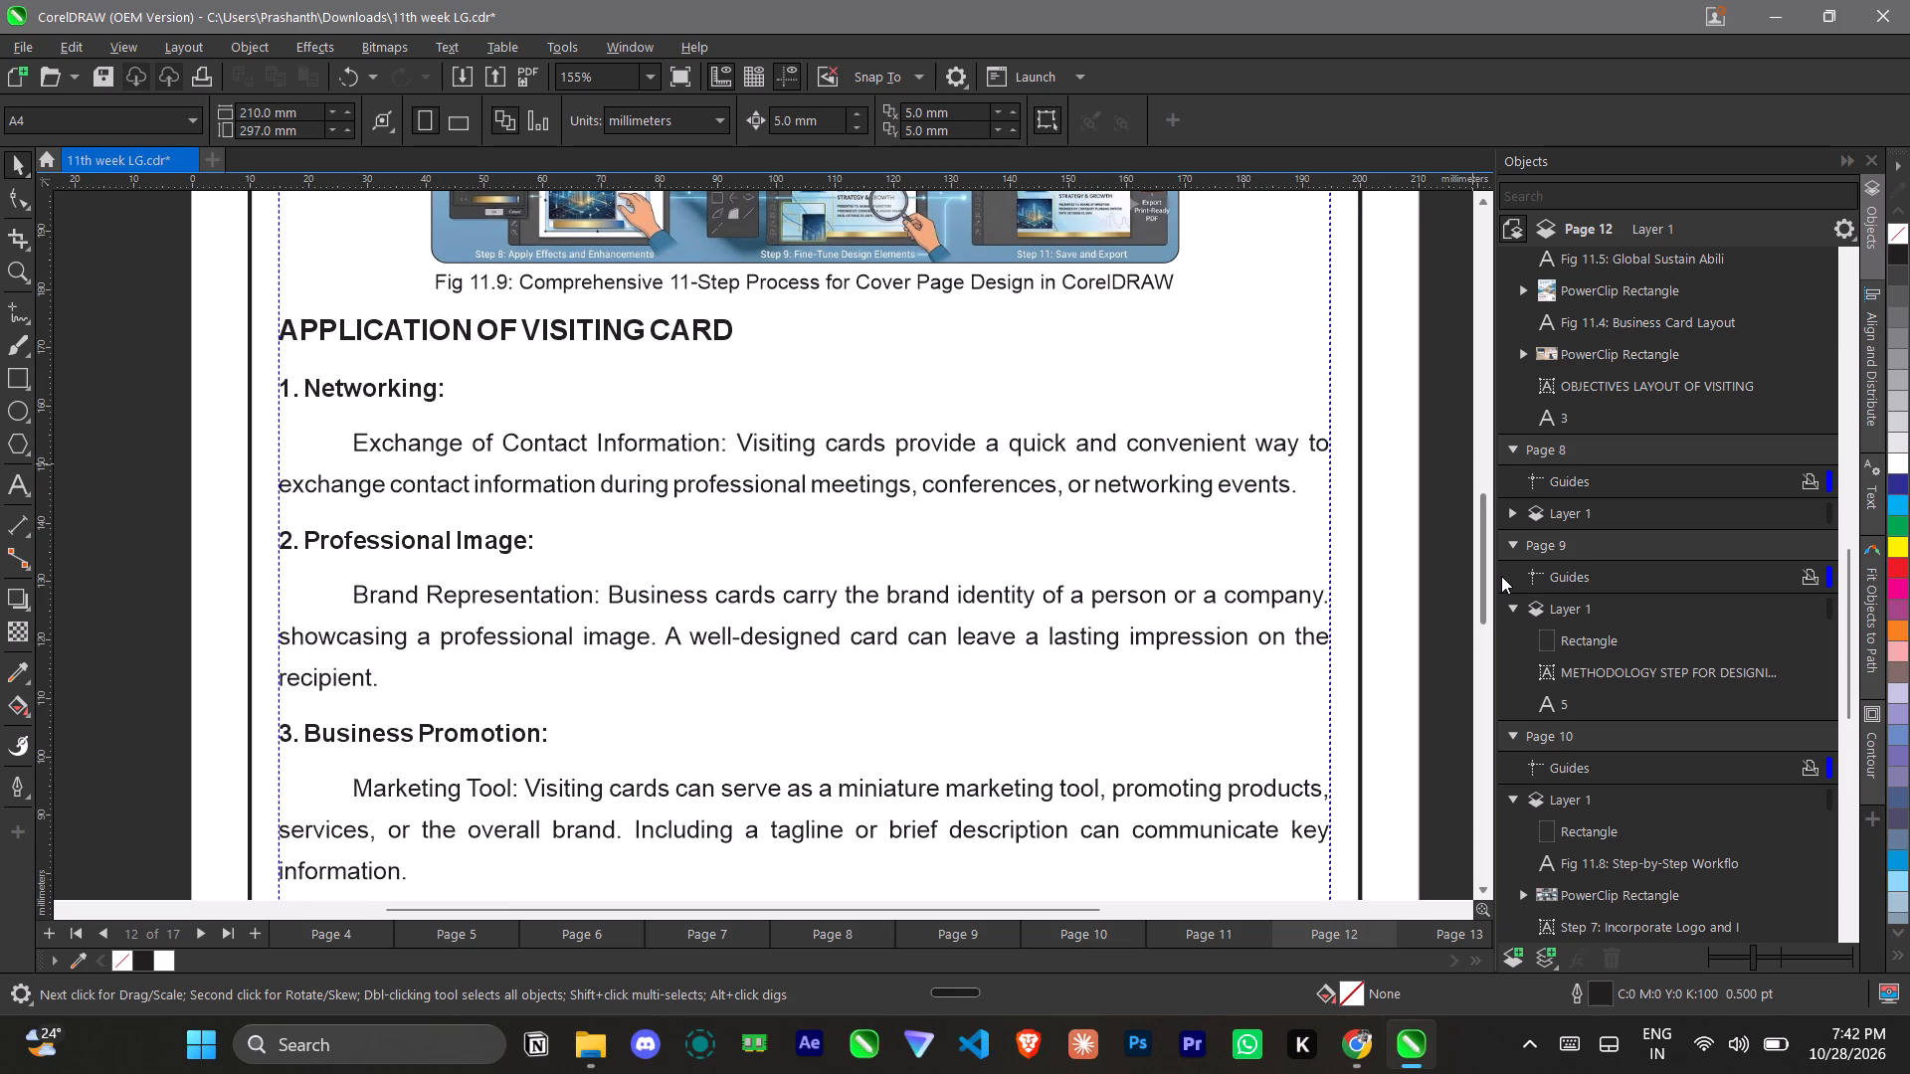
{"action": "left_click_drag", "start_coordinate": [1501, 576], "coordinate": [1503, 587]}
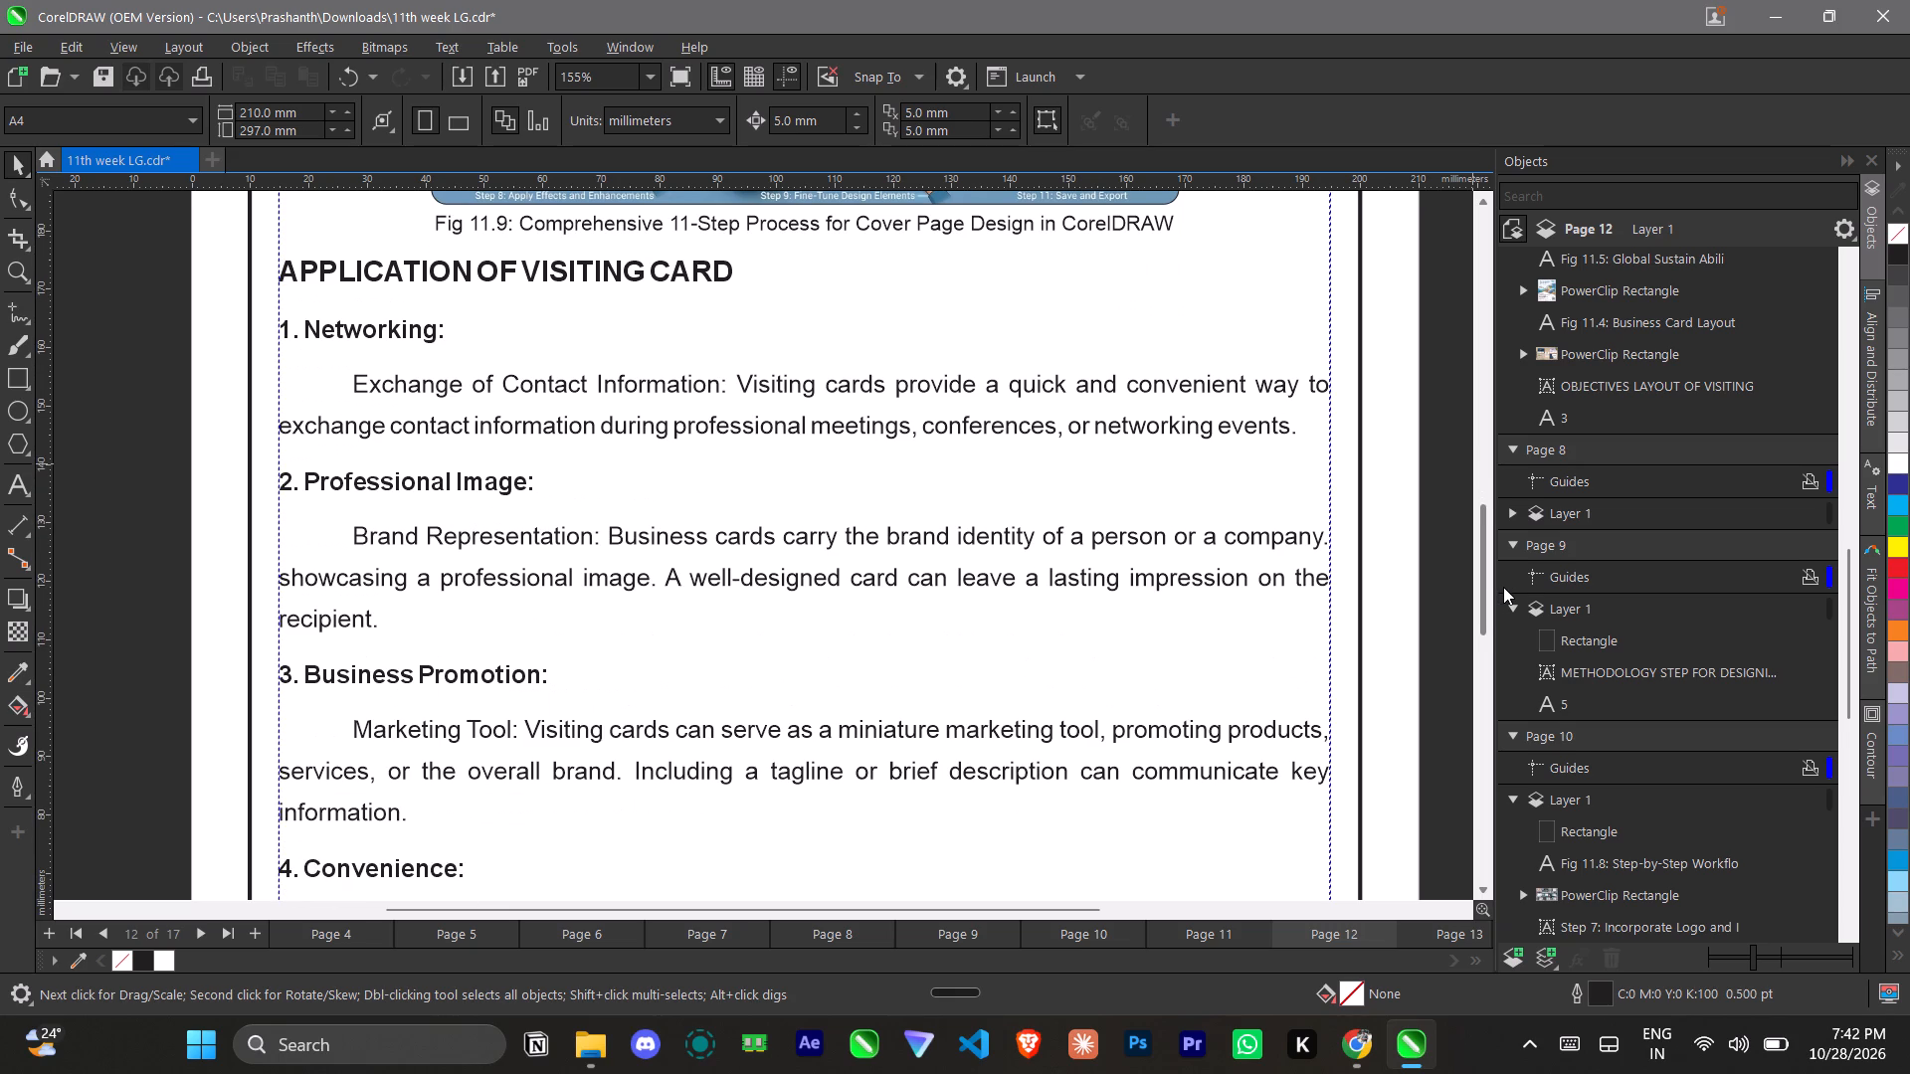
{"action": "left_click_drag", "start_coordinate": [1503, 587], "coordinate": [1505, 637]}
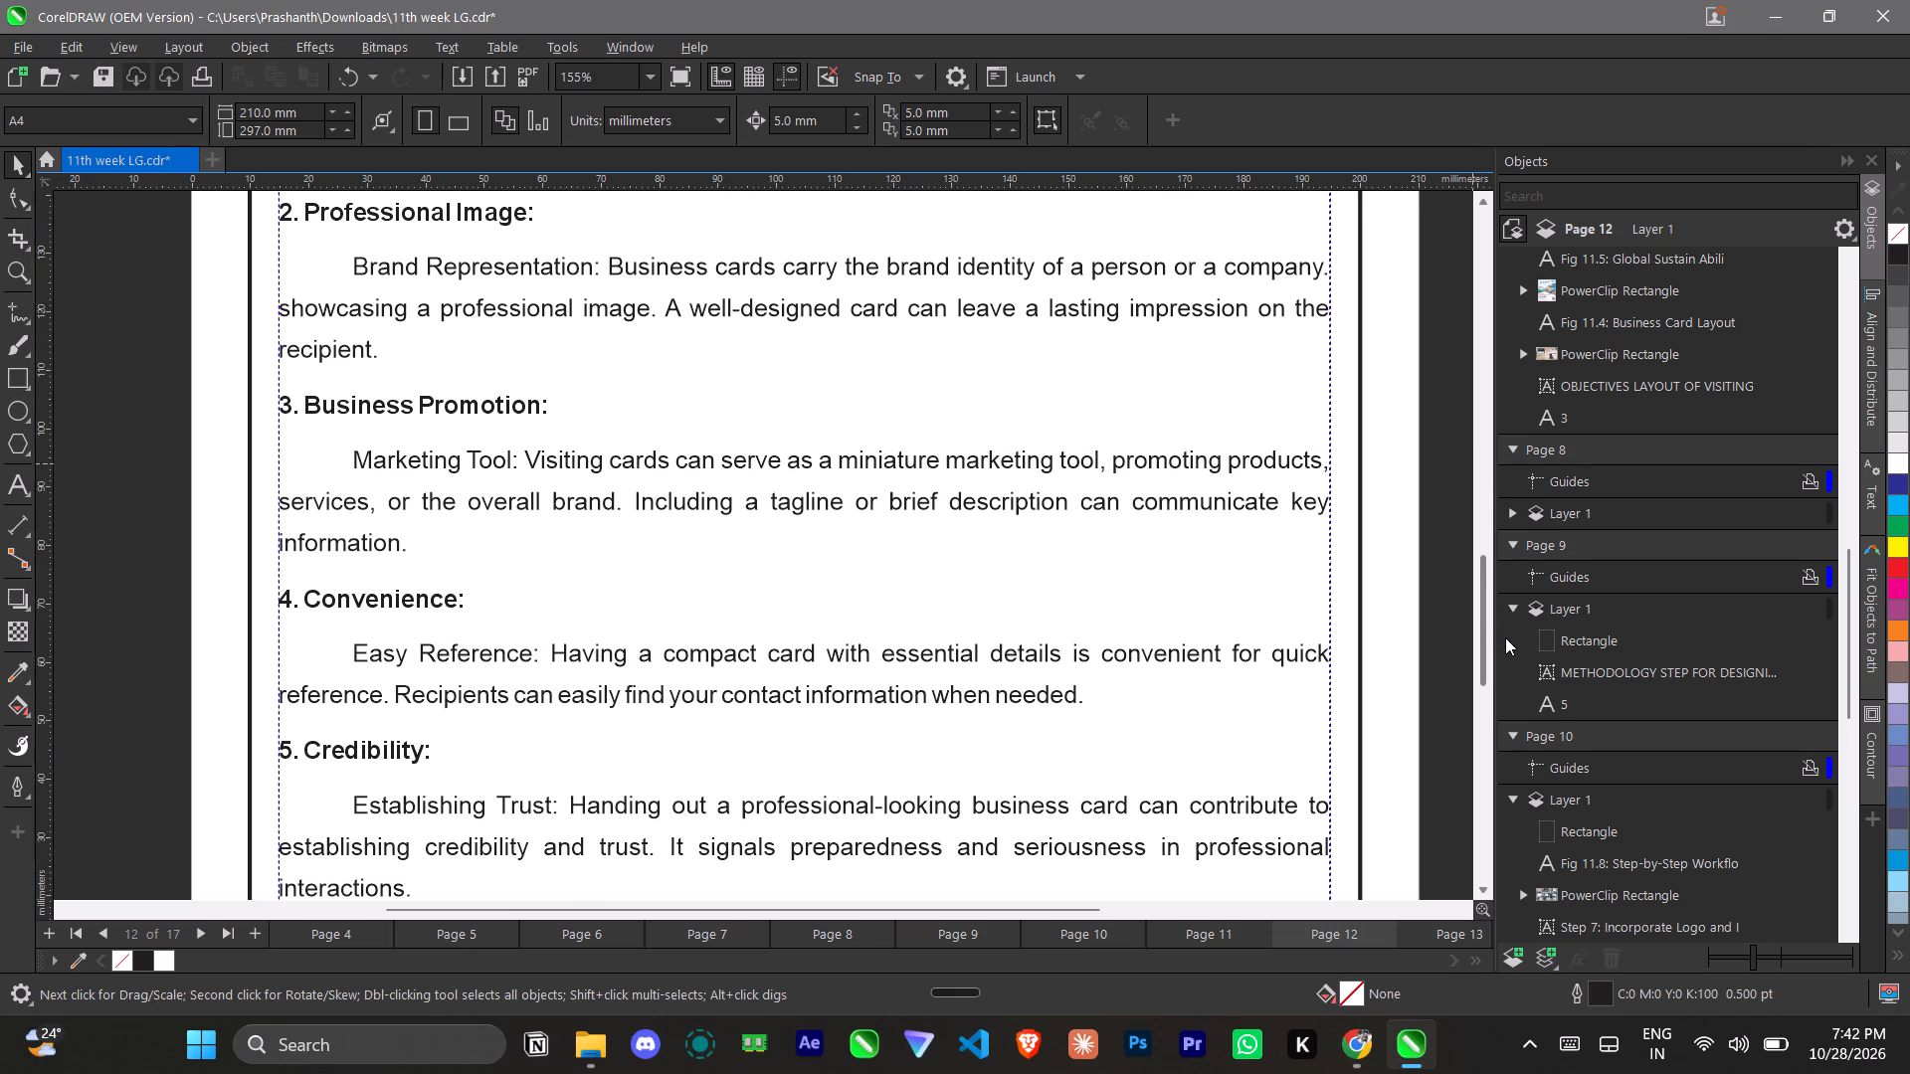
{"action": "left_click_drag", "start_coordinate": [1505, 637], "coordinate": [1508, 654]}
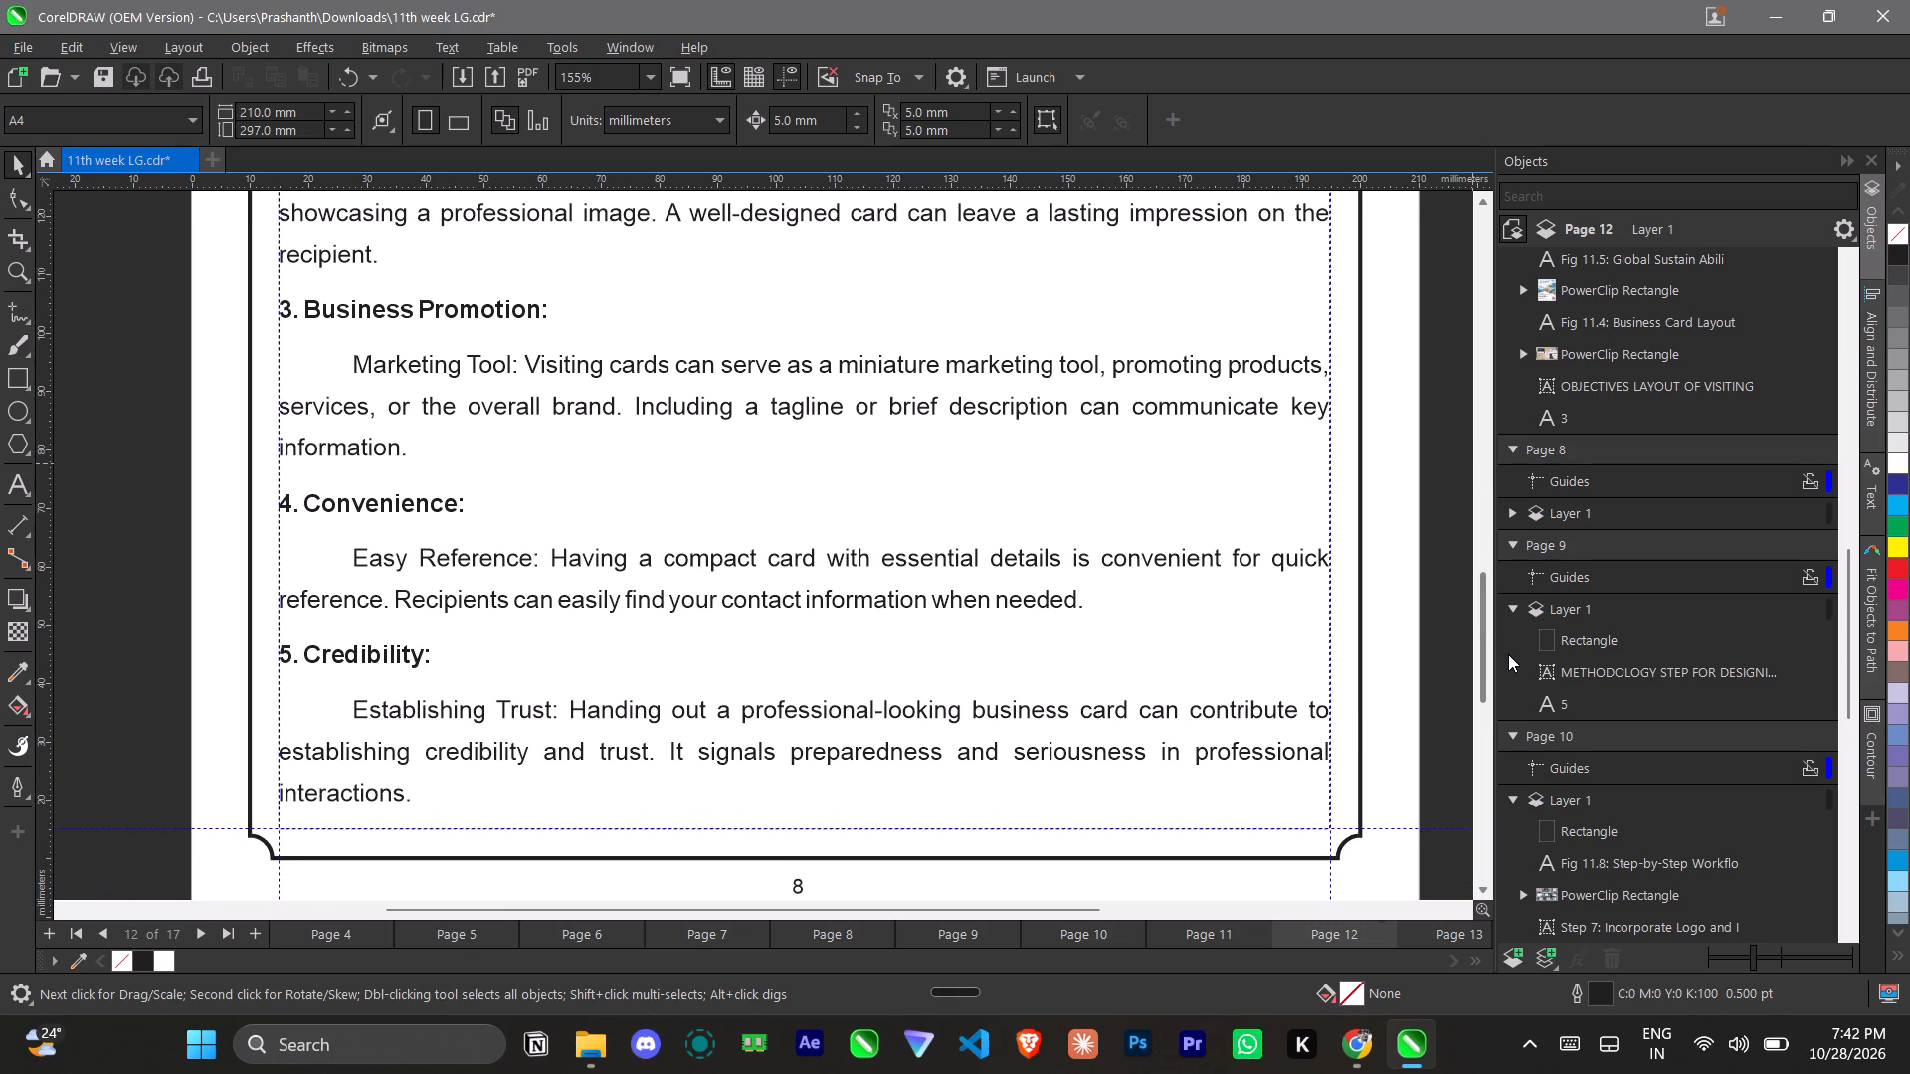
{"action": "left_click_drag", "start_coordinate": [1508, 654], "coordinate": [1510, 677]}
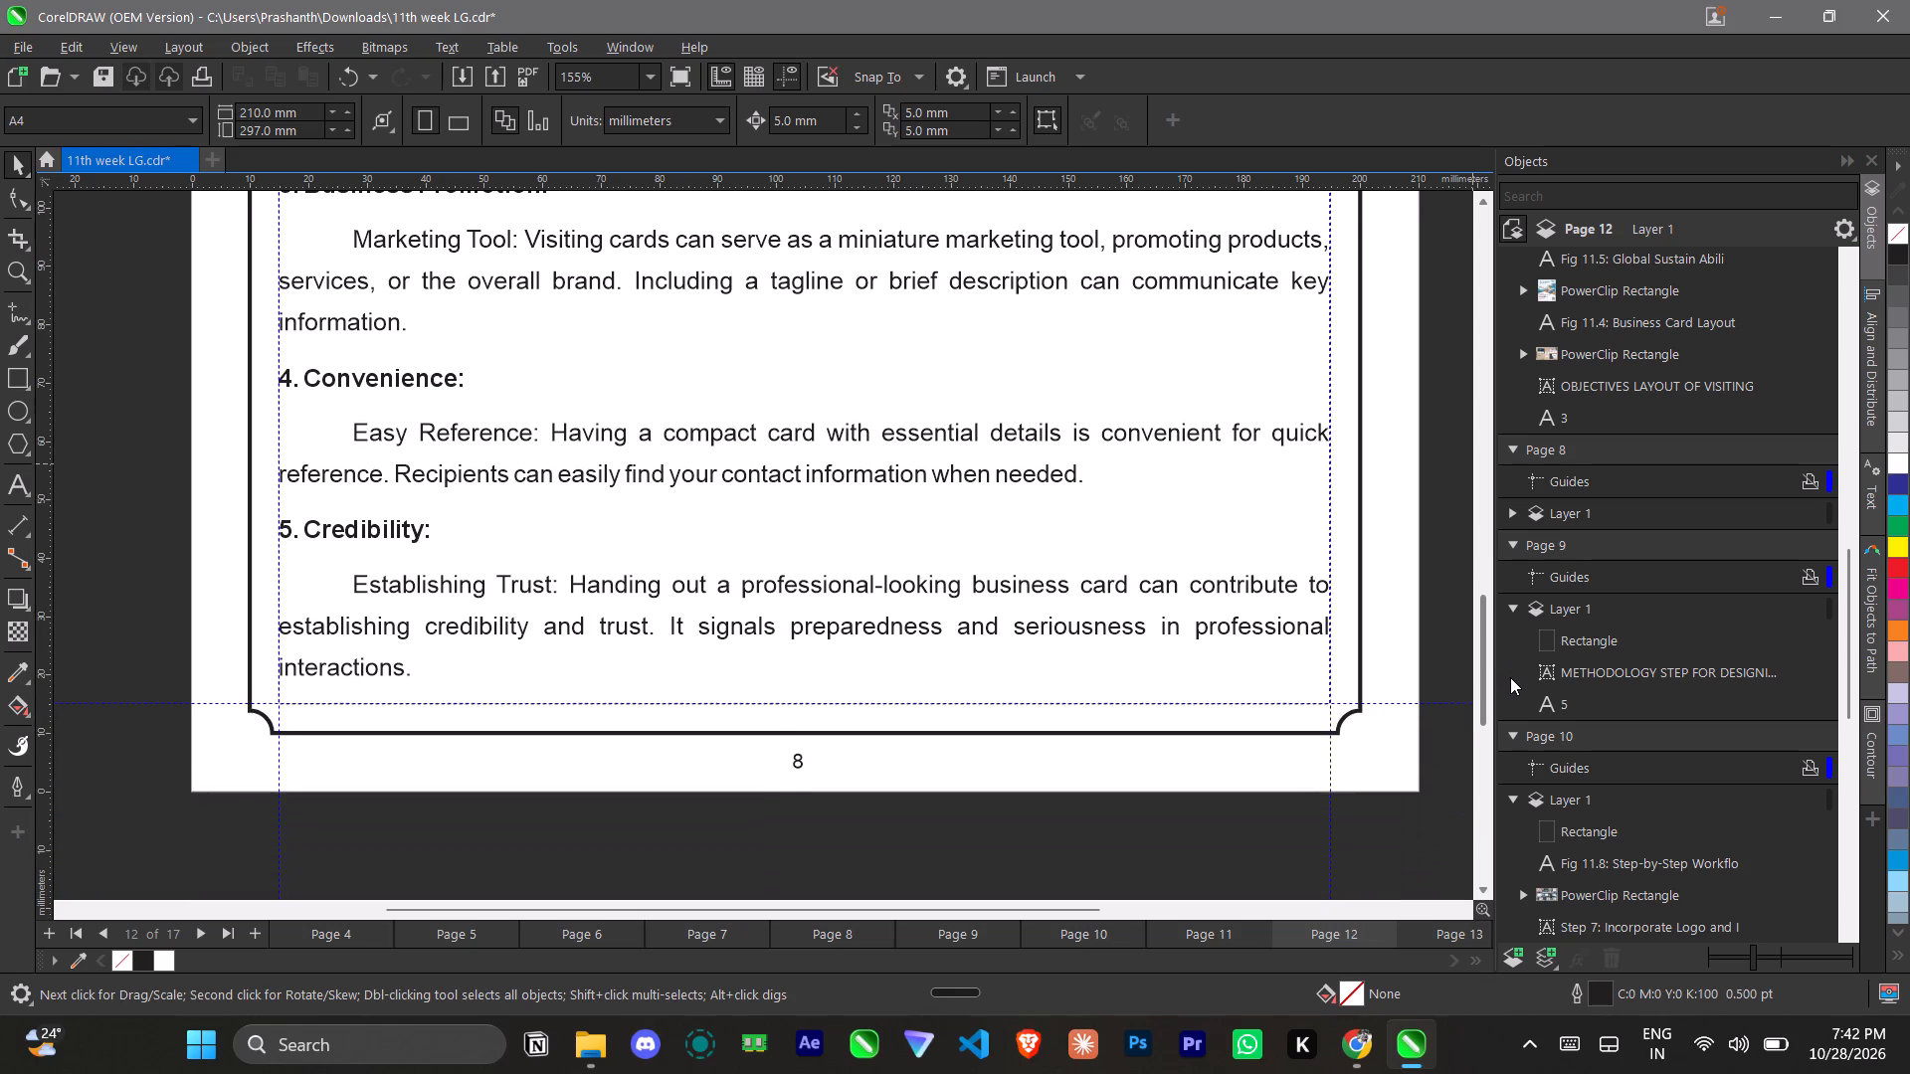
{"action": "left_click_drag", "start_coordinate": [1510, 677], "coordinate": [1505, 628]}
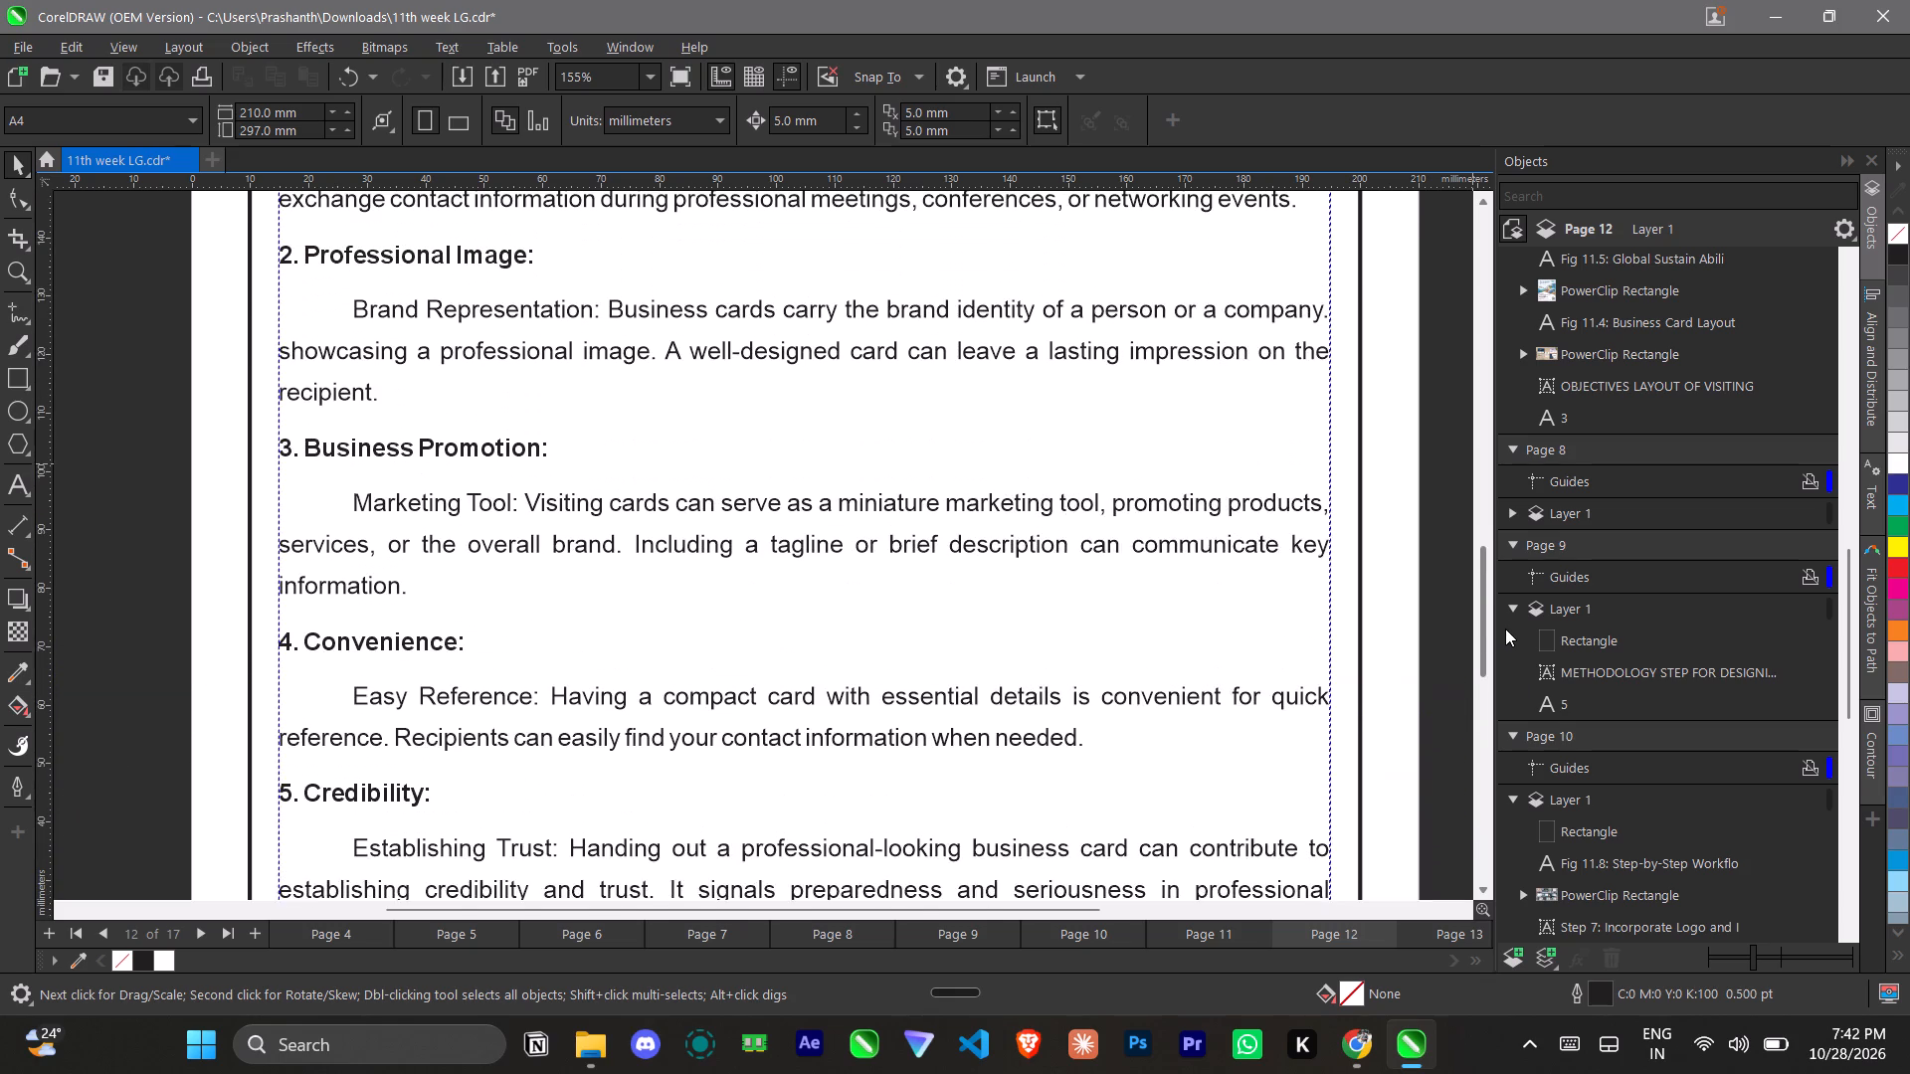
{"action": "left_click_drag", "start_coordinate": [1505, 628], "coordinate": [1490, 571]}
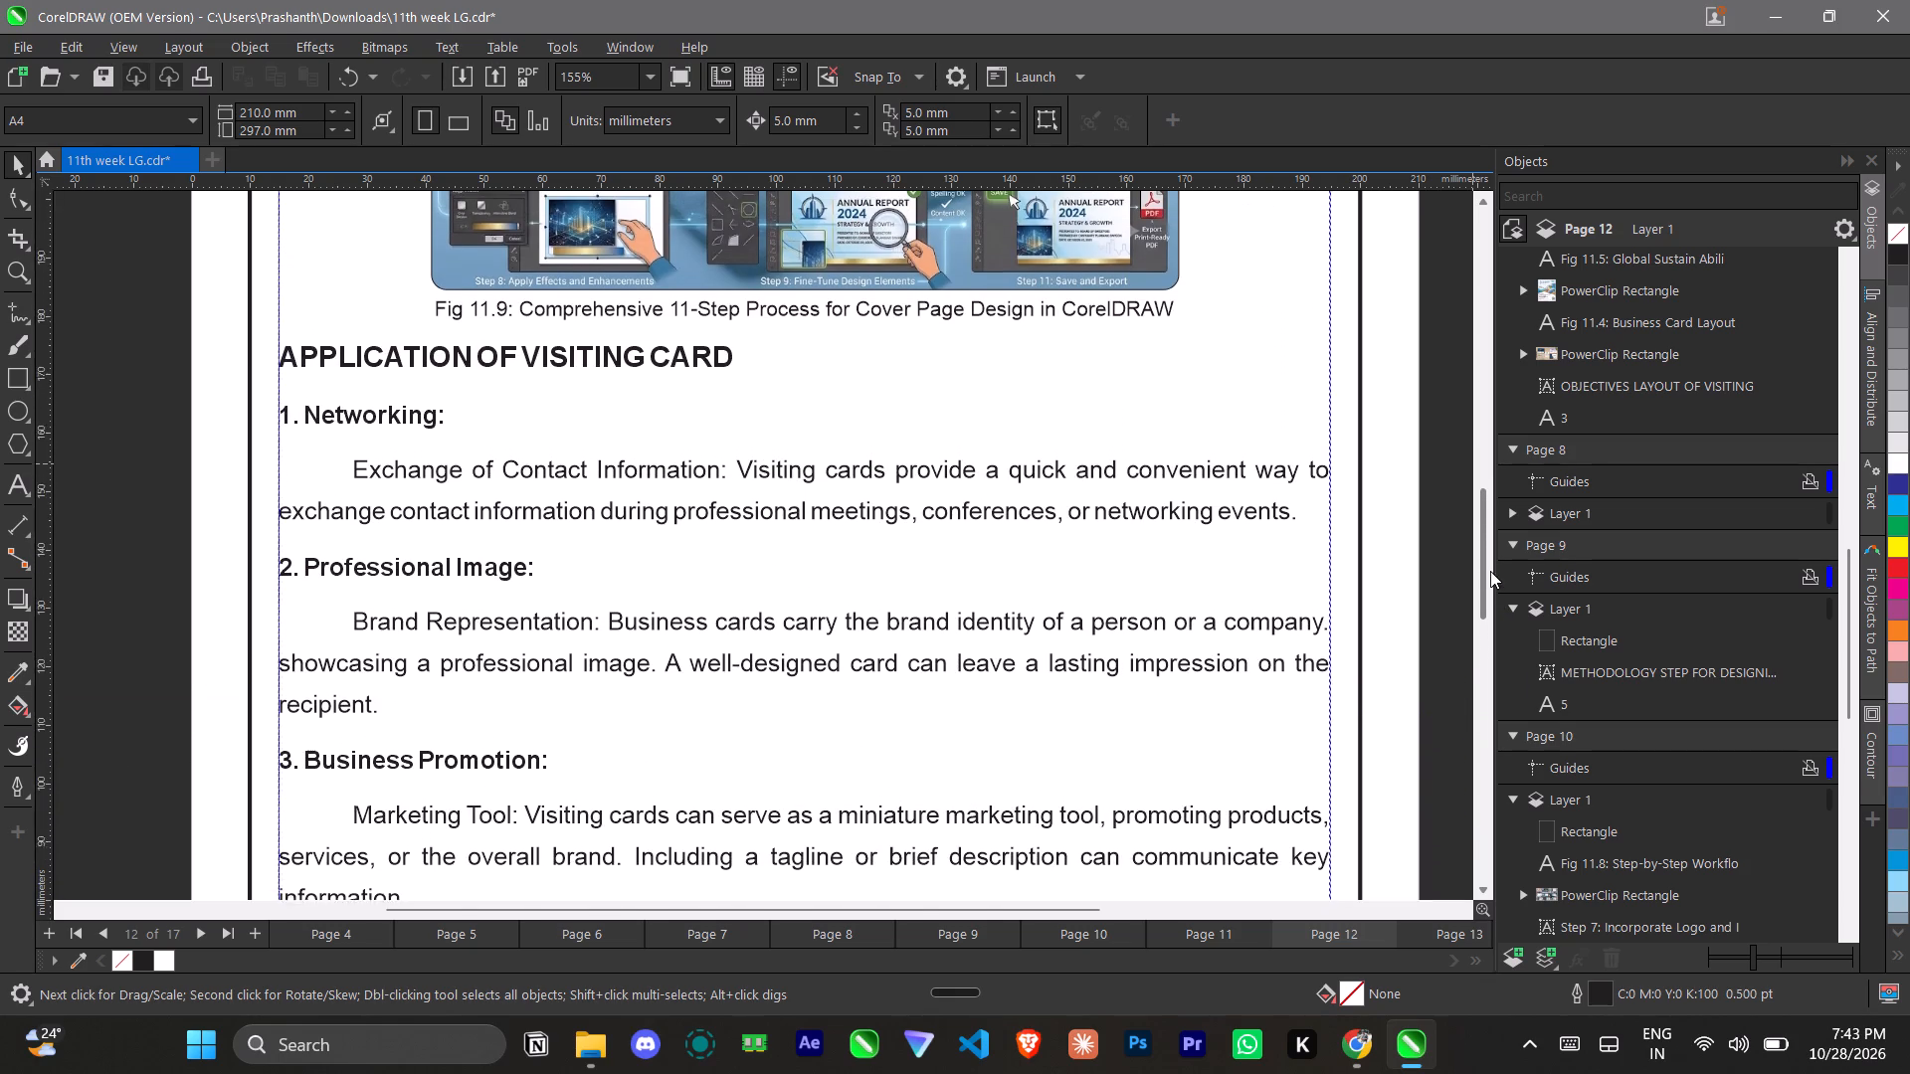
{"action": "left_click_drag", "start_coordinate": [1490, 571], "coordinate": [1488, 563]}
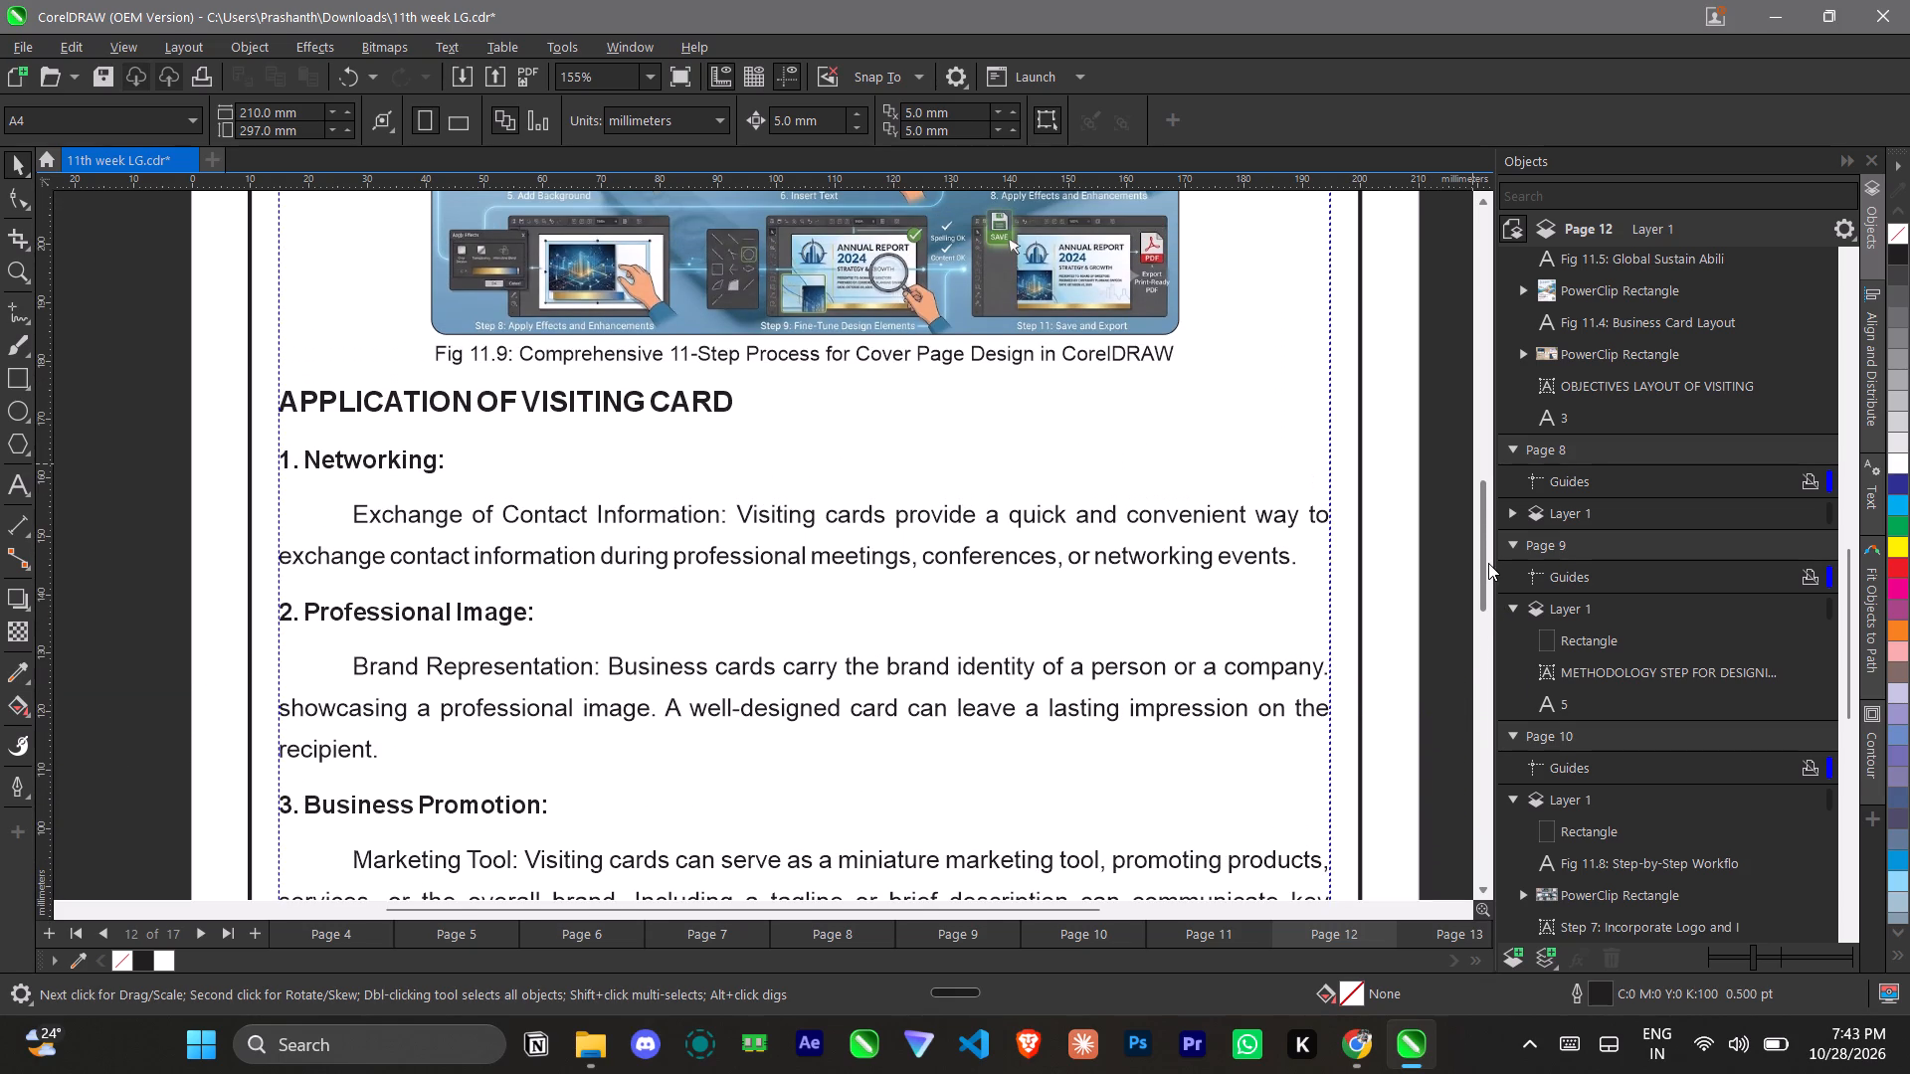
{"action": "left_click_drag", "start_coordinate": [1488, 563], "coordinate": [1494, 595]}
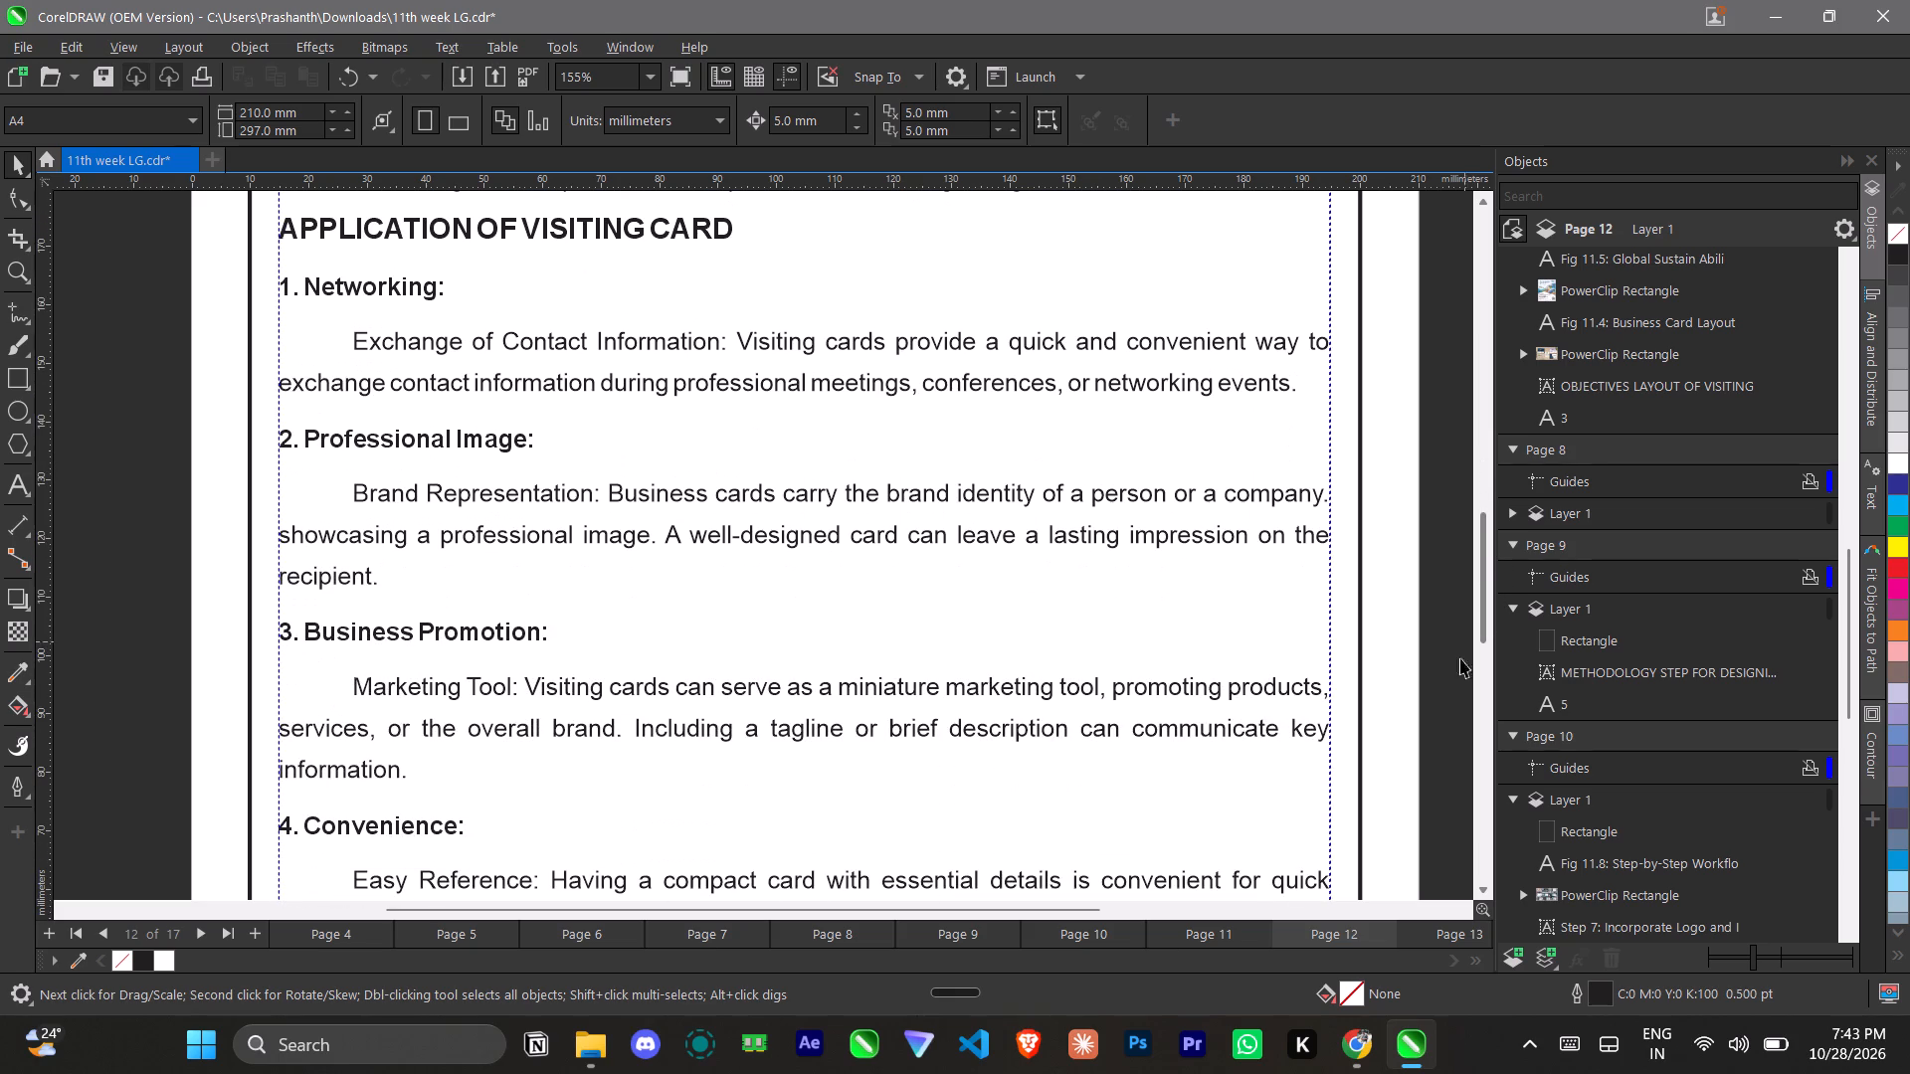
Go to page 13 and proofread it from 6. Follow-Up through the cover page applications to 5. Marketing Materials.
{"action": "left_click", "coordinate": [1418, 951]}
{"action": "left_click", "coordinate": [1419, 935]}
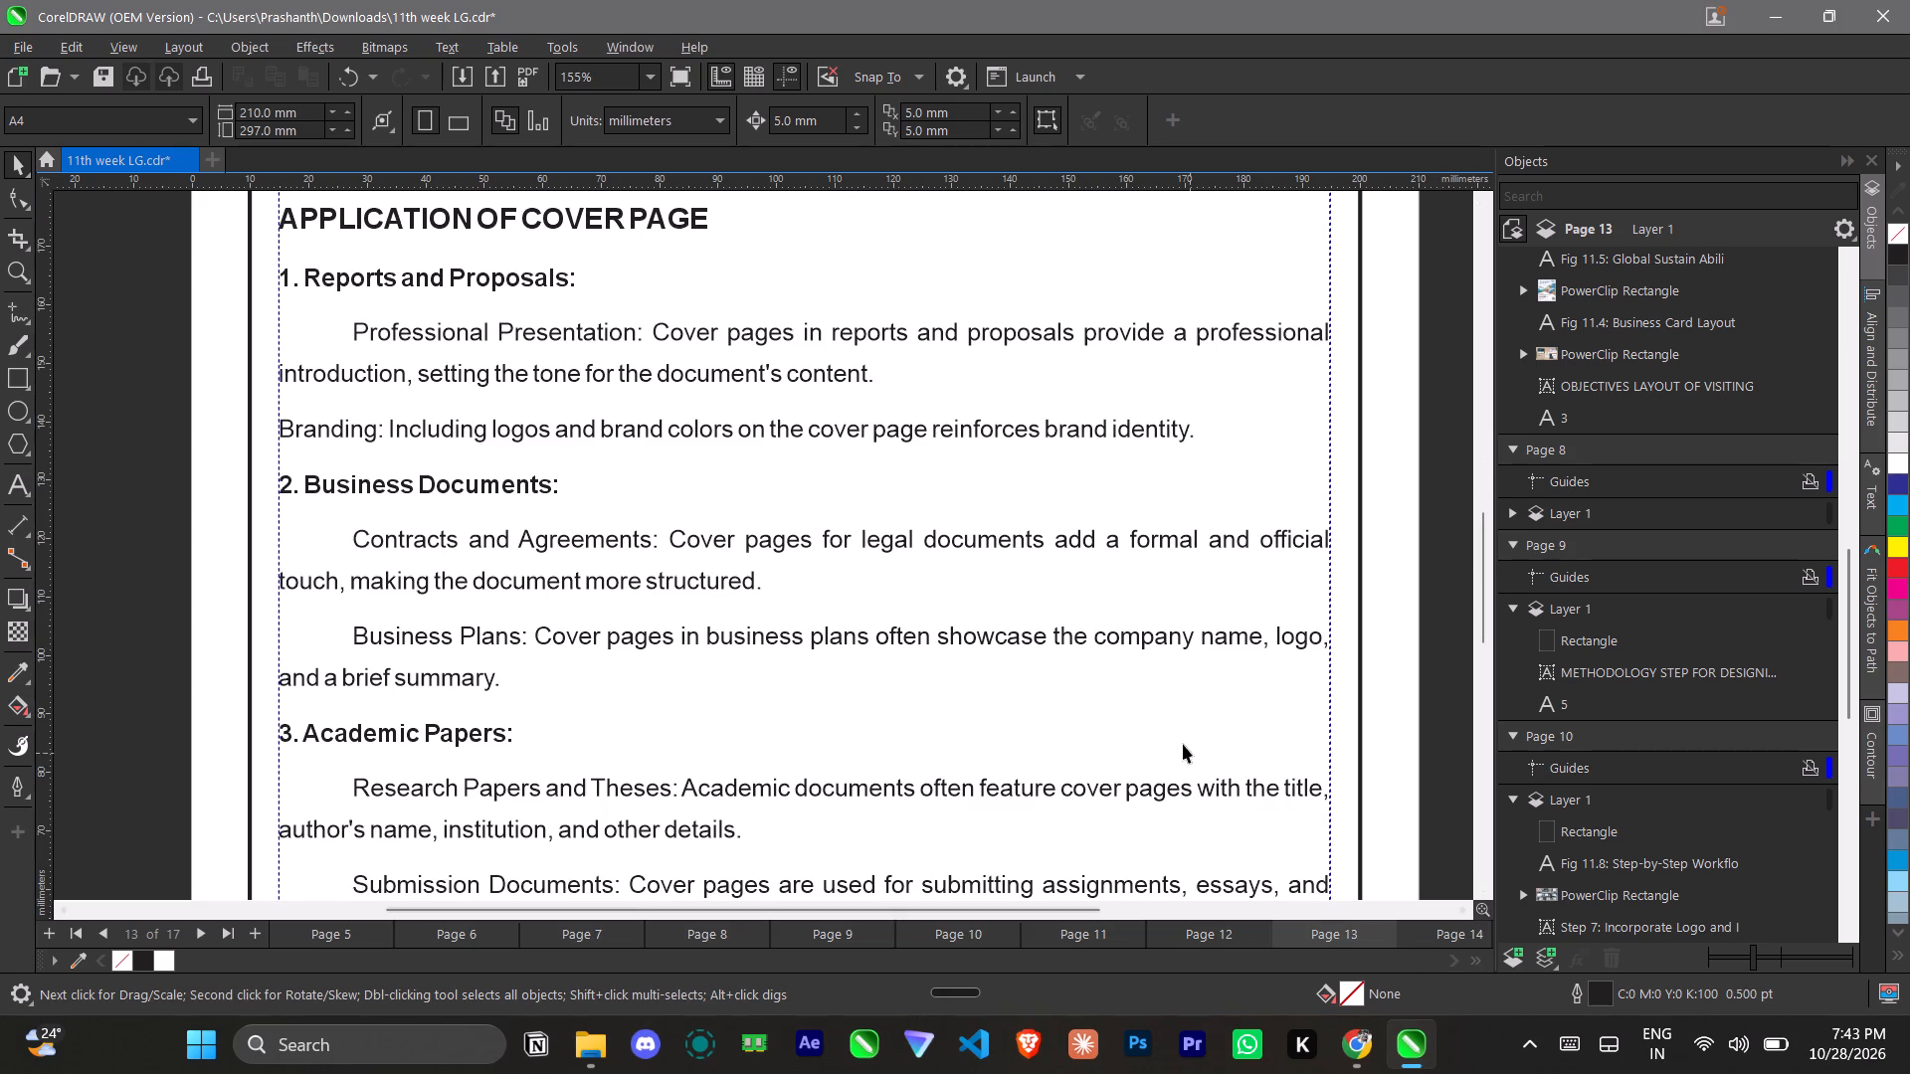
{"action": "left_click_drag", "start_coordinate": [1487, 589], "coordinate": [1459, 477]}
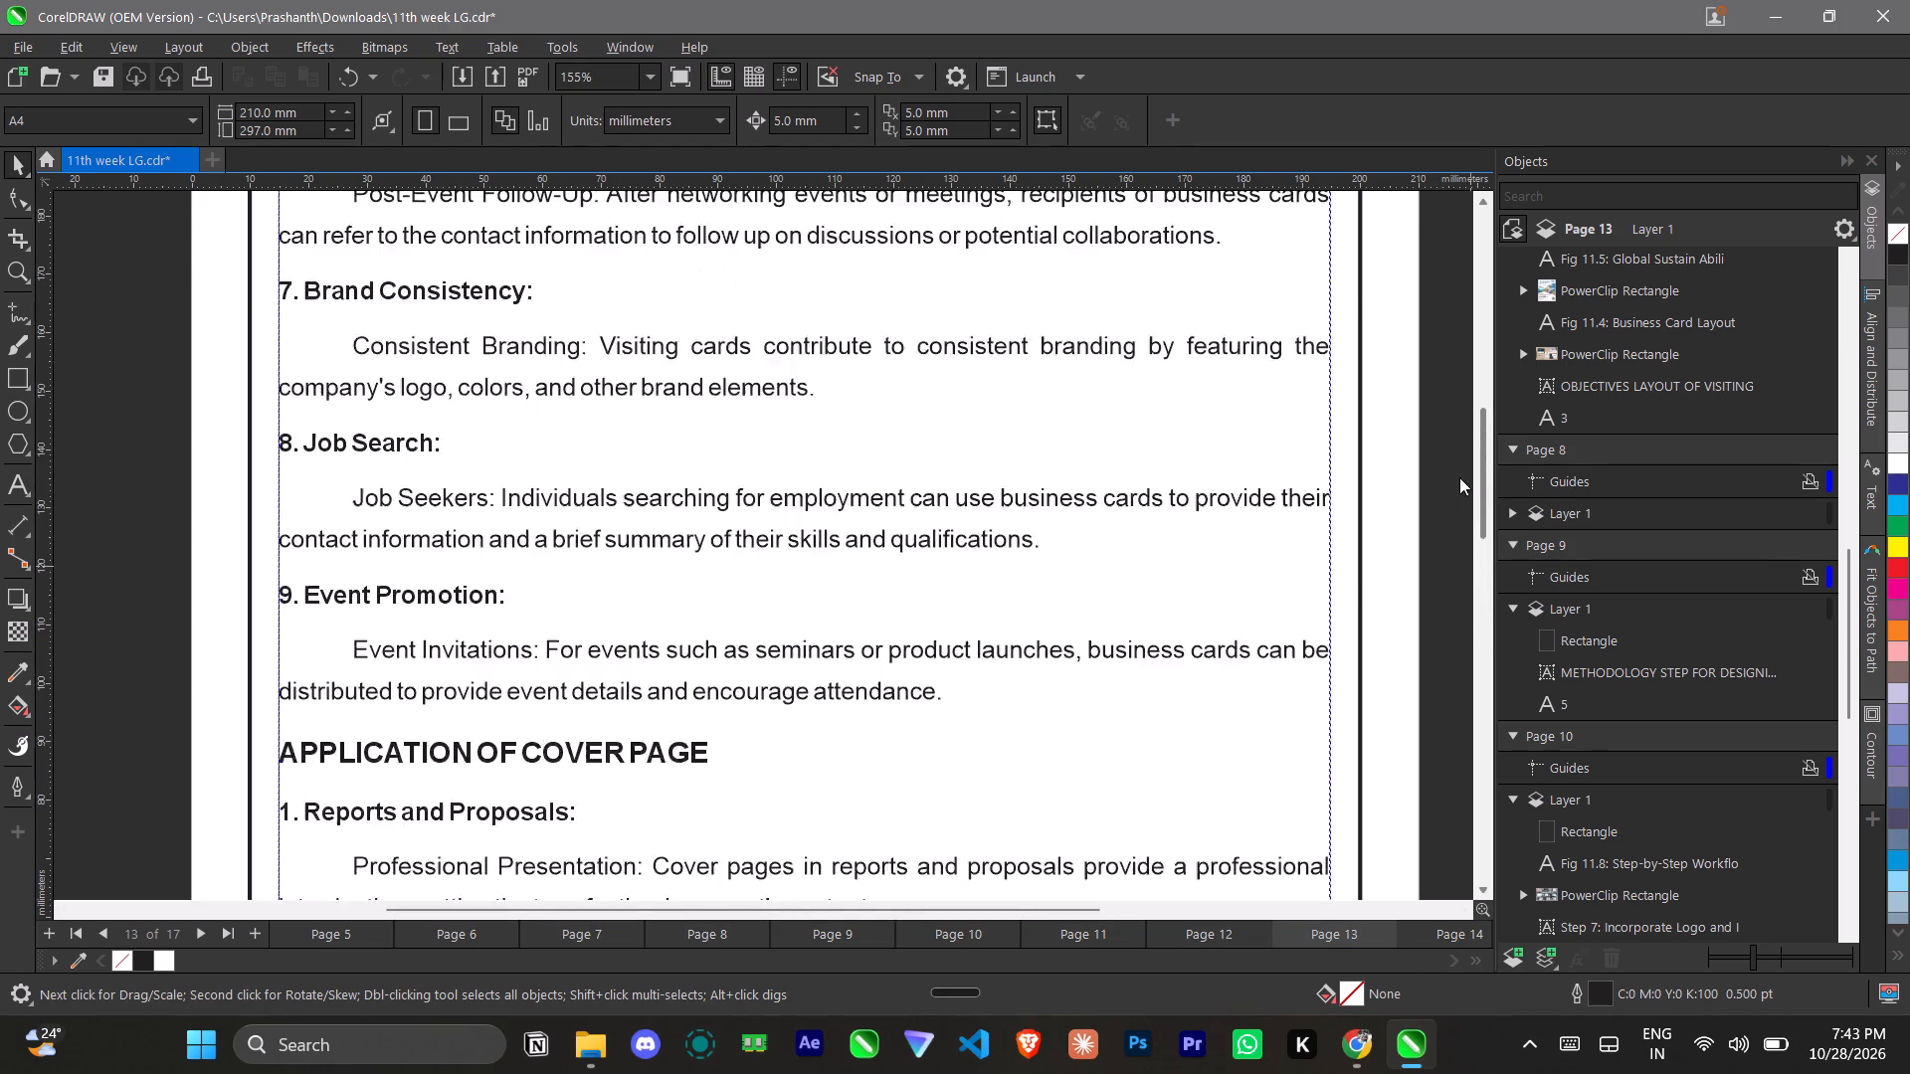
{"action": "left_click_drag", "start_coordinate": [1459, 477], "coordinate": [1453, 447]}
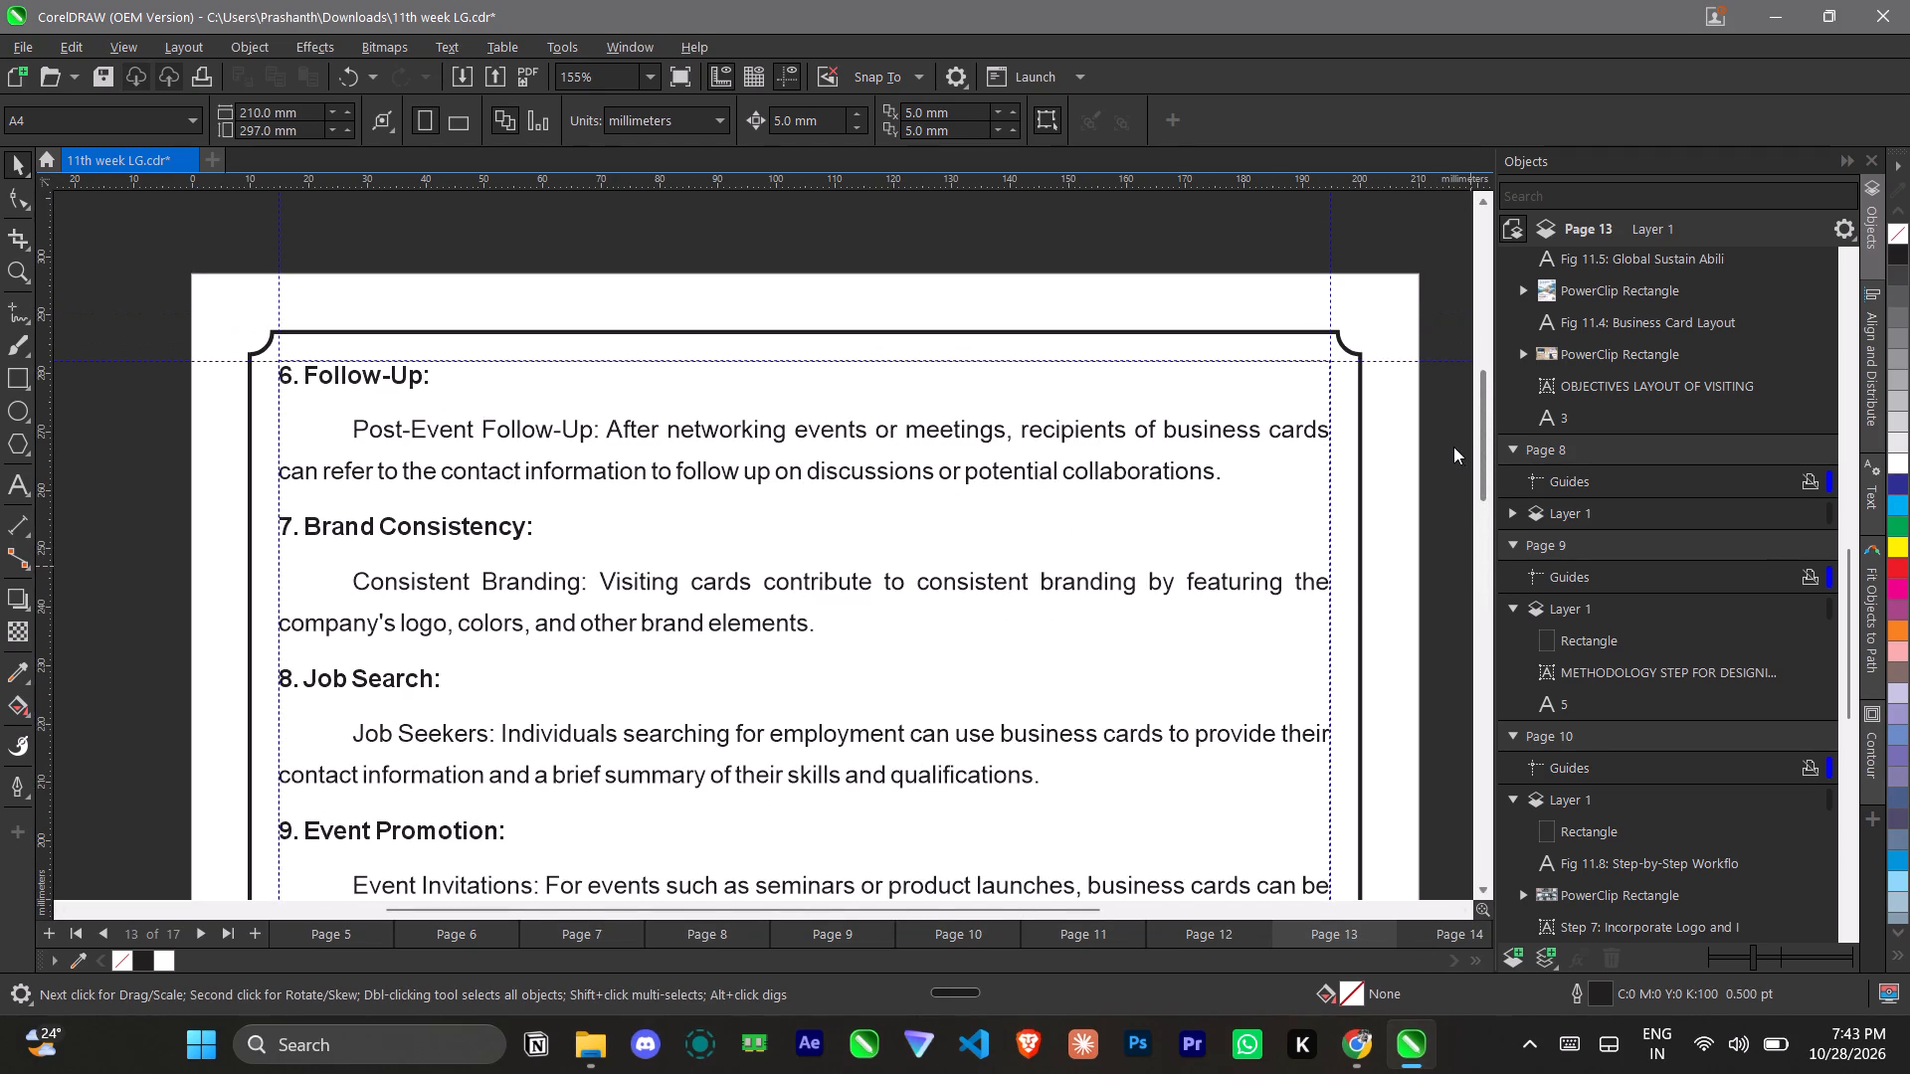
{"action": "left_click_drag", "start_coordinate": [1453, 447], "coordinate": [1453, 518]}
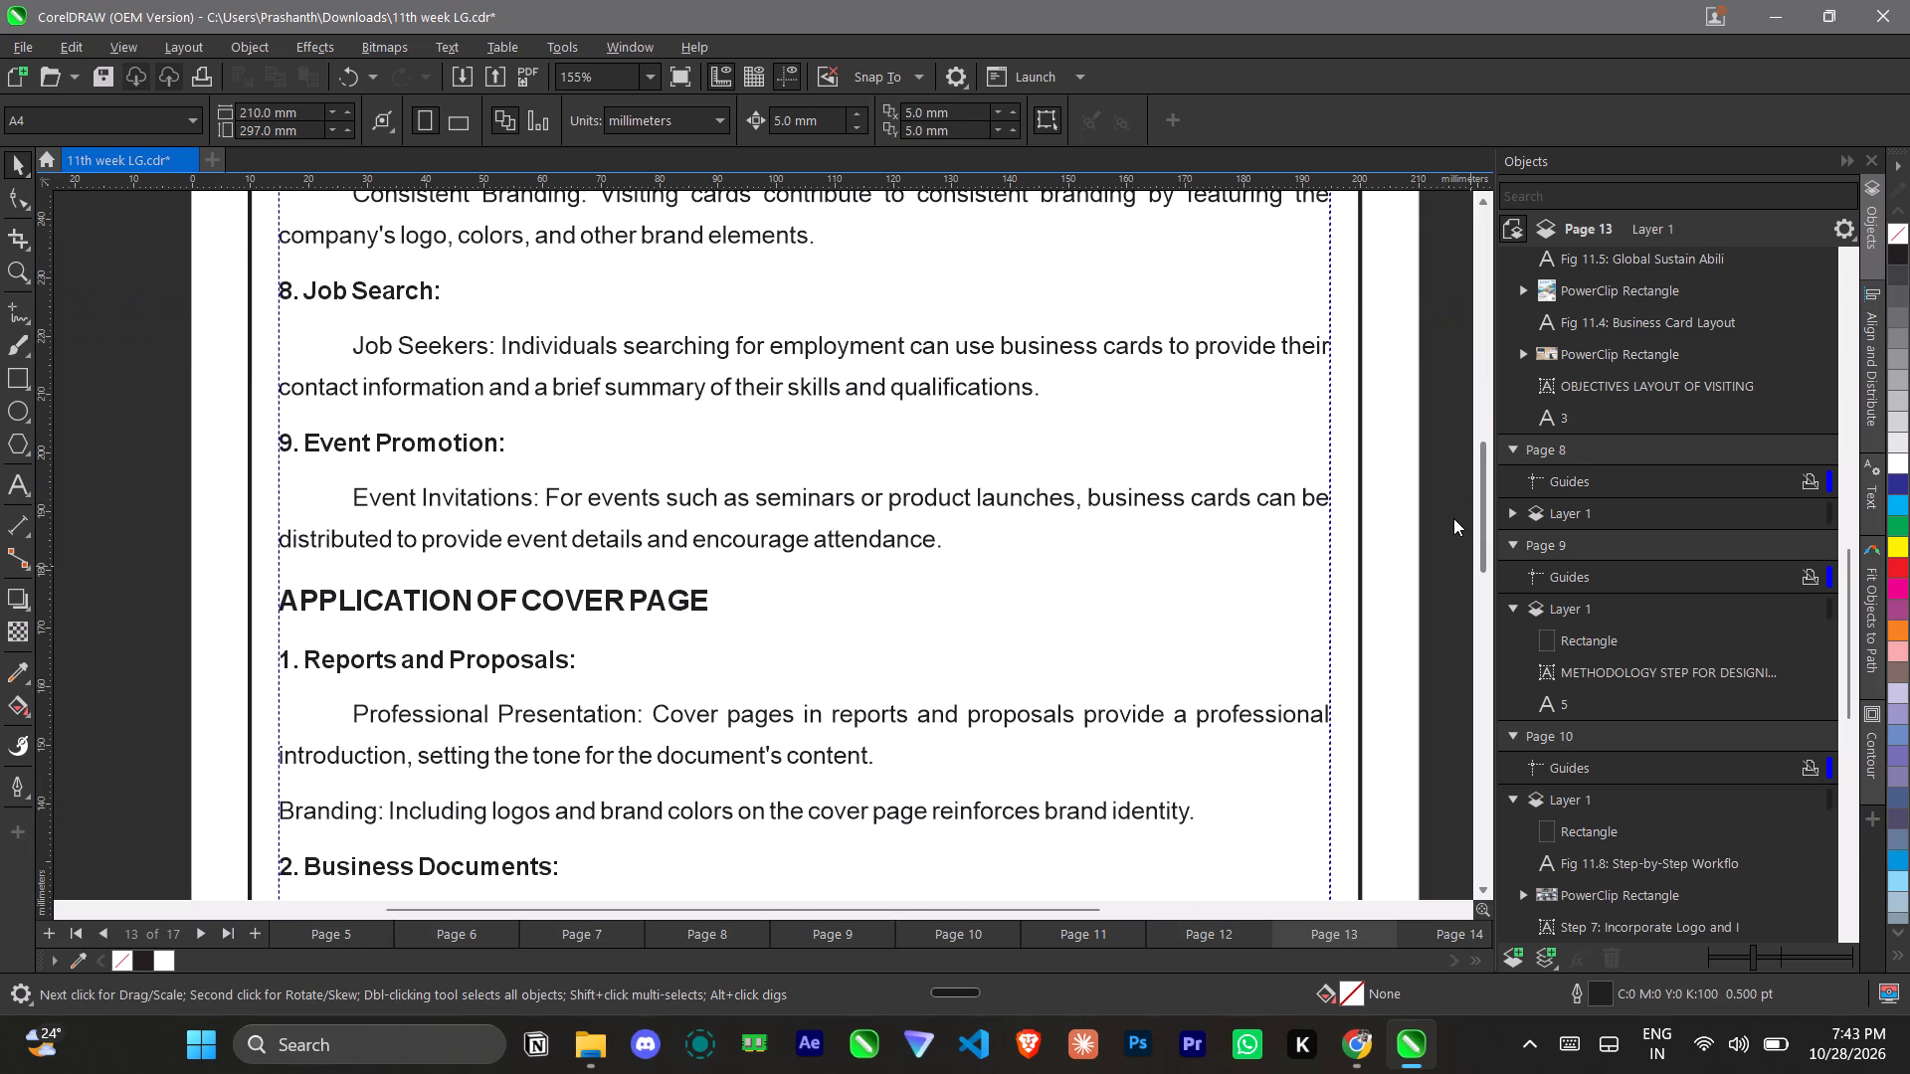
{"action": "left_click_drag", "start_coordinate": [1453, 518], "coordinate": [1451, 524]}
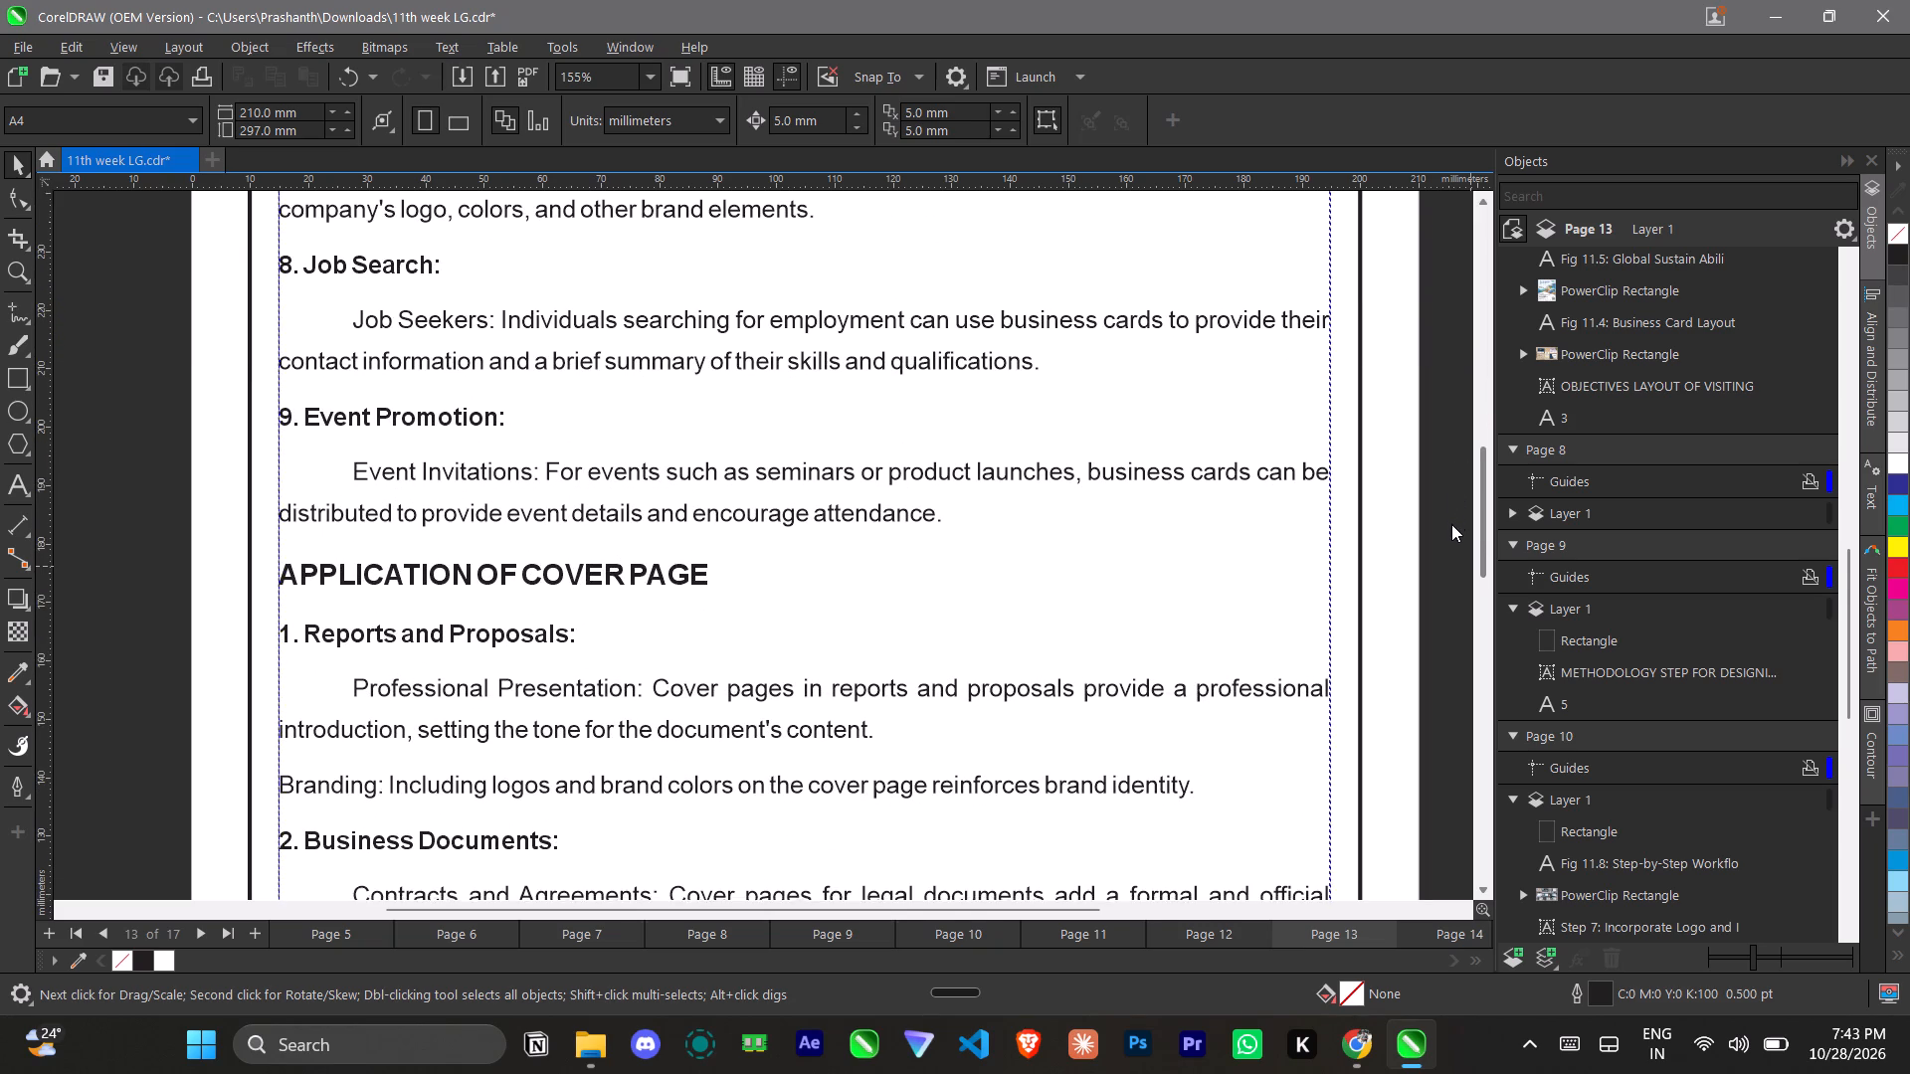
{"action": "left_click_drag", "start_coordinate": [1451, 524], "coordinate": [1448, 568]}
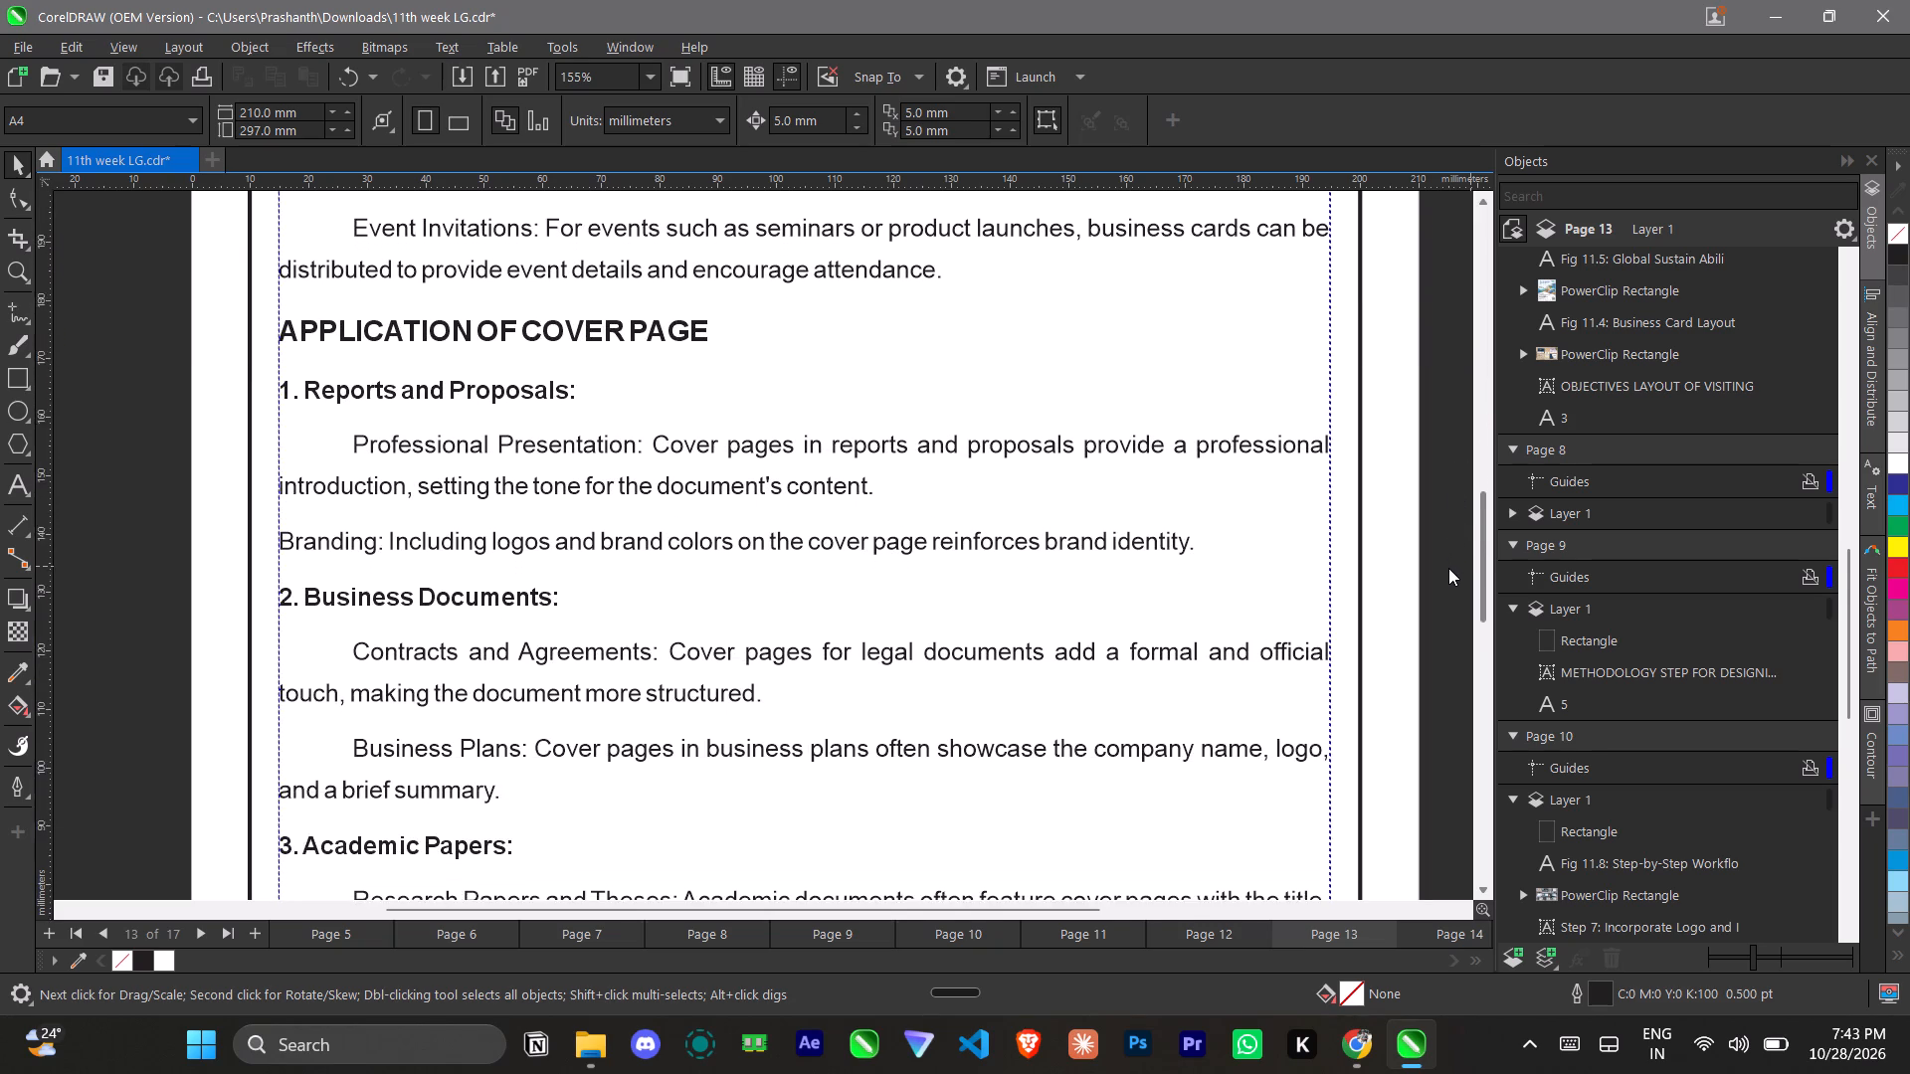
{"action": "left_click_drag", "start_coordinate": [1448, 568], "coordinate": [1448, 594]}
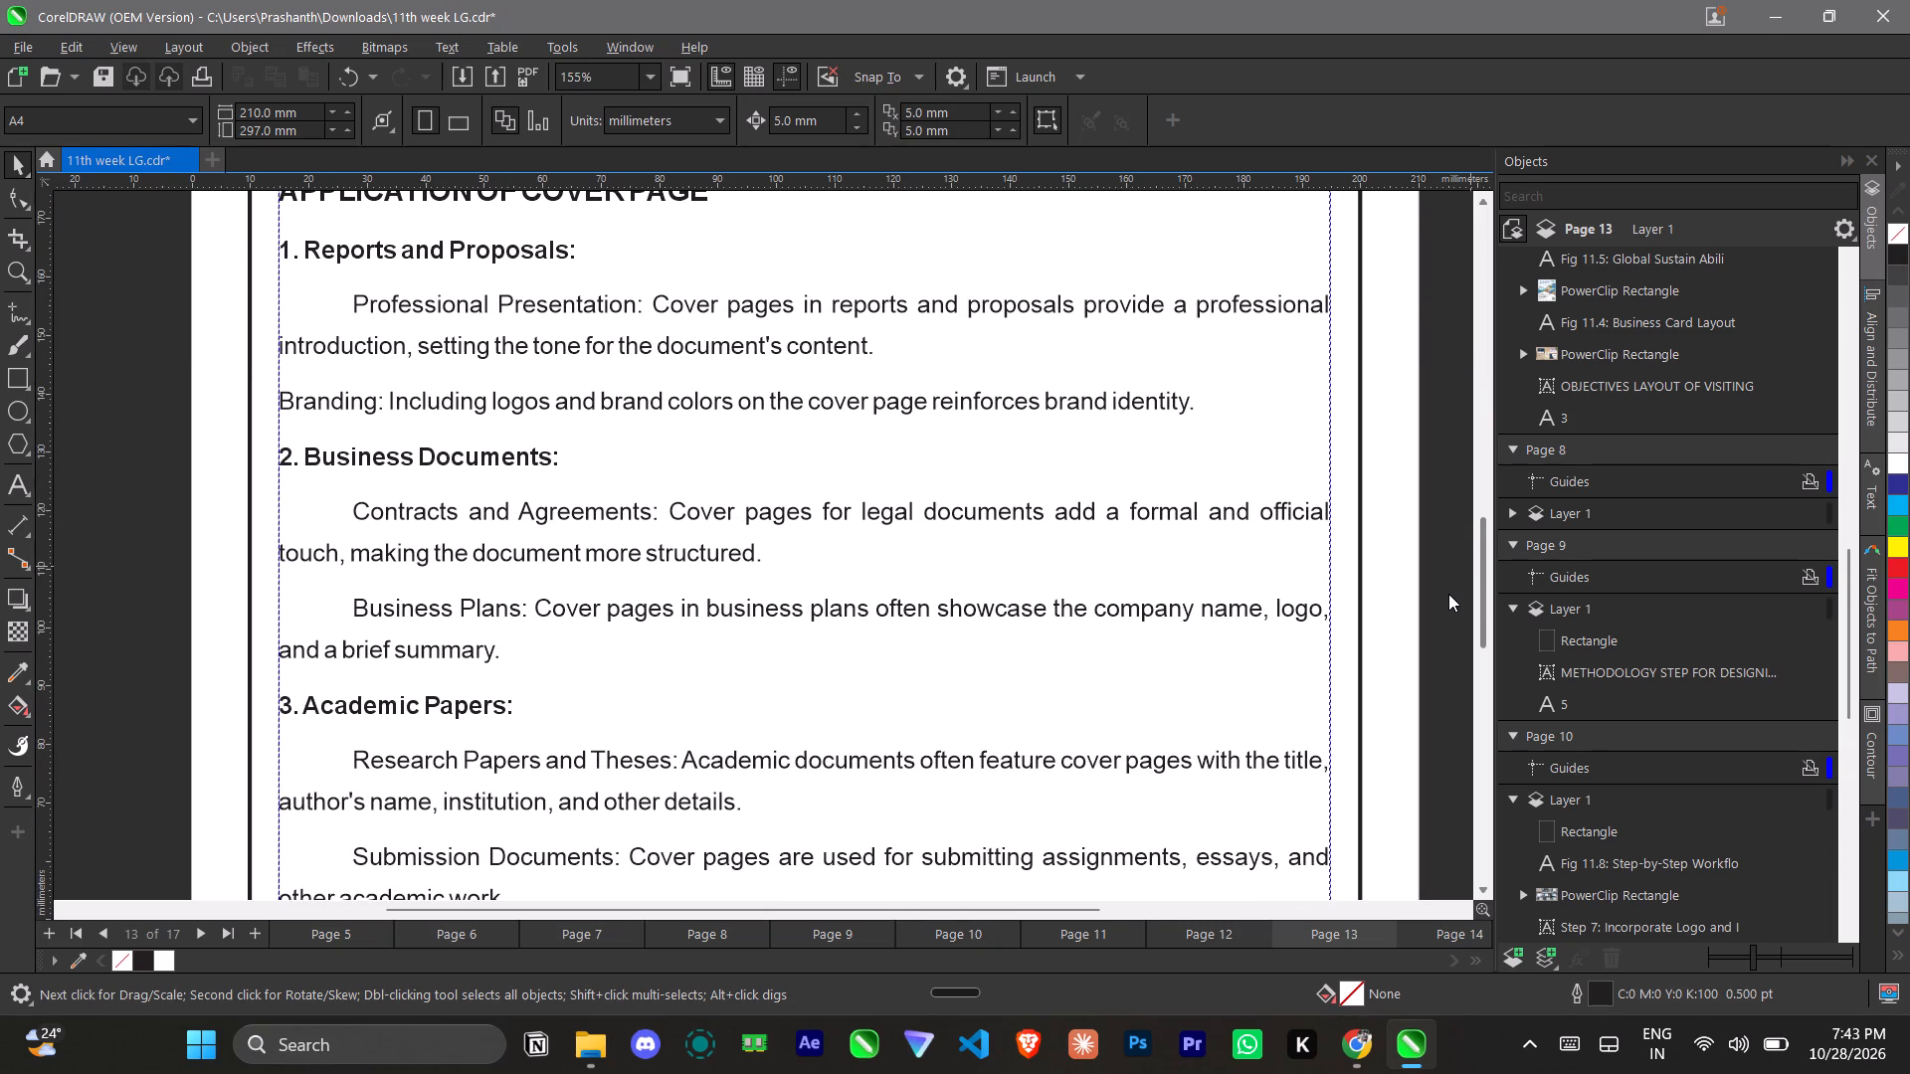
{"action": "left_click_drag", "start_coordinate": [1448, 594], "coordinate": [1449, 622]}
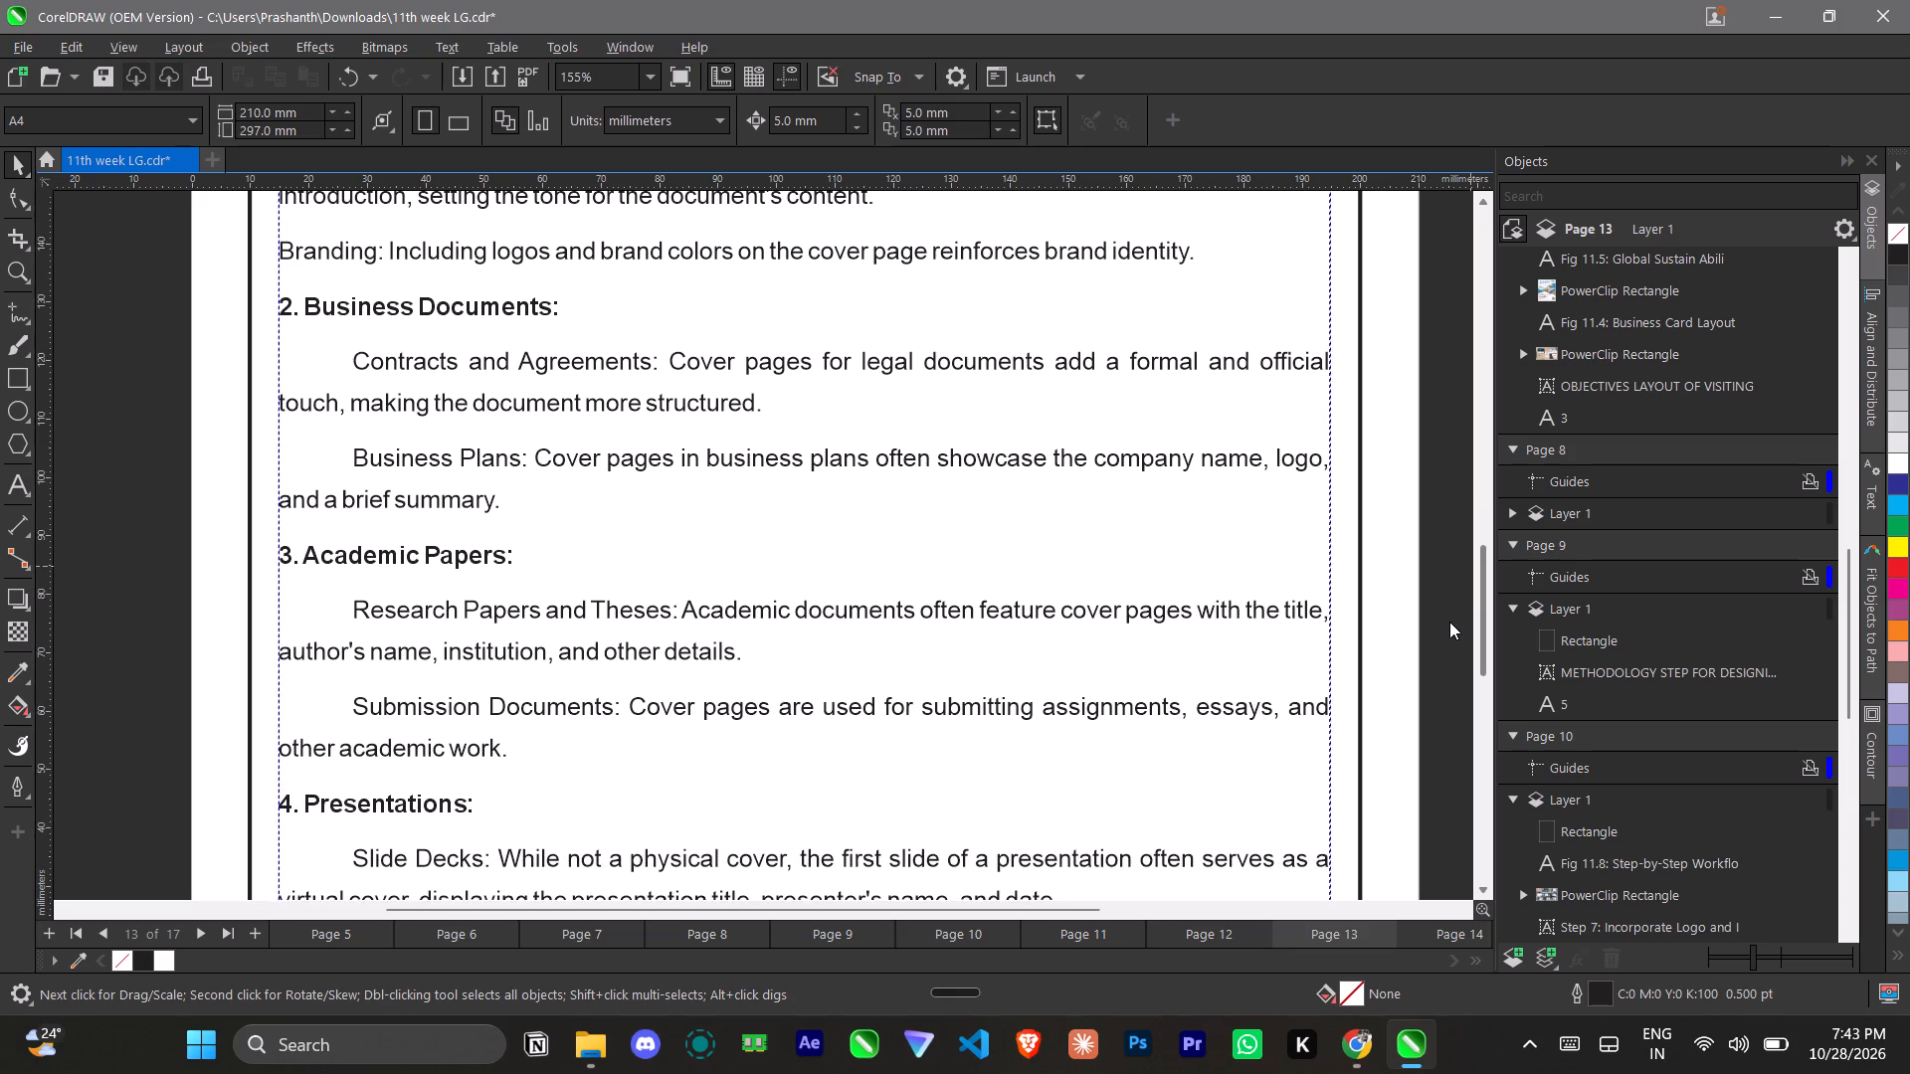
{"action": "left_click_drag", "start_coordinate": [1449, 622], "coordinate": [1449, 663]}
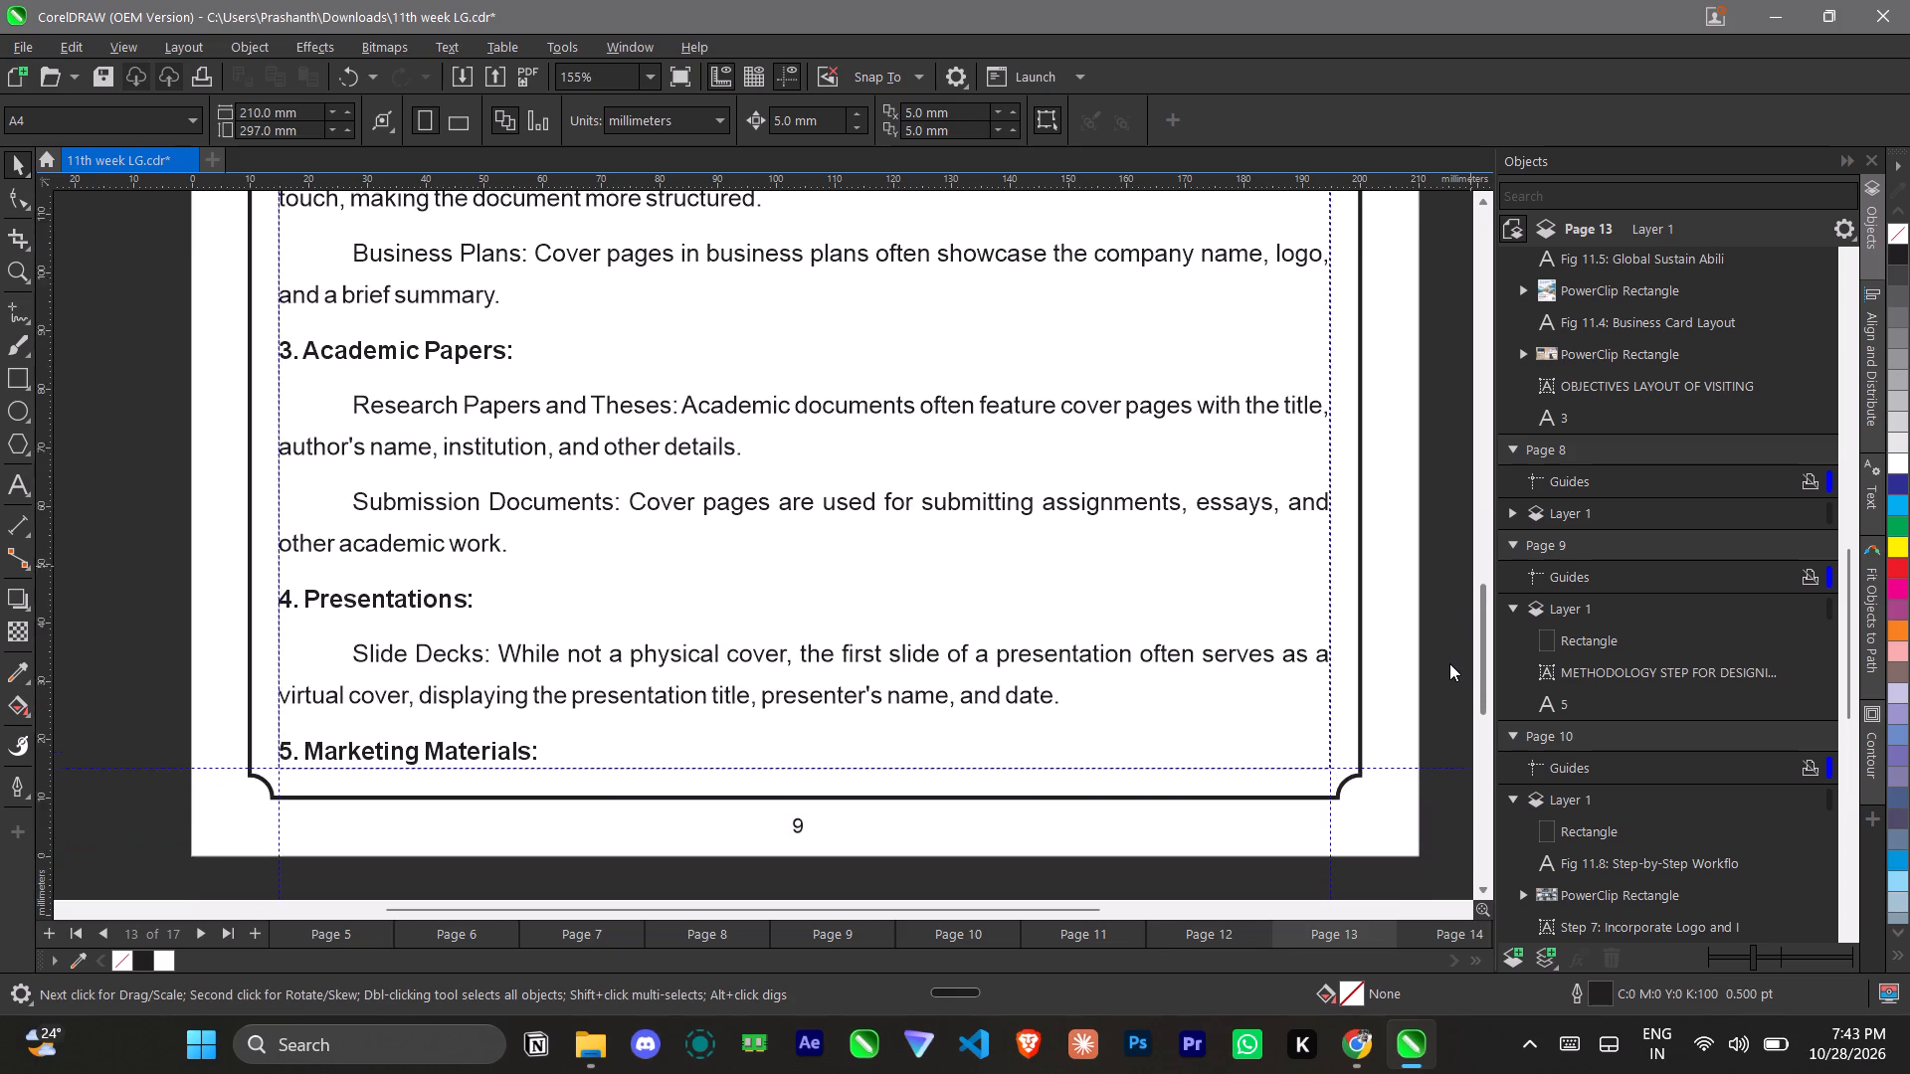
{"action": "left_click_drag", "start_coordinate": [1449, 663], "coordinate": [1449, 681]}
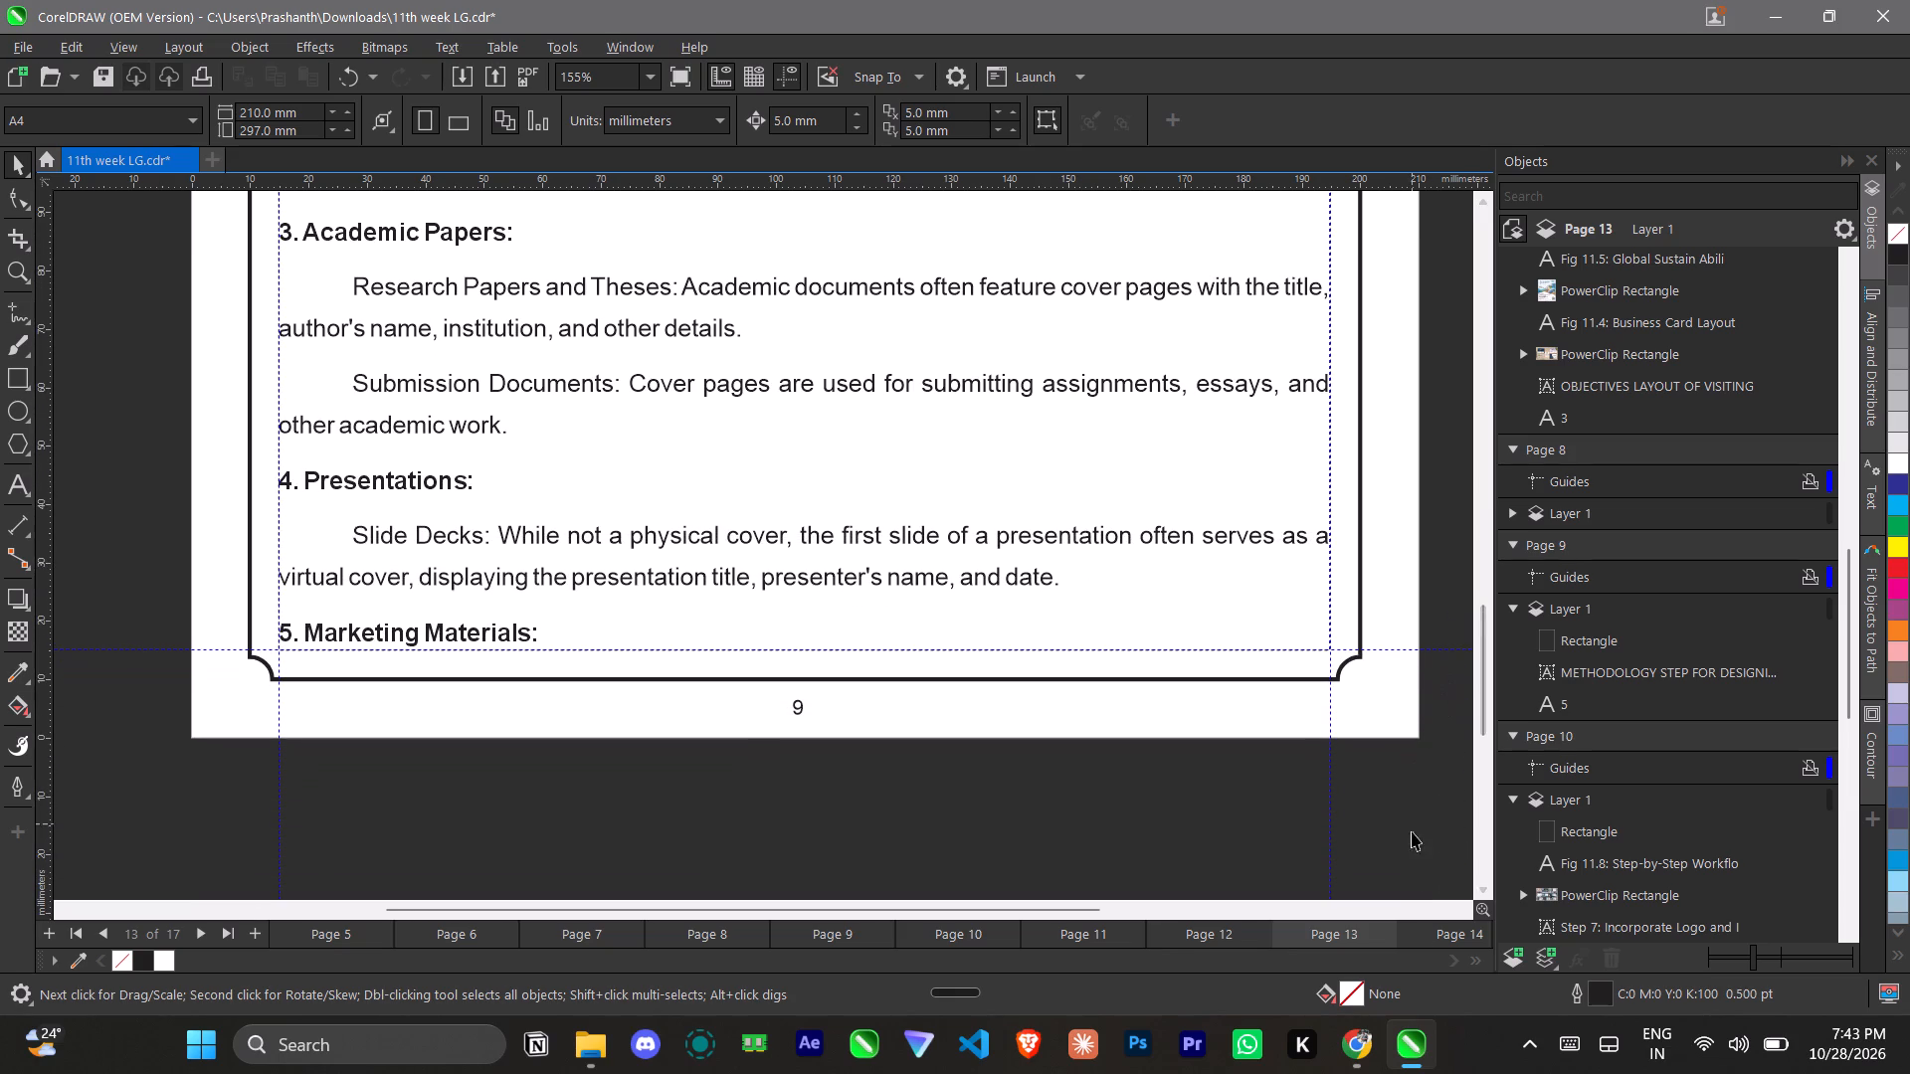
Check the remaining pages 14 to 17, covering the last cover page applications, Understanding, Project Schedule and References.
{"action": "left_click", "coordinate": [1406, 928]}
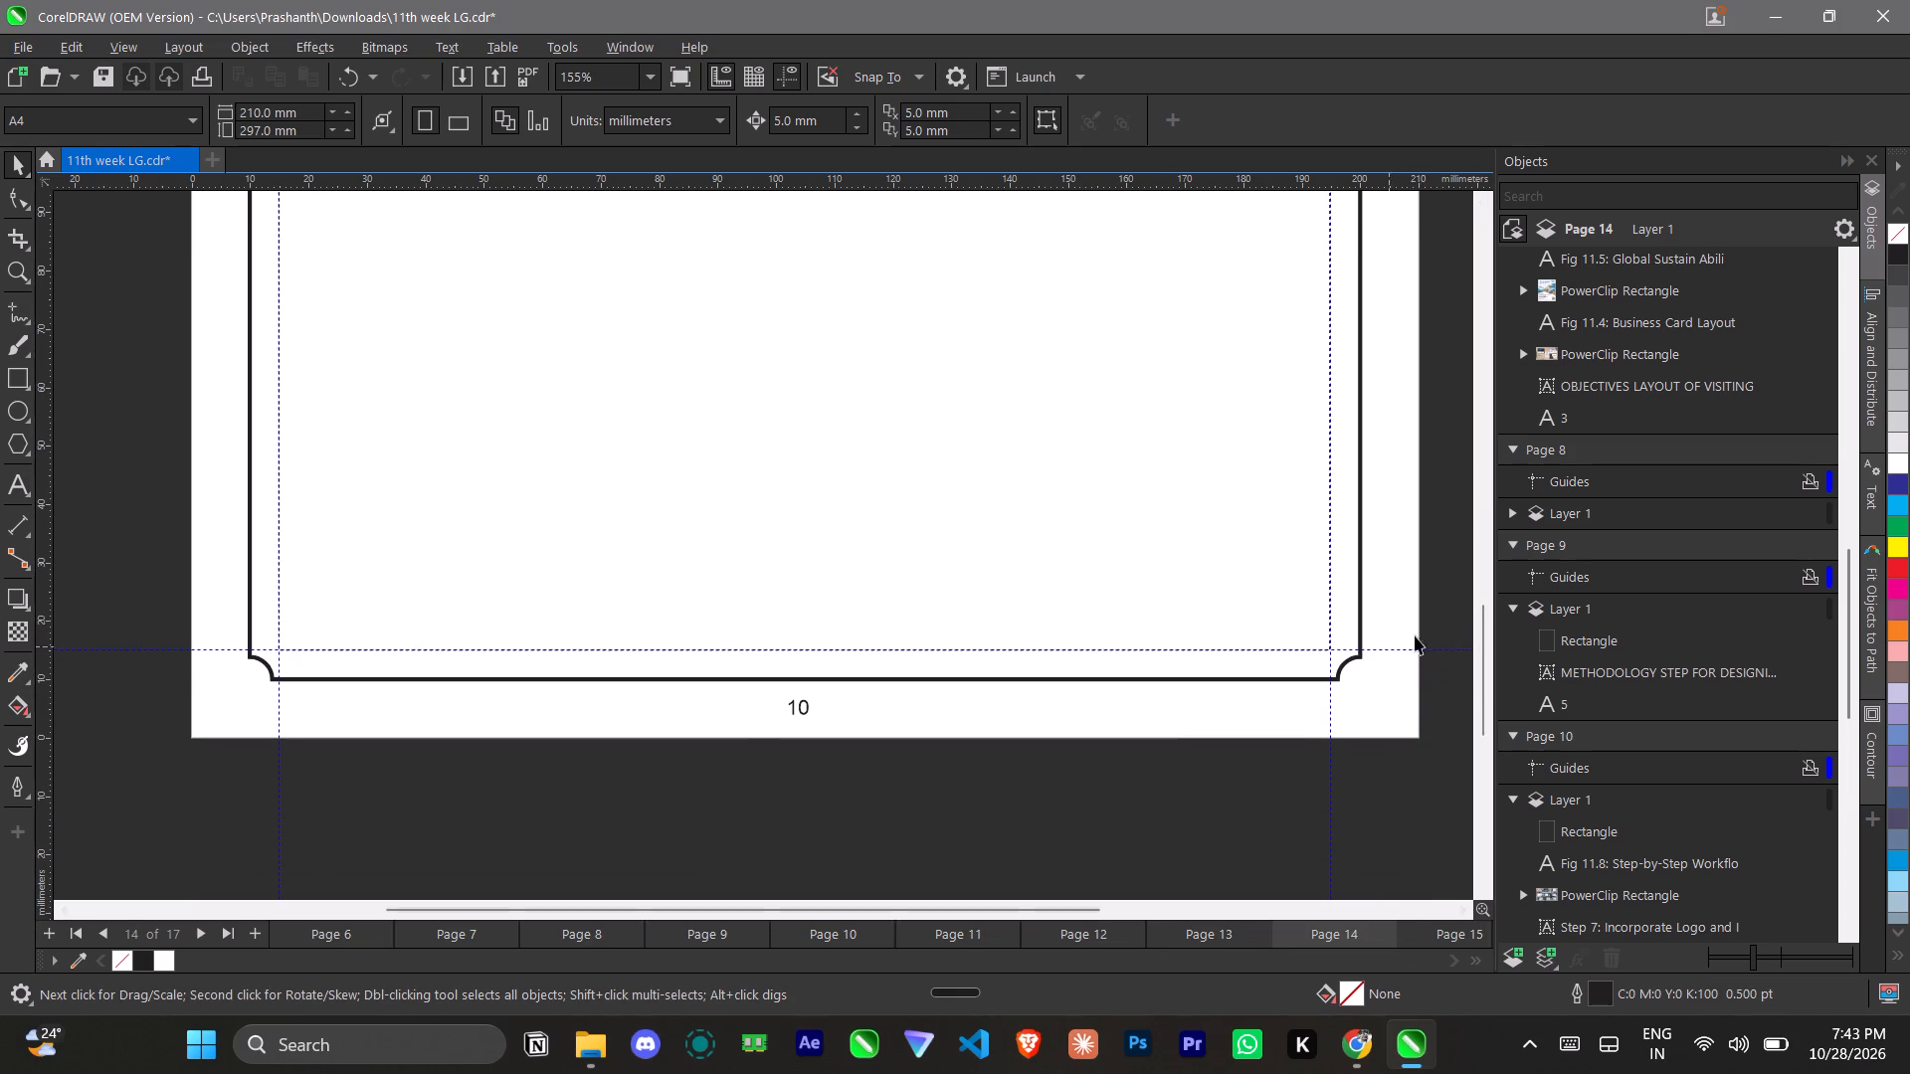
{"action": "left_click_drag", "start_coordinate": [1489, 667], "coordinate": [1464, 390]}
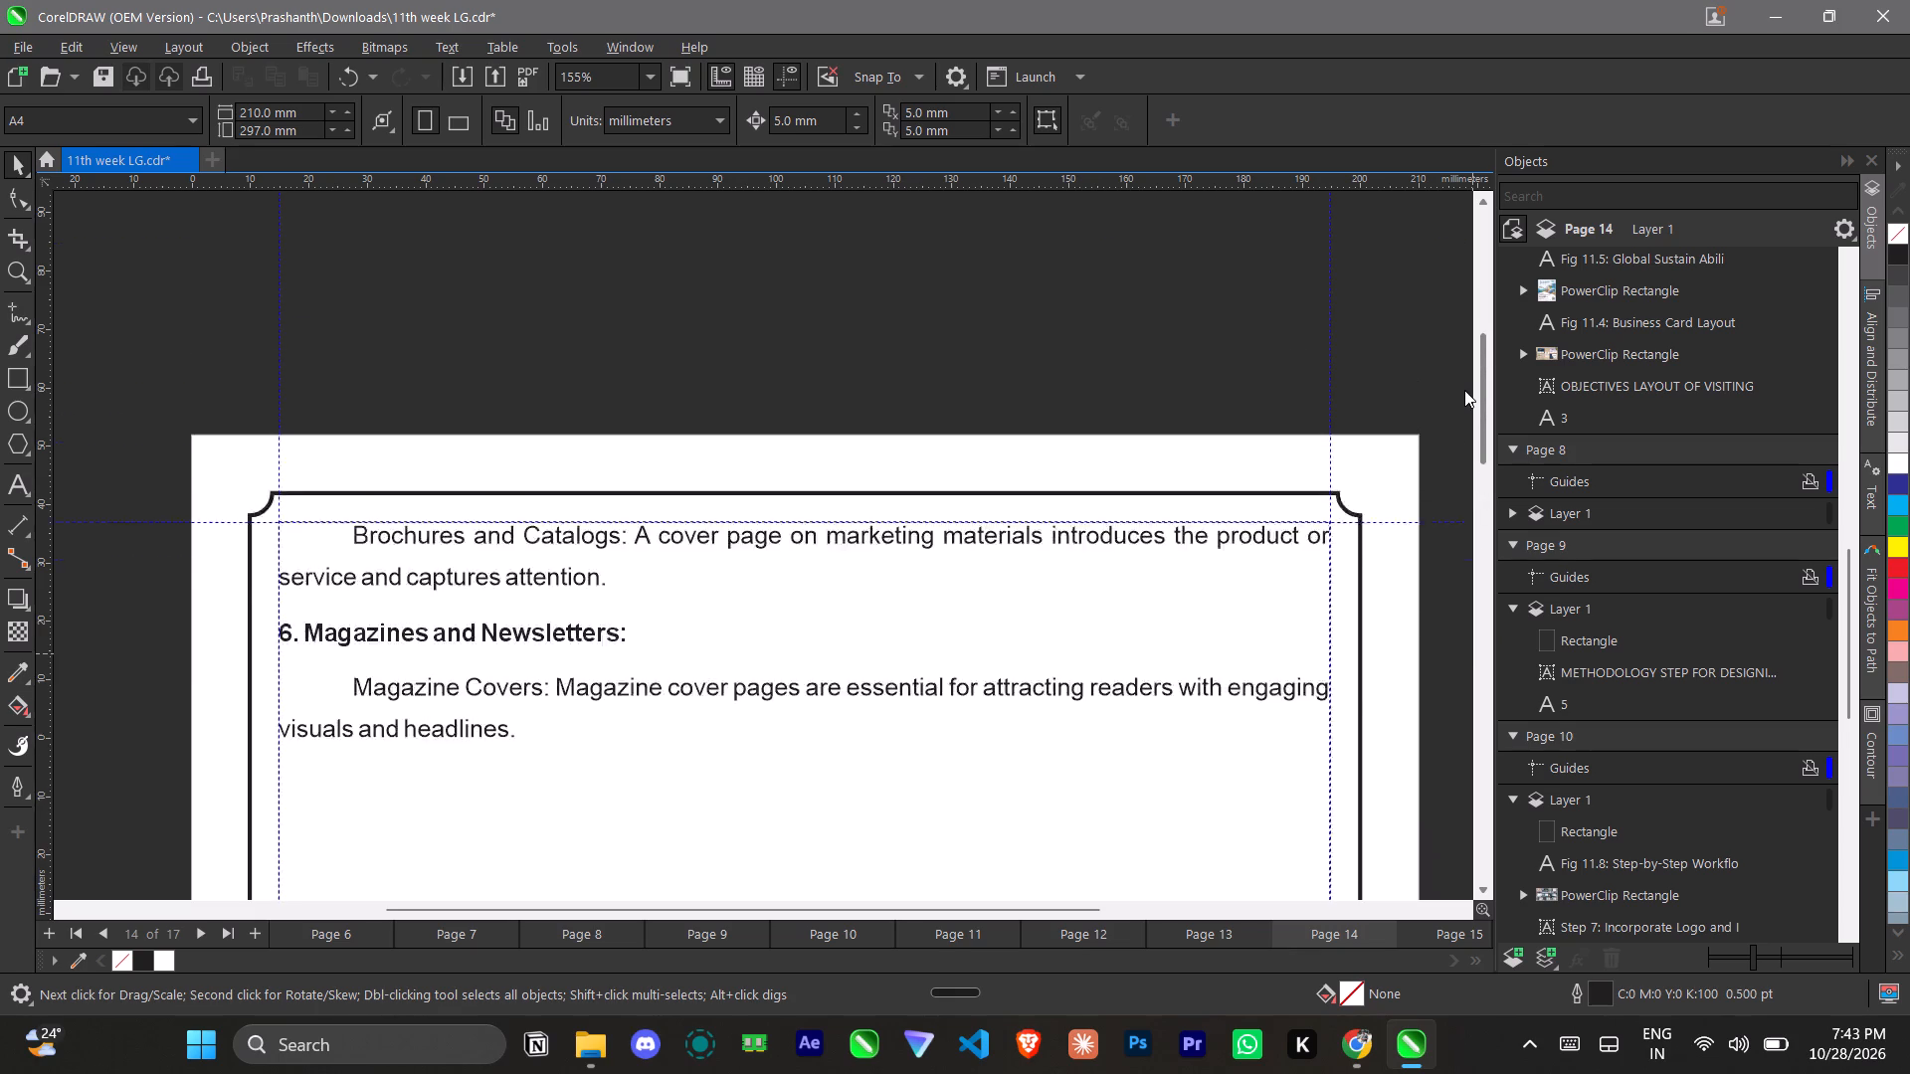
{"action": "left_click_drag", "start_coordinate": [1464, 390], "coordinate": [1459, 408]}
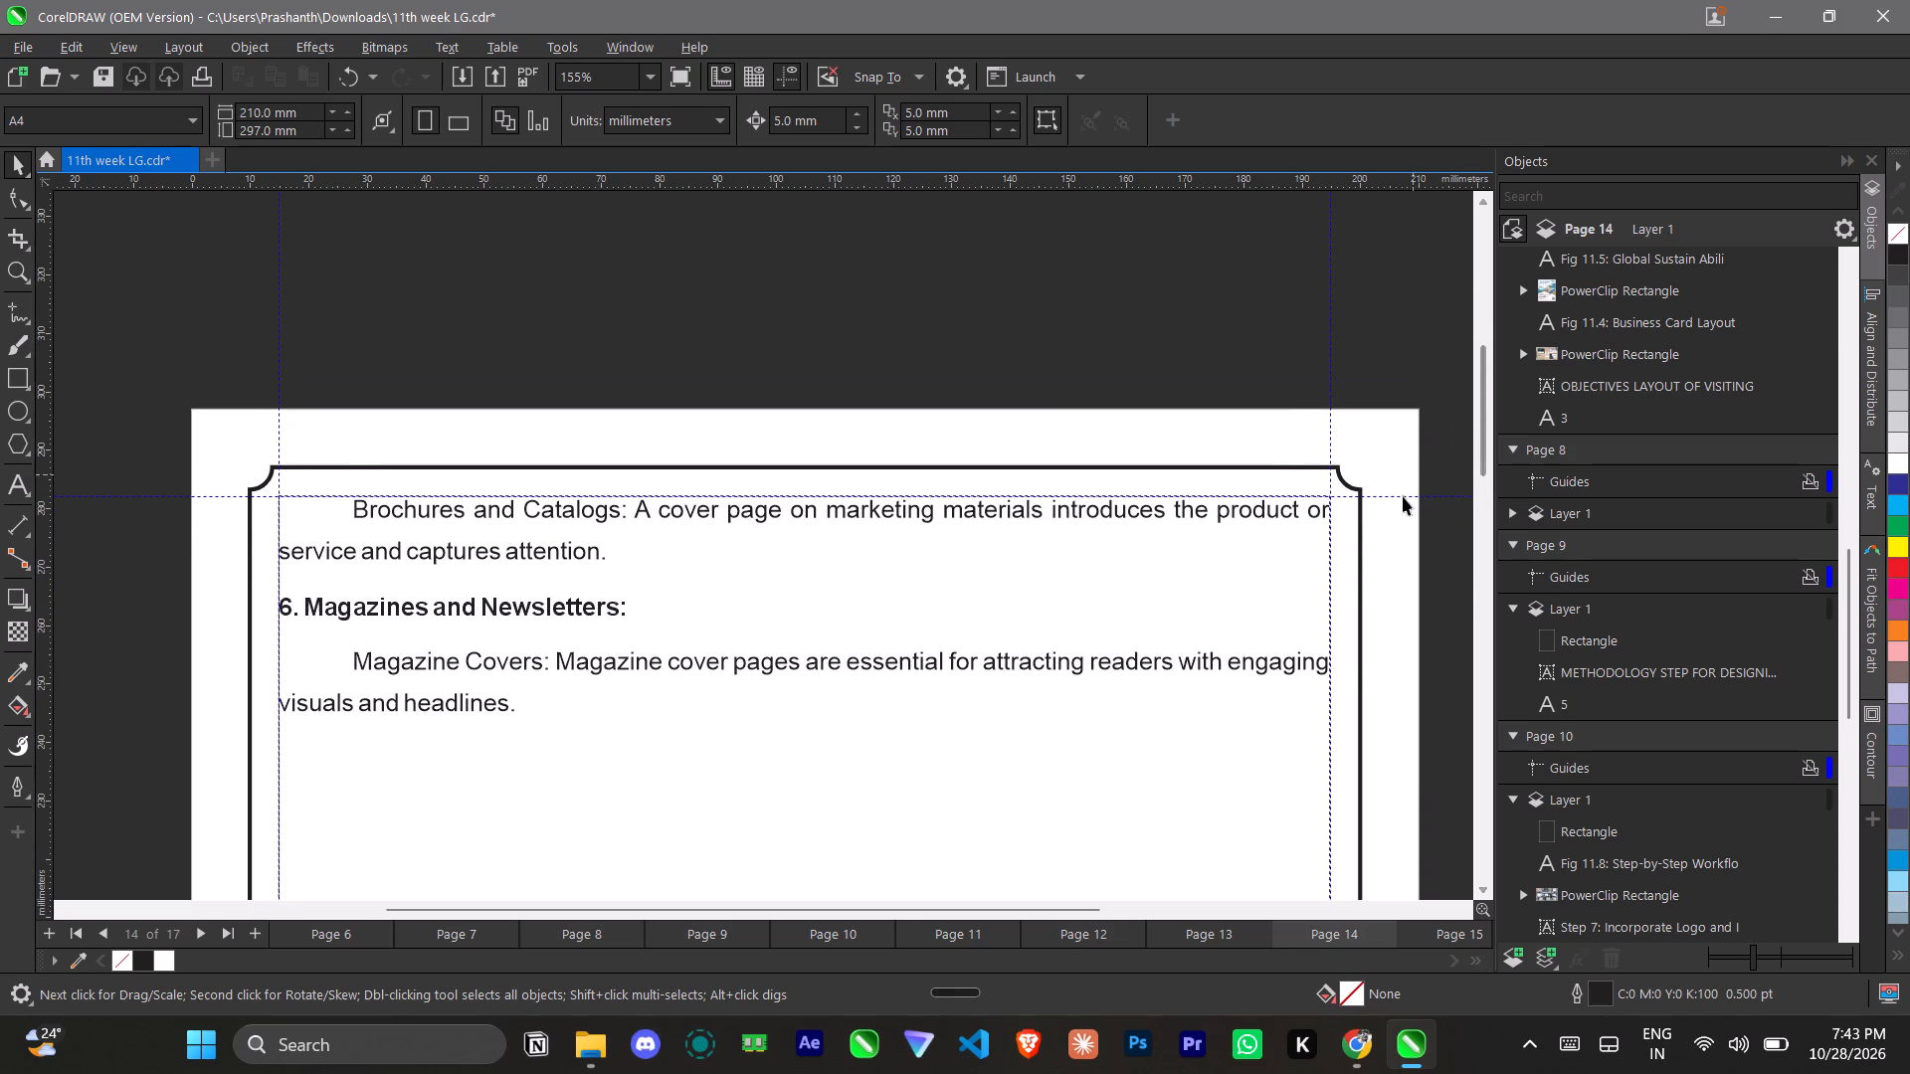
{"action": "left_click", "coordinate": [1433, 939]}
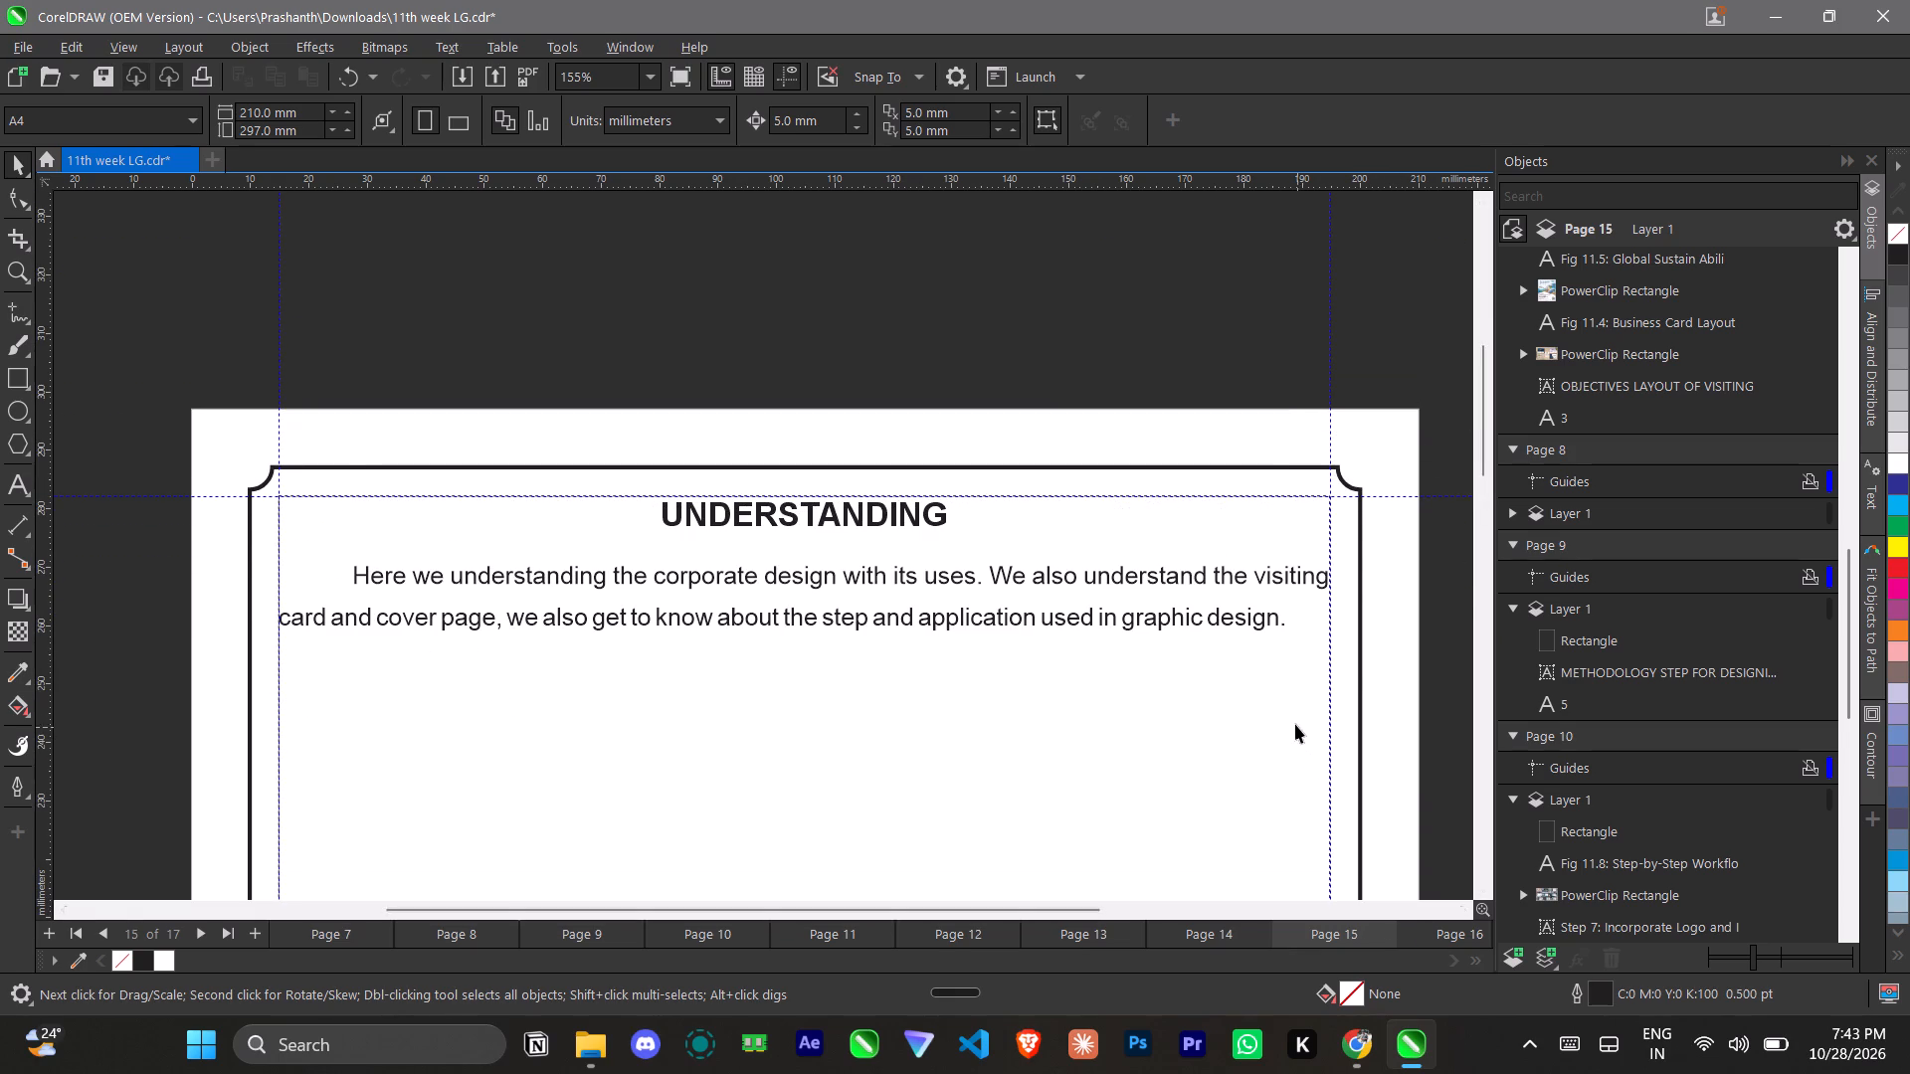
{"action": "scroll", "coordinate": [1093, 703], "scroll_direction": "down", "scroll_amount": 3}
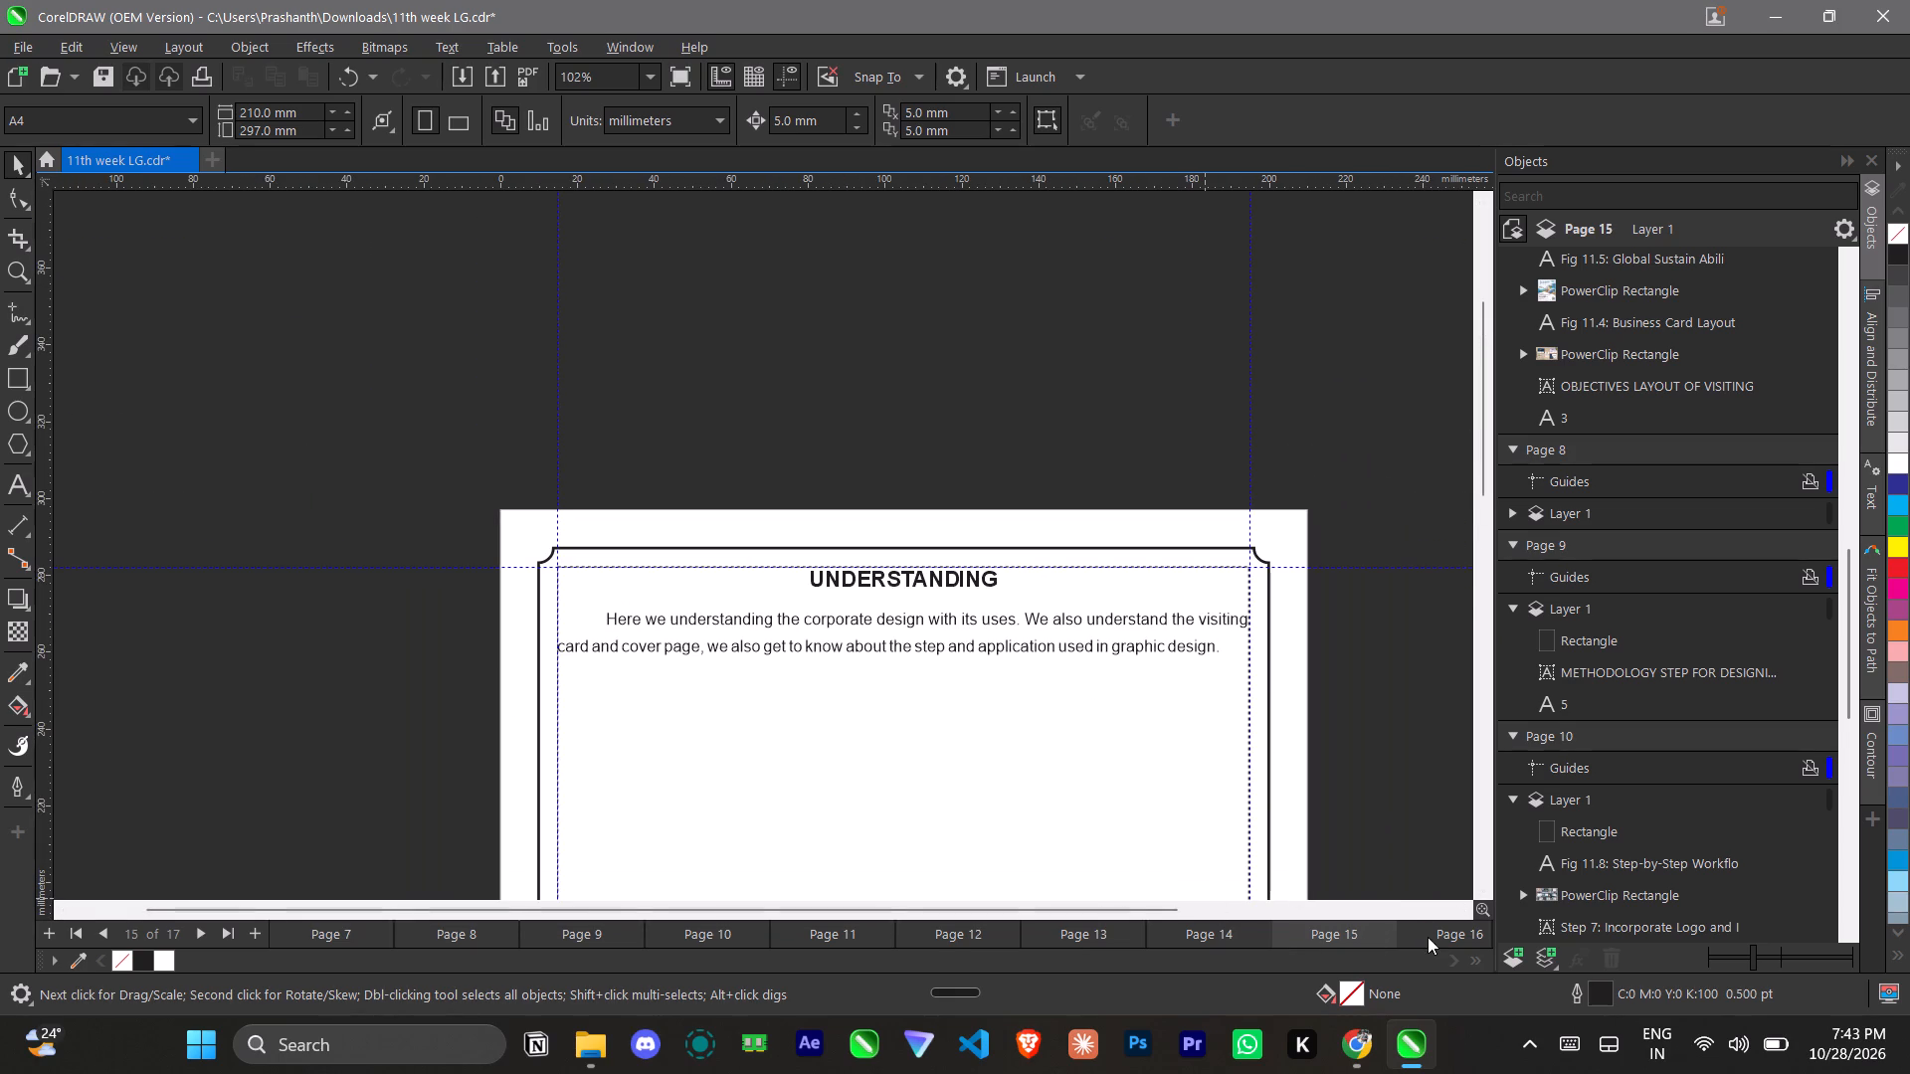
{"action": "left_click", "coordinate": [1428, 937]}
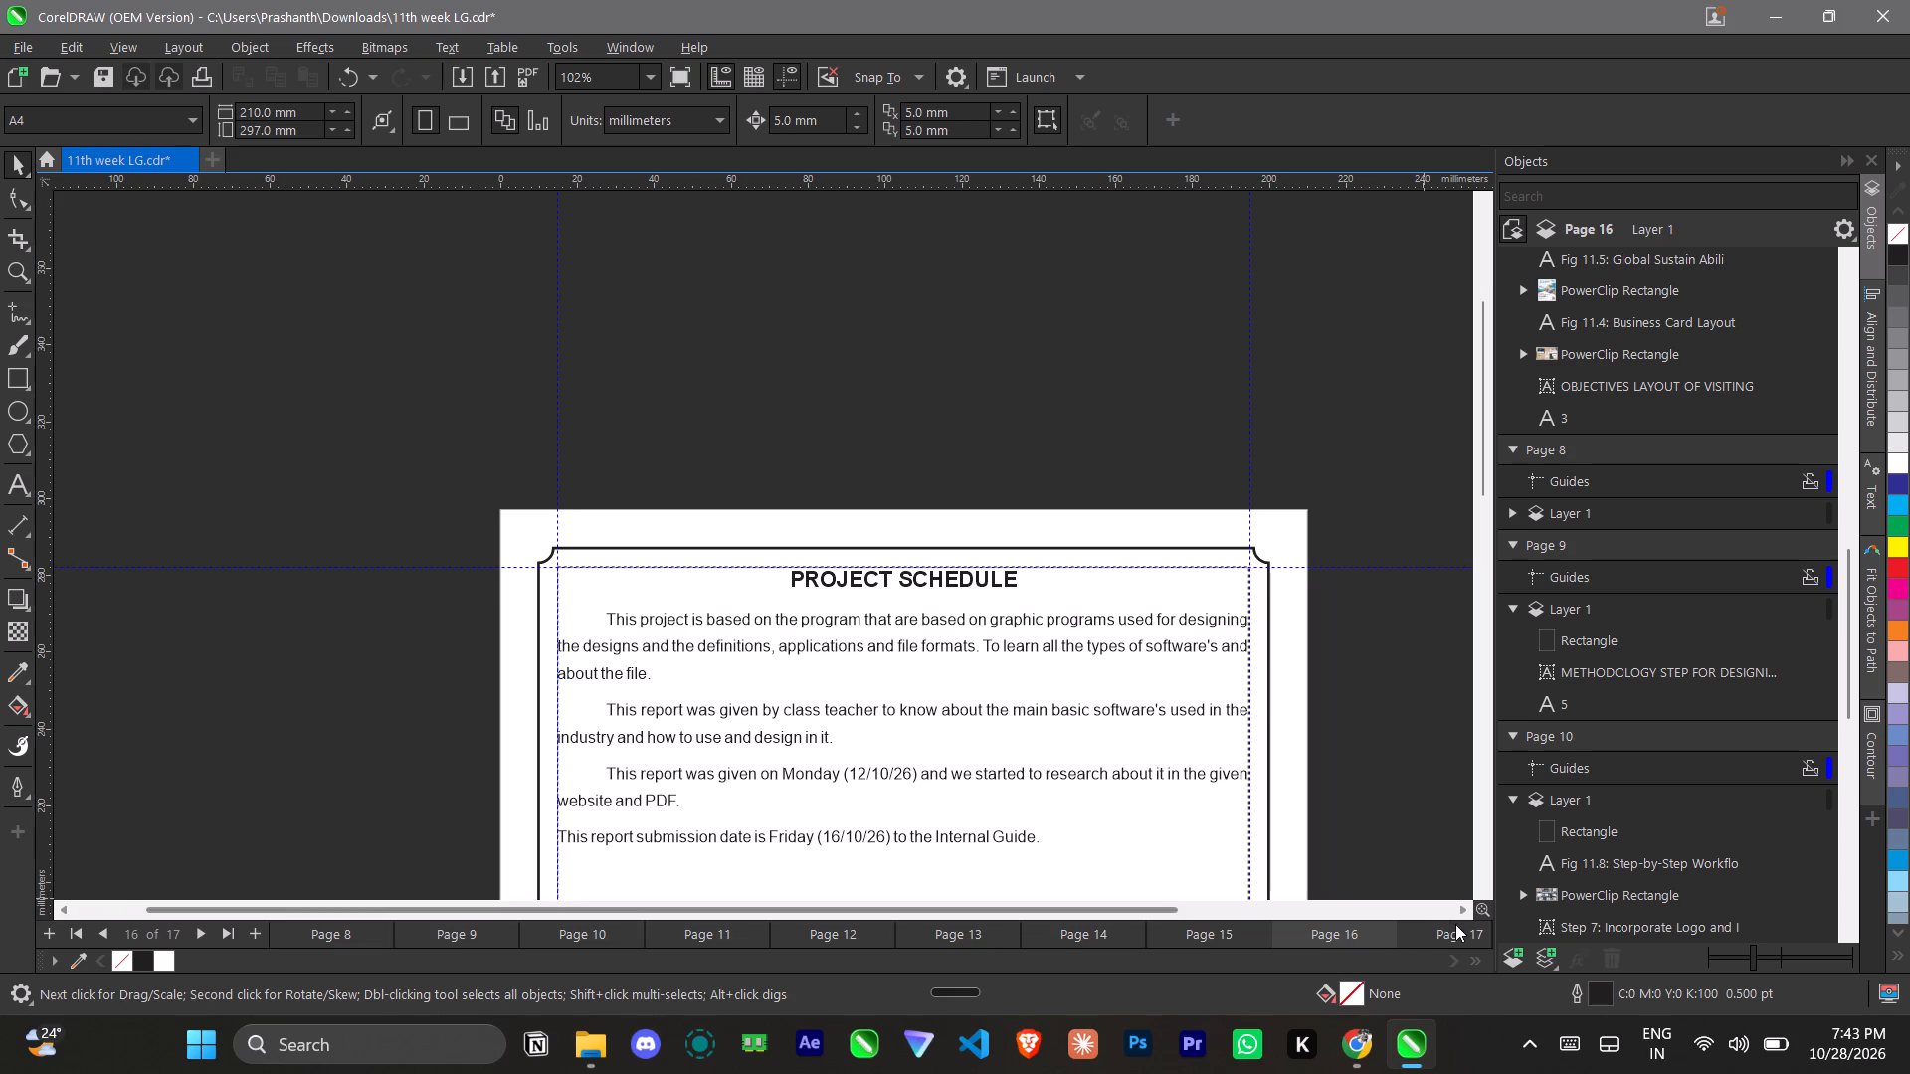
{"action": "left_click", "coordinate": [1448, 933]}
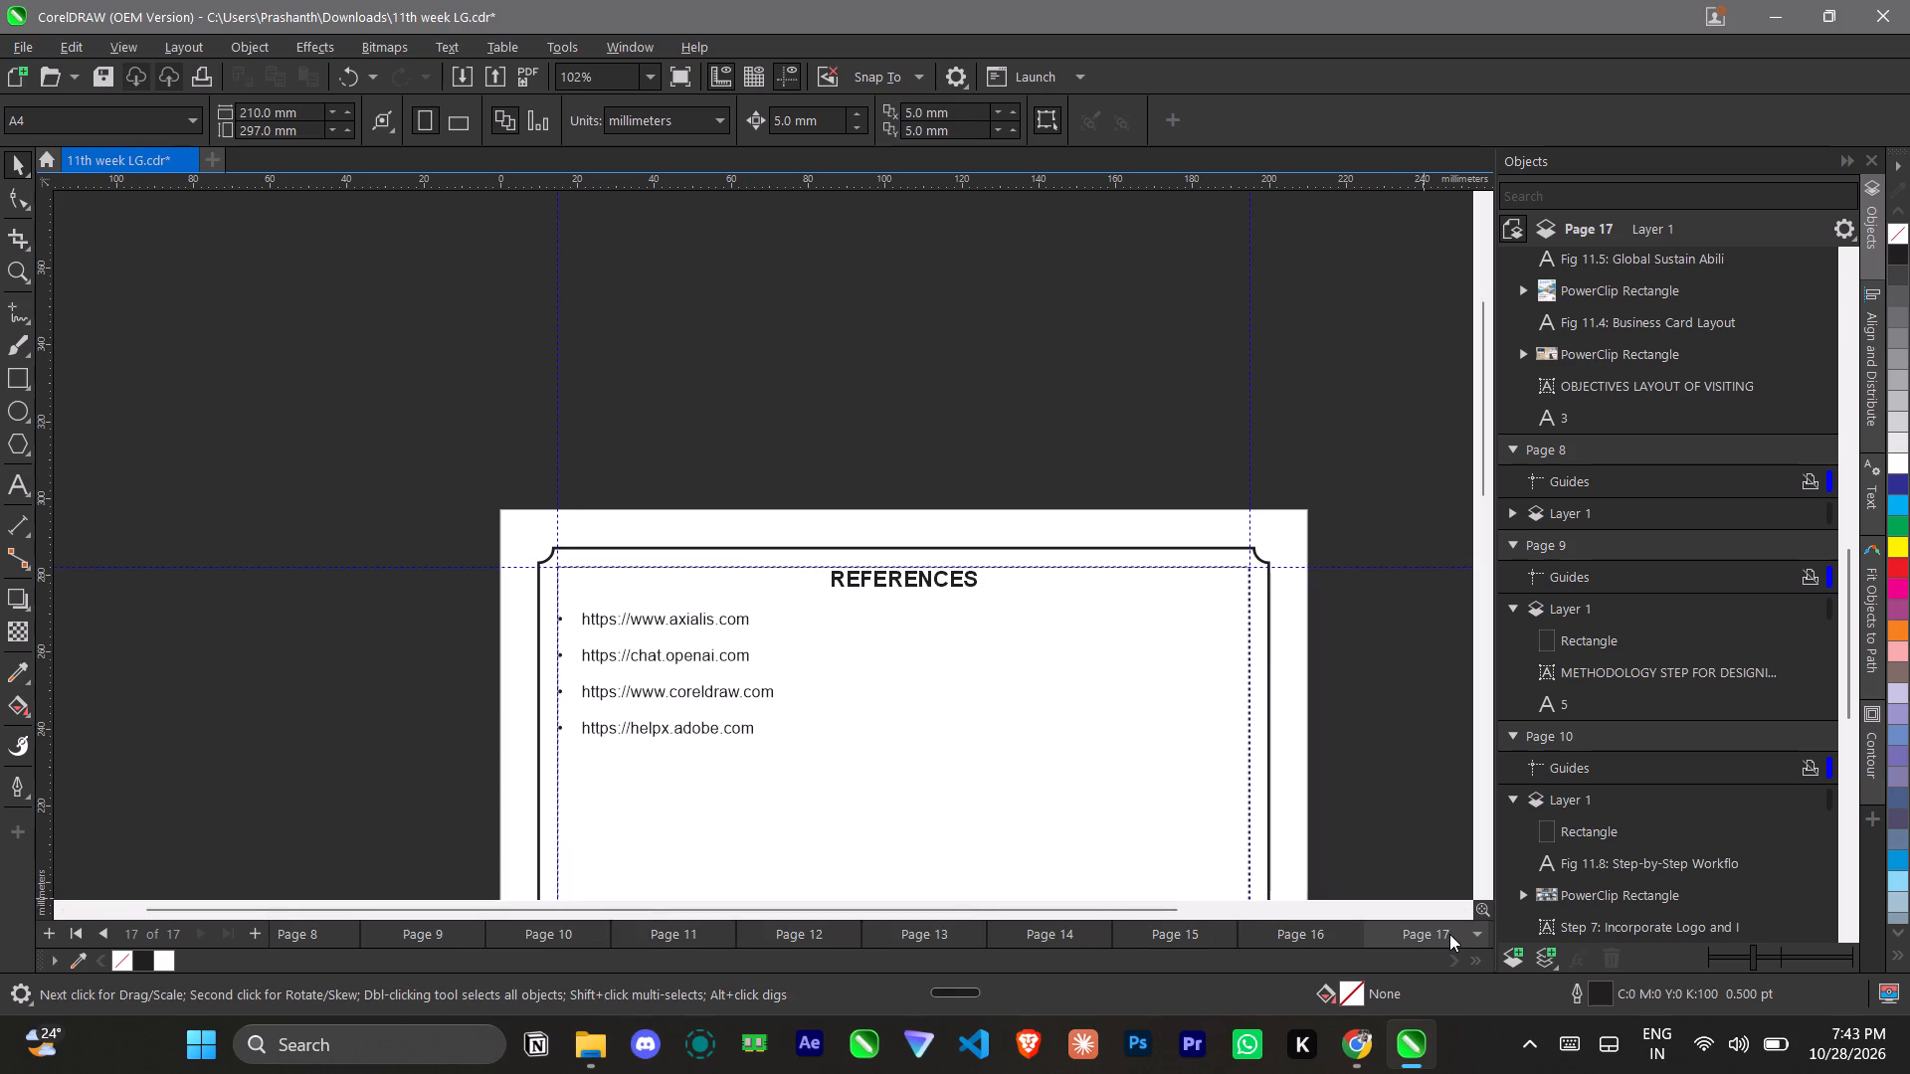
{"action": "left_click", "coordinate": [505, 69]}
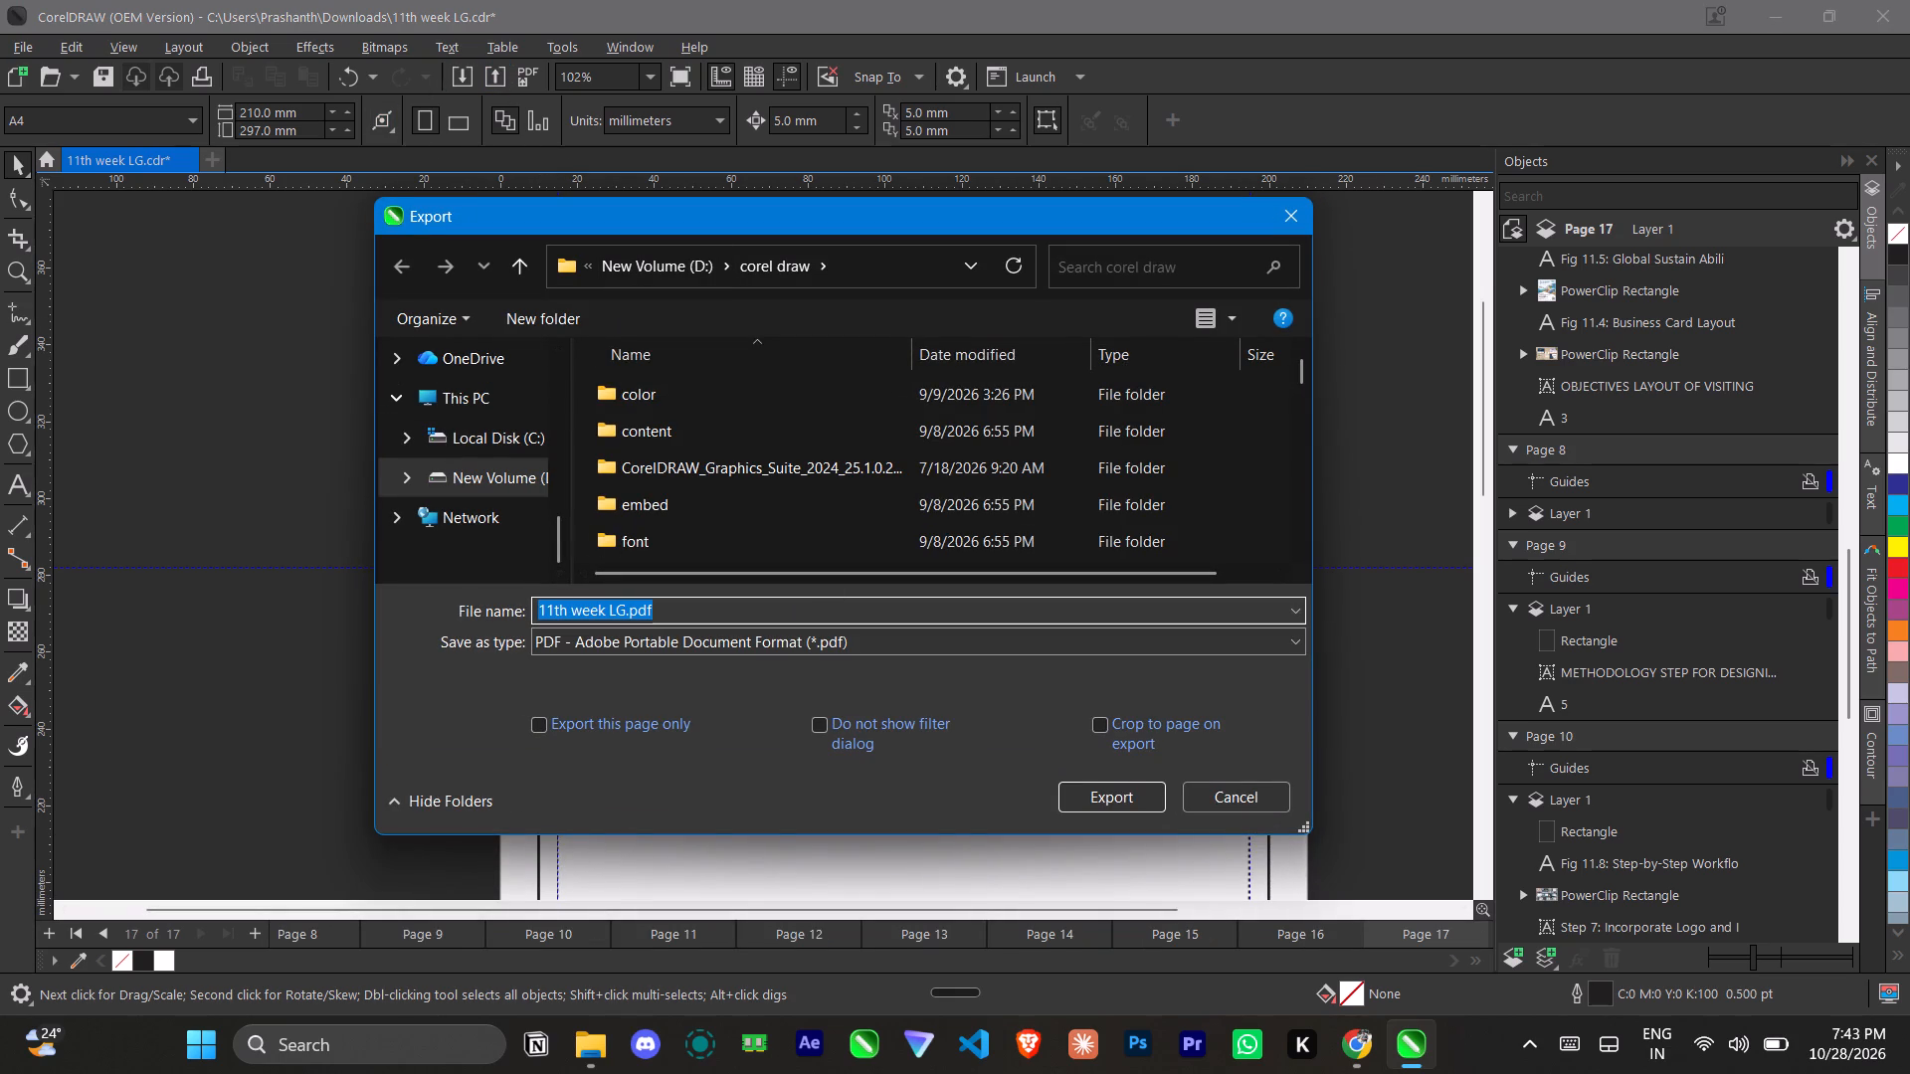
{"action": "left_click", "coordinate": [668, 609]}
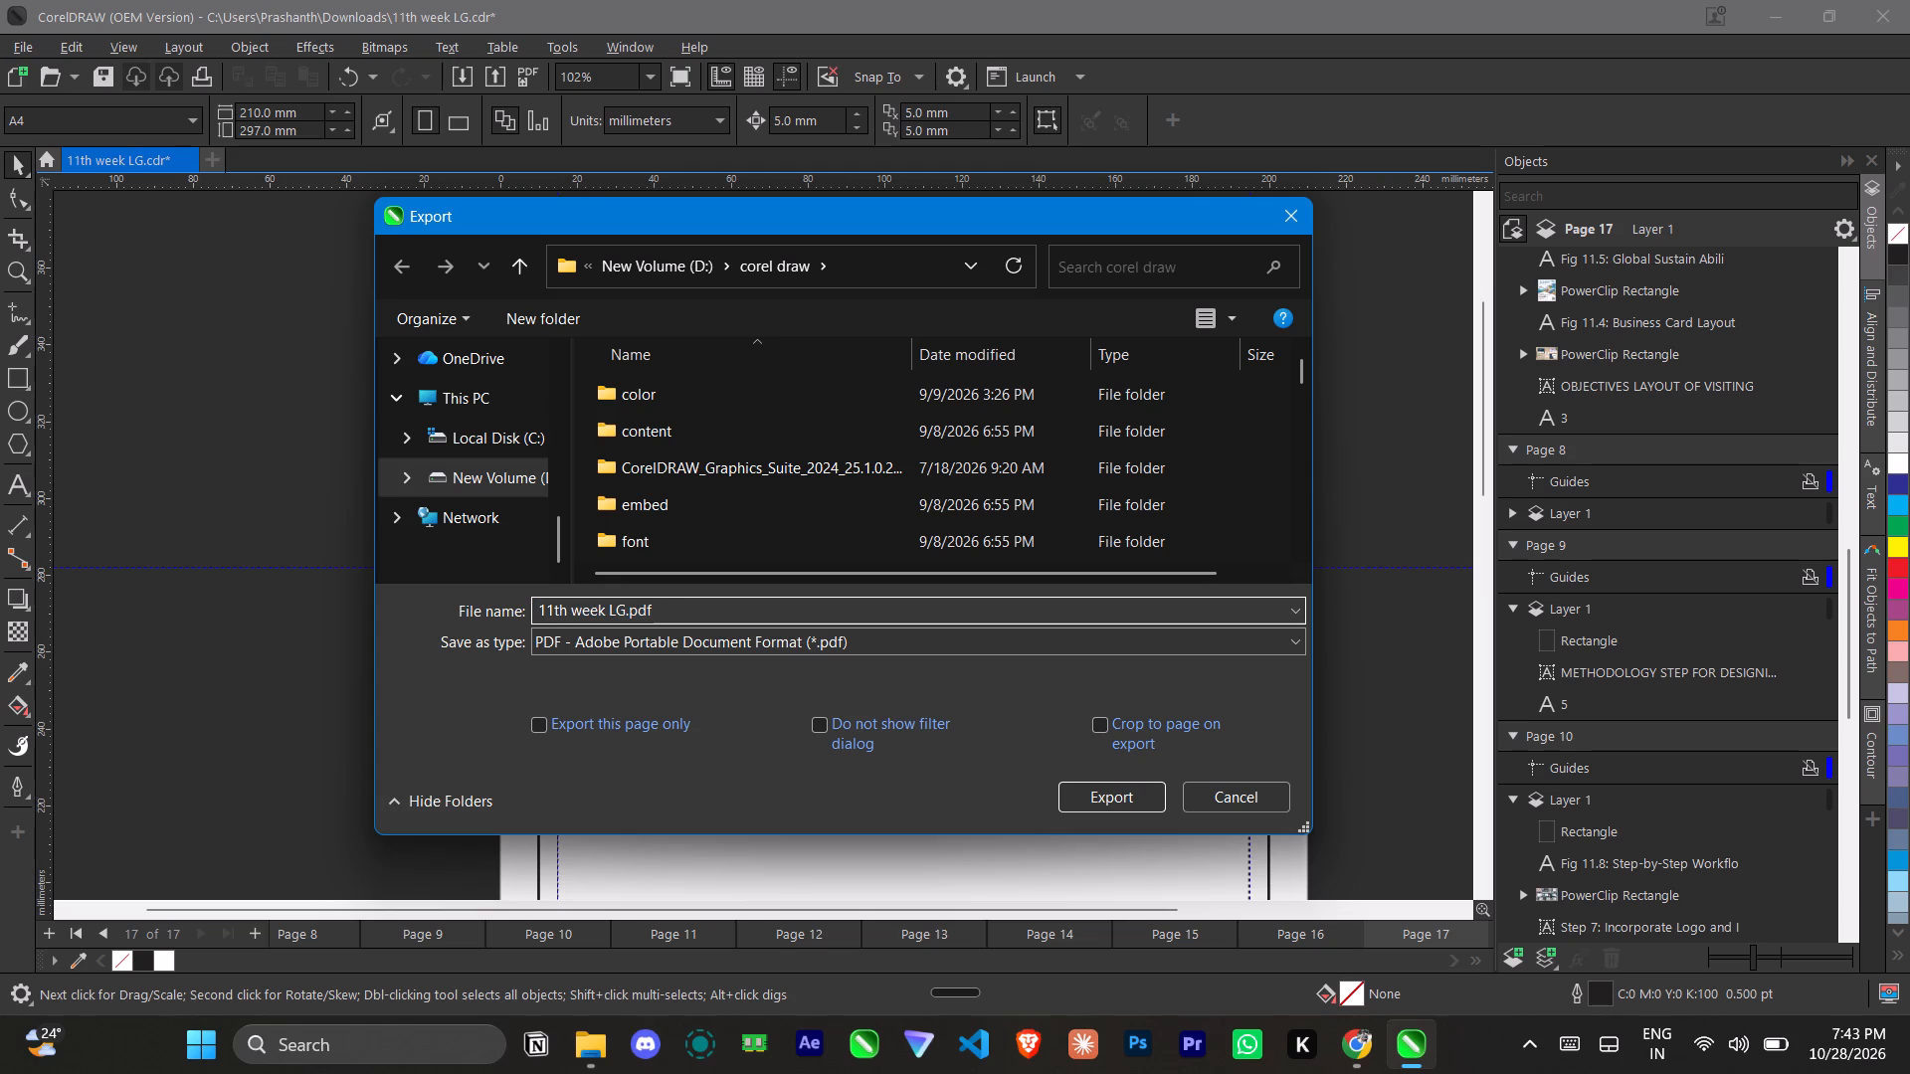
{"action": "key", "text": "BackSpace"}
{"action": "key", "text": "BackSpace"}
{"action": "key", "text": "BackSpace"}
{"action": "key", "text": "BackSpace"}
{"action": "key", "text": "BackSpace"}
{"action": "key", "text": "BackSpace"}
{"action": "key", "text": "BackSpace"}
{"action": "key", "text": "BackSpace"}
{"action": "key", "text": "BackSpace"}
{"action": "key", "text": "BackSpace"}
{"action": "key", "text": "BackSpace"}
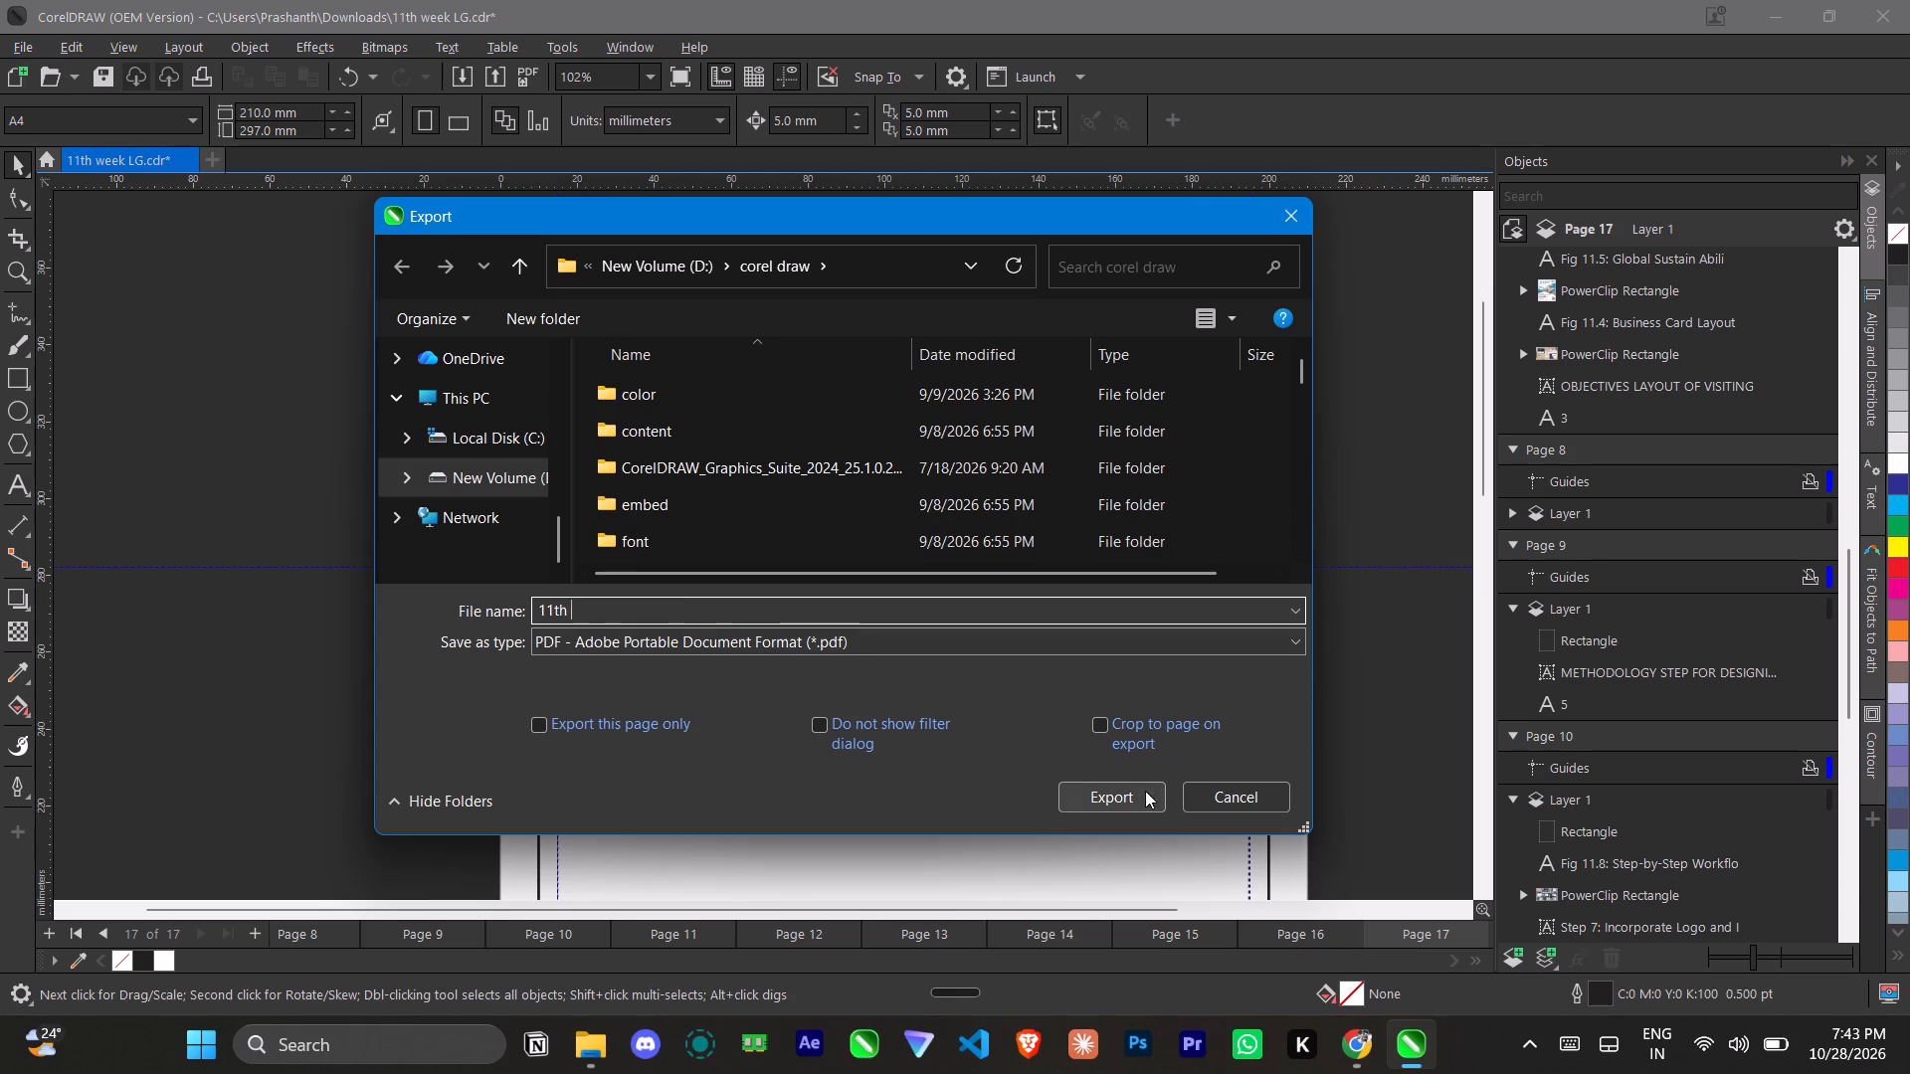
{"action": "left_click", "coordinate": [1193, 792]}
Reshape the scalloped corners of the border rectangle on page 17, References, into square corners.
{"action": "scroll", "coordinate": [787, 405], "scroll_direction": "down", "scroll_amount": 2}
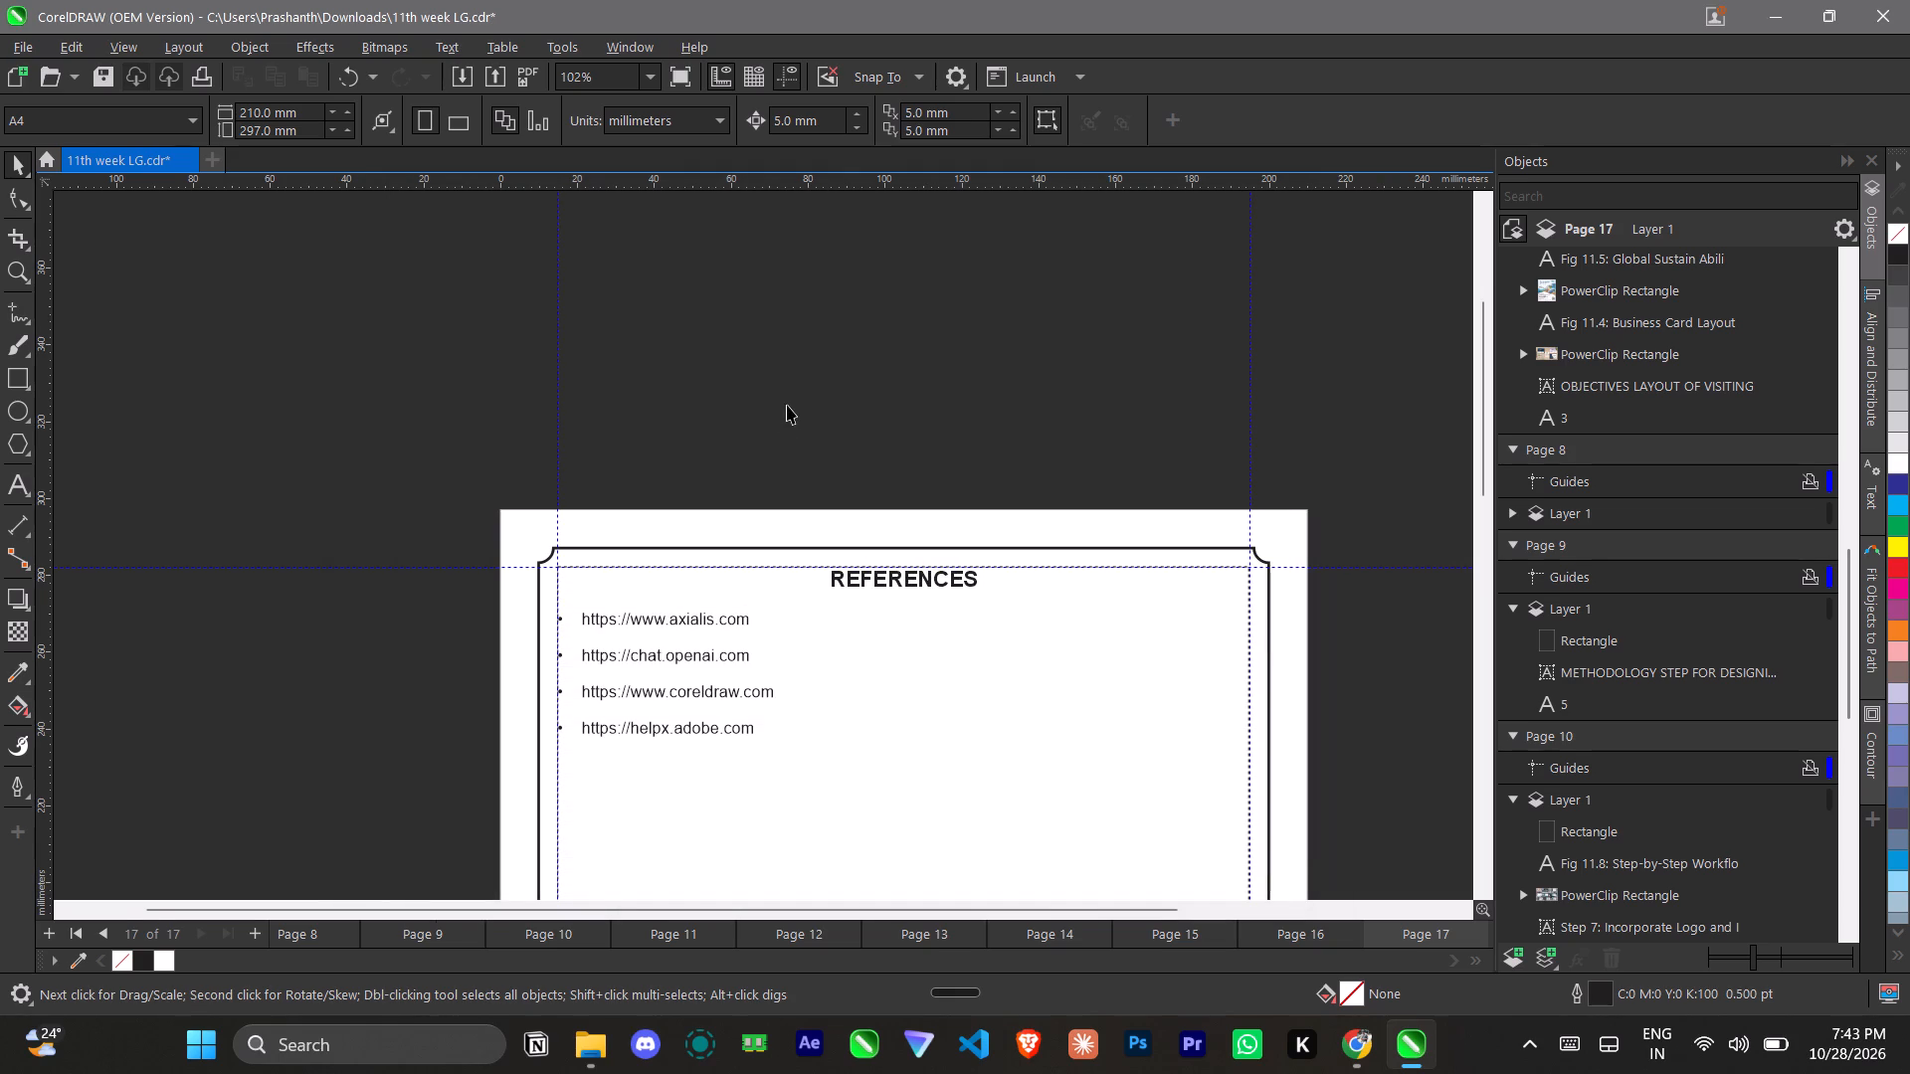
{"action": "scroll", "coordinate": [834, 558], "scroll_direction": "up", "scroll_amount": 2}
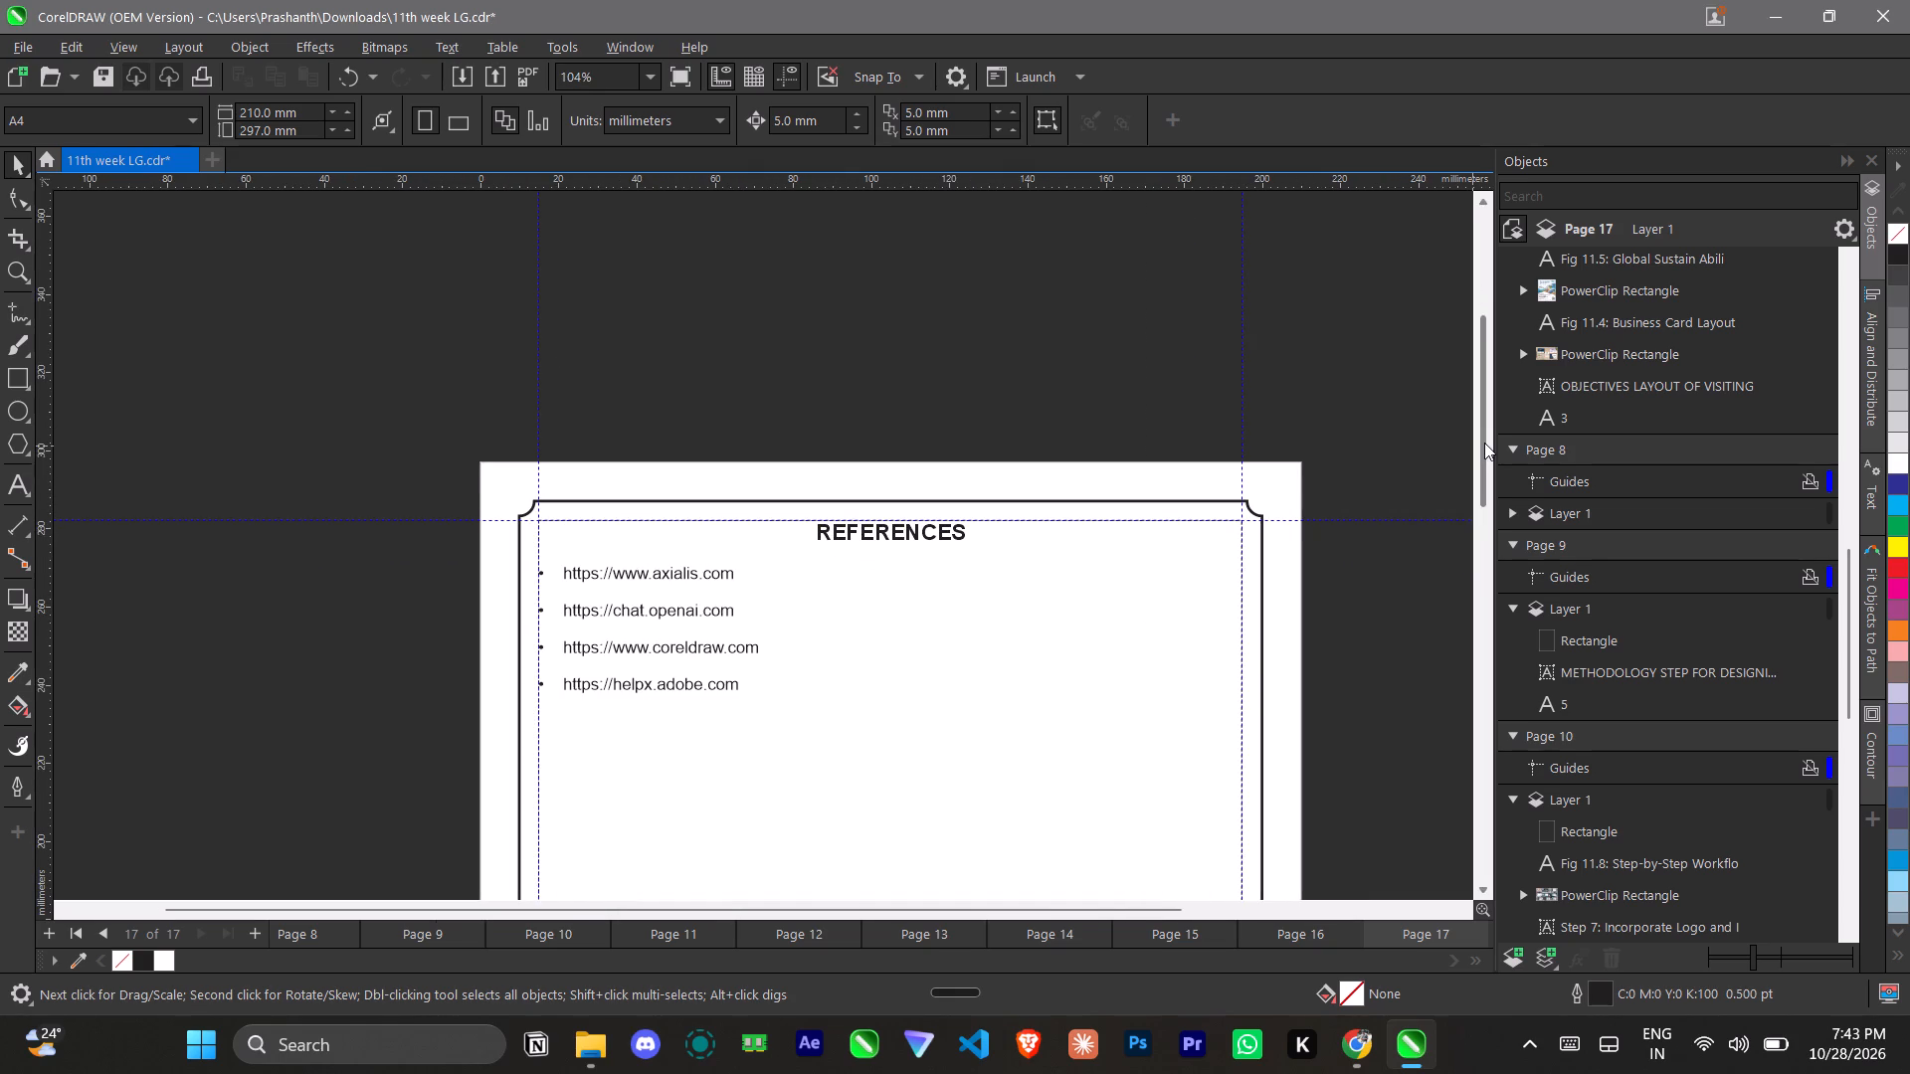
{"action": "left_click_drag", "start_coordinate": [1484, 443], "coordinate": [1490, 523]}
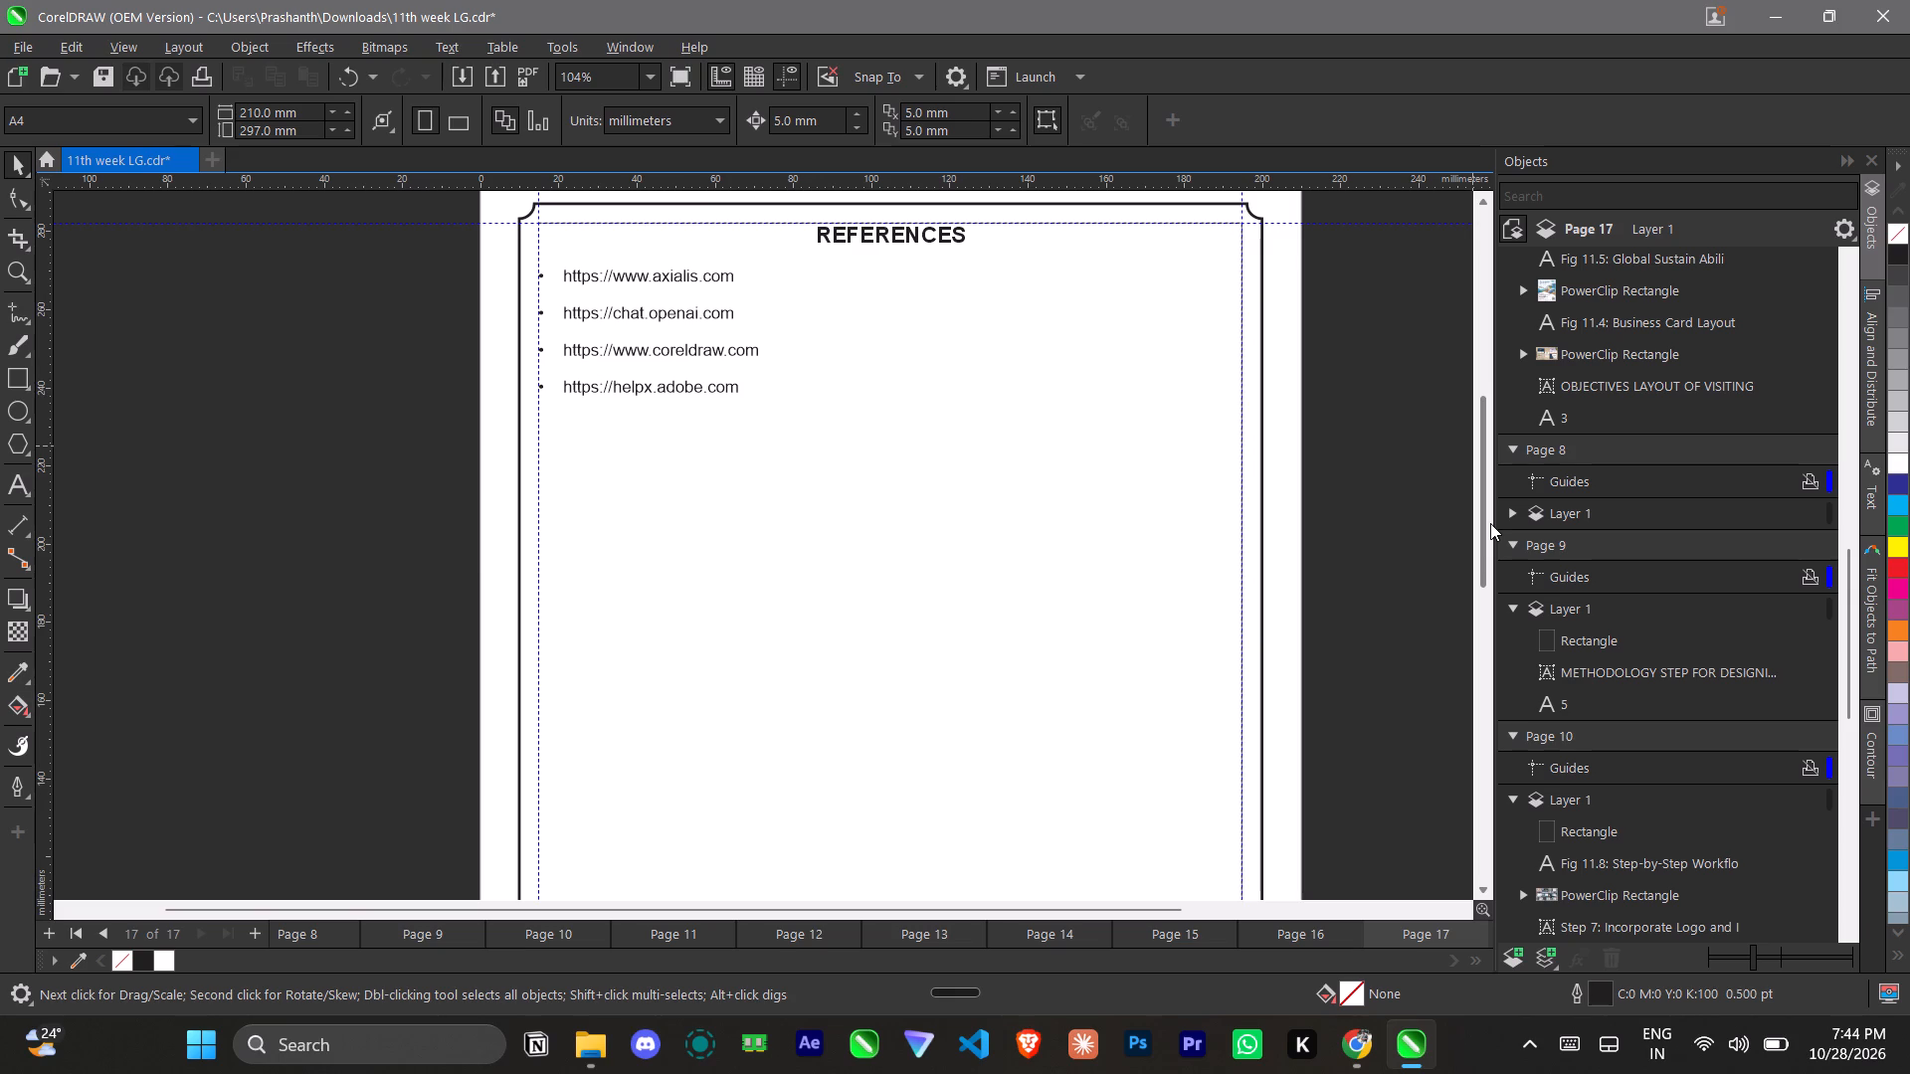
{"action": "left_click_drag", "start_coordinate": [1490, 523], "coordinate": [1485, 510]}
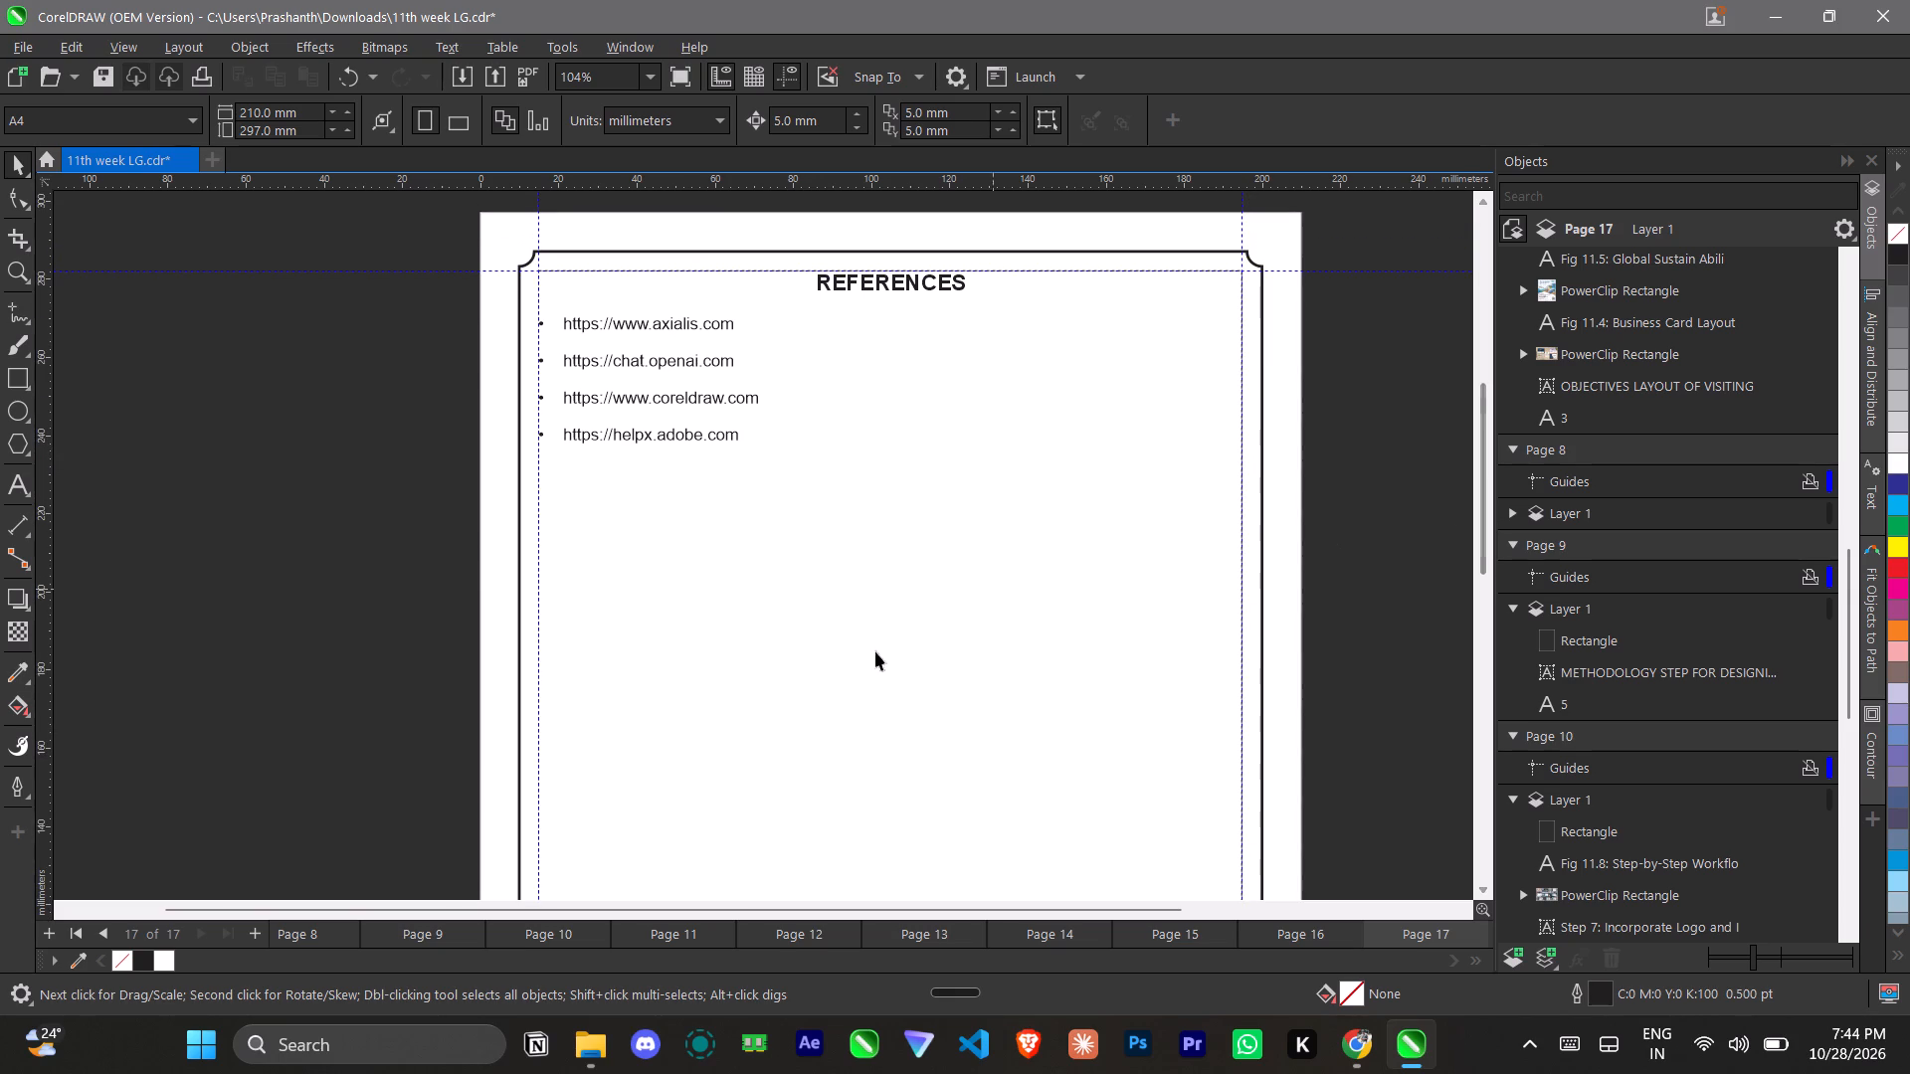
{"action": "left_click", "coordinate": [517, 617]}
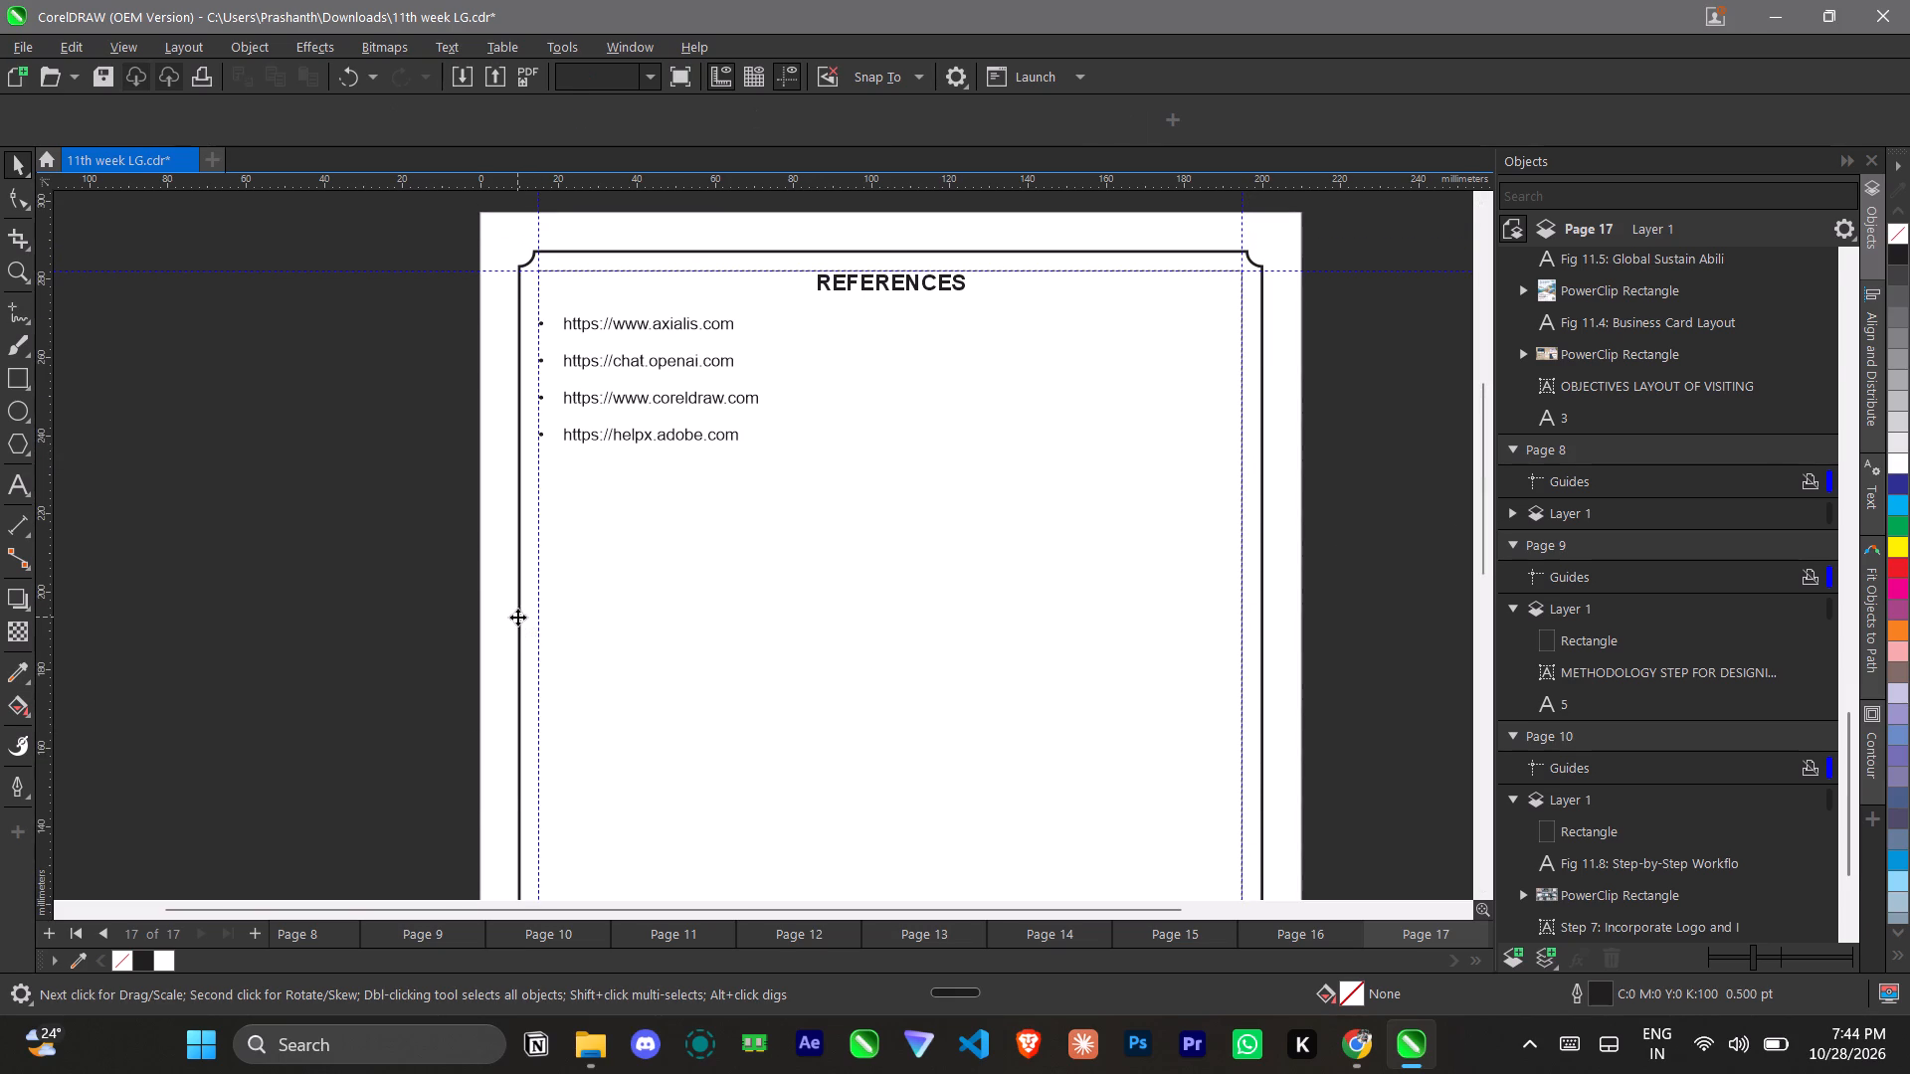
{"action": "left_click", "coordinate": [21, 192]}
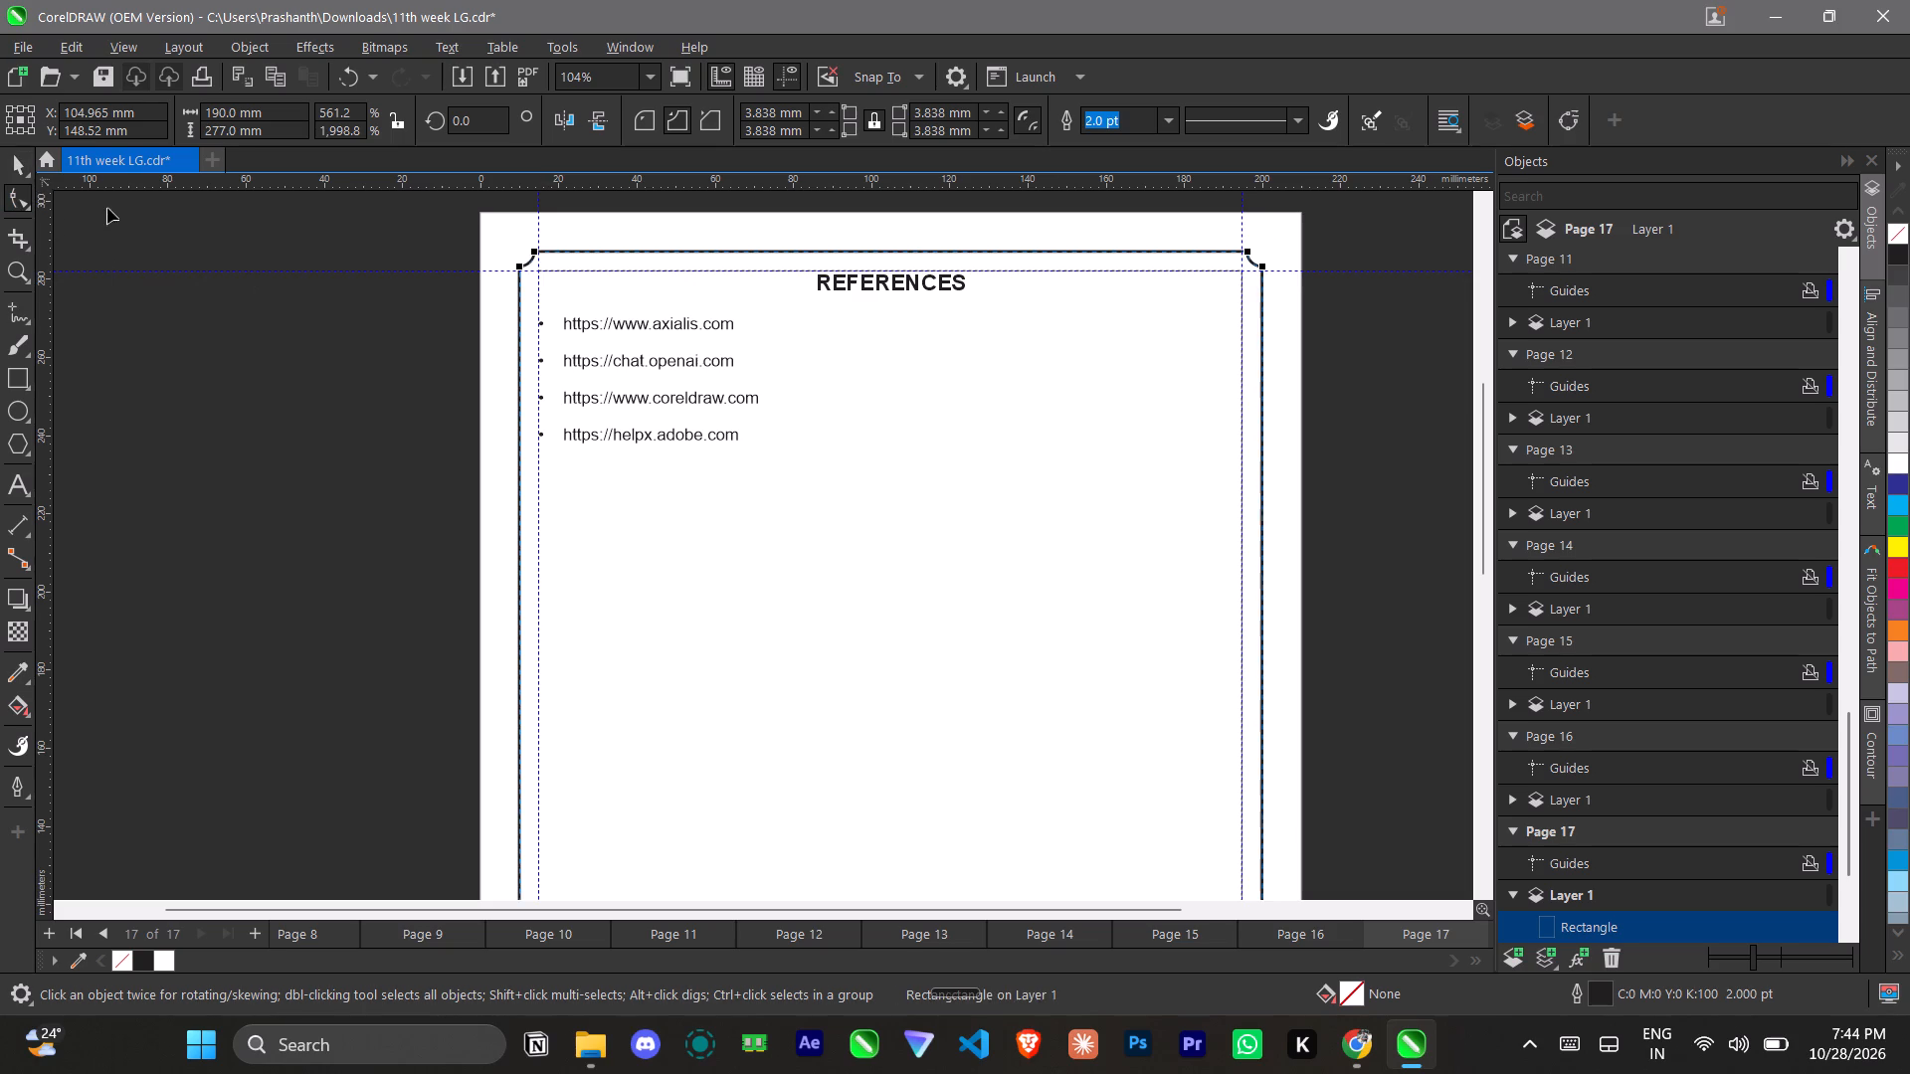
{"action": "left_click_drag", "start_coordinate": [518, 266], "coordinate": [518, 208]}
Square off the scalloped border corners on page 16, Project Schedule, reducing the corner size to about 0.254 mm.
{"action": "left_click", "coordinate": [1286, 934]}
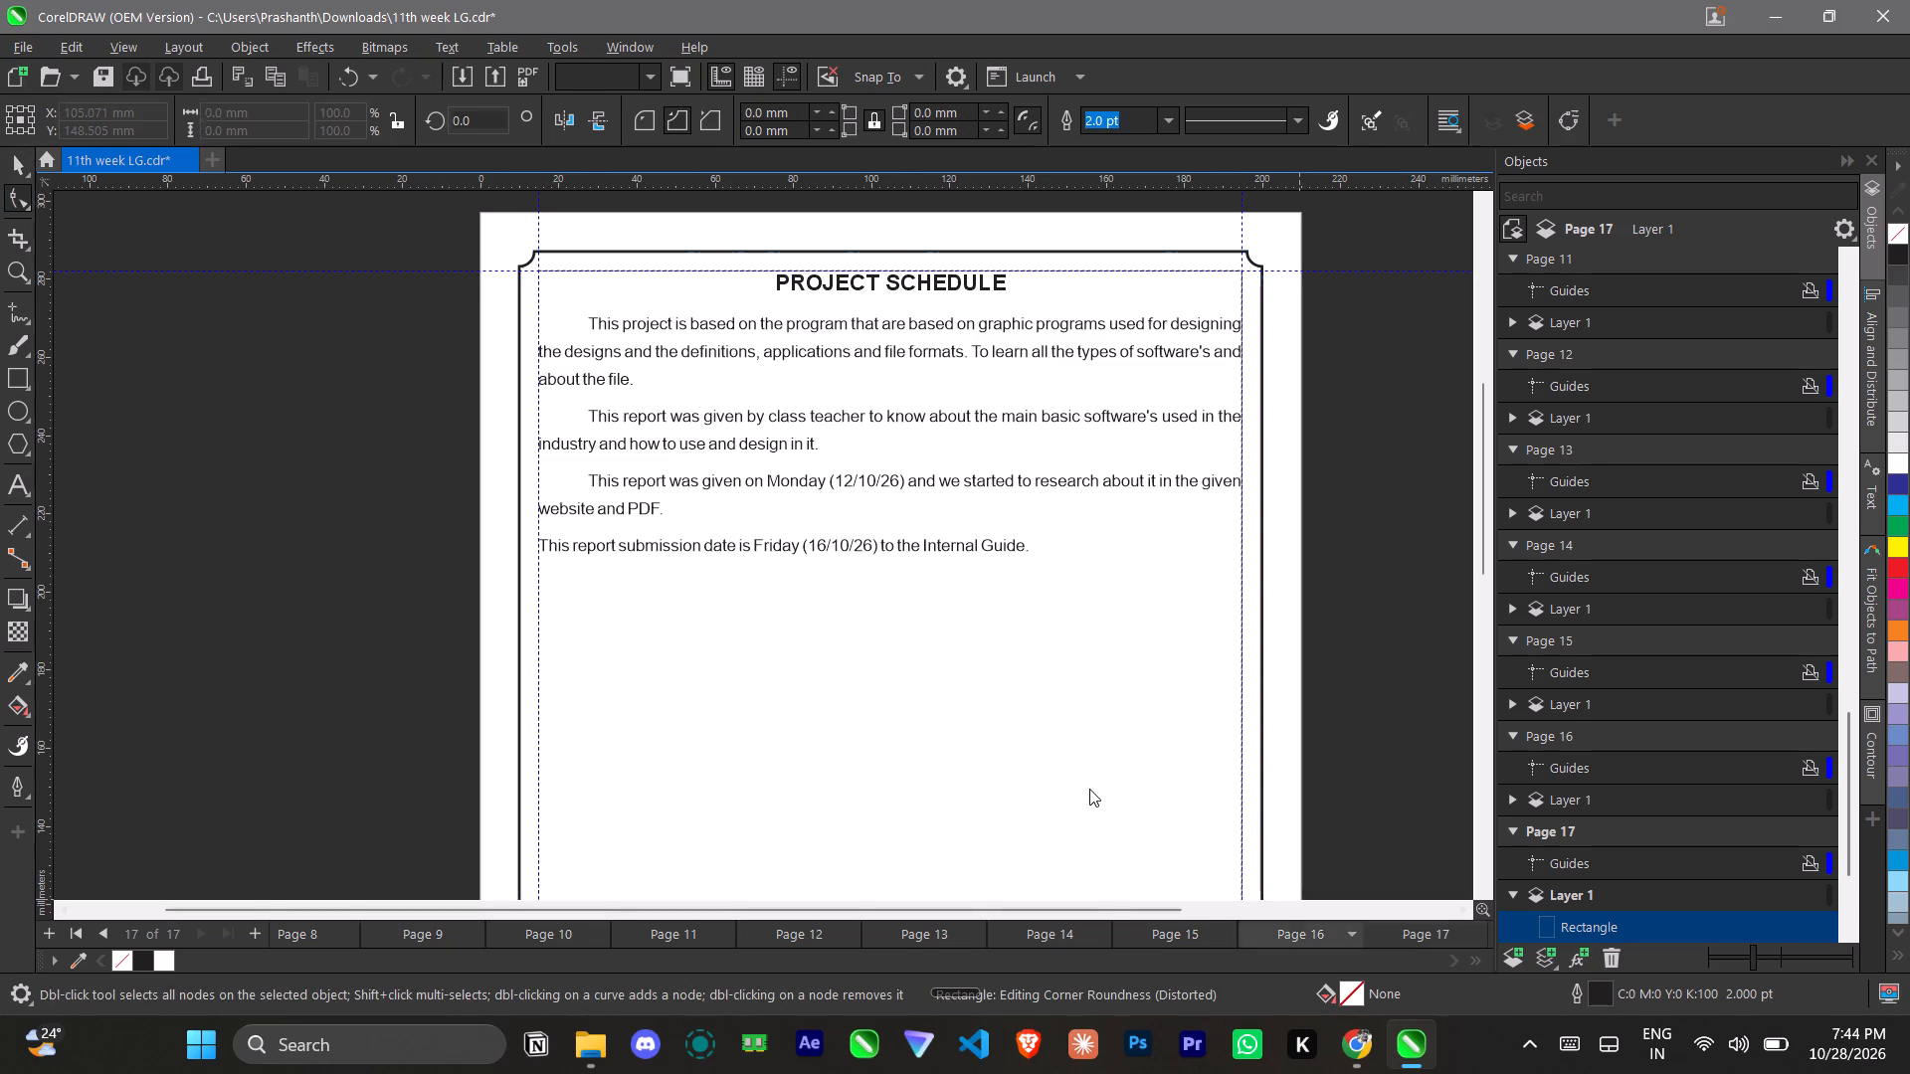
{"action": "left_click", "coordinate": [520, 279]}
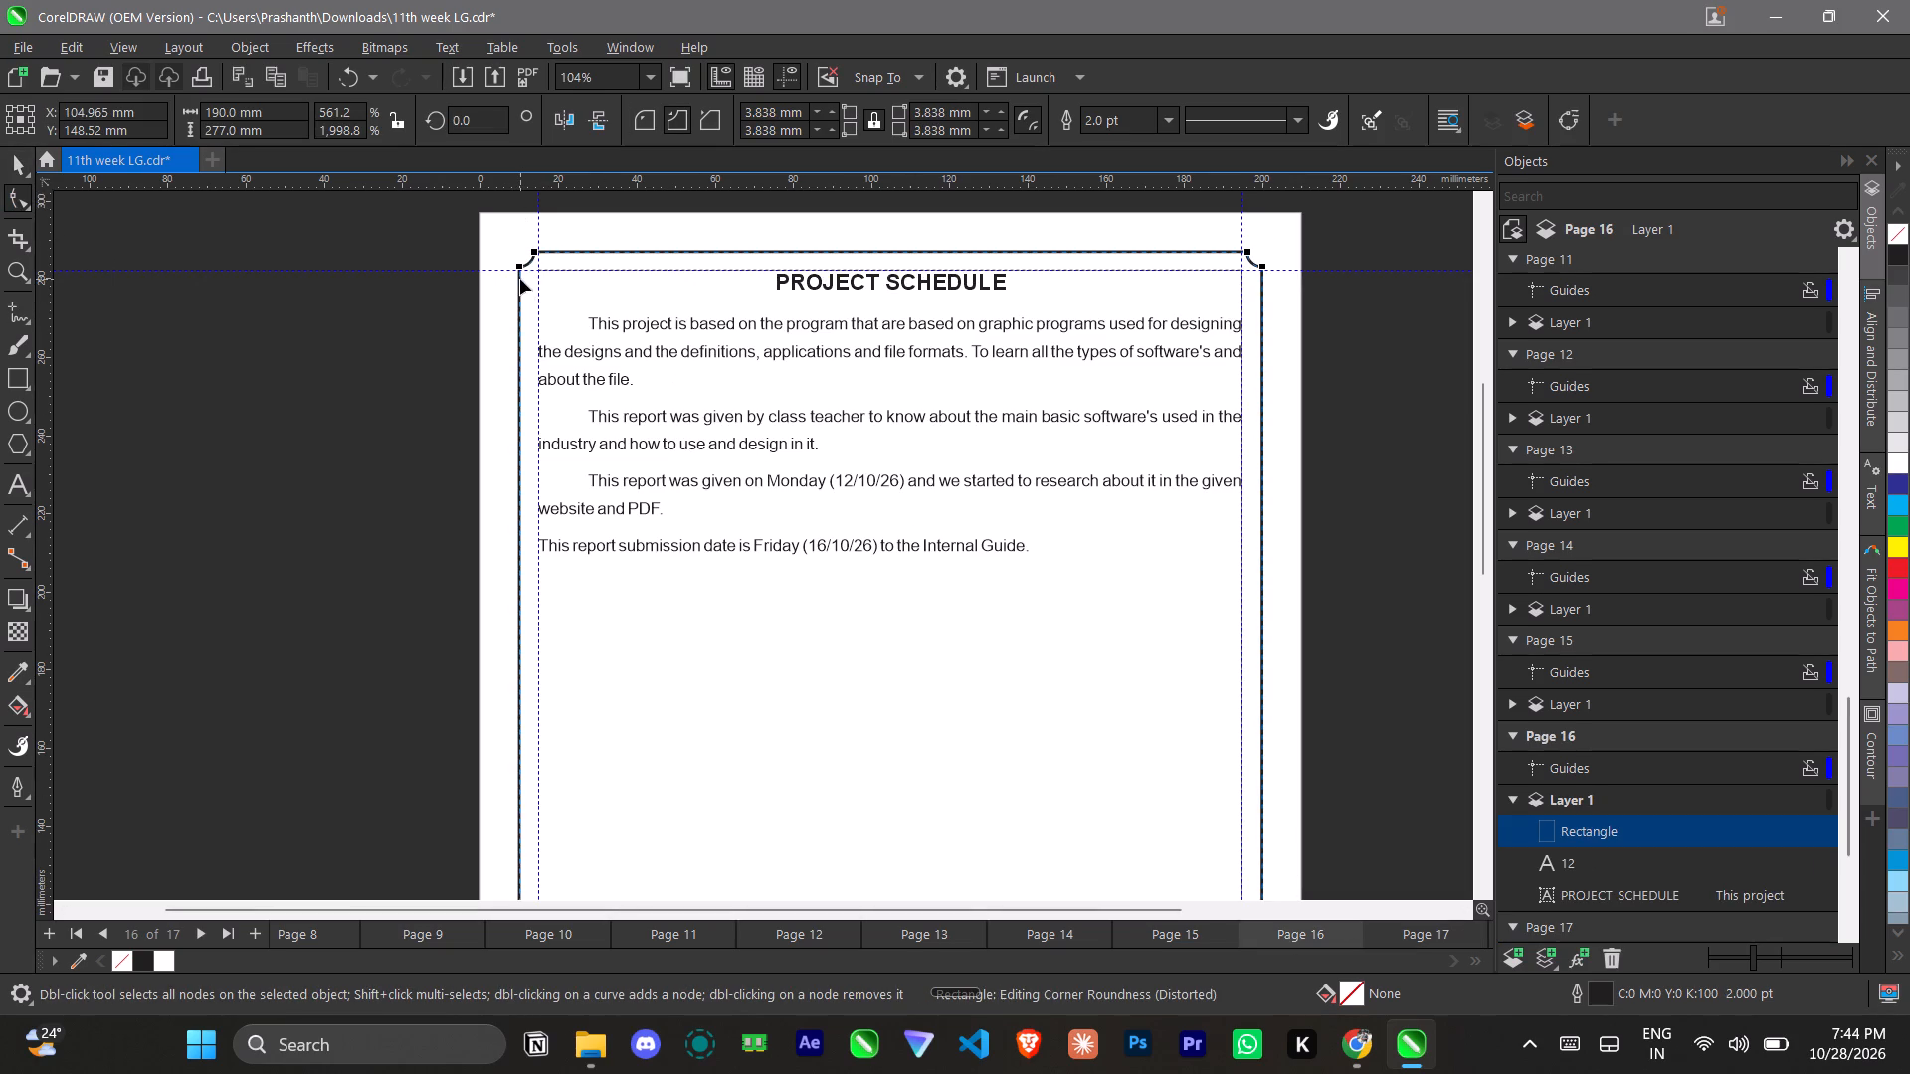
{"action": "left_click_drag", "start_coordinate": [520, 268], "coordinate": [520, 223]}
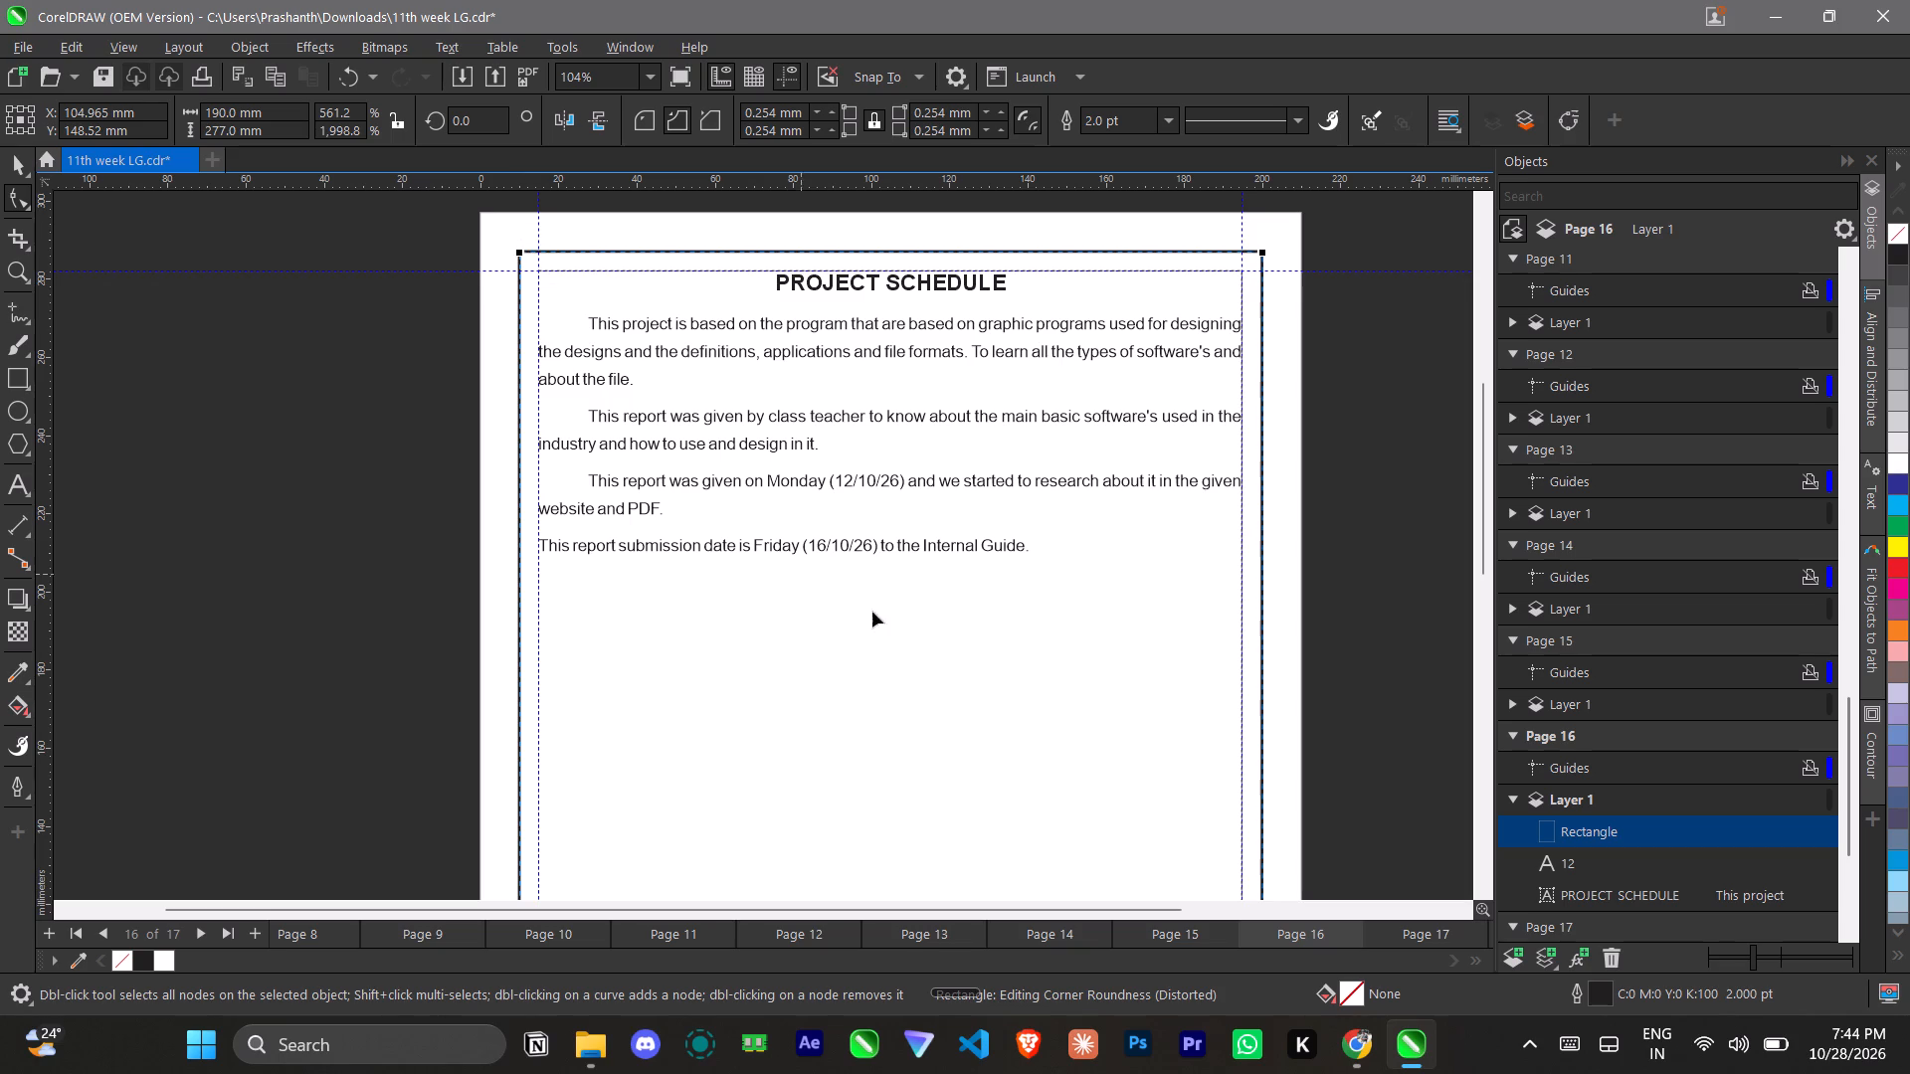
Square off the scalloped border corners on page 15, Understanding, reducing the corner size to about 0.254 mm.
{"action": "left_click", "coordinate": [1180, 933]}
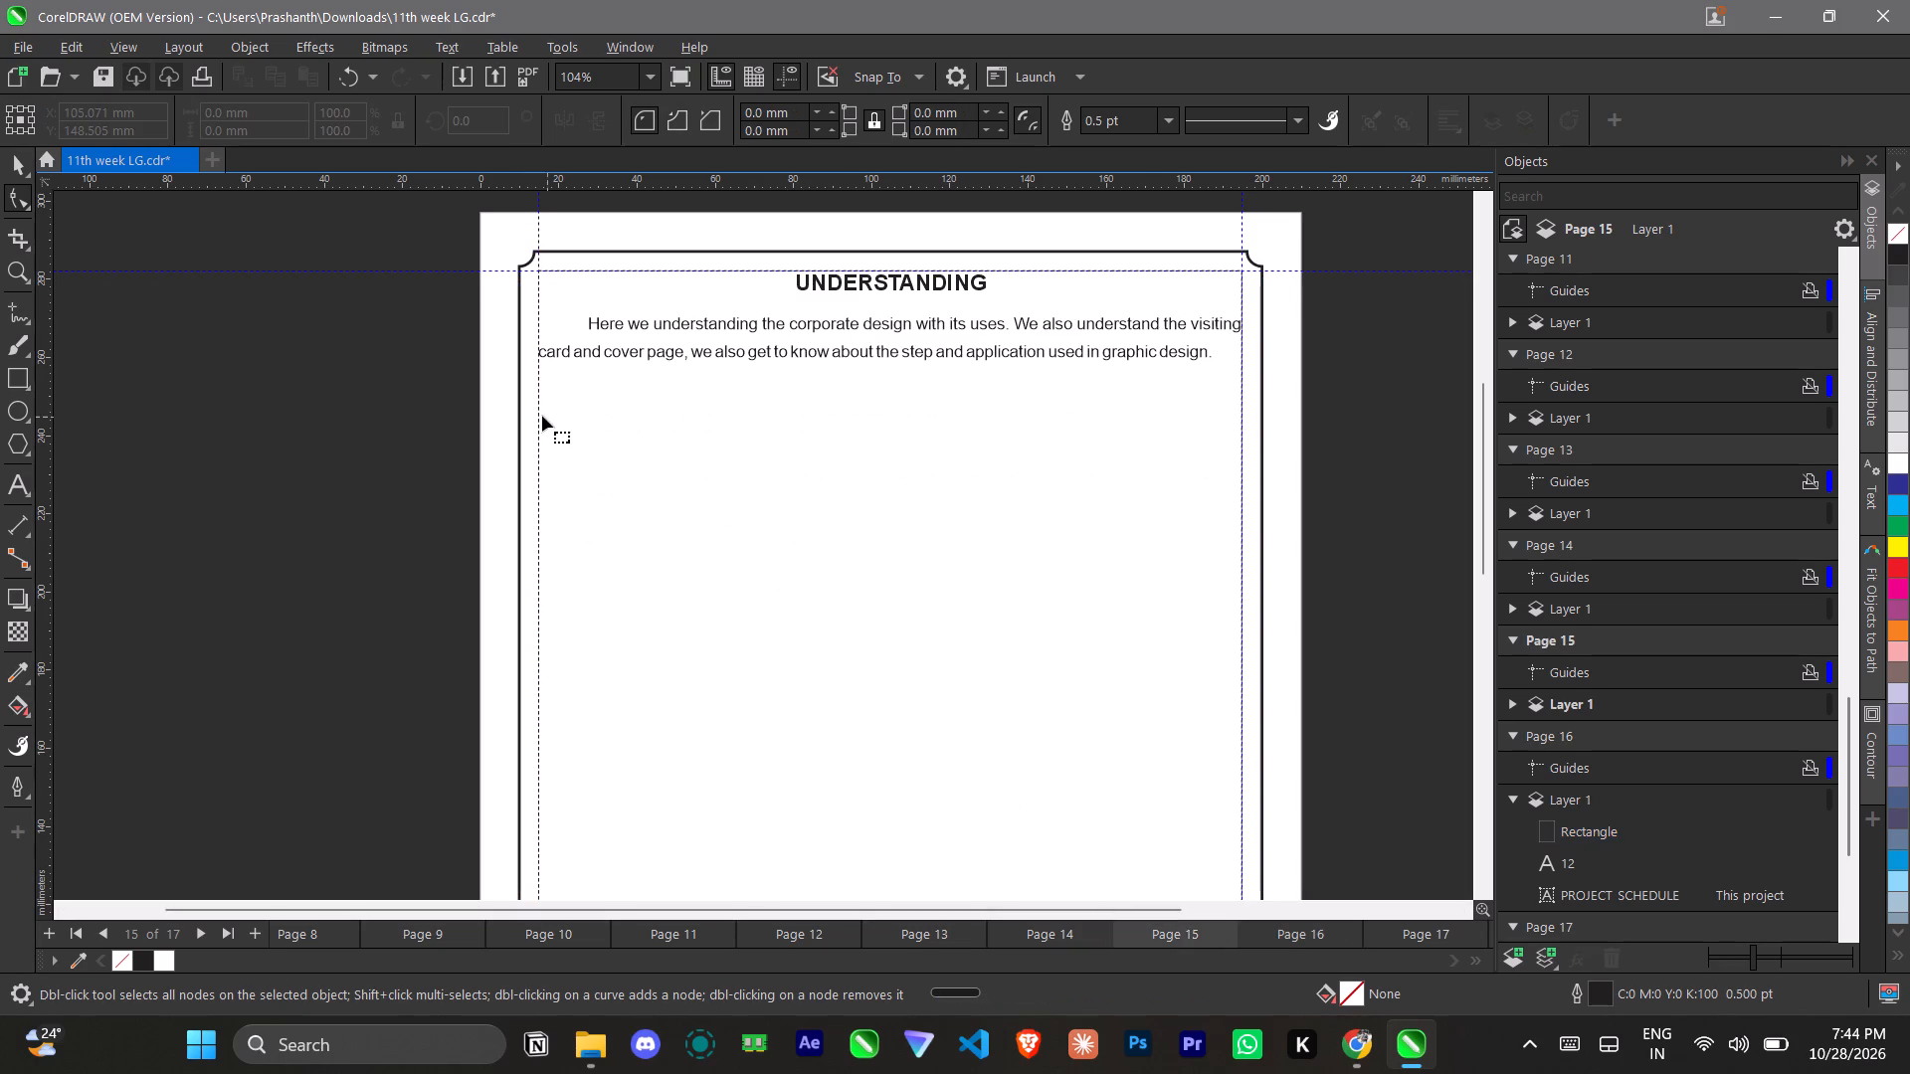
{"action": "left_click", "coordinate": [515, 393]}
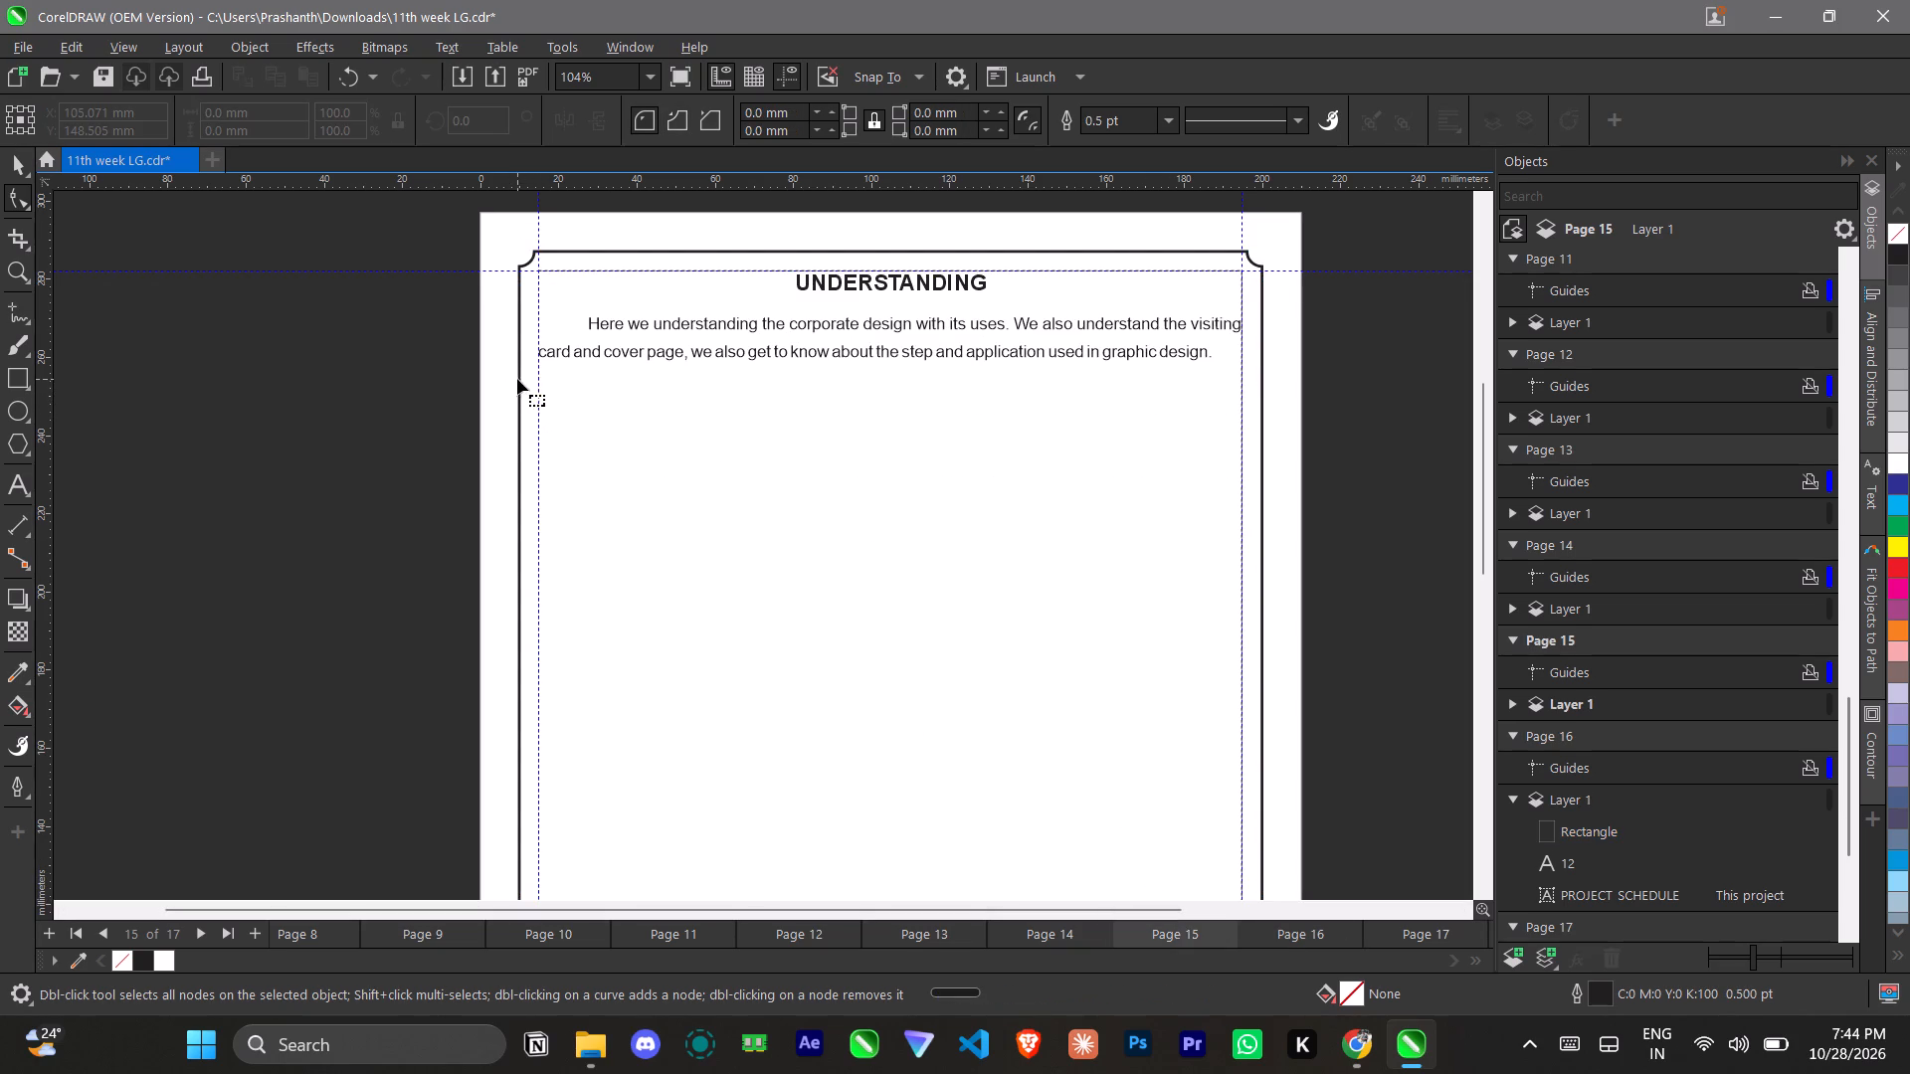
{"action": "left_click", "coordinate": [521, 376]}
{"action": "left_click_drag", "start_coordinate": [520, 268], "coordinate": [520, 251]}
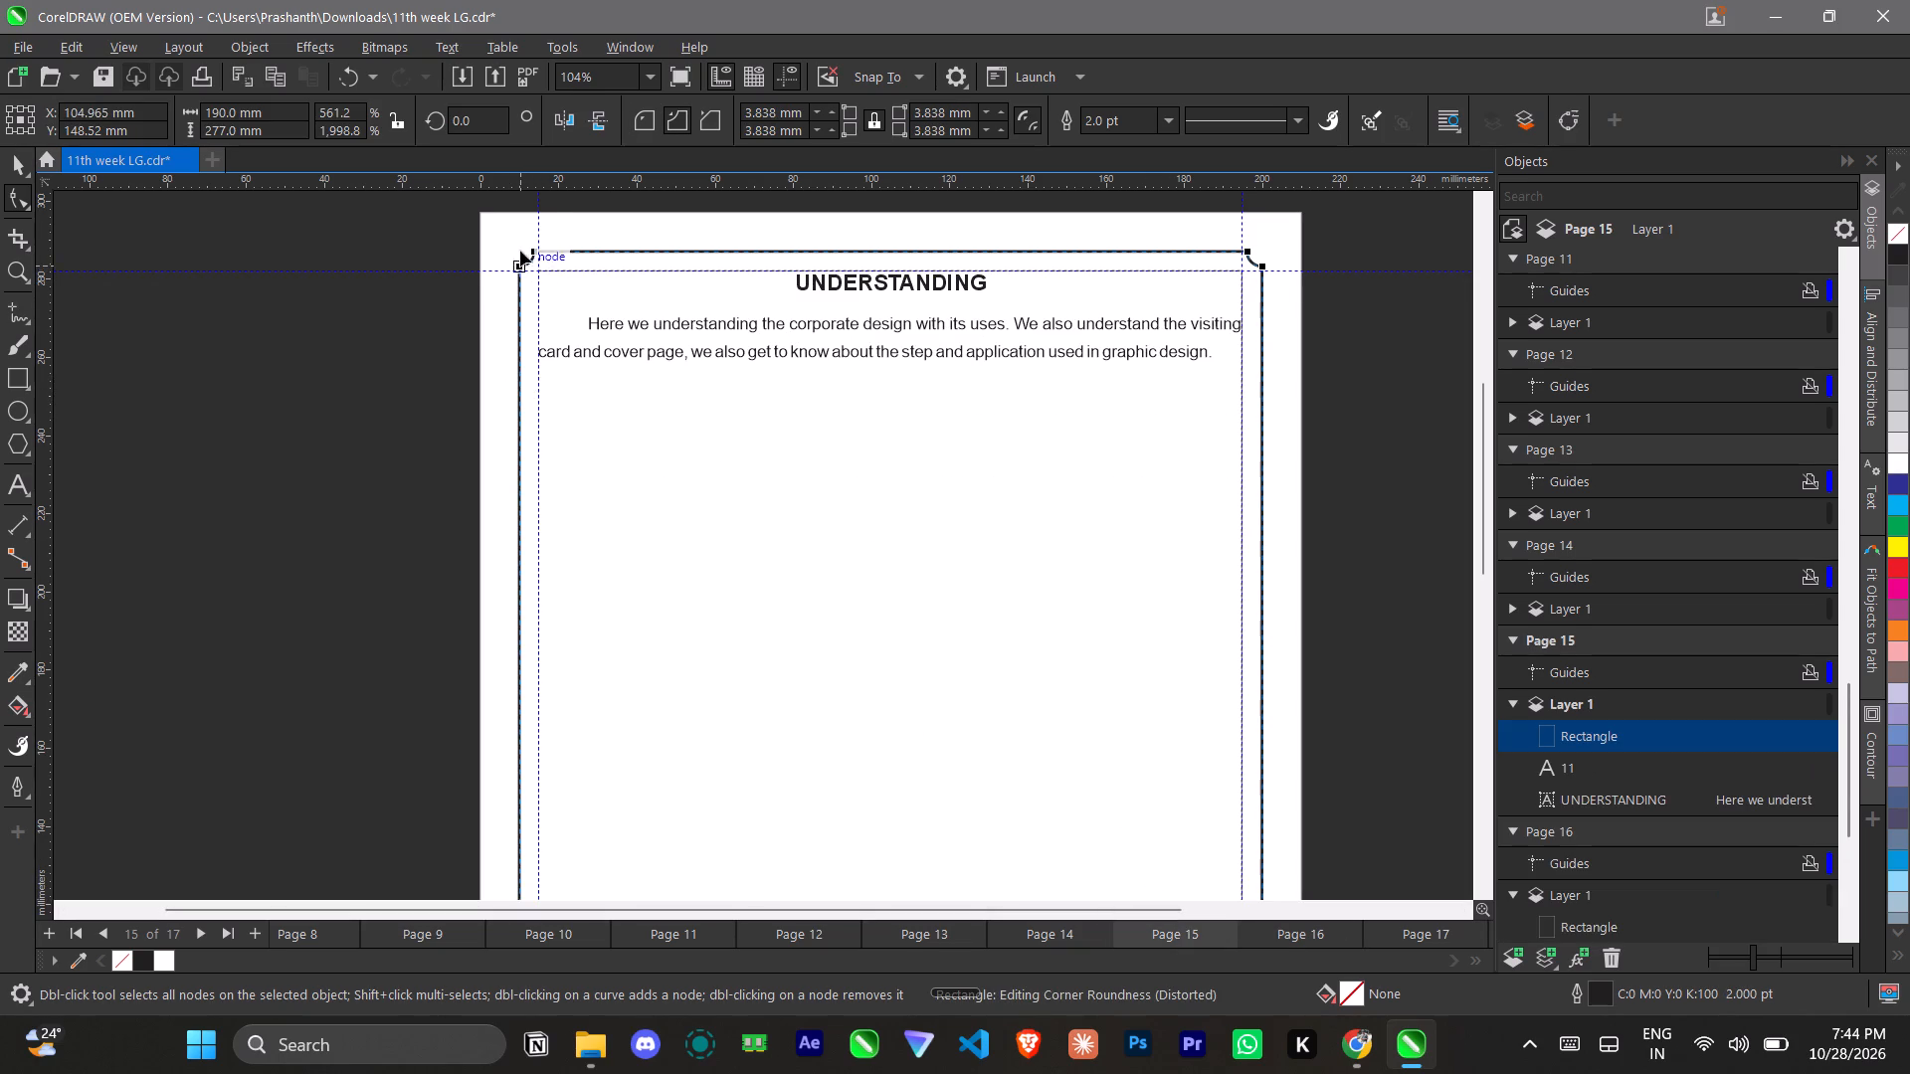
{"action": "left_click_drag", "start_coordinate": [520, 251], "coordinate": [520, 226]}
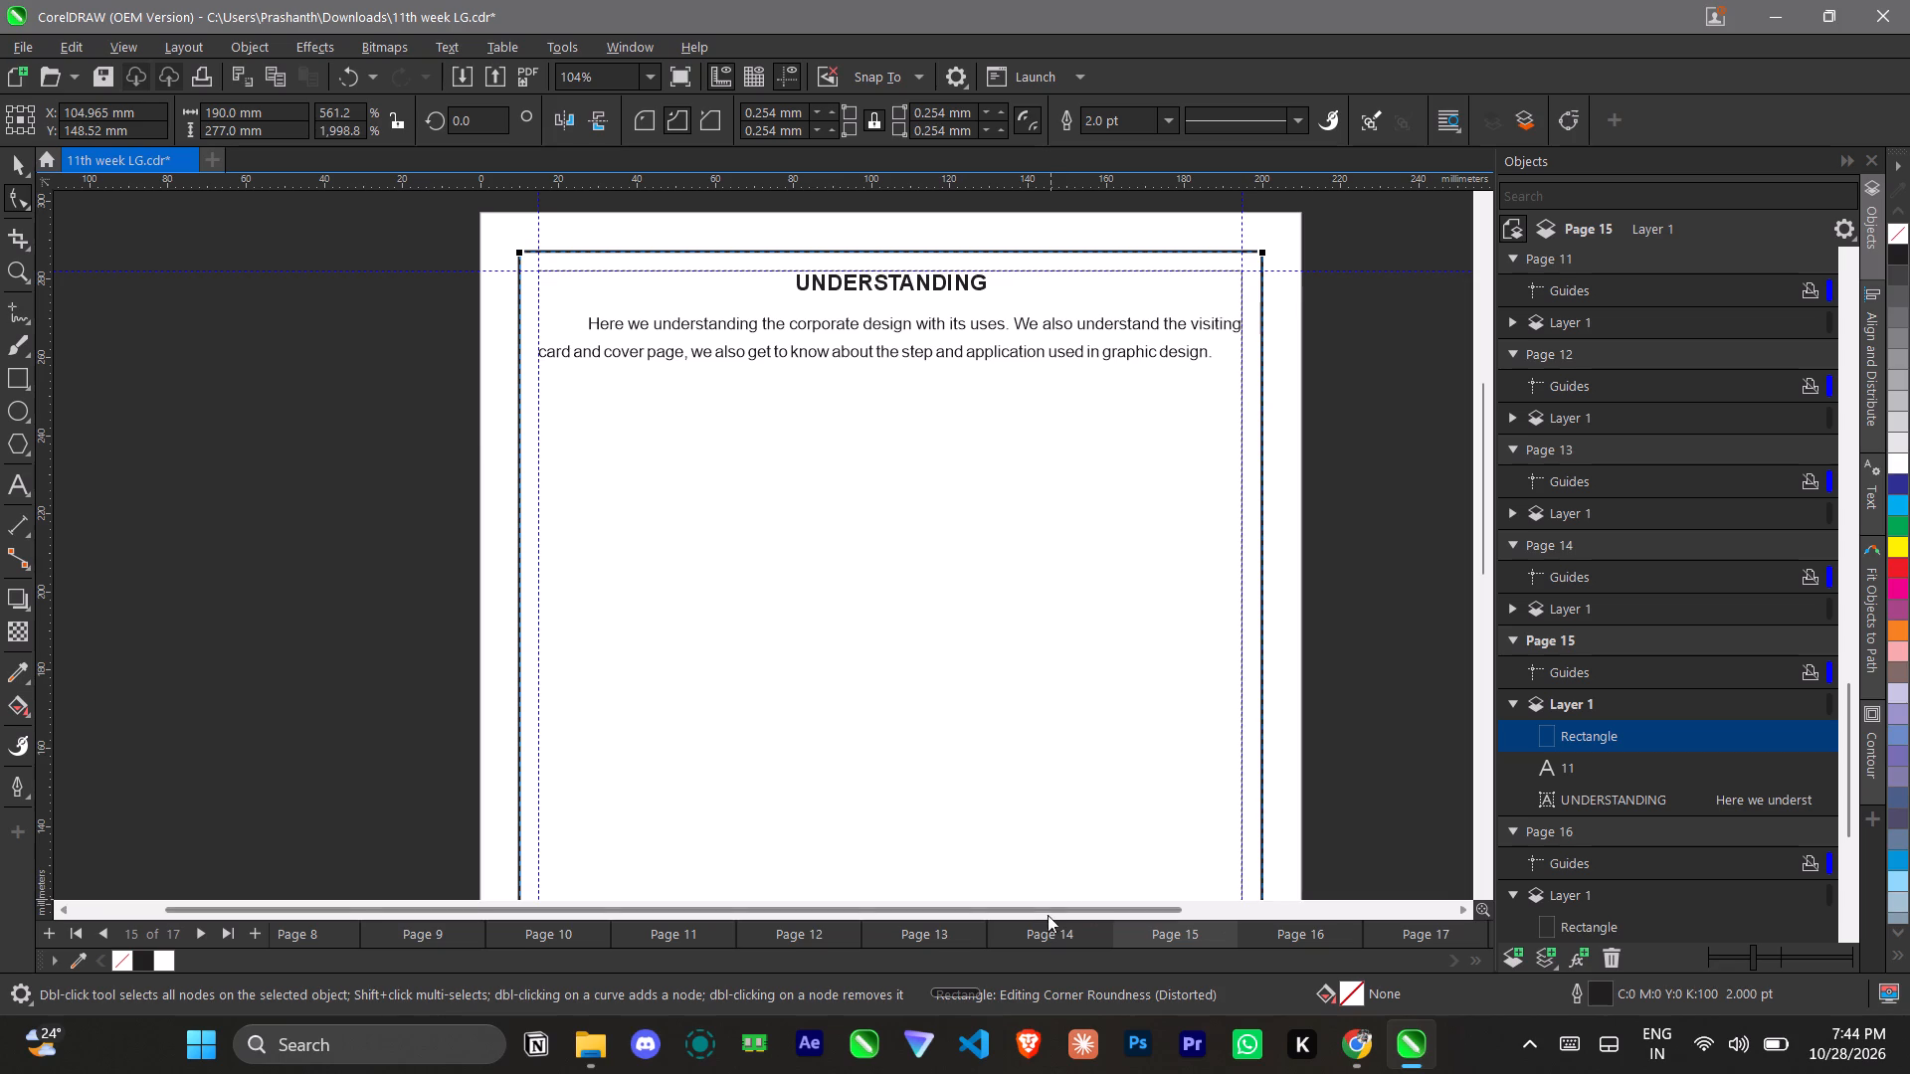
Square off the scalloped corners of the border rectangles on pages 14, 13 and 12, working backwards through the report.
{"action": "left_click", "coordinate": [1048, 936]}
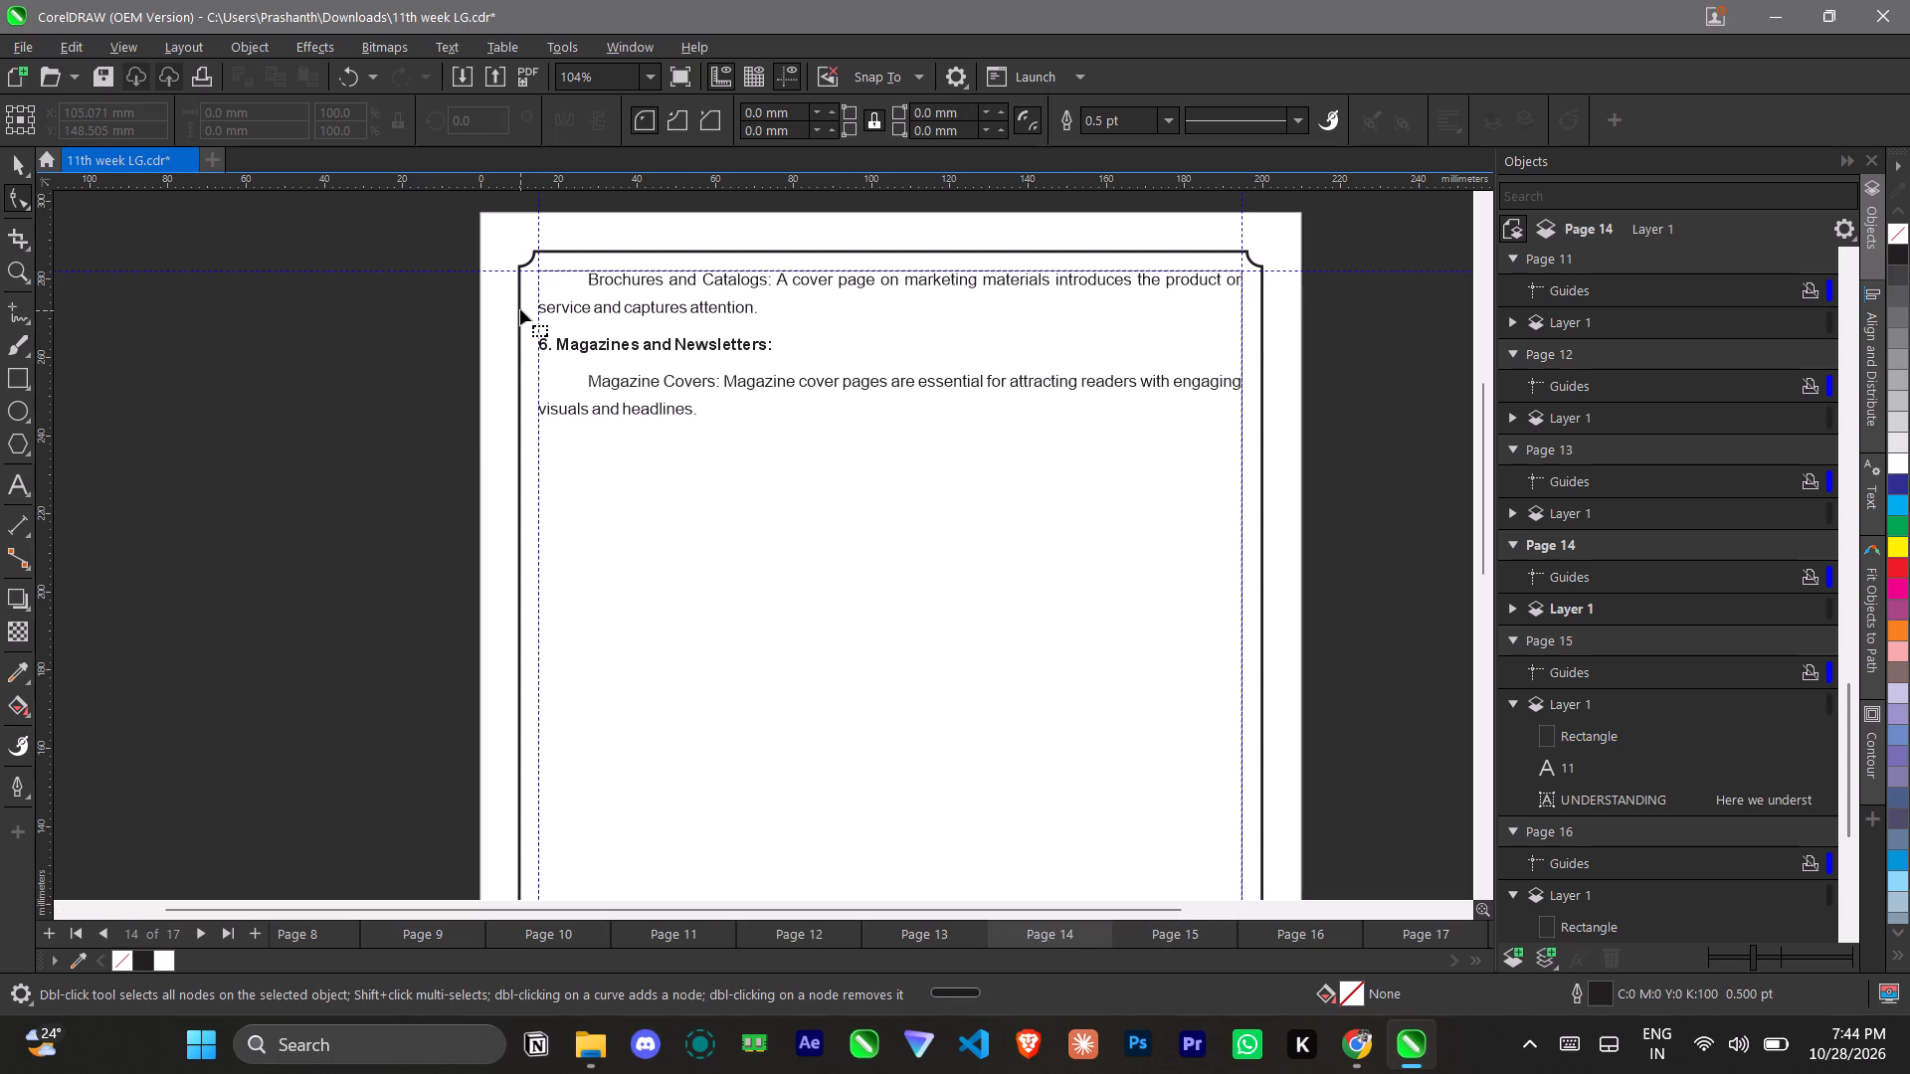
{"action": "left_click", "coordinate": [520, 309]}
{"action": "left_click_drag", "start_coordinate": [517, 267], "coordinate": [514, 221]}
{"action": "left_click", "coordinate": [910, 939]}
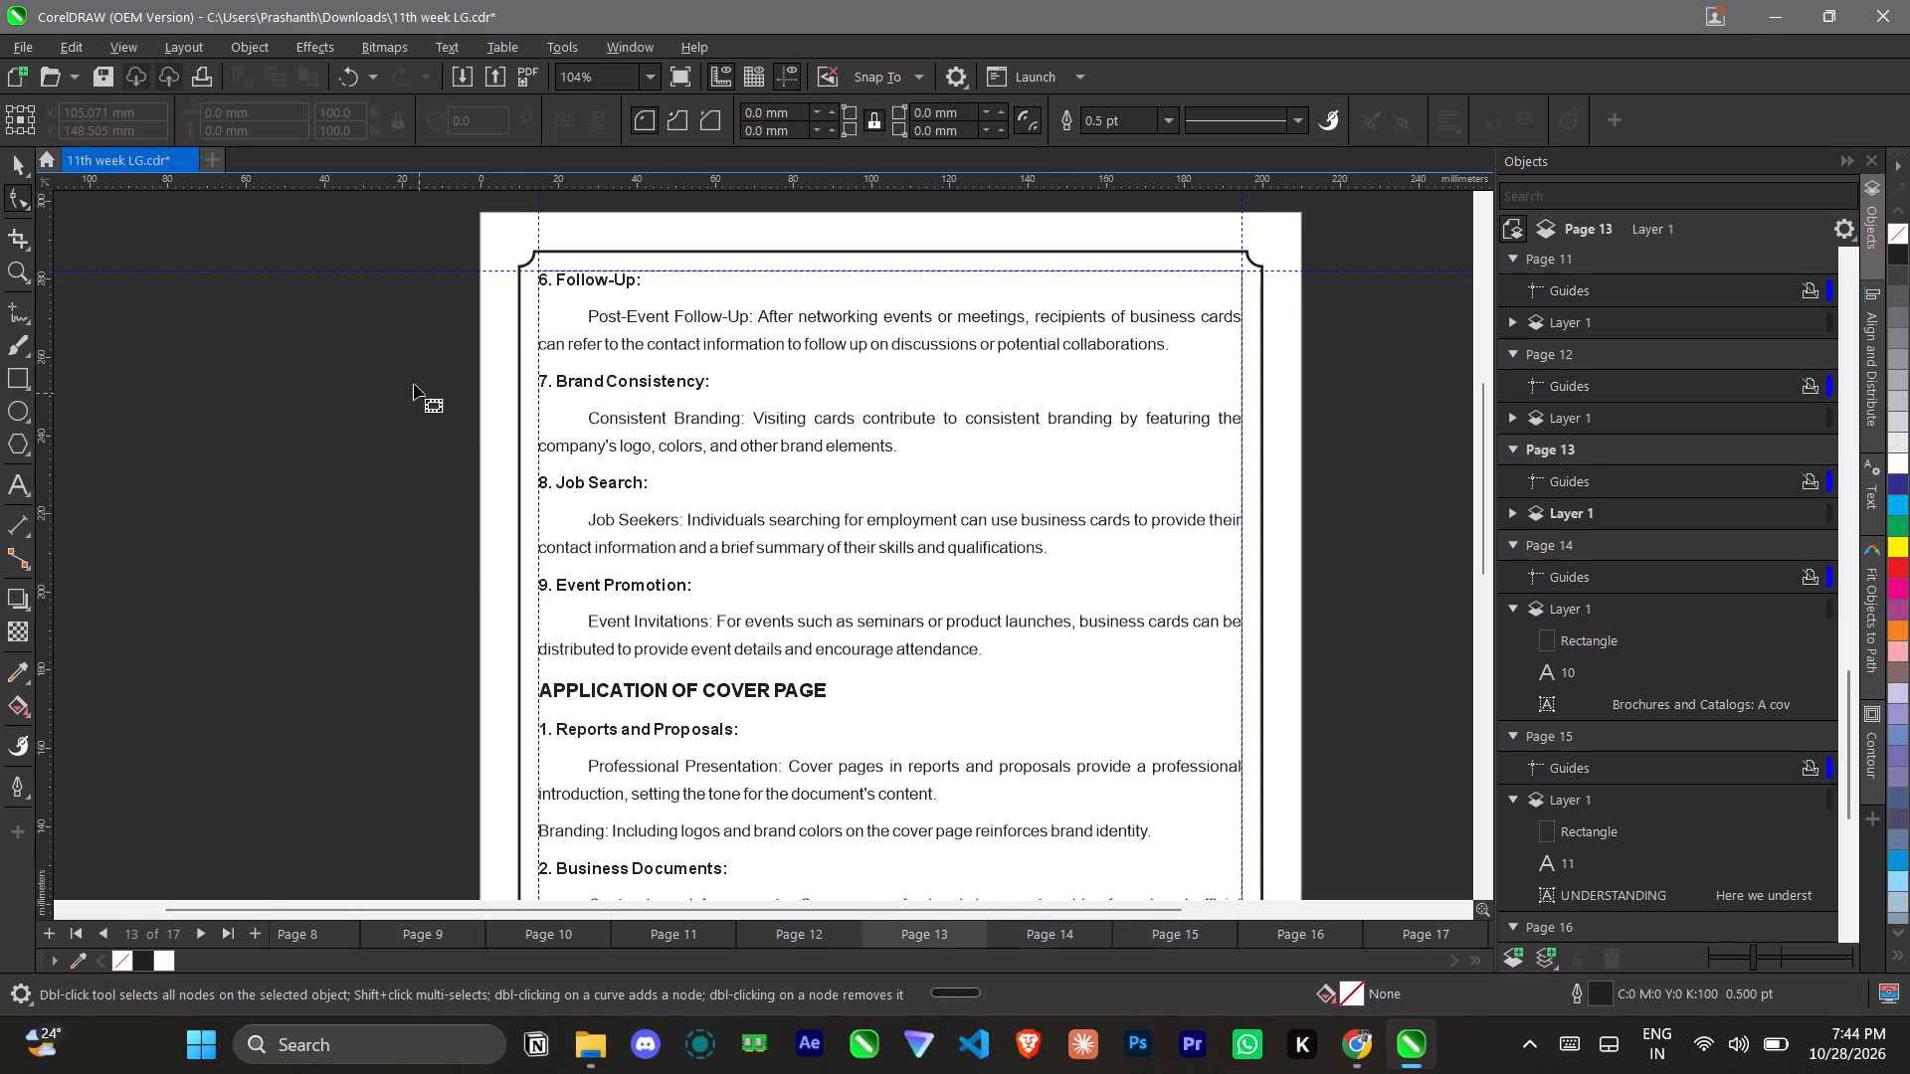
{"action": "left_click", "coordinate": [516, 309]}
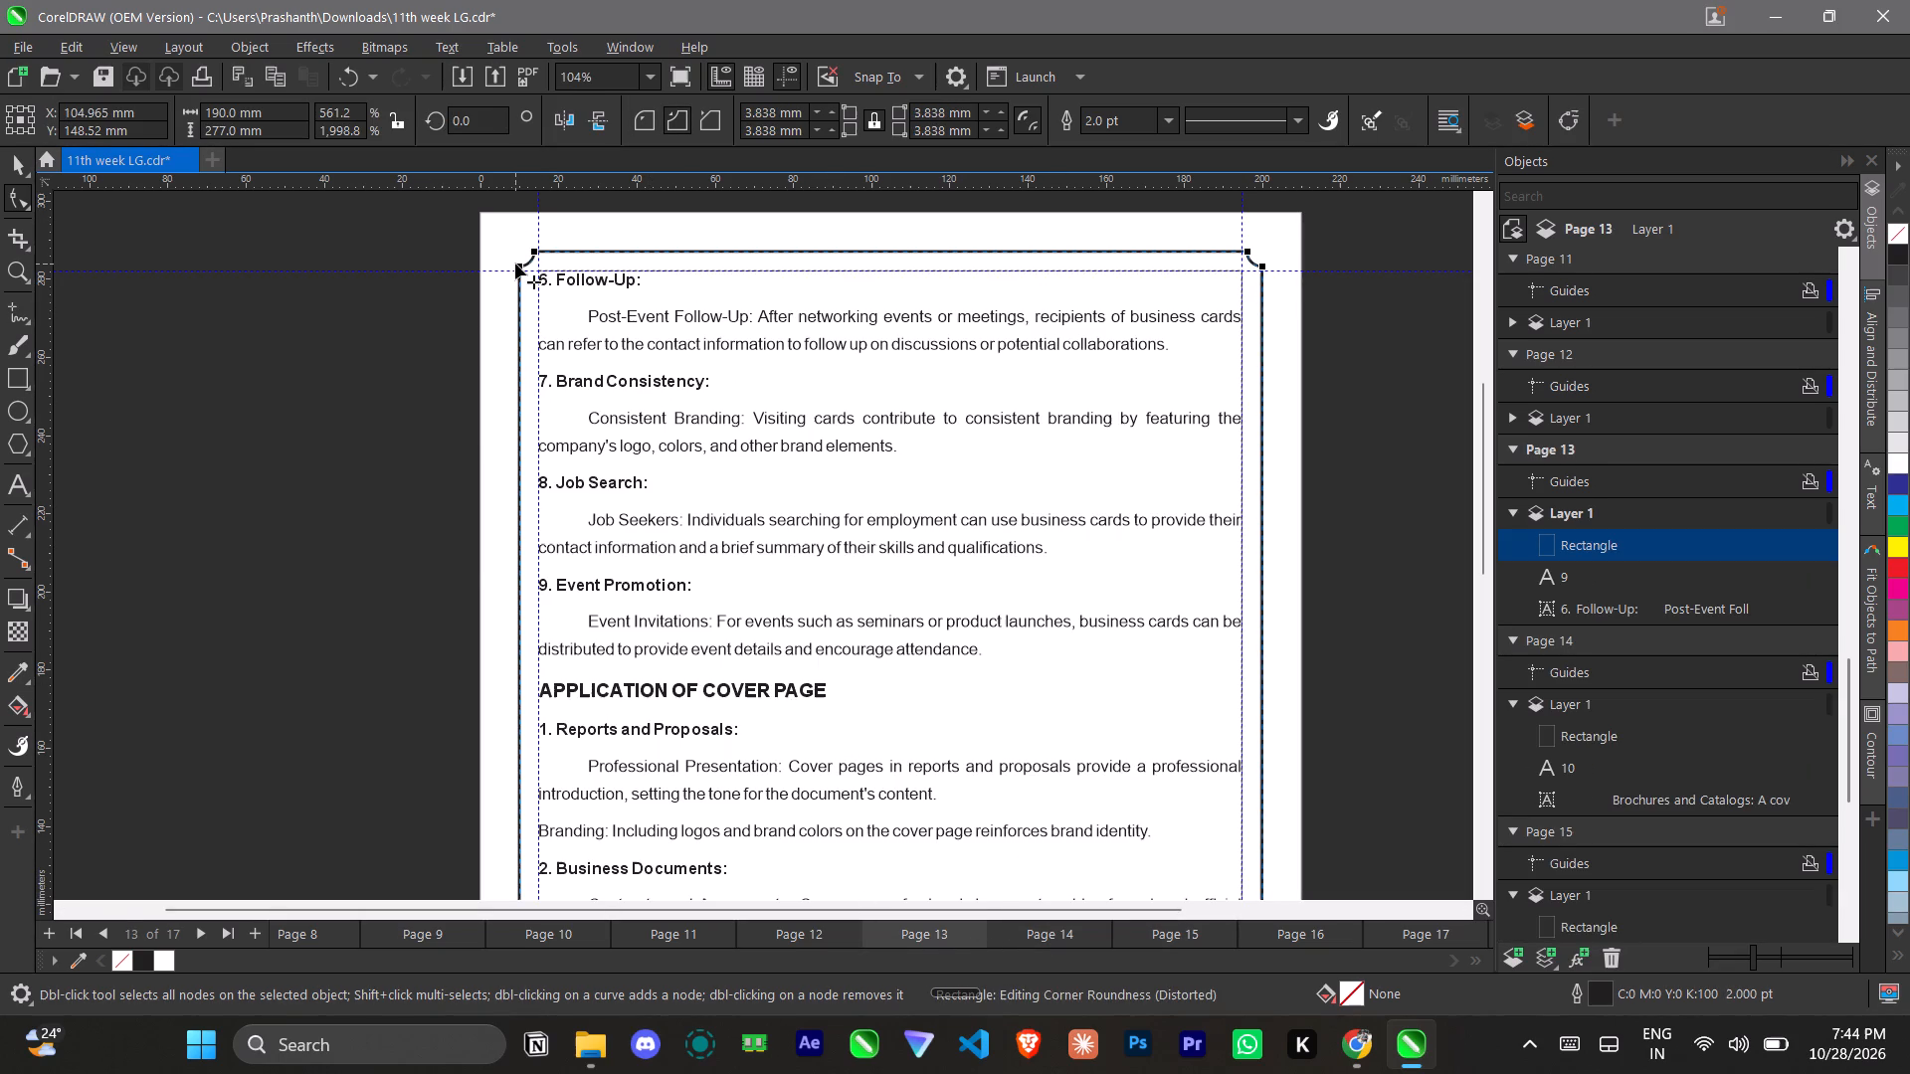
{"action": "left_click_drag", "start_coordinate": [515, 264], "coordinate": [513, 223]}
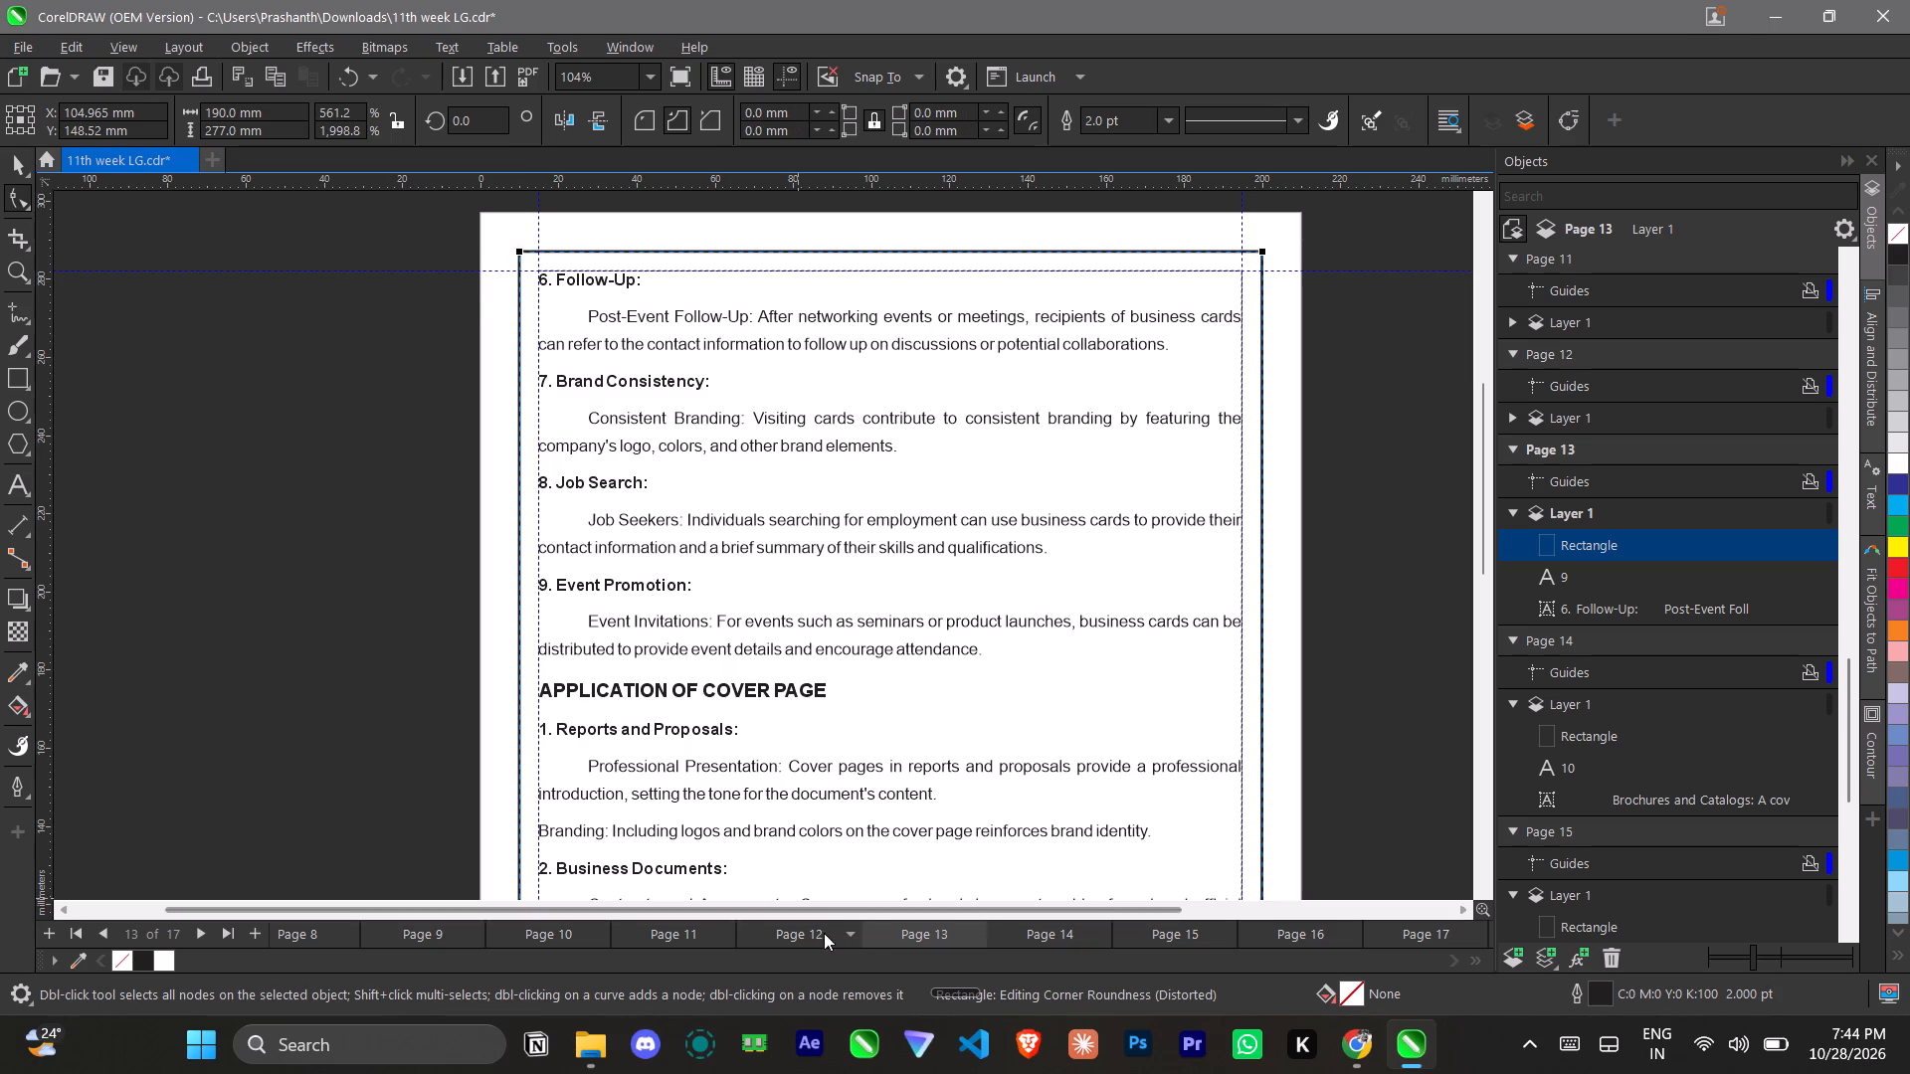
{"action": "left_click", "coordinate": [824, 933]}
{"action": "left_click", "coordinate": [517, 298]}
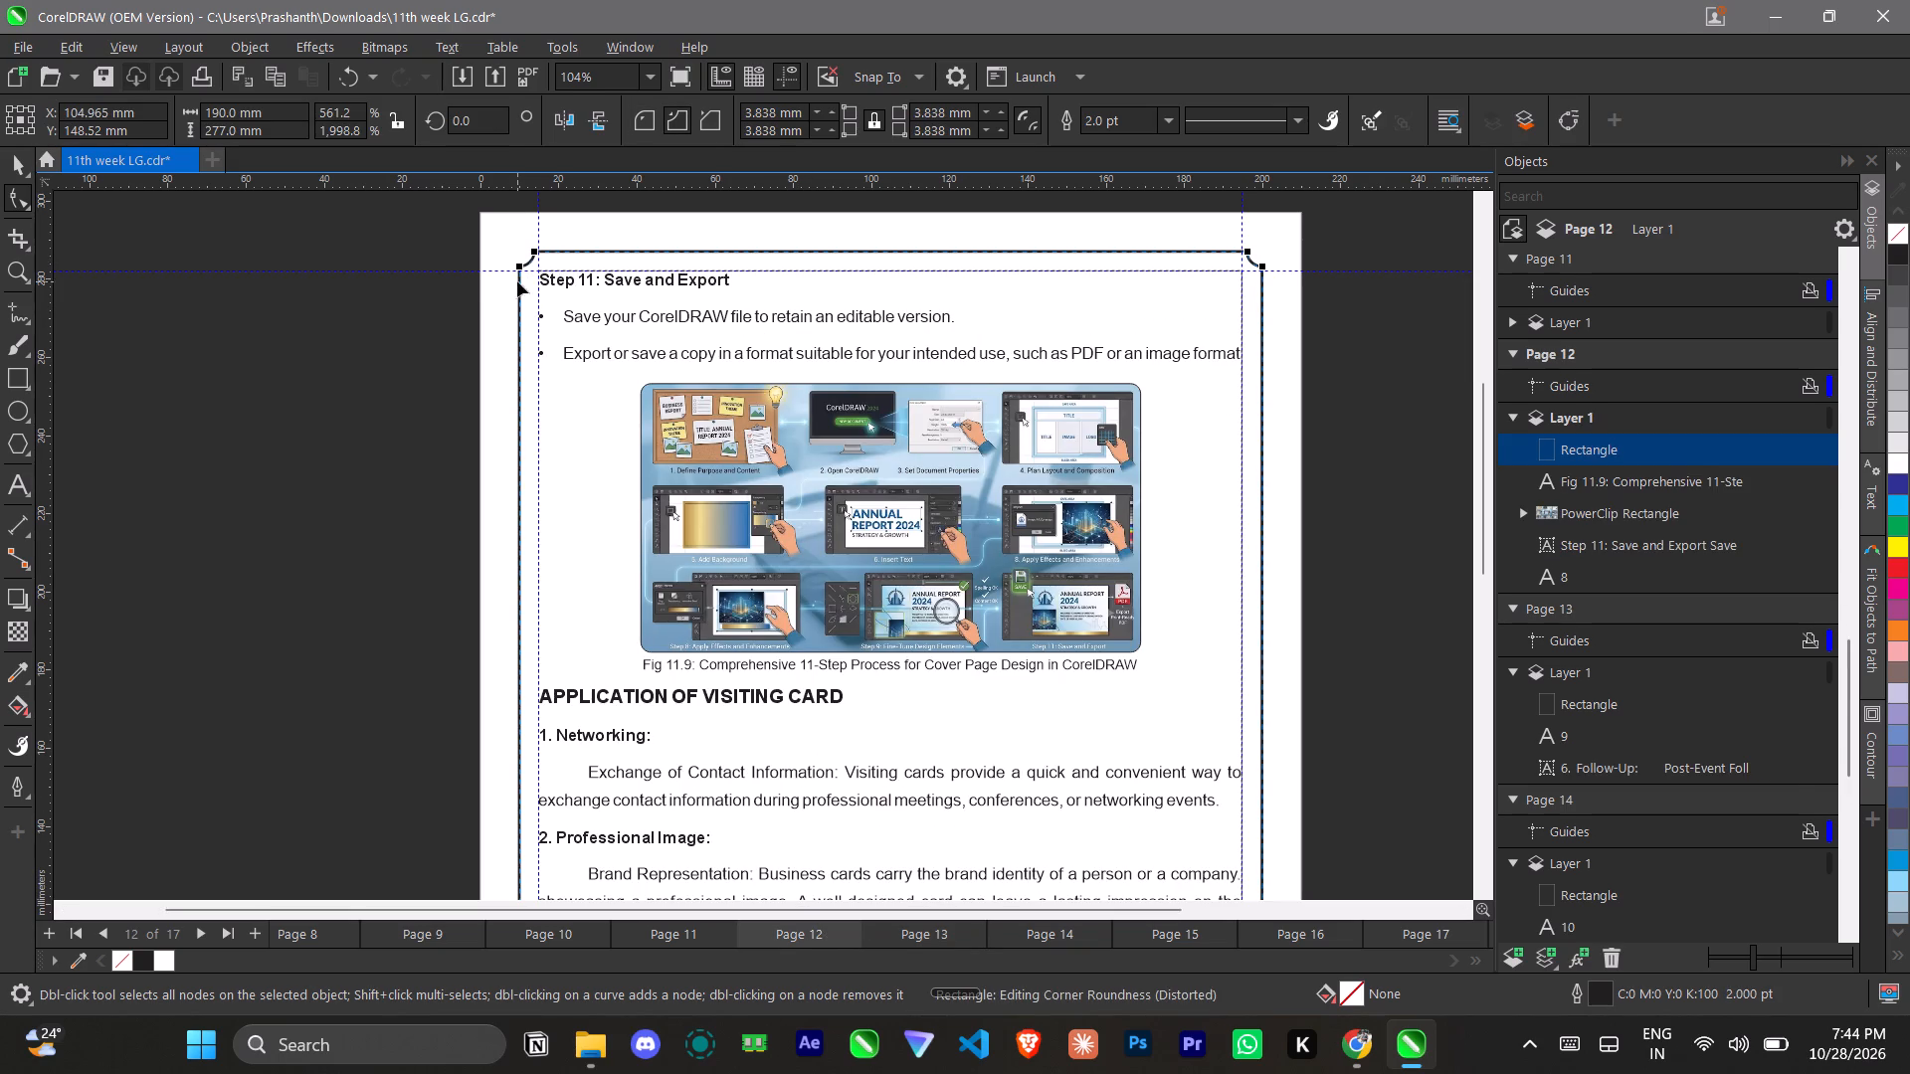
{"action": "left_click_drag", "start_coordinate": [517, 261], "coordinate": [516, 224]}
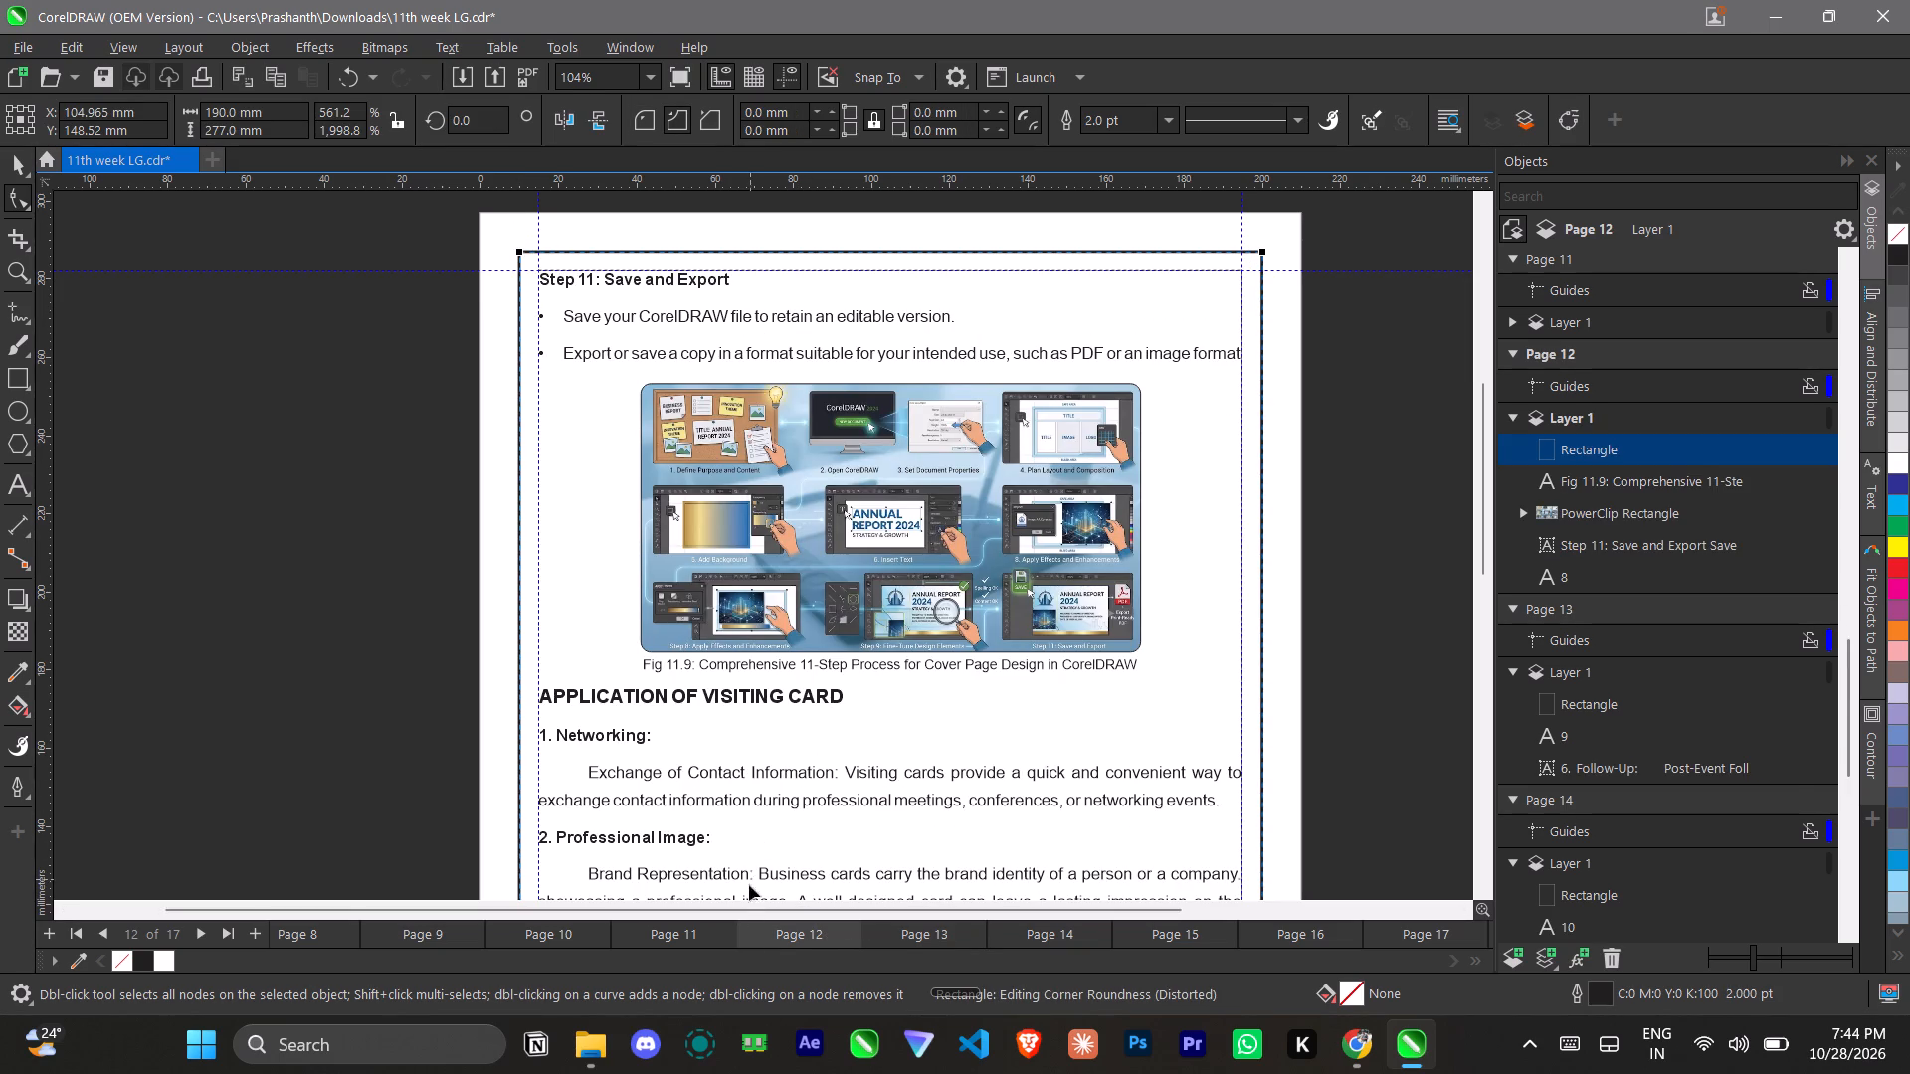
Square off the scalloped border corners on pages 11, 10 and 9 (Methodology), reducing the corner size to 0.0 mm.
{"action": "left_click", "coordinate": [680, 931]}
{"action": "left_click", "coordinate": [520, 292]}
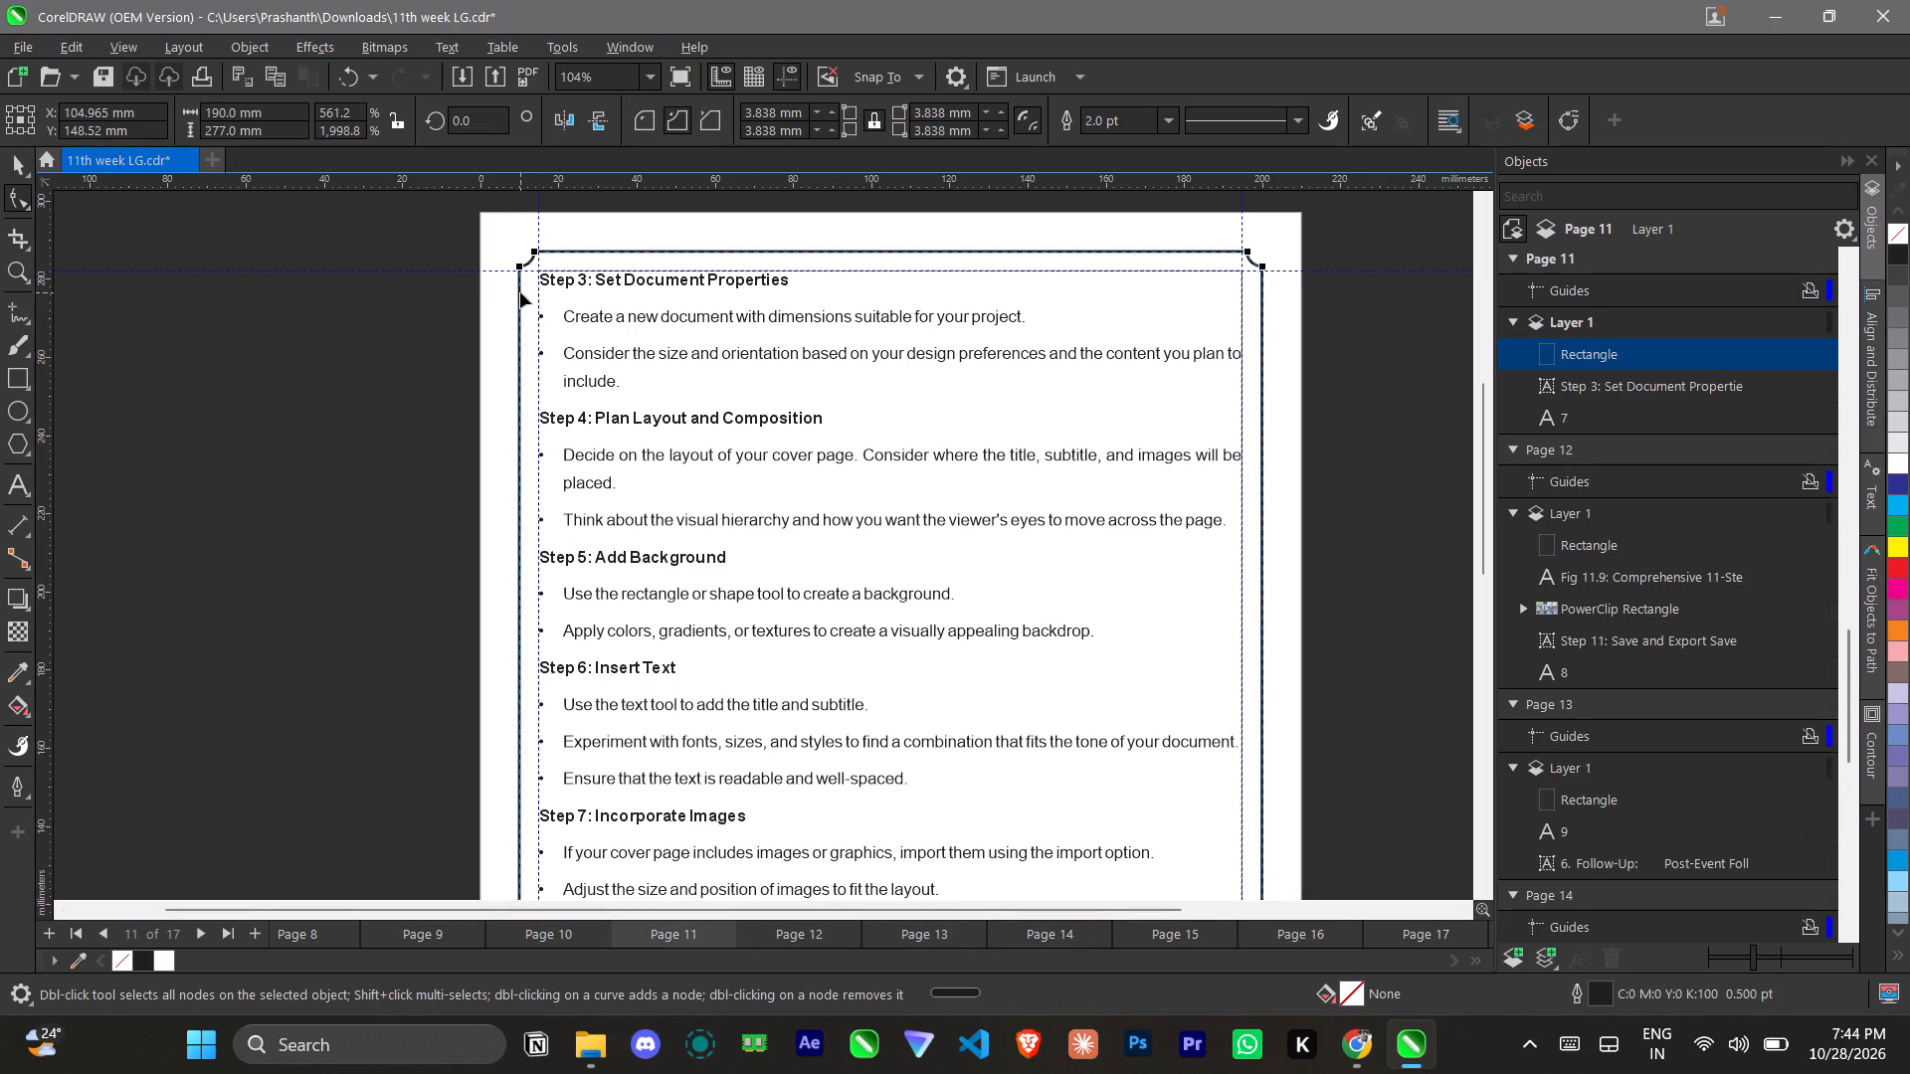
{"action": "left_click_drag", "start_coordinate": [516, 267], "coordinate": [515, 237]}
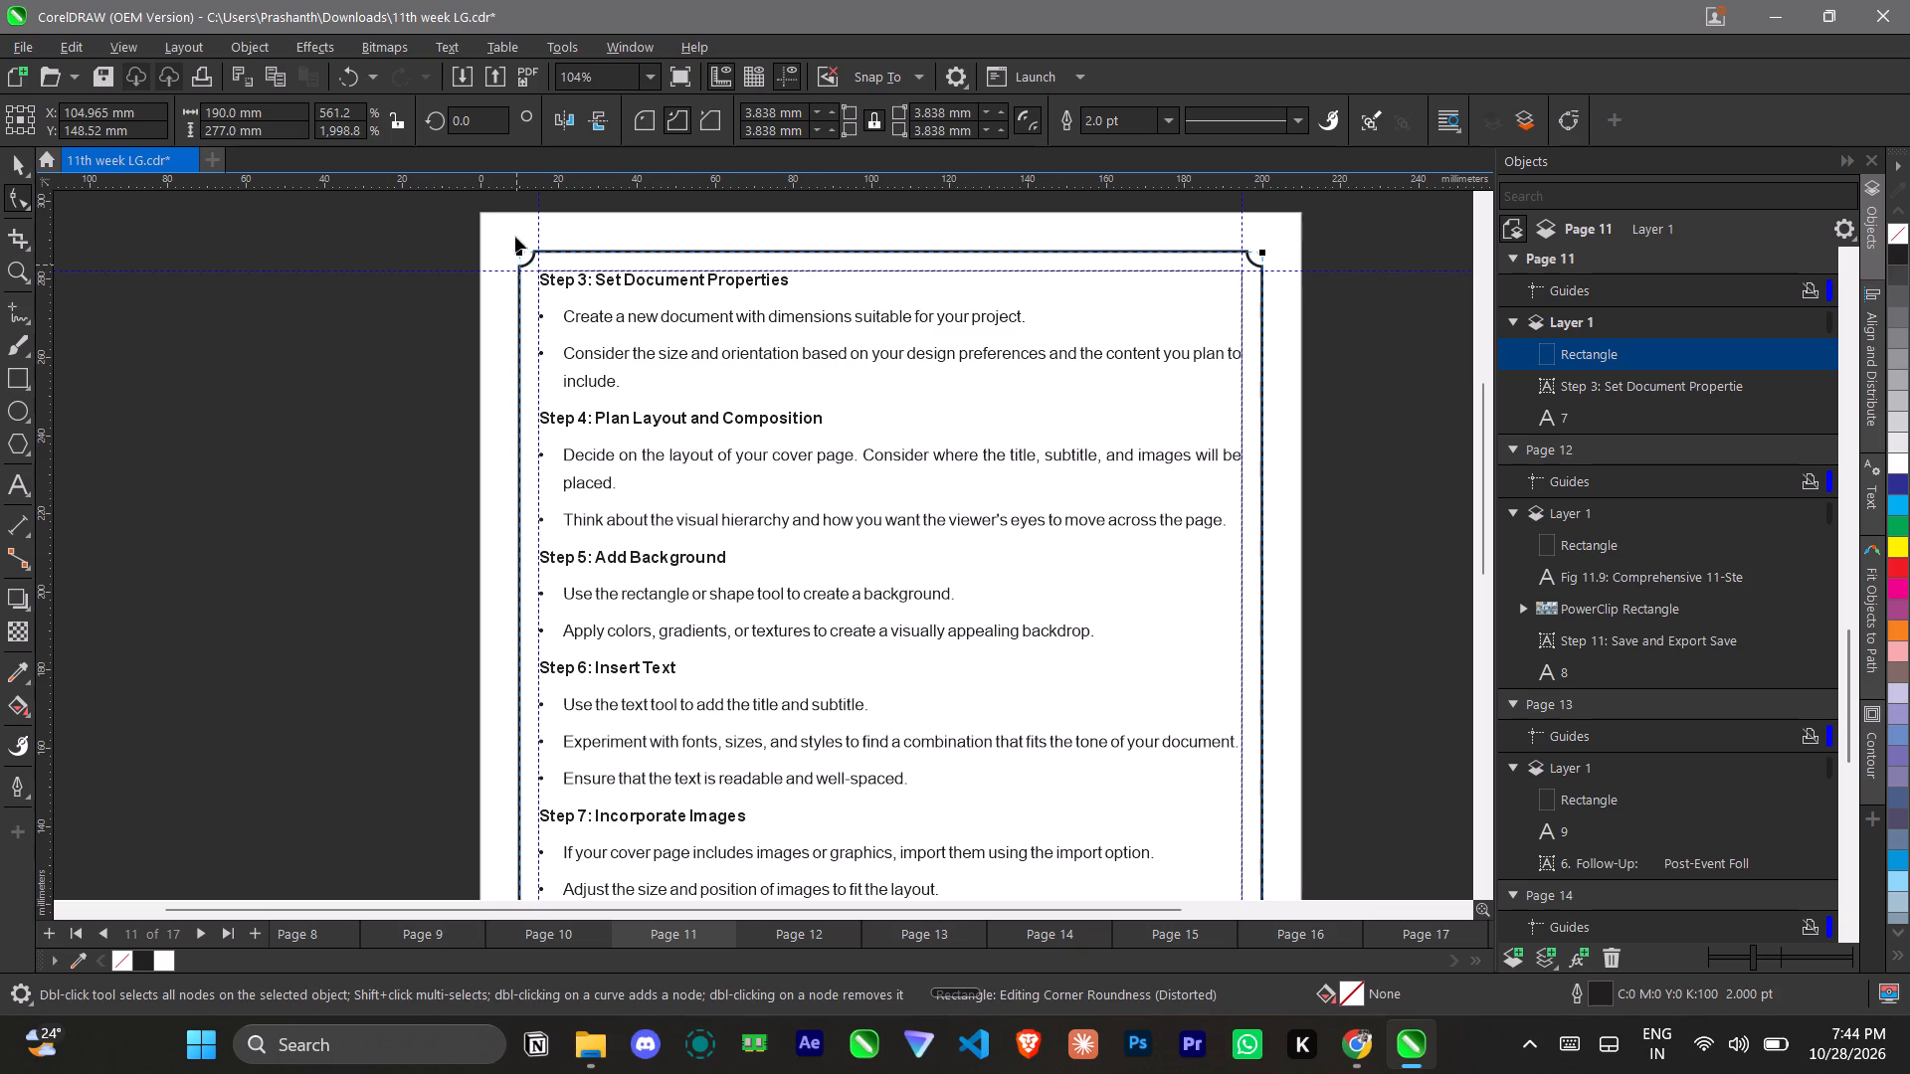
{"action": "left_click_drag", "start_coordinate": [515, 237], "coordinate": [514, 232]}
{"action": "left_click", "coordinate": [549, 937]}
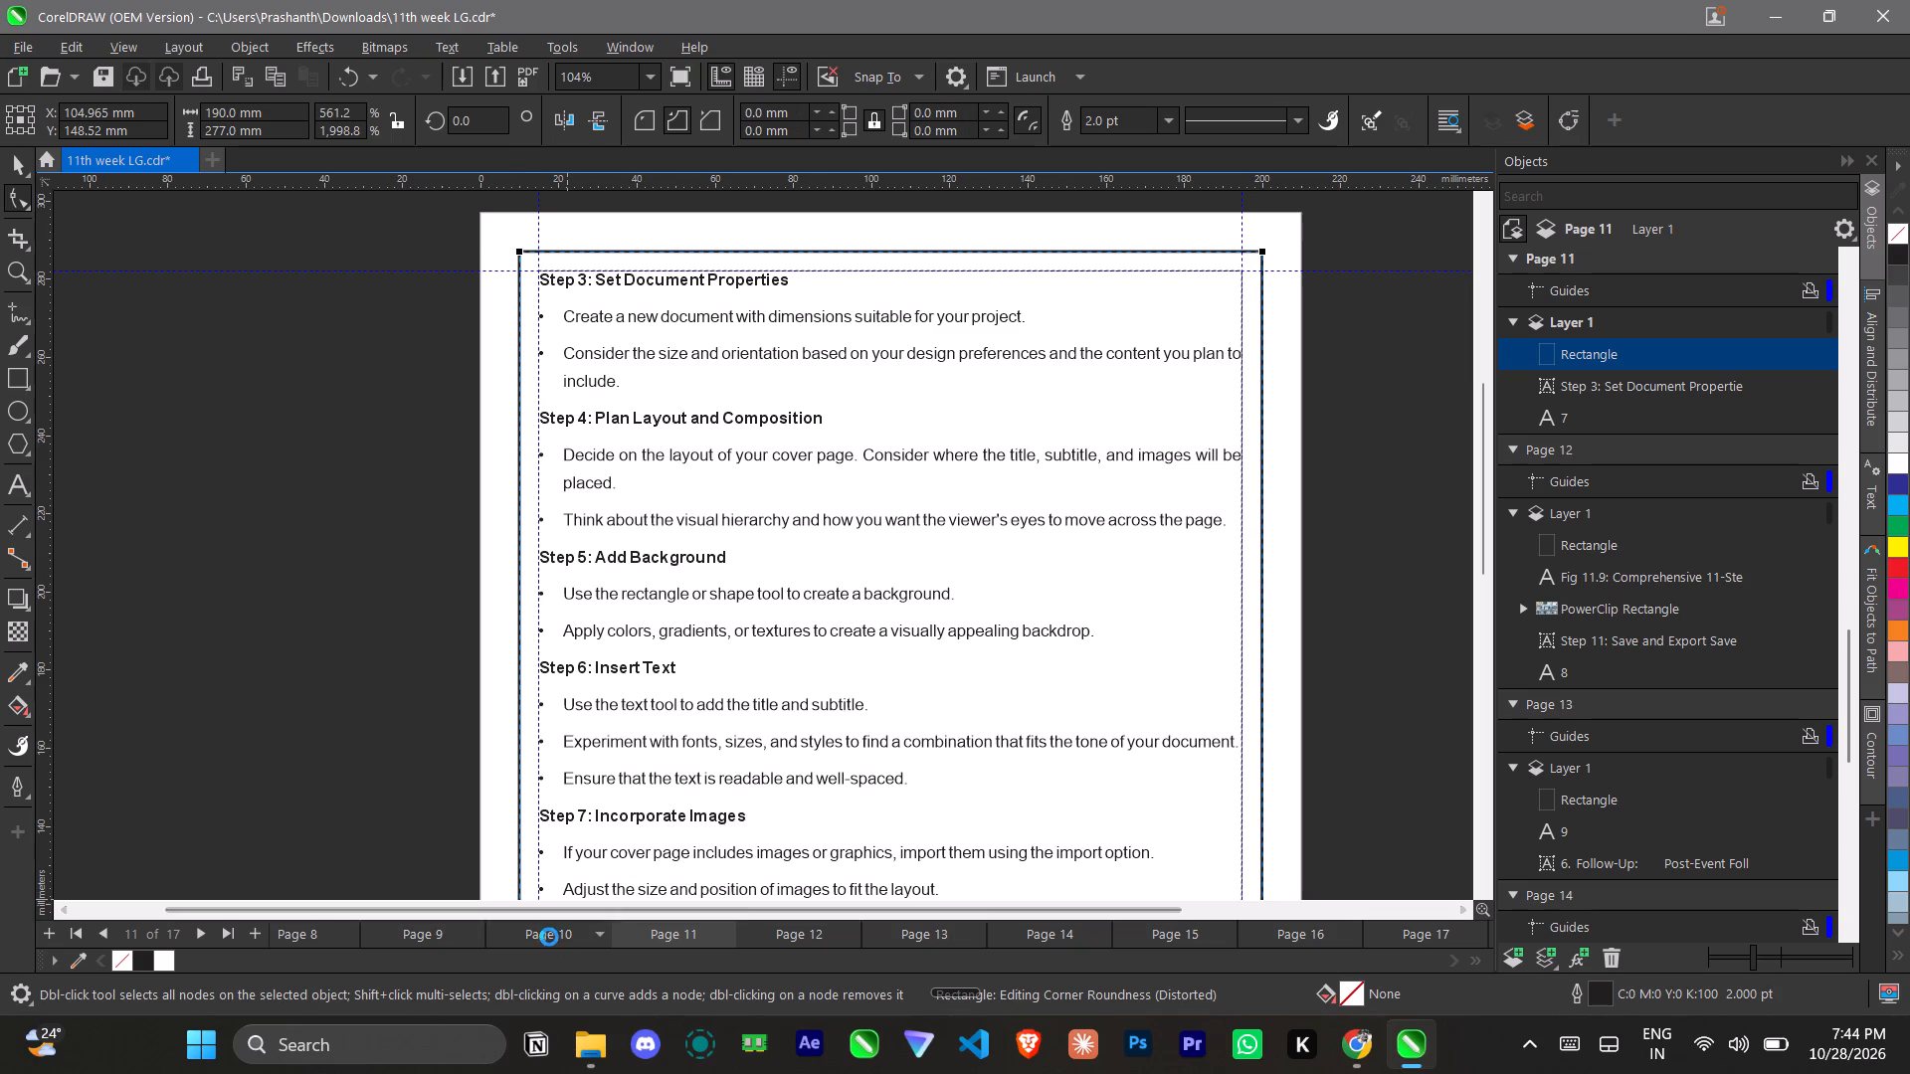
{"action": "left_click", "coordinate": [520, 271]}
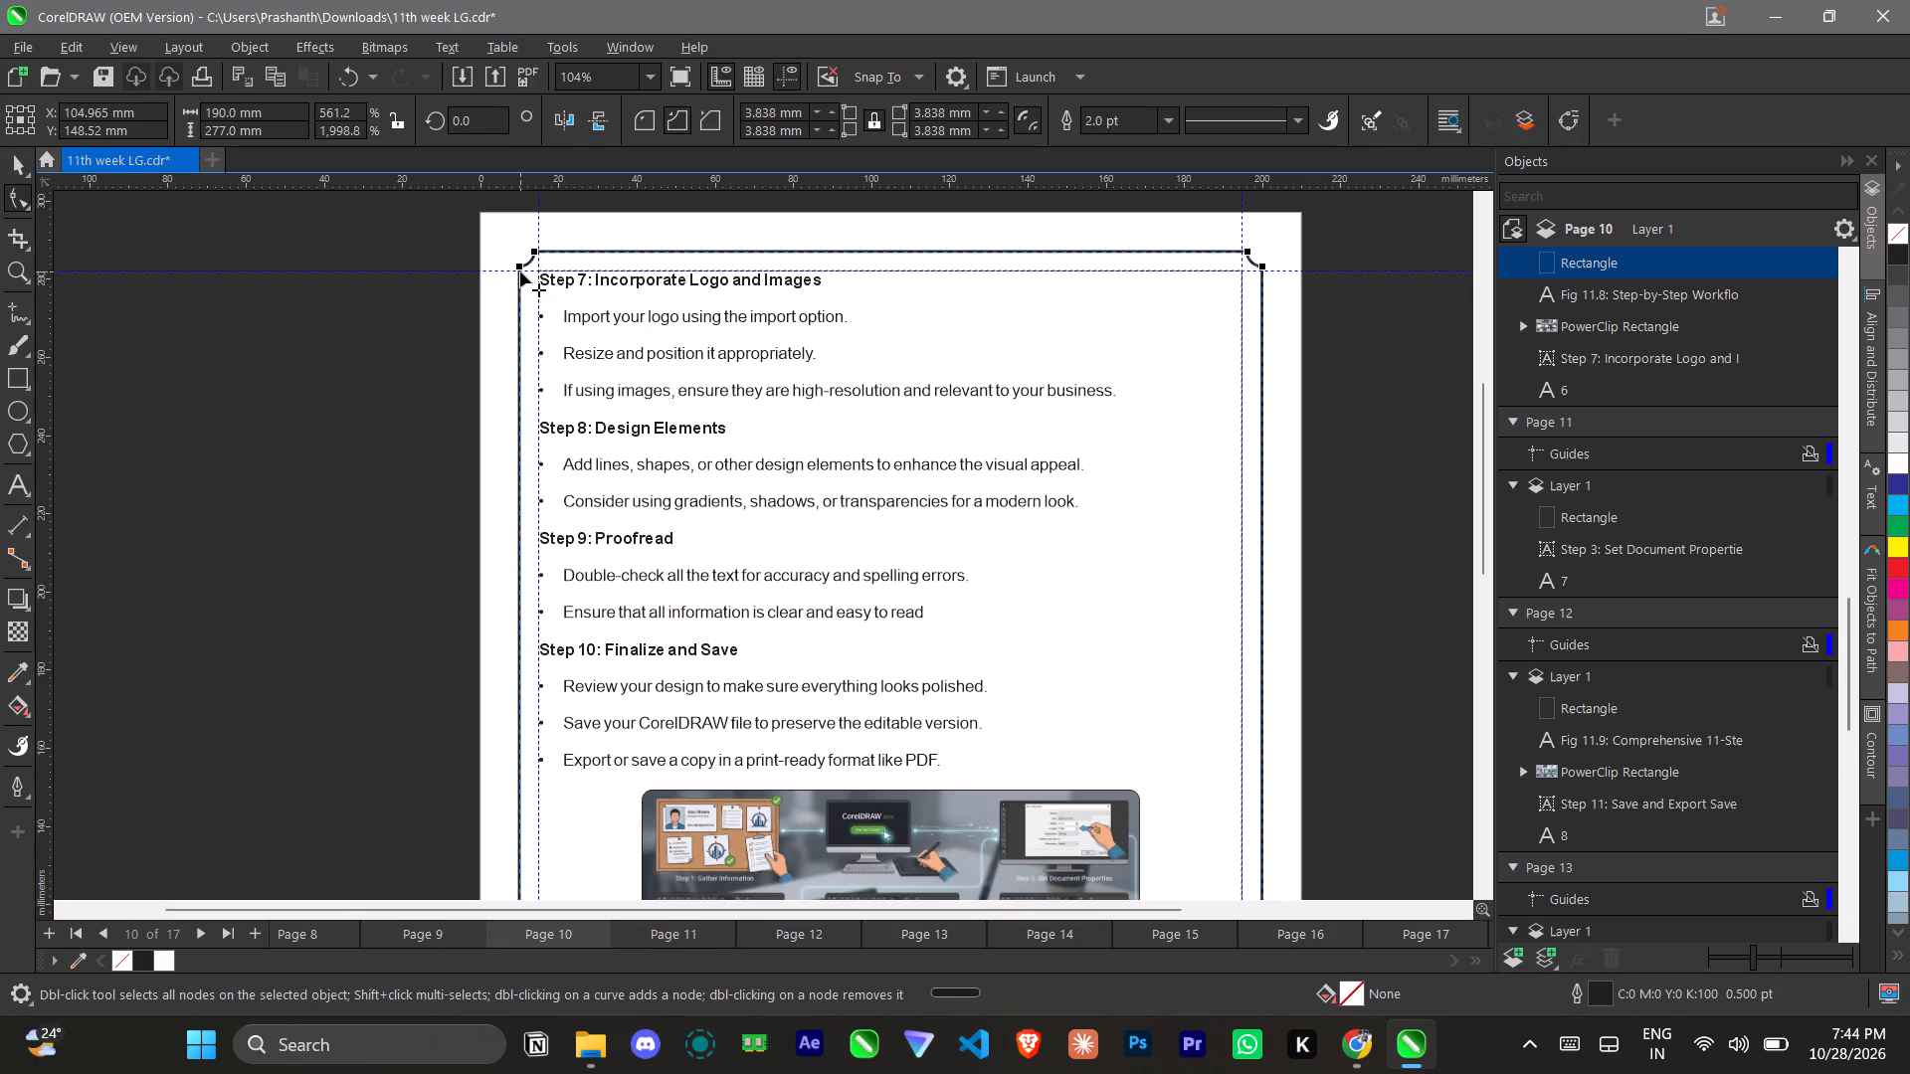
{"action": "left_click_drag", "start_coordinate": [517, 268], "coordinate": [515, 227]}
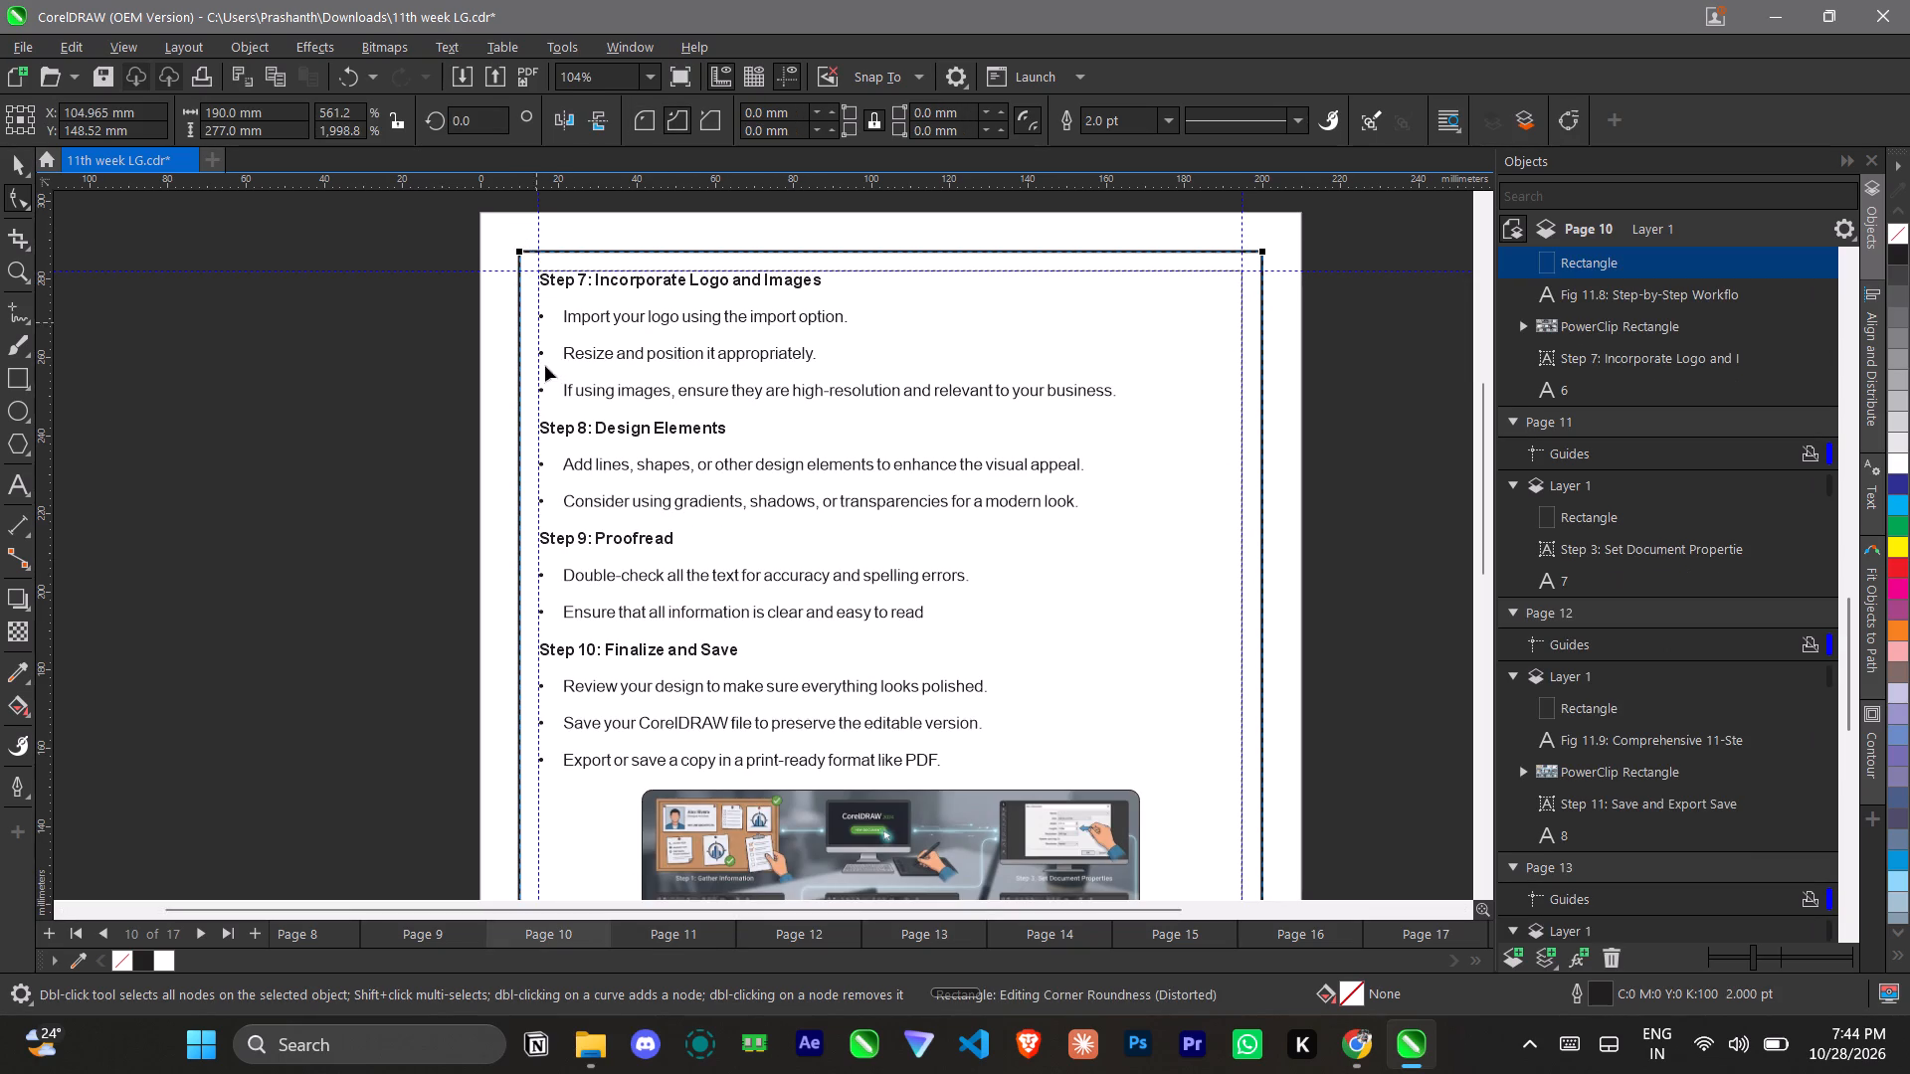
{"action": "left_click", "coordinate": [415, 931]}
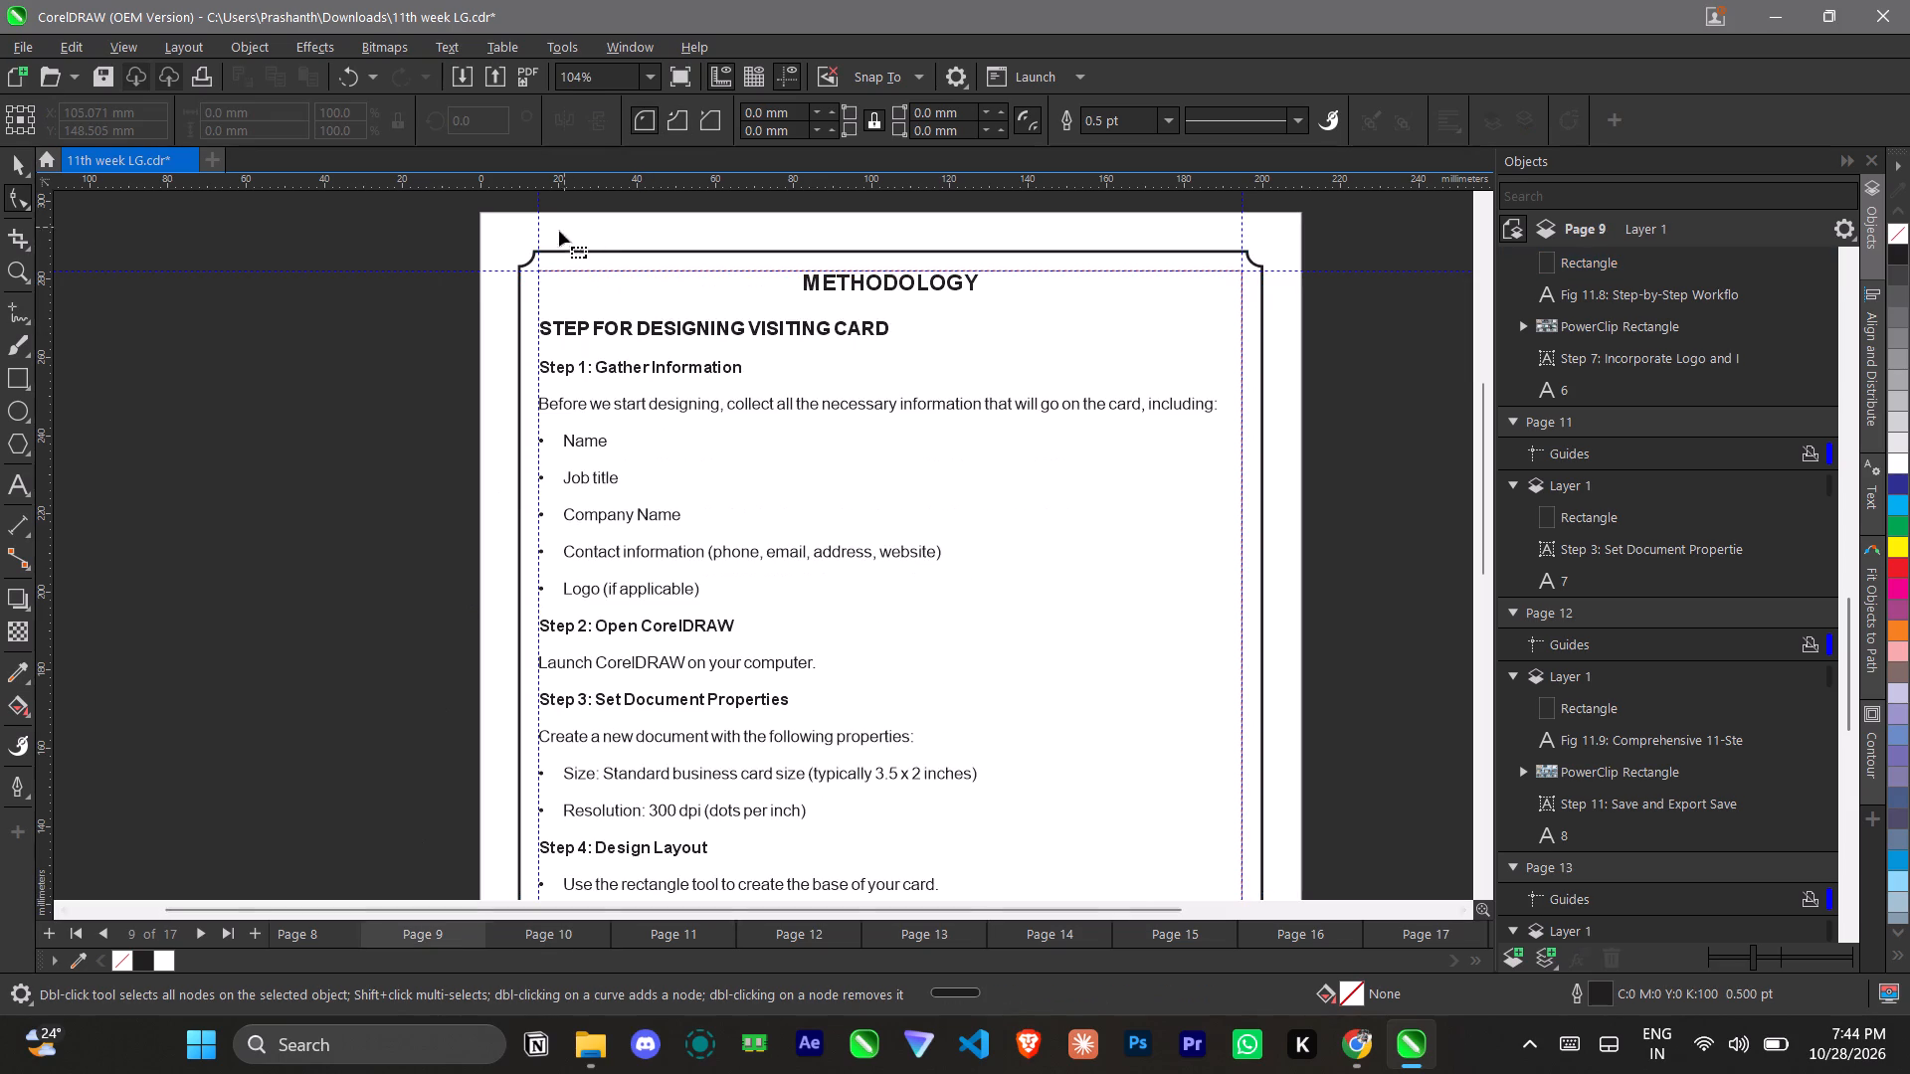
{"action": "left_click", "coordinate": [517, 294]}
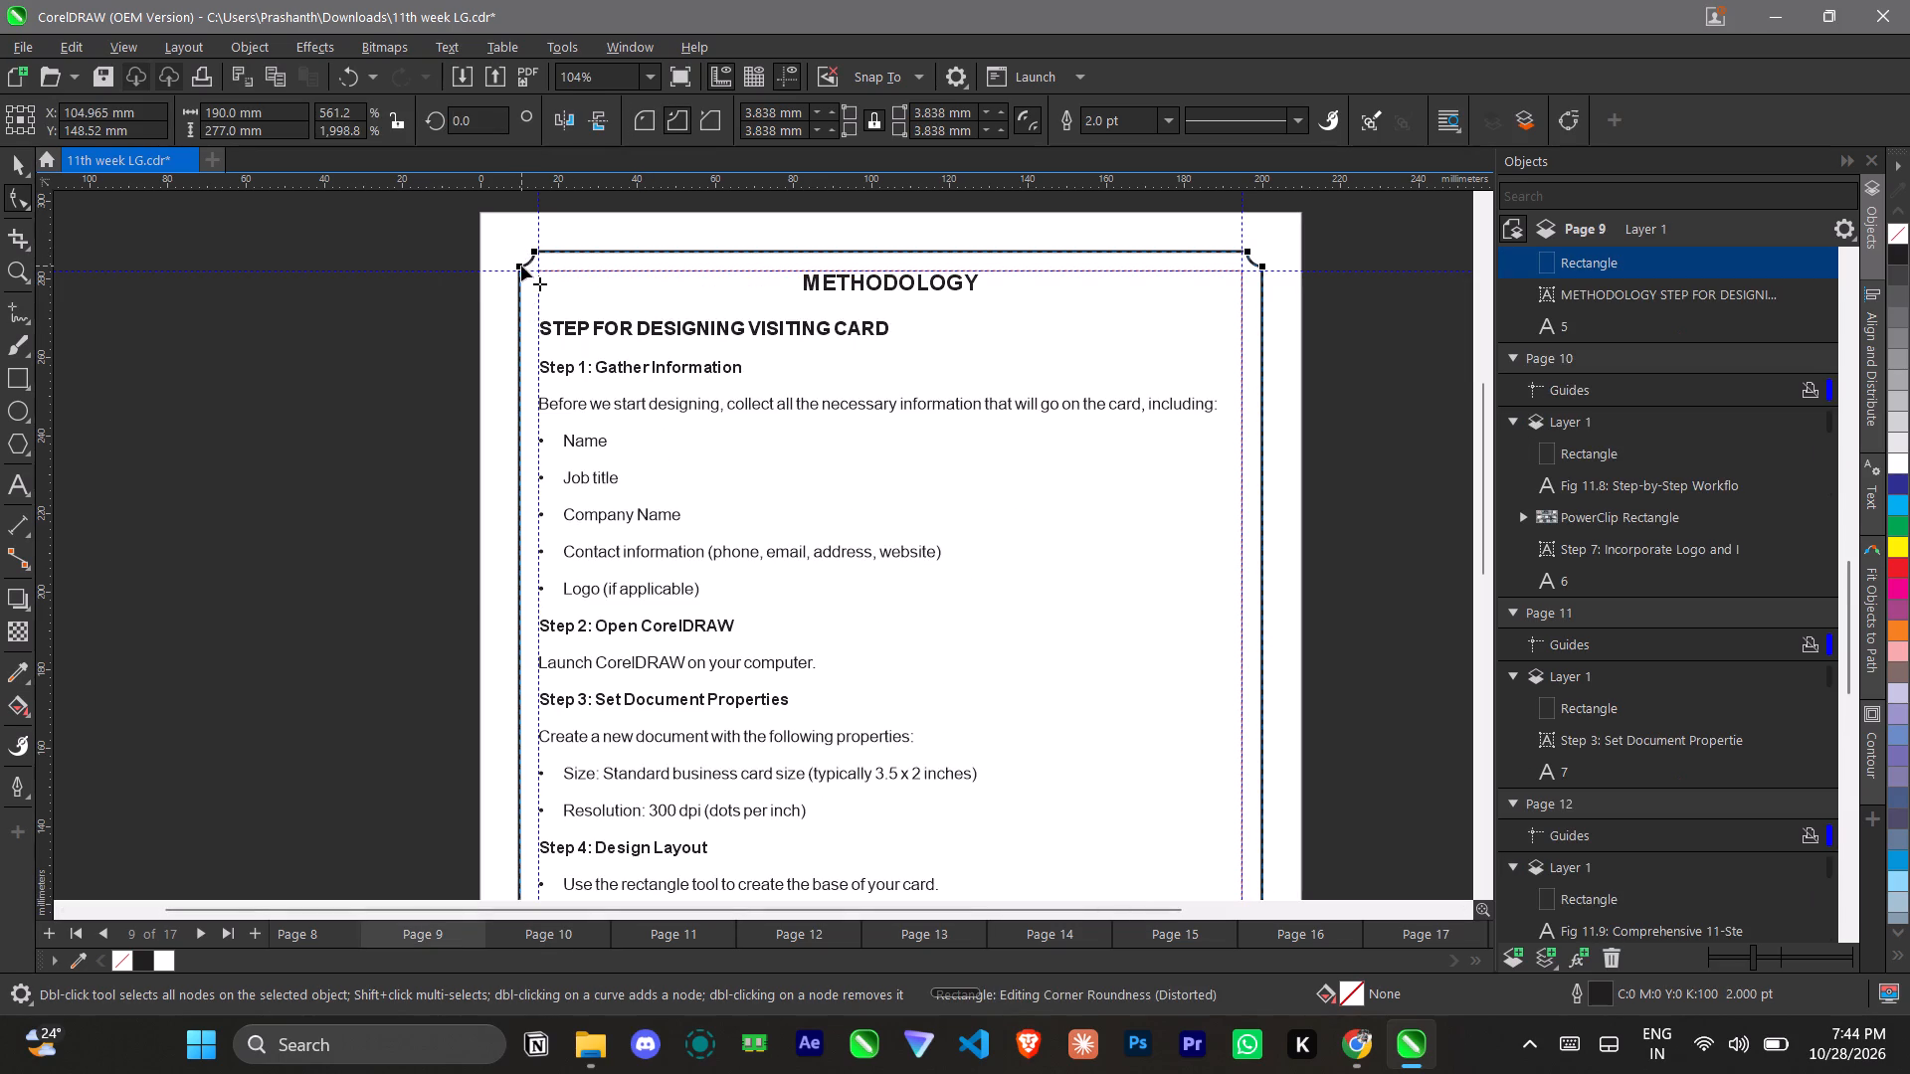
{"action": "left_click_drag", "start_coordinate": [521, 266], "coordinate": [513, 212]}
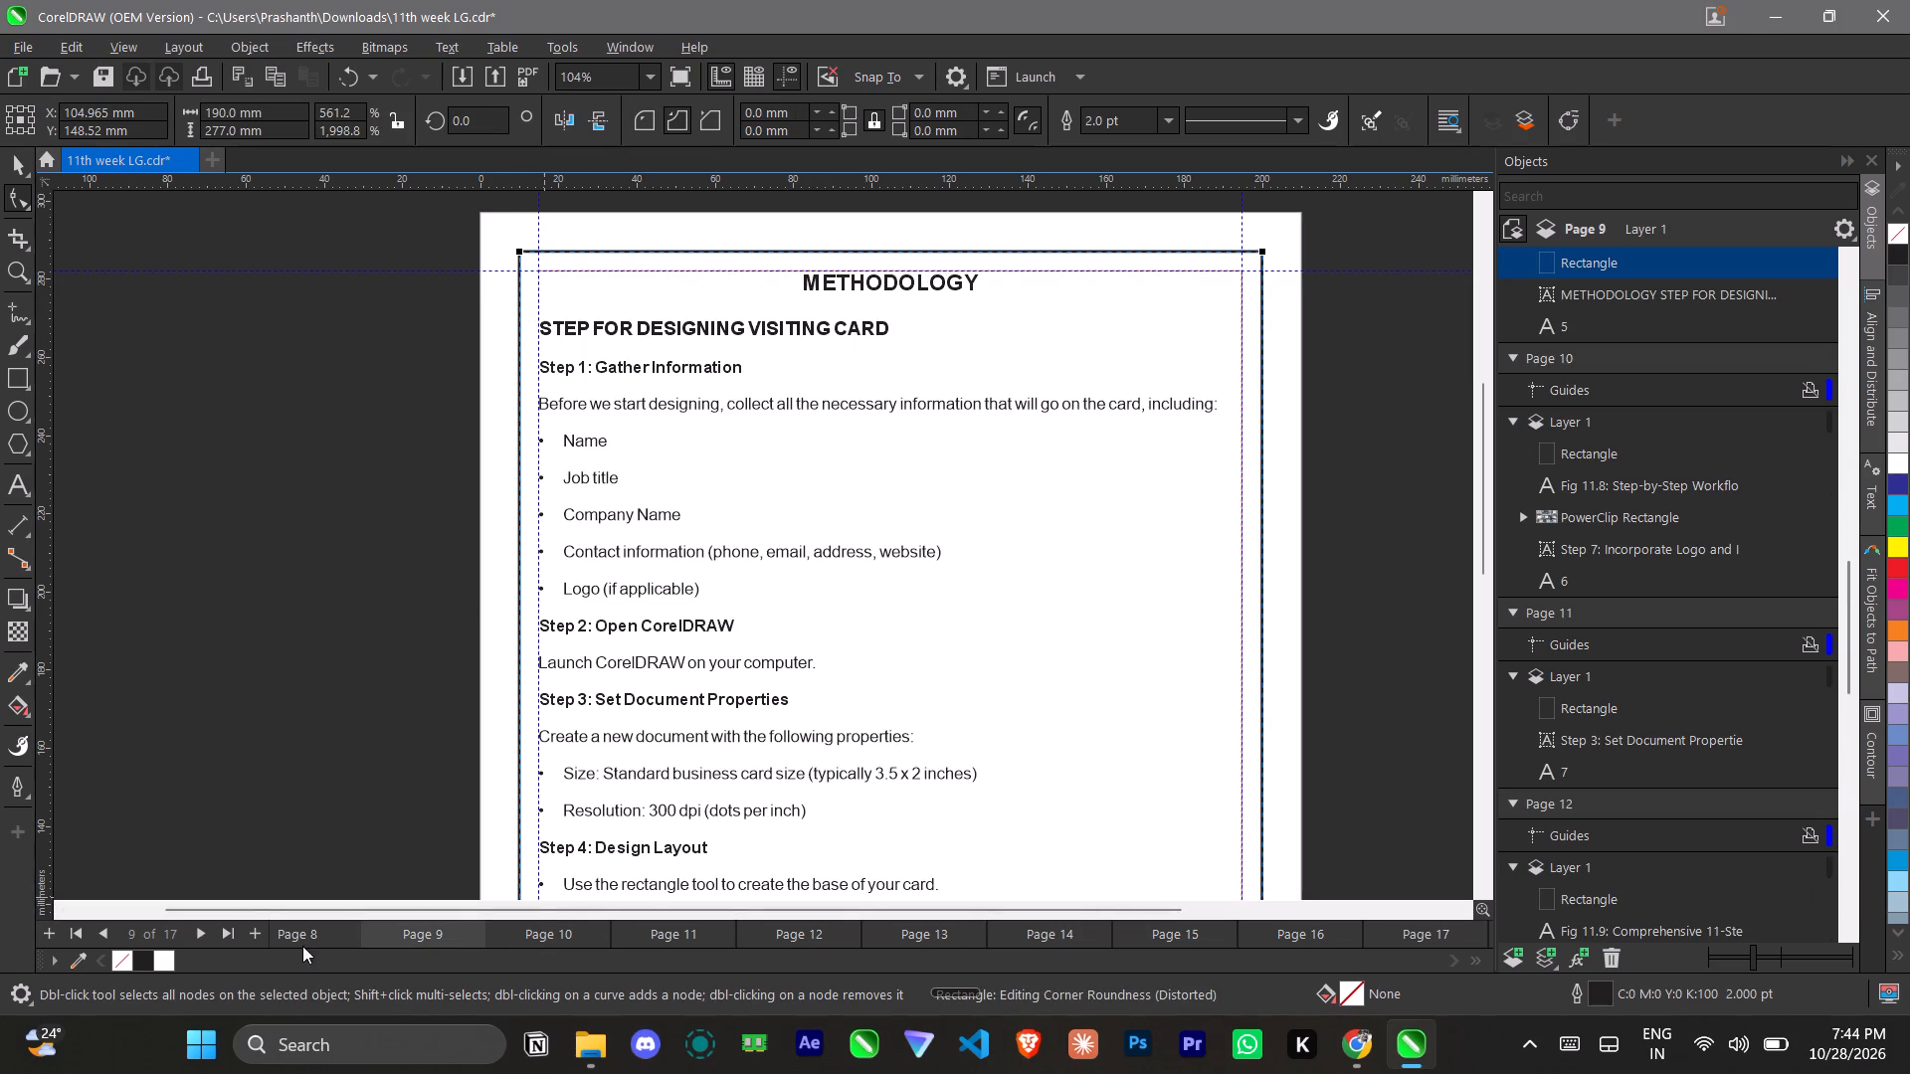
Square off the scalloped border corners on pages 8, 7 (Objectives) and 6 (Cover Page), reducing the corner size to 0.0 mm.
{"action": "left_click", "coordinate": [299, 924]}
{"action": "left_click", "coordinate": [518, 274]}
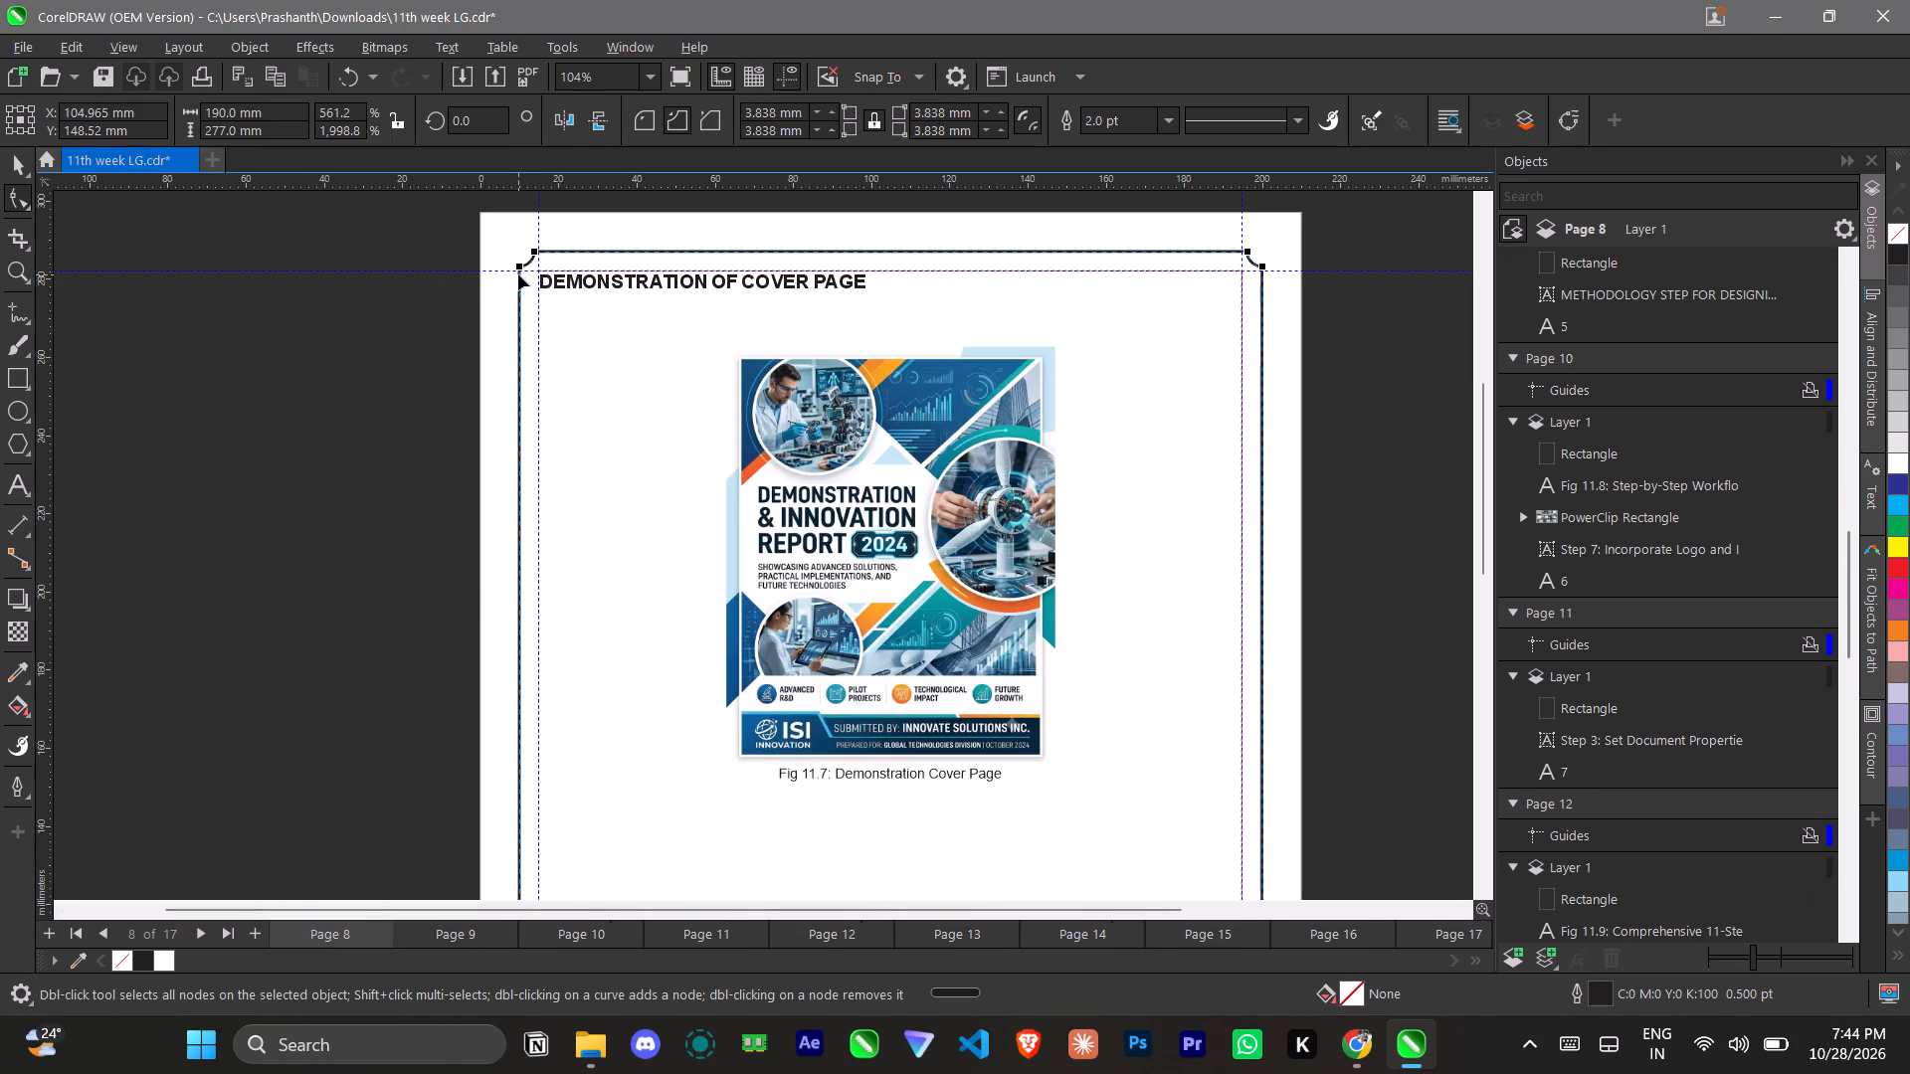
{"action": "left_click_drag", "start_coordinate": [518, 264], "coordinate": [519, 224]}
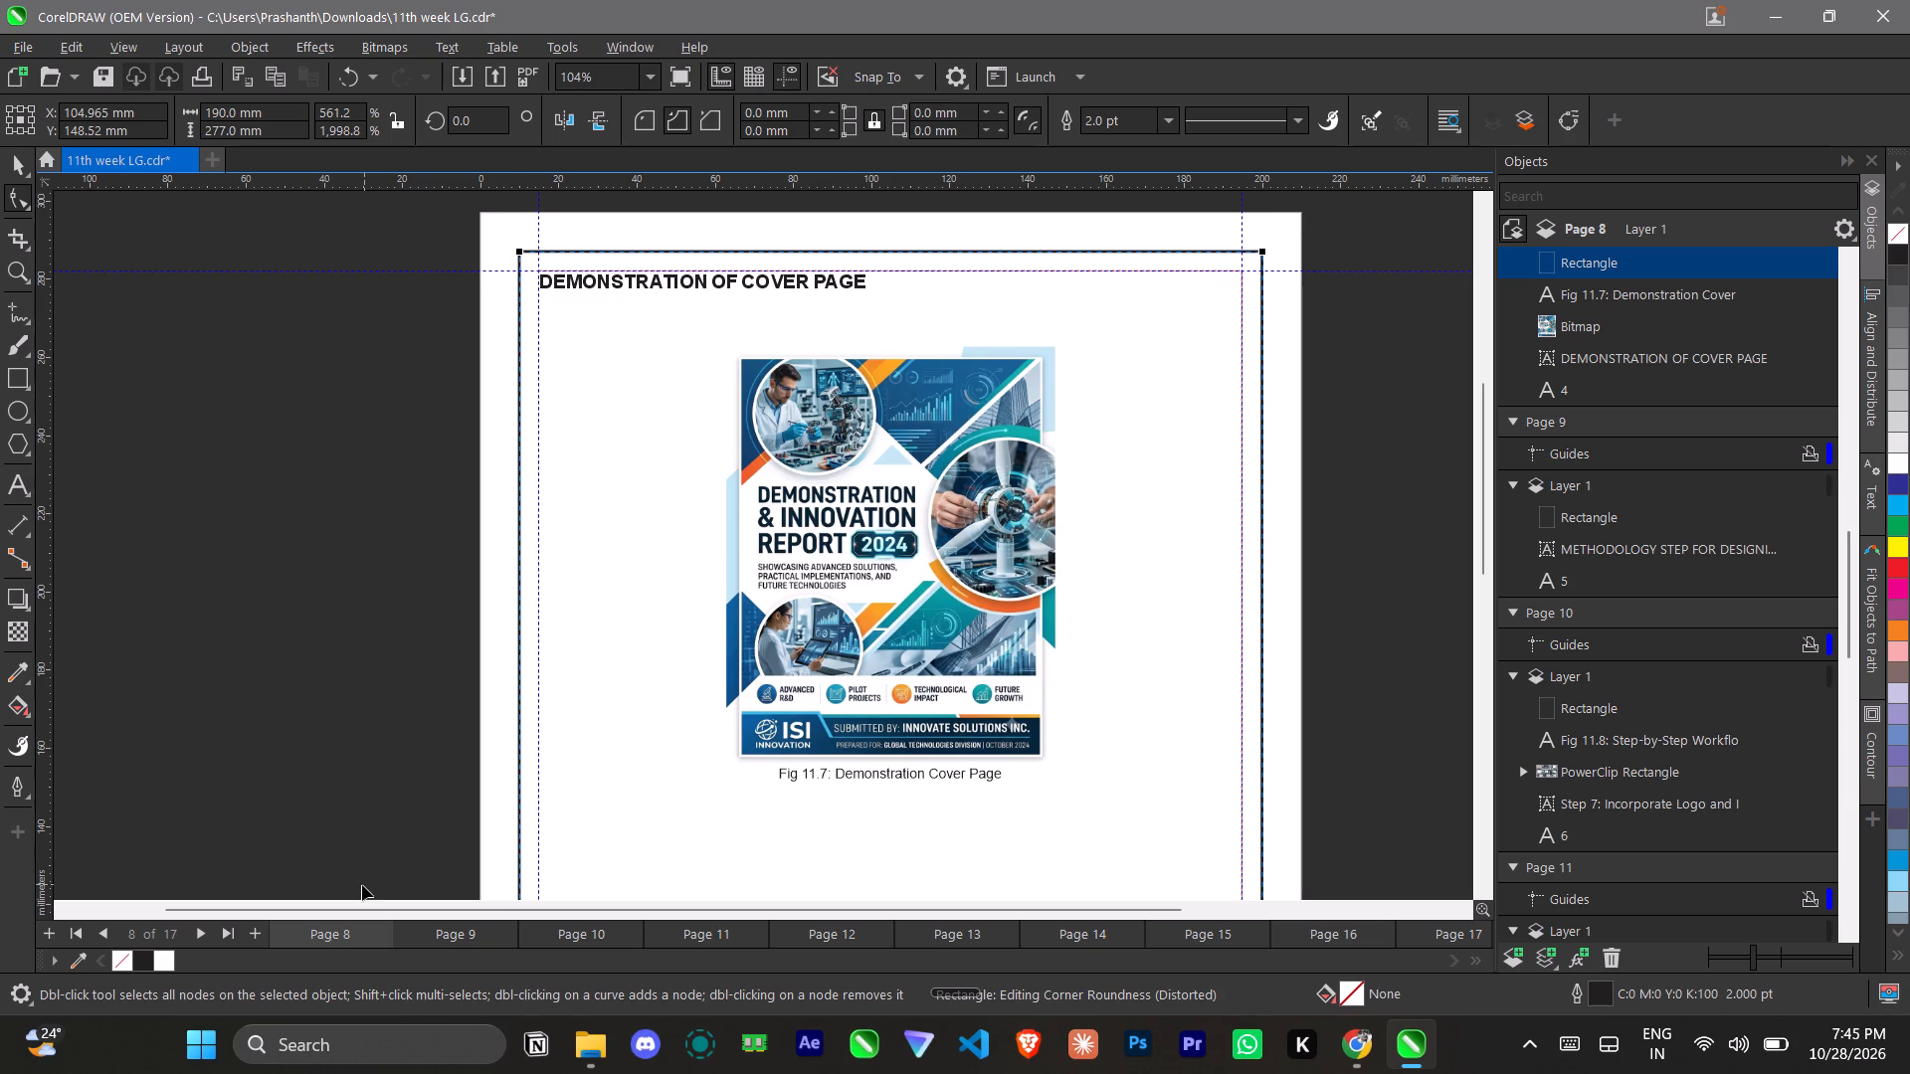
{"action": "left_click", "coordinate": [101, 937]}
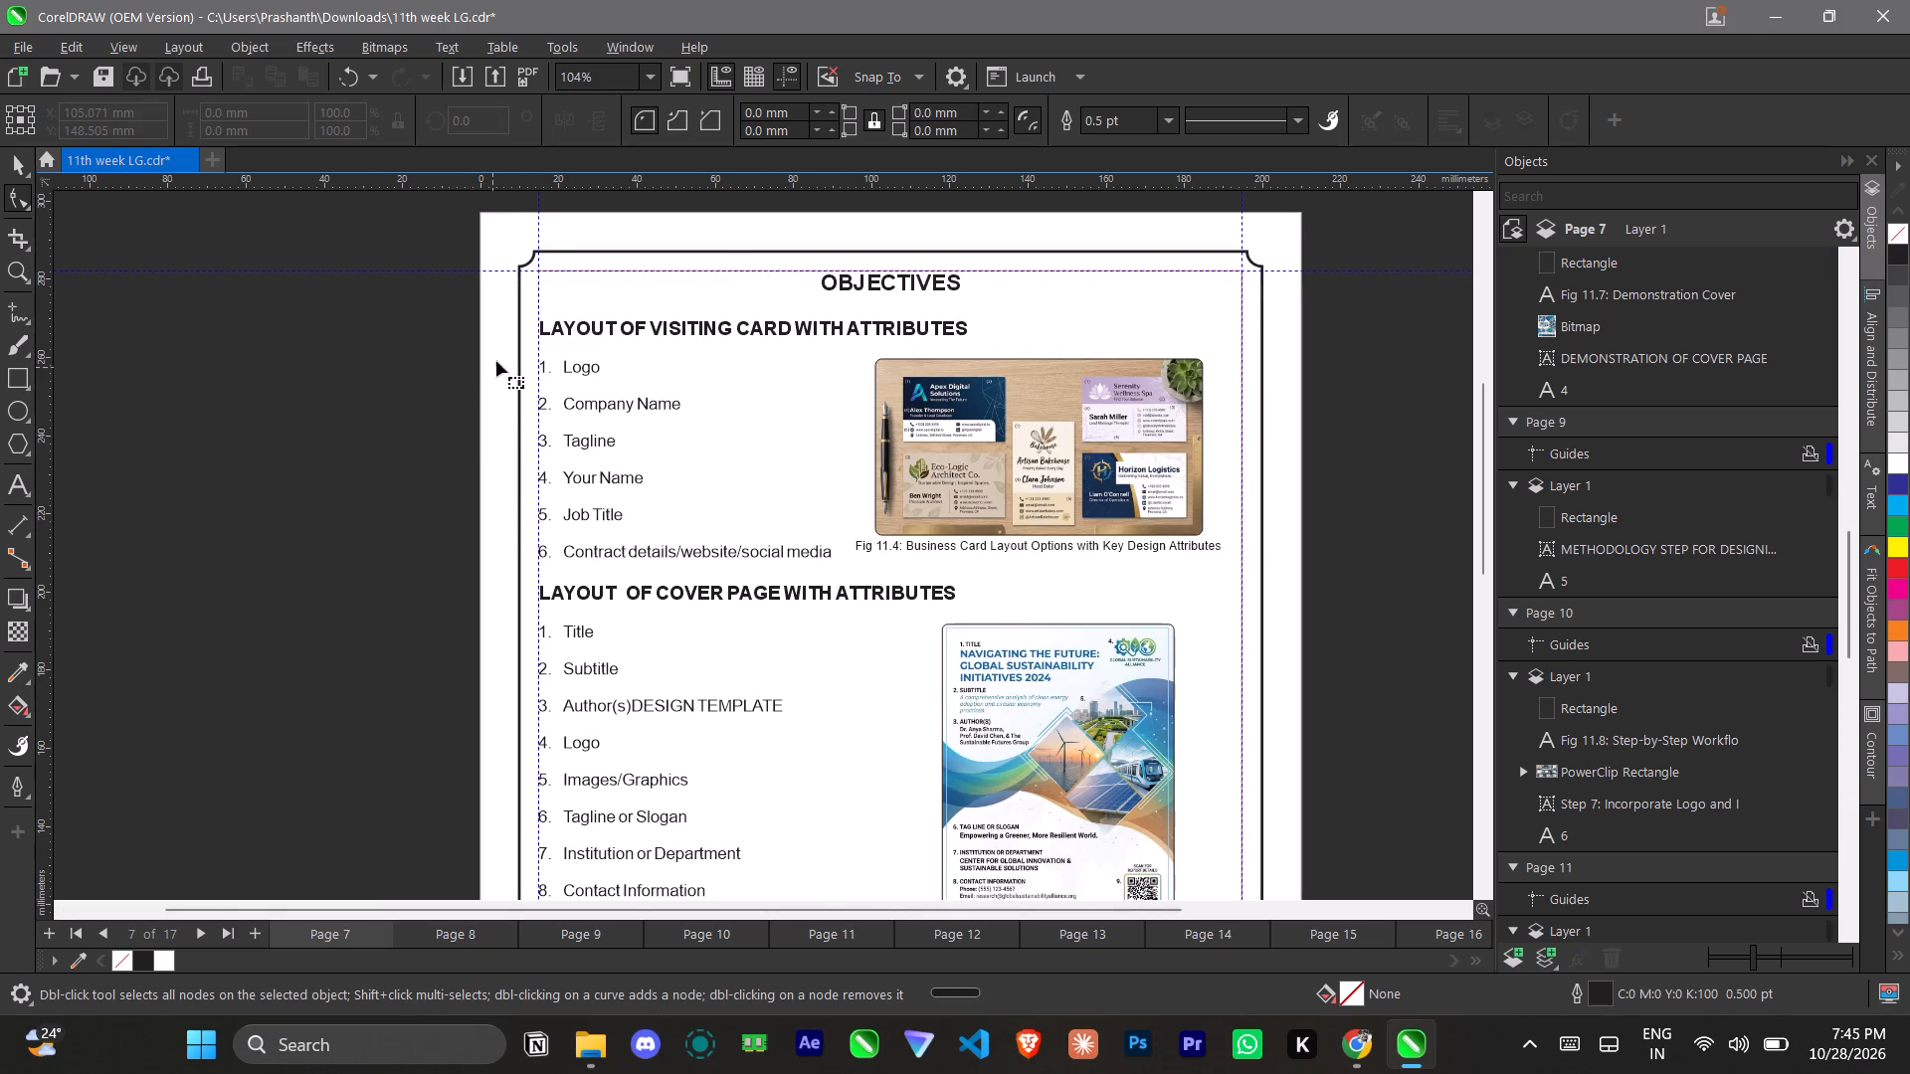
{"action": "left_click", "coordinate": [516, 312]}
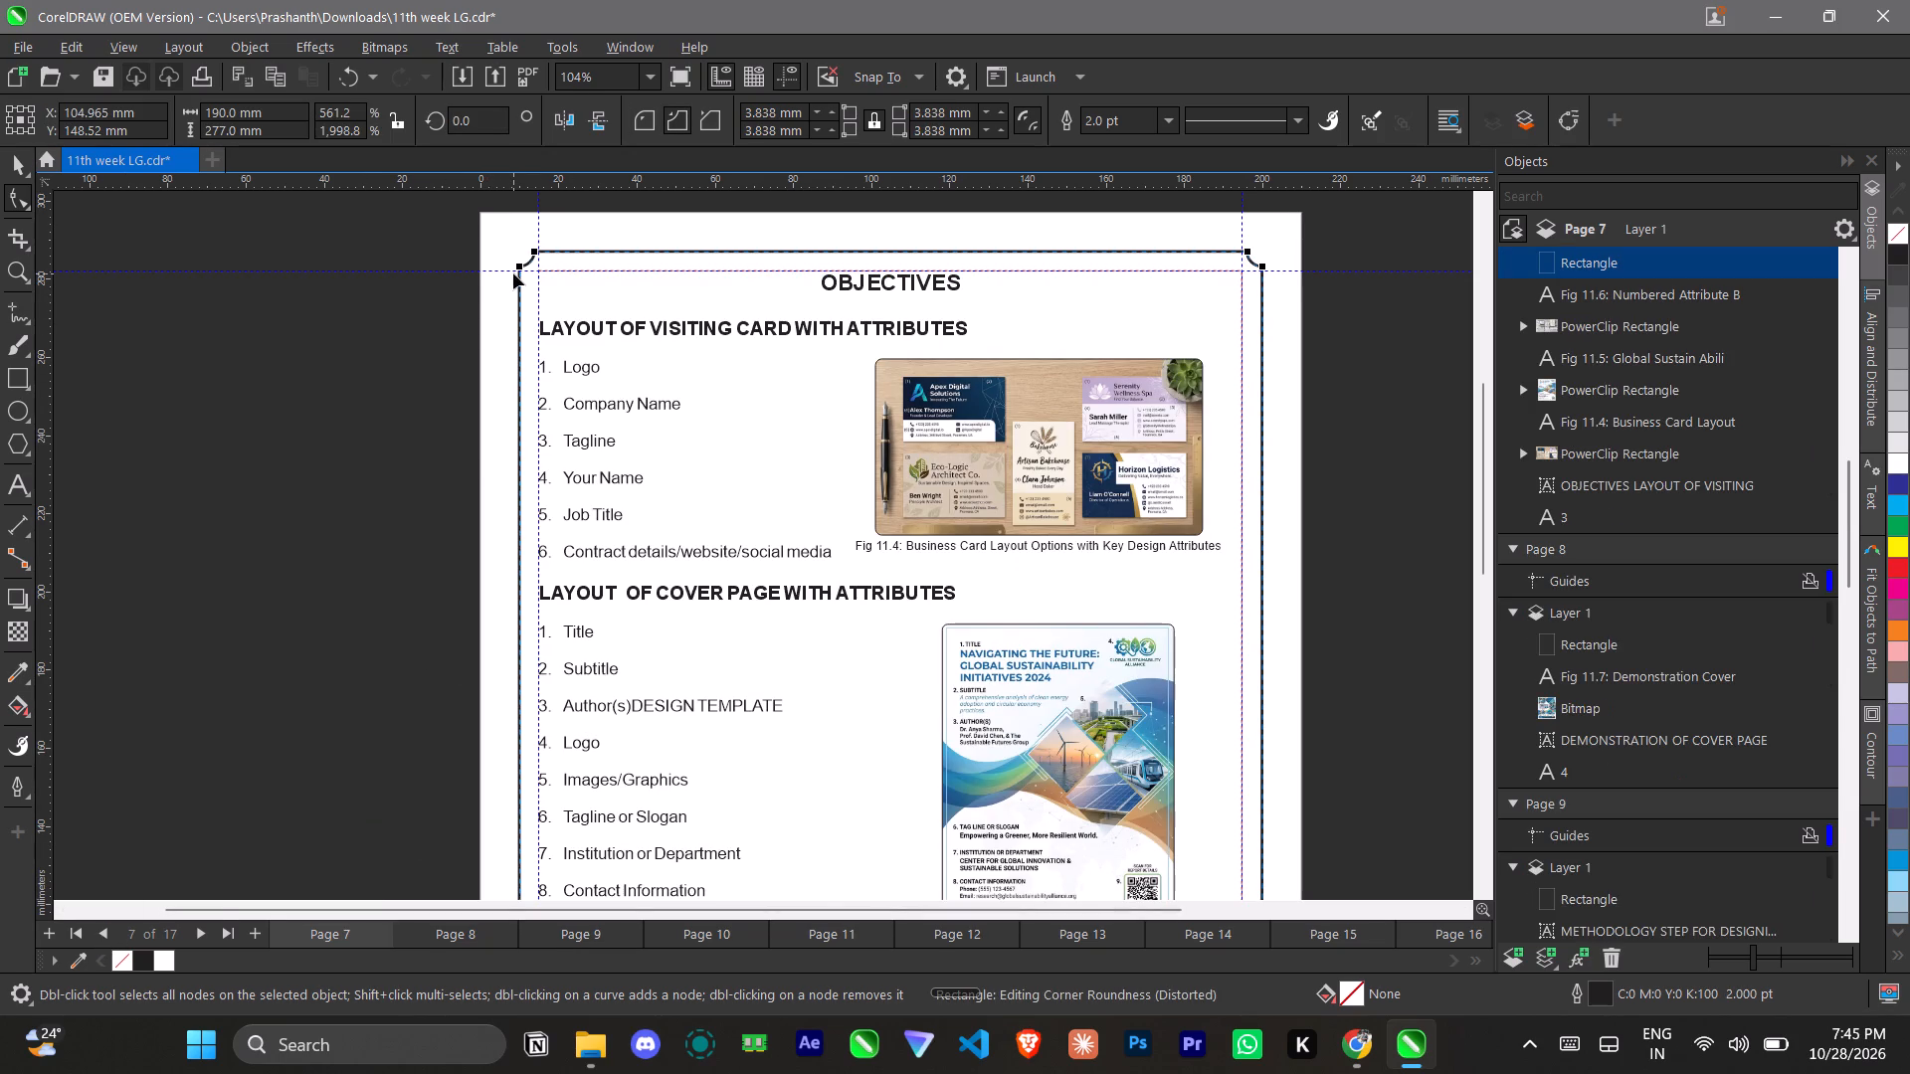
{"action": "left_click_drag", "start_coordinate": [514, 264], "coordinate": [514, 239]}
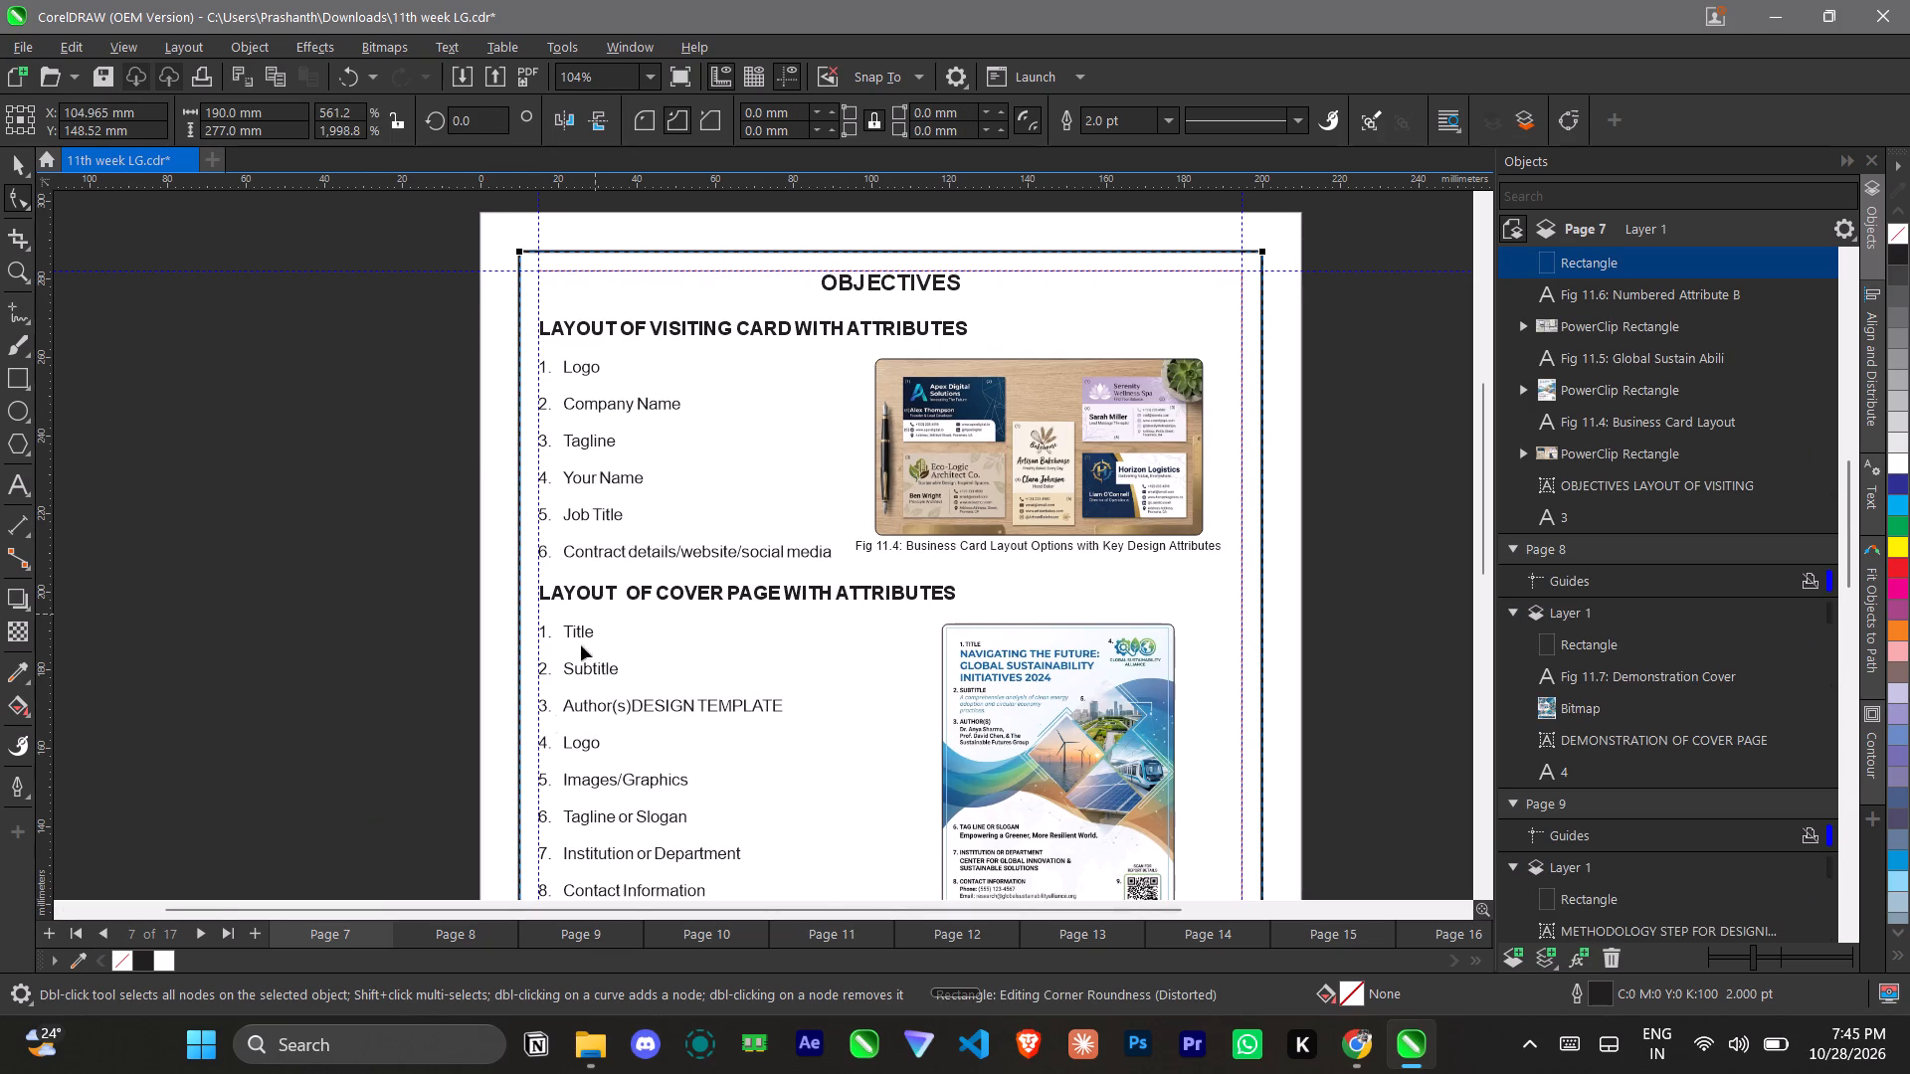
{"action": "left_click", "coordinate": [110, 938]}
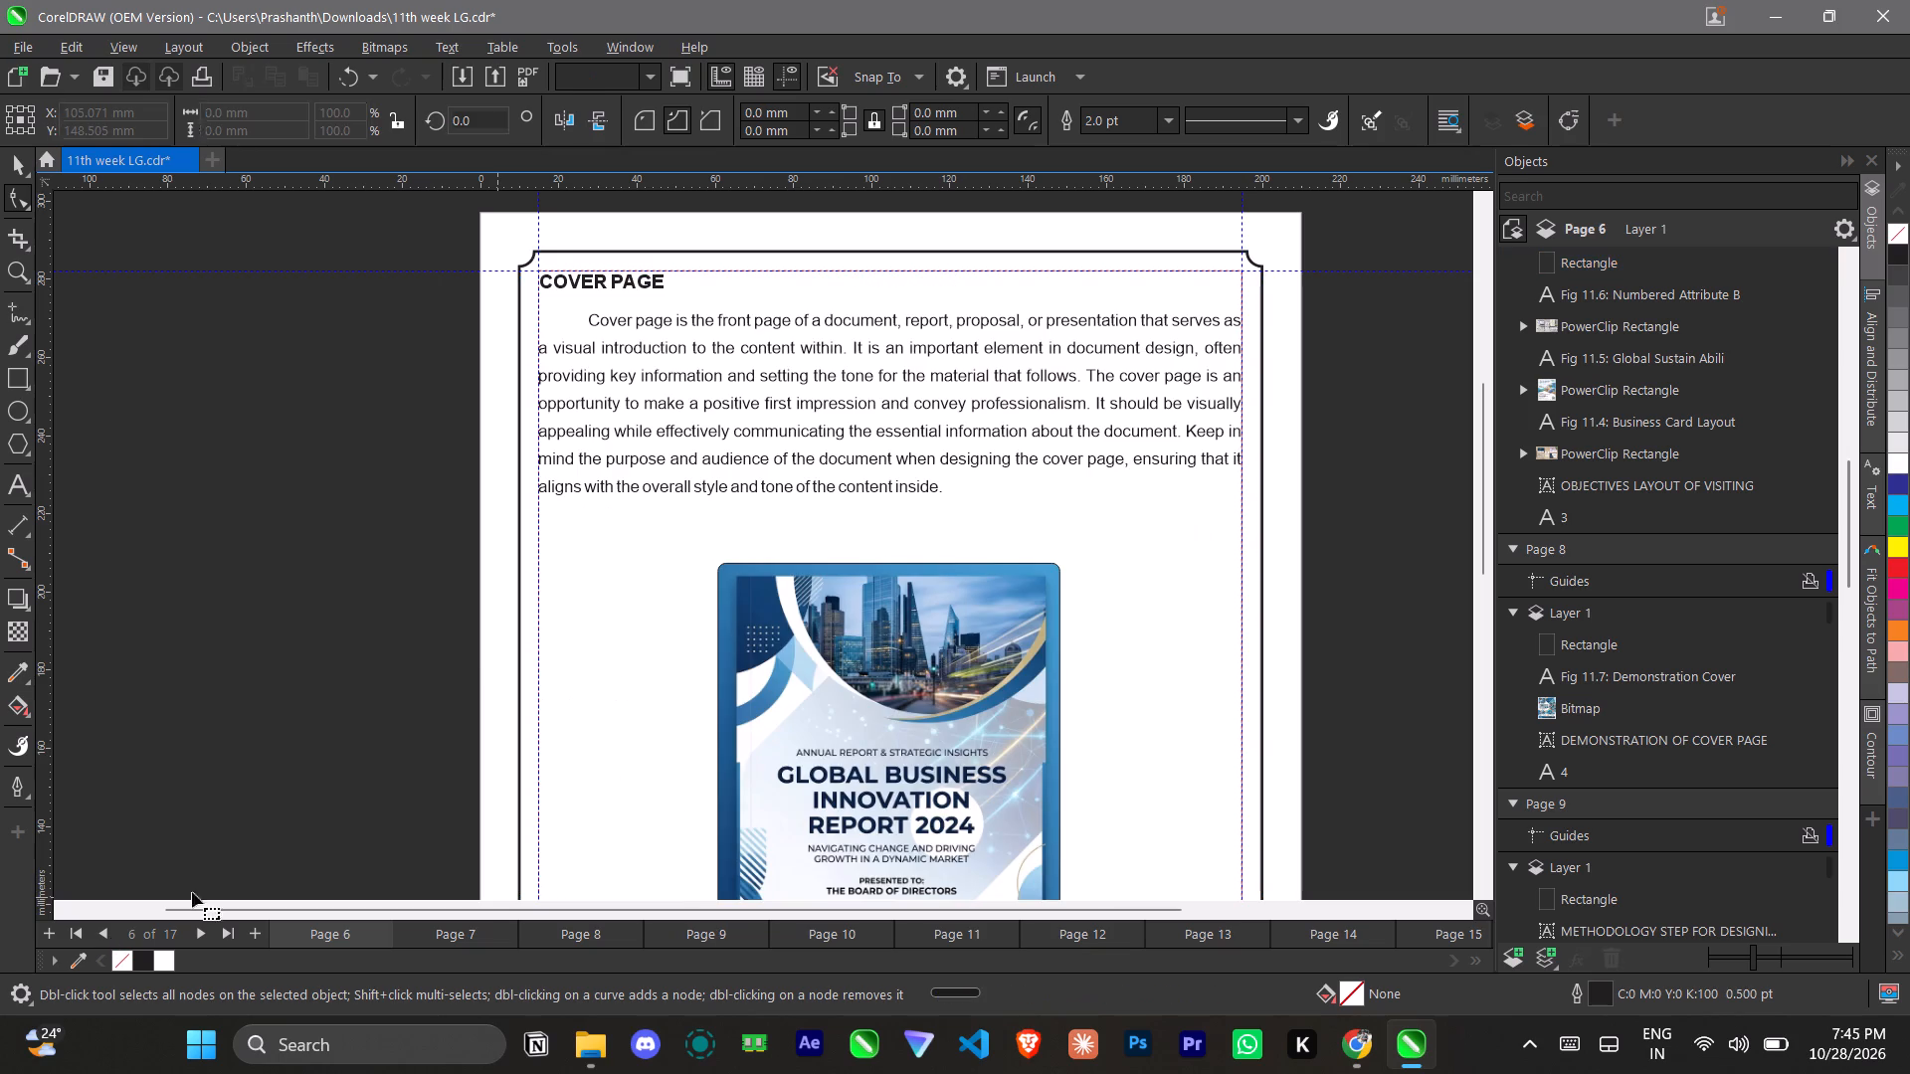
{"action": "left_click", "coordinate": [520, 281]}
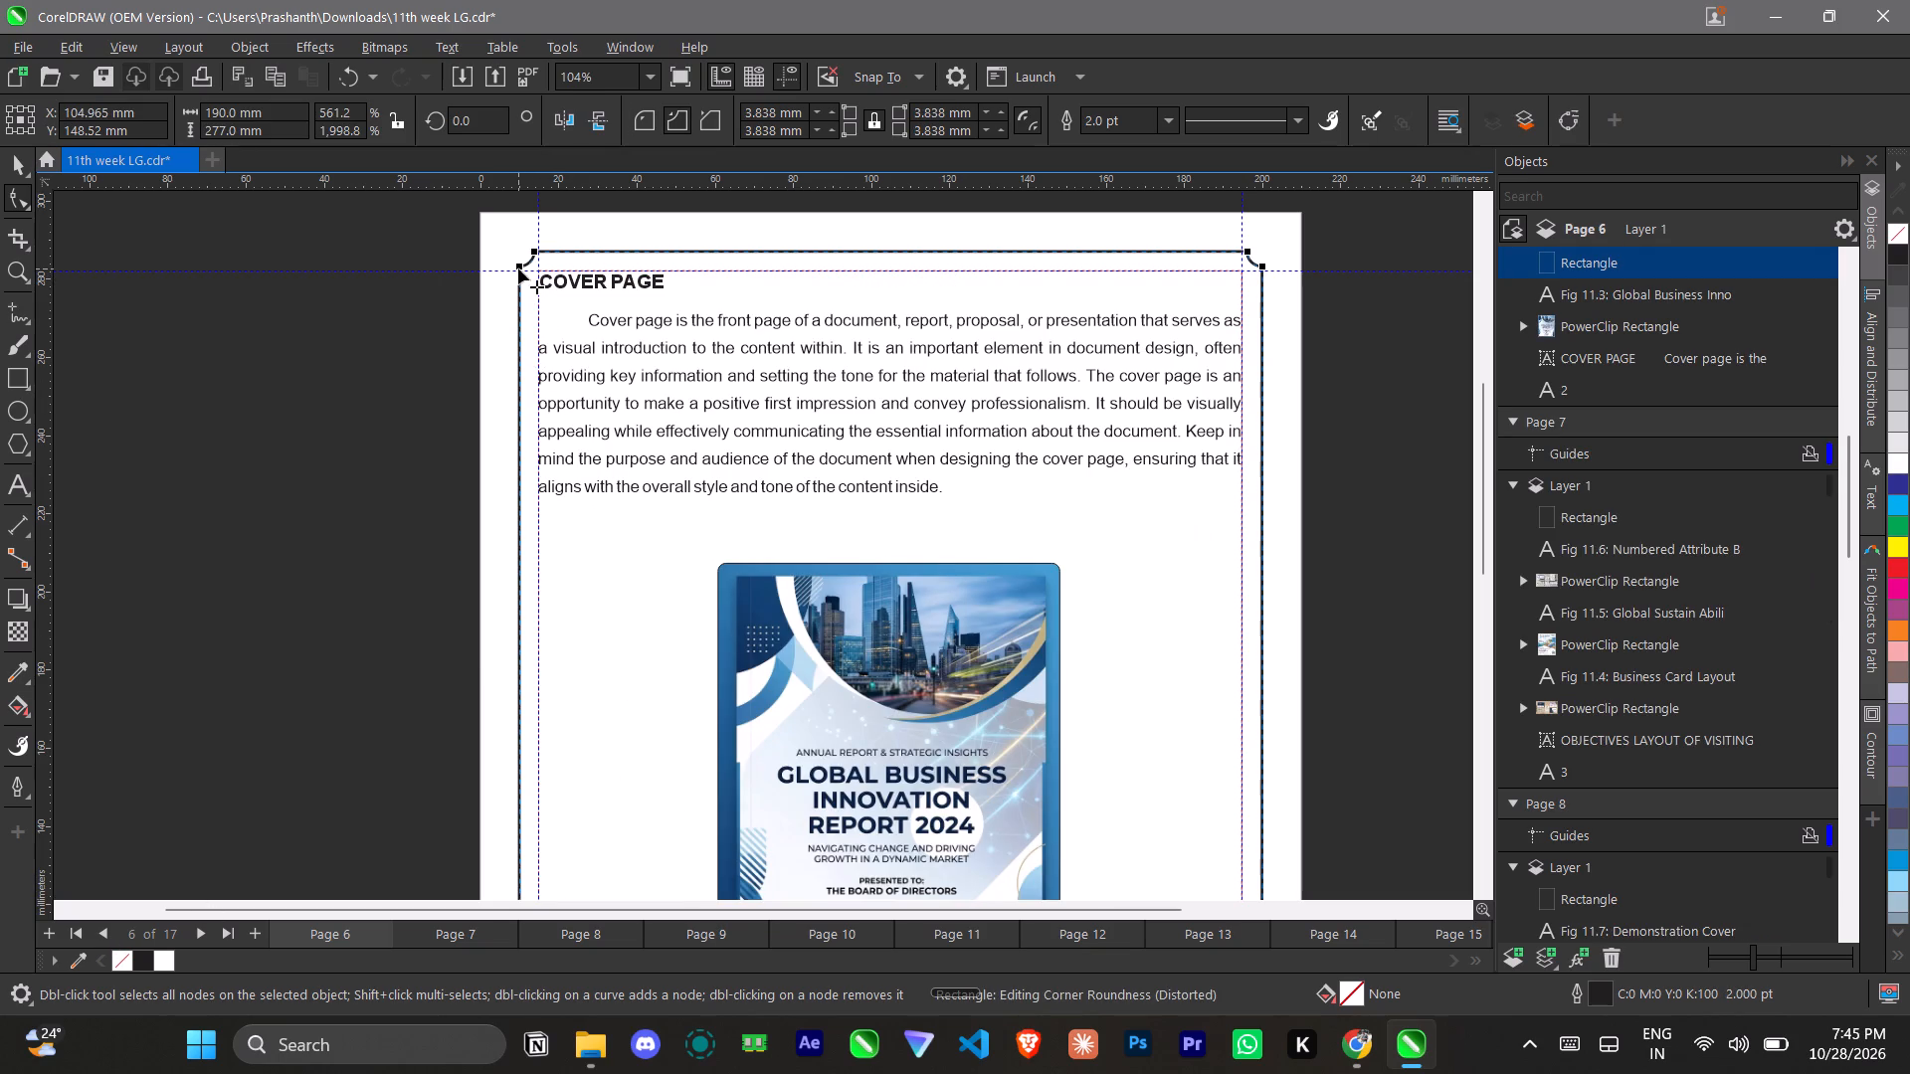
{"action": "left_click_drag", "start_coordinate": [518, 268], "coordinate": [518, 221]}
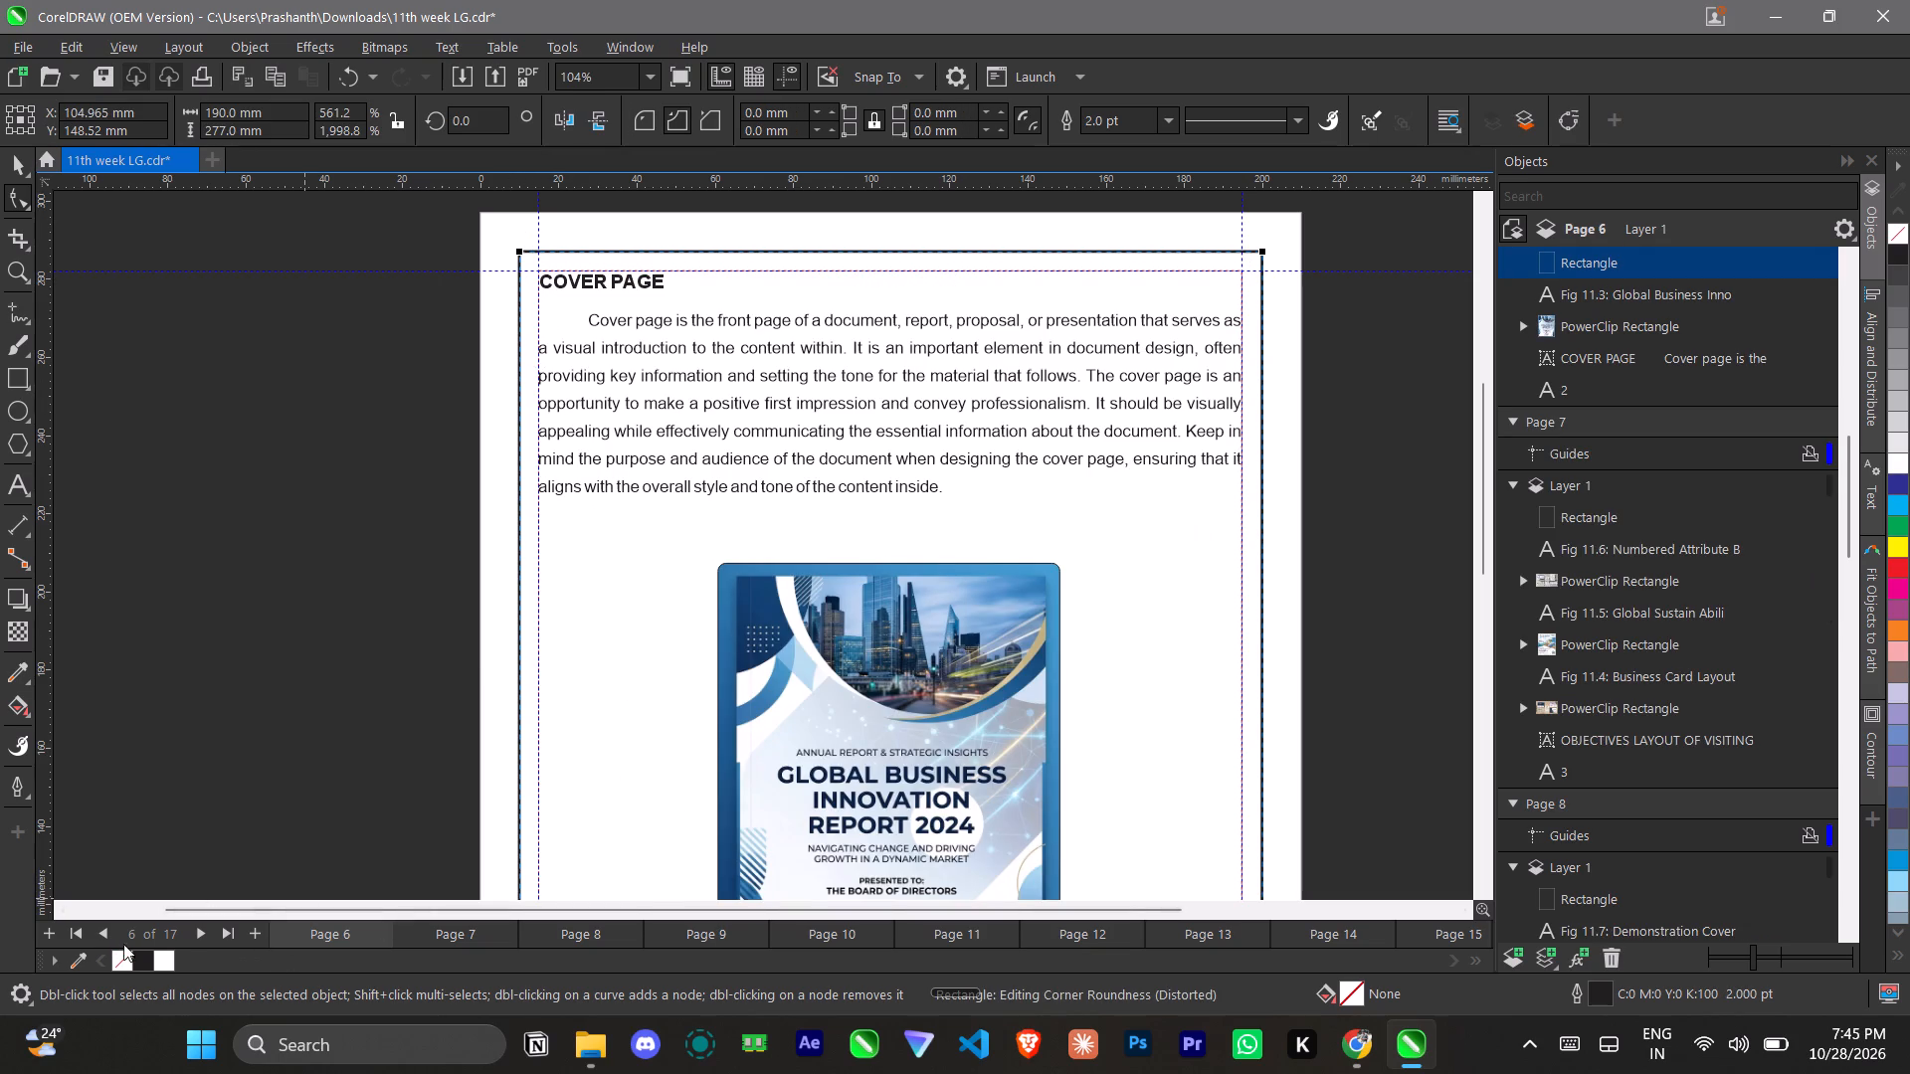
Square off the scalloped border corners on pages 5 (Introduction), 4 (List of Figures) and 3 (Table of Contents), reducing the corner size to 0.0 mm.
{"action": "left_click", "coordinate": [104, 941]}
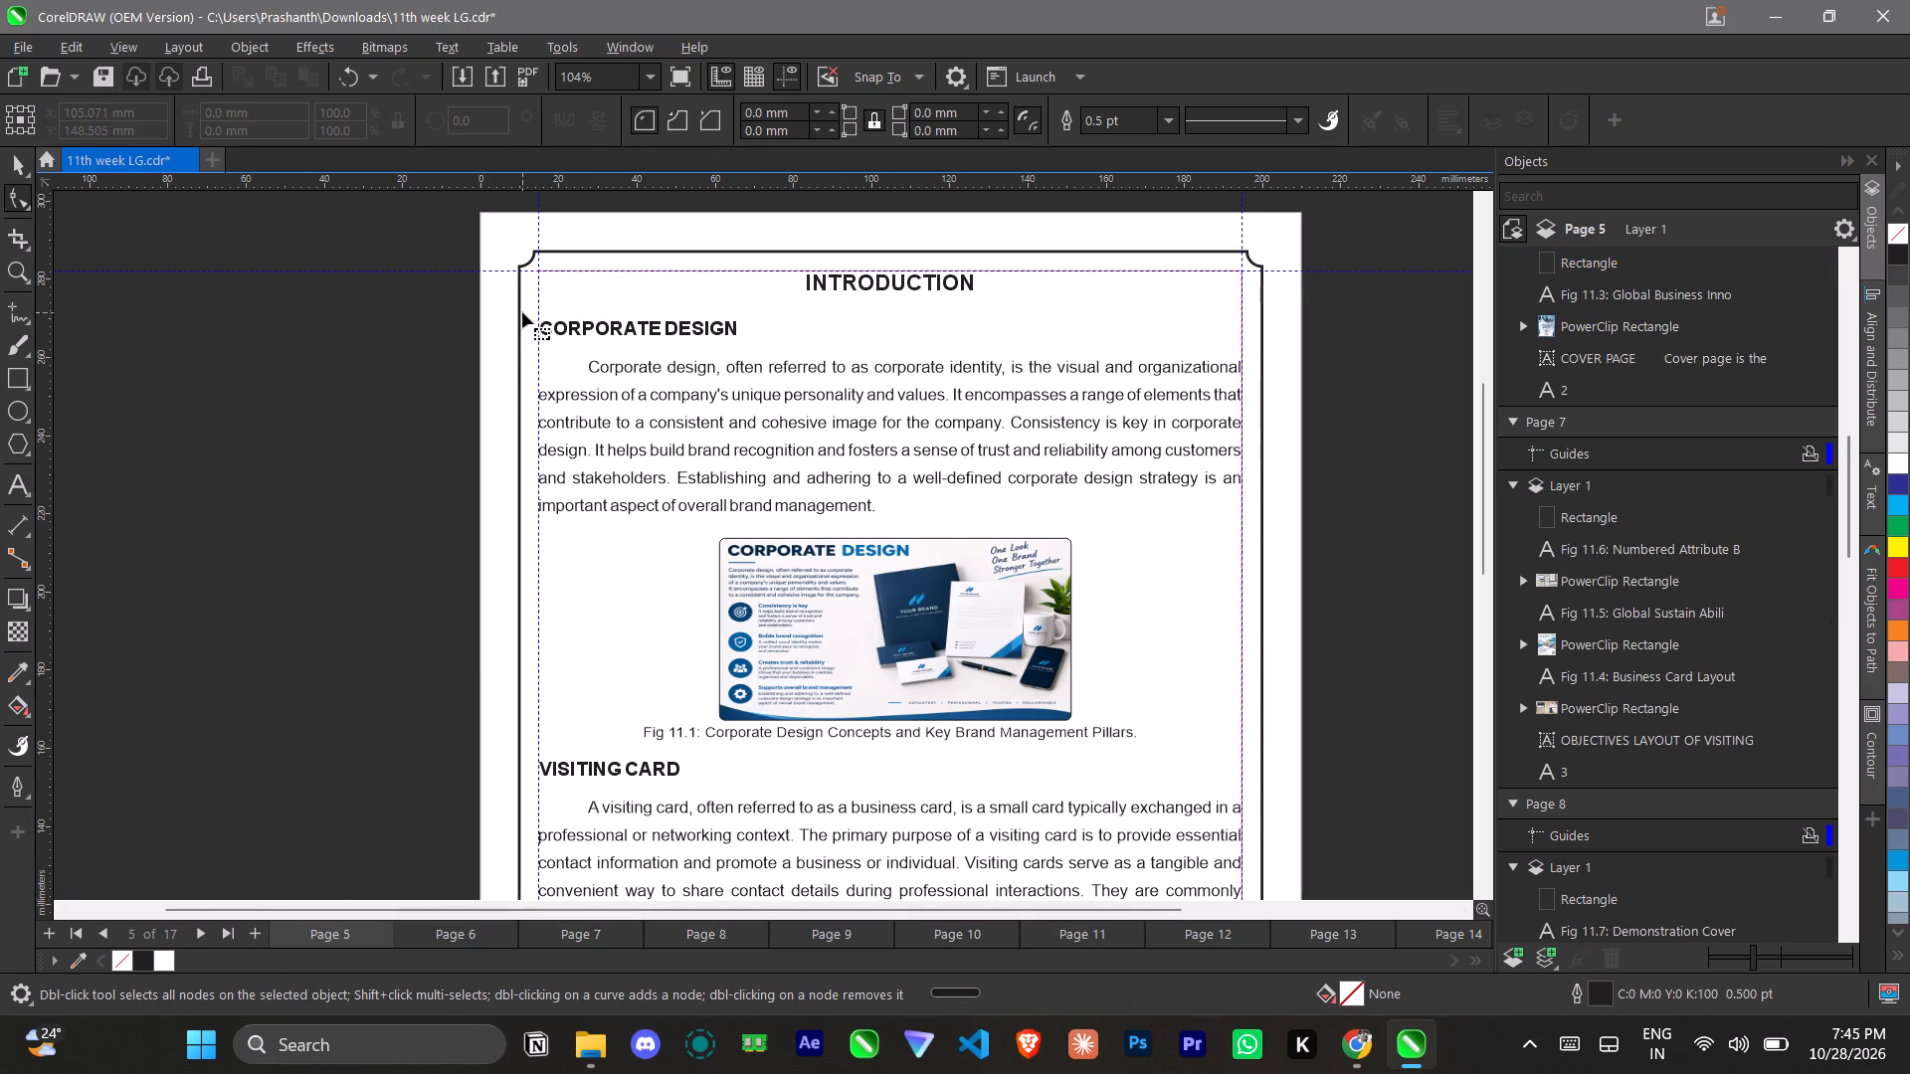
{"action": "left_click", "coordinate": [520, 300]}
{"action": "left_click_drag", "start_coordinate": [515, 265], "coordinate": [515, 235]}
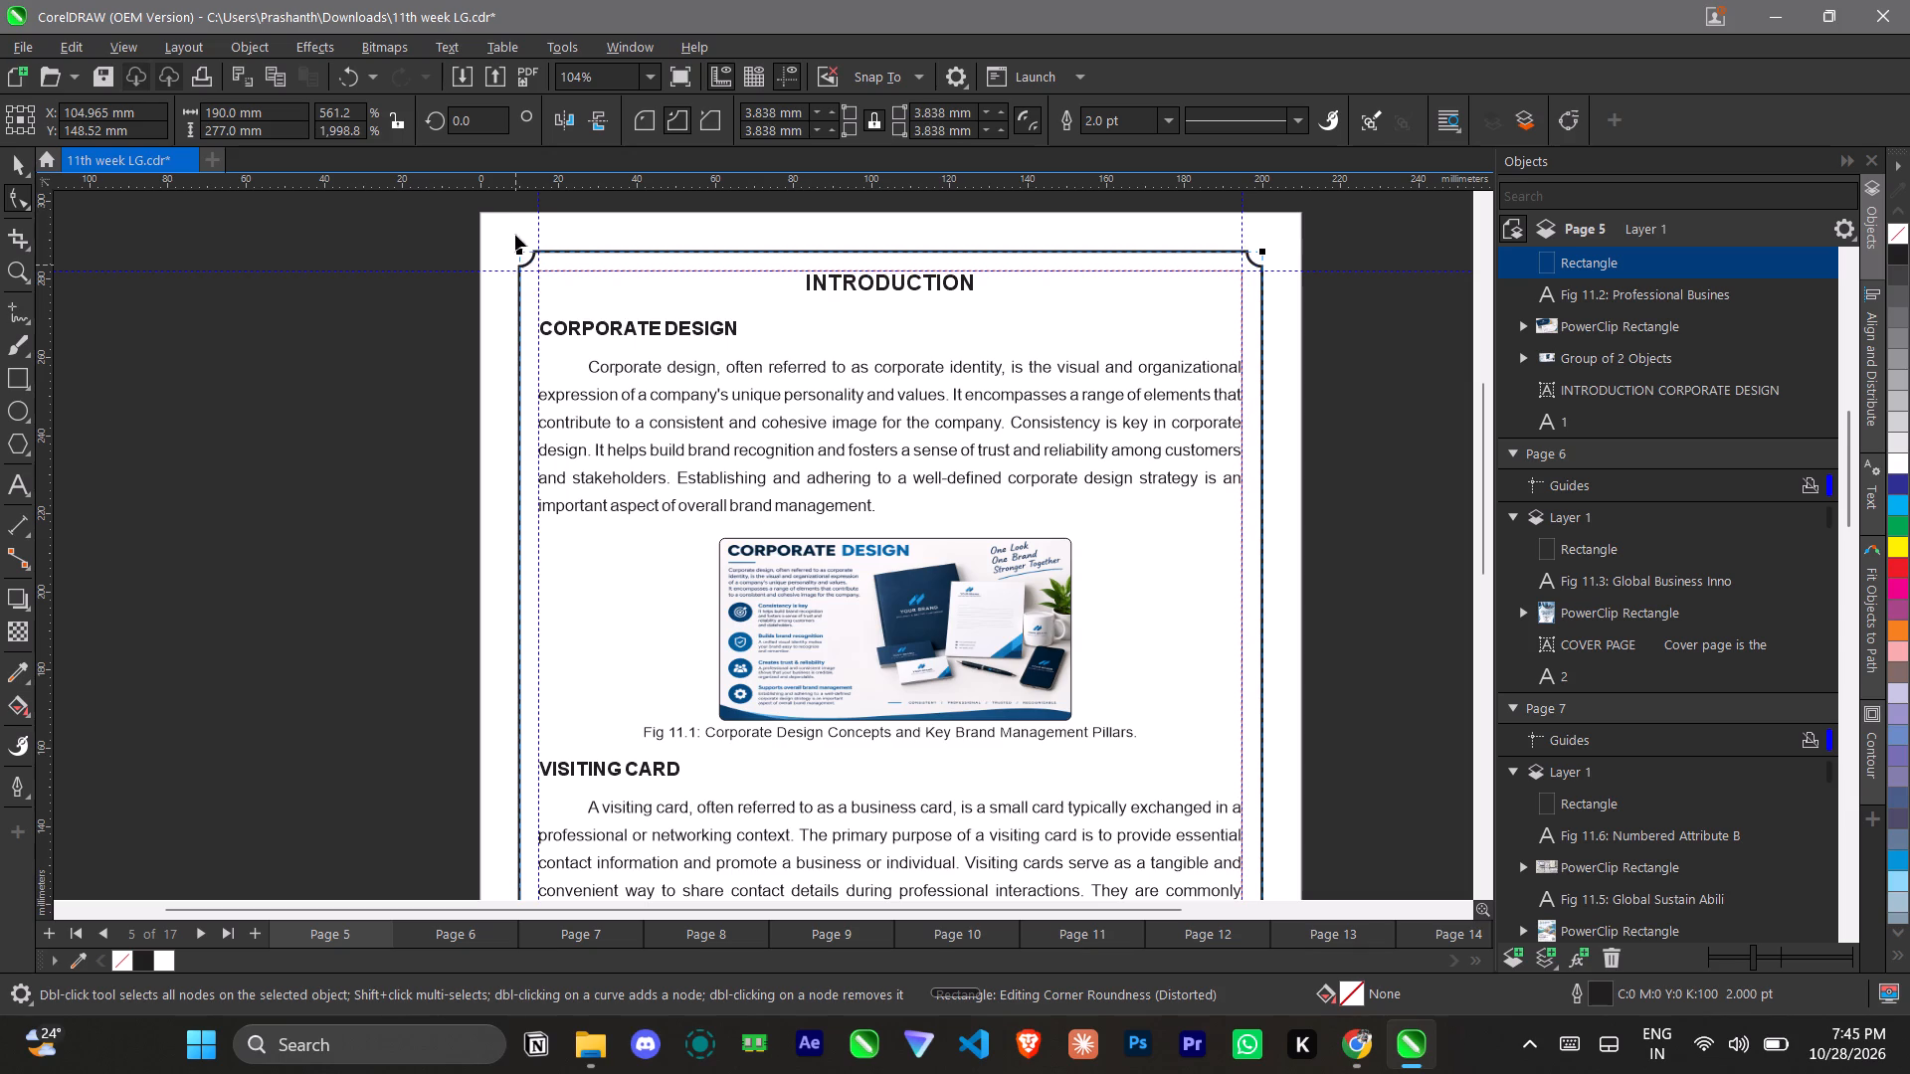
{"action": "left_click_drag", "start_coordinate": [515, 235], "coordinate": [515, 221]}
{"action": "left_click", "coordinate": [105, 928]}
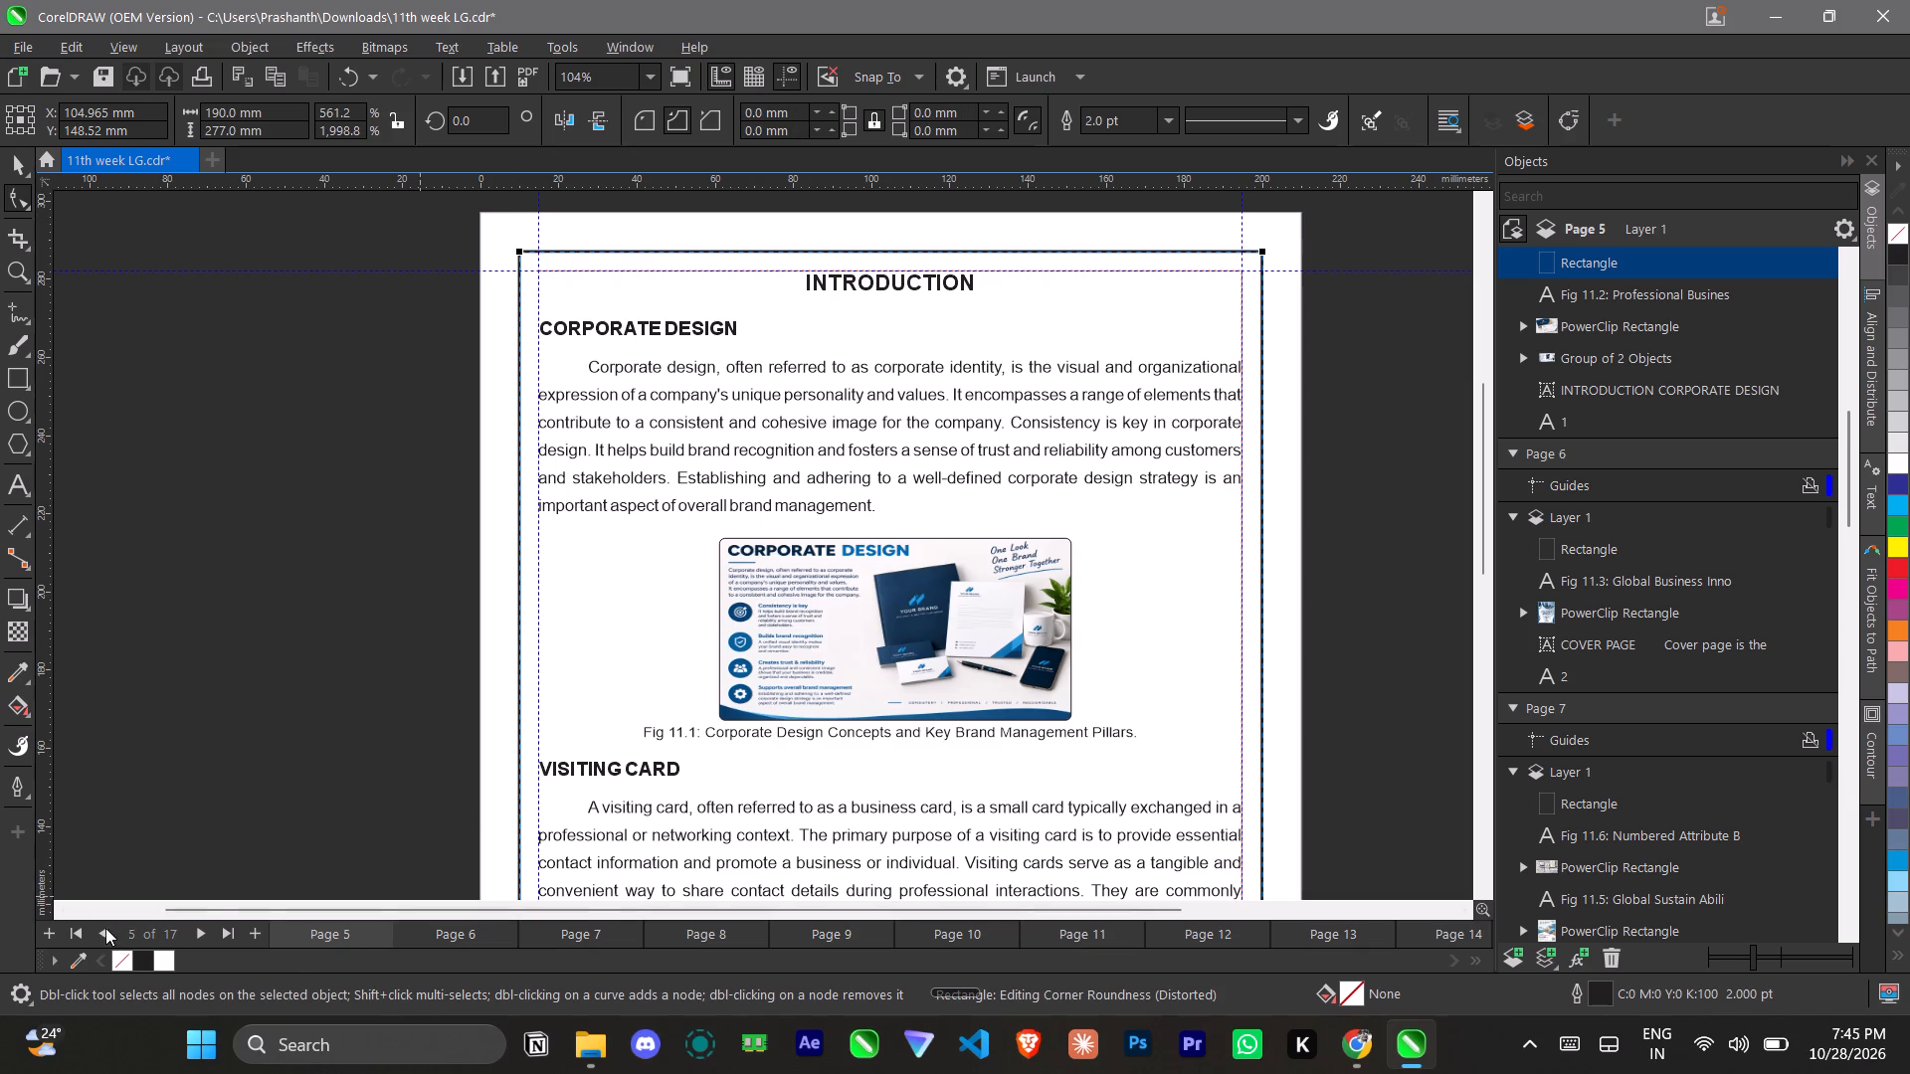
{"action": "left_click", "coordinate": [517, 289]}
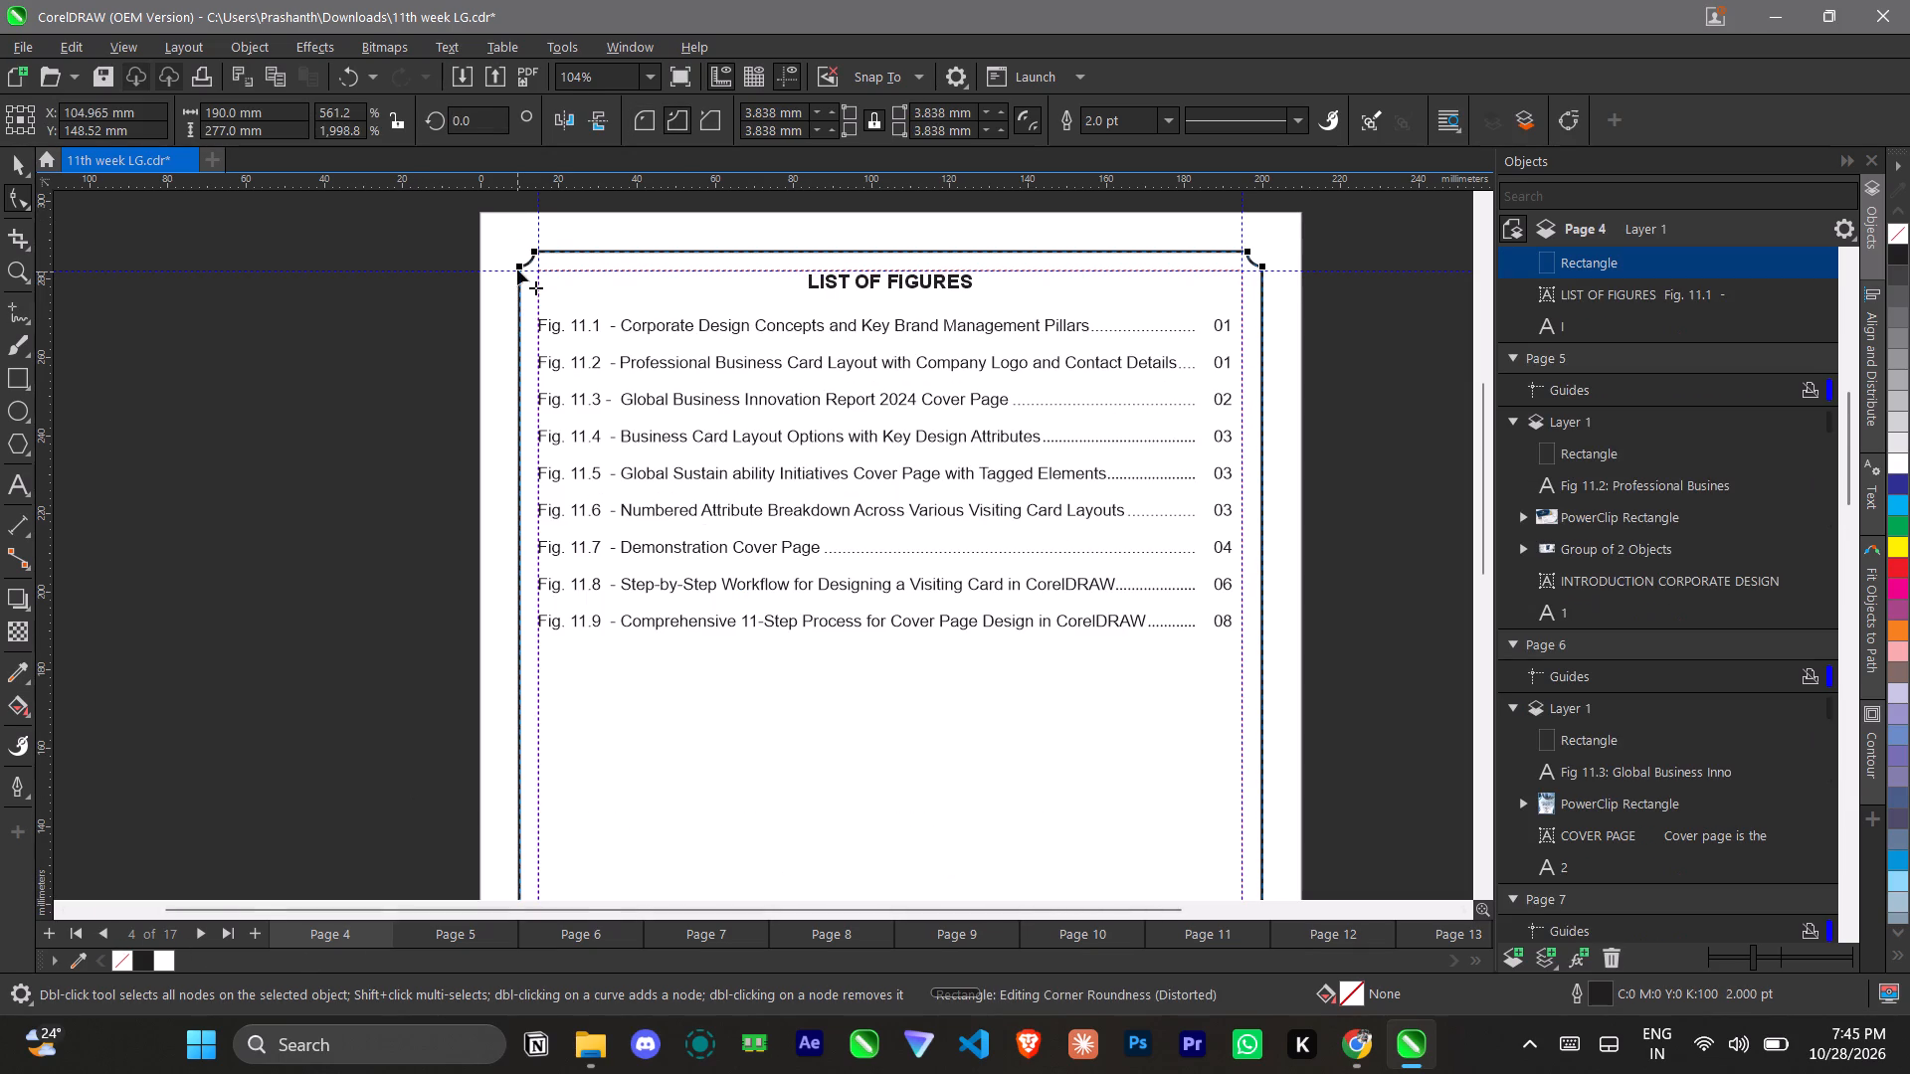
{"action": "left_click_drag", "start_coordinate": [517, 268], "coordinate": [518, 216]}
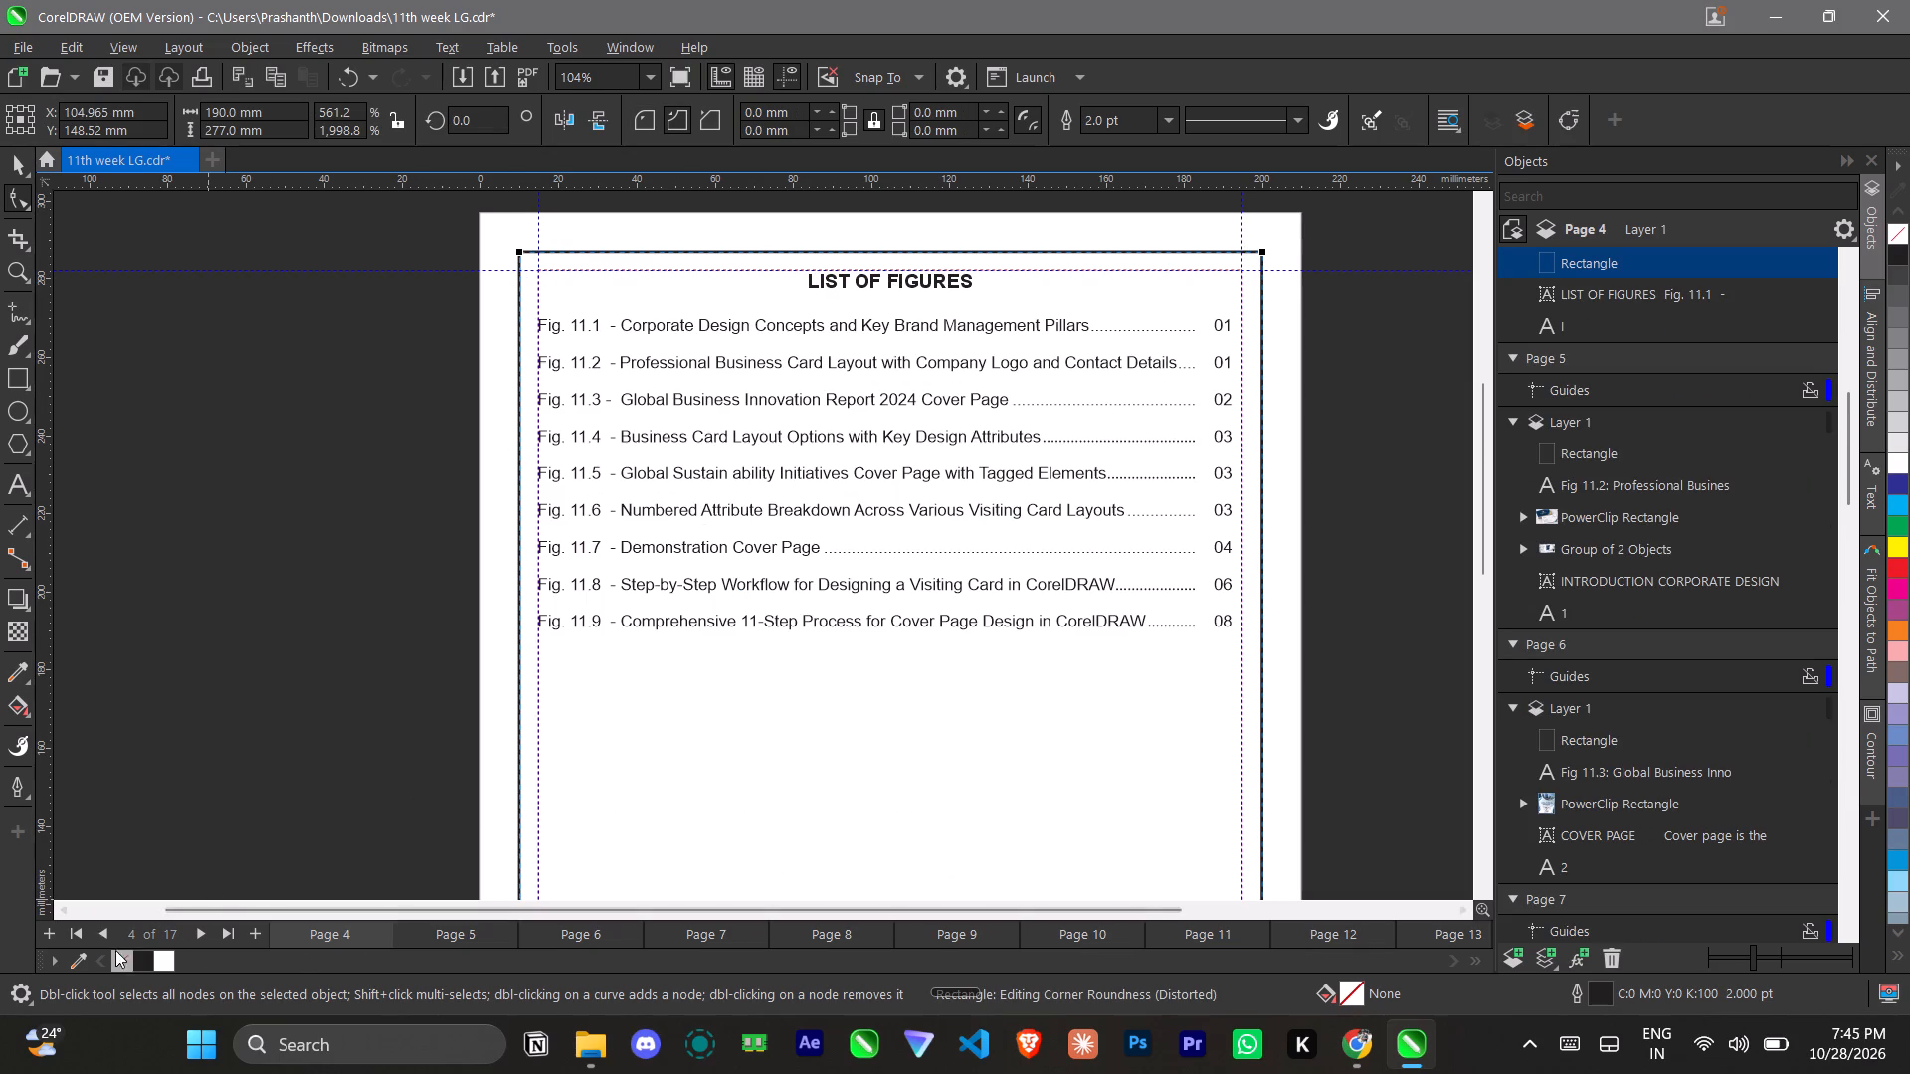
{"action": "left_click", "coordinate": [103, 933]}
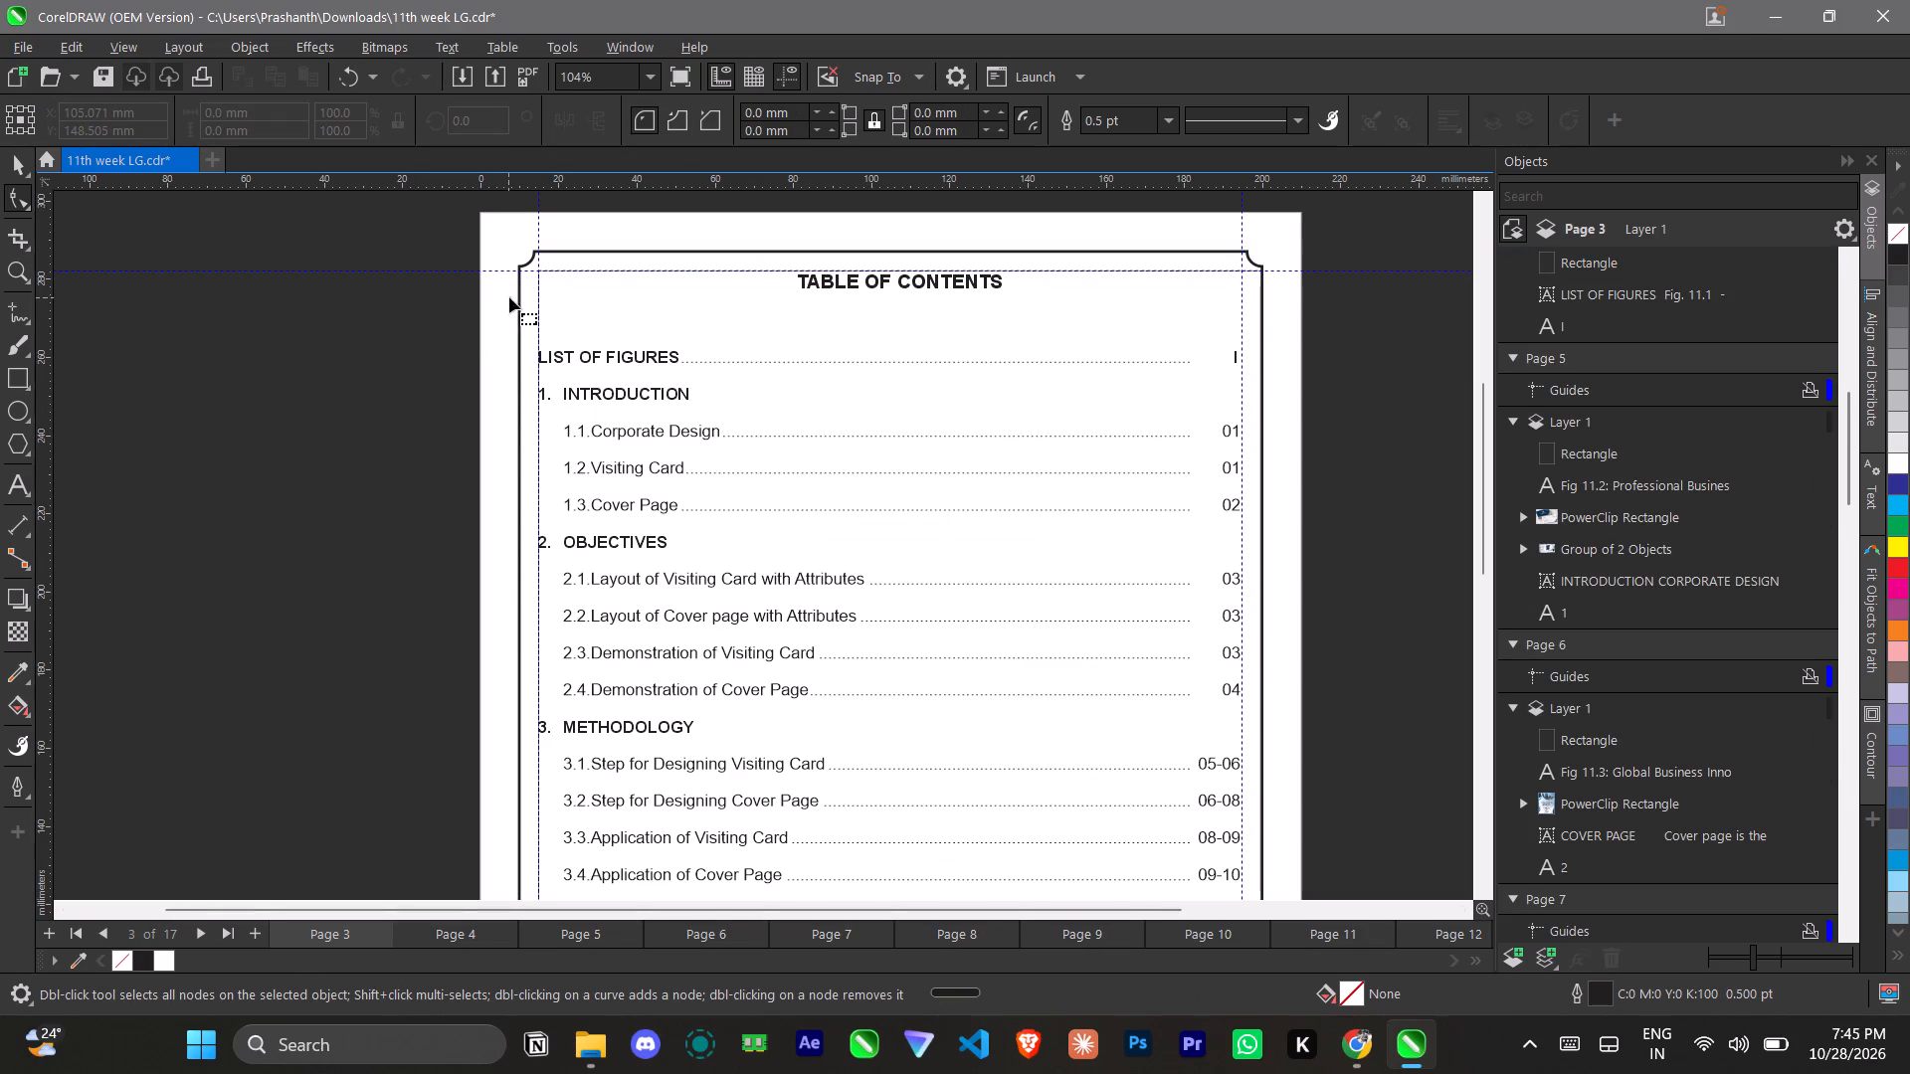
{"action": "left_click", "coordinate": [518, 291]}
{"action": "left_click_drag", "start_coordinate": [518, 263], "coordinate": [518, 222]}
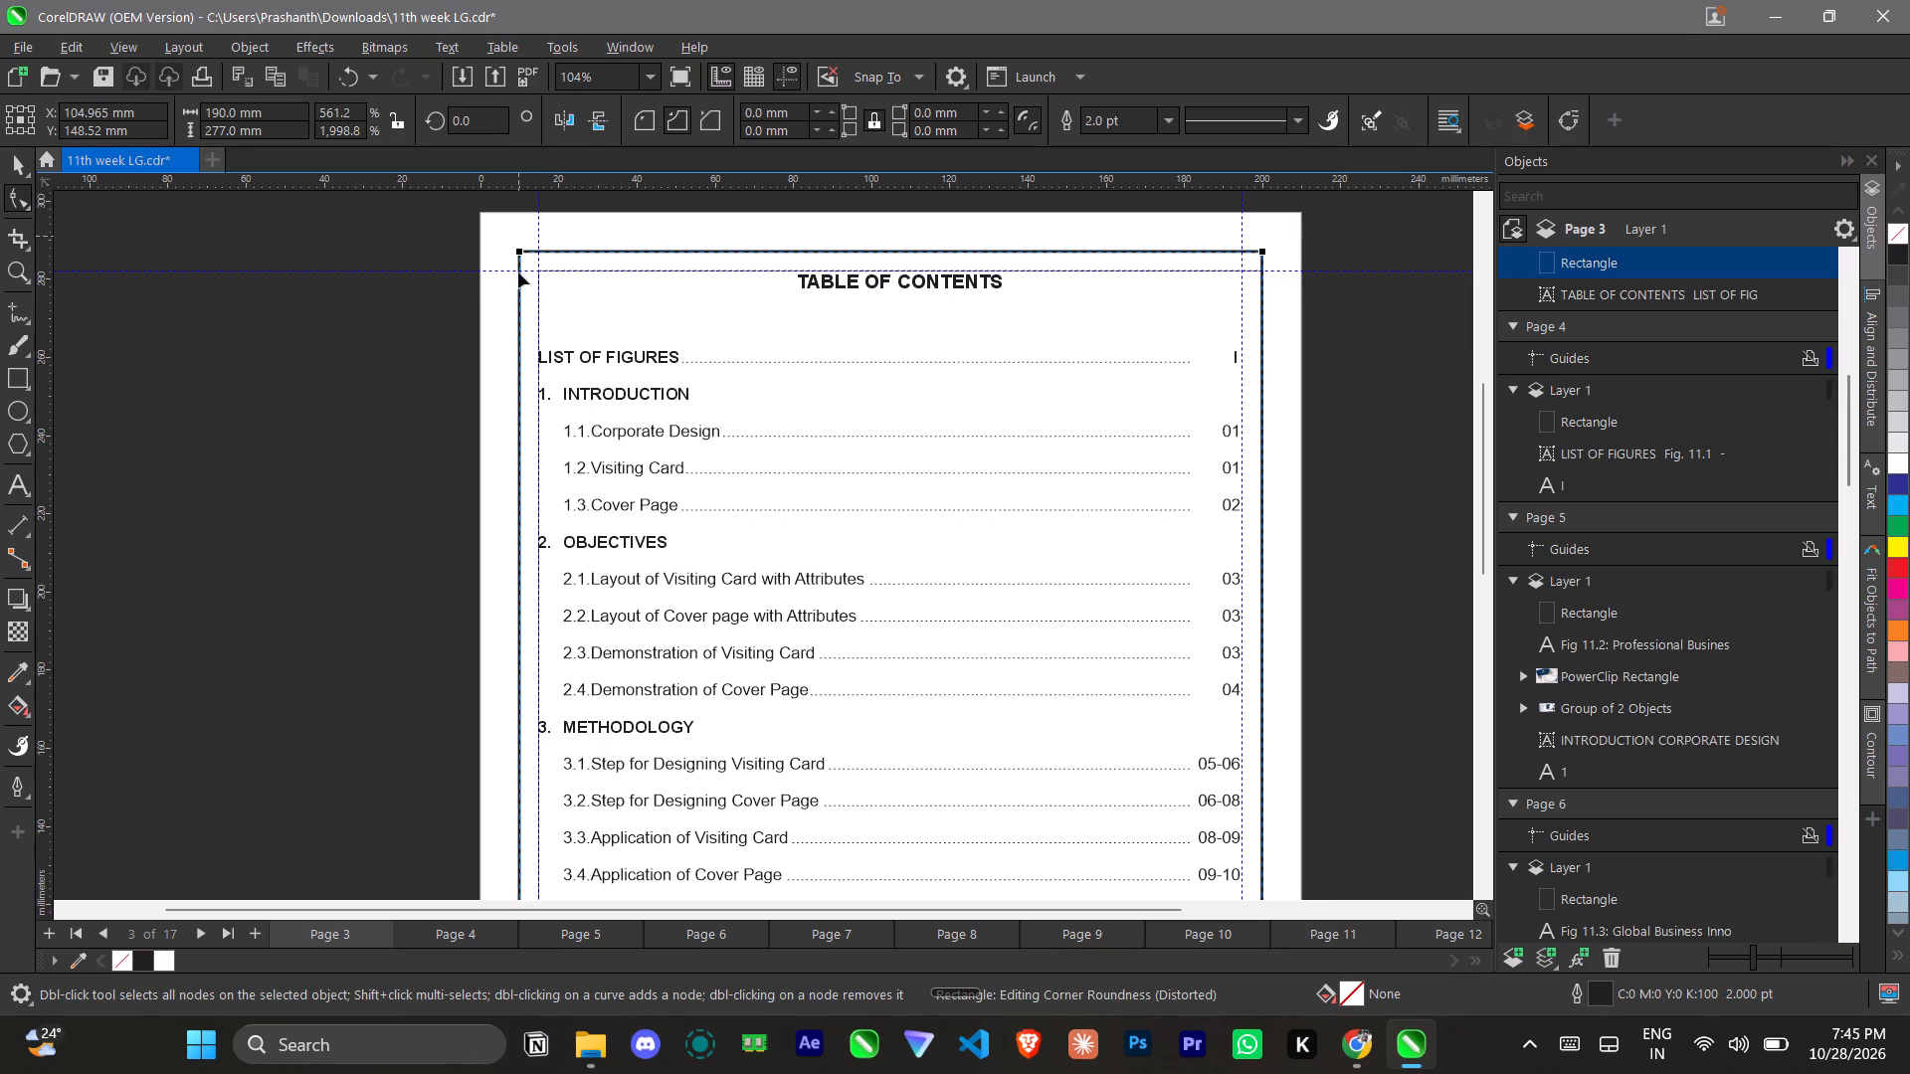
Square off the scalloped border corners on page 2, Certificate, and the title page, reducing the corner size to 0.0 mm.
{"action": "left_click", "coordinate": [110, 934]}
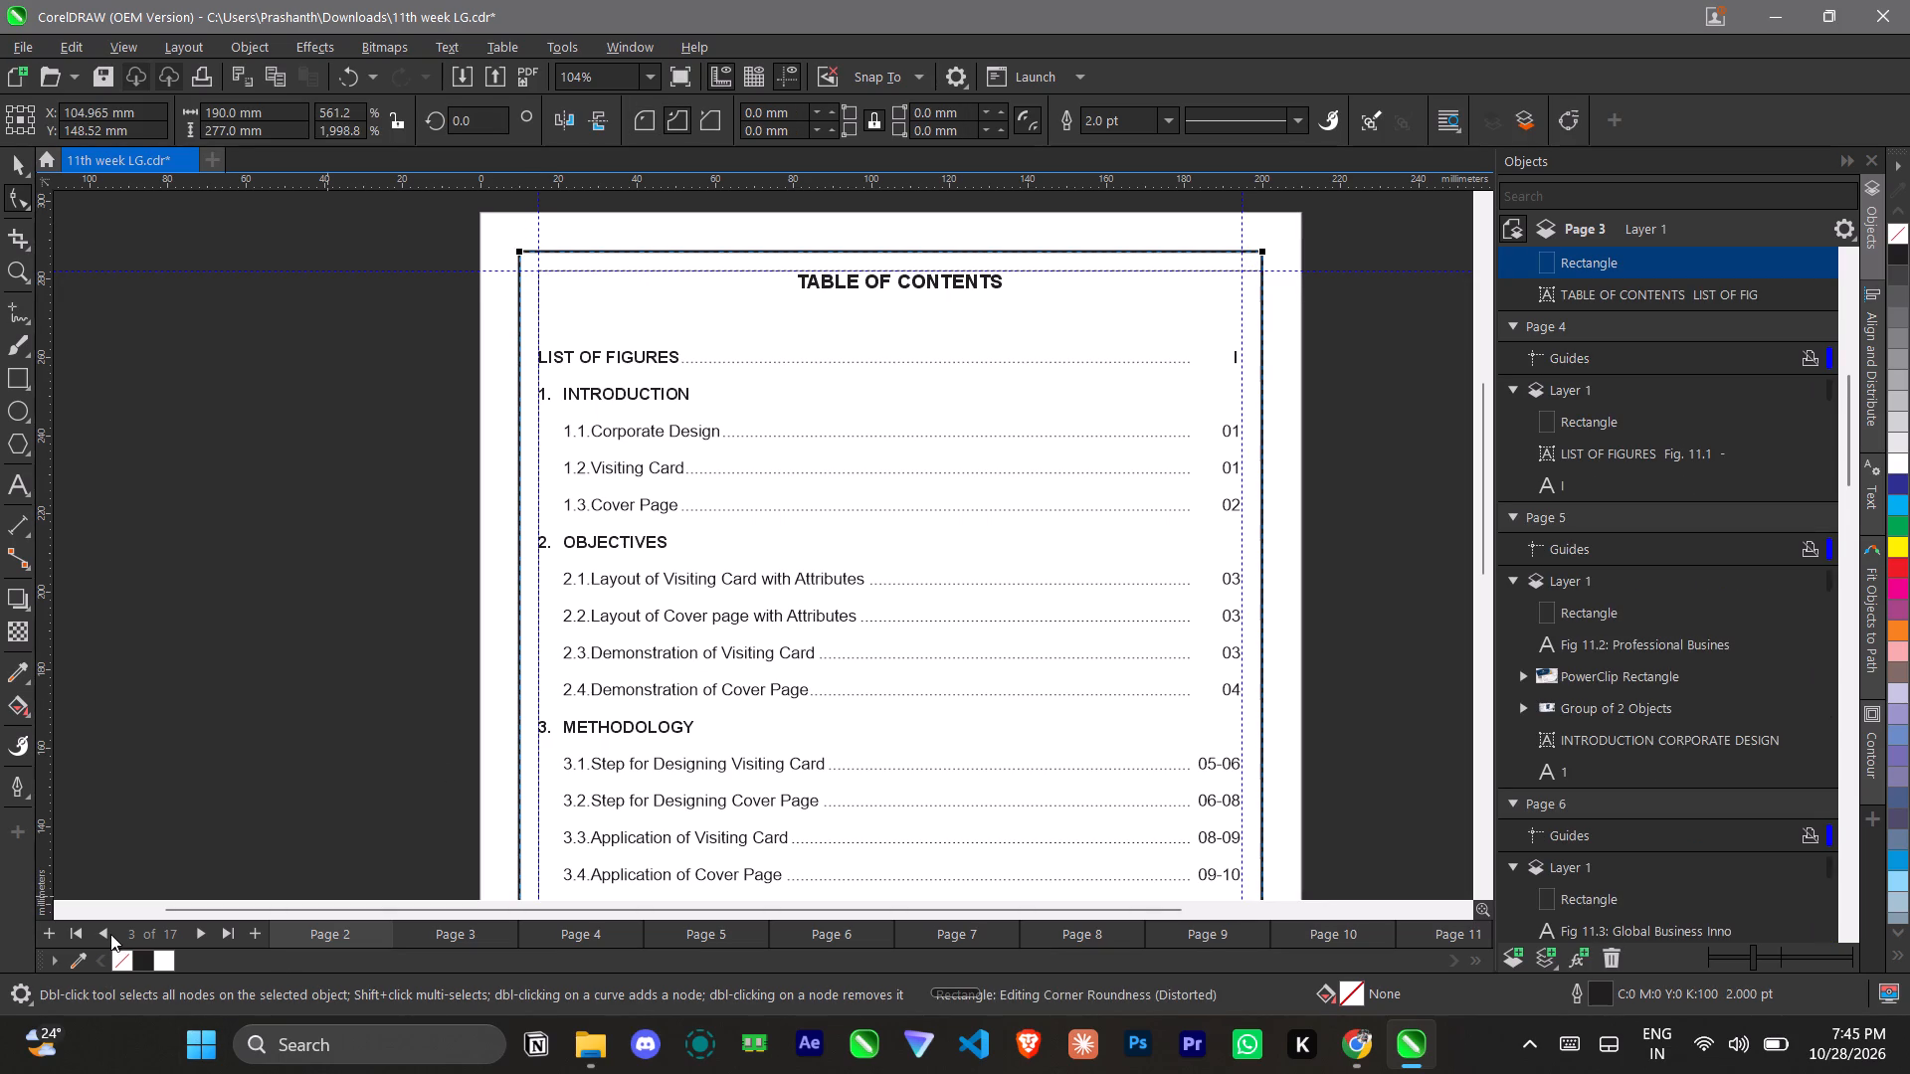
{"action": "left_click", "coordinate": [521, 304]}
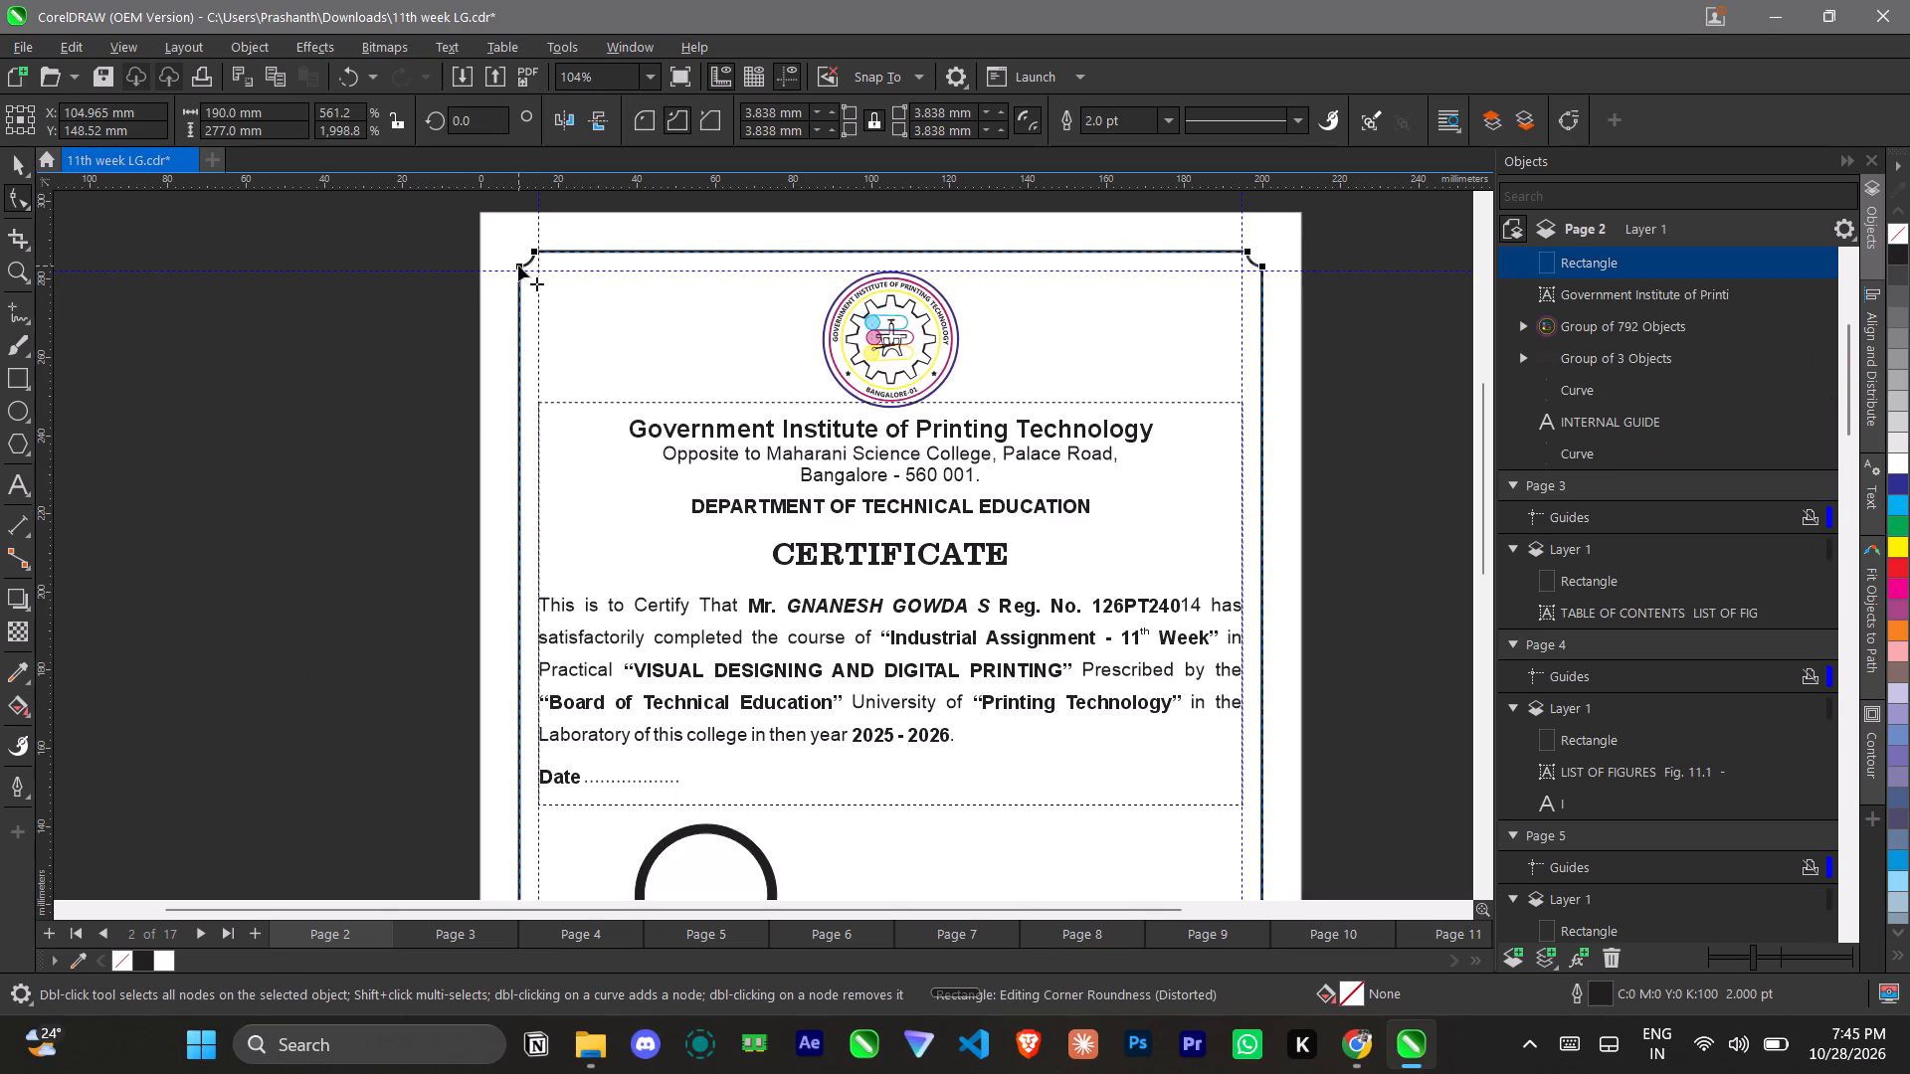
{"action": "left_click_drag", "start_coordinate": [518, 266], "coordinate": [518, 226]}
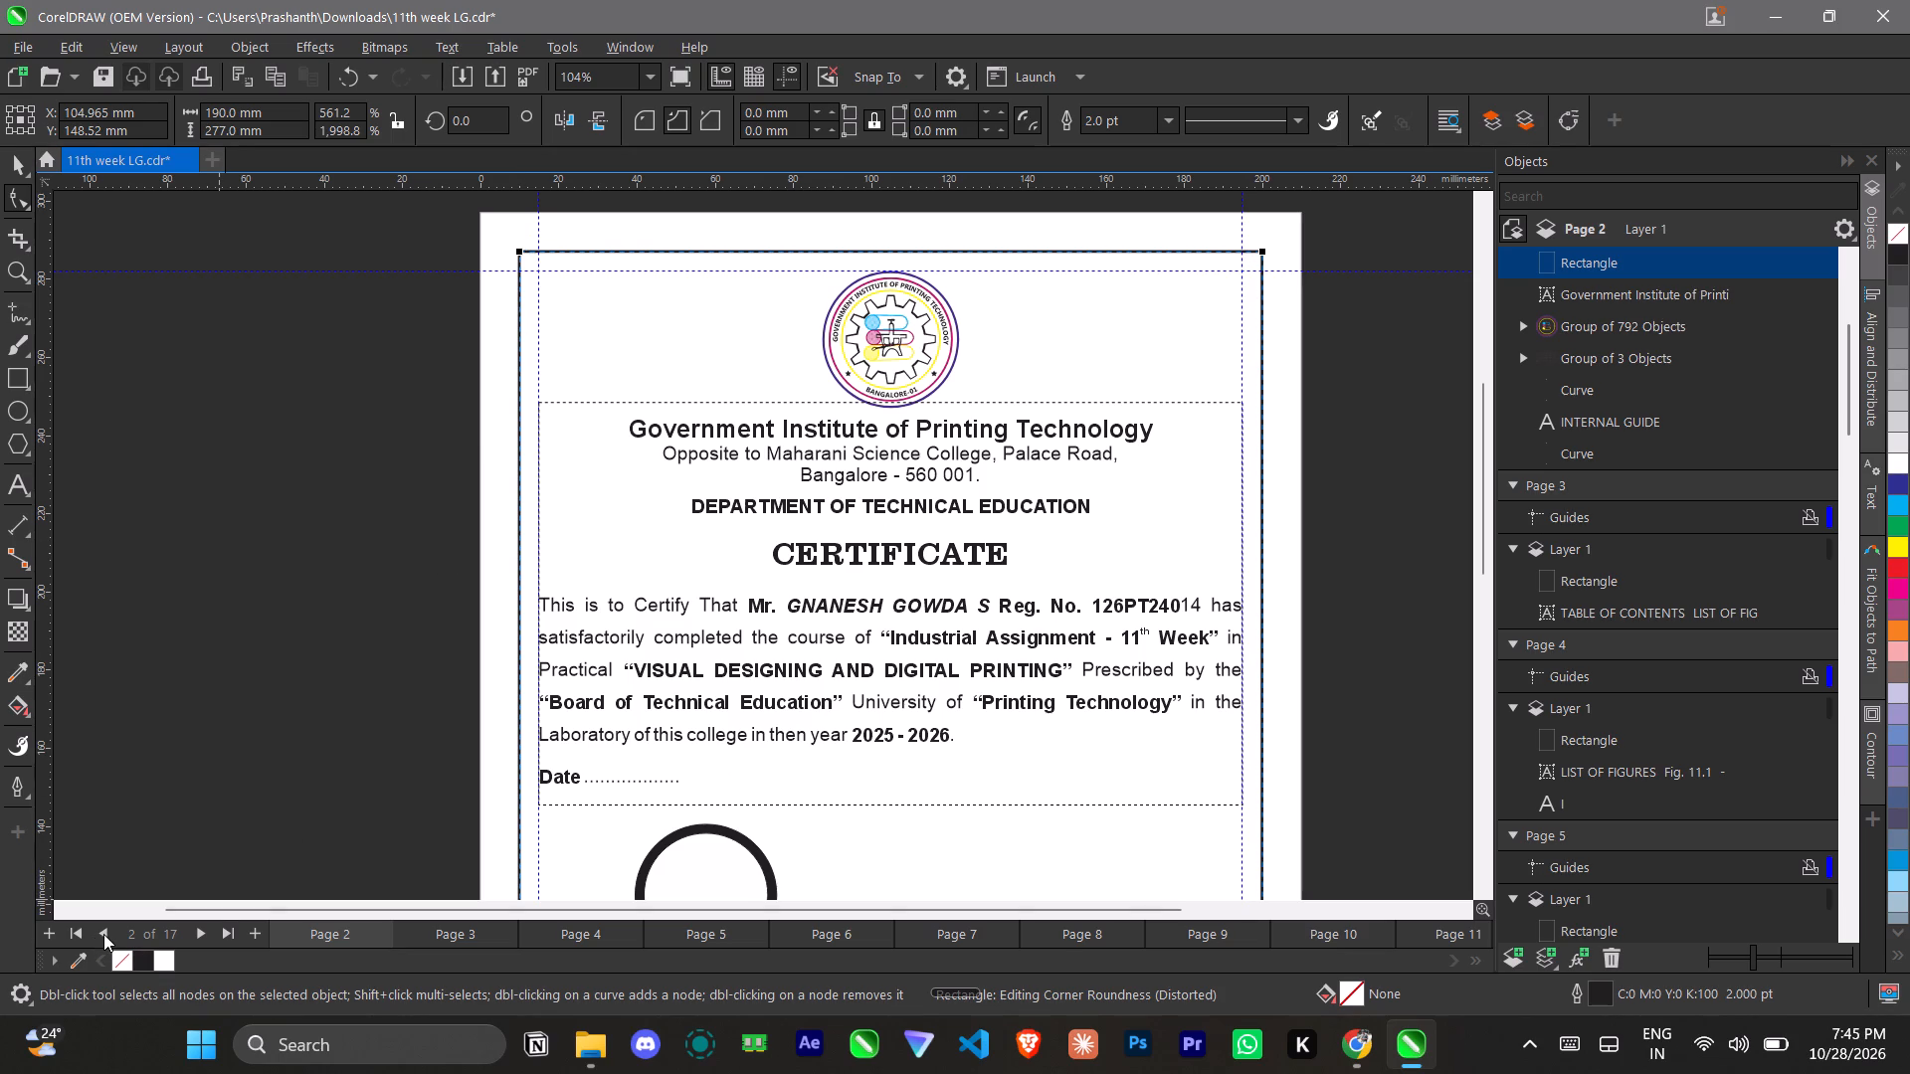
{"action": "left_click", "coordinate": [103, 934]}
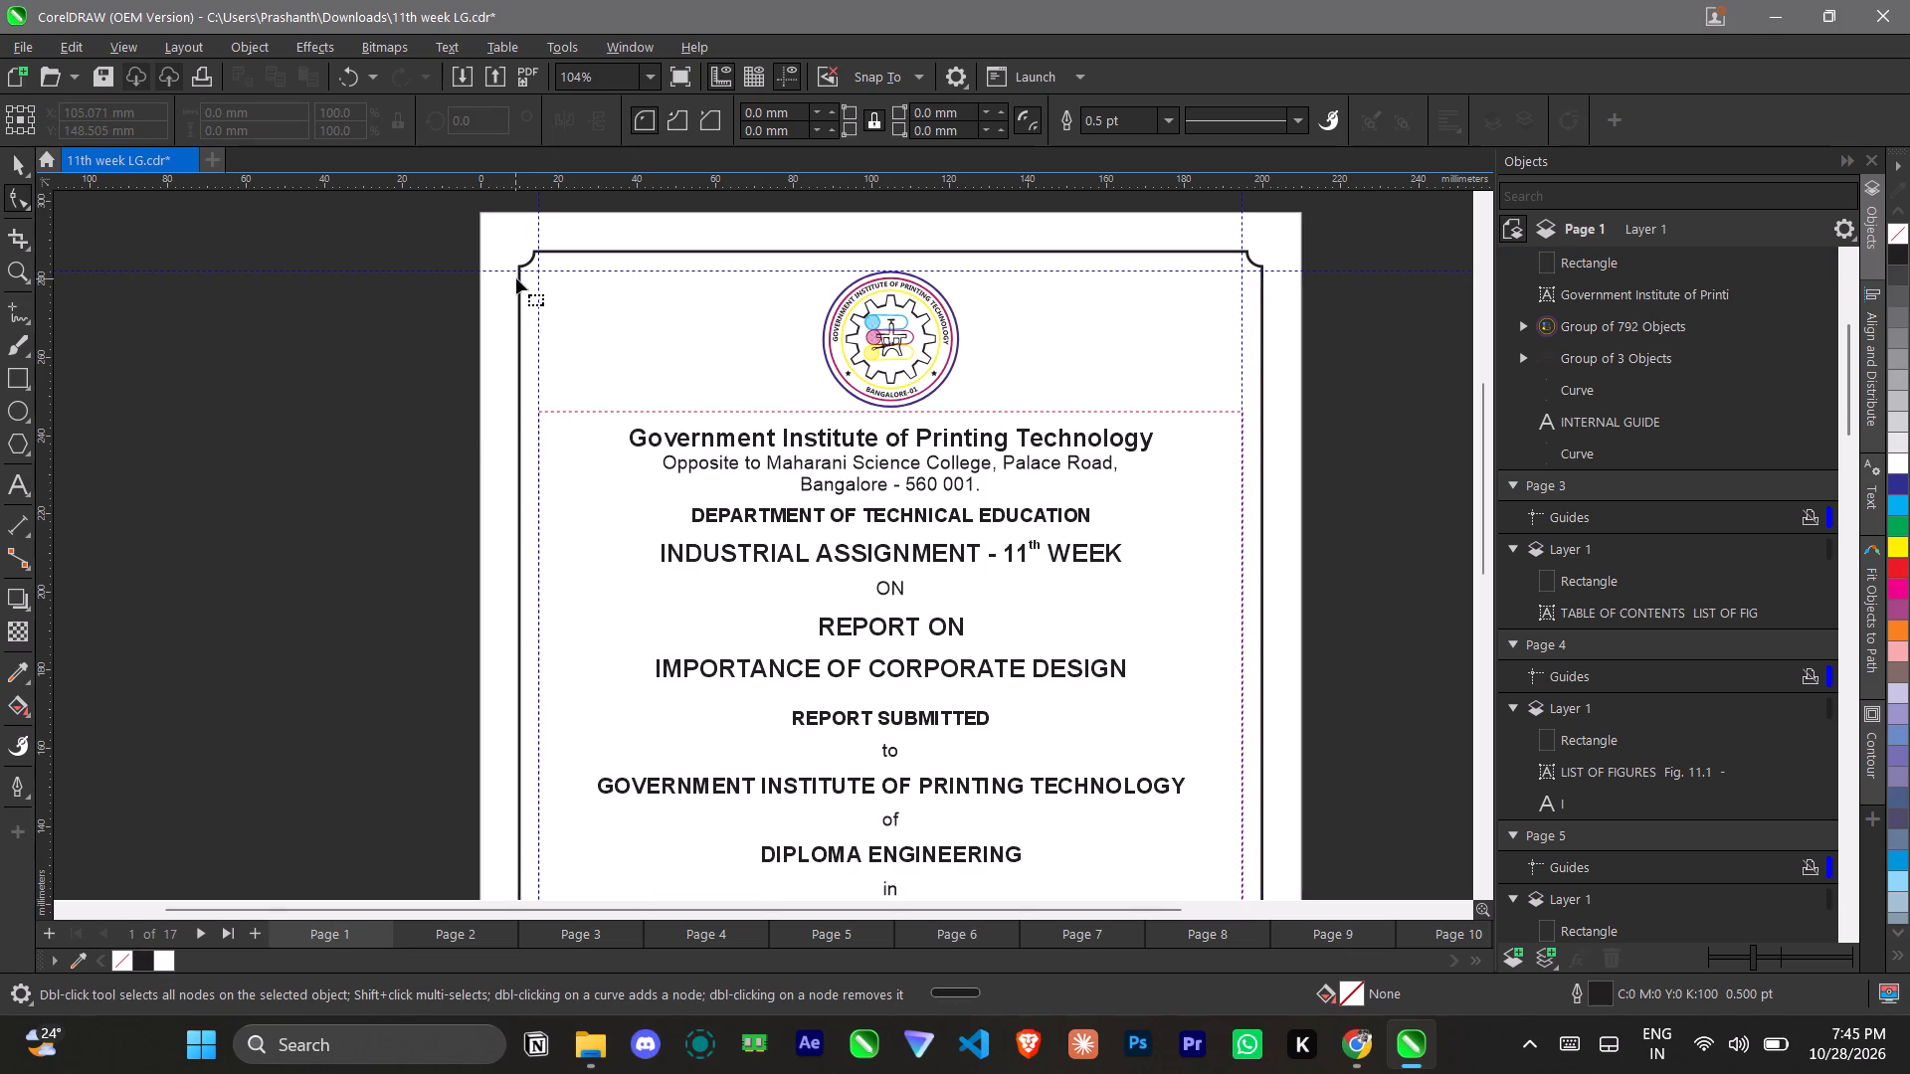
{"action": "left_click", "coordinate": [516, 278]}
{"action": "left_click_drag", "start_coordinate": [521, 268], "coordinate": [509, 230]}
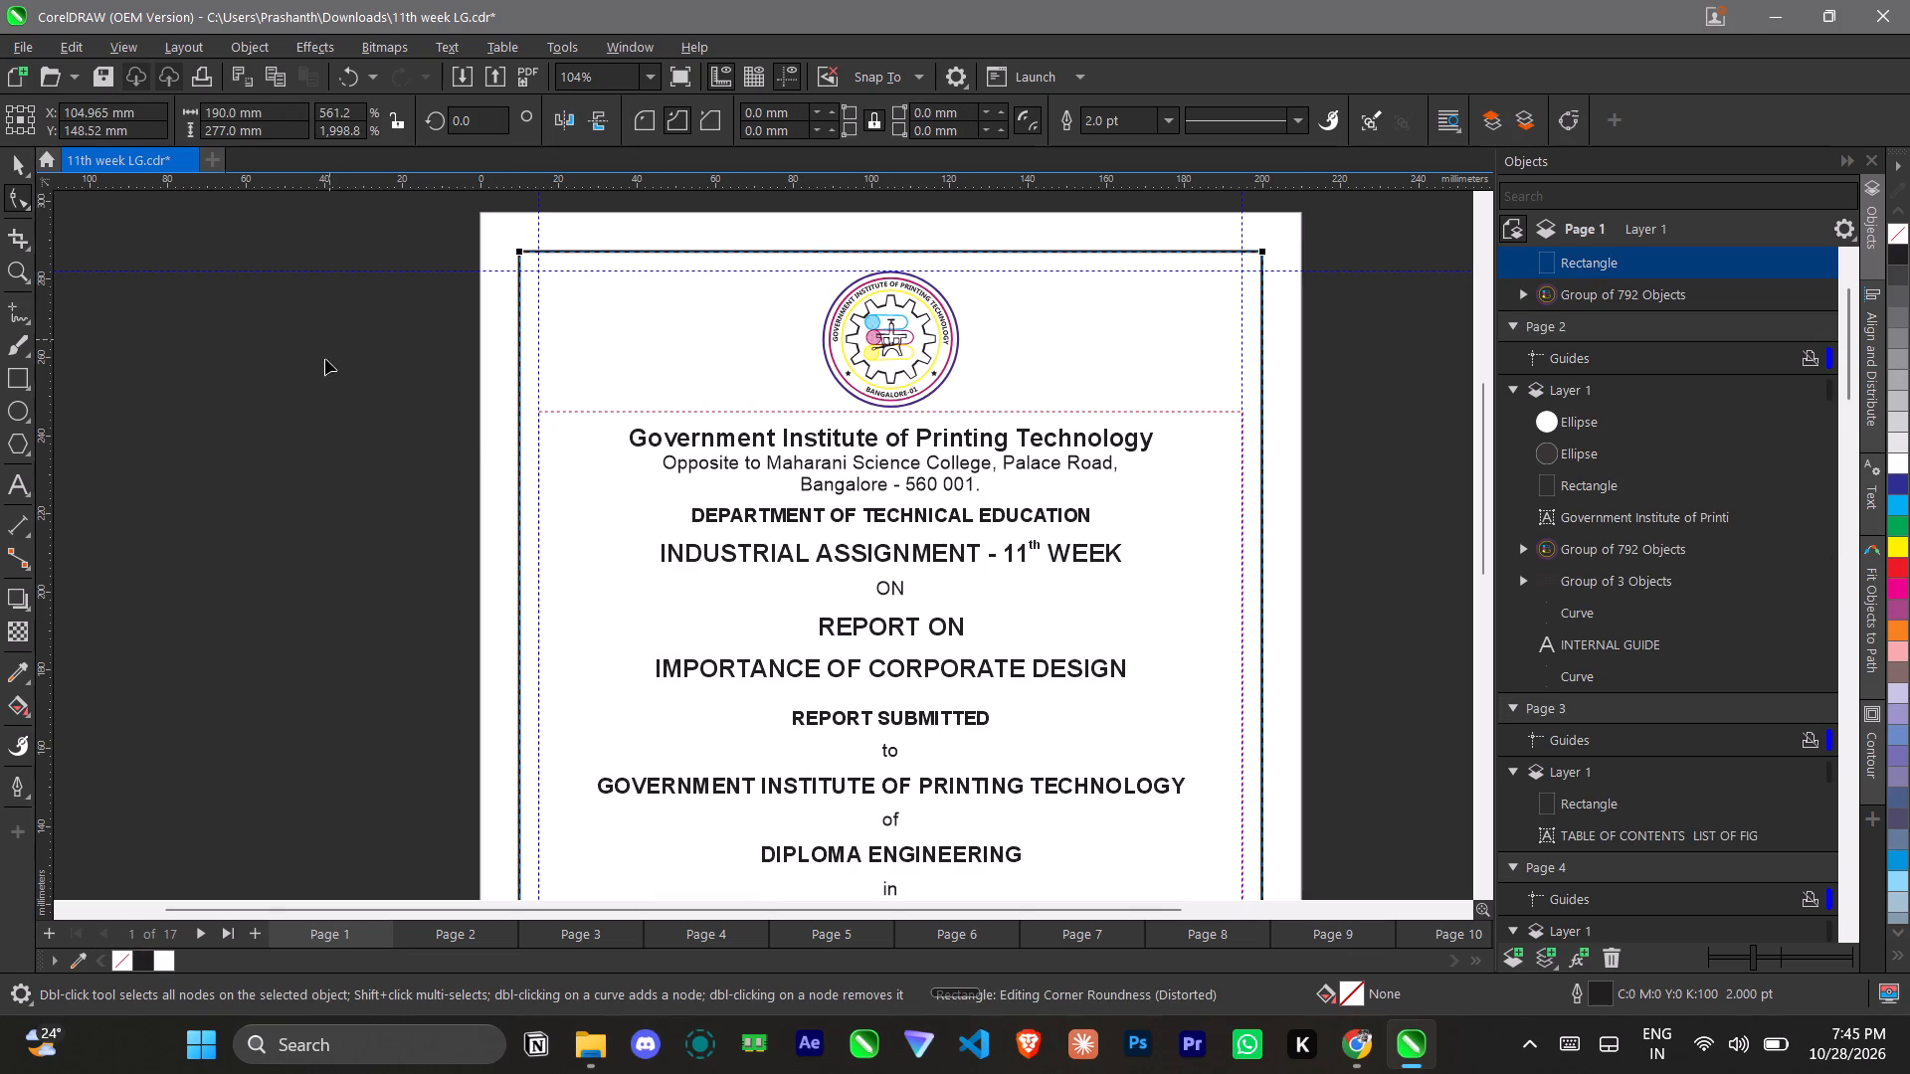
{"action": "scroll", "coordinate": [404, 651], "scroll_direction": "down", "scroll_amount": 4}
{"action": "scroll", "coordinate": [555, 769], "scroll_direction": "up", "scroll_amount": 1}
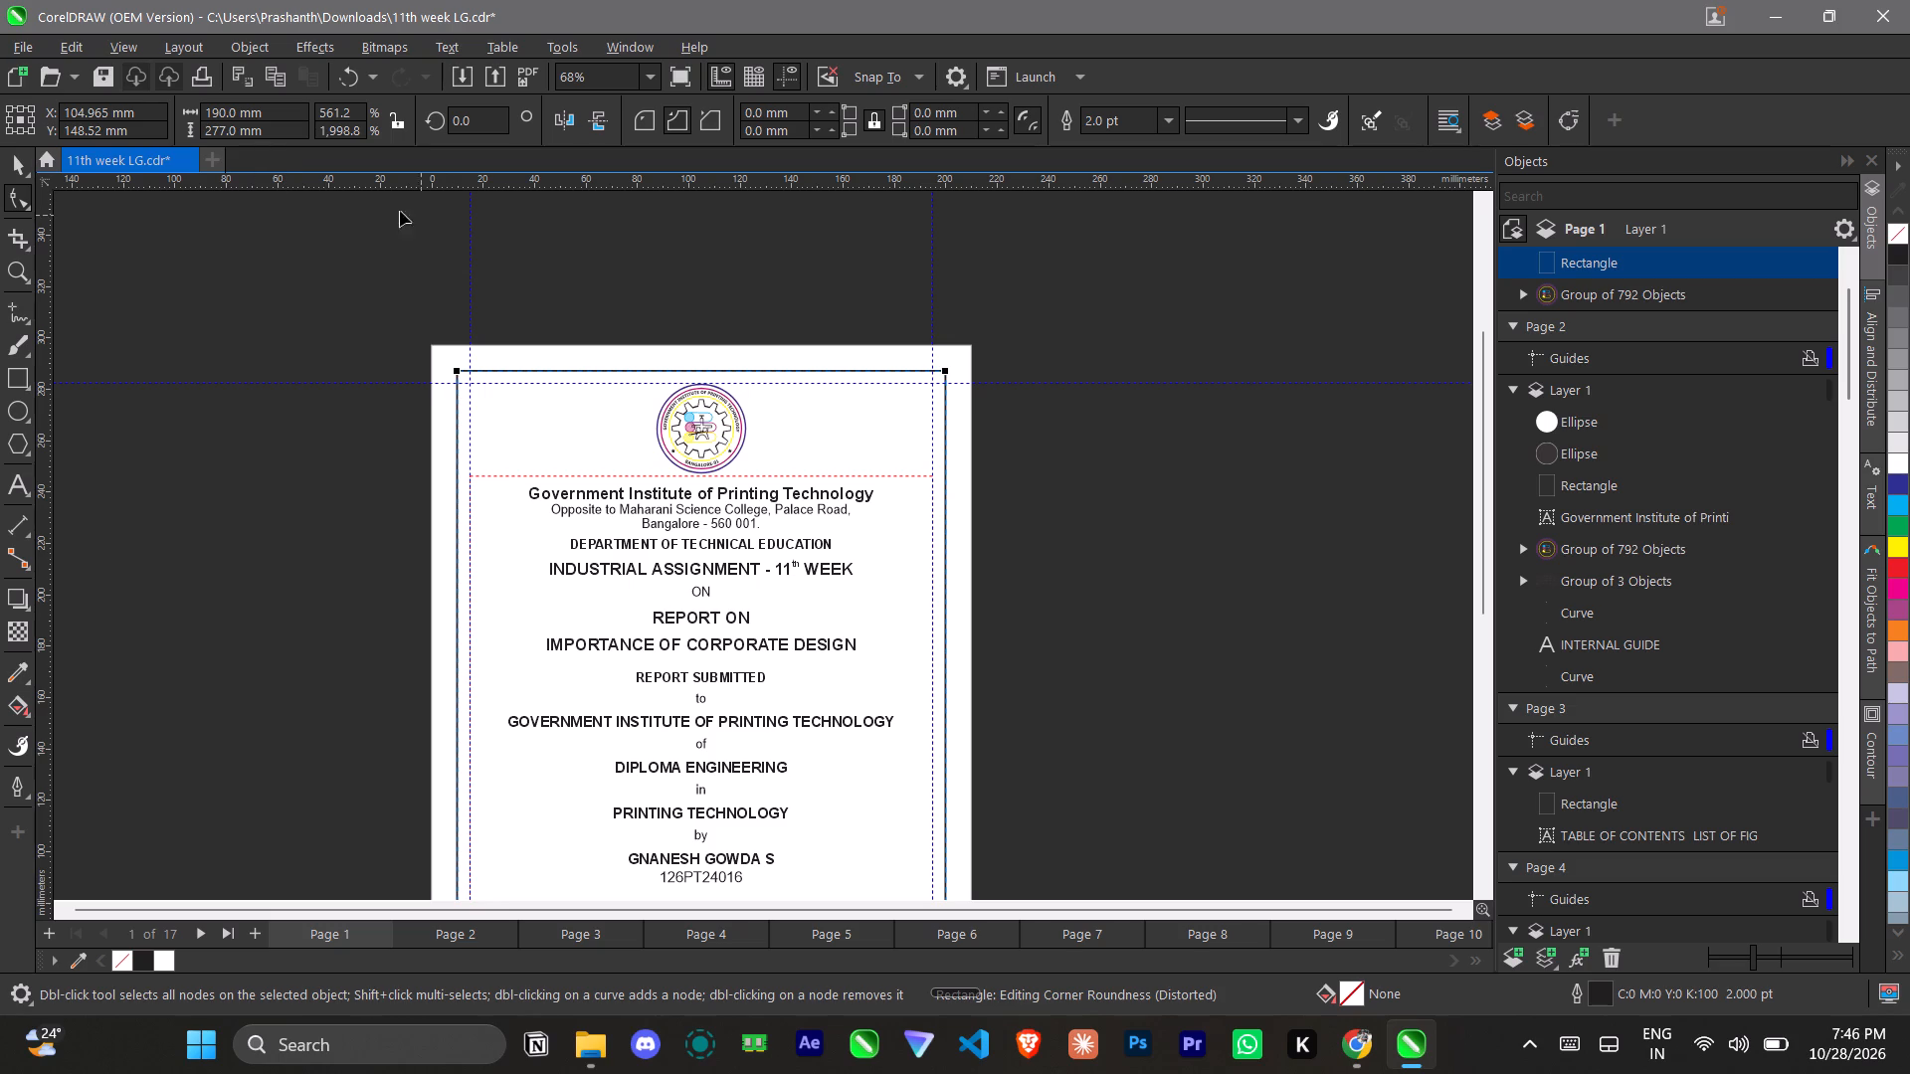
Deselect the title page border and create a new blank one-page RGB document, 210 mm wide by 295 mm high.
{"action": "left_click", "coordinate": [11, 158]}
{"action": "left_click", "coordinate": [218, 249]}
{"action": "scroll", "coordinate": [339, 304], "scroll_direction": "down", "scroll_amount": 3}
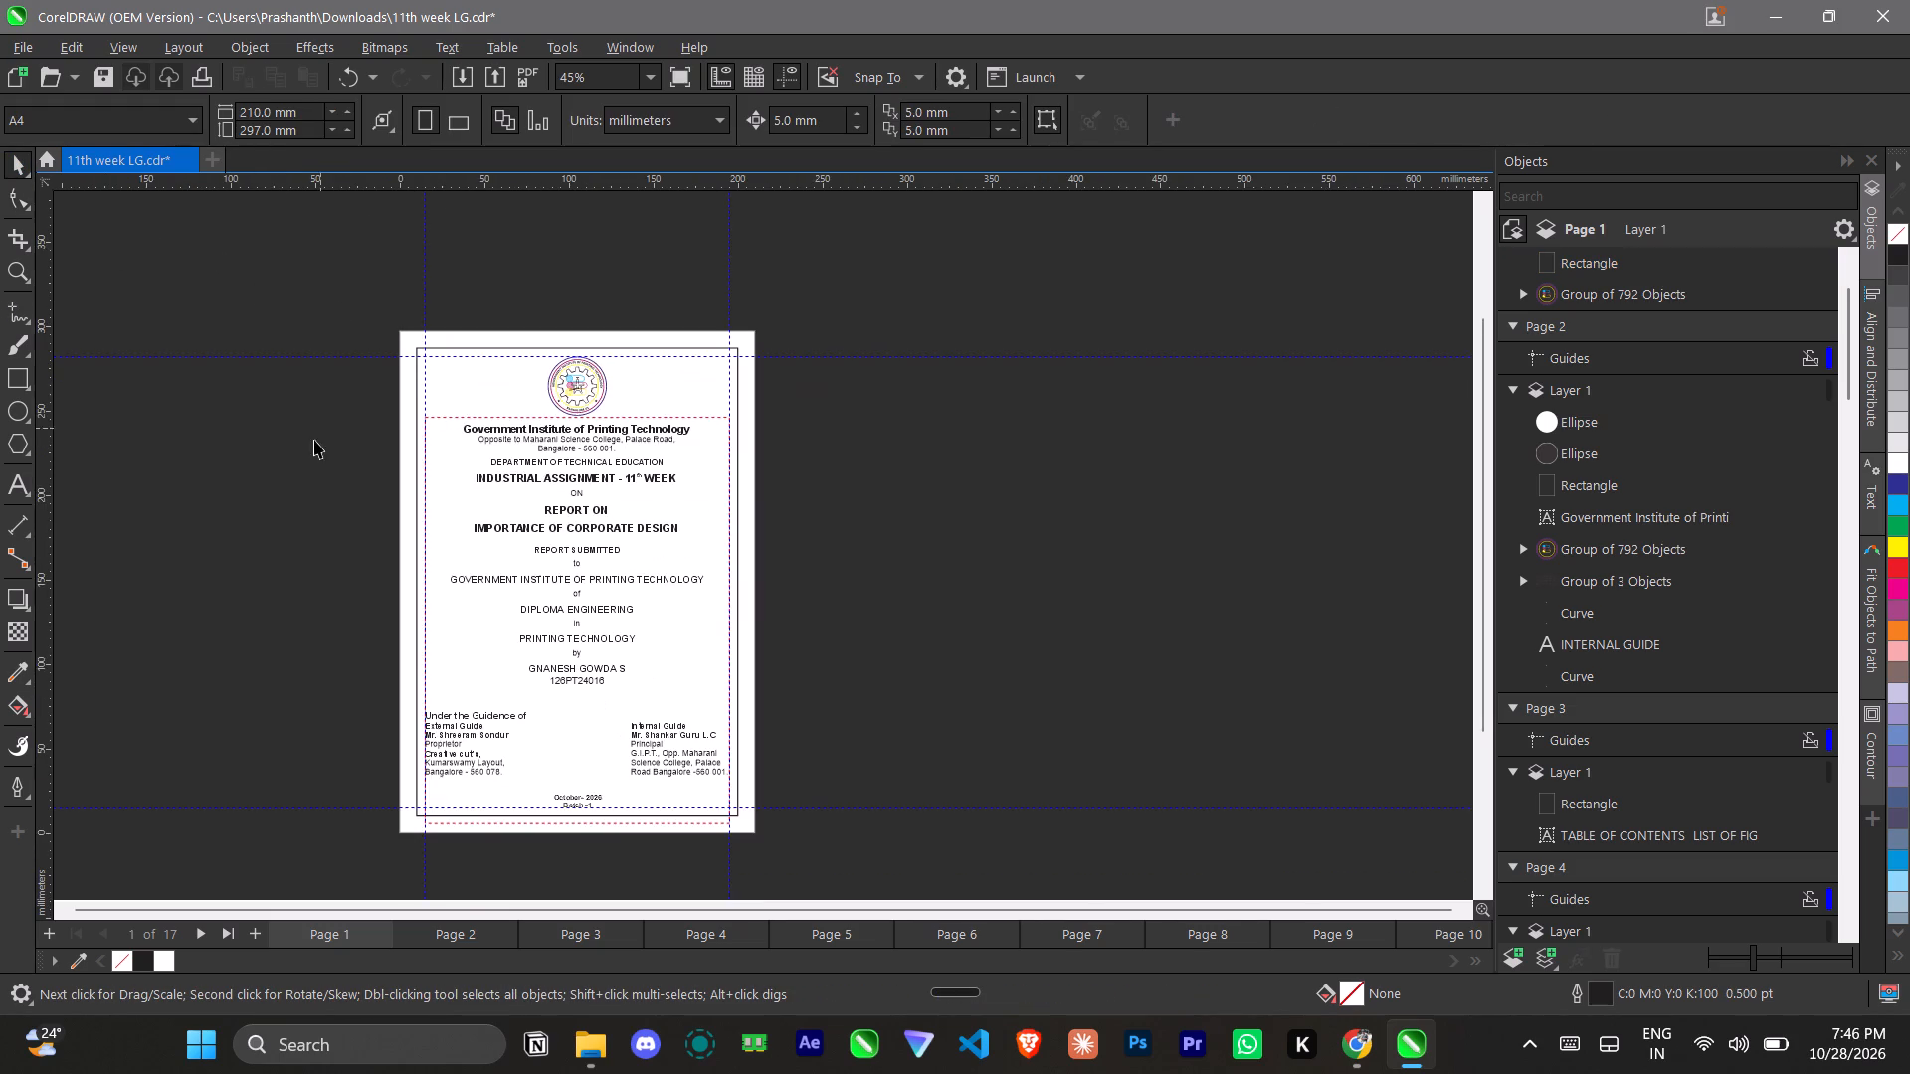
{"action": "scroll", "coordinate": [271, 551], "scroll_direction": "up", "scroll_amount": 1}
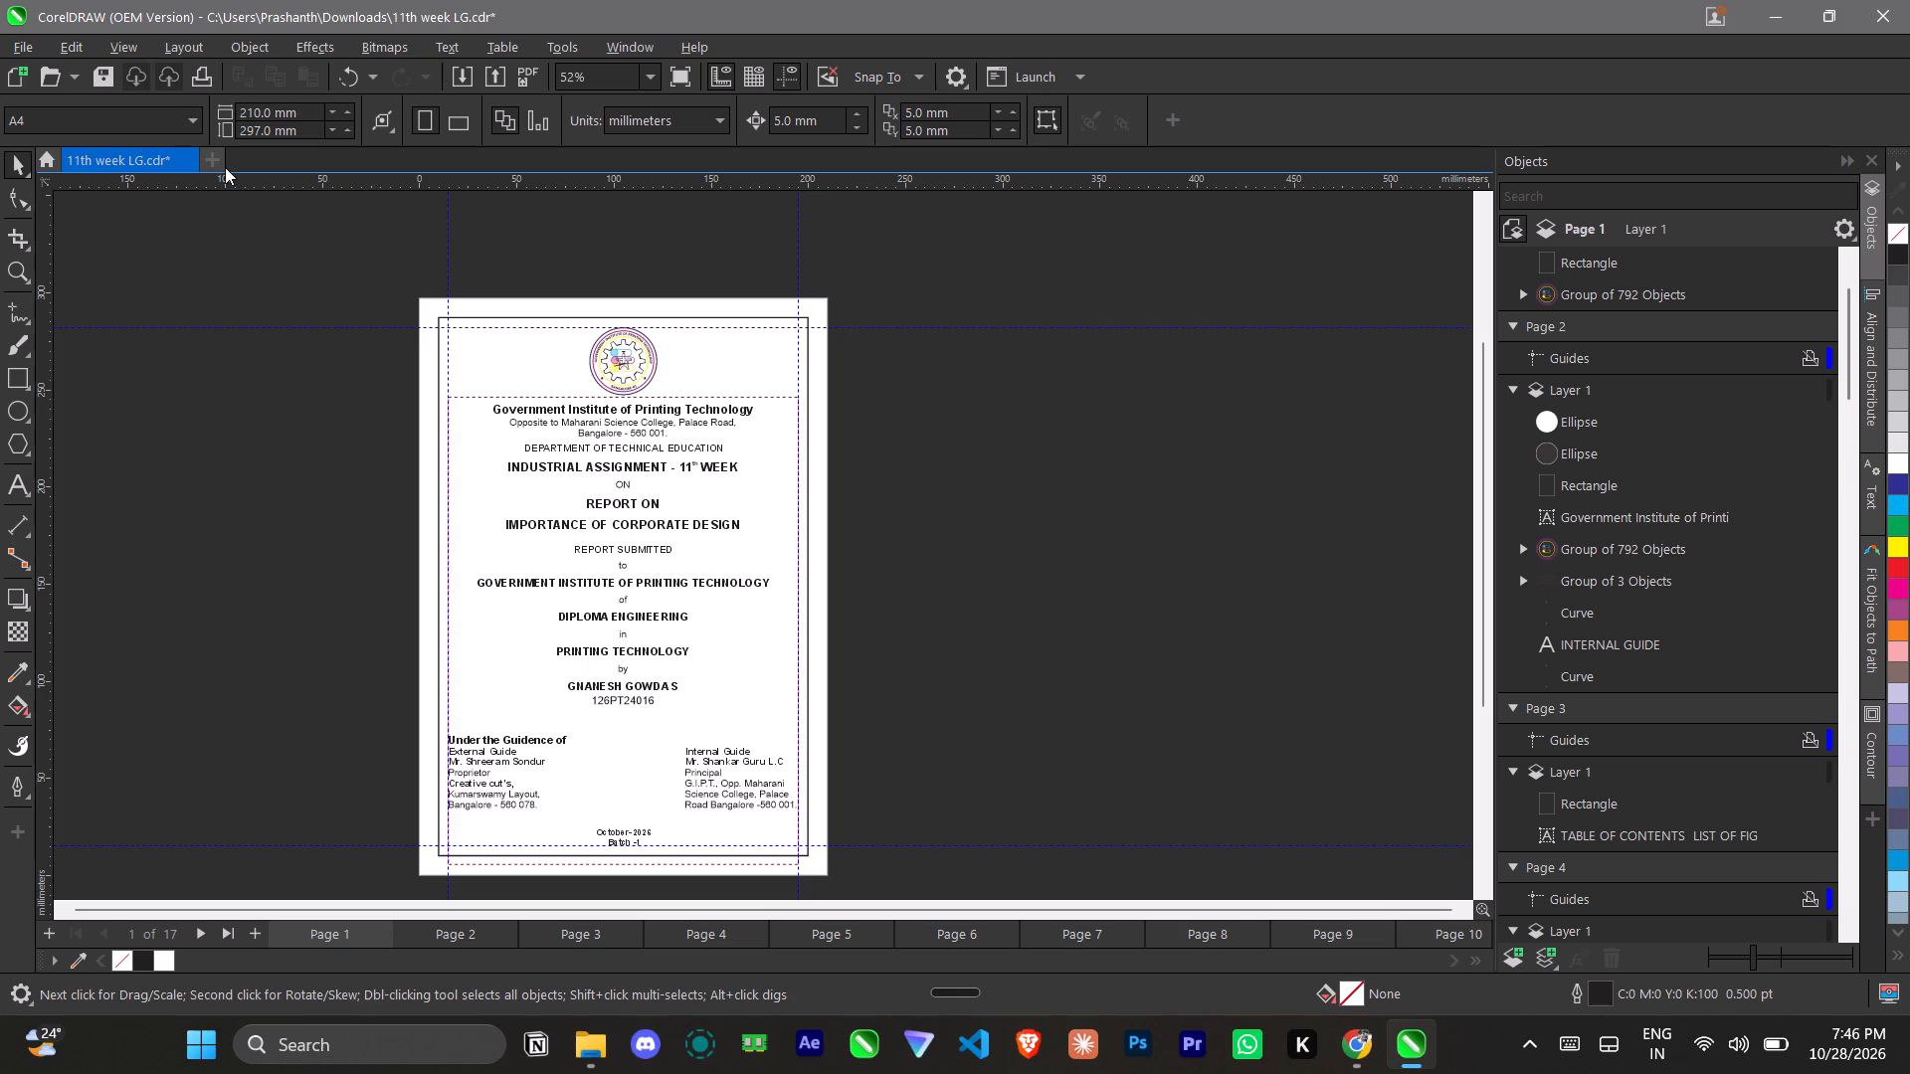
{"action": "left_click", "coordinate": [214, 161]}
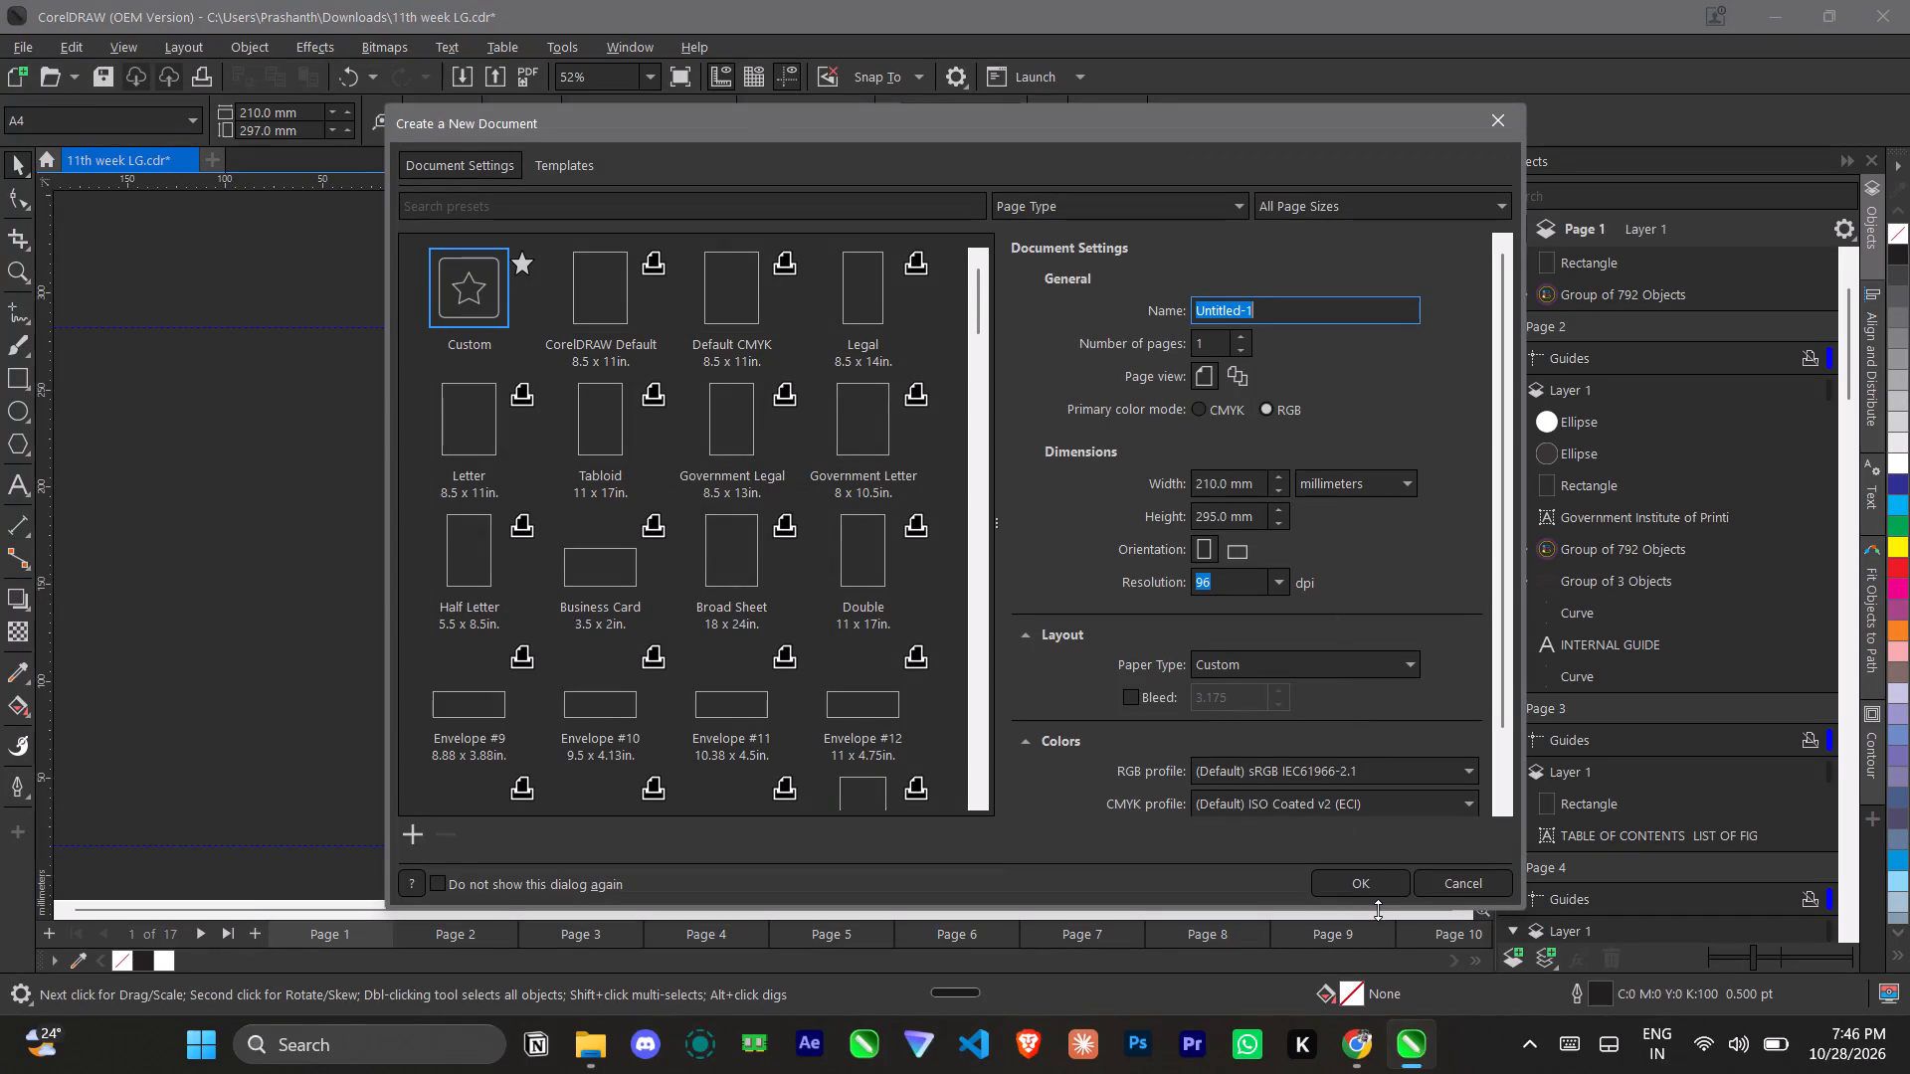
{"action": "left_click", "coordinate": [1358, 890]}
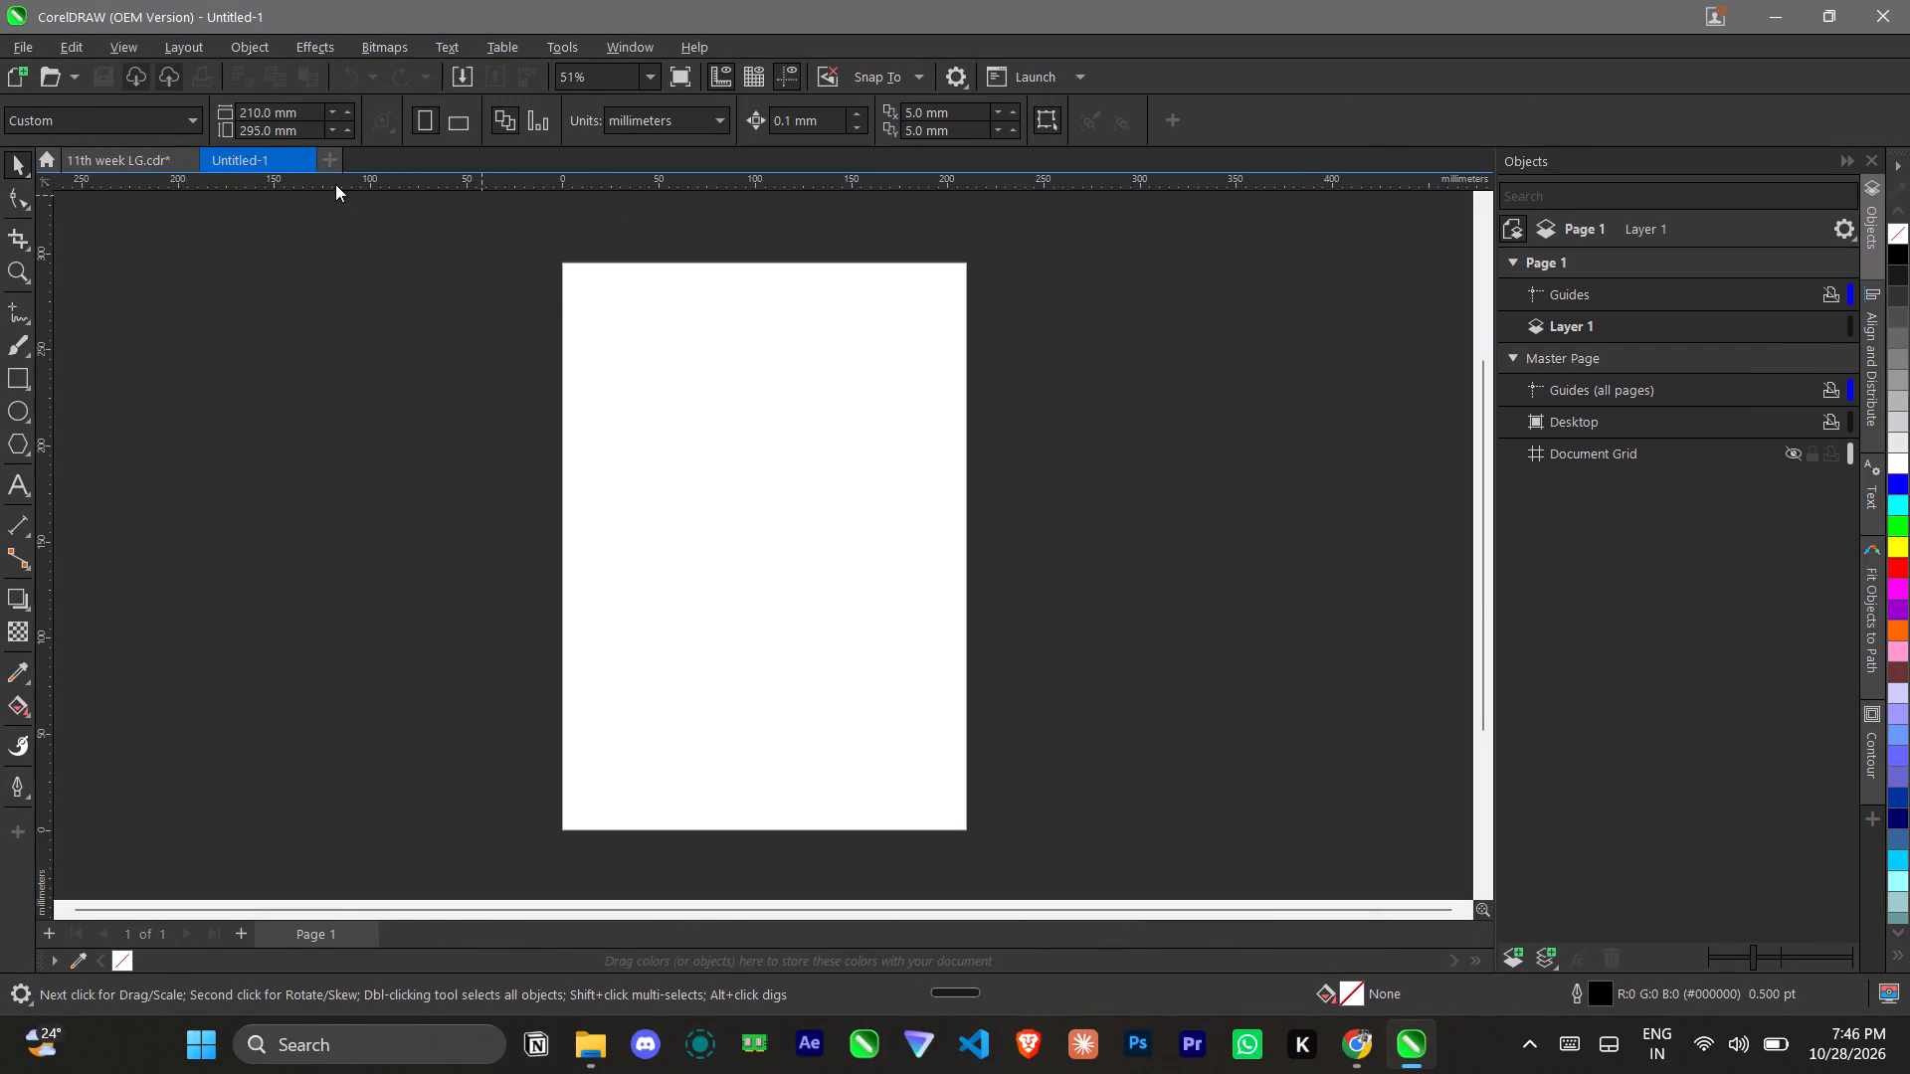
Copy everything on the title page of 11th week LG and paste it onto page 1 of the new document.
{"action": "left_click", "coordinate": [141, 152]}
{"action": "left_click_drag", "start_coordinate": [330, 233], "coordinate": [917, 888]}
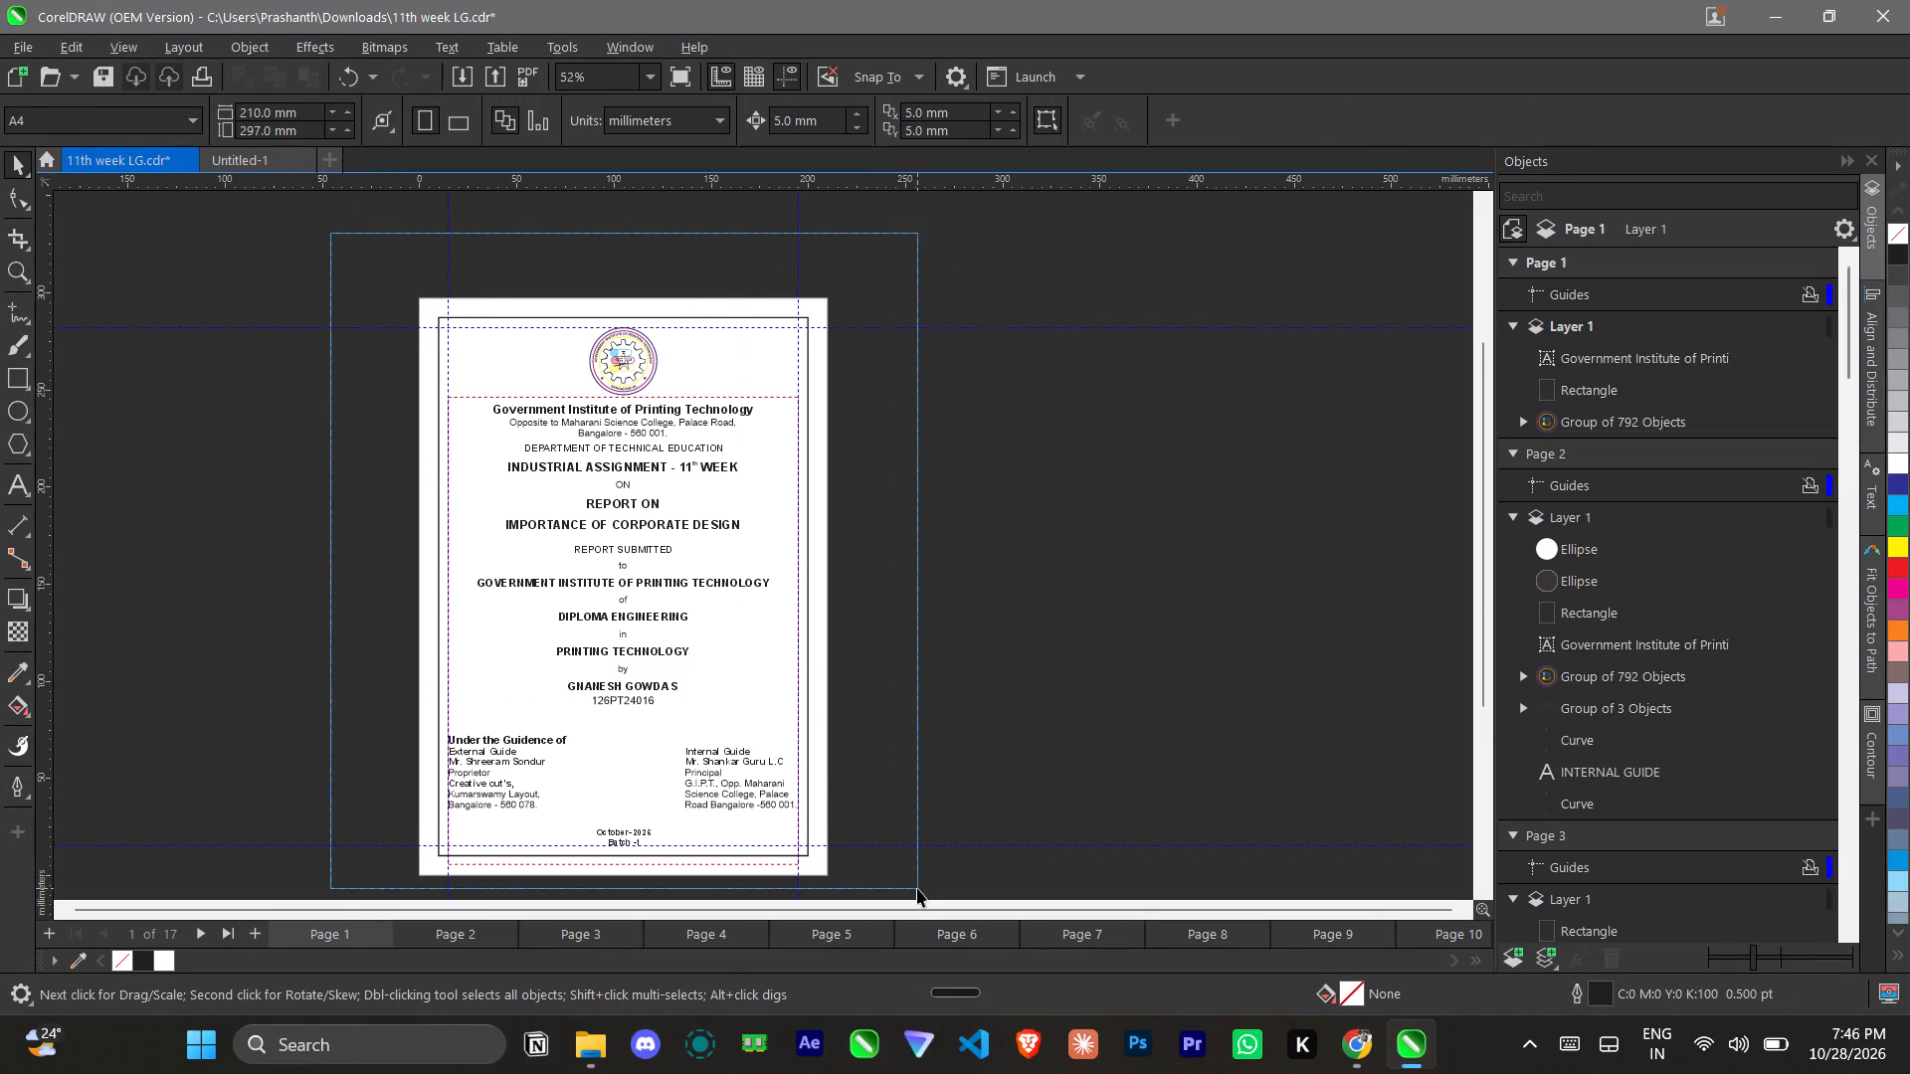
{"action": "left_click_drag", "start_coordinate": [917, 888], "coordinate": [917, 889]}
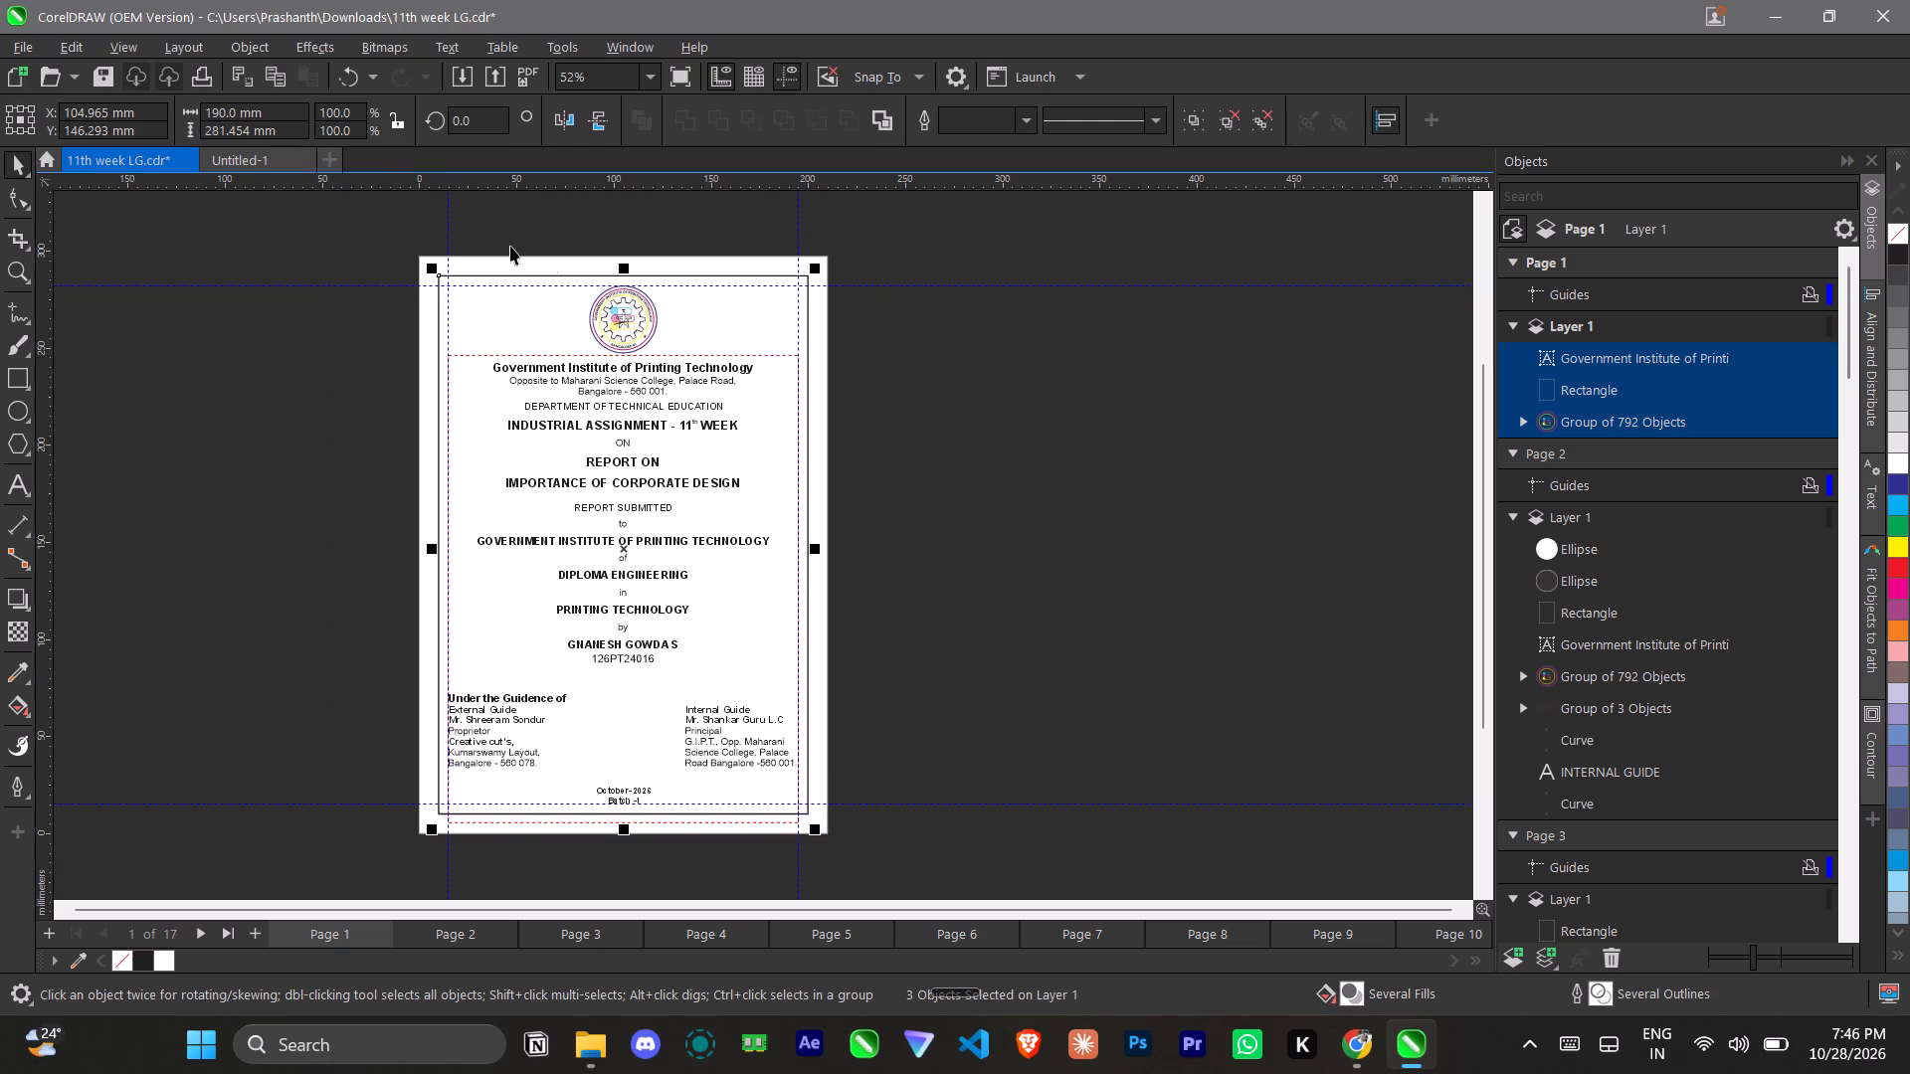
{"action": "key", "text": "ctrl+c"}
{"action": "left_click", "coordinate": [261, 164]}
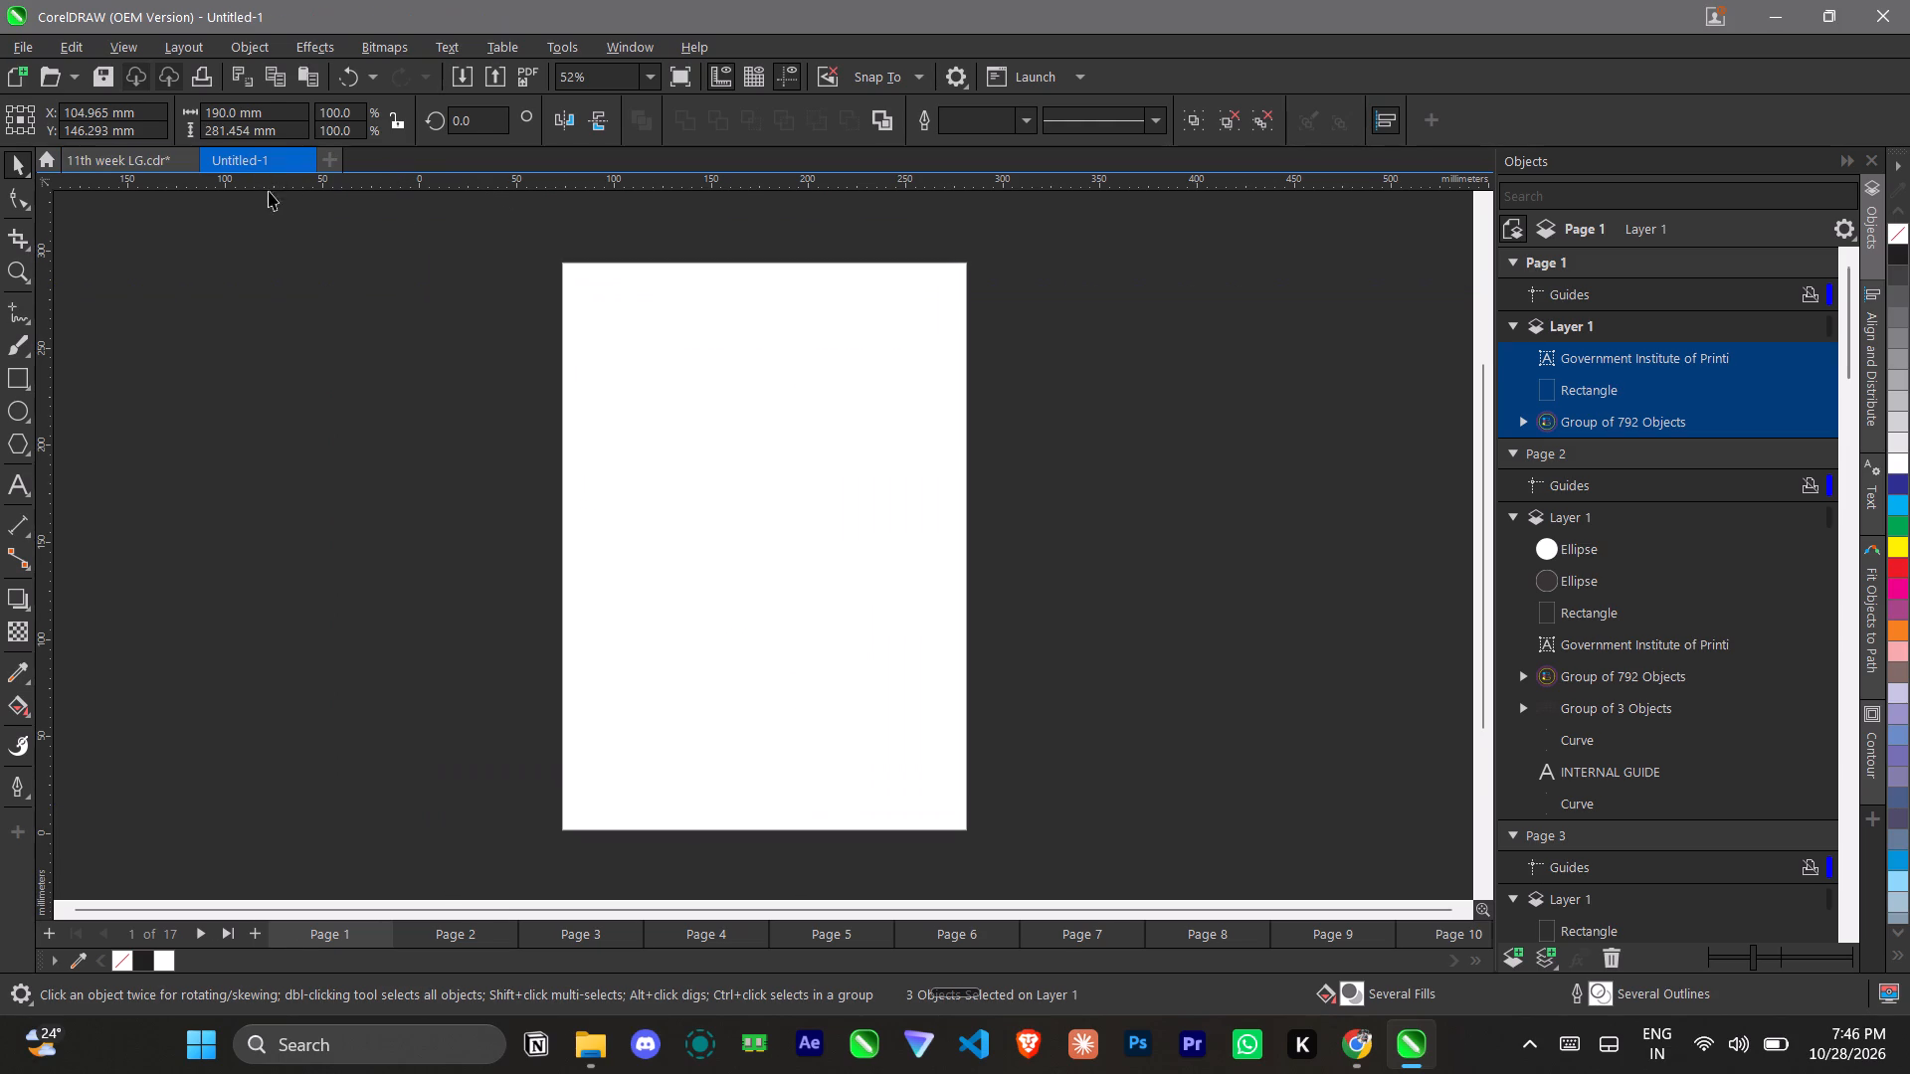
{"action": "key", "text": "ctrl+v"}
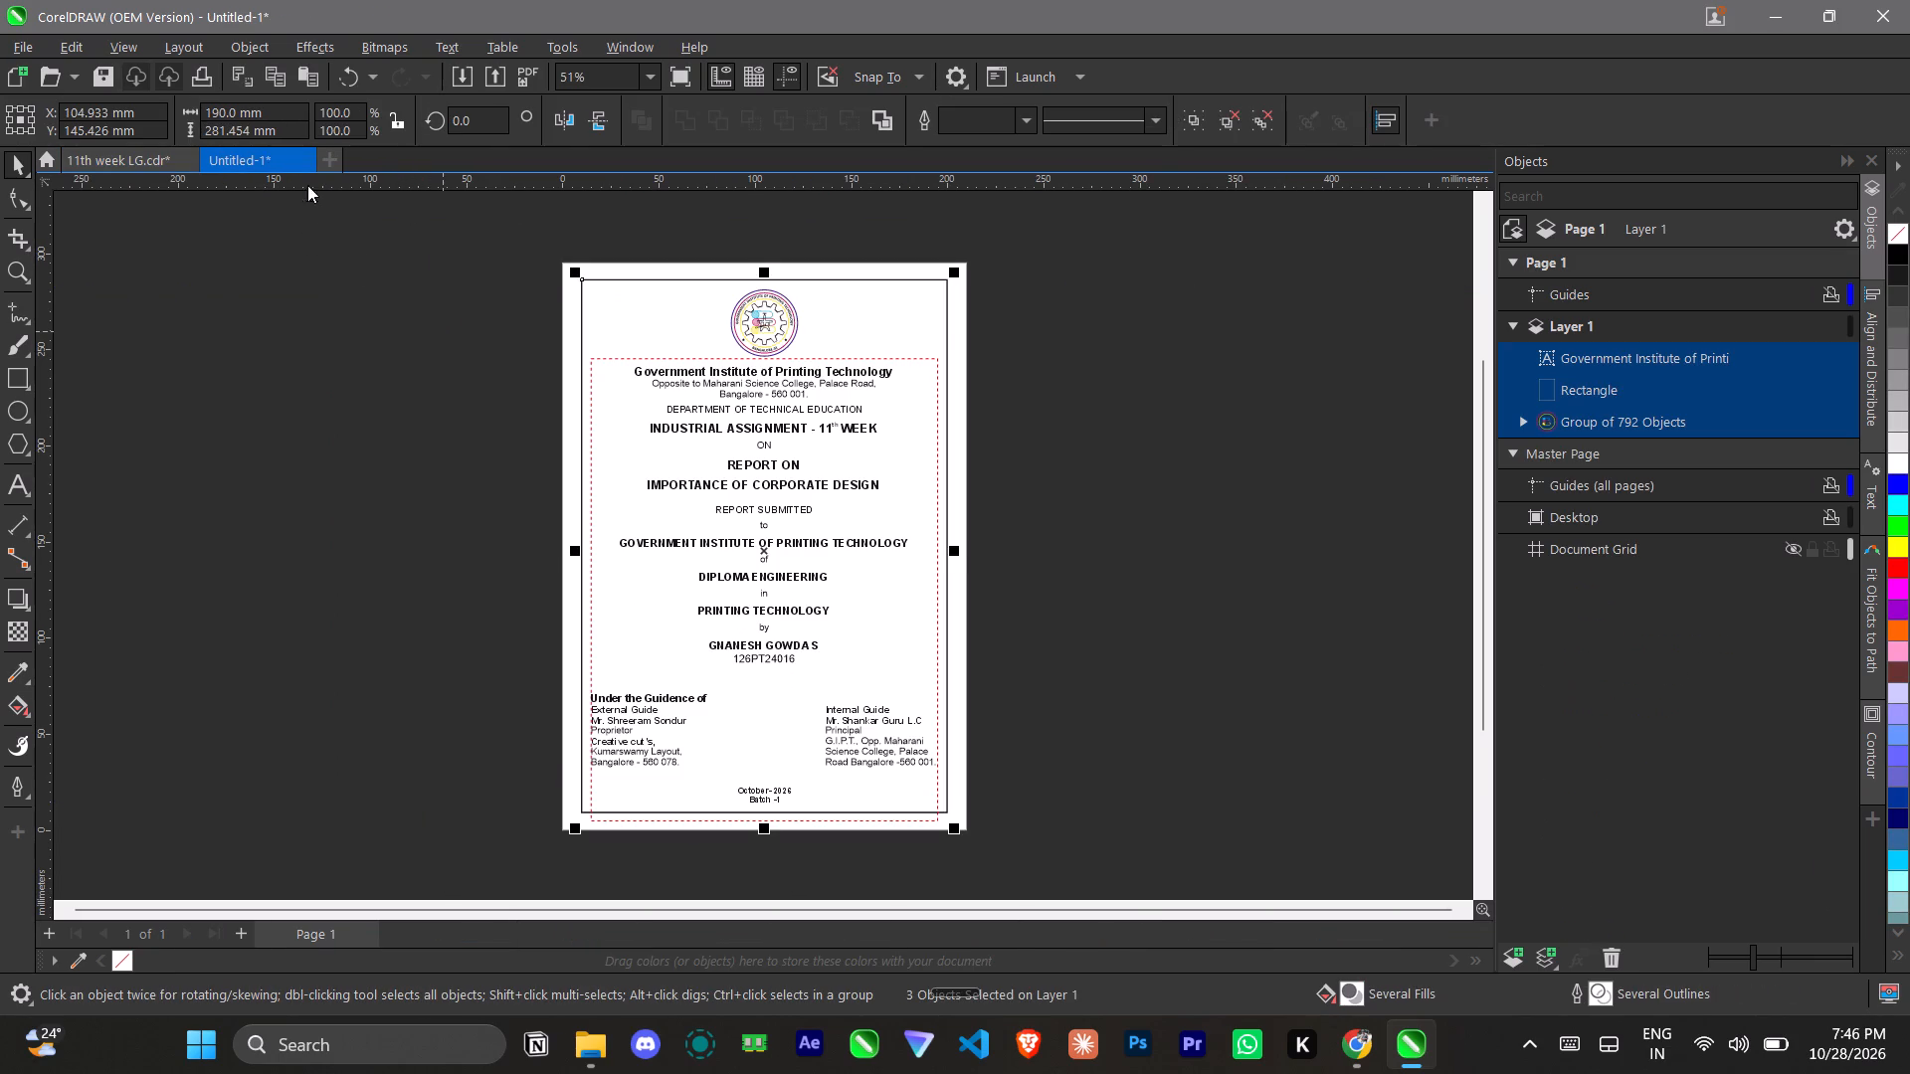
Copy all Certificate objects from page 2 of 11th week LG and paste them onto an added page 2 in the new document.
{"action": "left_click", "coordinate": [136, 160]}
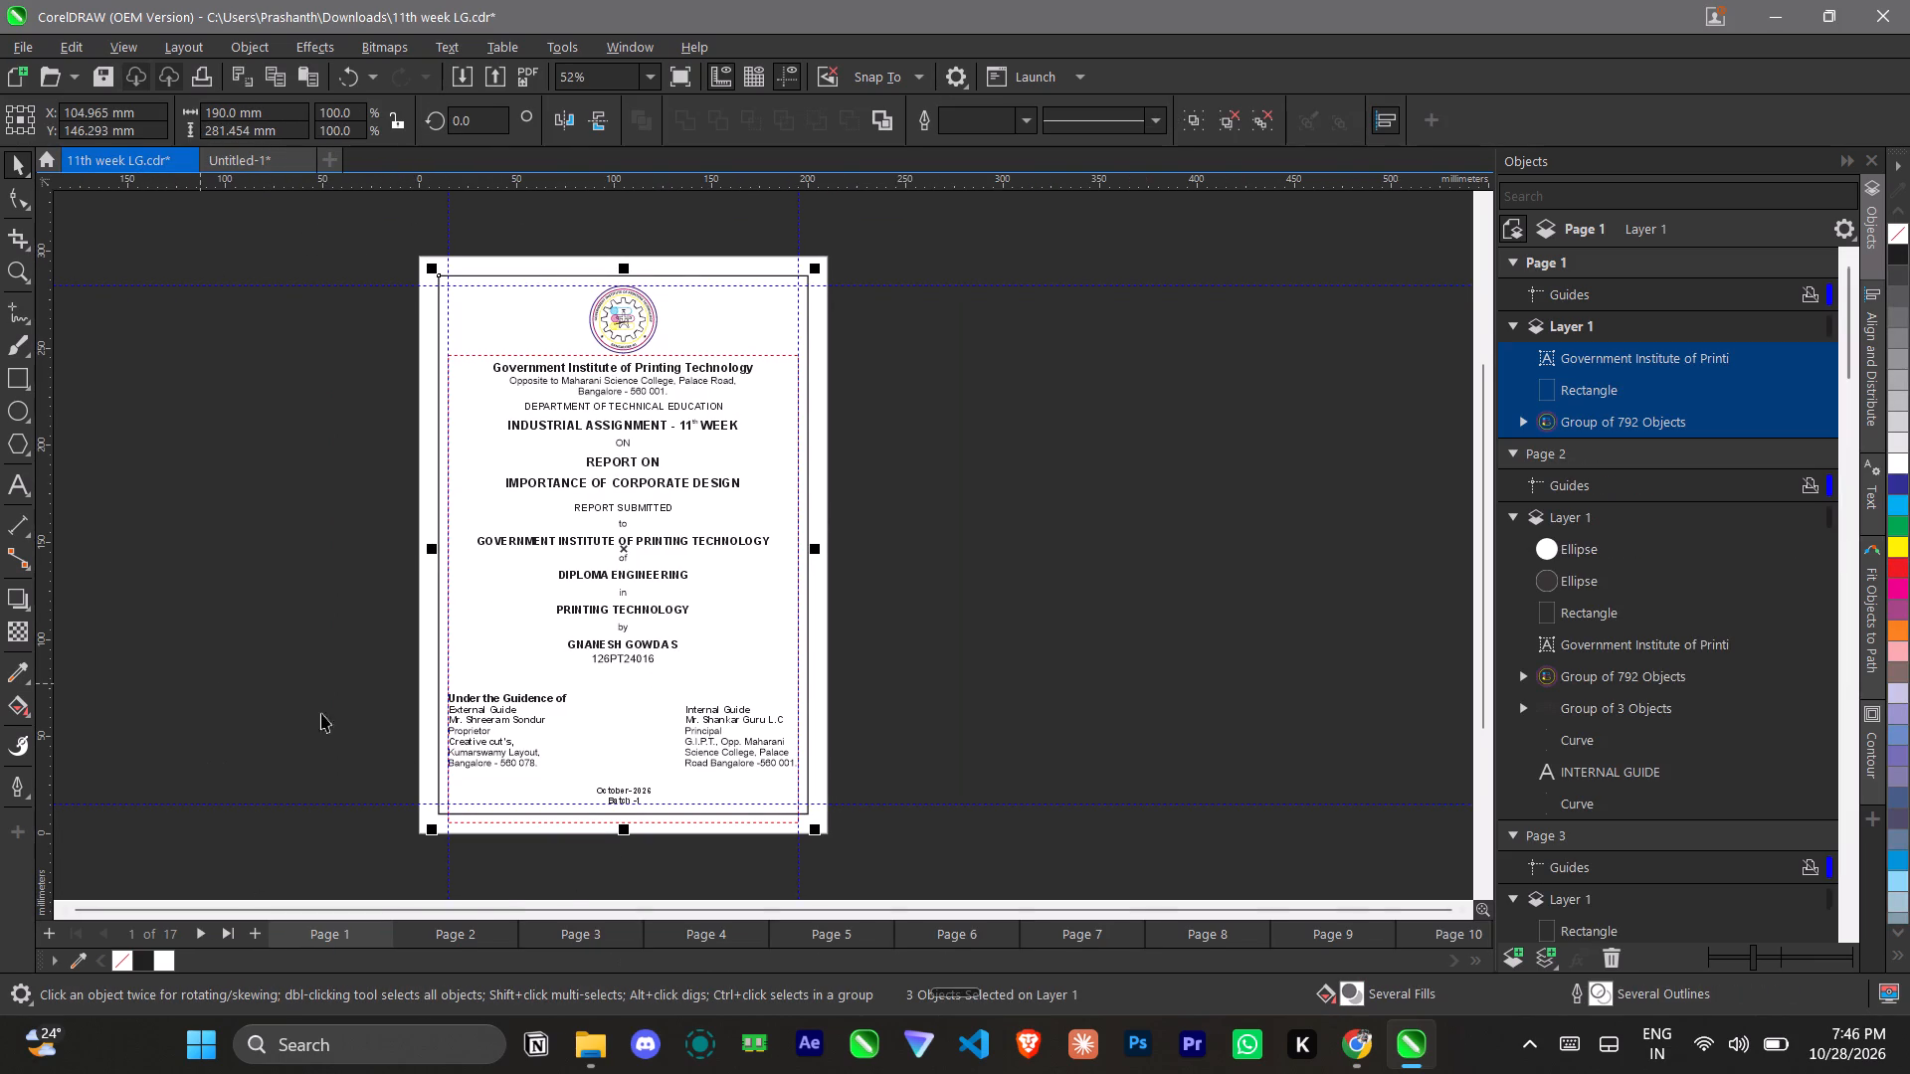
{"action": "left_click", "coordinate": [451, 935]}
{"action": "left_click_drag", "start_coordinate": [386, 230], "coordinate": [386, 229]}
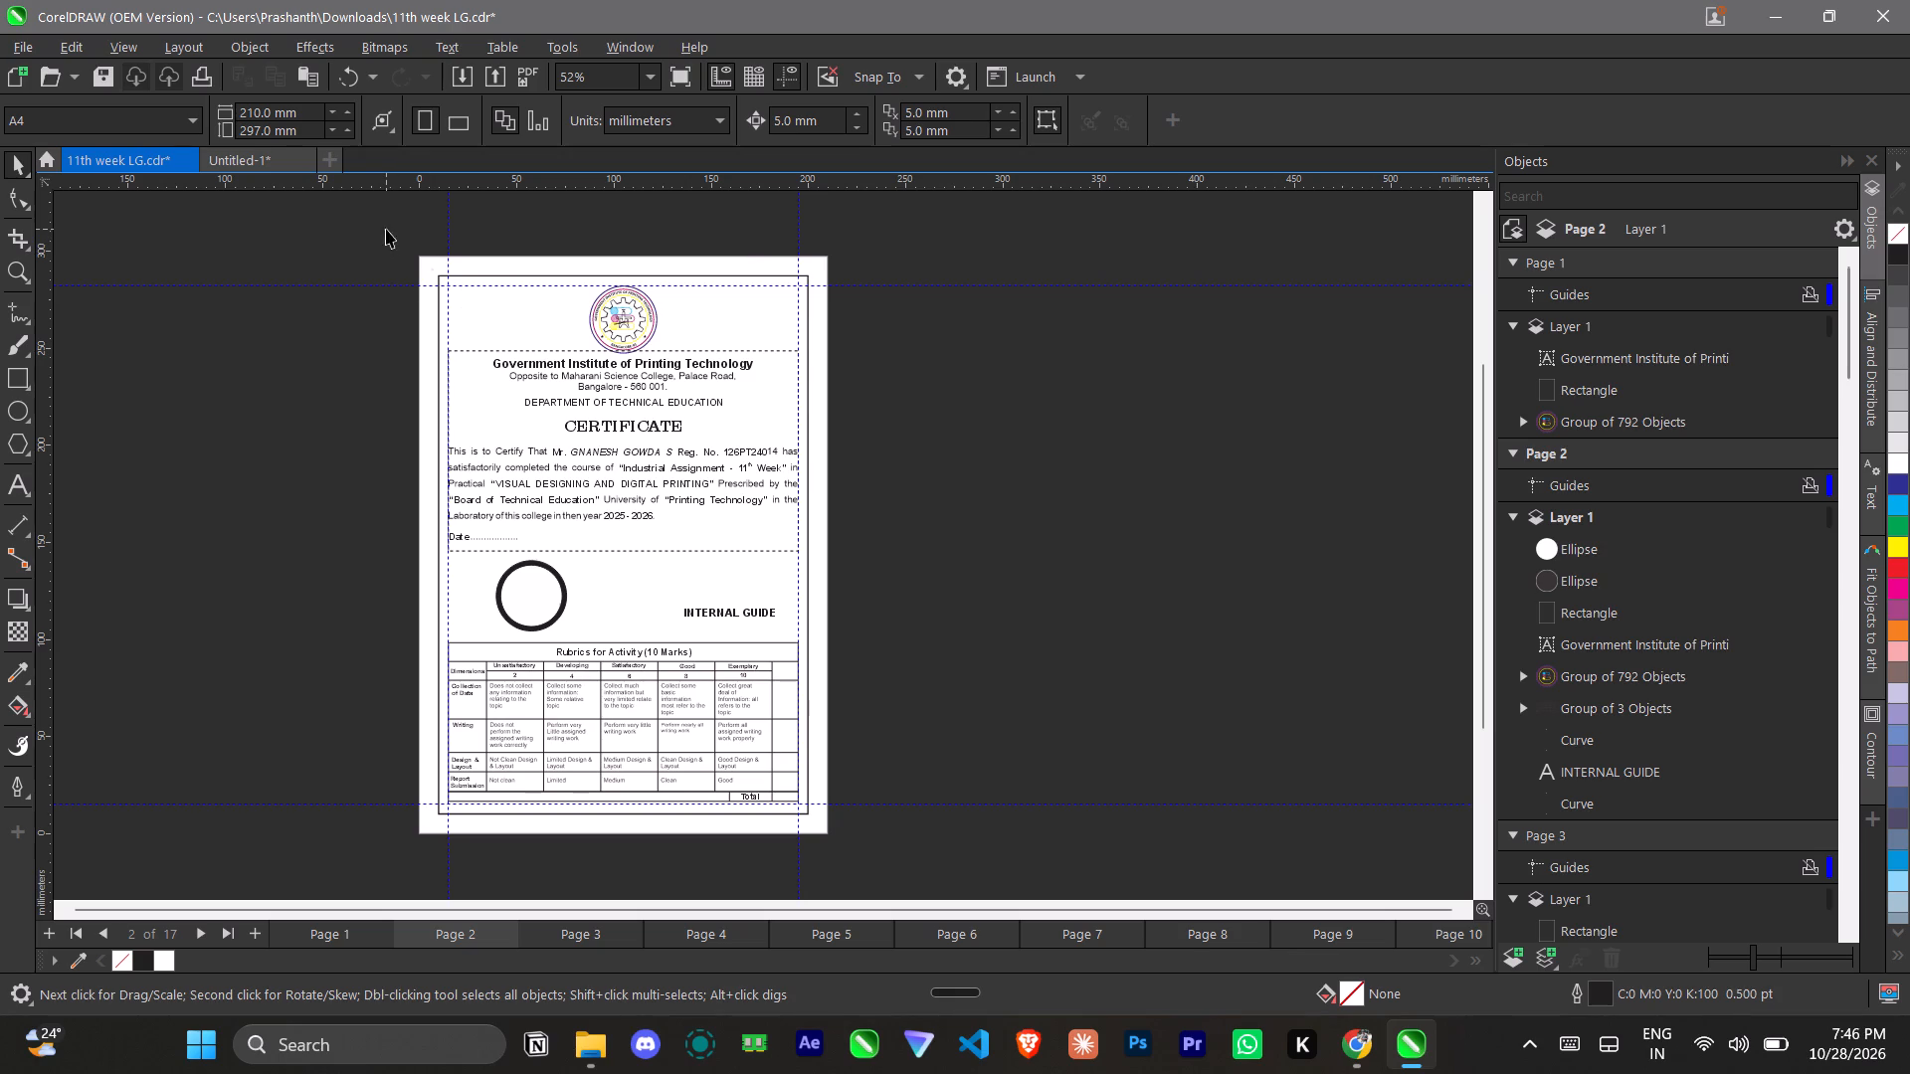
{"action": "left_click_drag", "start_coordinate": [386, 229], "coordinate": [872, 857]}
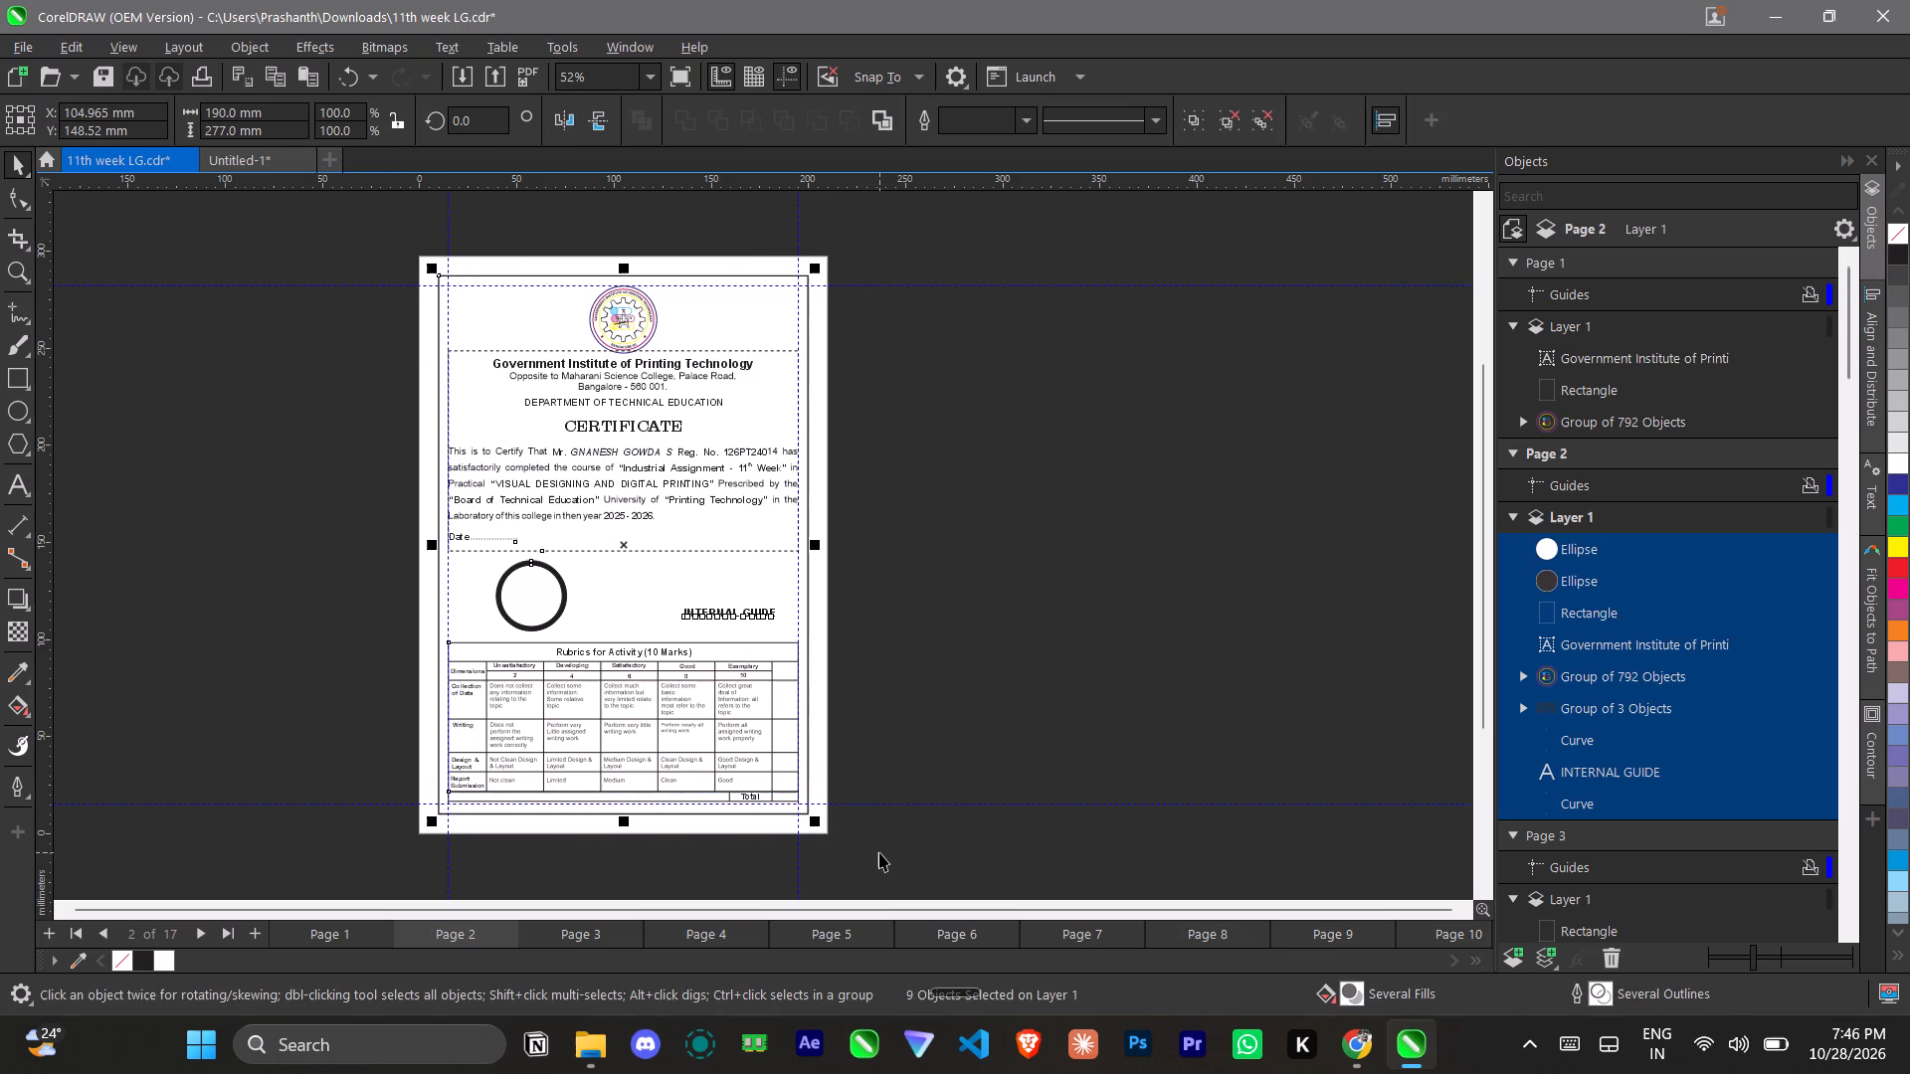
{"action": "key", "text": "ctrl+c"}
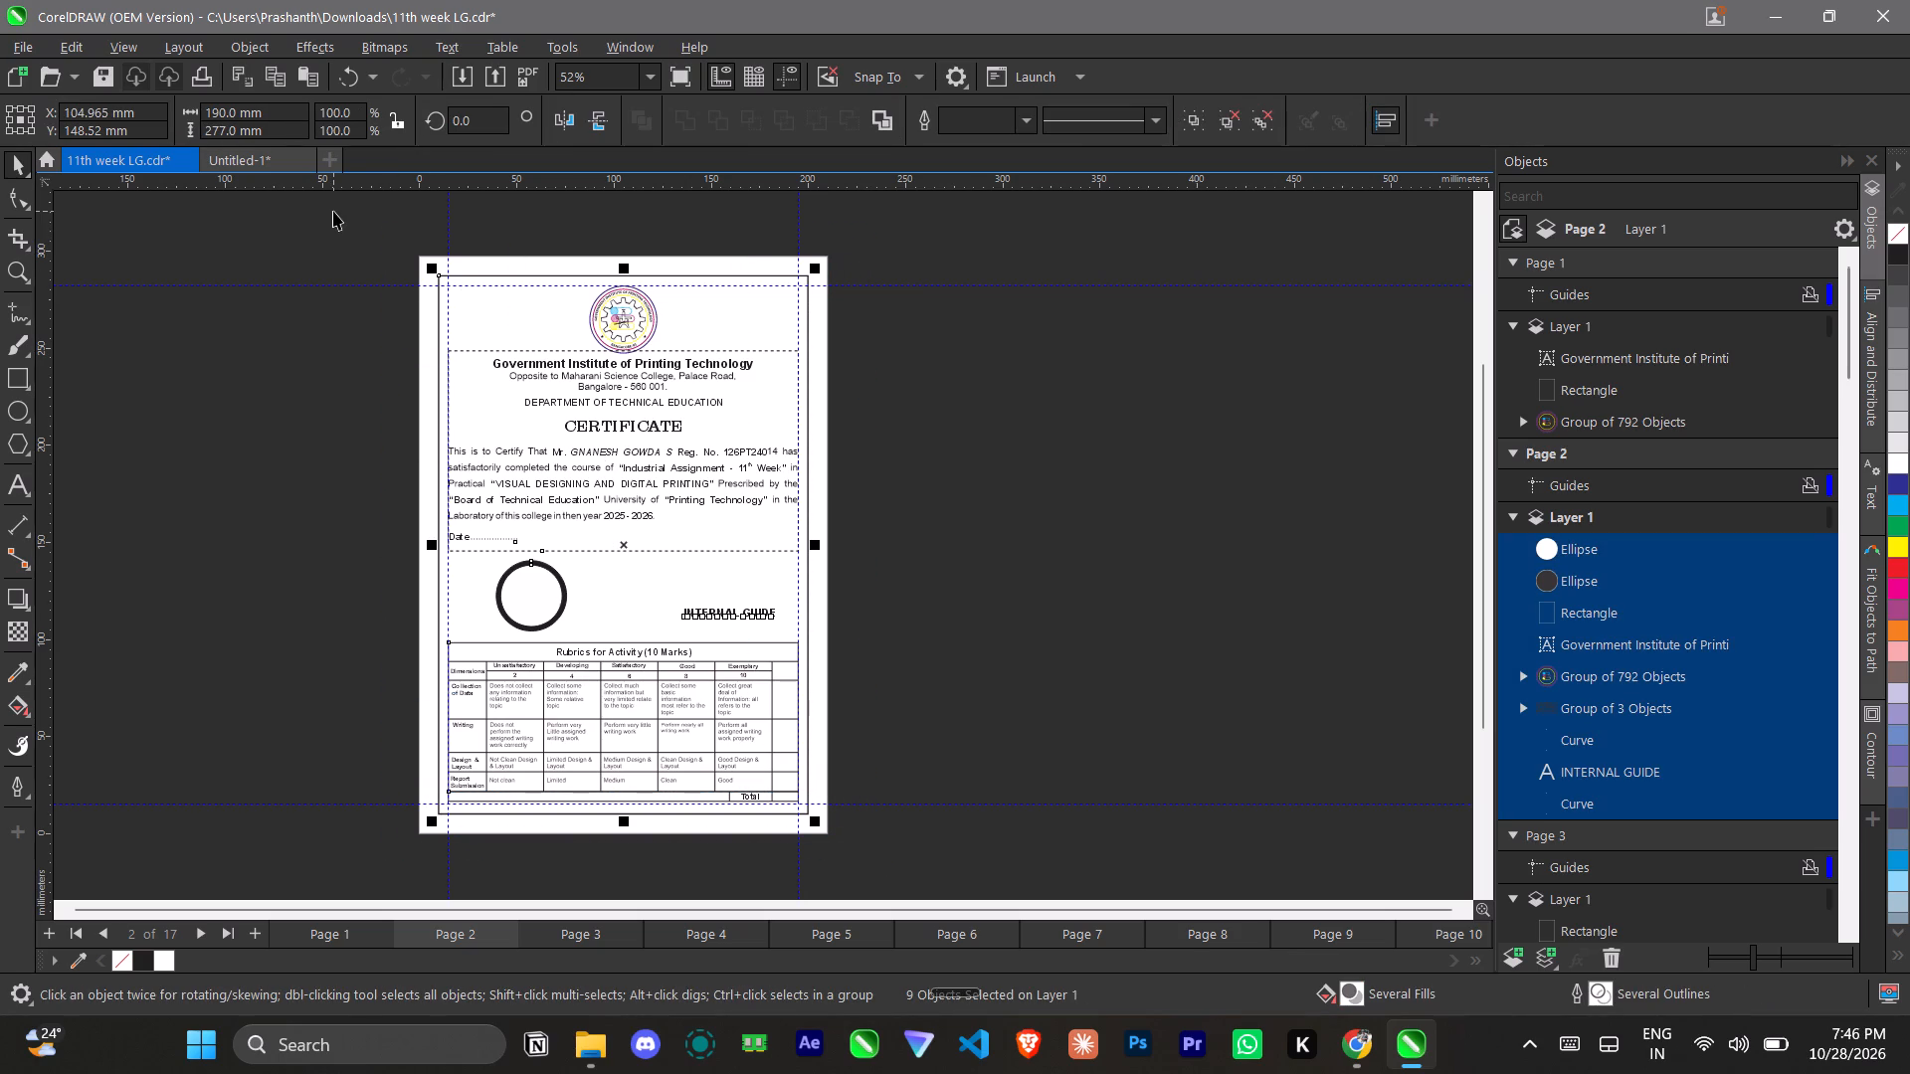
{"action": "left_click", "coordinate": [265, 148]}
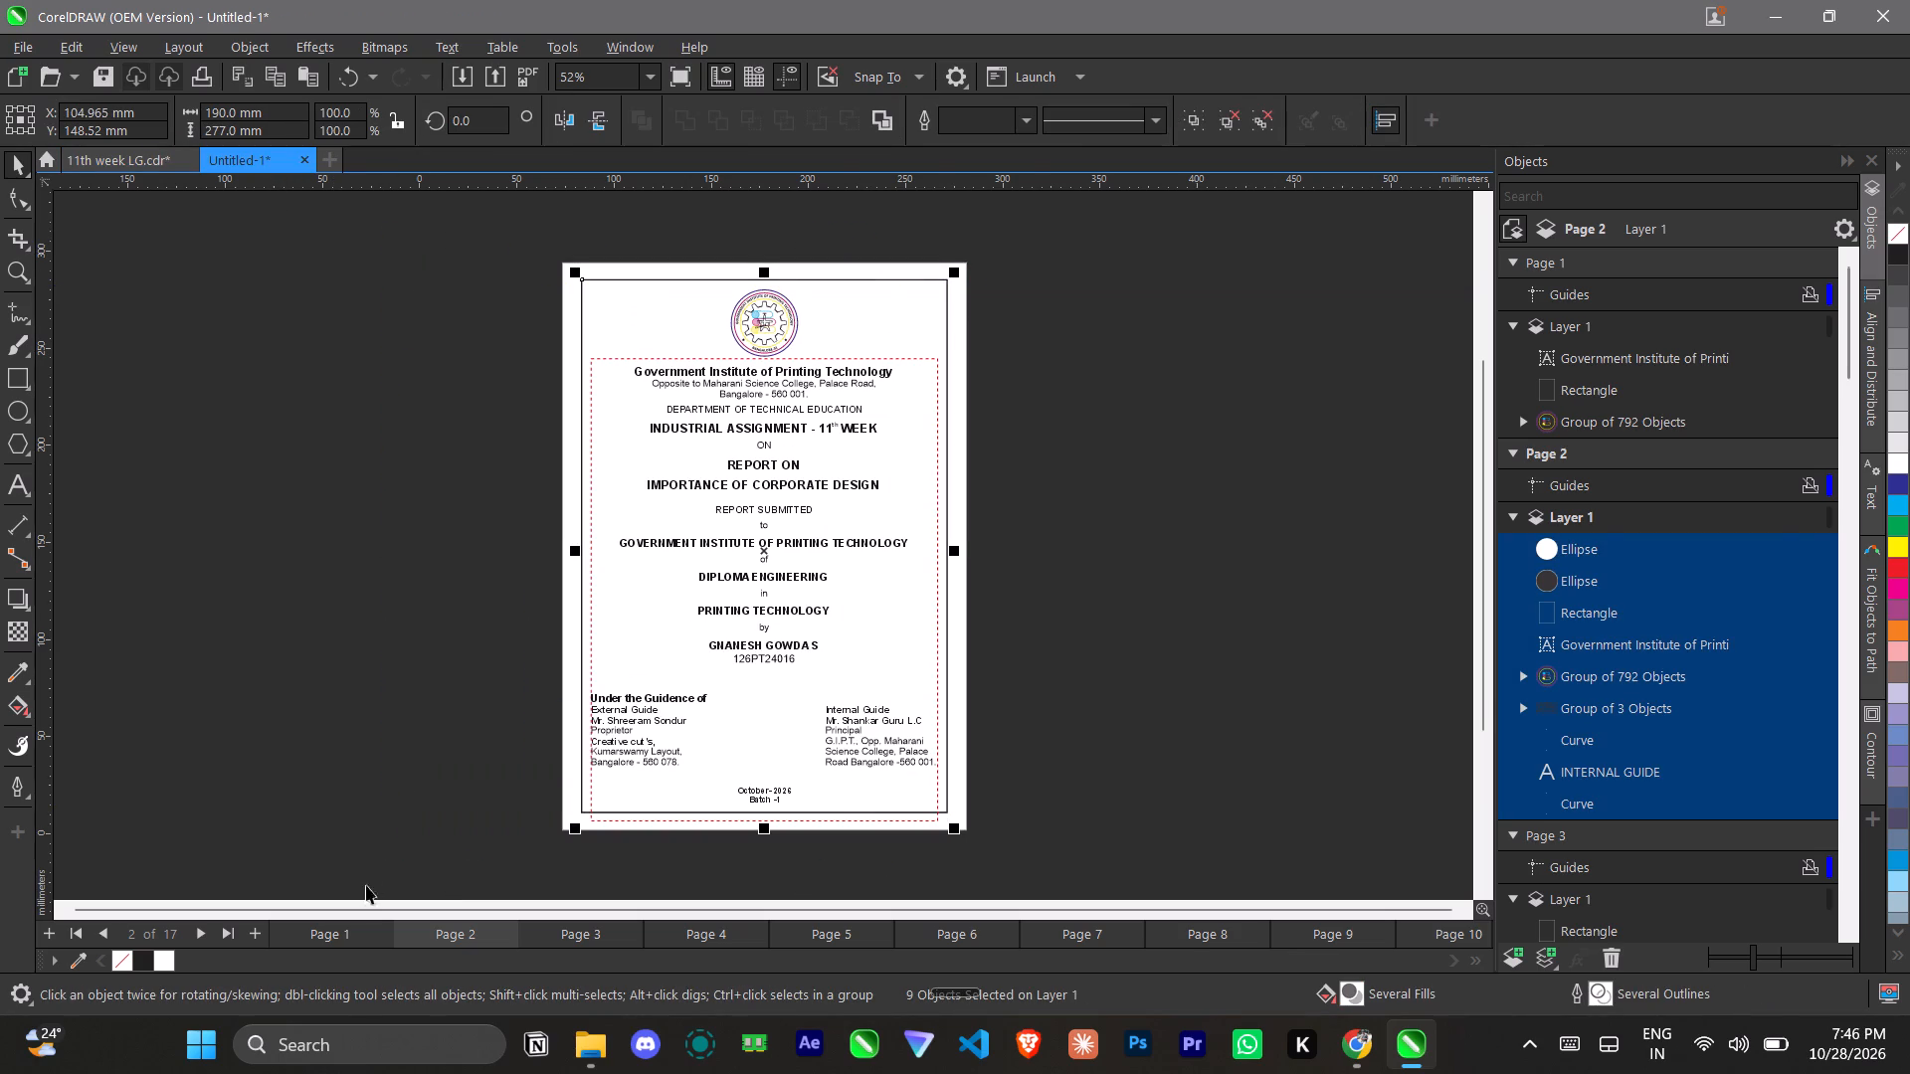
{"action": "left_click", "coordinate": [243, 934]}
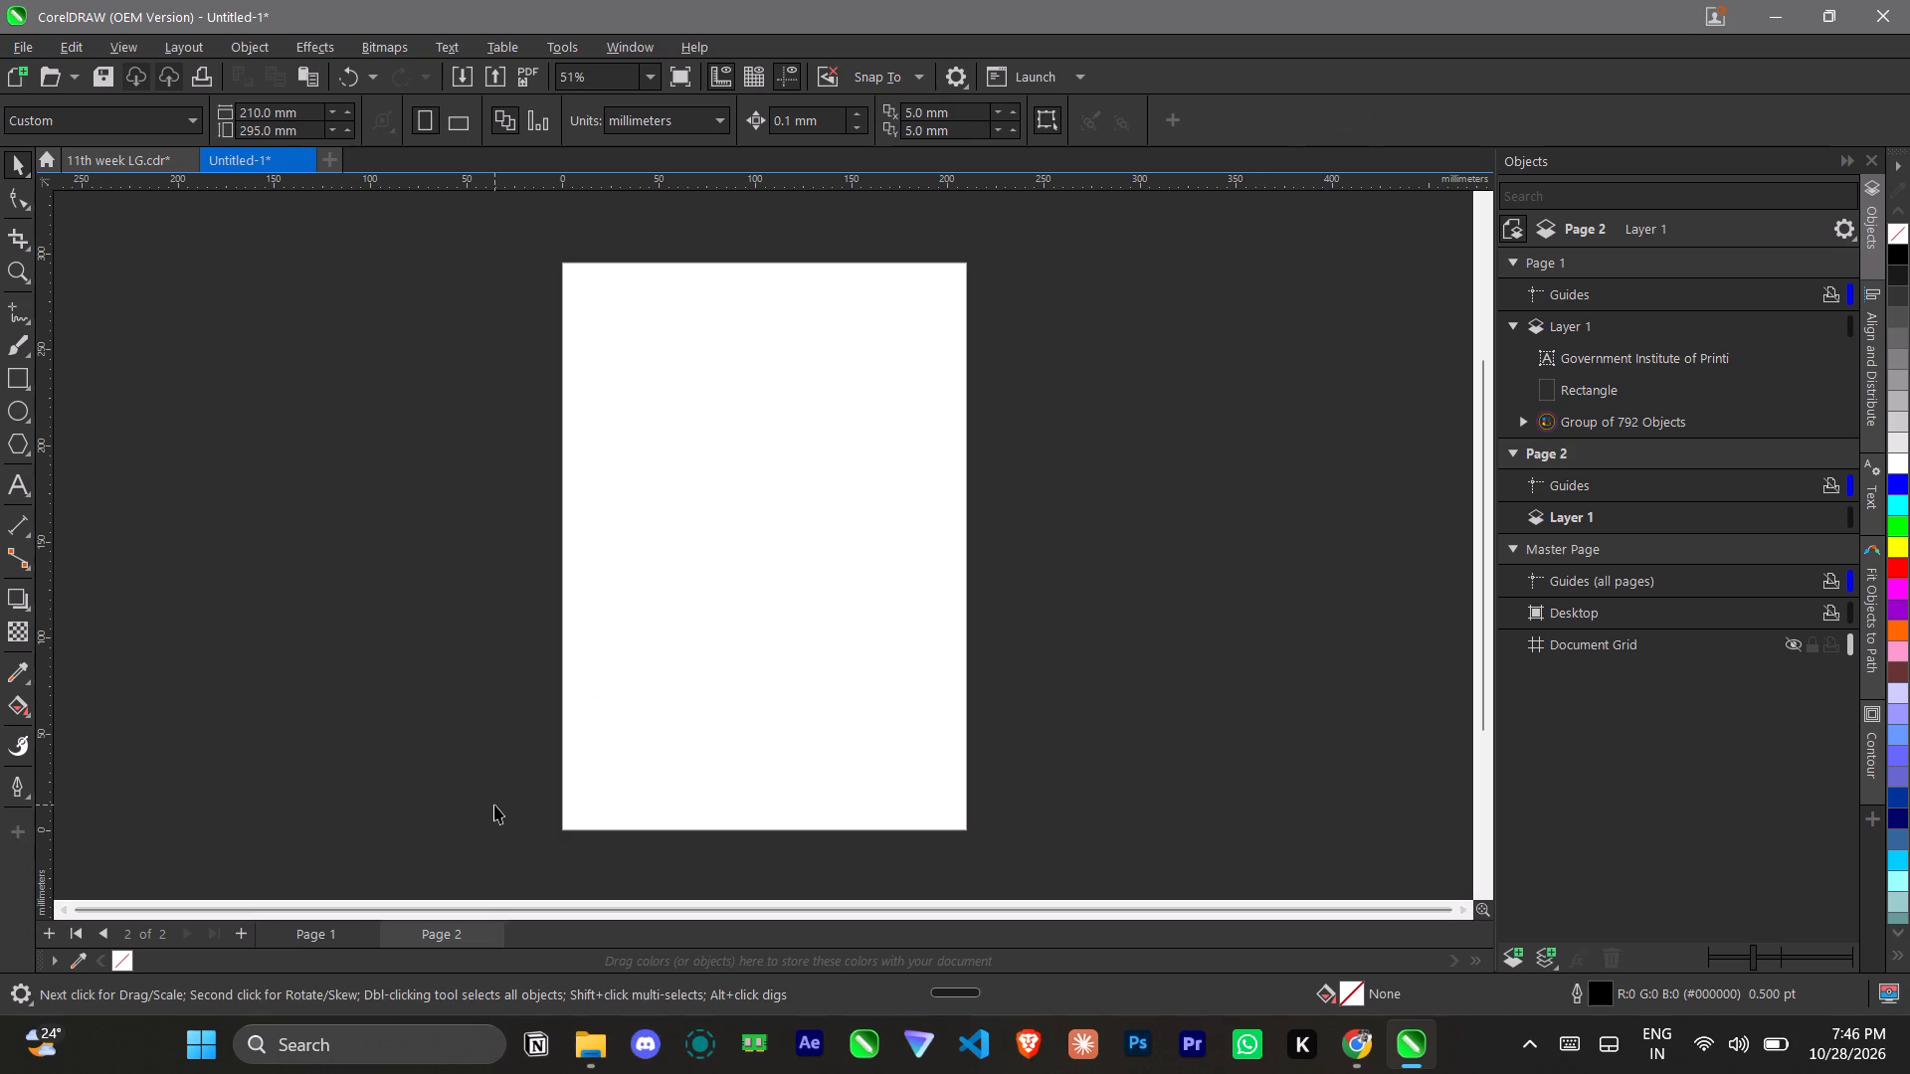
{"action": "key", "text": "ctrl+v"}
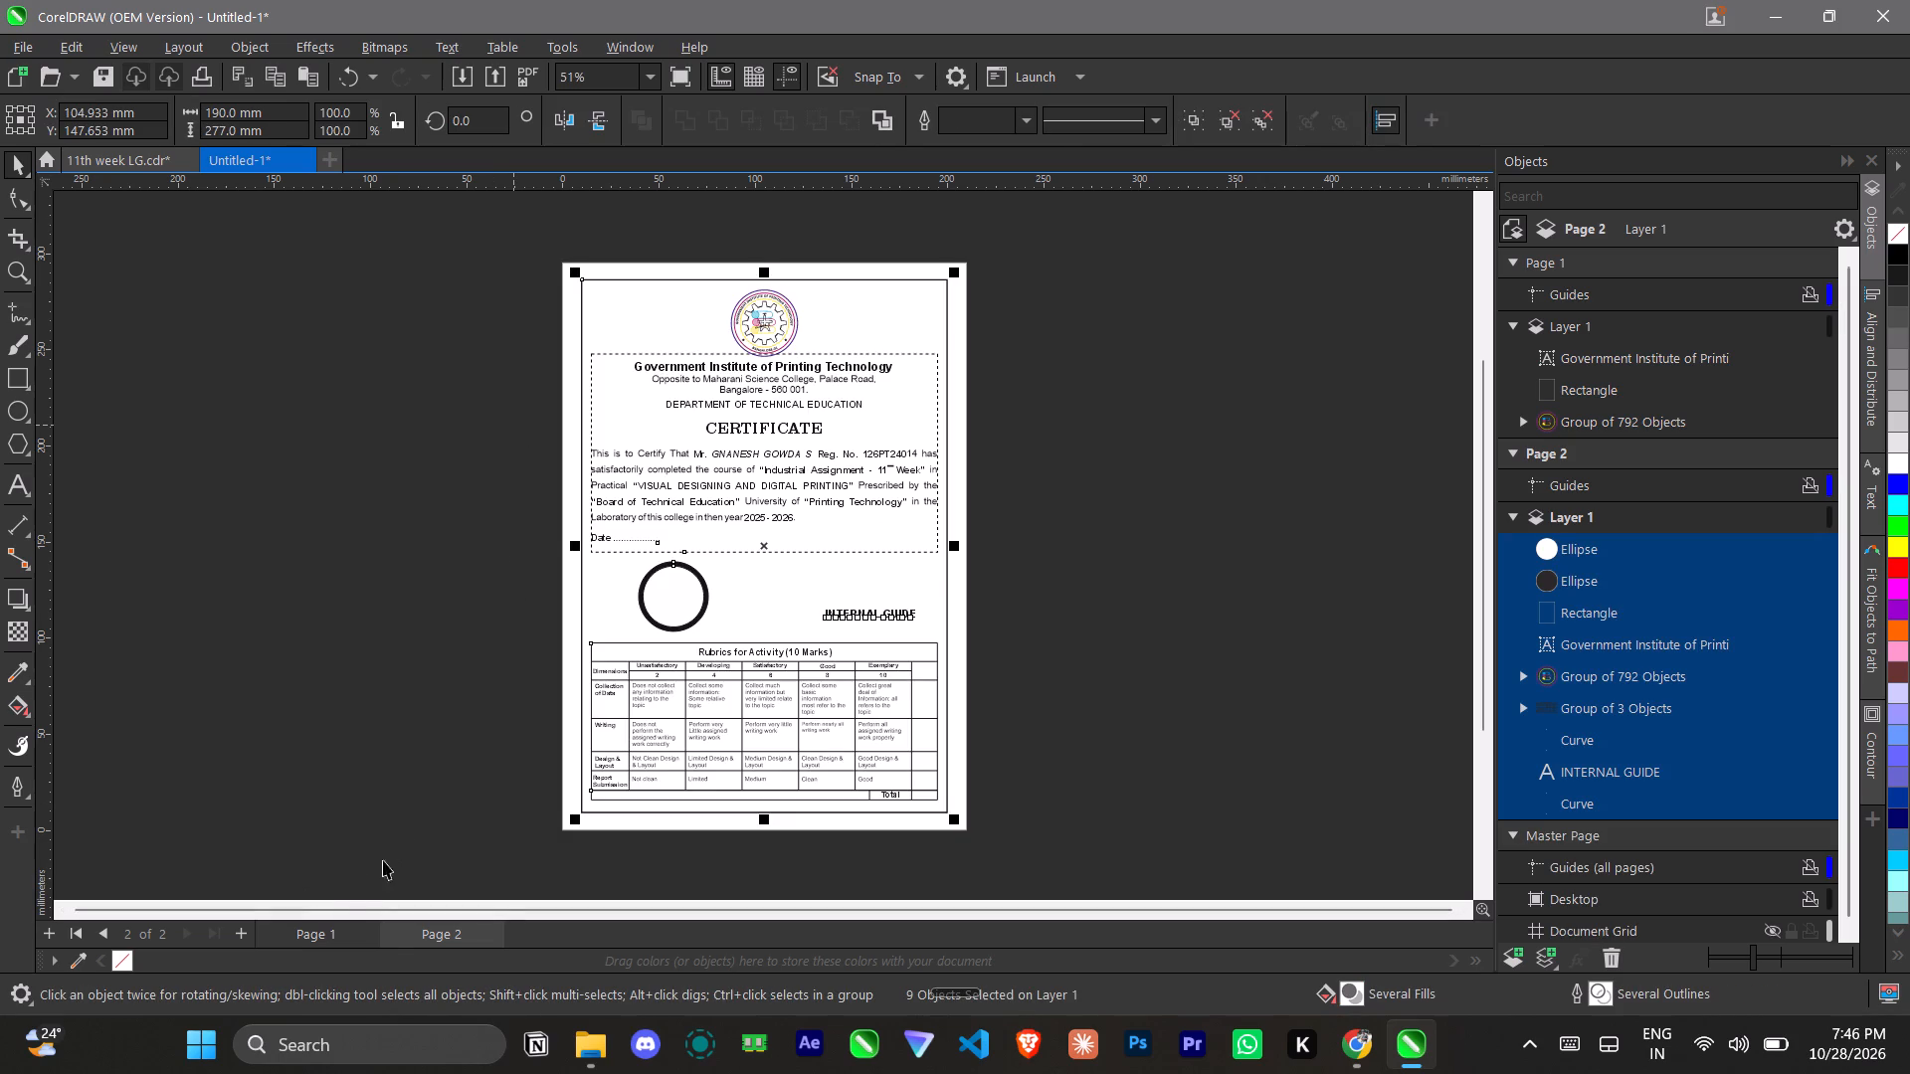
Add page 3 to the new document and paste in the Table of Contents page's objects copied from 11th week LG.
{"action": "left_click", "coordinate": [240, 935]}
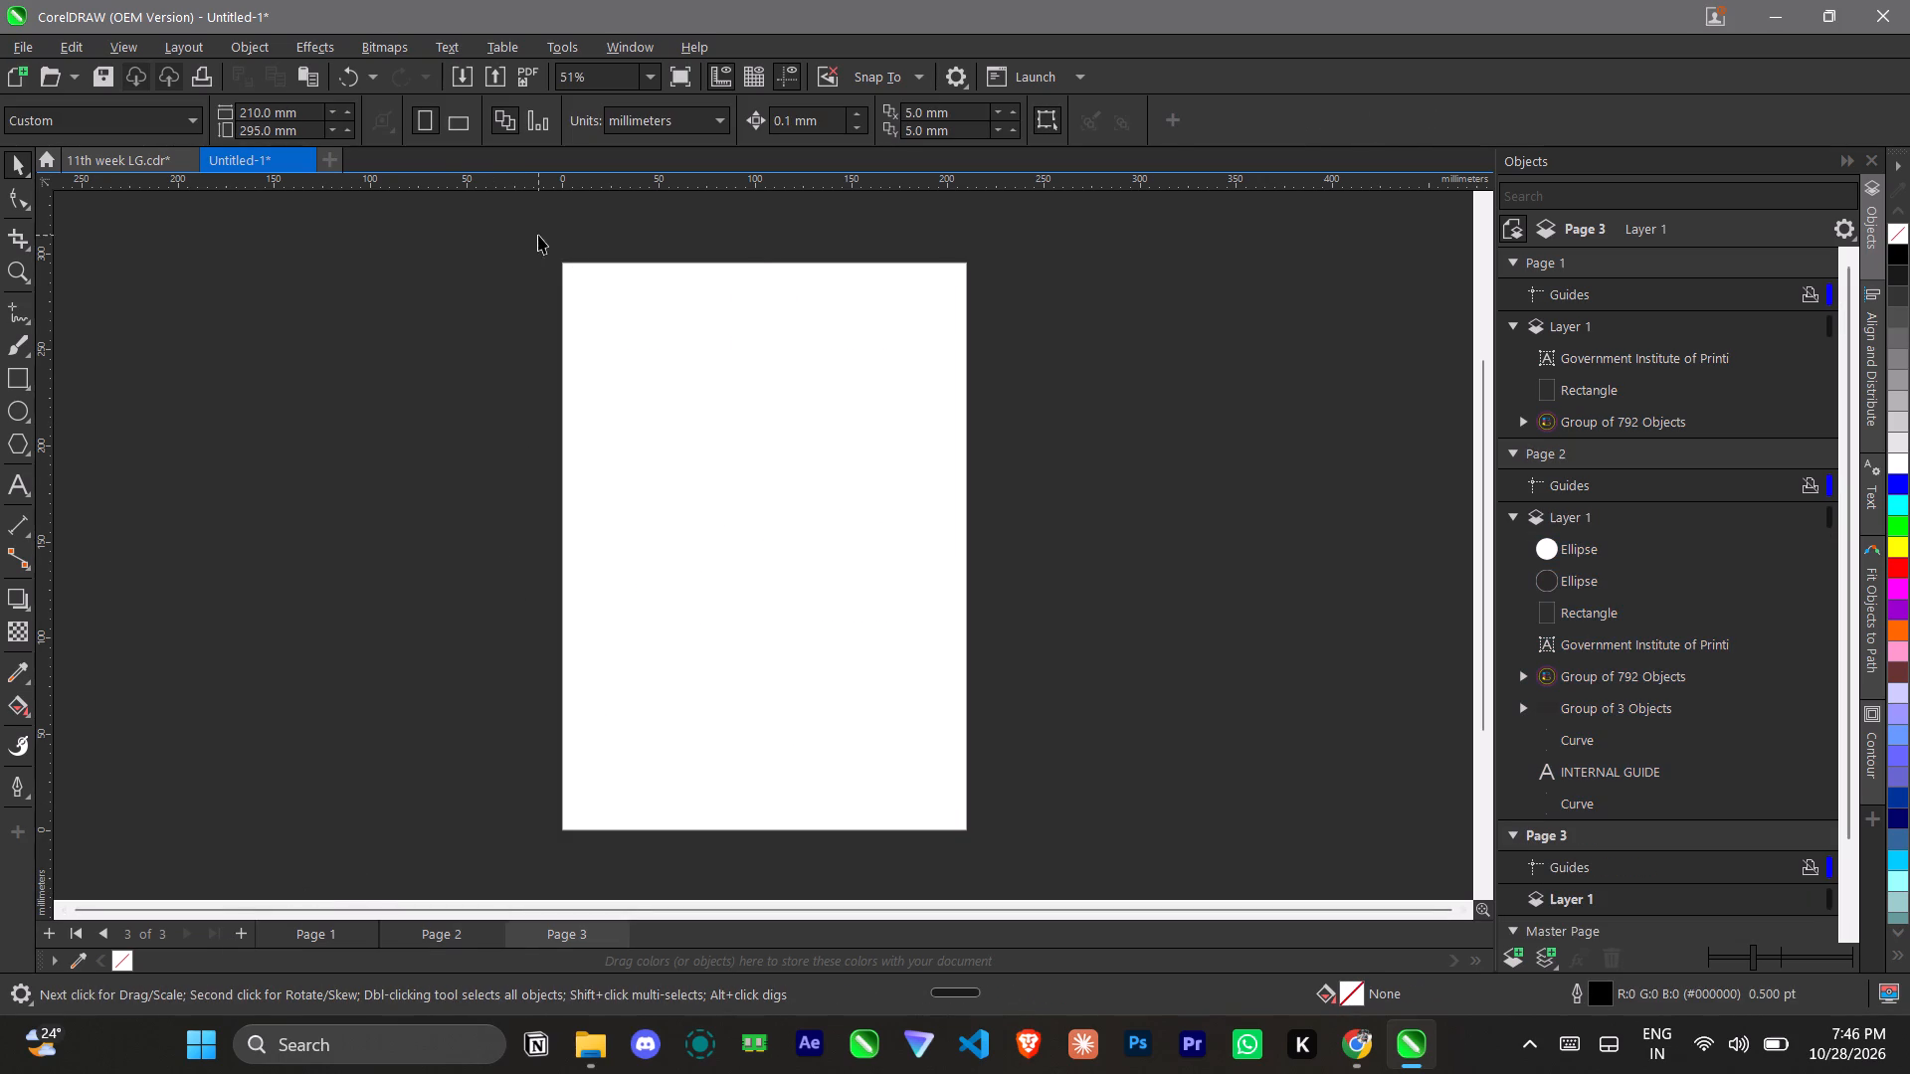
{"action": "left_click", "coordinate": [162, 156]}
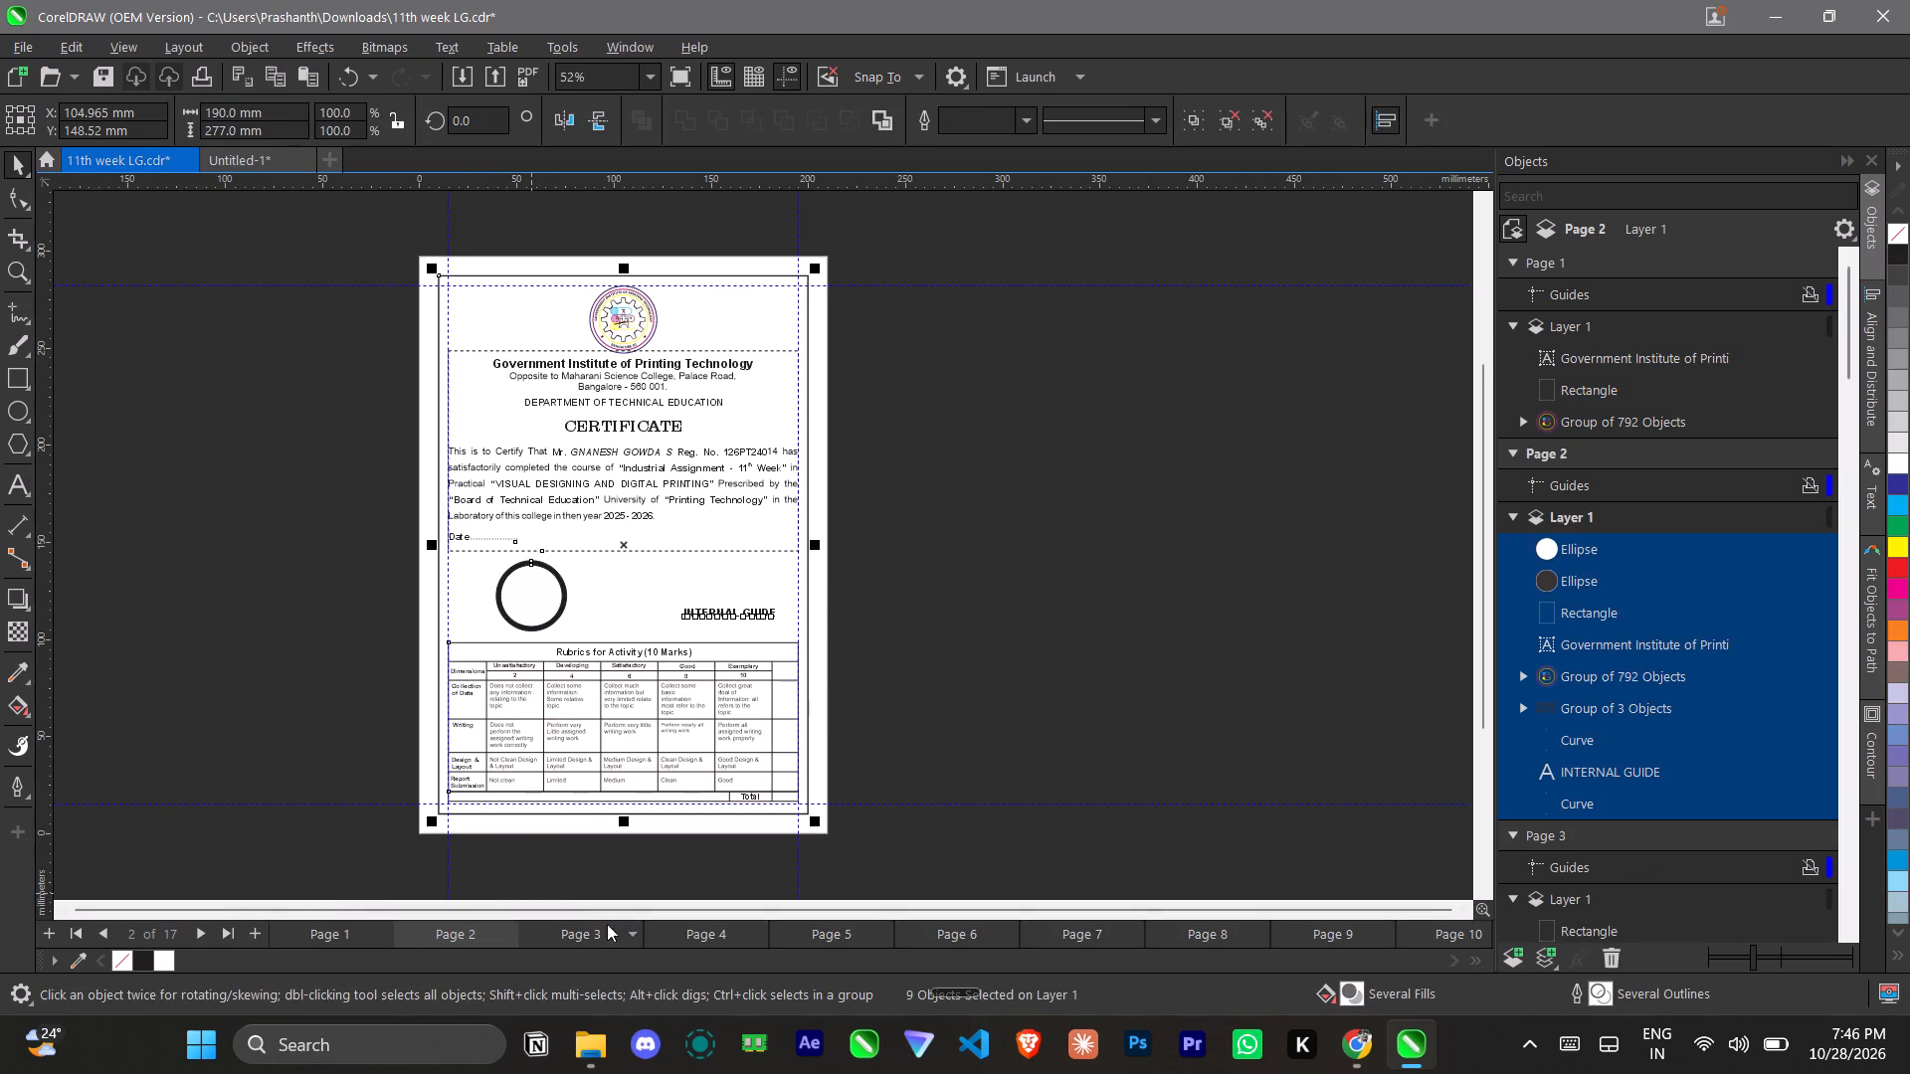
{"action": "left_click", "coordinate": [591, 937]}
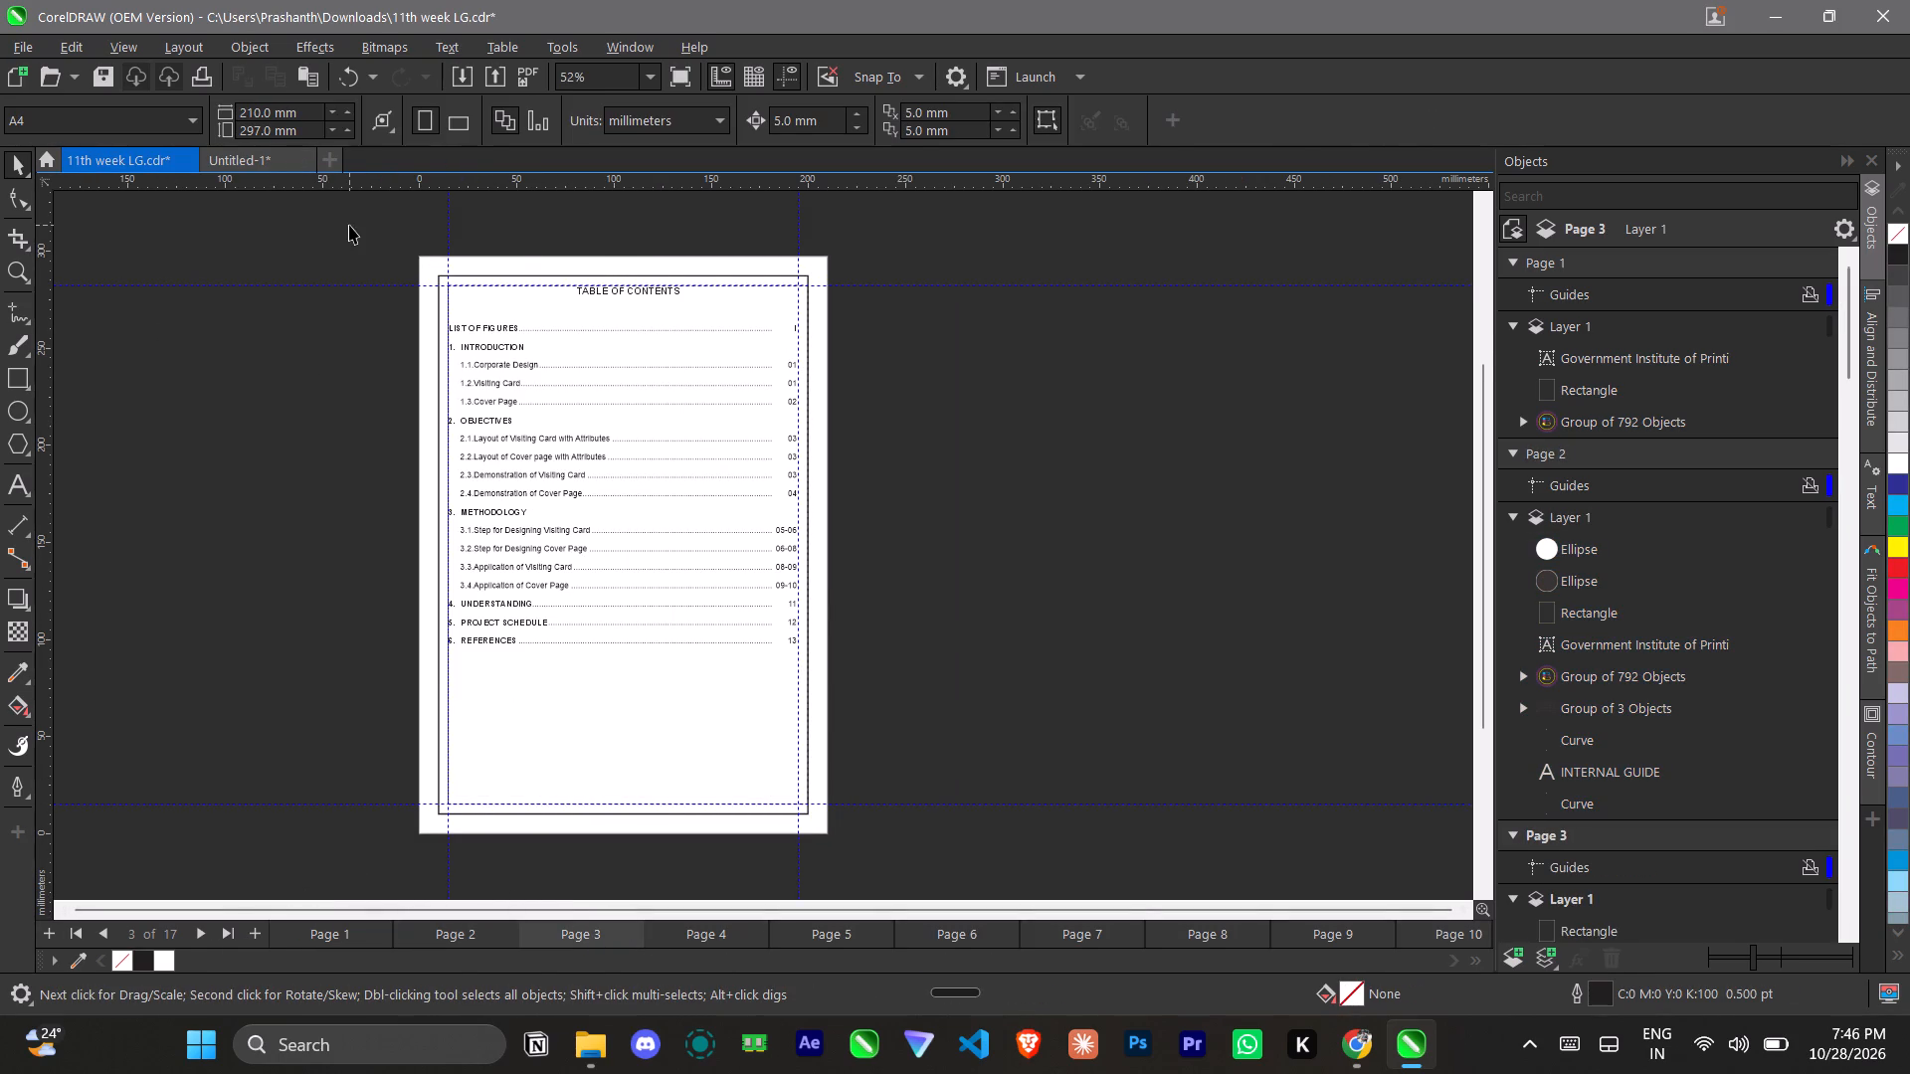
{"action": "left_click_drag", "start_coordinate": [349, 225], "coordinate": [921, 851]}
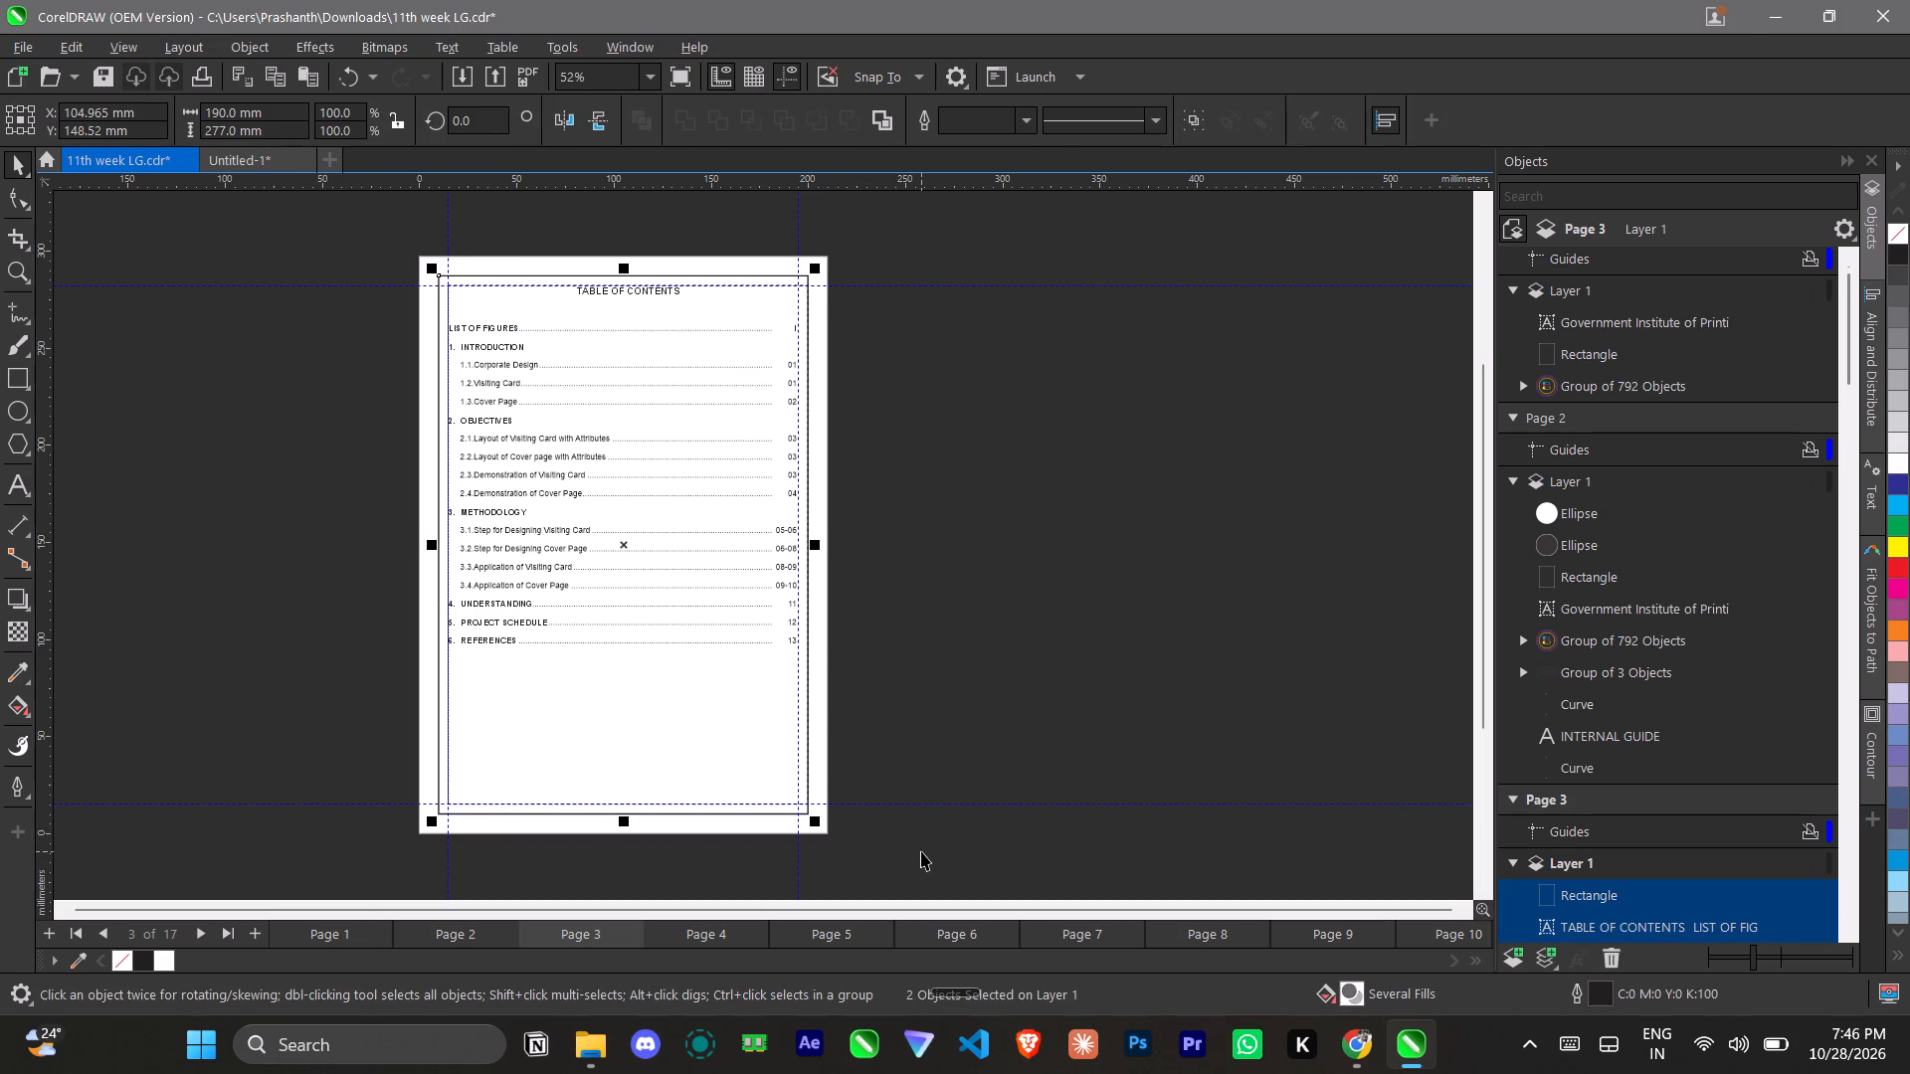
{"action": "key", "text": "ctrl+c"}
{"action": "left_click", "coordinate": [243, 167]}
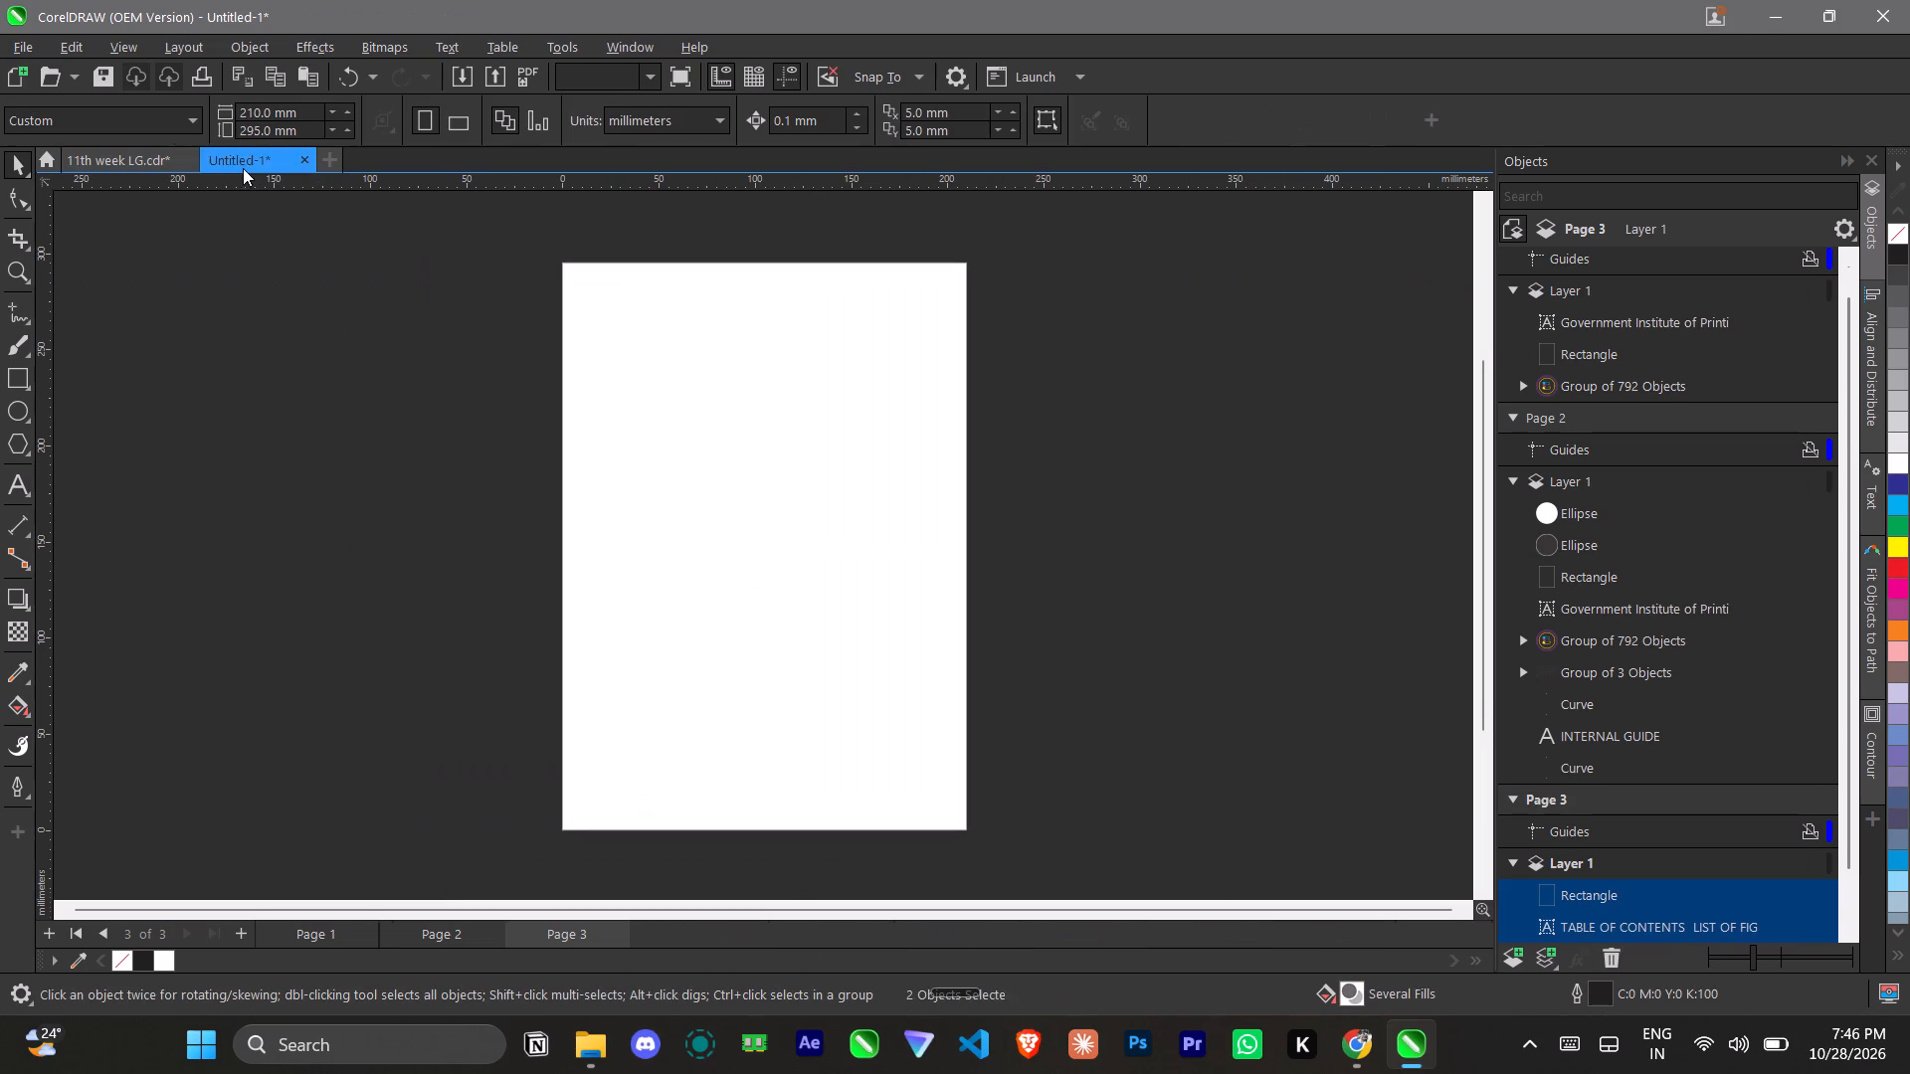
{"action": "key", "text": "ctrl+v"}
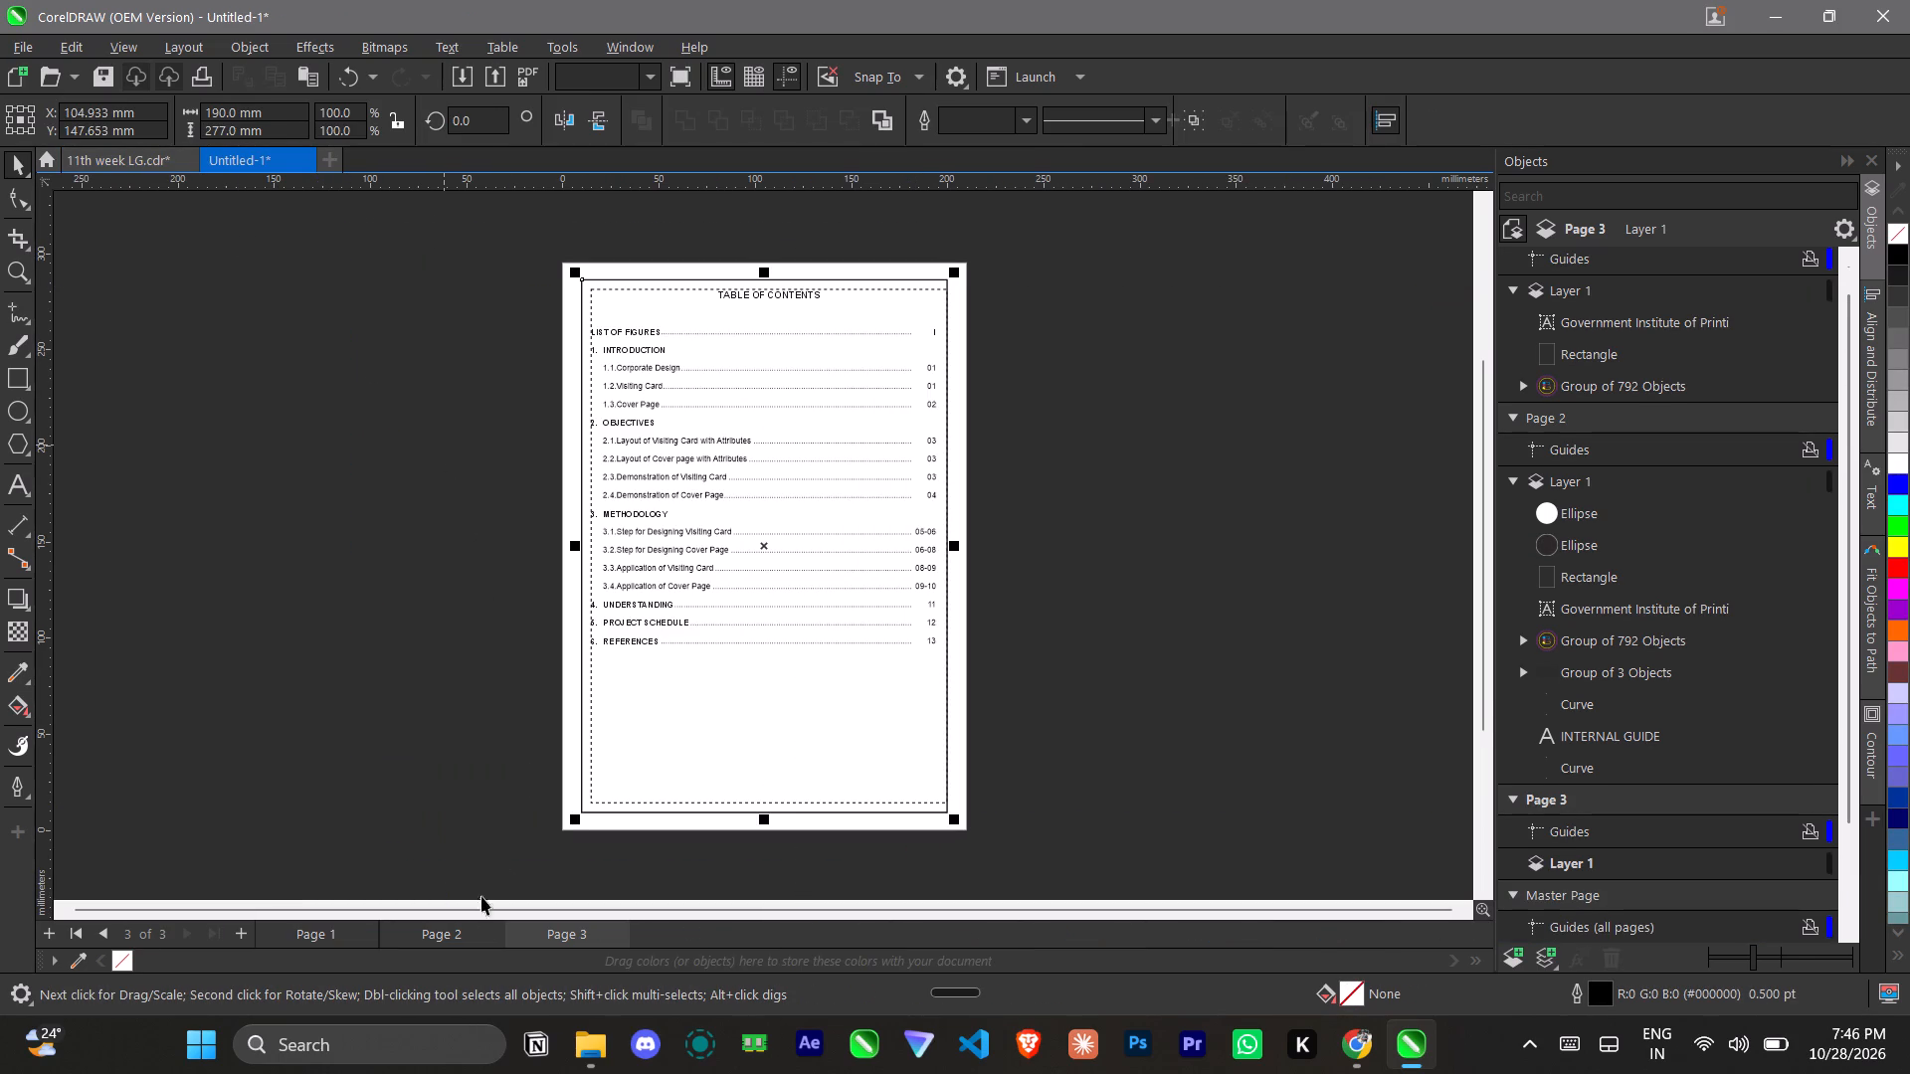
Add page 4 to the new document and paste in the List of Figures page's objects copied from 11th week LG.
{"action": "left_click", "coordinate": [245, 930]}
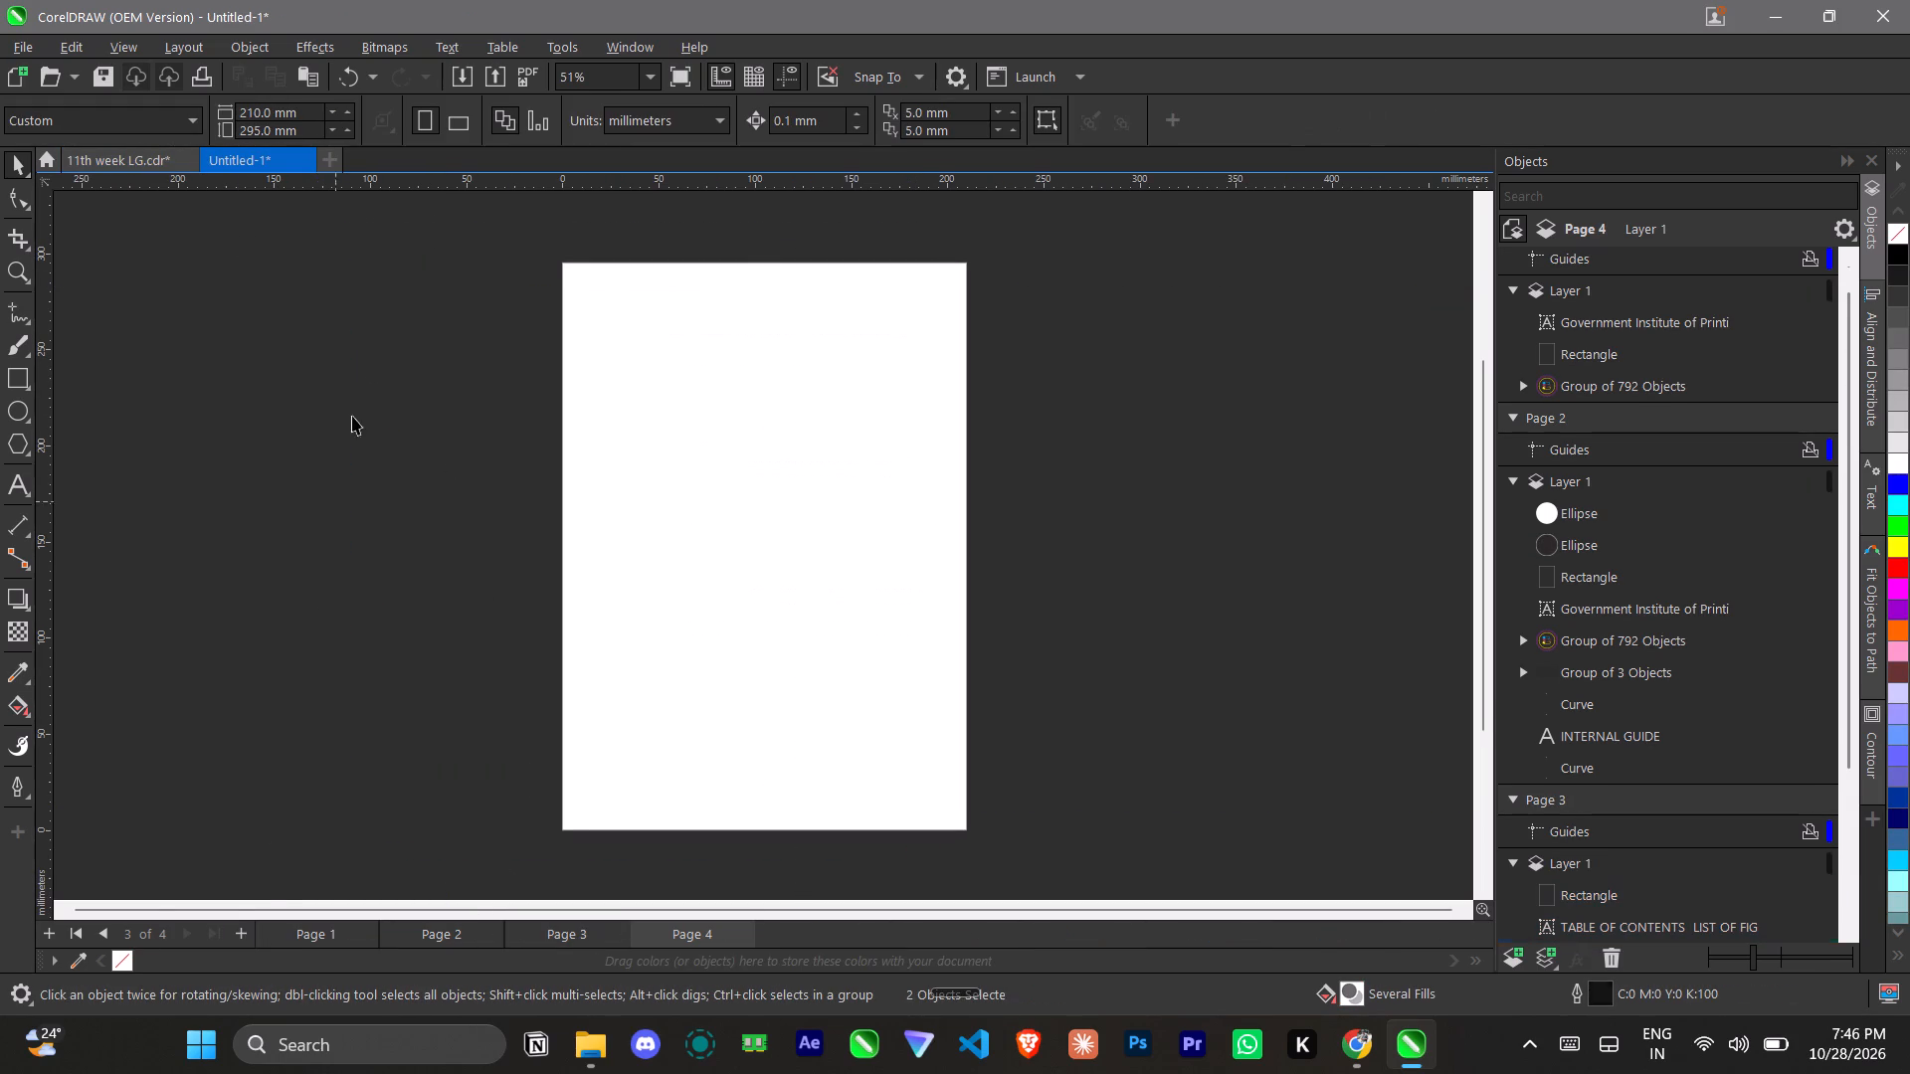
{"action": "left_click", "coordinate": [116, 160]}
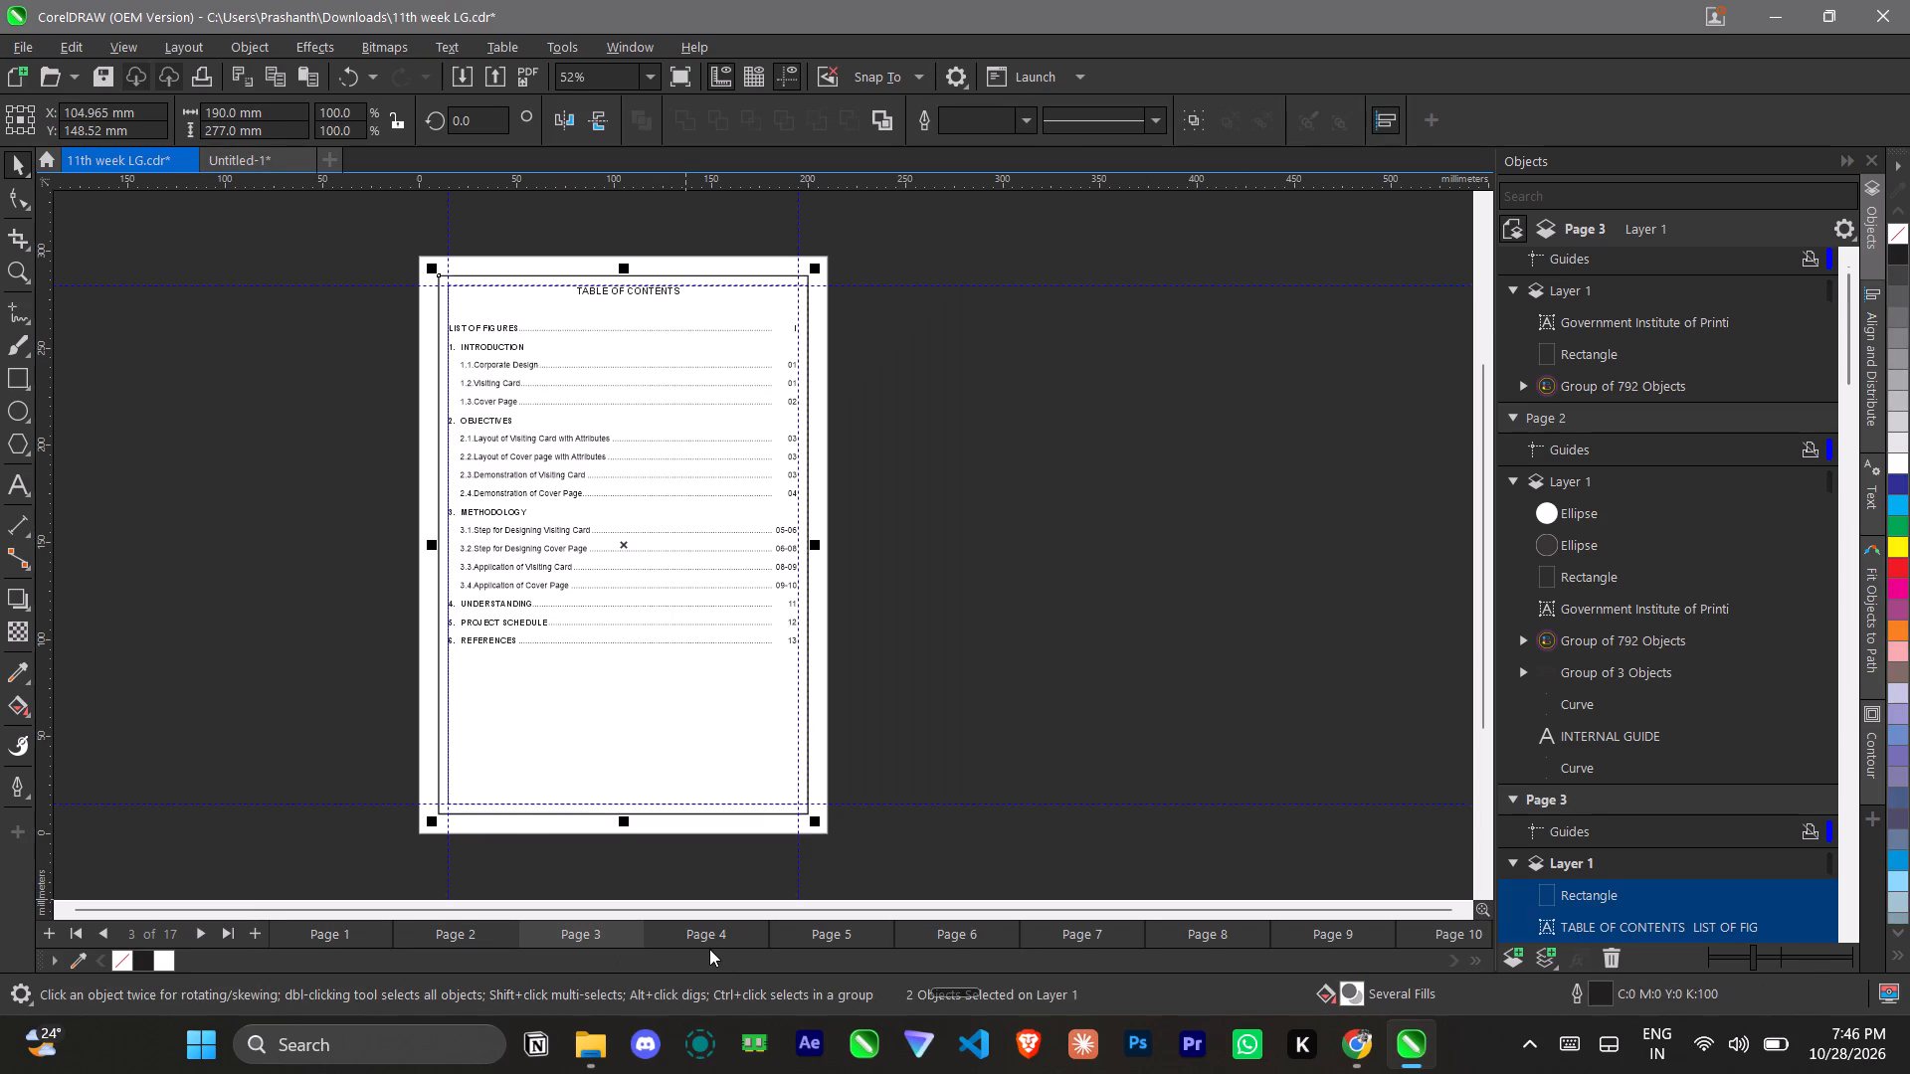
{"action": "left_click", "coordinate": [709, 949]}
{"action": "left_click", "coordinate": [712, 933]}
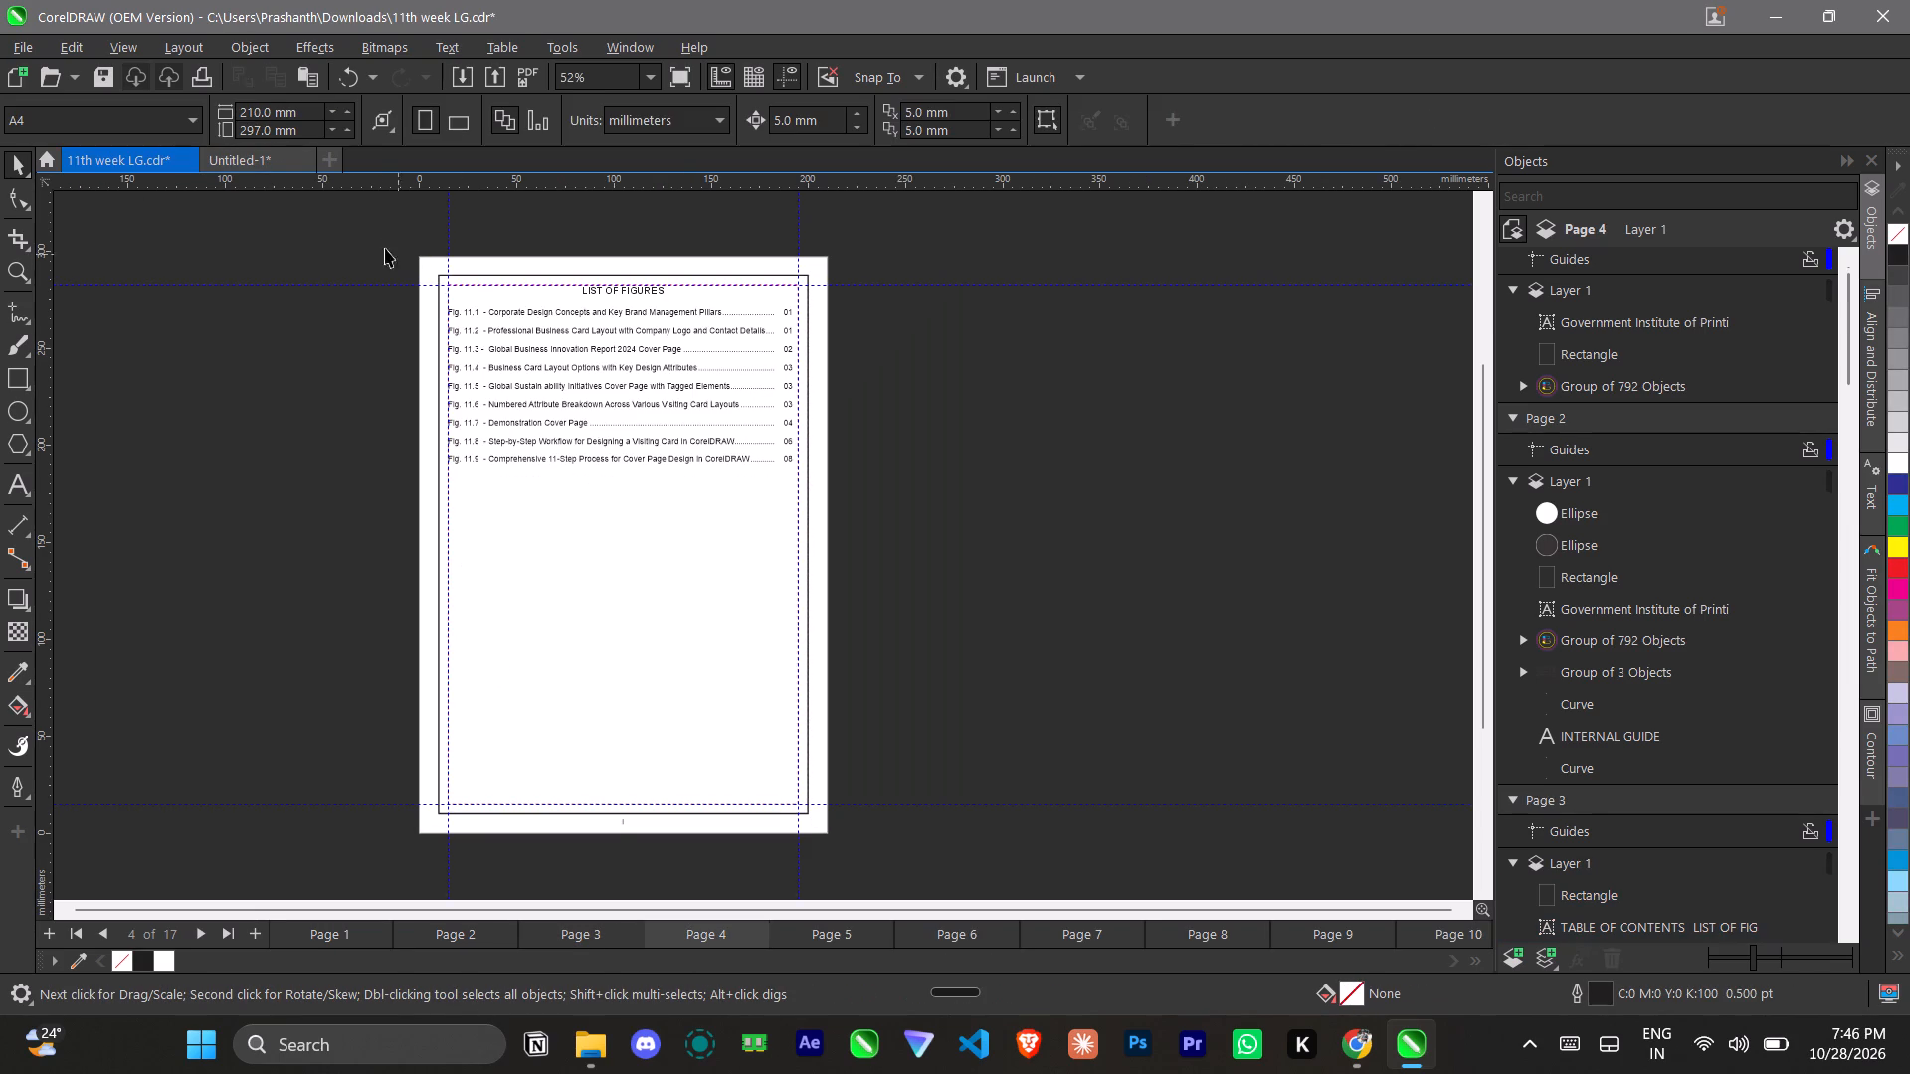
{"action": "left_click_drag", "start_coordinate": [377, 237], "coordinate": [962, 880]}
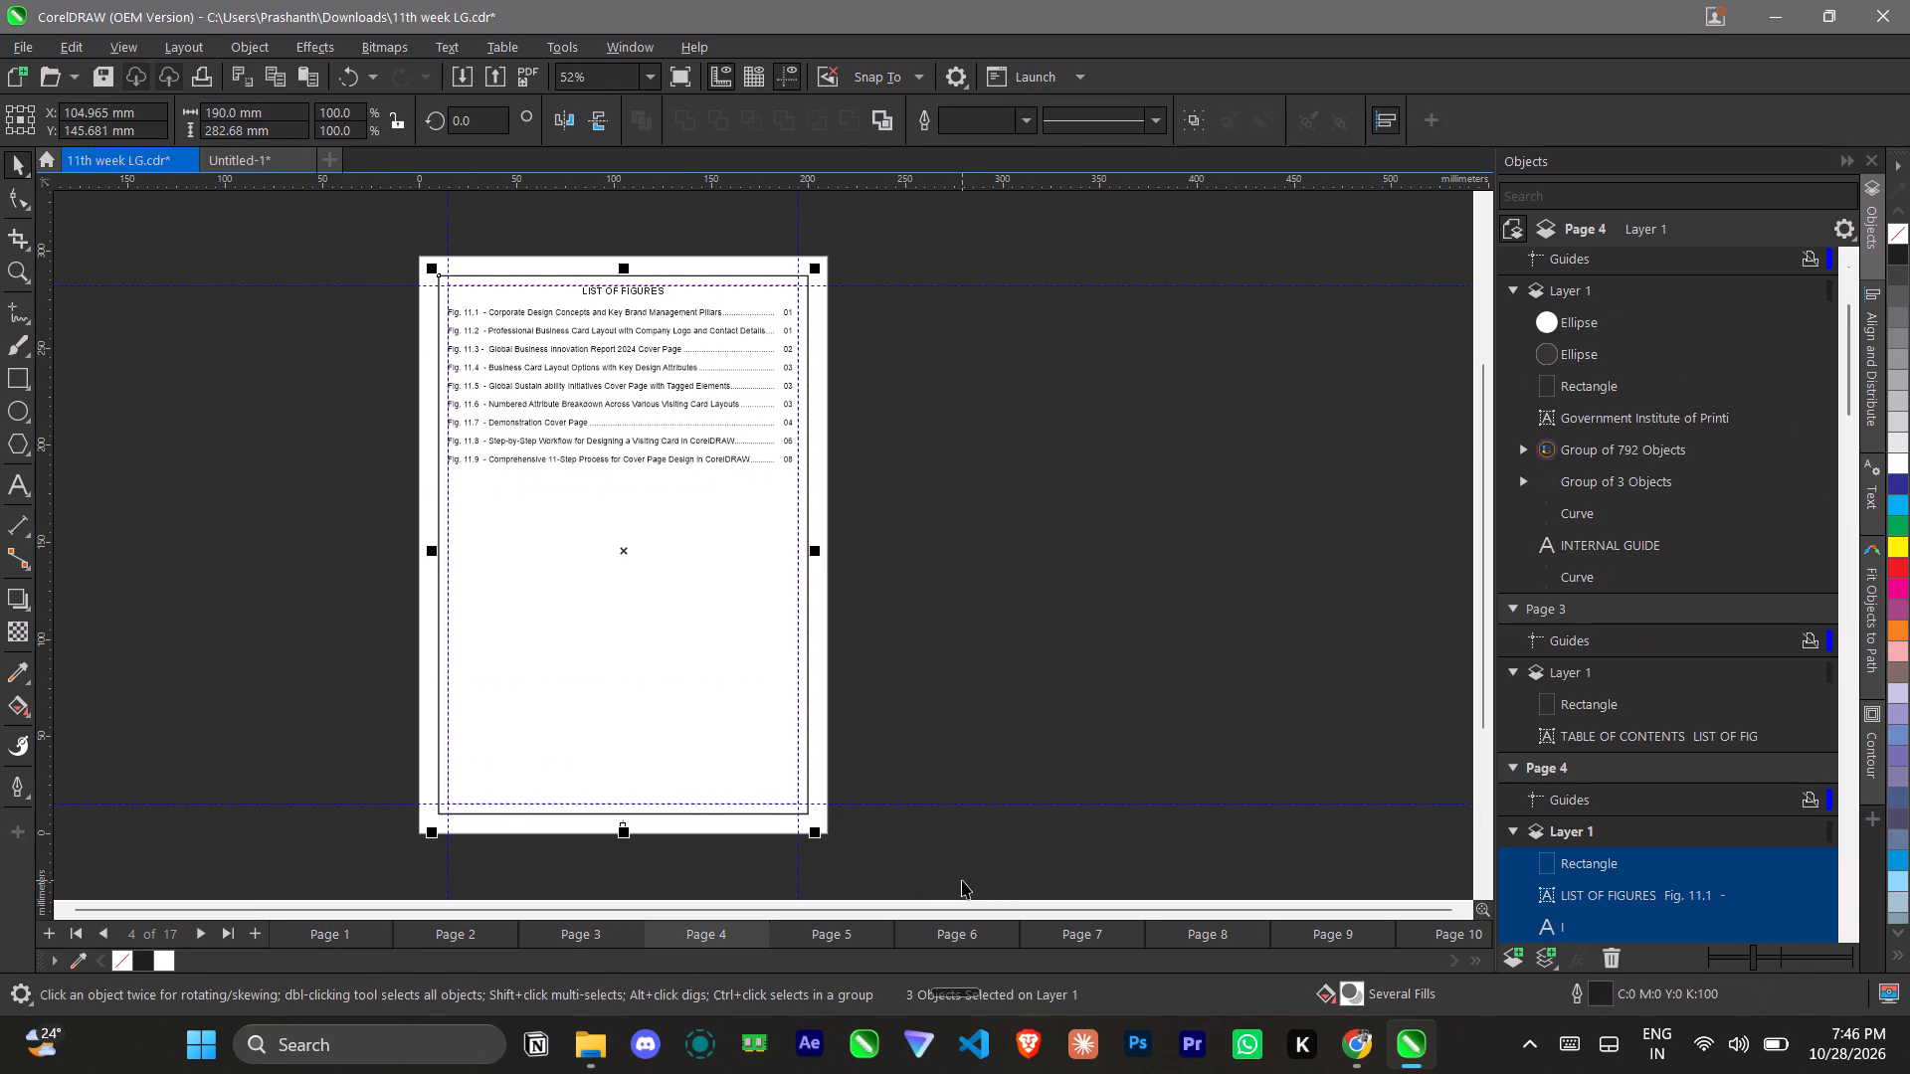
{"action": "key", "text": "ctrl+c"}
{"action": "left_click", "coordinate": [269, 158]}
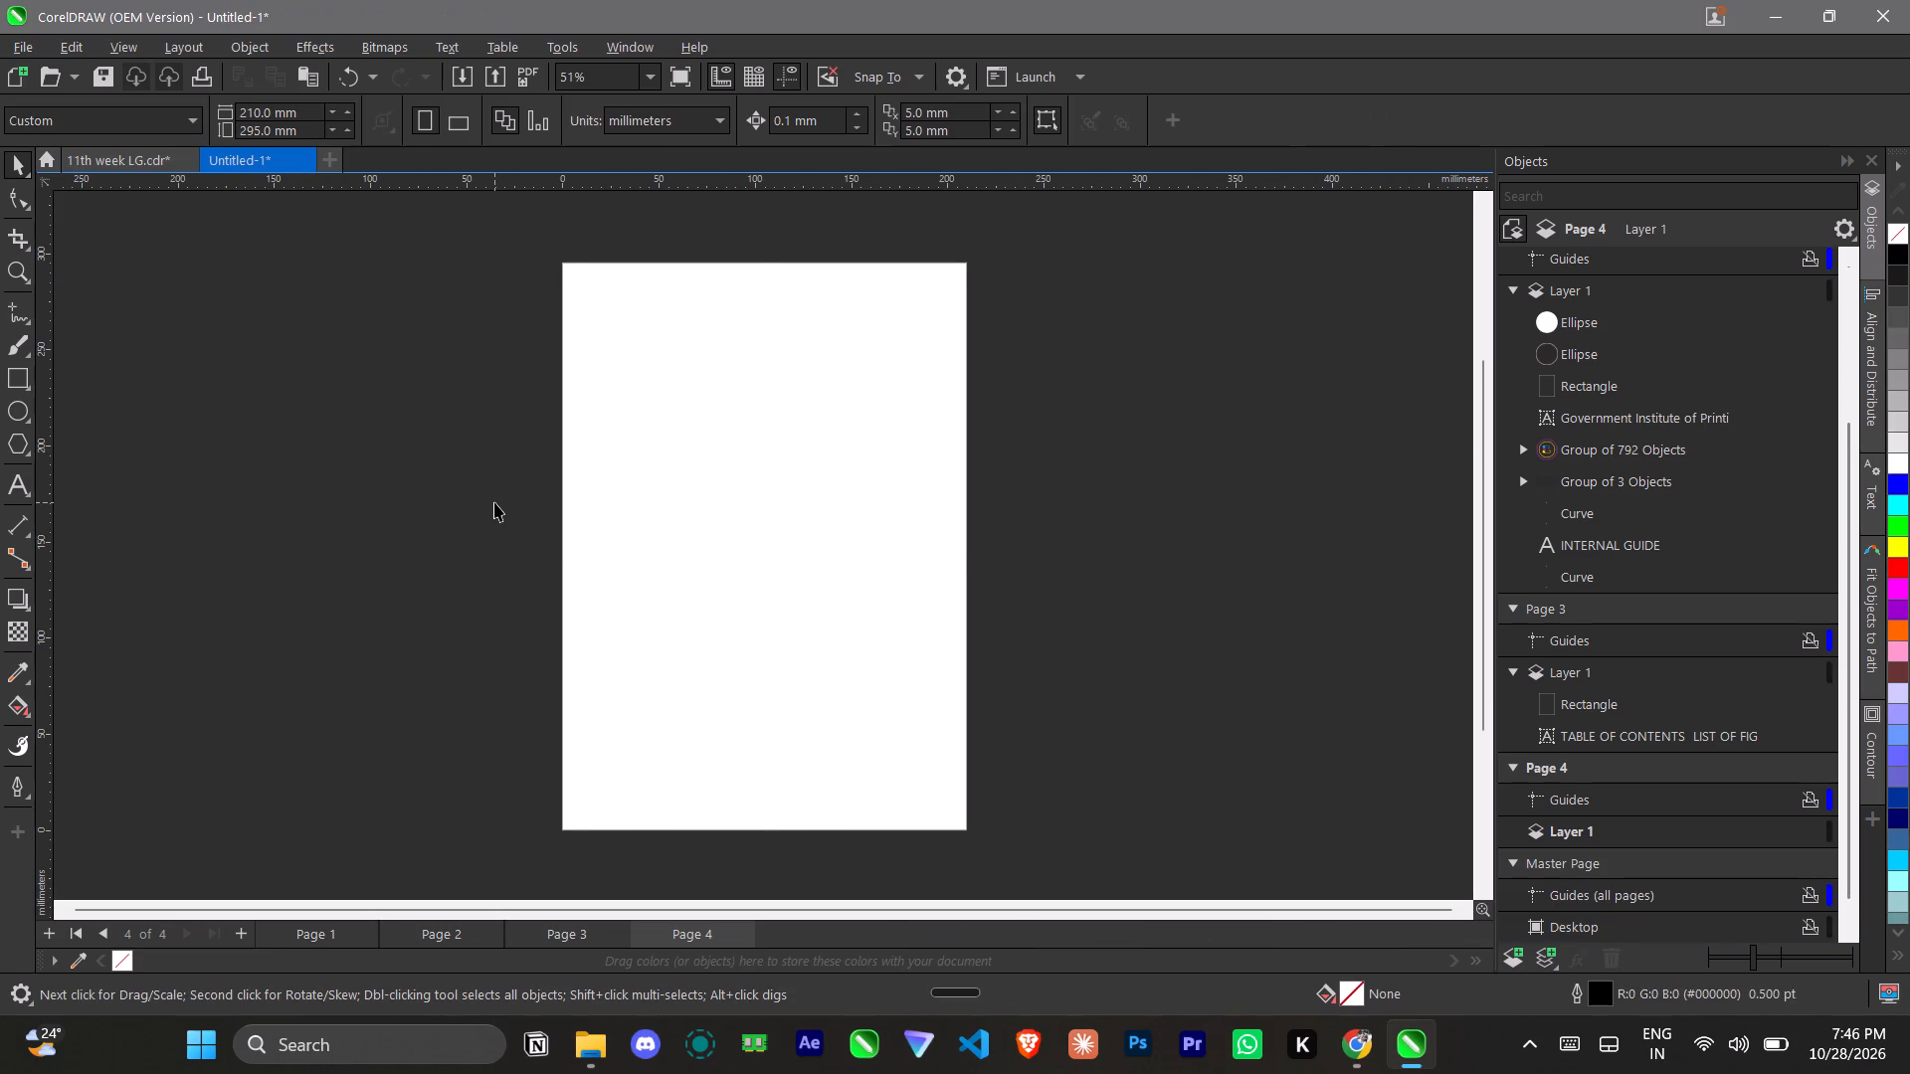
{"action": "key", "text": "ctrl+v"}
Return to 11th week LG and switch the orientation of page 4, List of Figures, to landscape.
{"action": "left_click", "coordinate": [135, 156]}
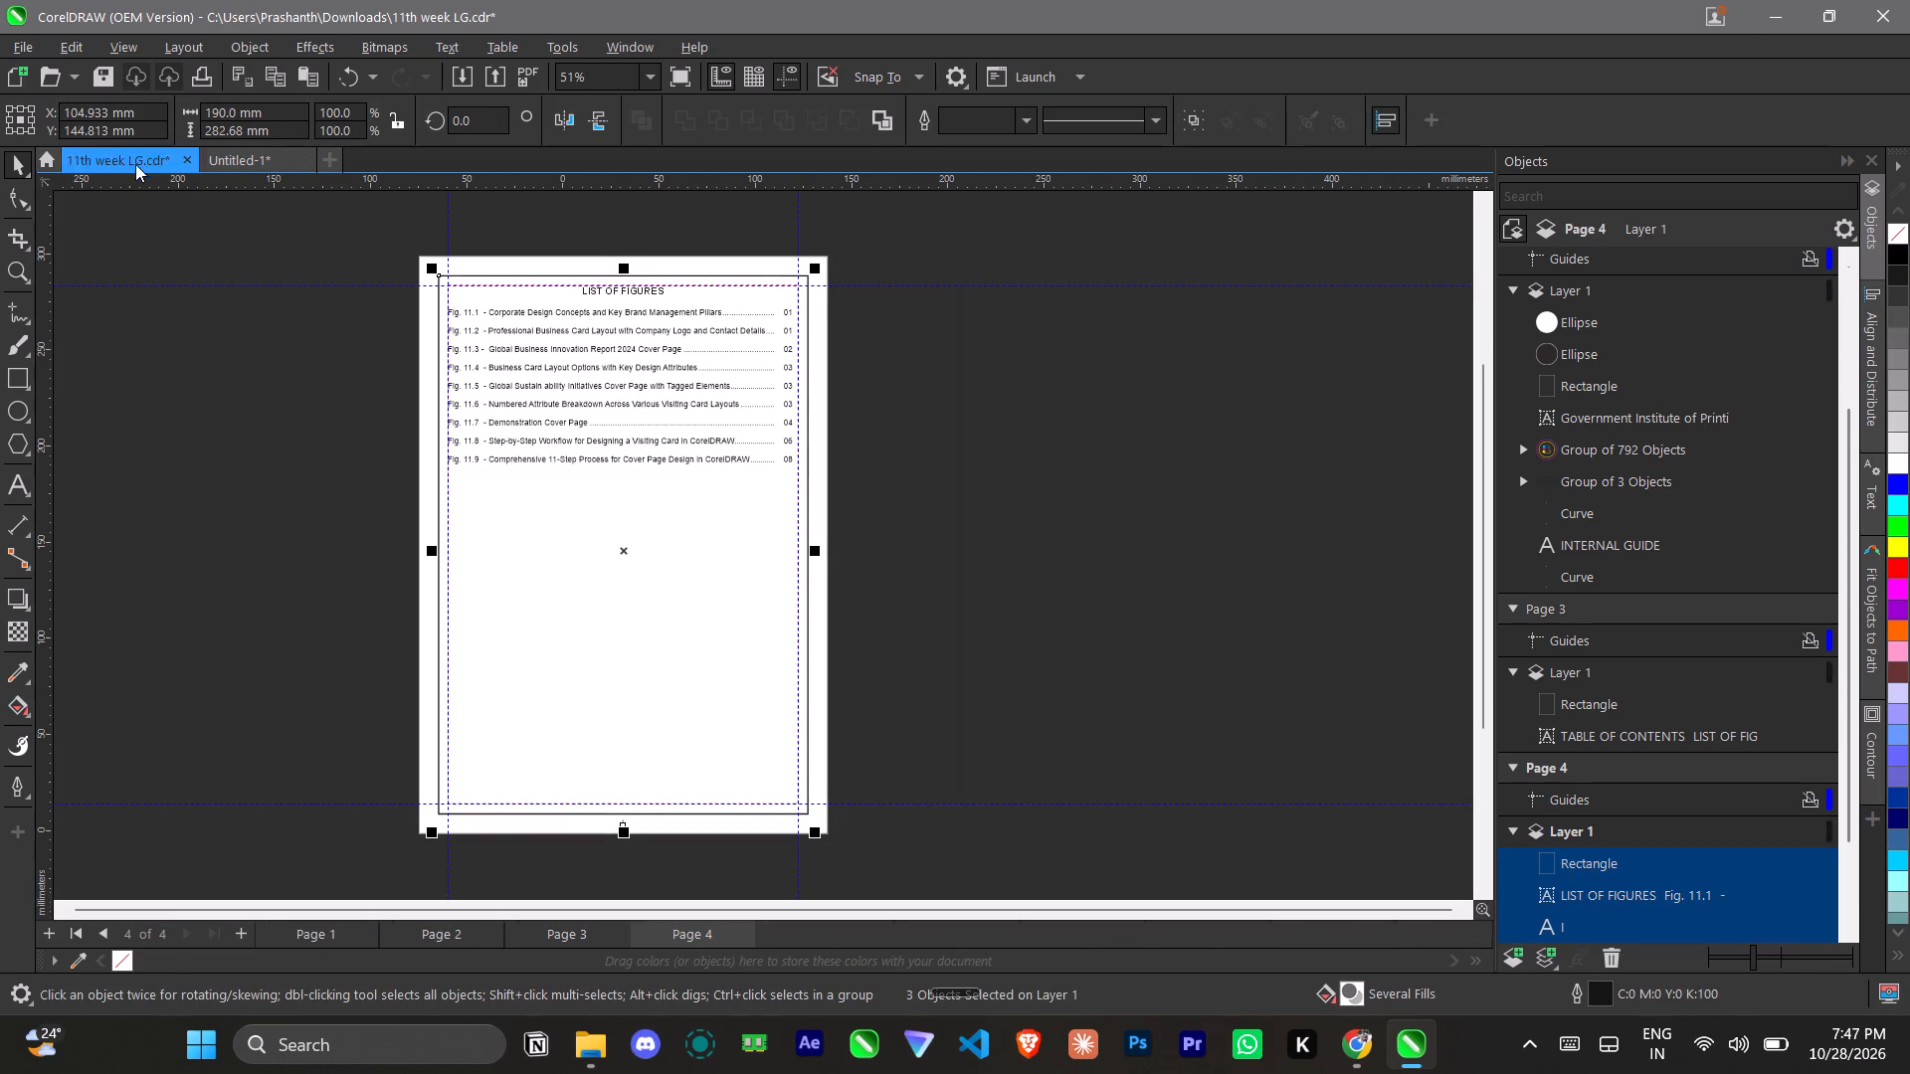
{"action": "left_click", "coordinate": [831, 934]}
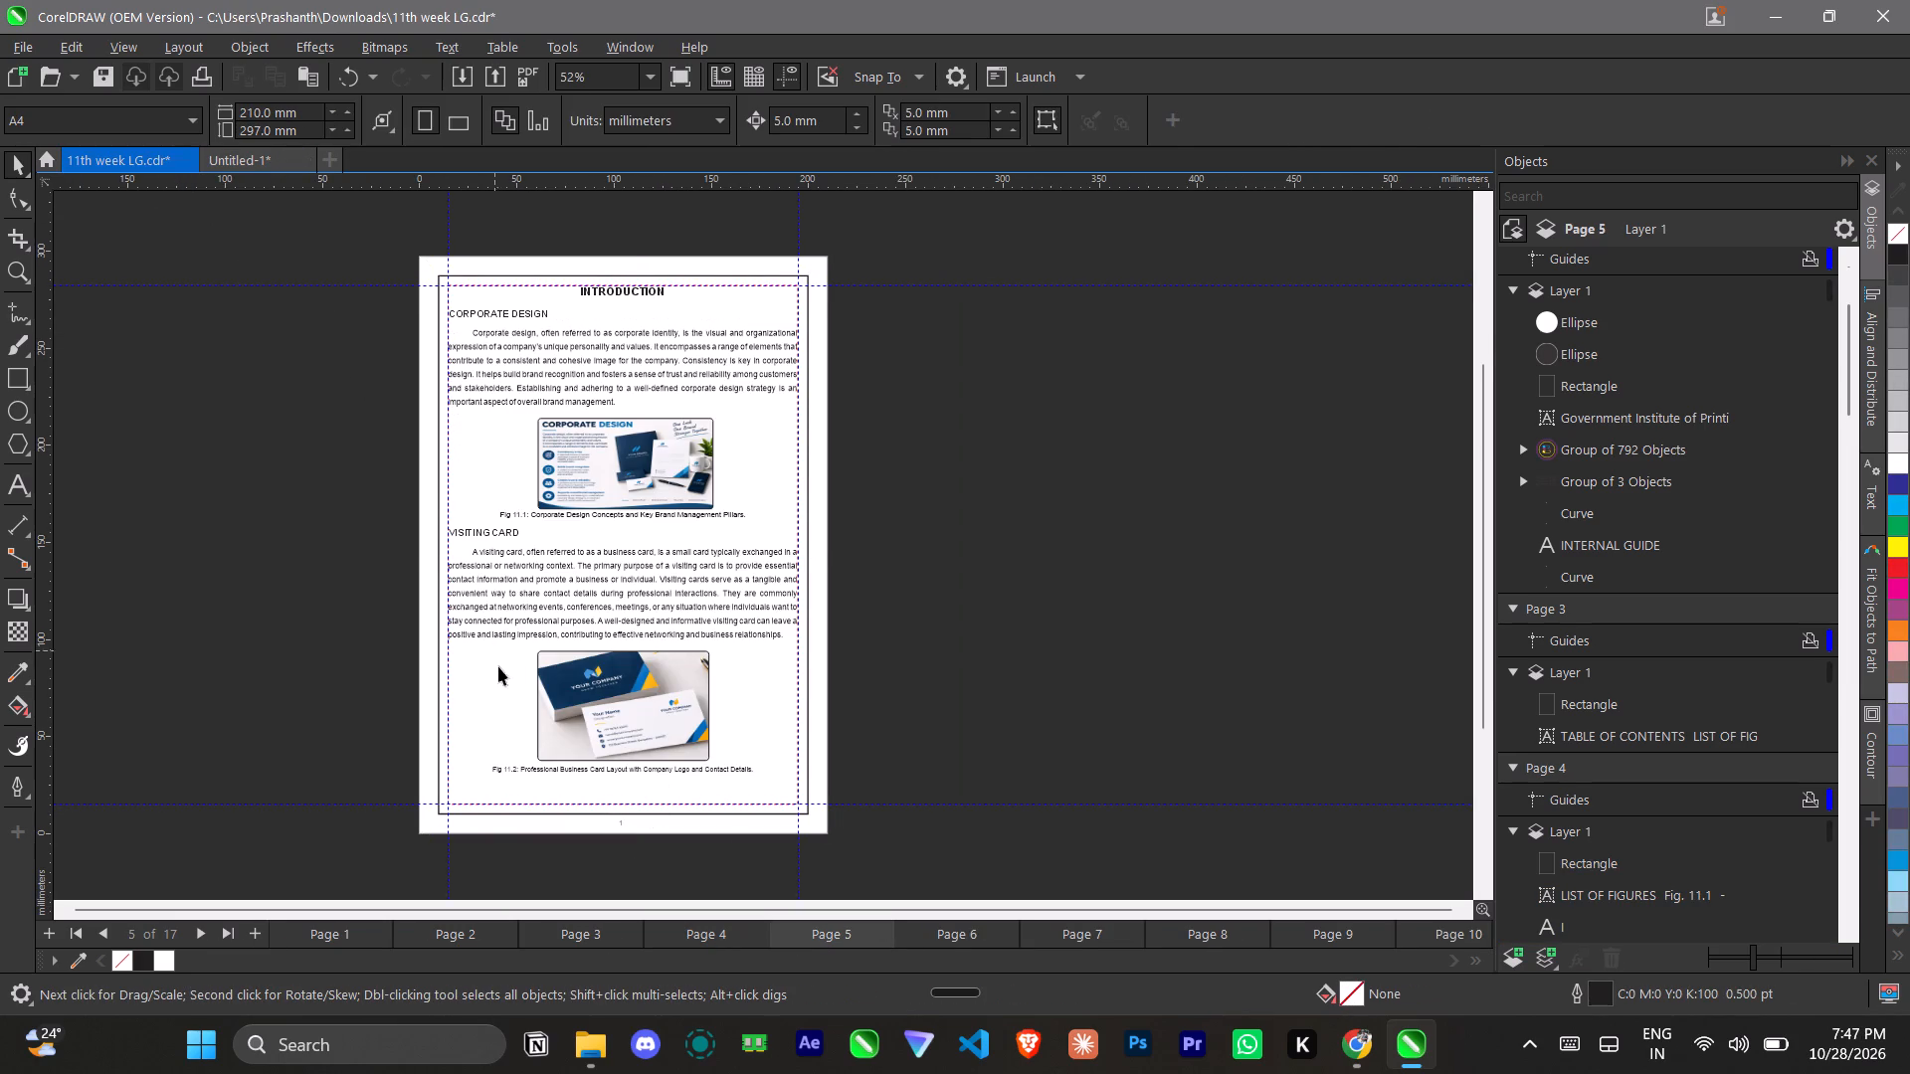
{"action": "left_click", "coordinate": [691, 943]}
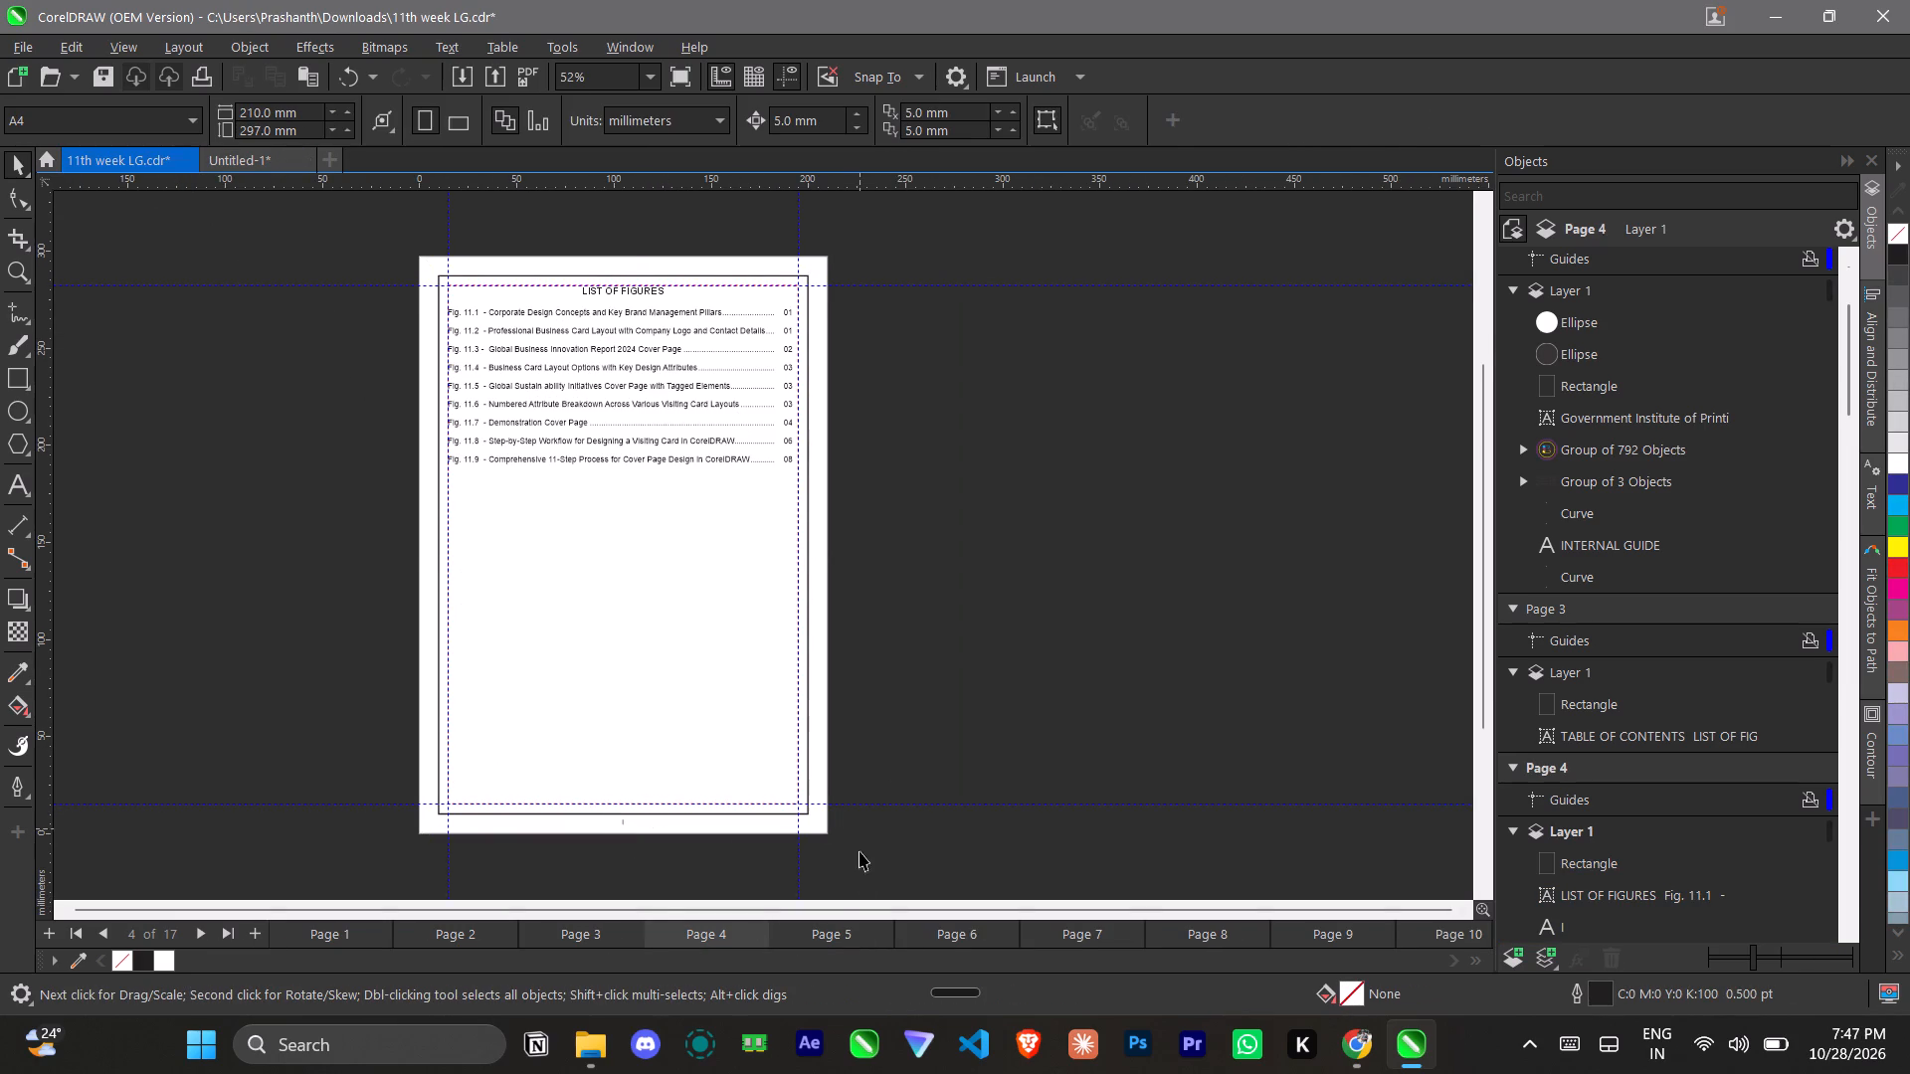
{"action": "left_click", "coordinate": [760, 934]}
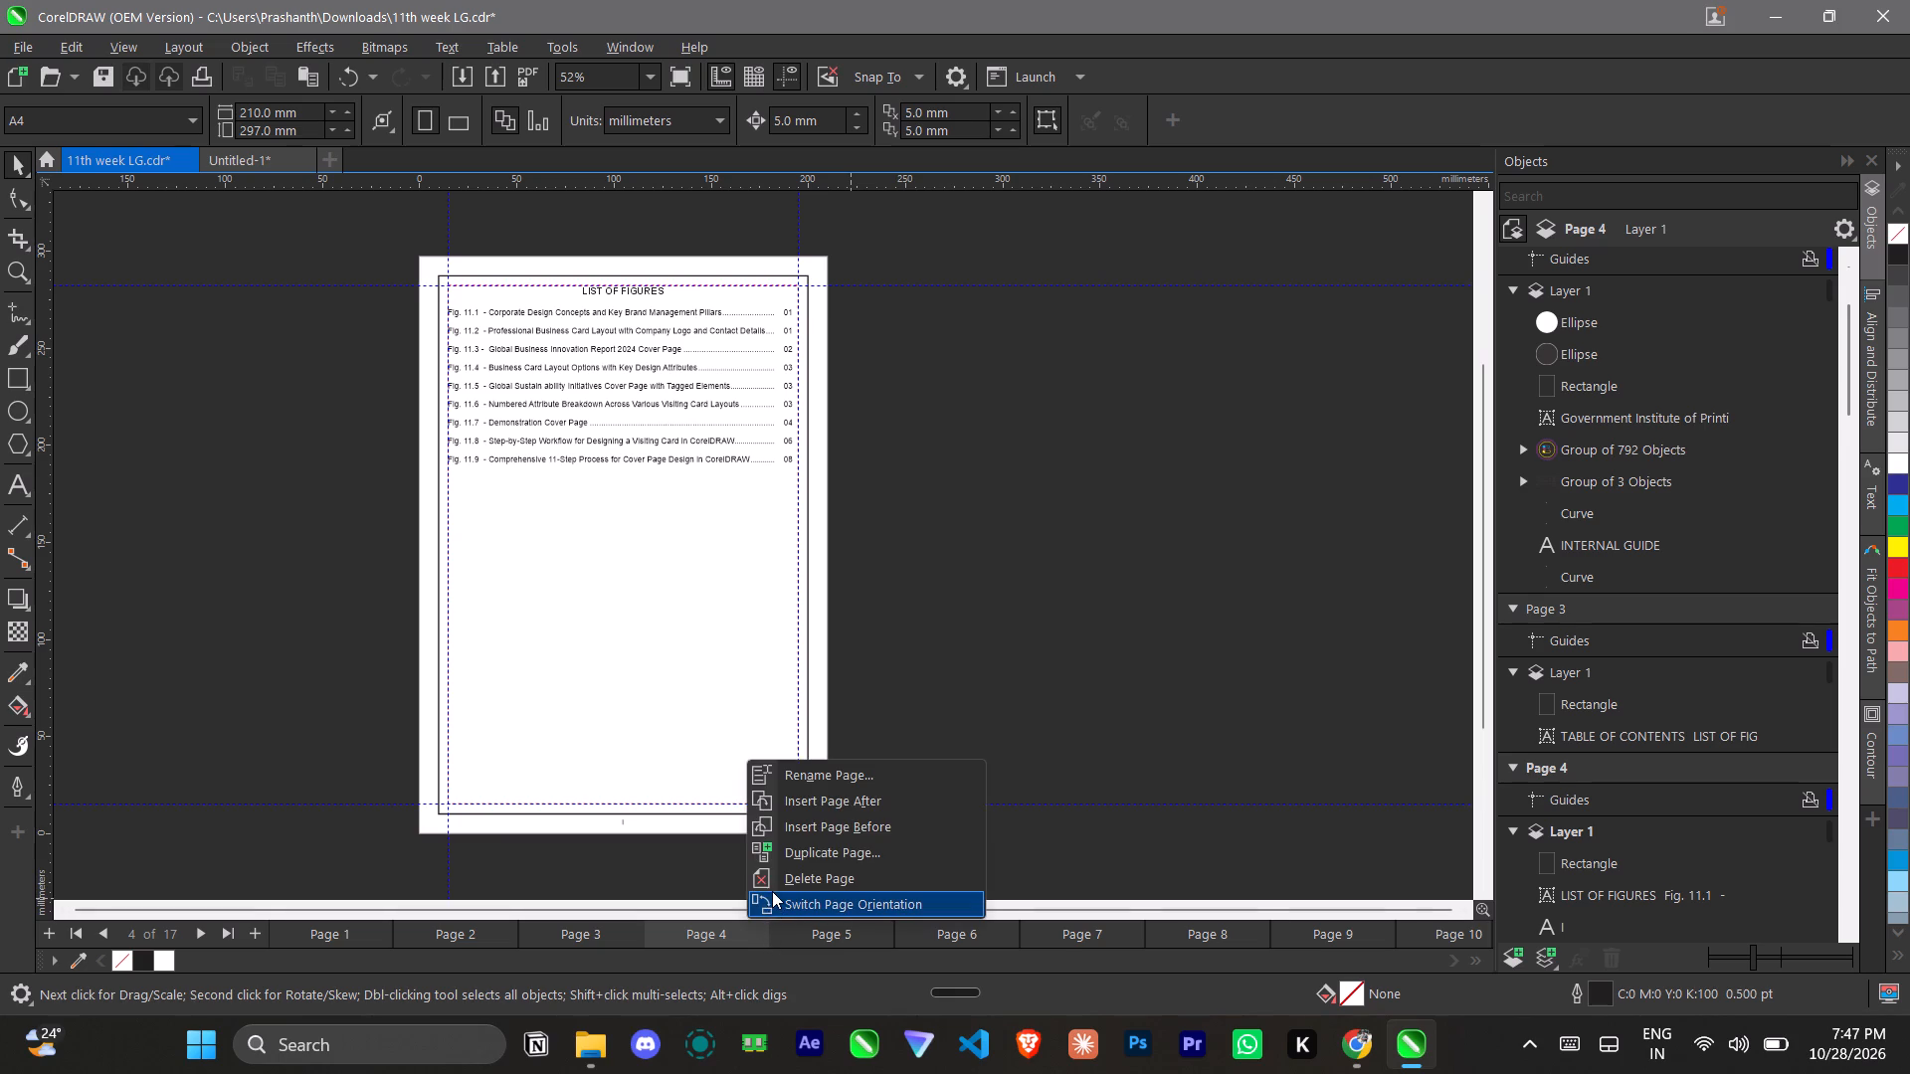
{"action": "left_click", "coordinate": [772, 891]}
Delete page 4, List of Figures, from the 11th week LG report.
{"action": "left_click", "coordinate": [756, 934]}
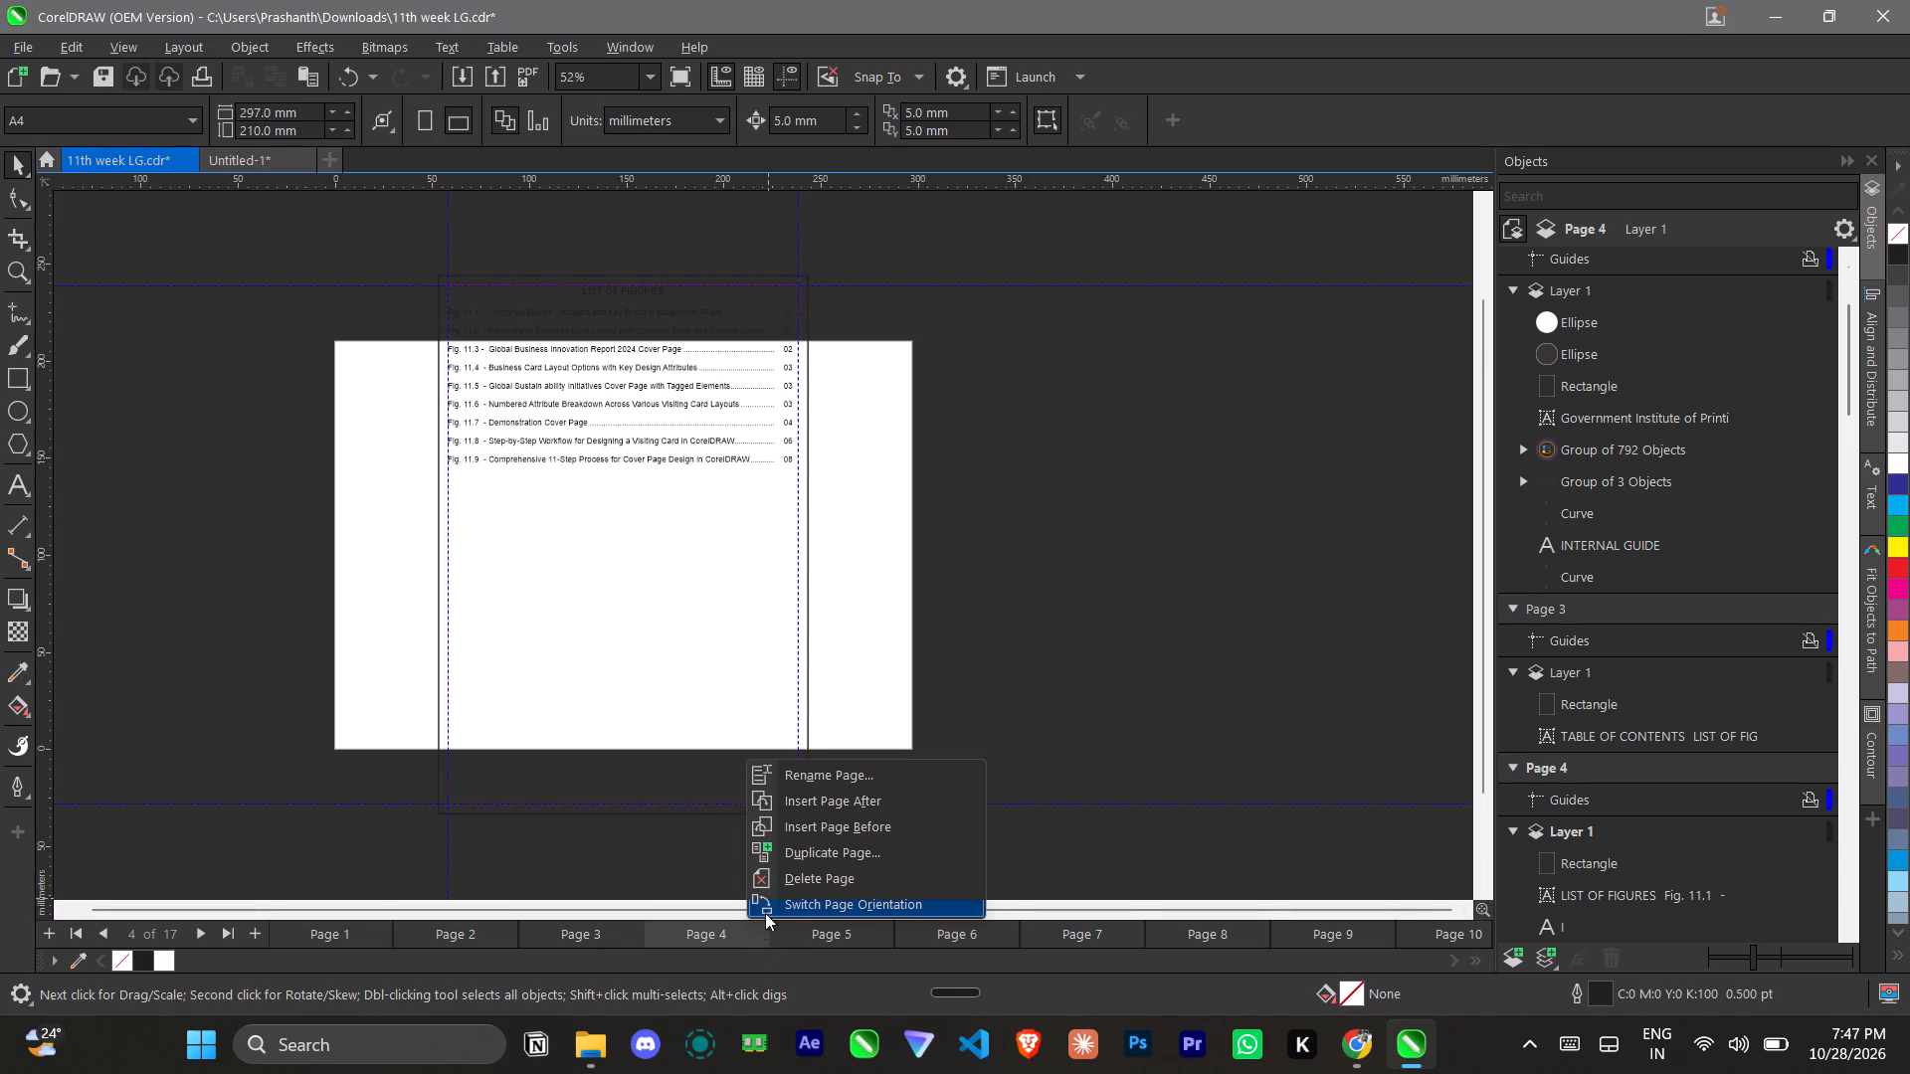
{"action": "left_click", "coordinate": [773, 883]}
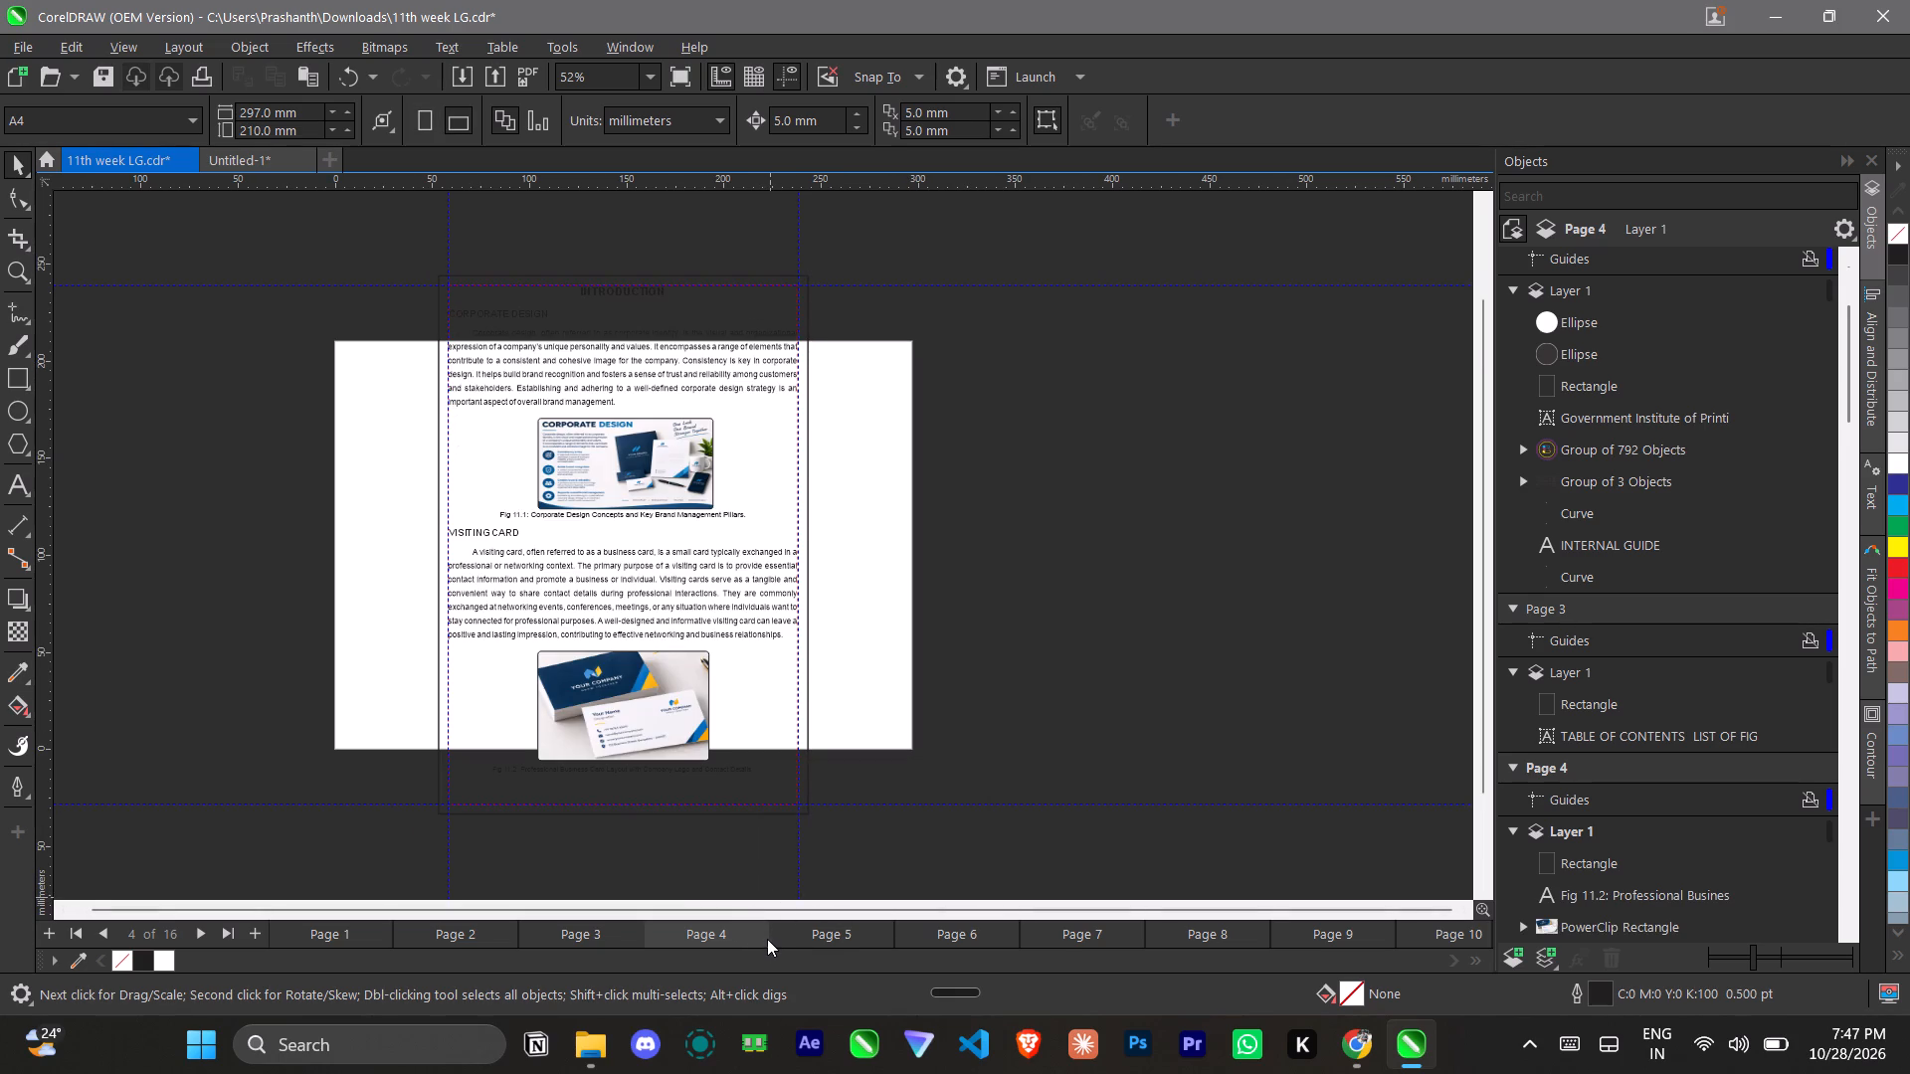
Switch the orientation of page 4, the Introduction page, back to portrait in 11th week LG.
{"action": "left_click", "coordinate": [755, 937]}
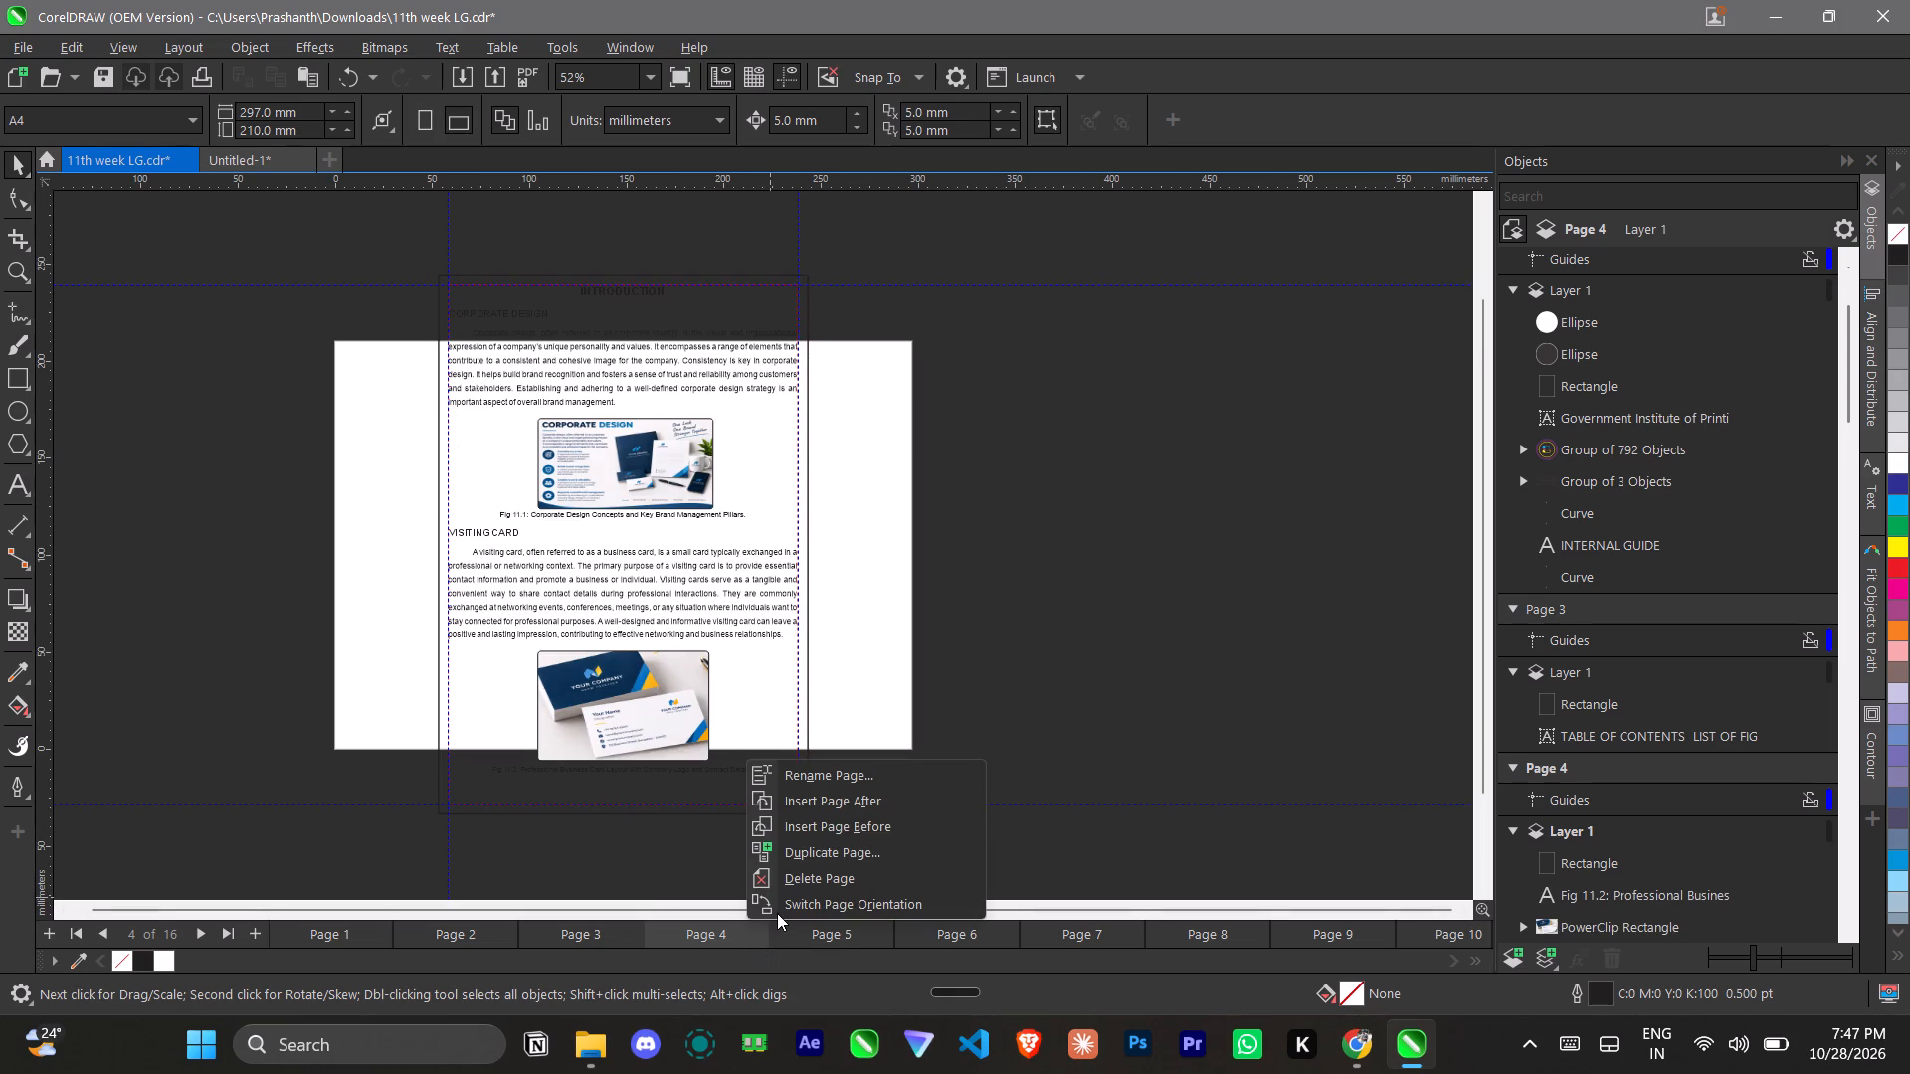
{"action": "left_click", "coordinate": [777, 913]}
Delete the Table of Contents, Certificate and cover pages, pages 3, 2 and 1, from the 11th week LG report.
{"action": "left_click", "coordinate": [619, 934]}
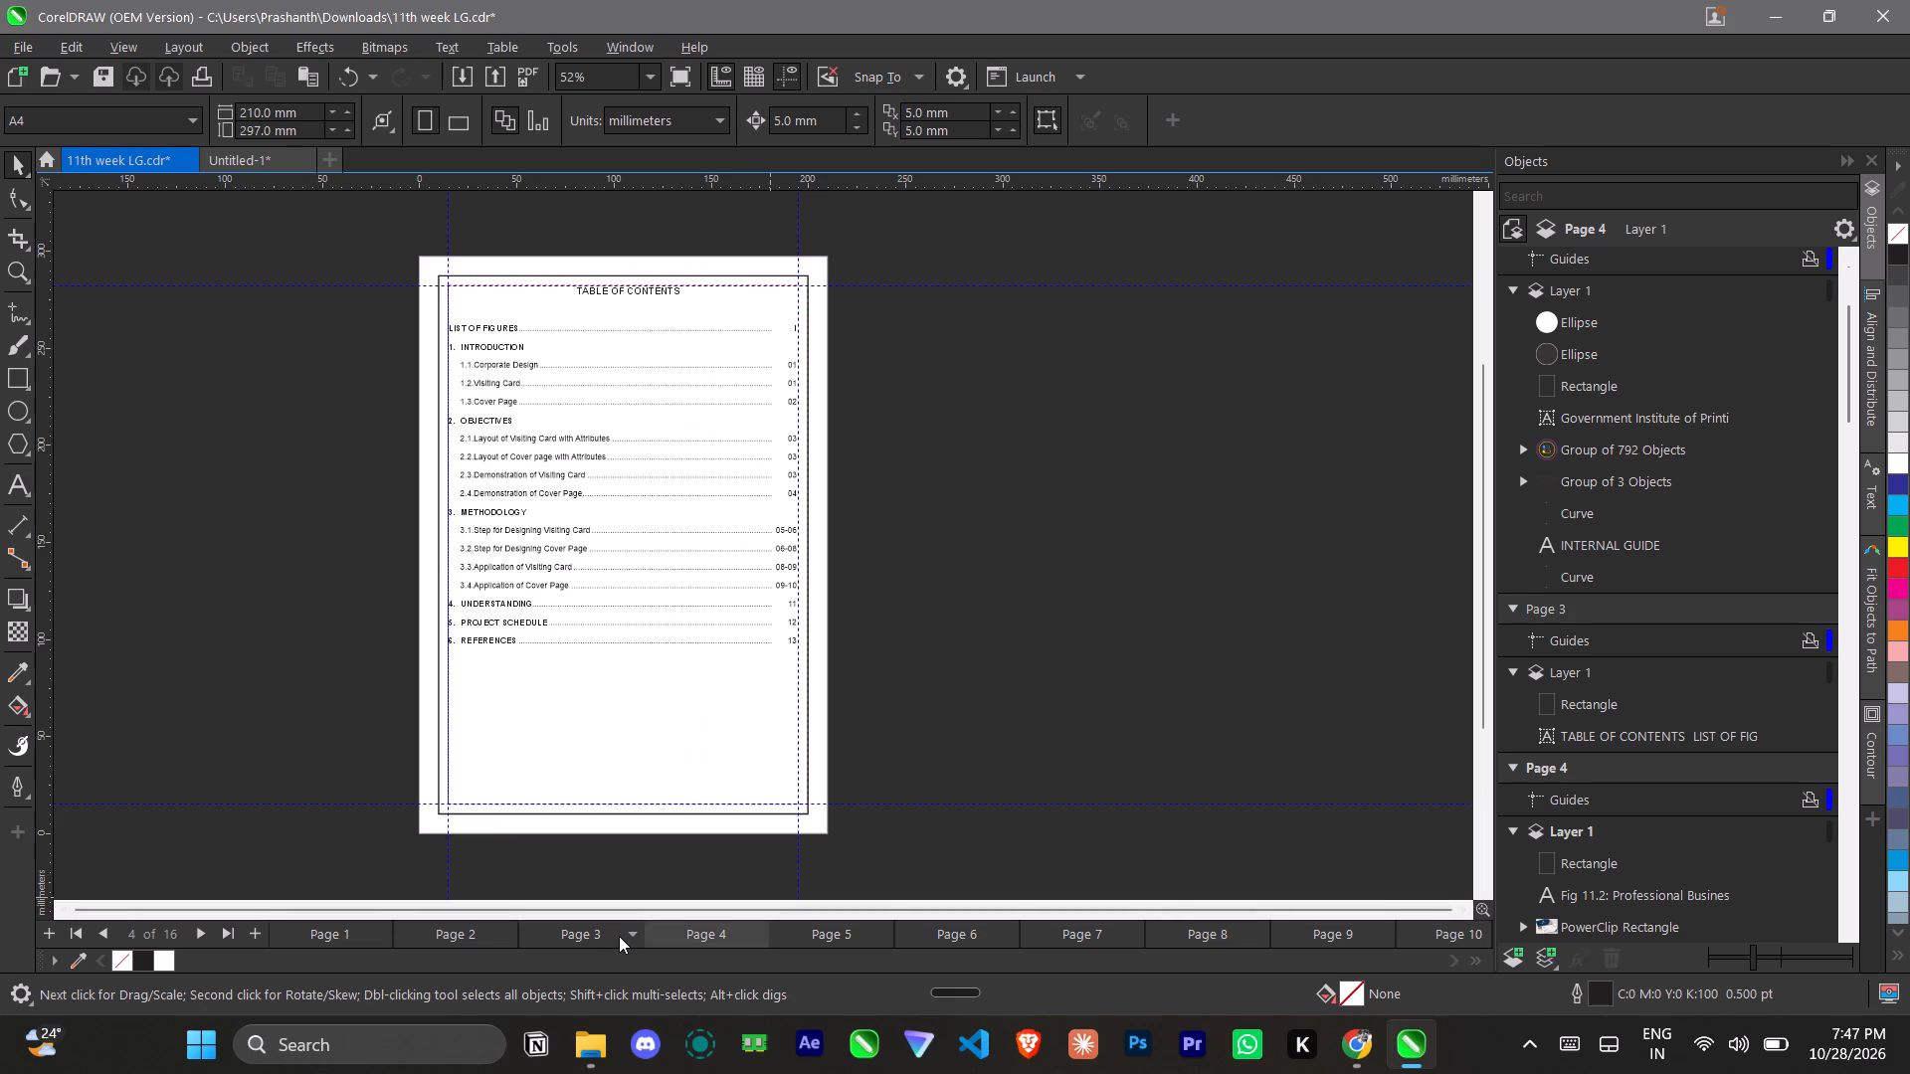
{"action": "left_click", "coordinate": [633, 930]}
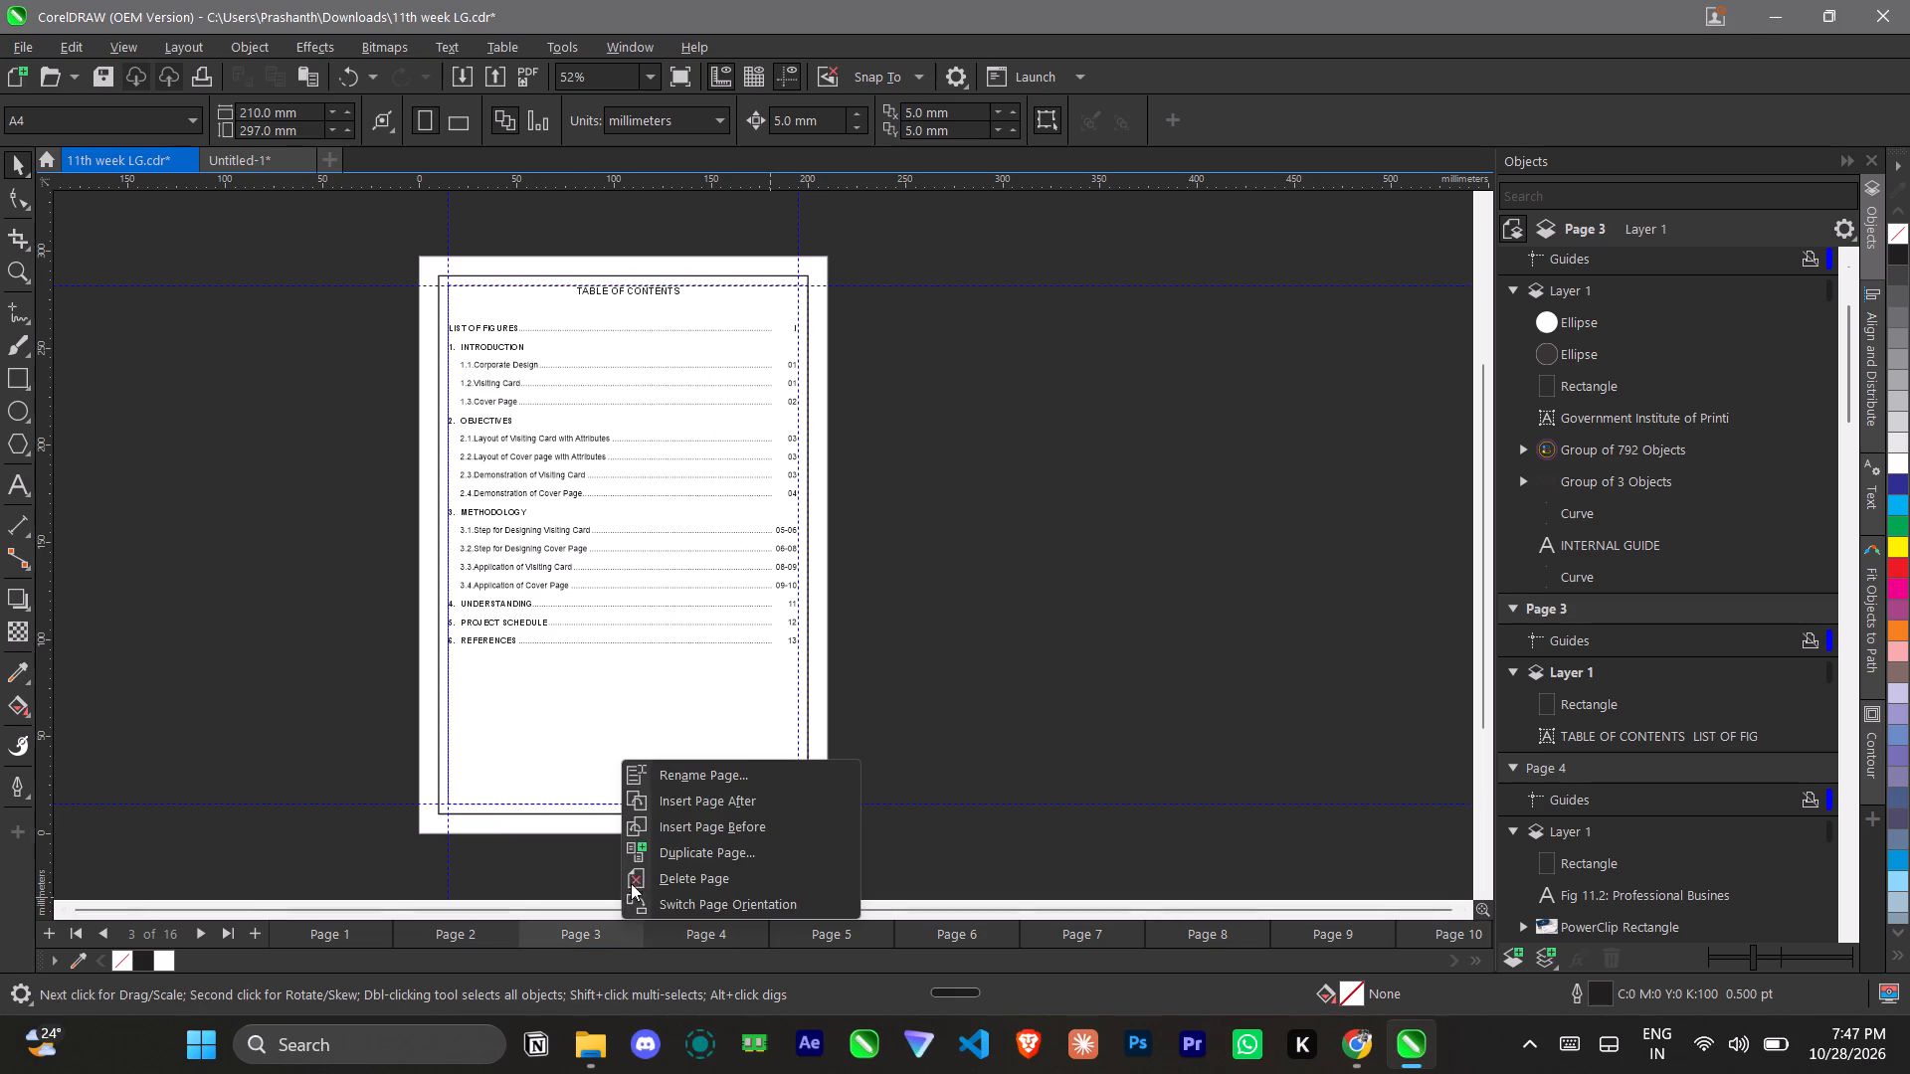
{"action": "left_click", "coordinate": [637, 876]}
{"action": "left_click", "coordinate": [507, 936]}
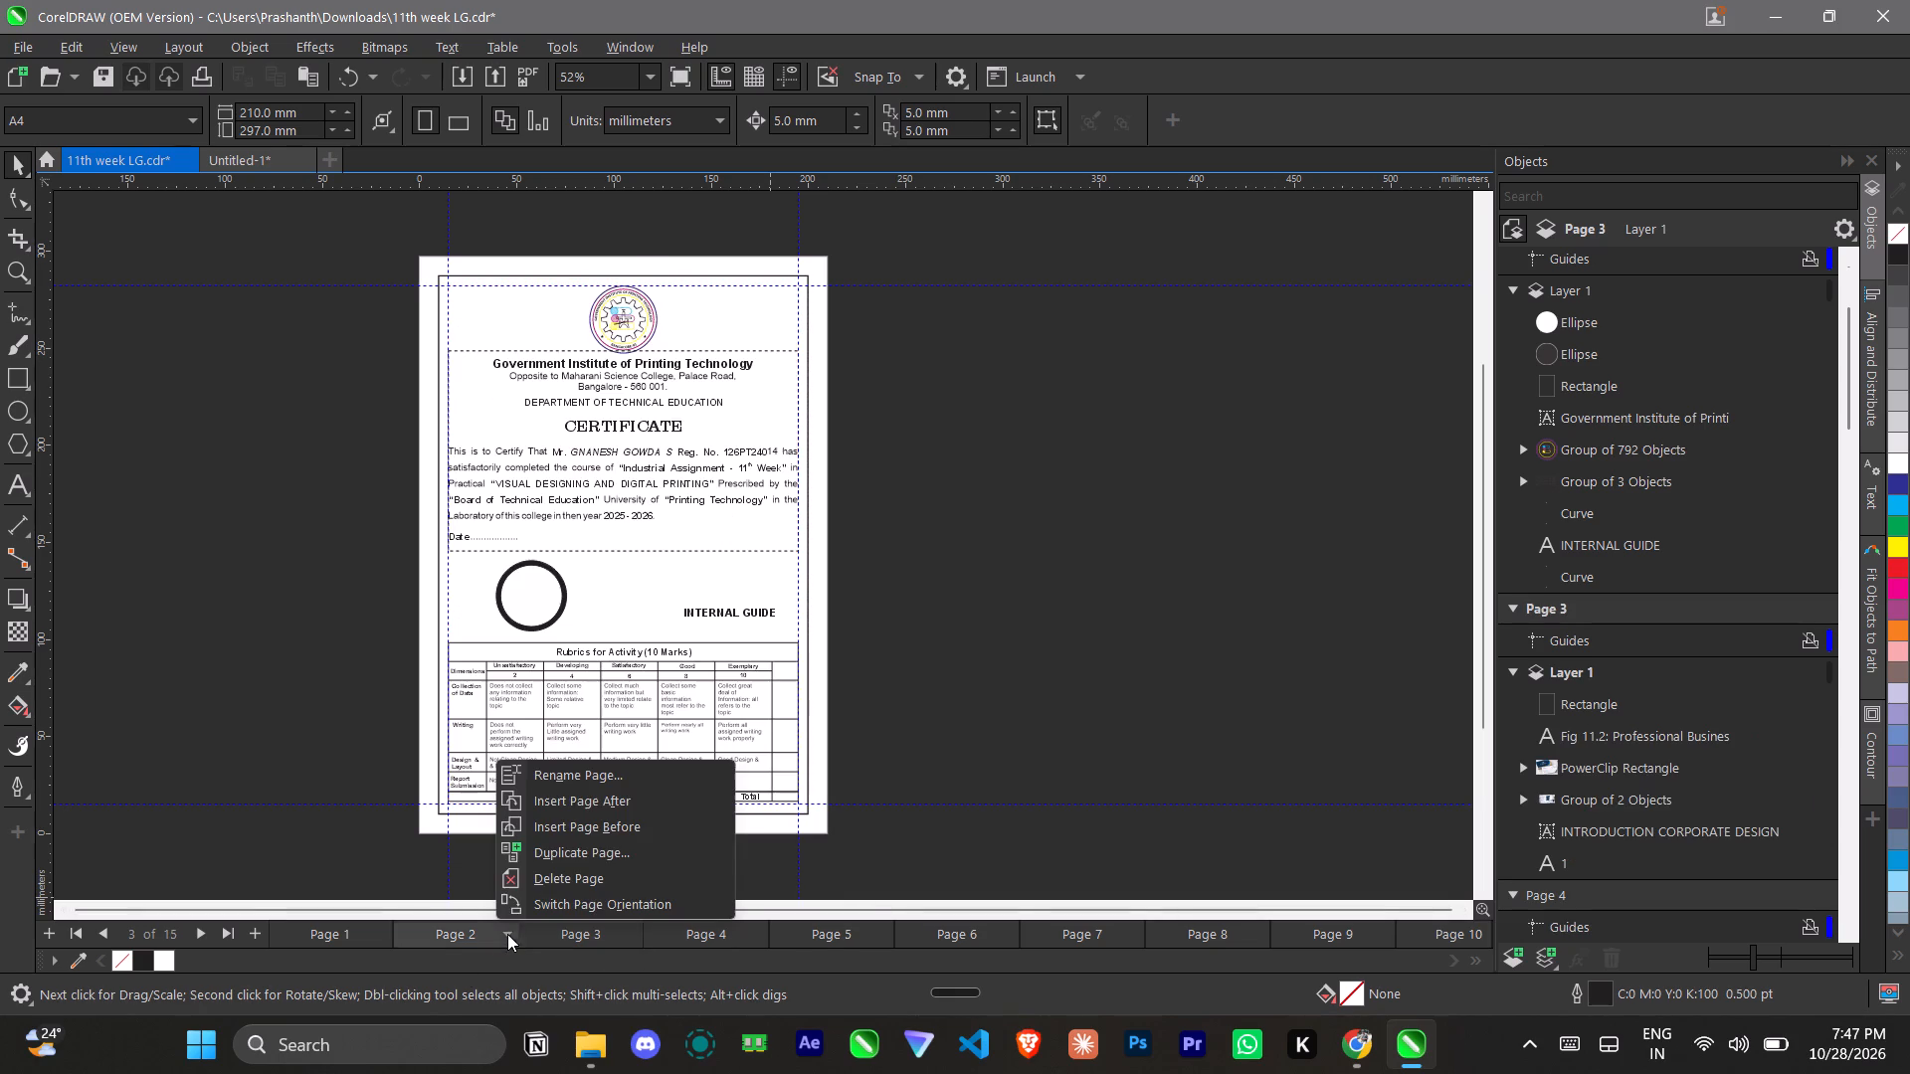
{"action": "left_click", "coordinate": [525, 888]}
{"action": "left_click", "coordinate": [382, 935]}
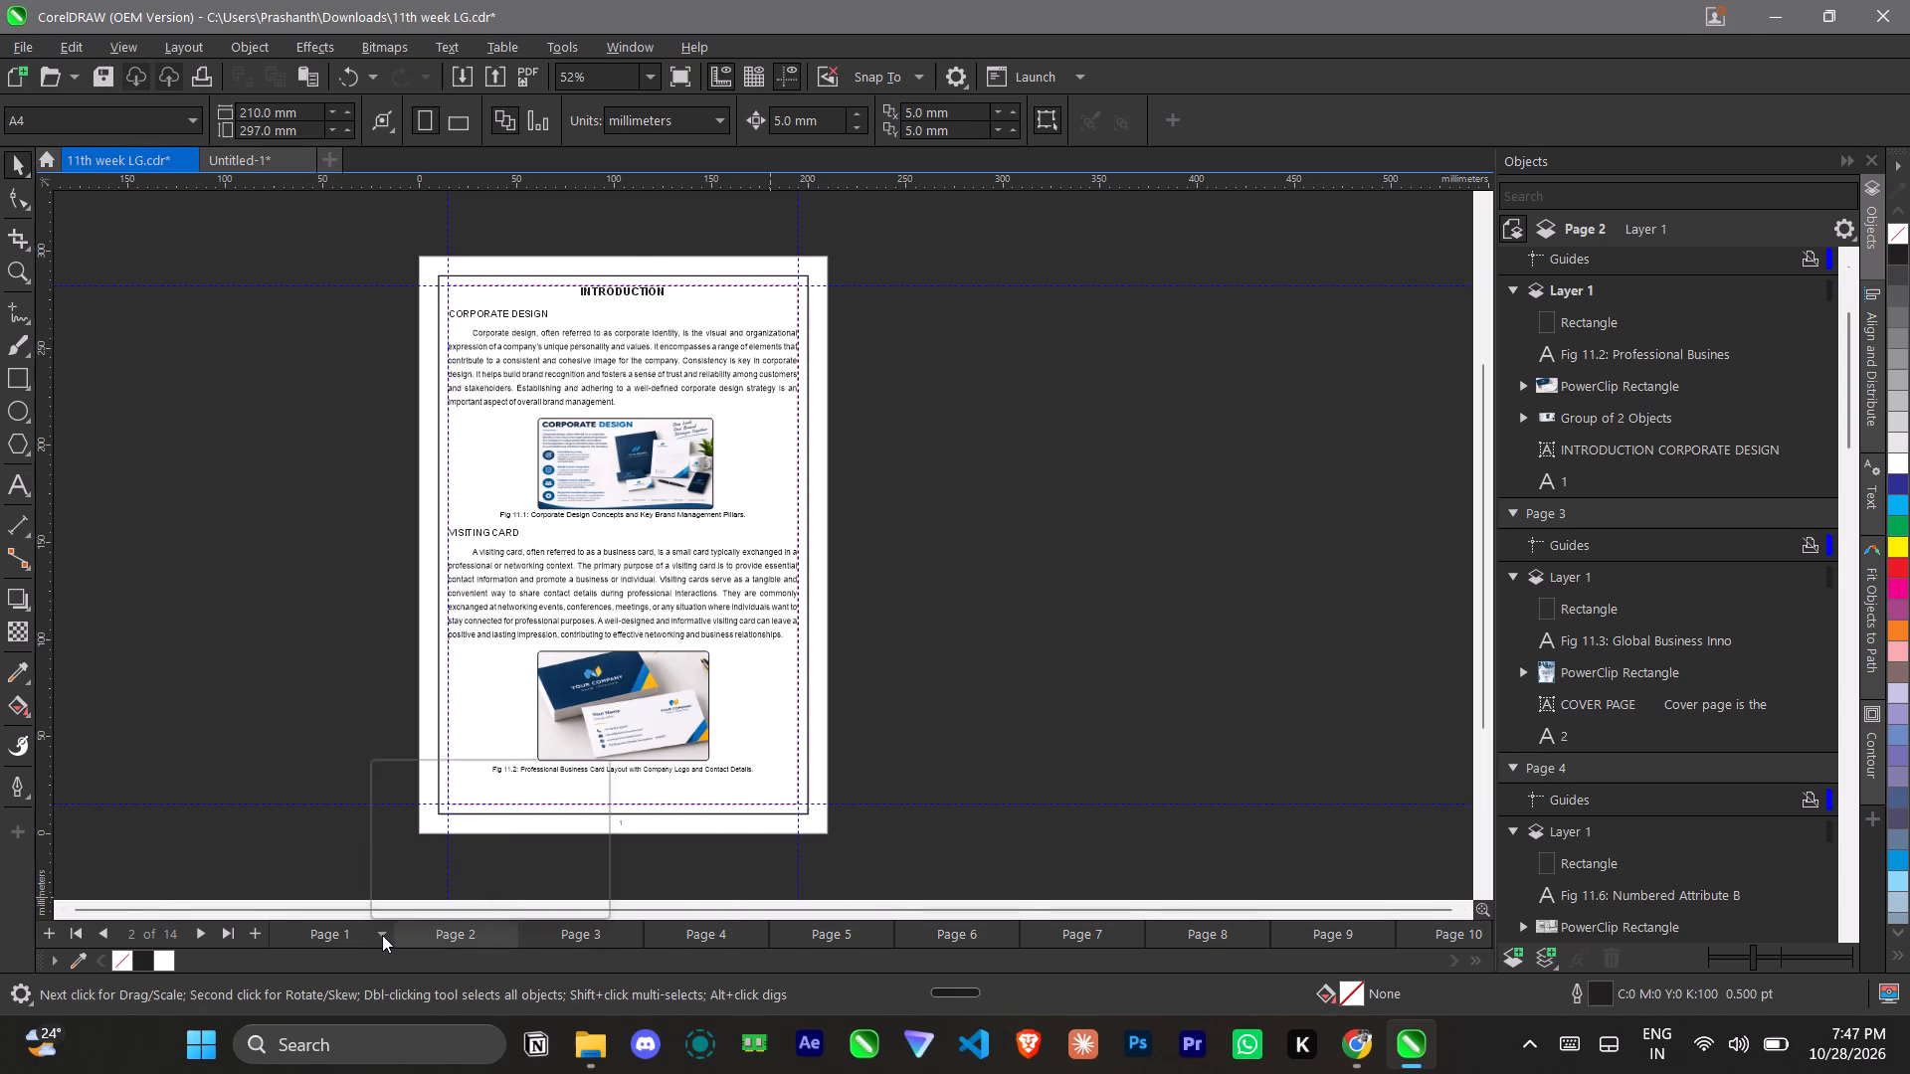
{"action": "left_click", "coordinate": [390, 887]}
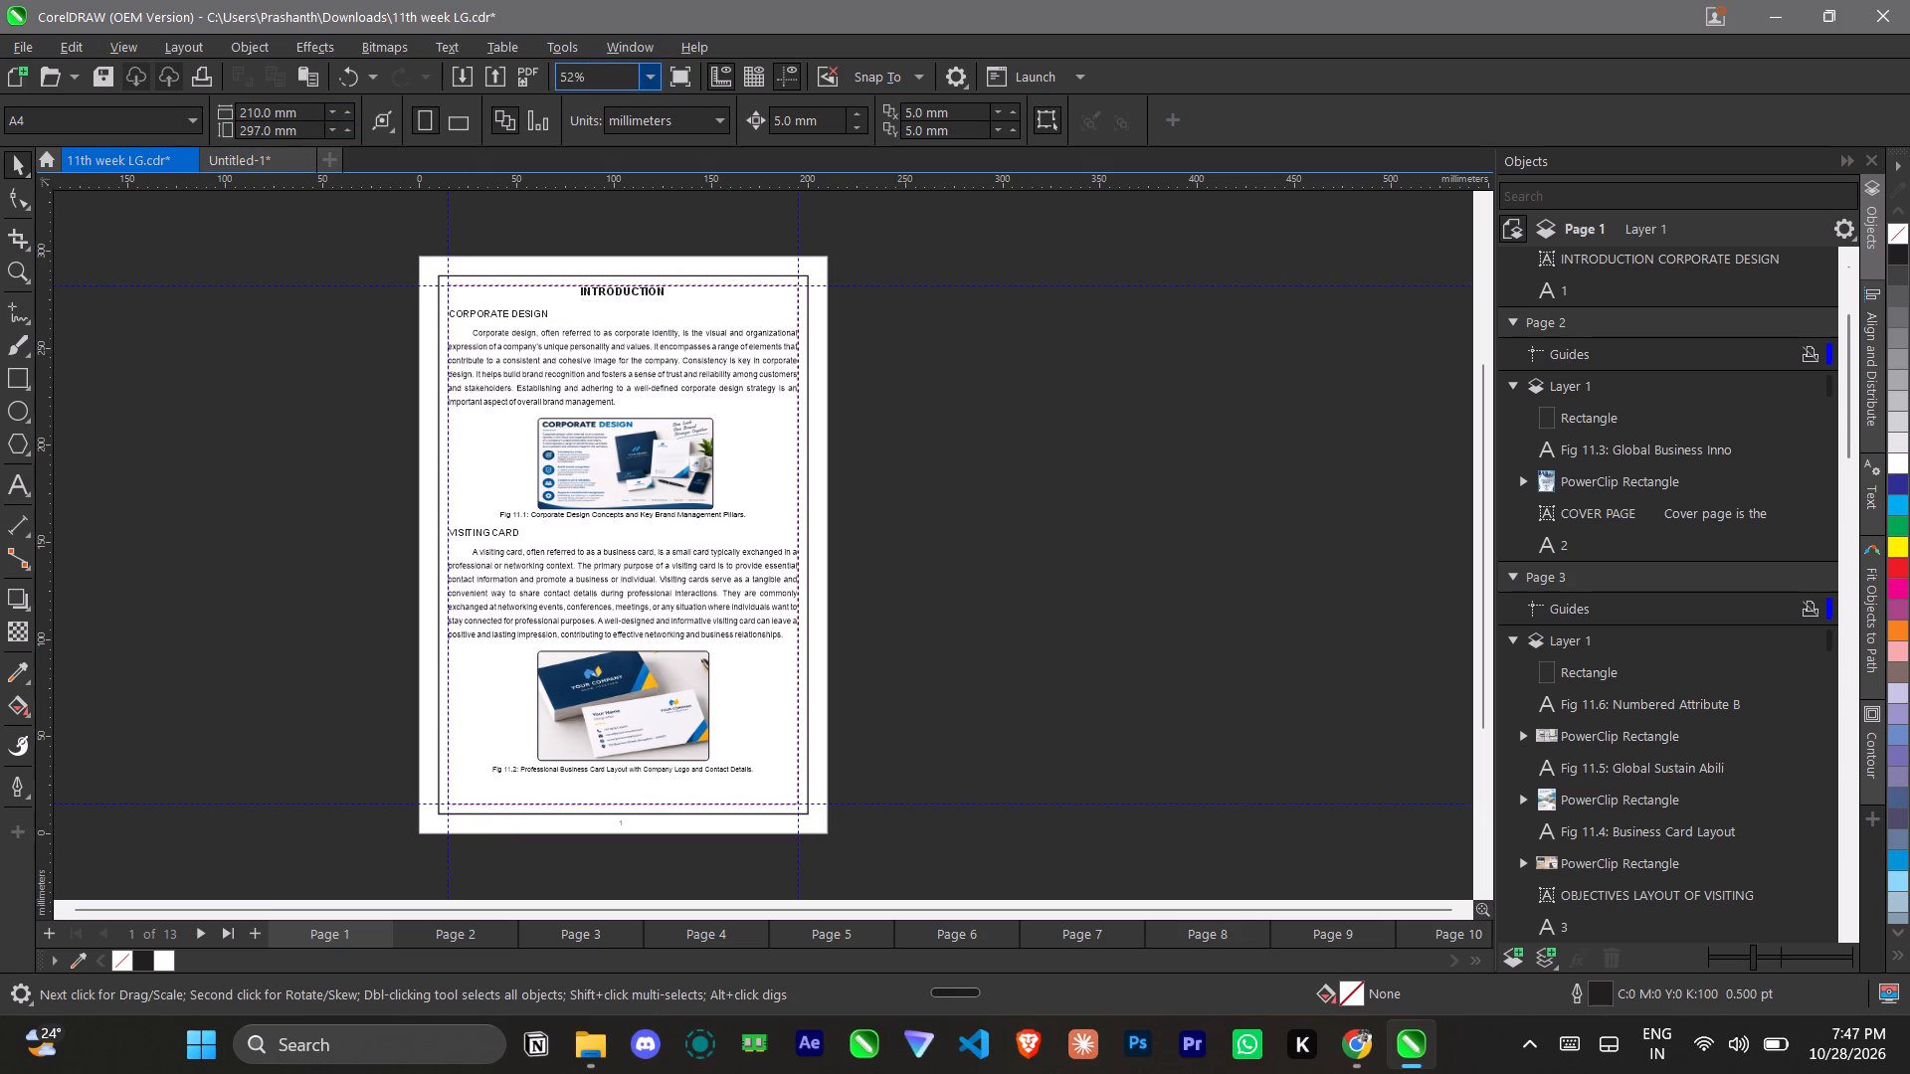
Export the 11th week LG report in PDF format to the corel draw folder under the file name 11th 2 Danny.
{"action": "left_click", "coordinate": [487, 78]}
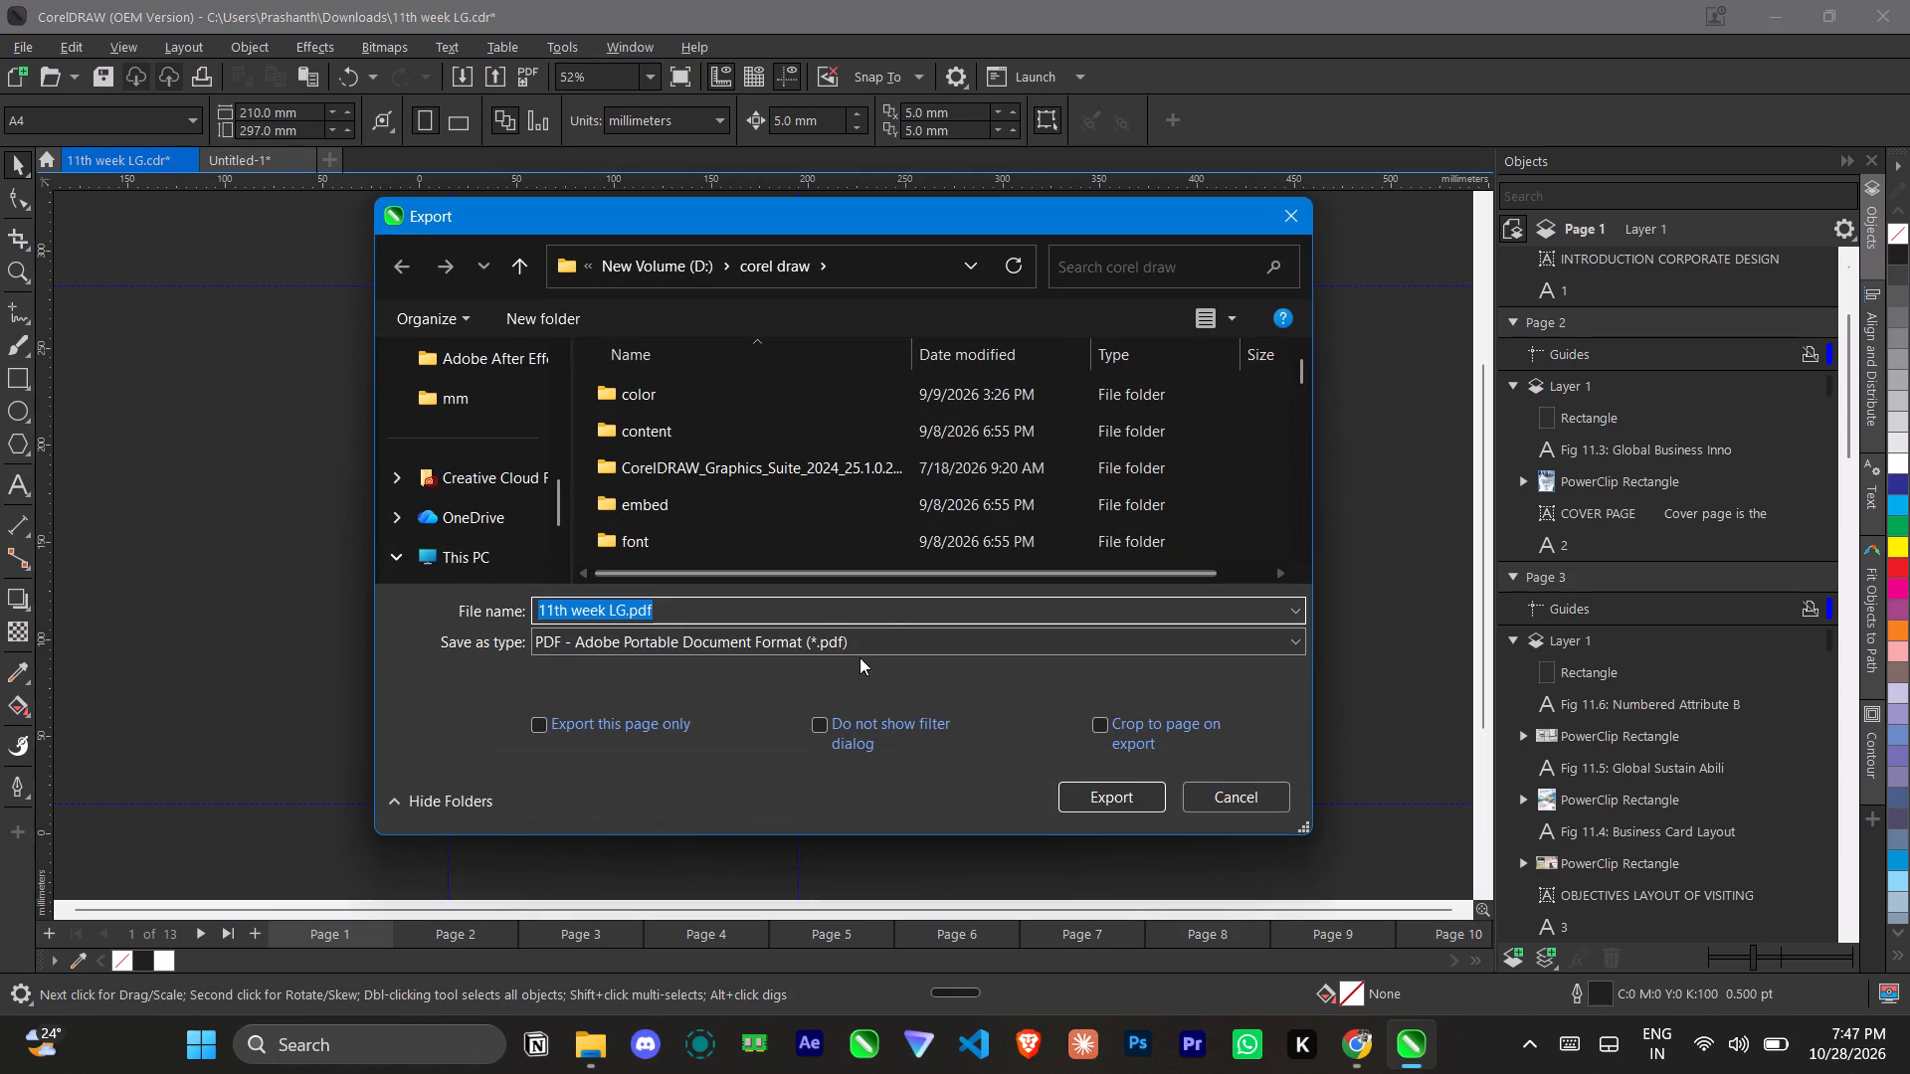
{"action": "left_click", "coordinate": [815, 602]}
{"action": "key", "text": "BackSpace"}
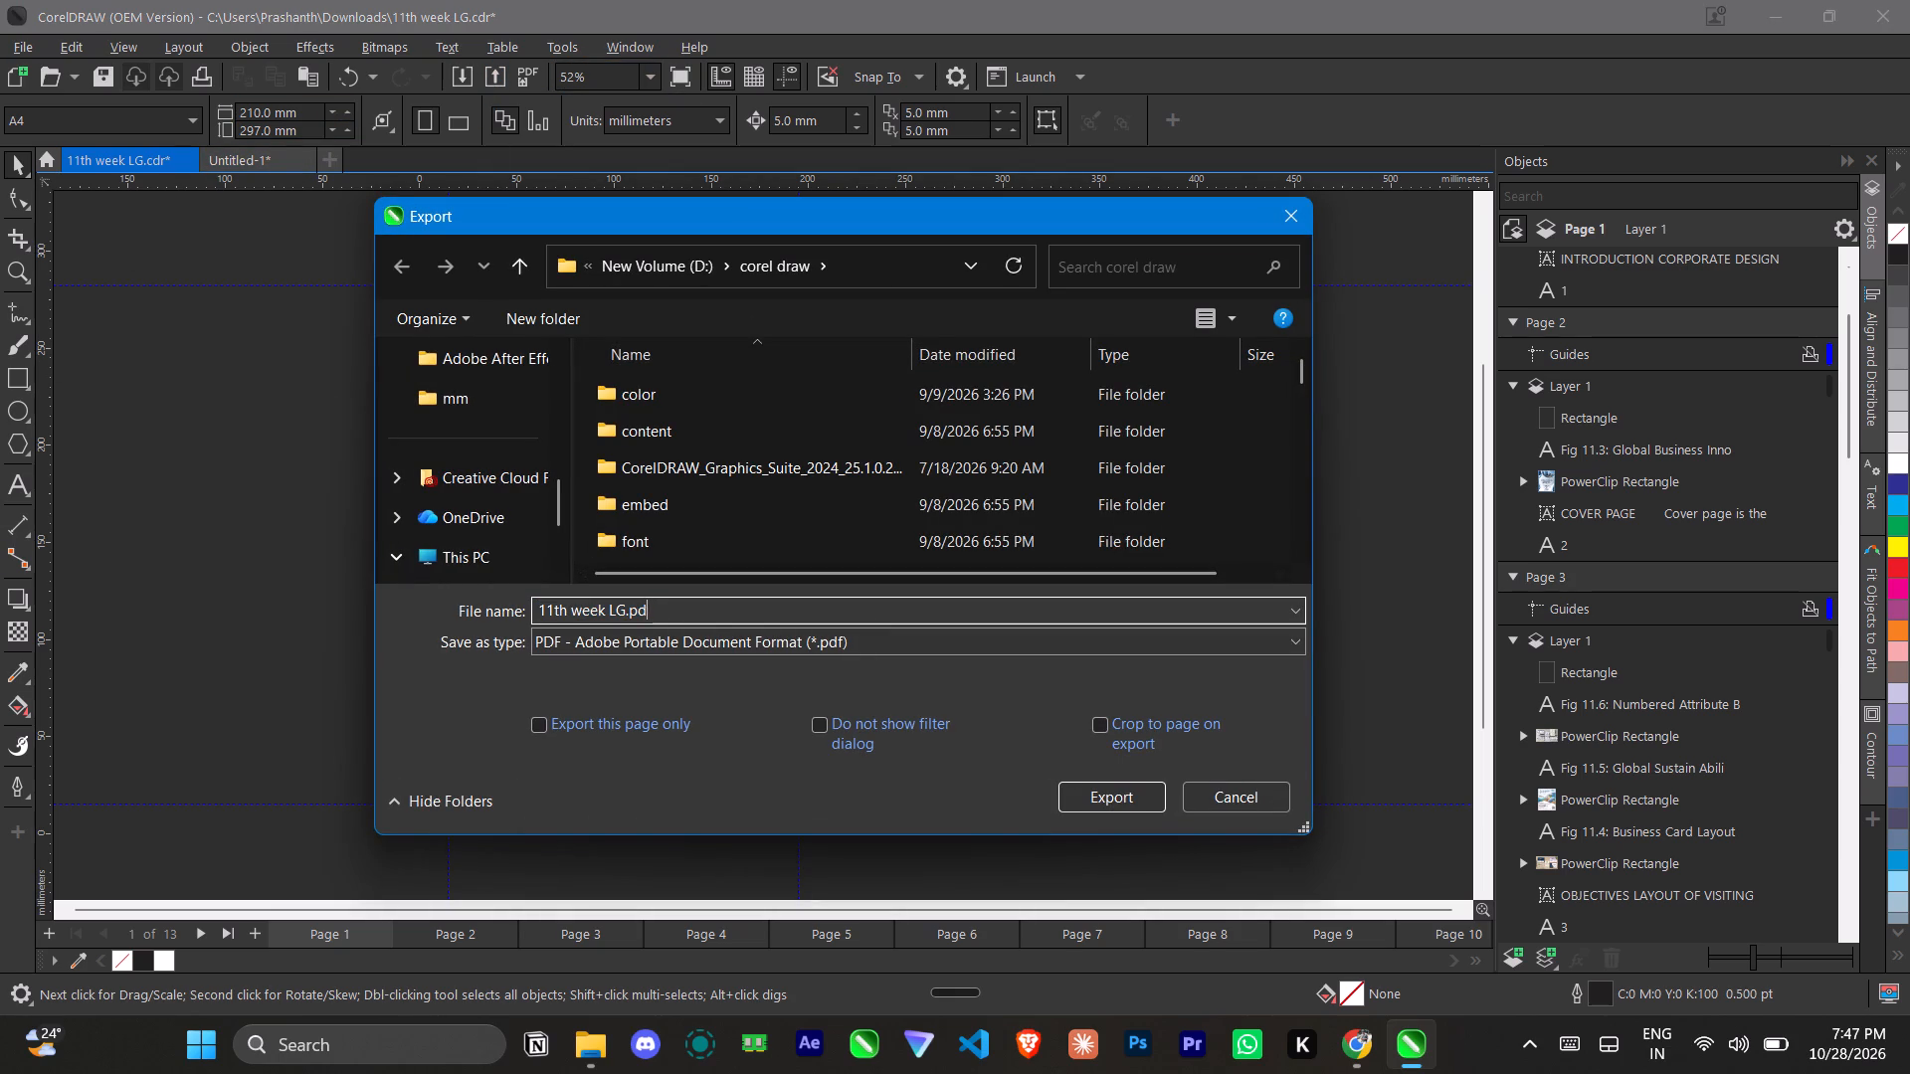
{"action": "key", "text": "BackSpace"}
{"action": "key", "text": "BackSpace"}
{"action": "key", "text": "BackSpace"}
{"action": "key", "text": "BackSpace"}
{"action": "key", "text": "BackSpace"}
{"action": "key", "text": "BackSpace"}
{"action": "key", "text": "BackSpace"}
{"action": "key", "text": "BackSpace"}
{"action": "key", "text": "BackSpace"}
{"action": "key", "text": "BackSpace"}
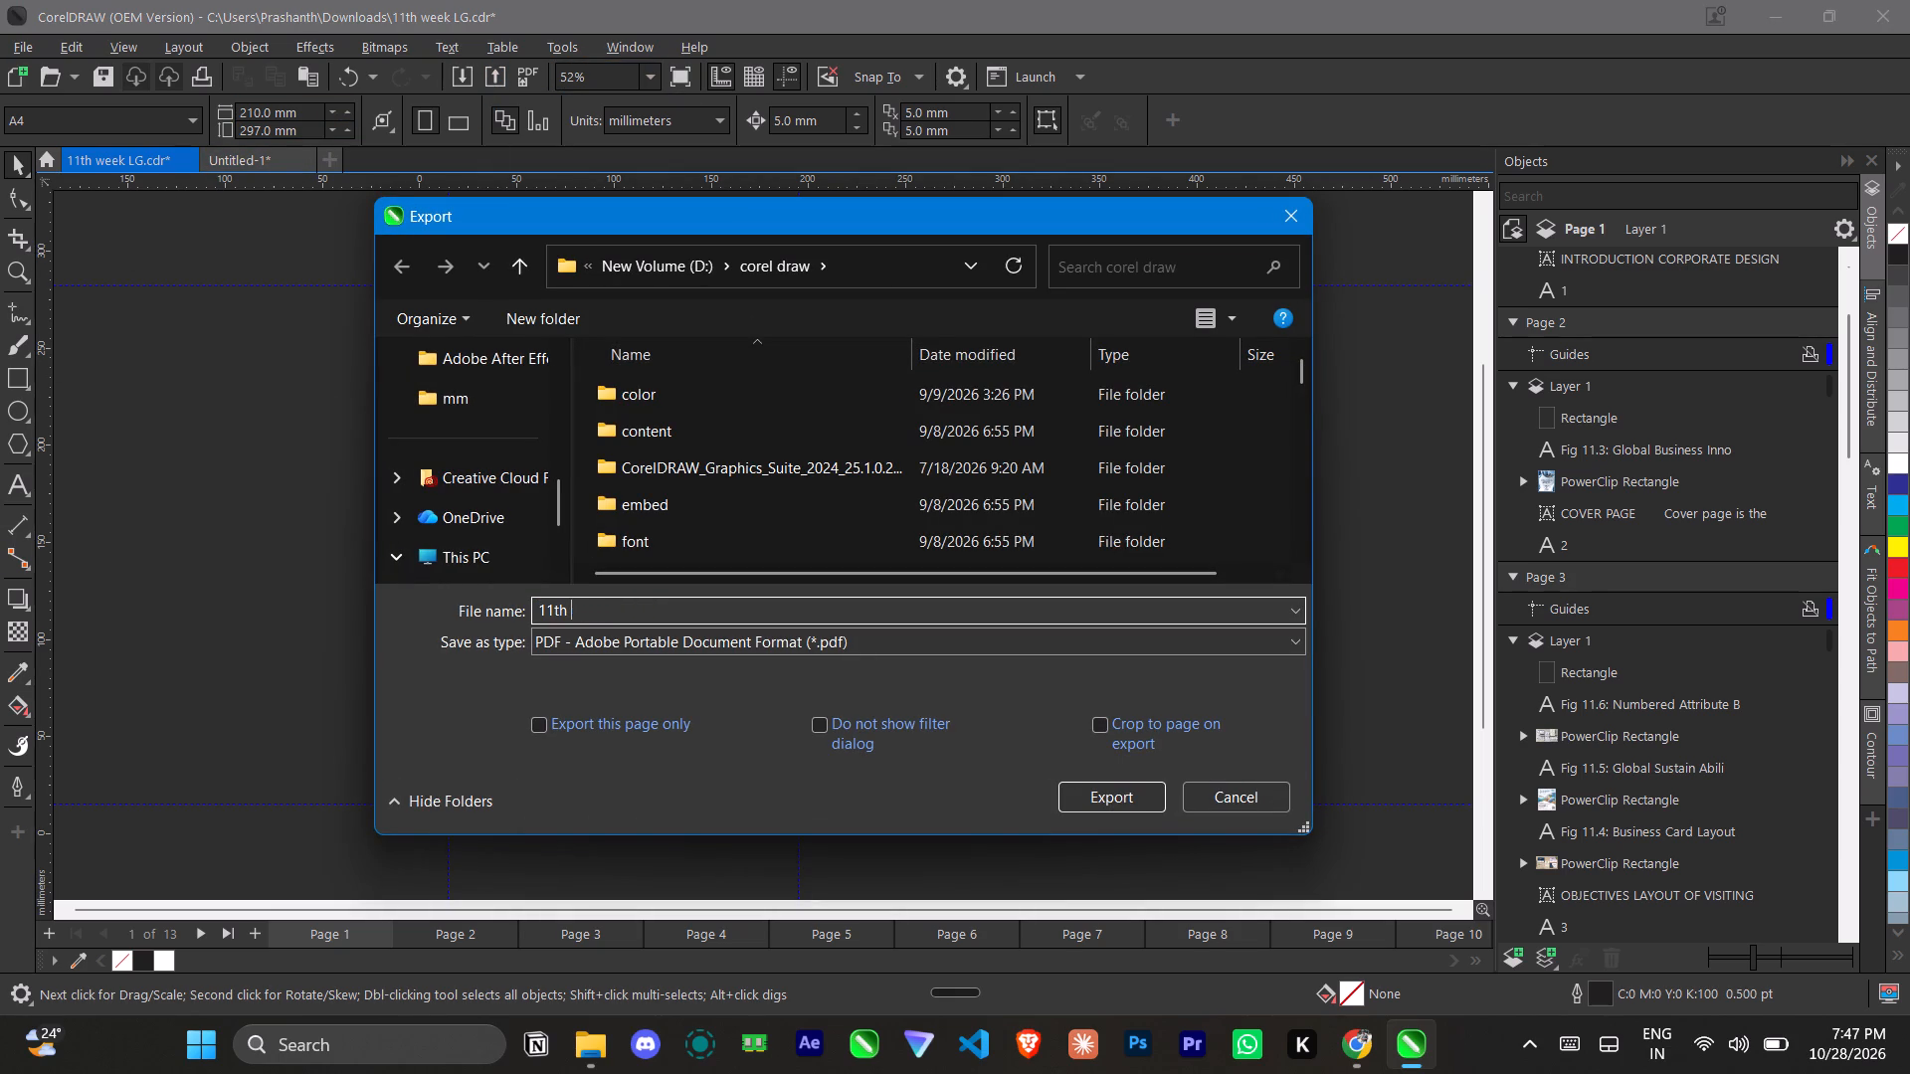
{"action": "type", "text": "2"}
{"action": "key", "text": "space"}
{"action": "type", "text": "anny"}
{"action": "left_click", "coordinate": [1098, 807]}
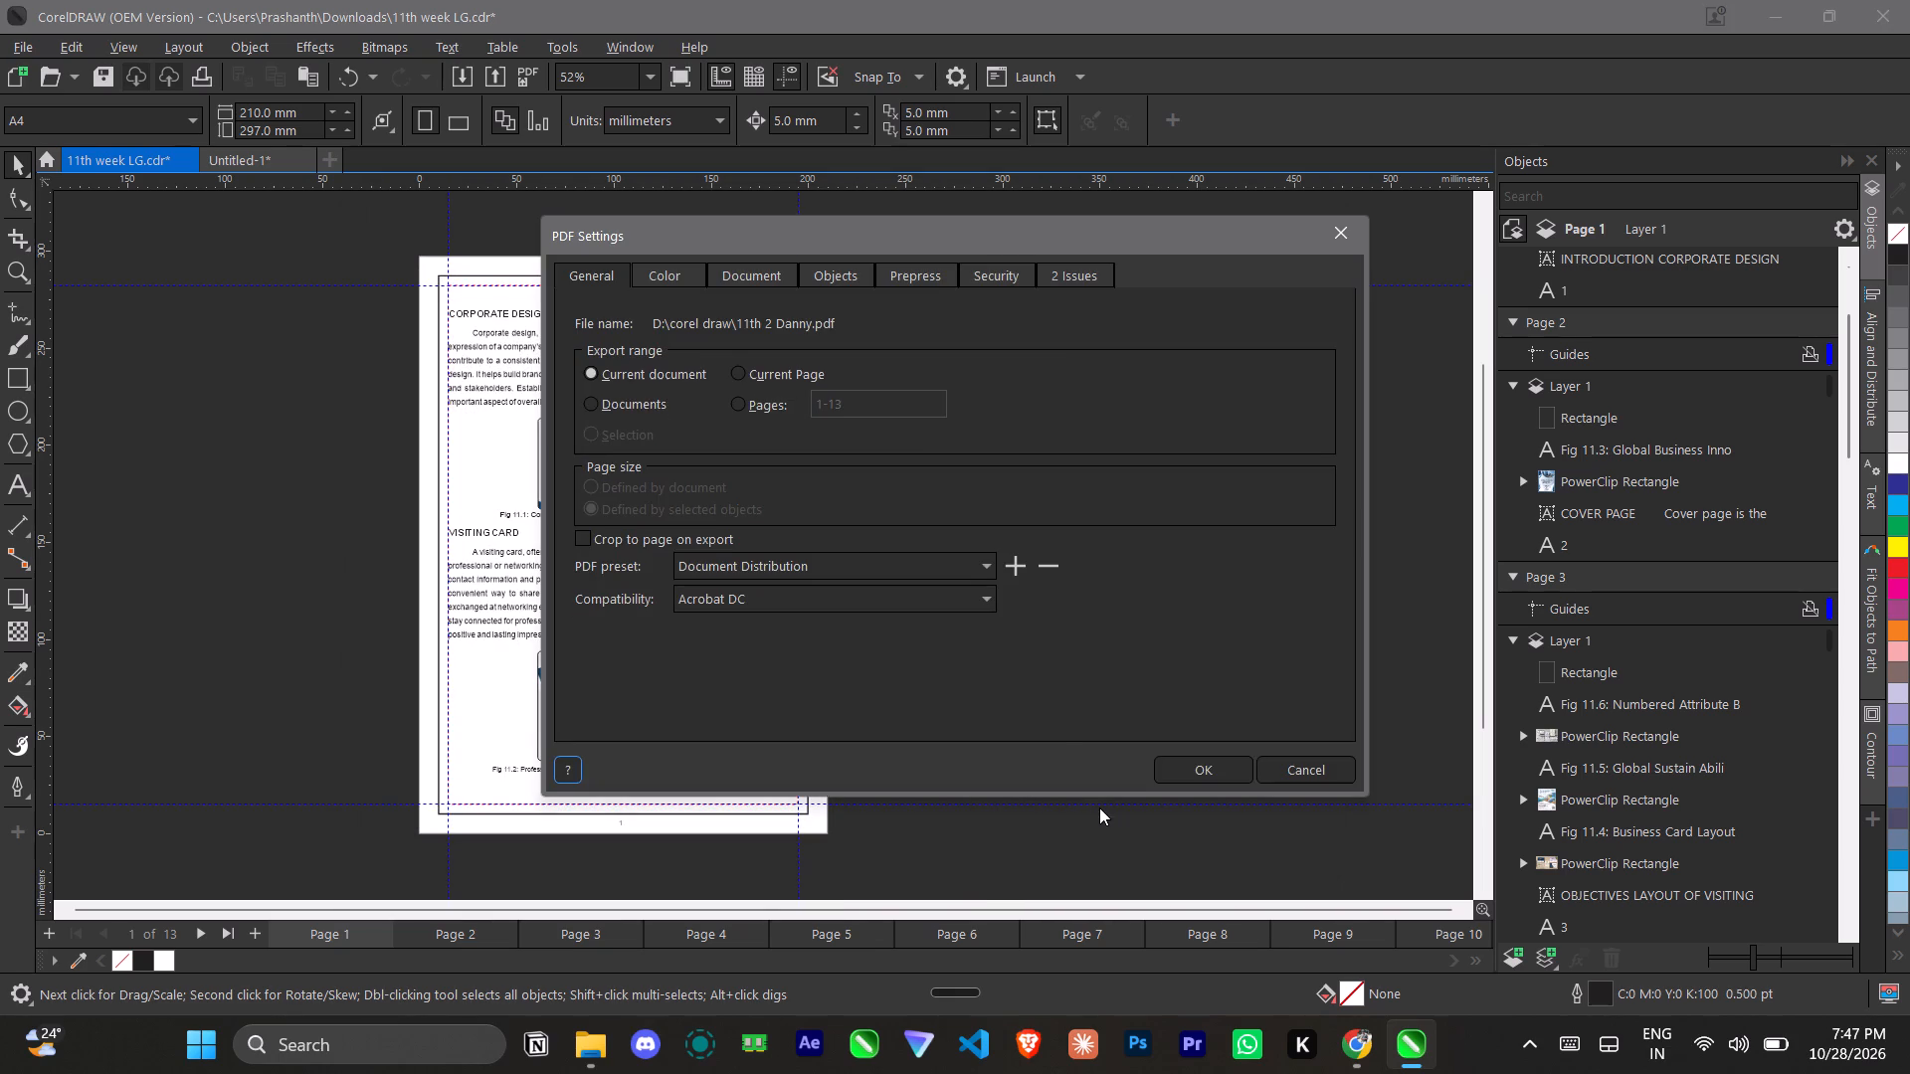
Set the PDF export range to pages 1-13 and complete the export.
{"action": "left_click", "coordinate": [740, 403]}
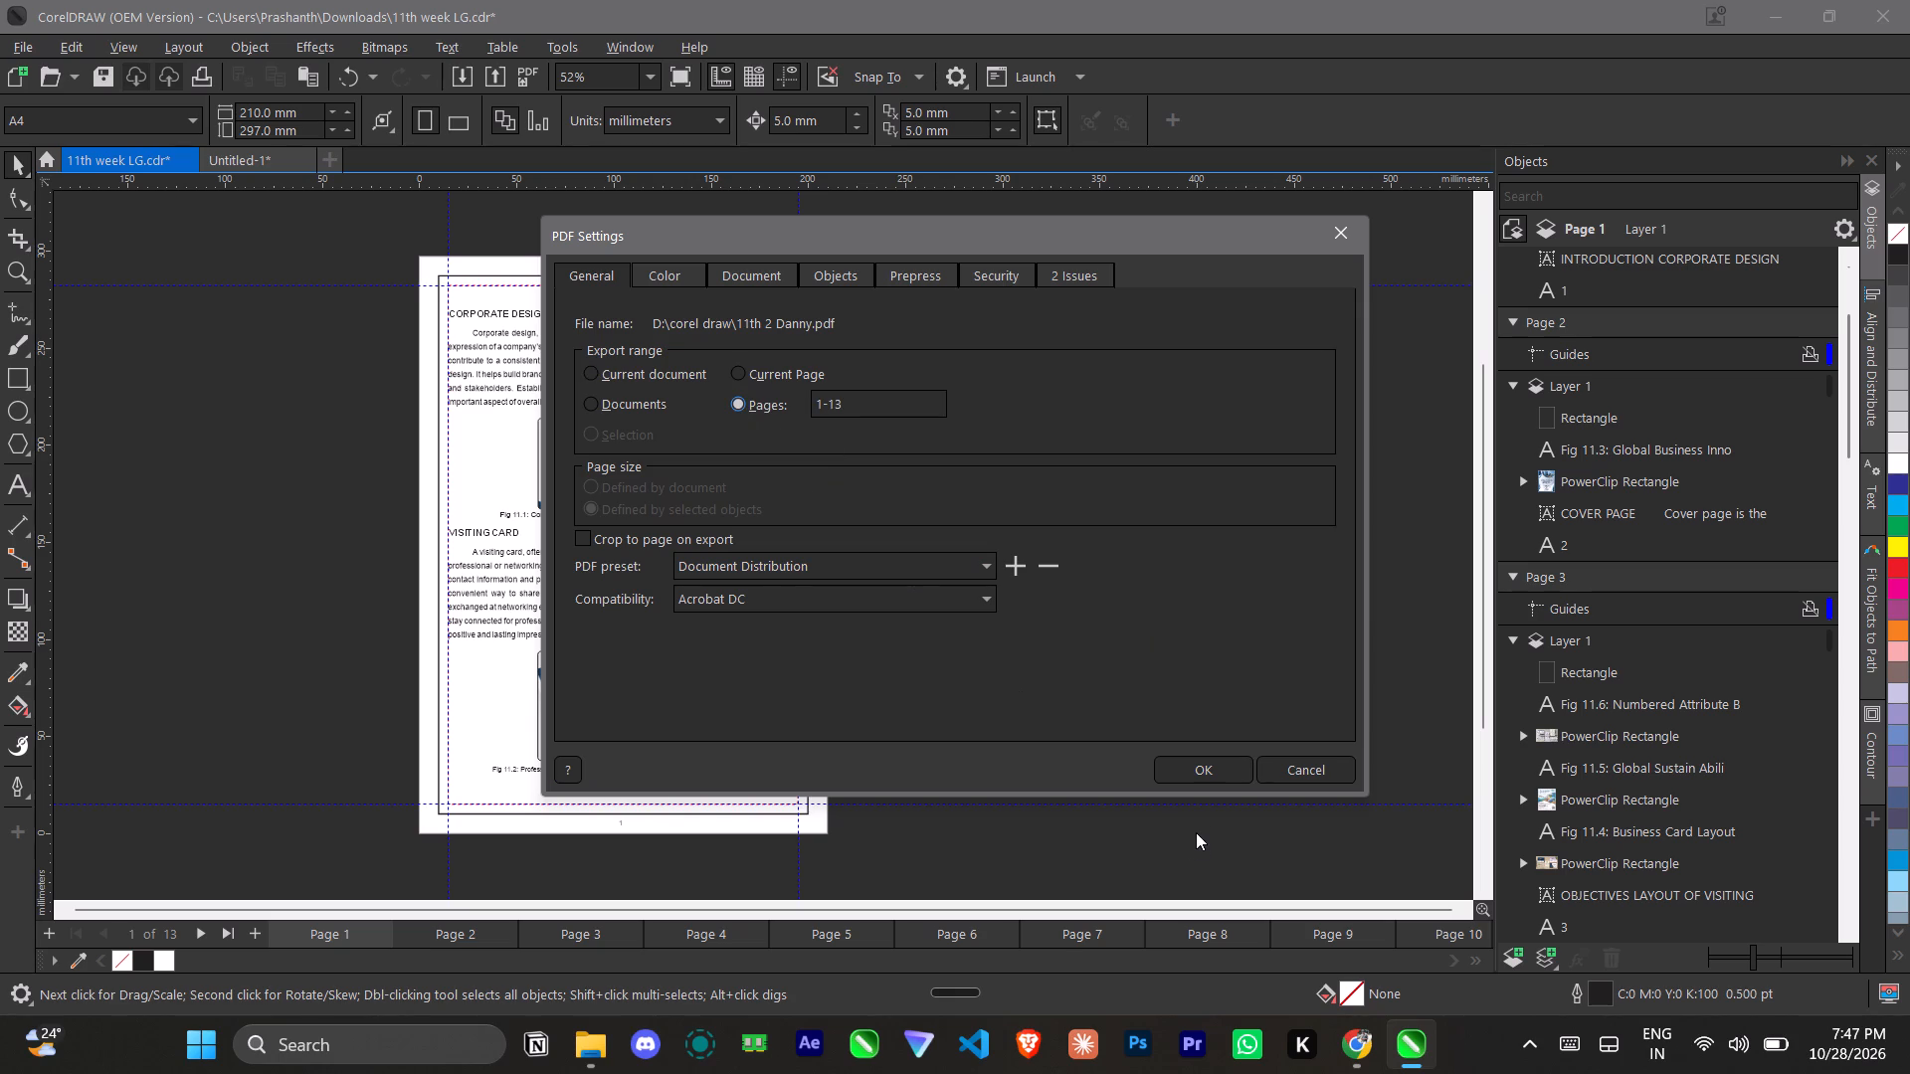
{"action": "left_click", "coordinate": [1209, 769]}
Go to page 1 of Untitled-1 and export that document as a PDF named 11 1 Danny in the corel draw folder.
{"action": "left_click", "coordinate": [258, 141]}
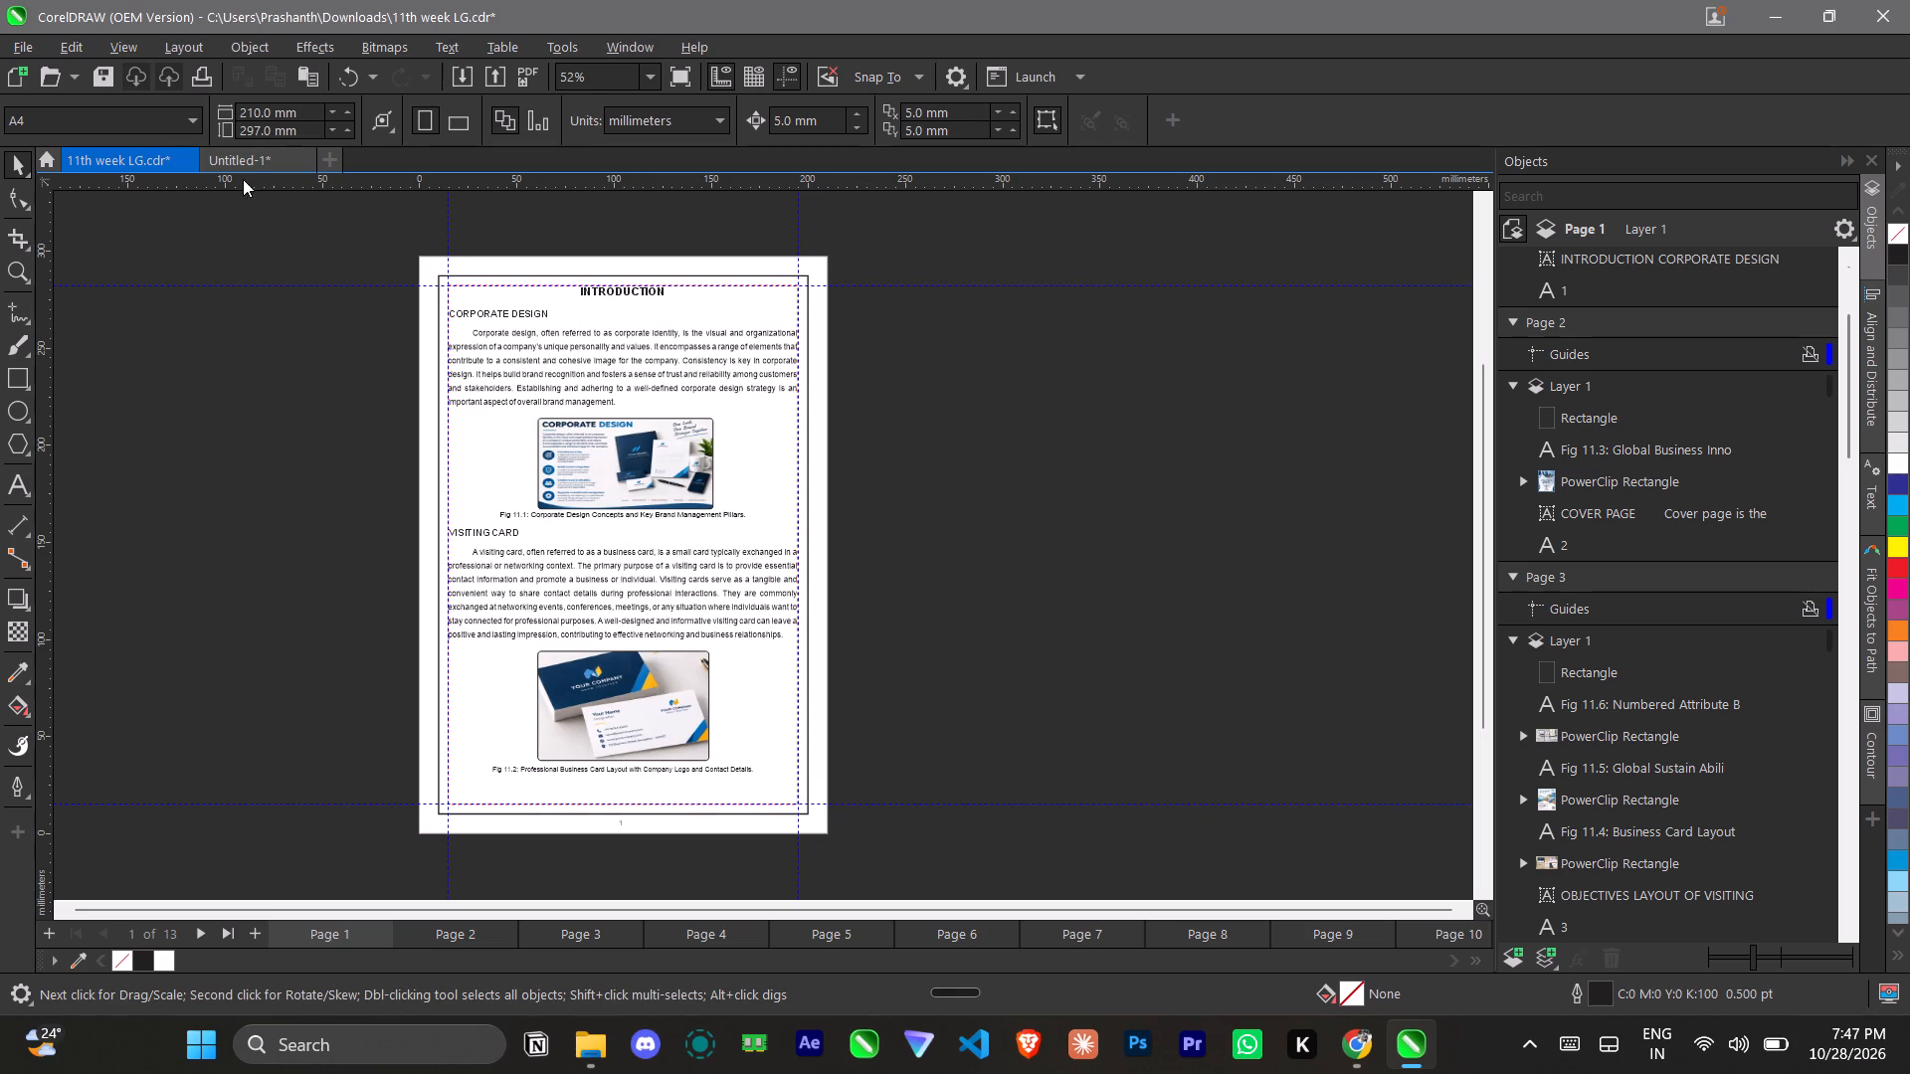
{"action": "left_click", "coordinate": [236, 156]}
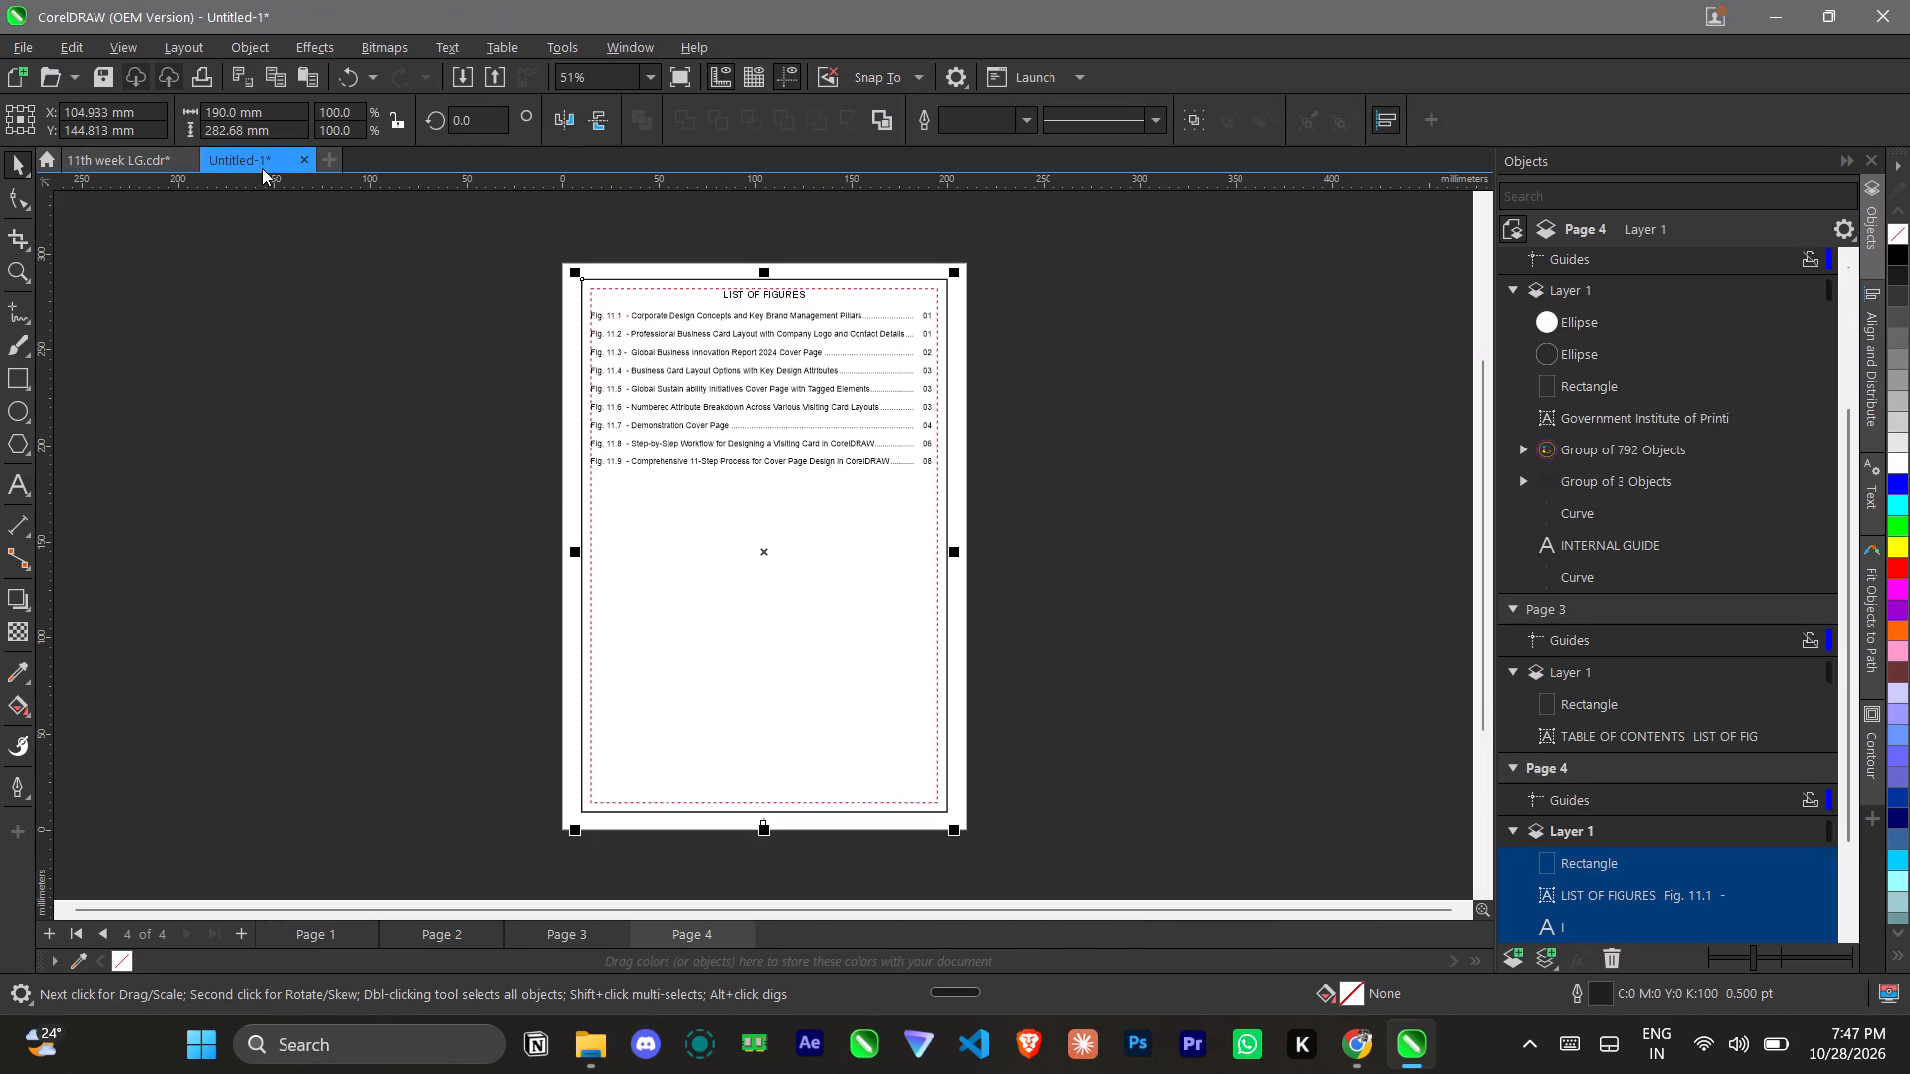
{"action": "left_click", "coordinate": [324, 934]}
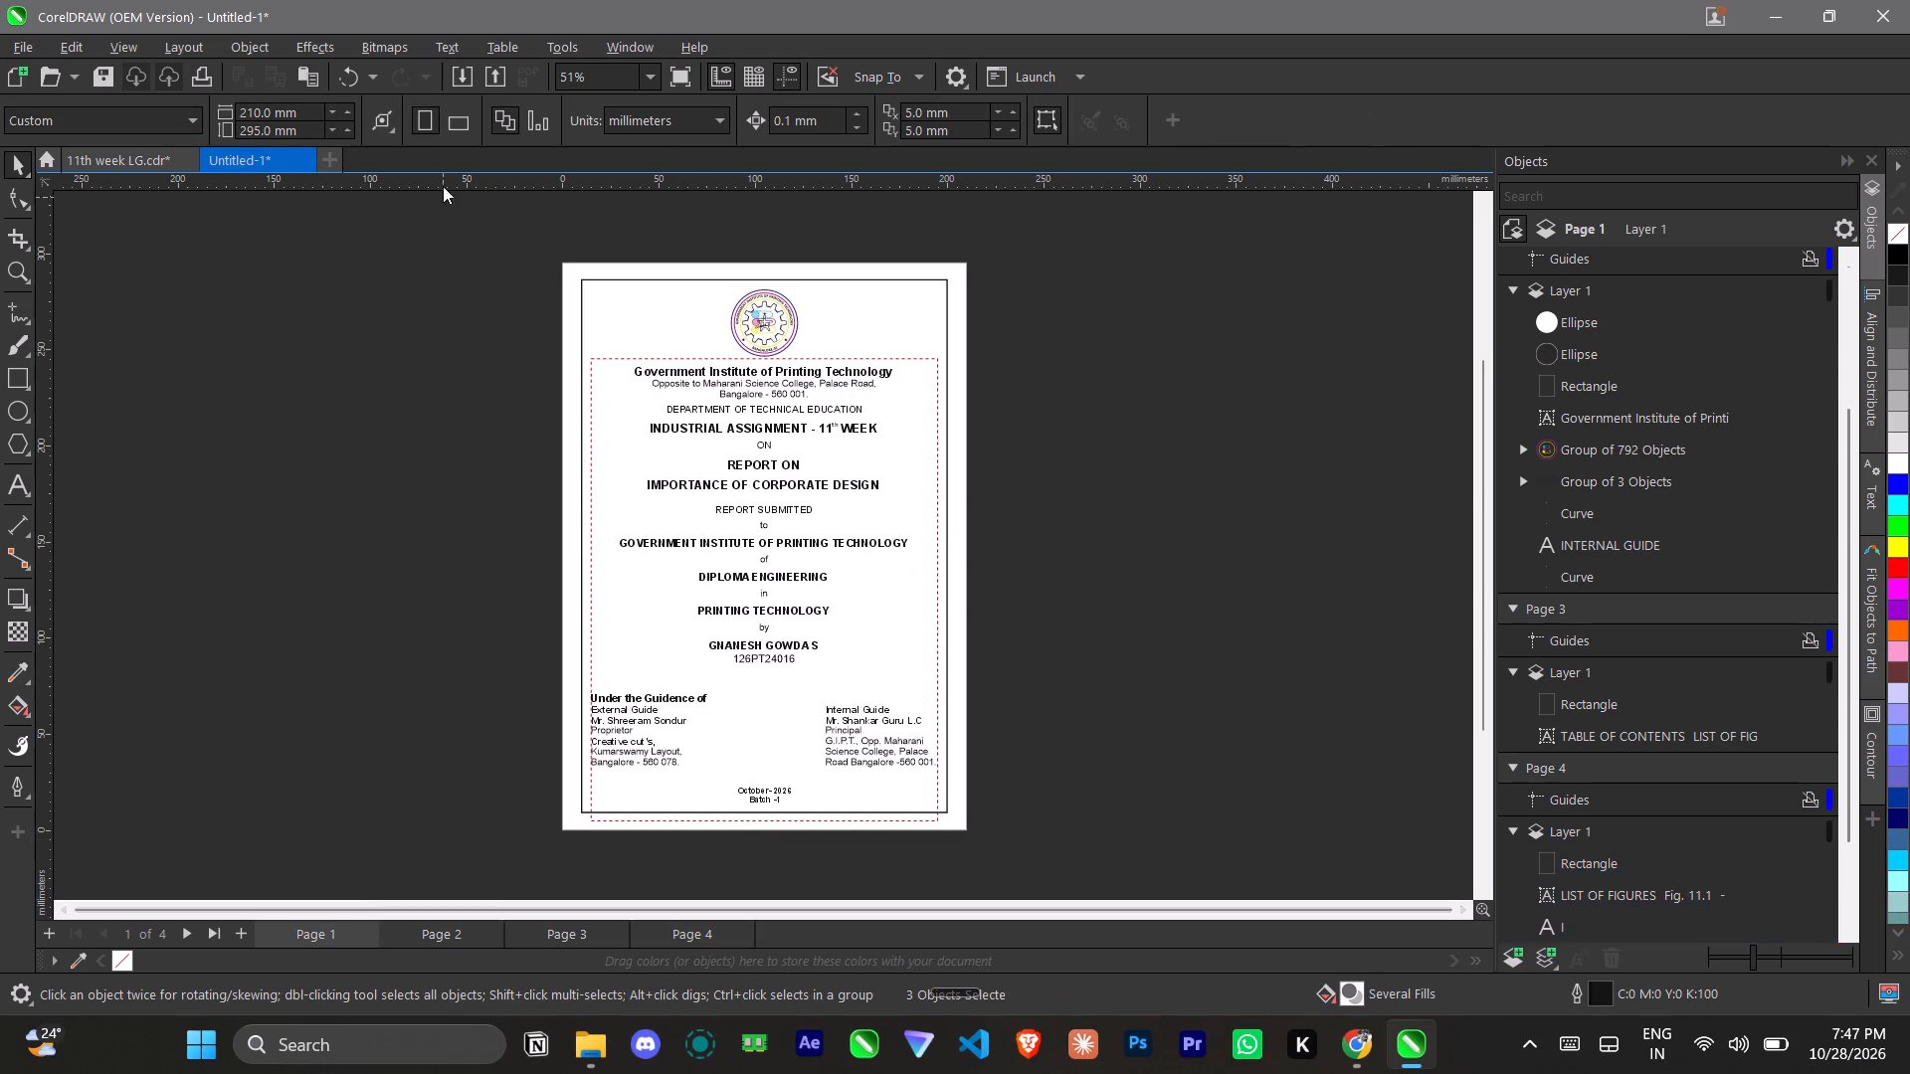
{"action": "left_click", "coordinate": [491, 73]}
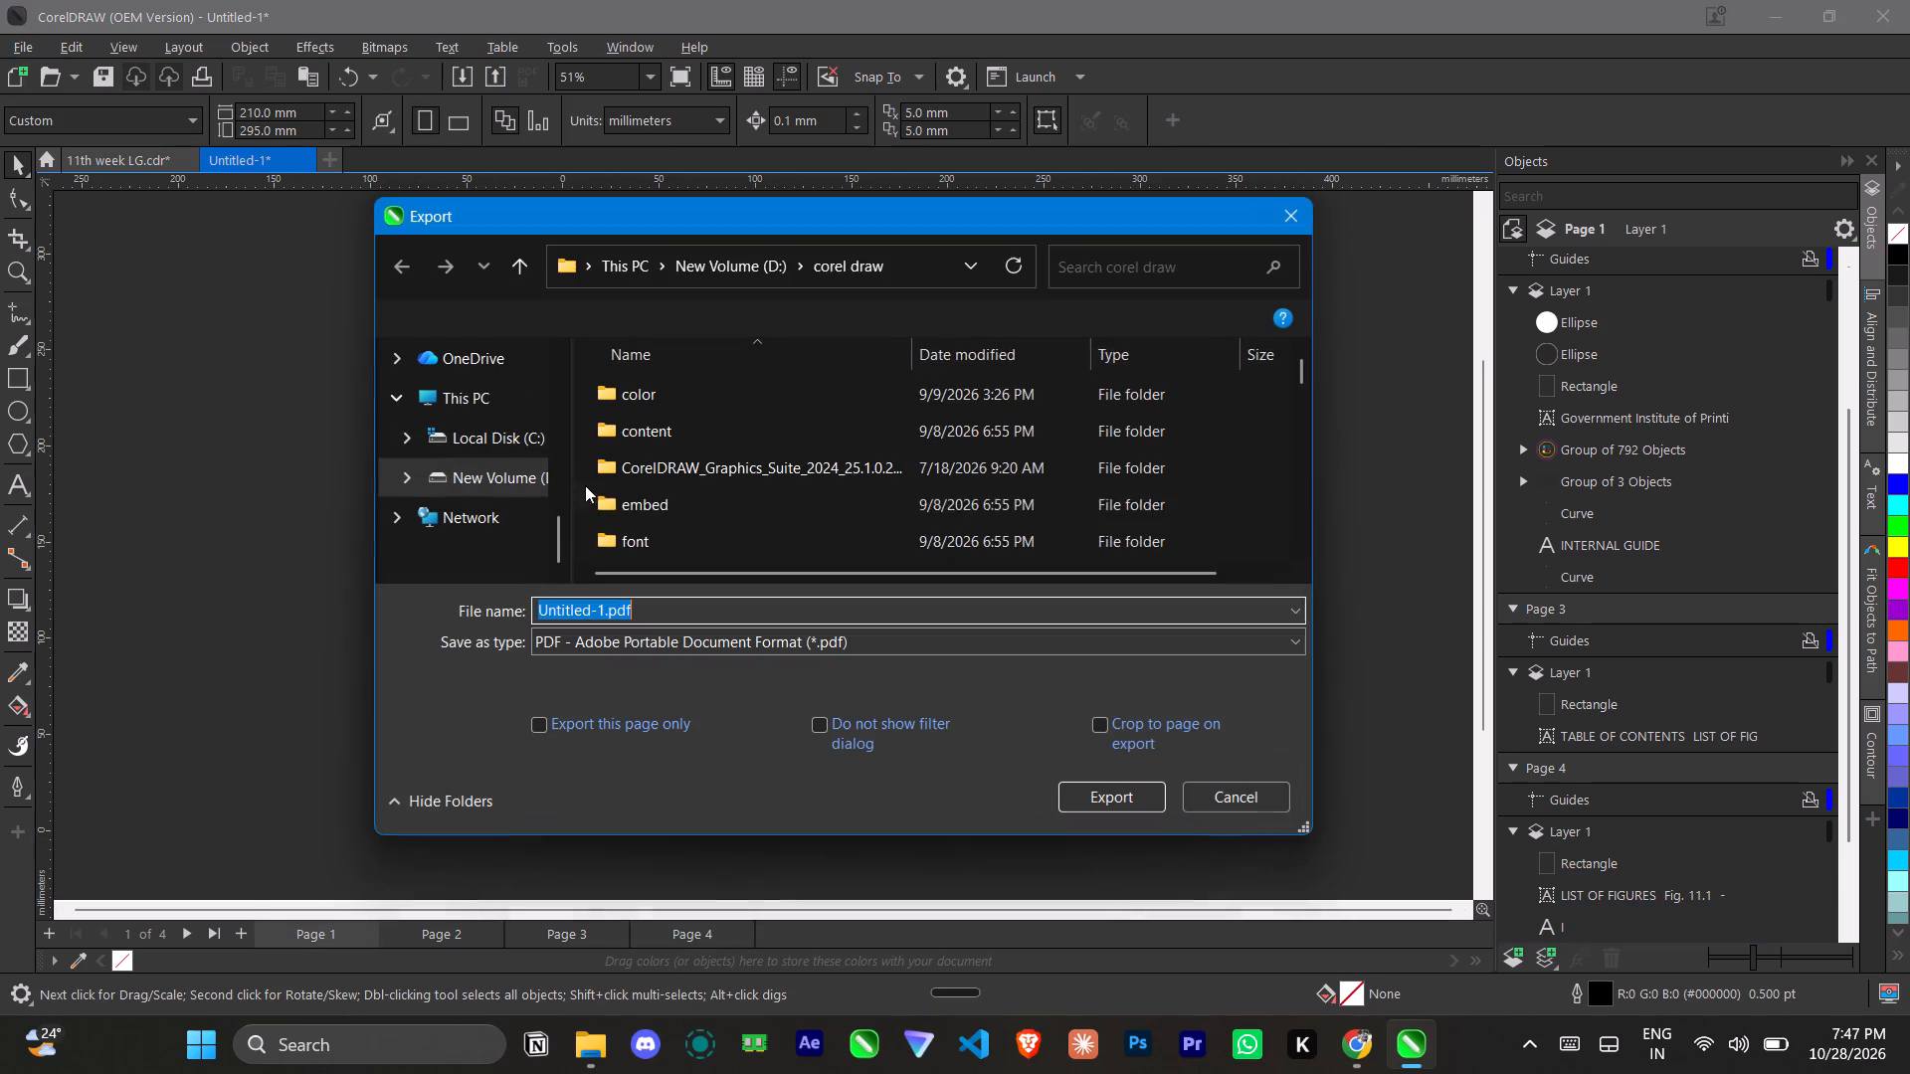
{"action": "key", "text": "BackSpace"}
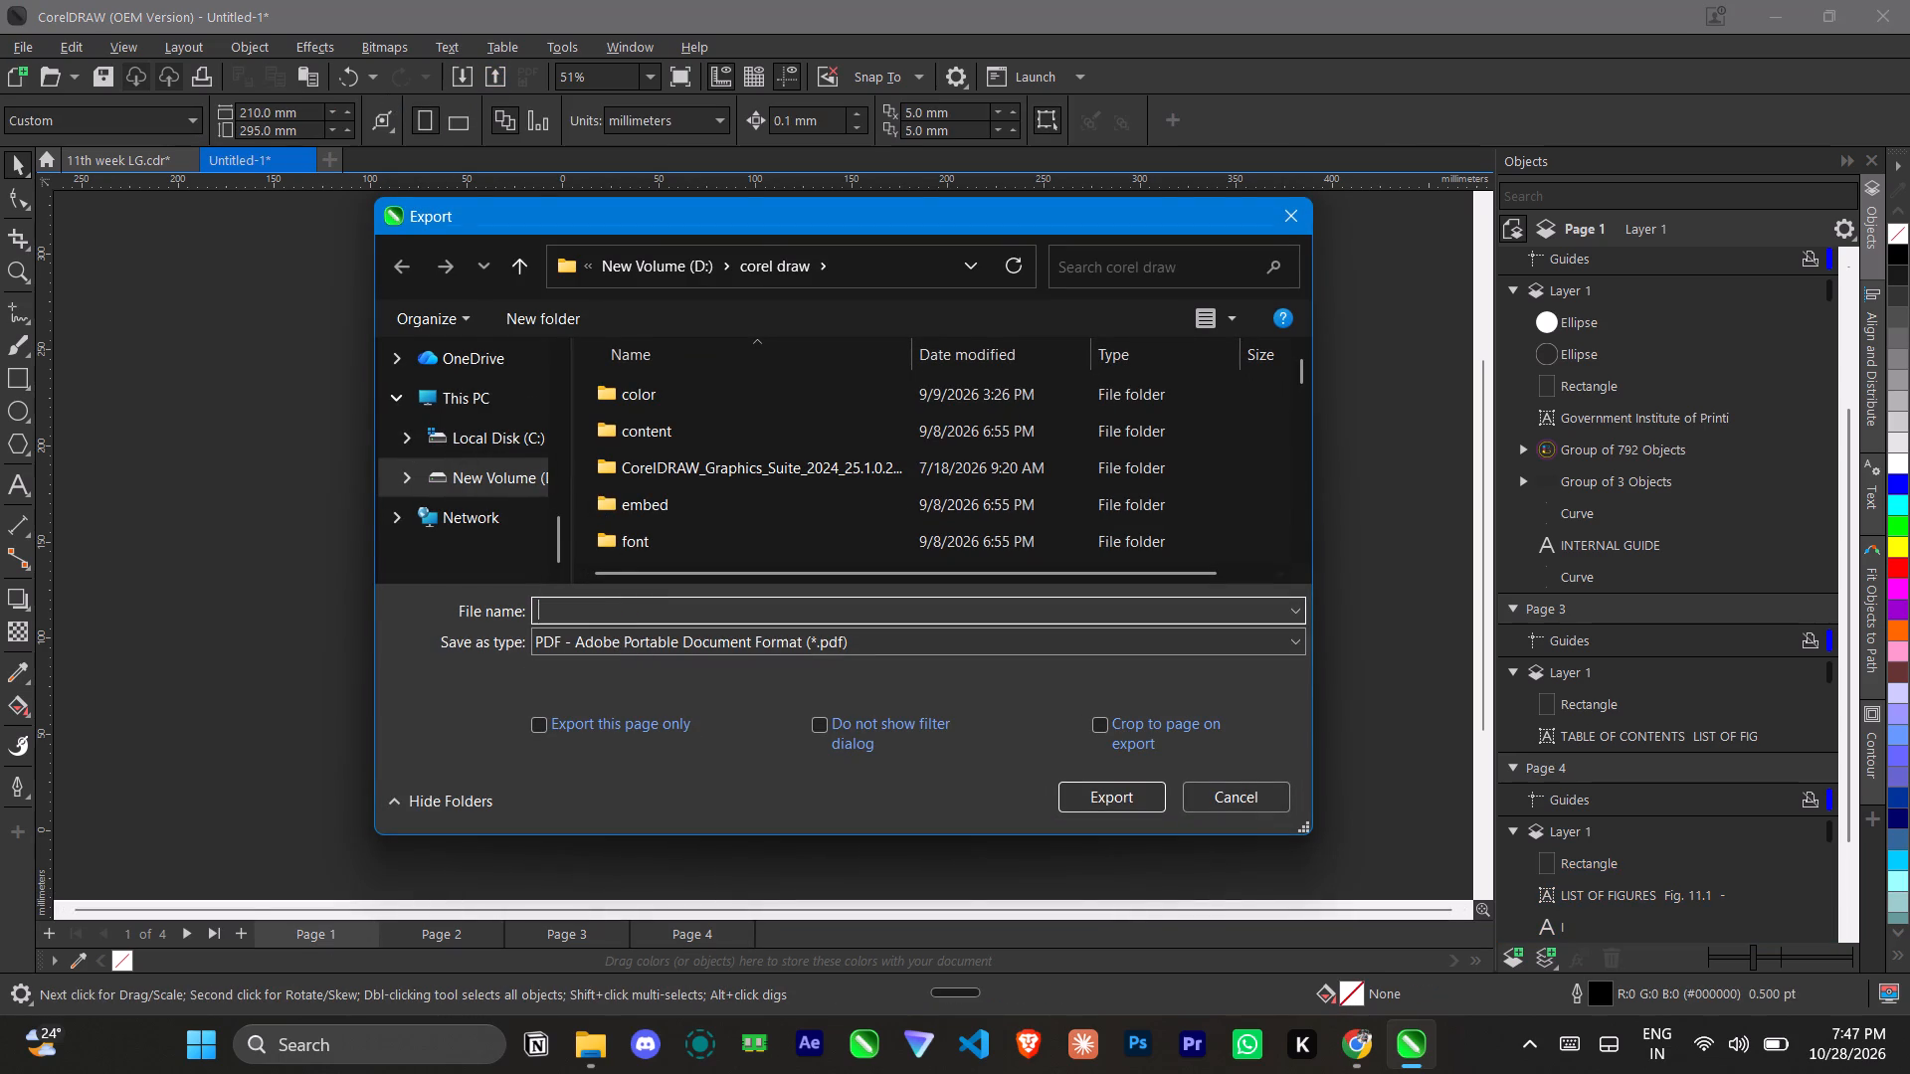
{"action": "type", "text": "11"}
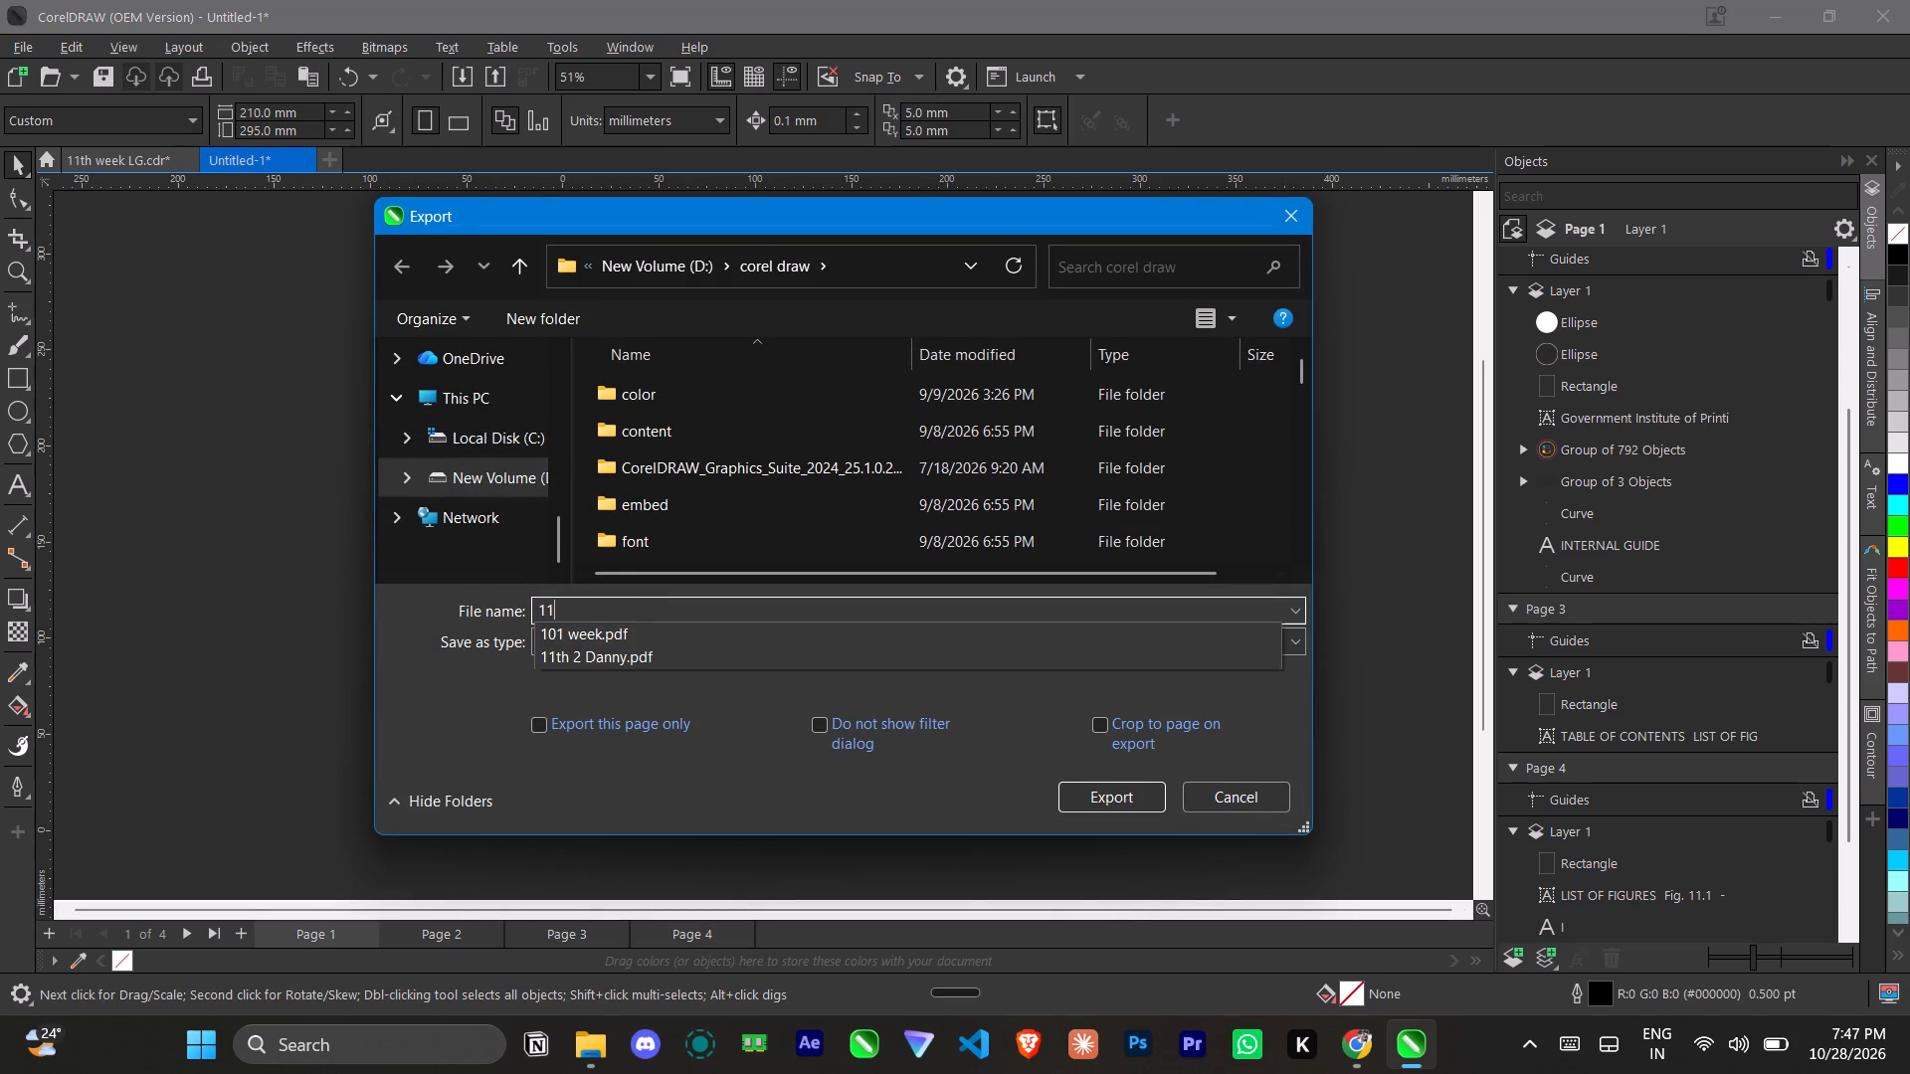
{"action": "key", "text": "space"}
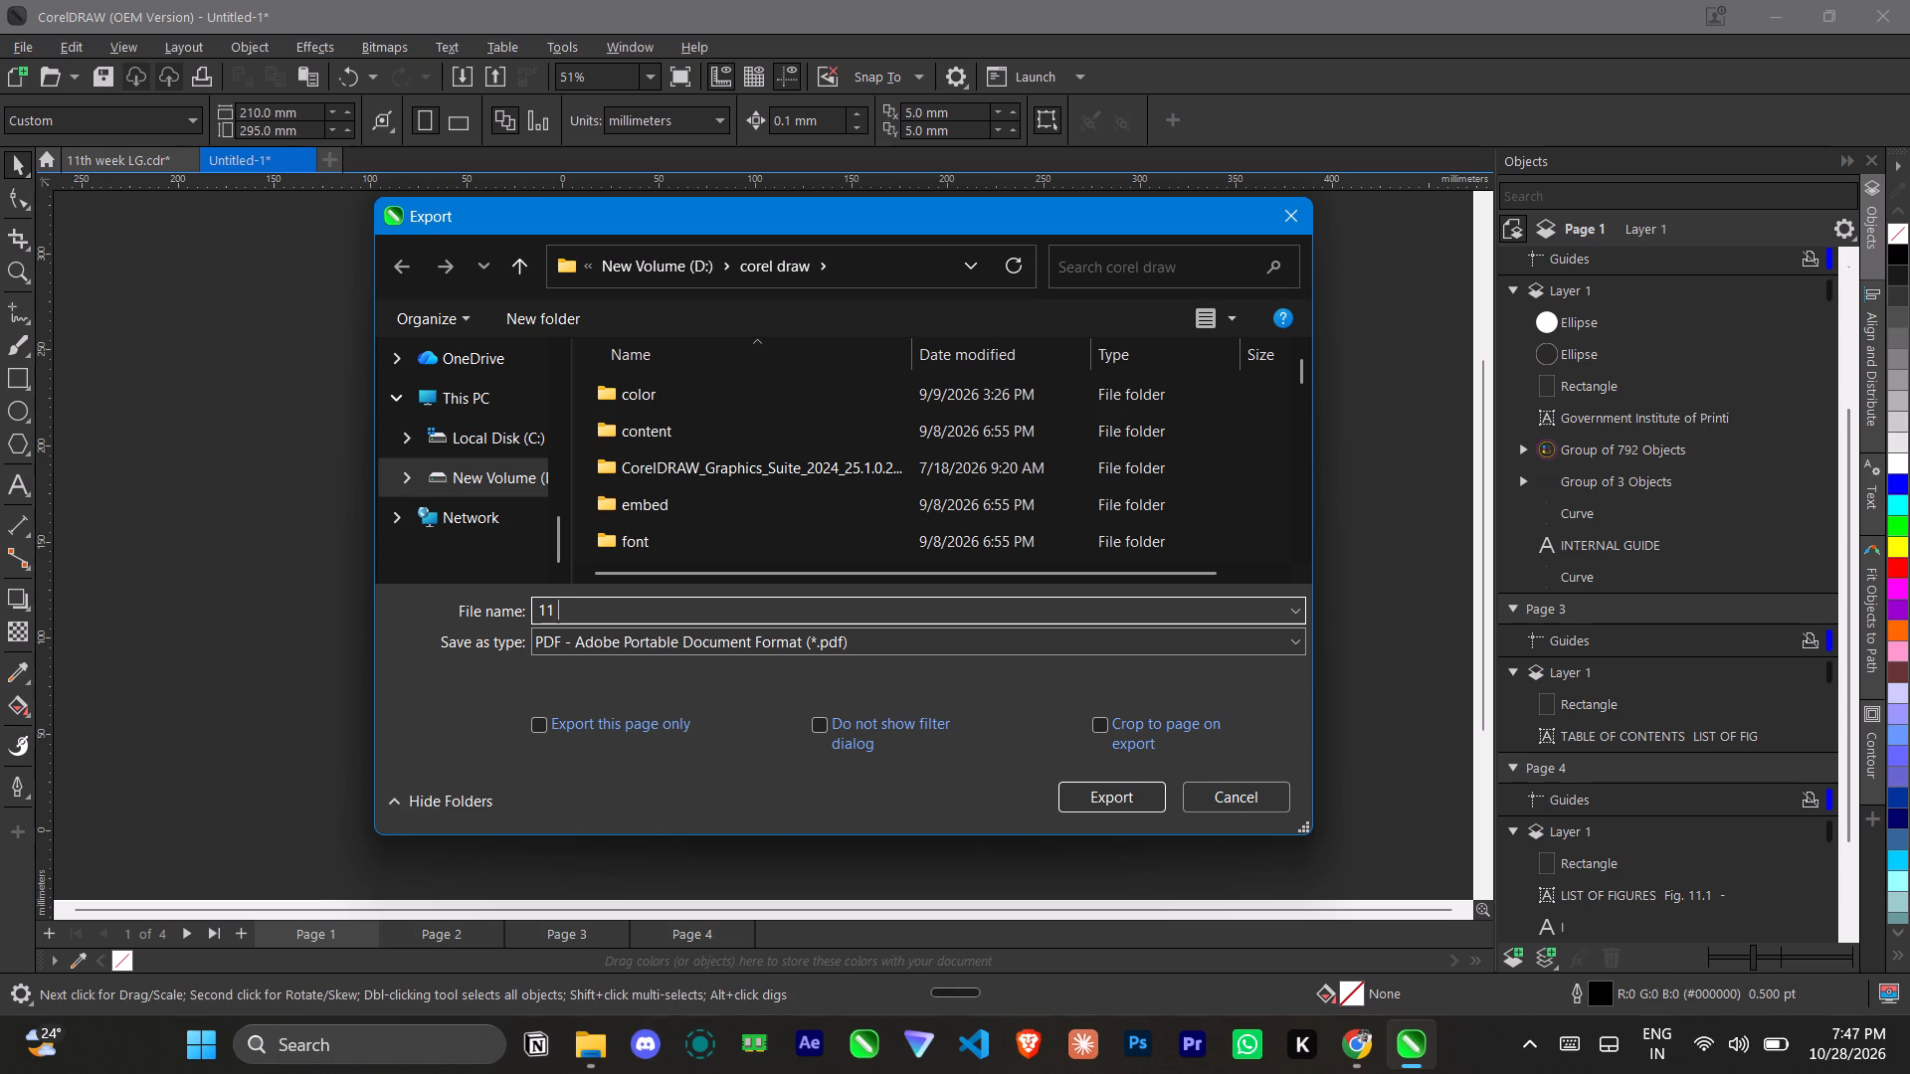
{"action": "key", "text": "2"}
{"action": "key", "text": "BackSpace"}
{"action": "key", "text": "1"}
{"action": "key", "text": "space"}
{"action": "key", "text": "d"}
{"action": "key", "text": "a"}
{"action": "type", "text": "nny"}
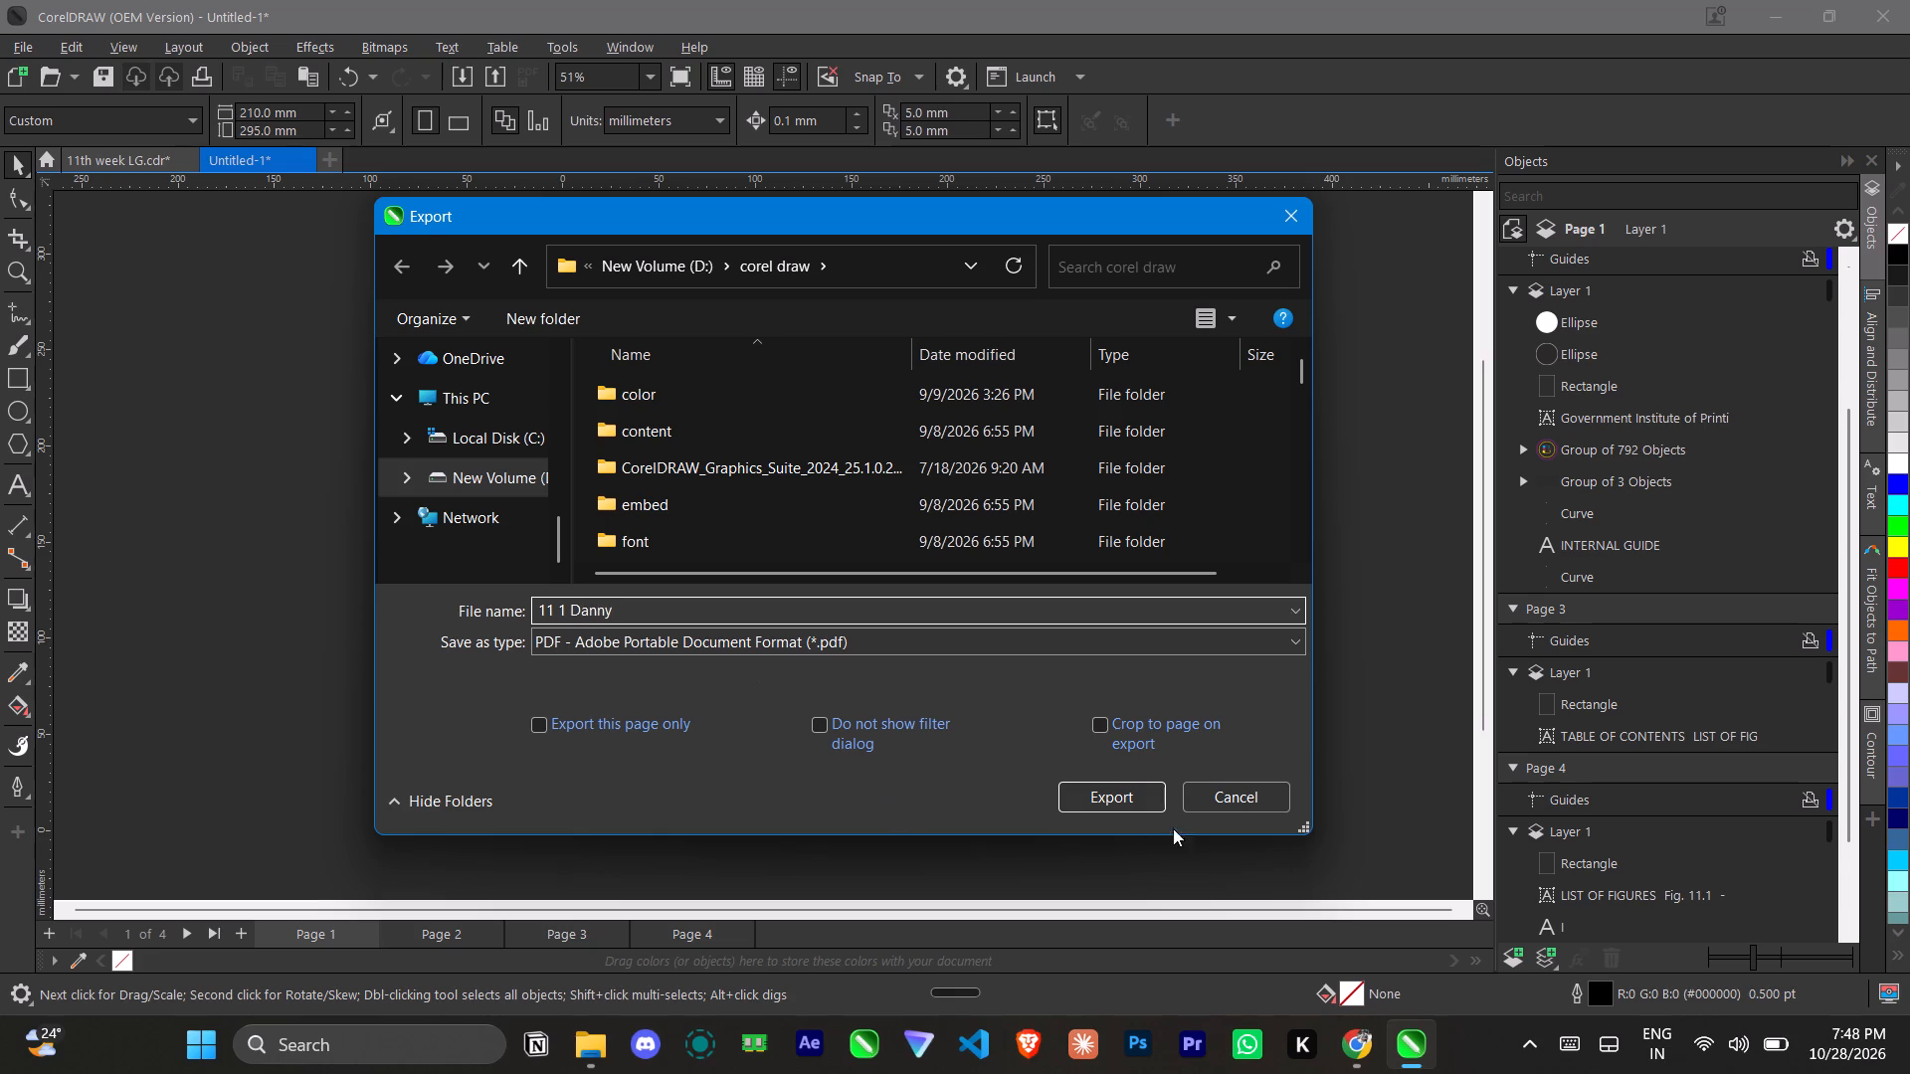
Complete the PDF export of 11 1 Danny with the export range set to pages 1-4.
{"action": "left_click", "coordinate": [1097, 803]}
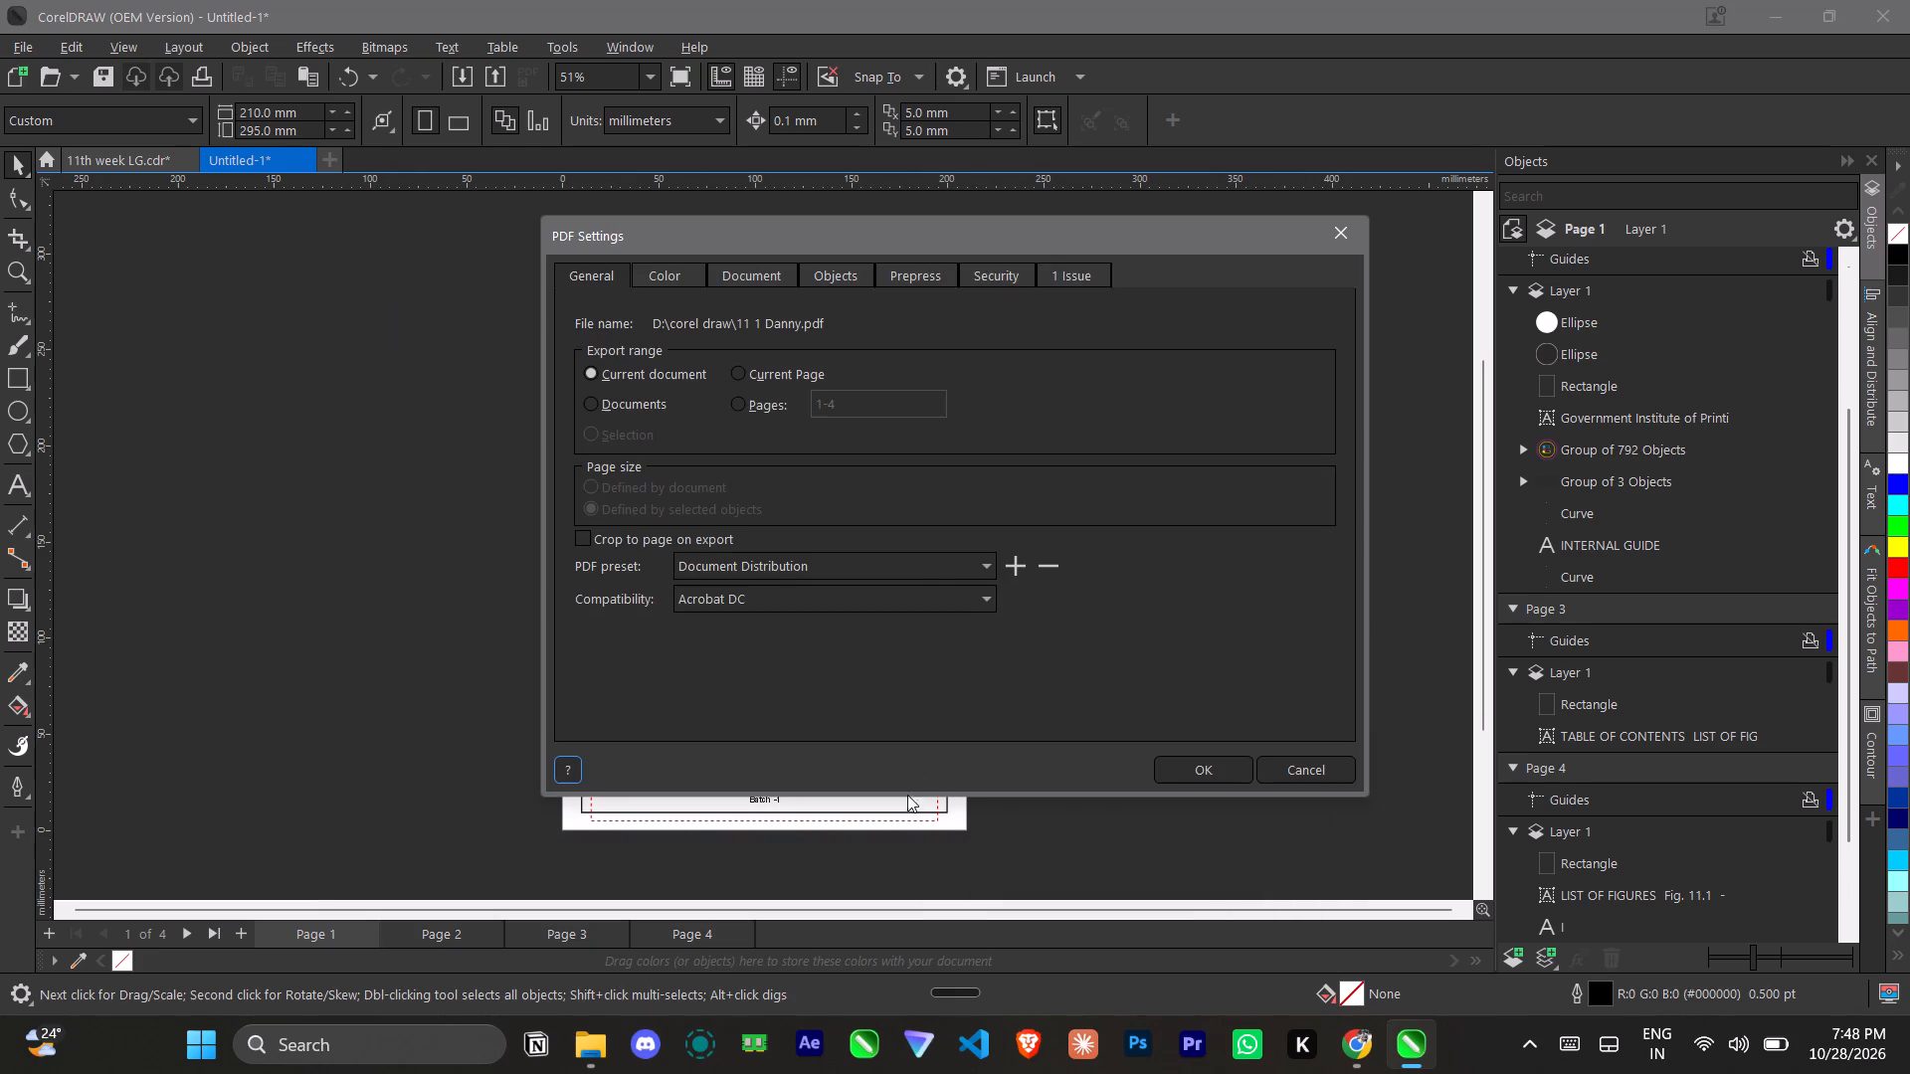
{"action": "left_click", "coordinate": [747, 402]}
{"action": "left_click", "coordinate": [1212, 776]}
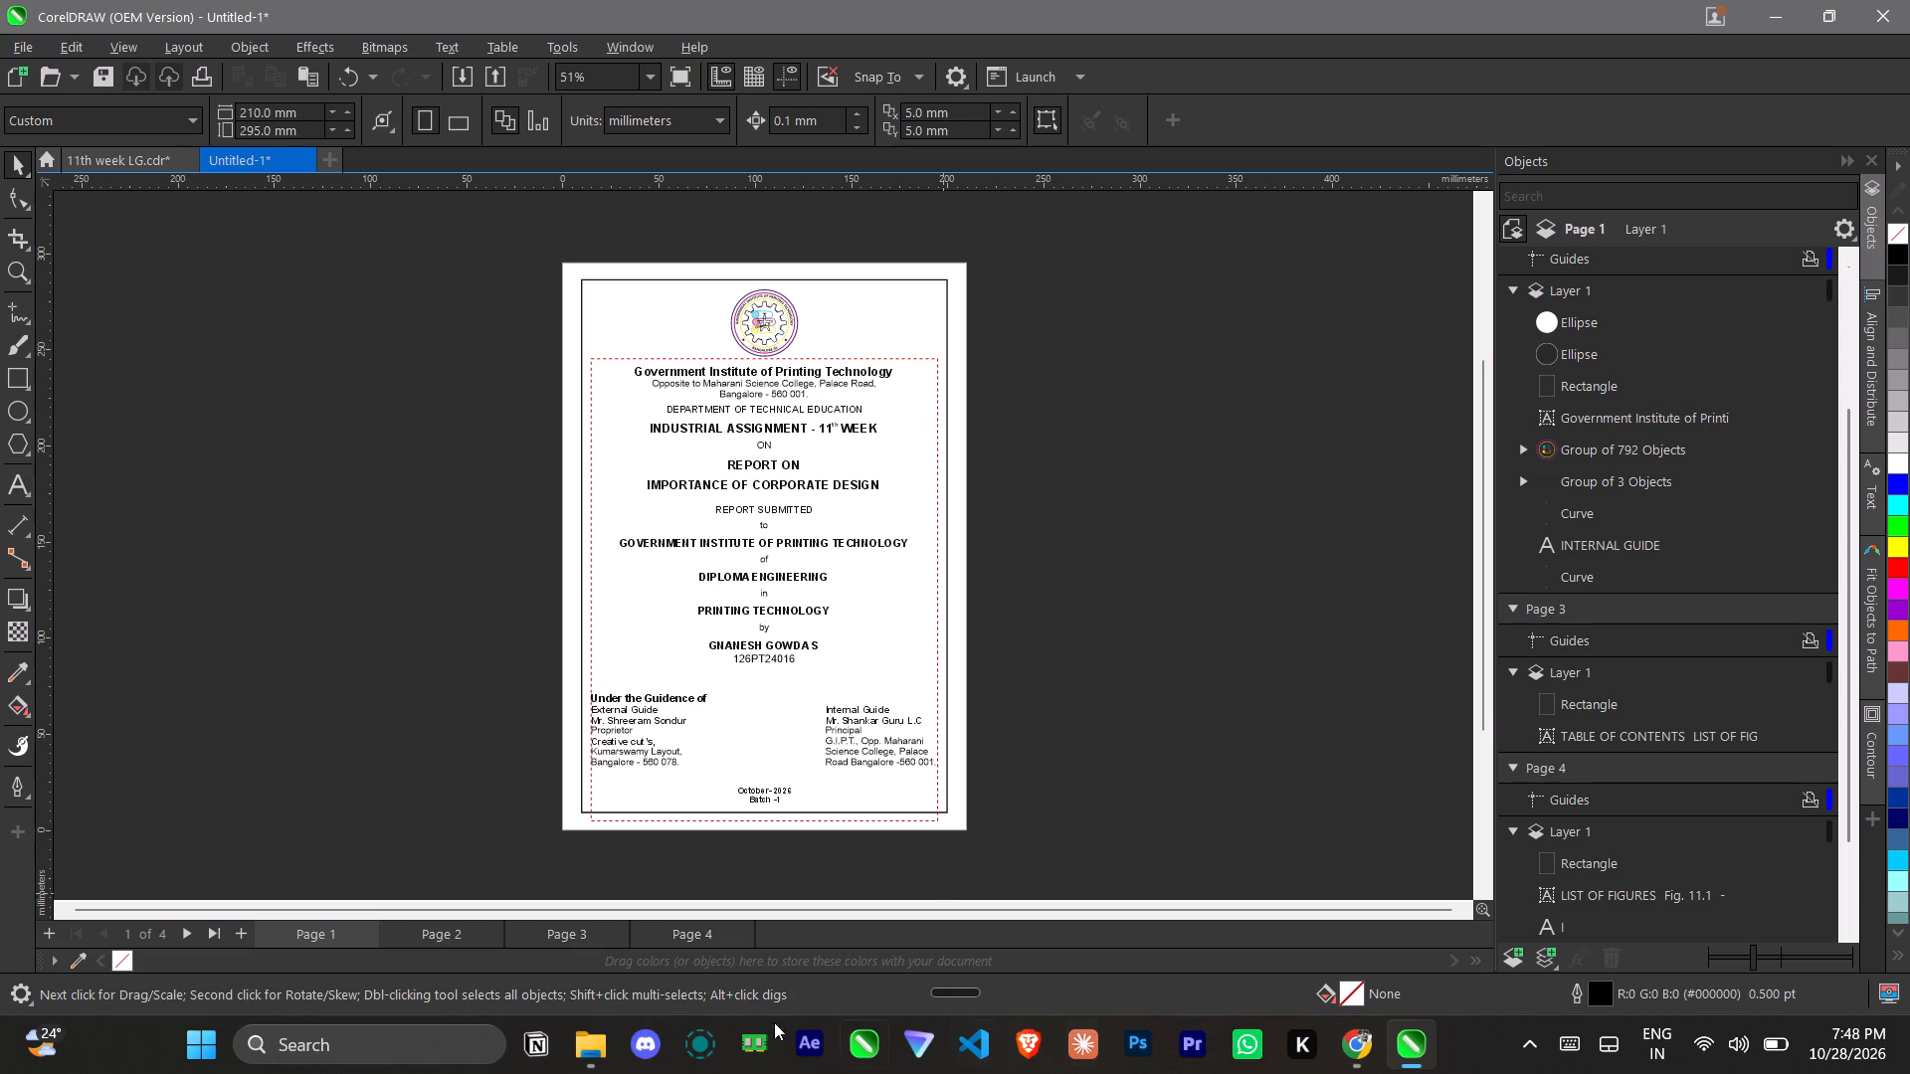
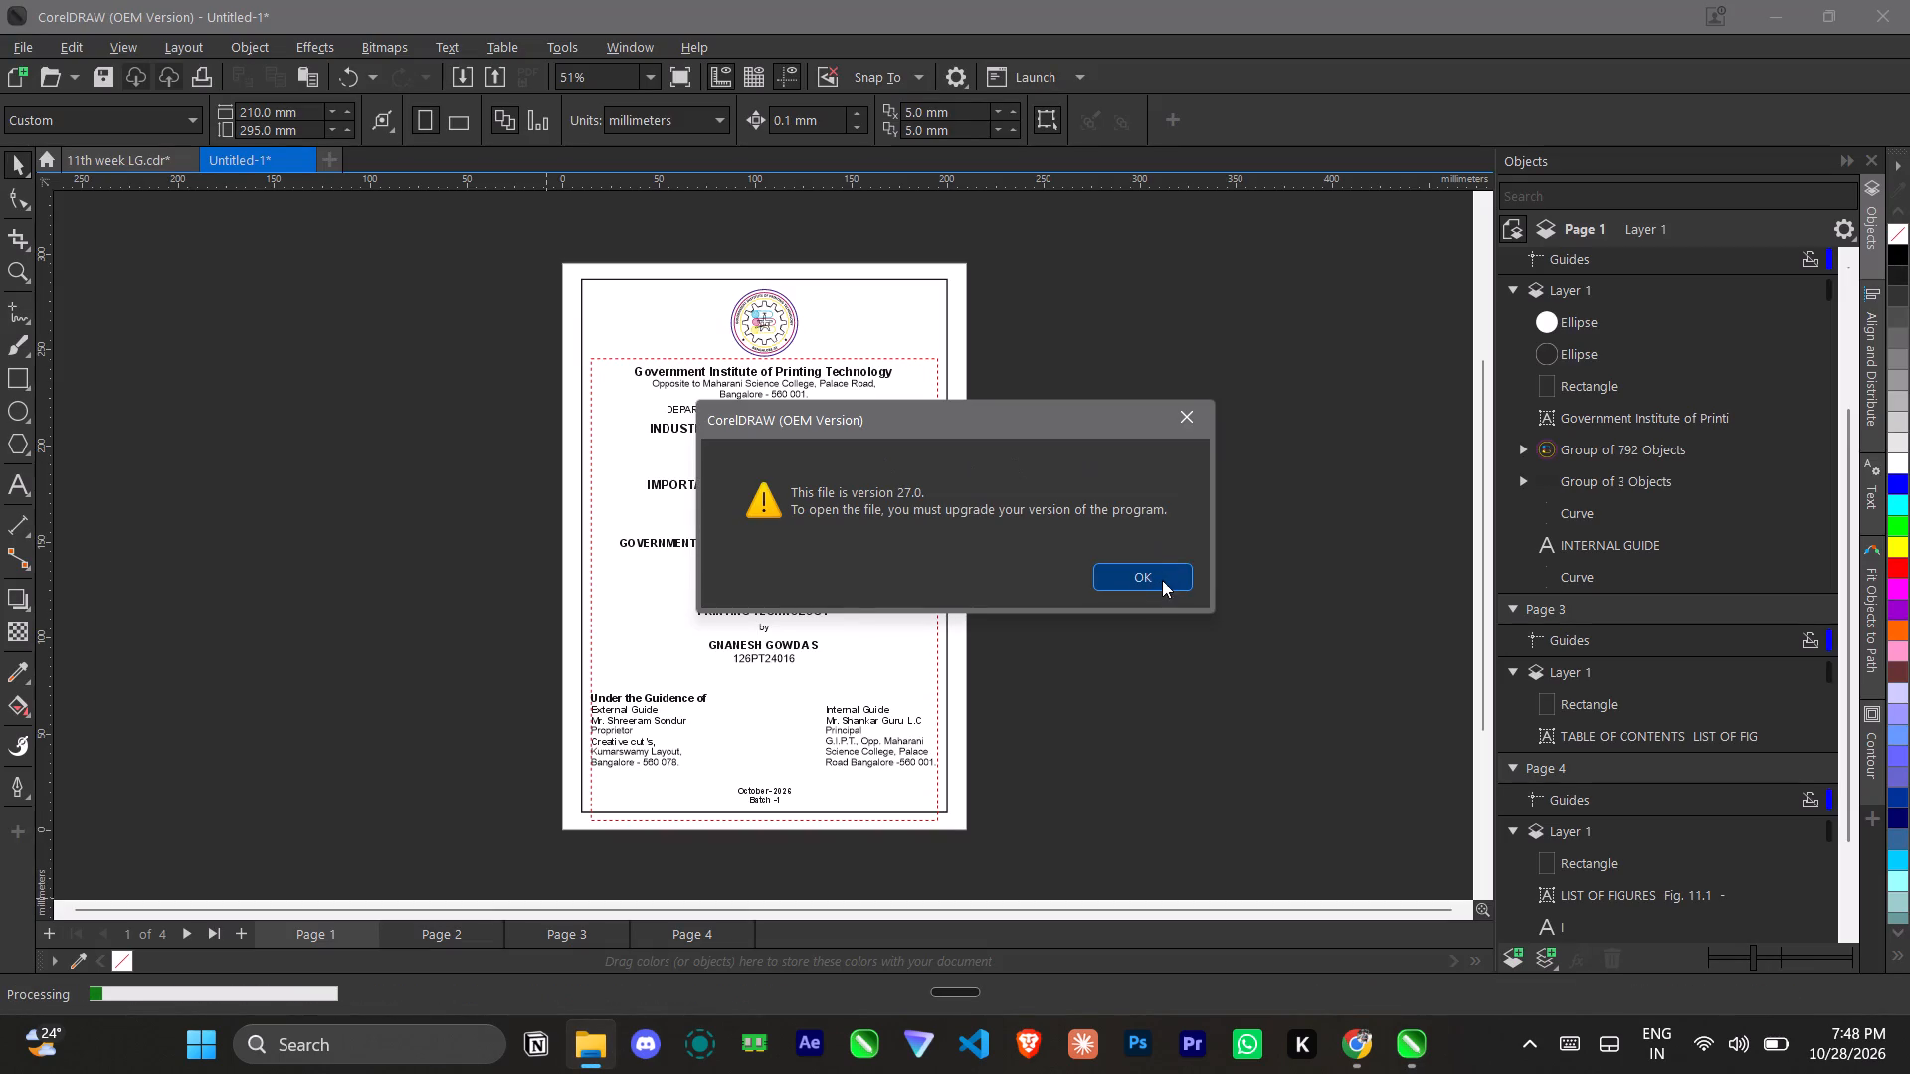
Dismiss the file version alert and return to the Untitled-1 document.
{"action": "left_click", "coordinate": [1162, 580]}
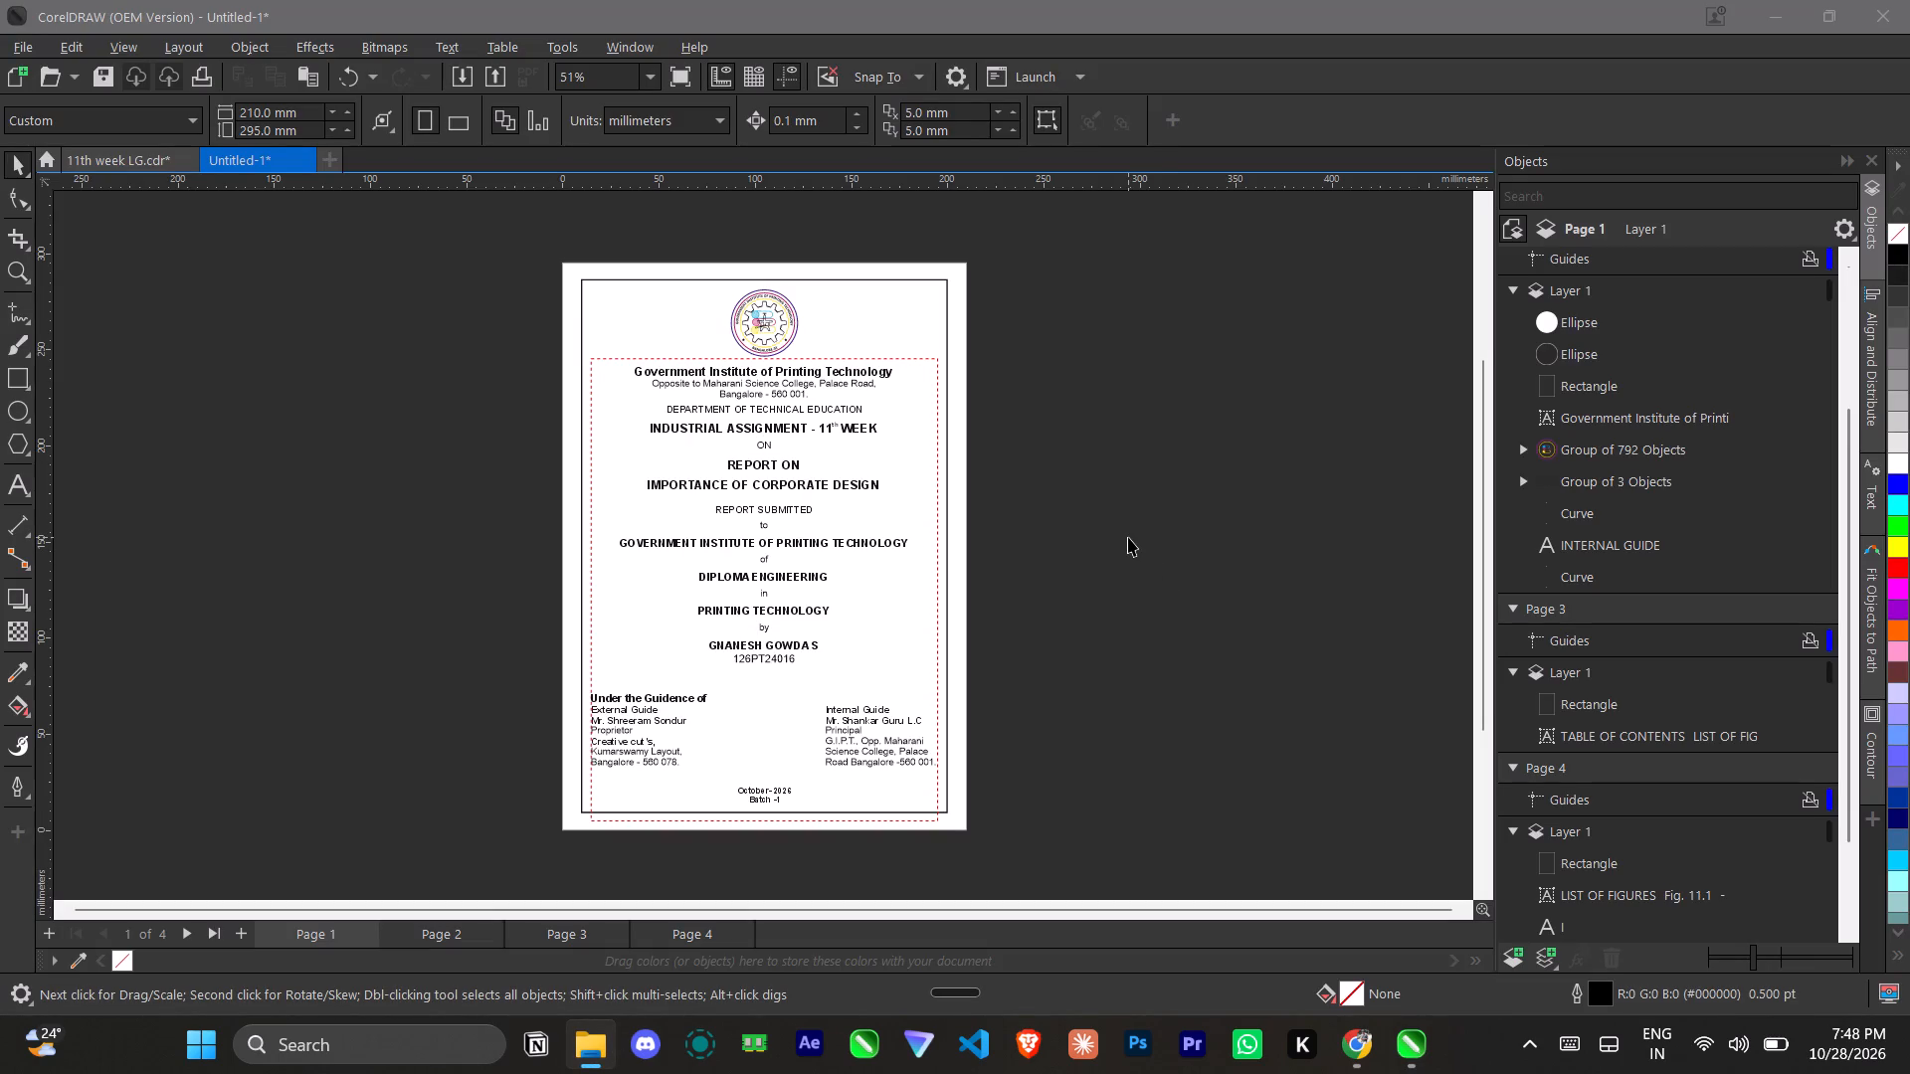
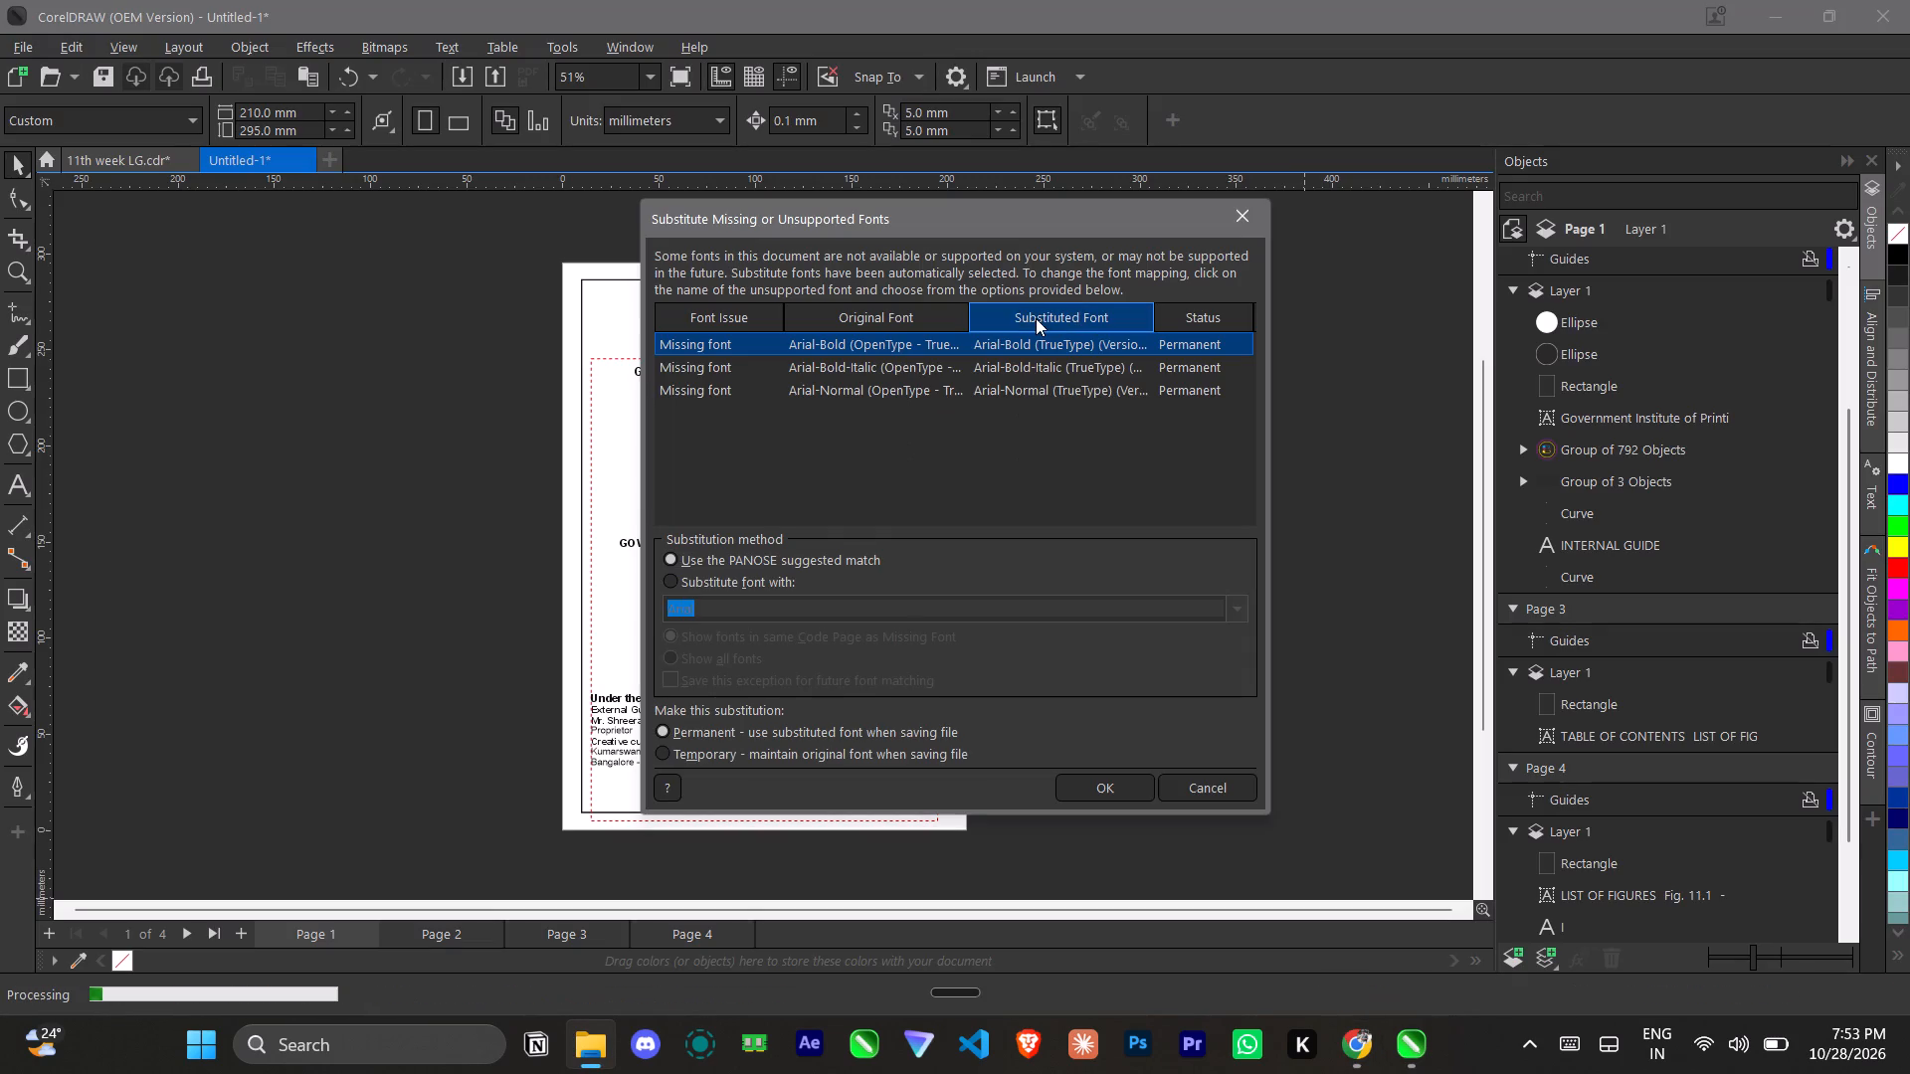
Accept the suggested permanent font substitutions to finish opening the 12th week LG (1) report.
{"action": "left_click", "coordinate": [1132, 788]}
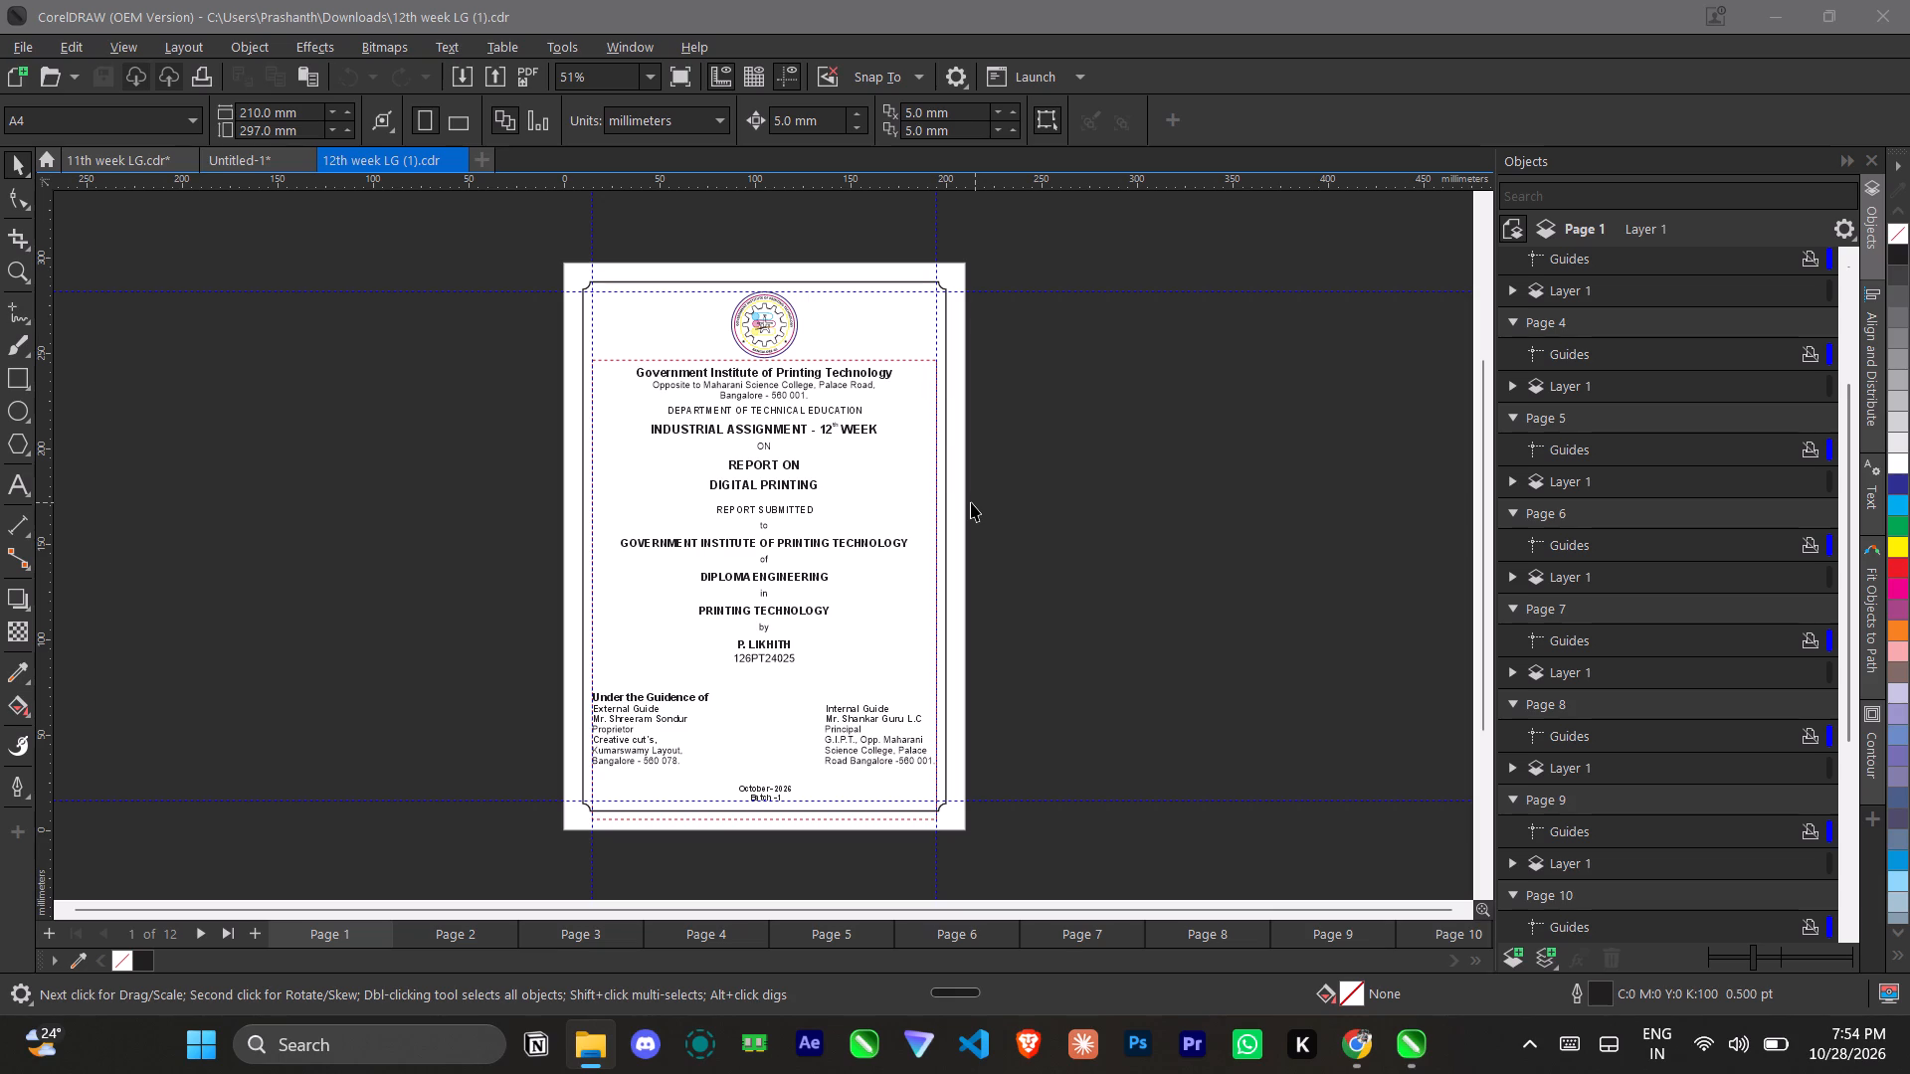
Replace the student name on the 12th week report's cover page with the new student's name in capitals.
{"action": "scroll", "coordinate": [669, 342], "scroll_direction": "up", "scroll_amount": 3}
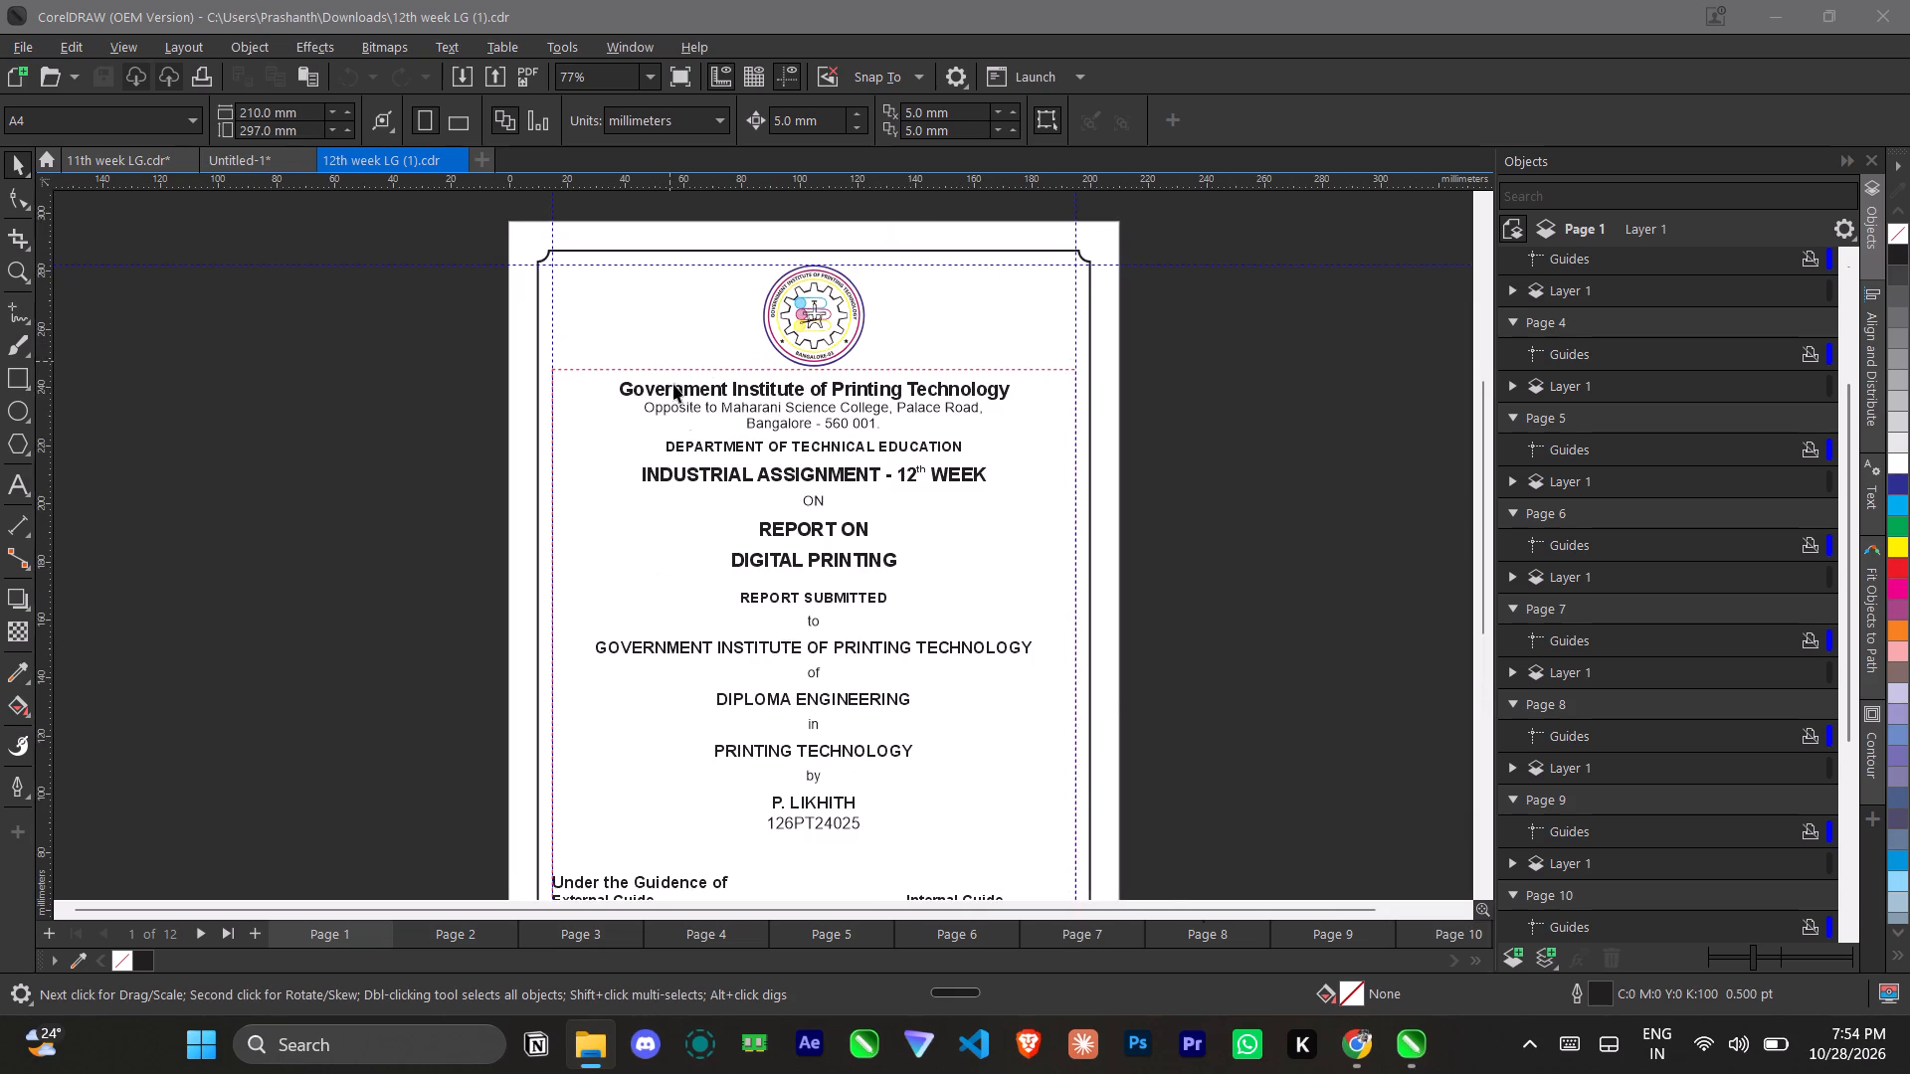
{"action": "scroll", "coordinate": [748, 495], "scroll_direction": "up", "scroll_amount": 2}
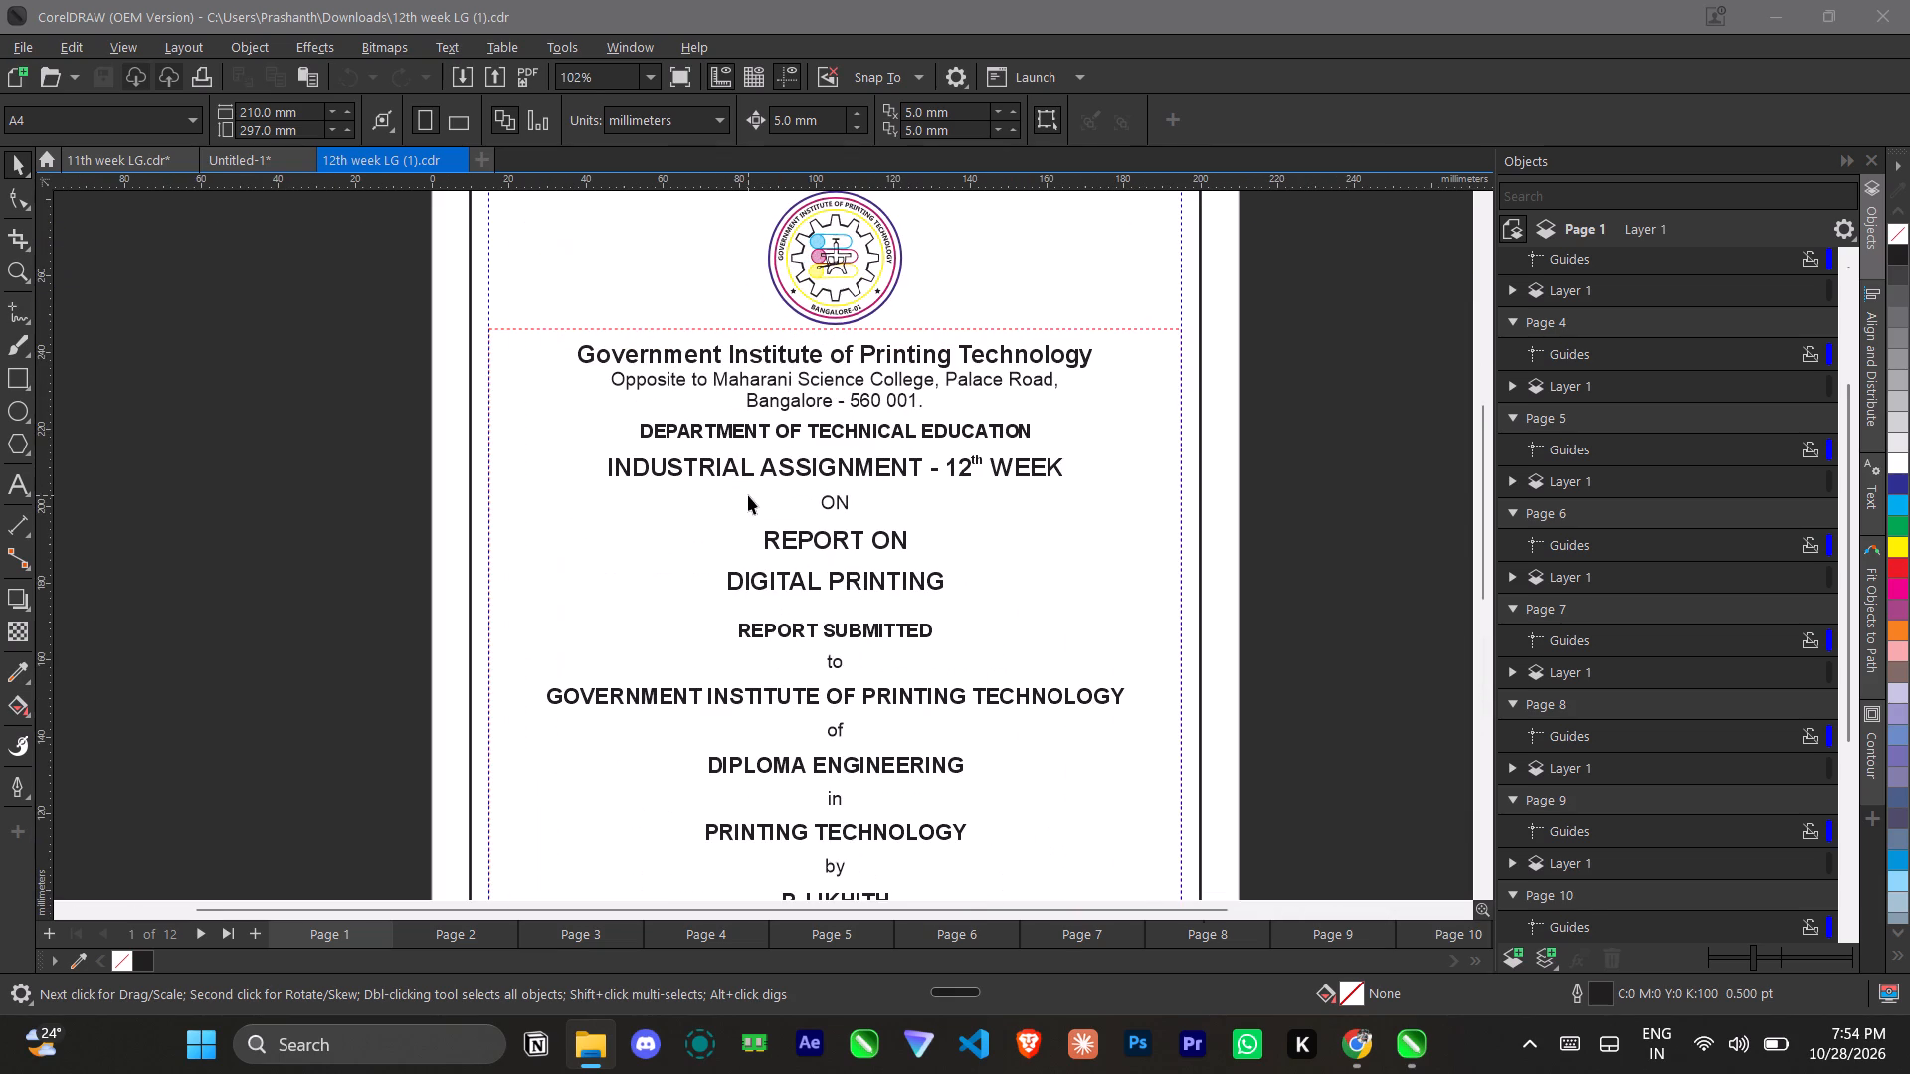
{"action": "left_click_drag", "start_coordinate": [1479, 459], "coordinate": [1475, 589]}
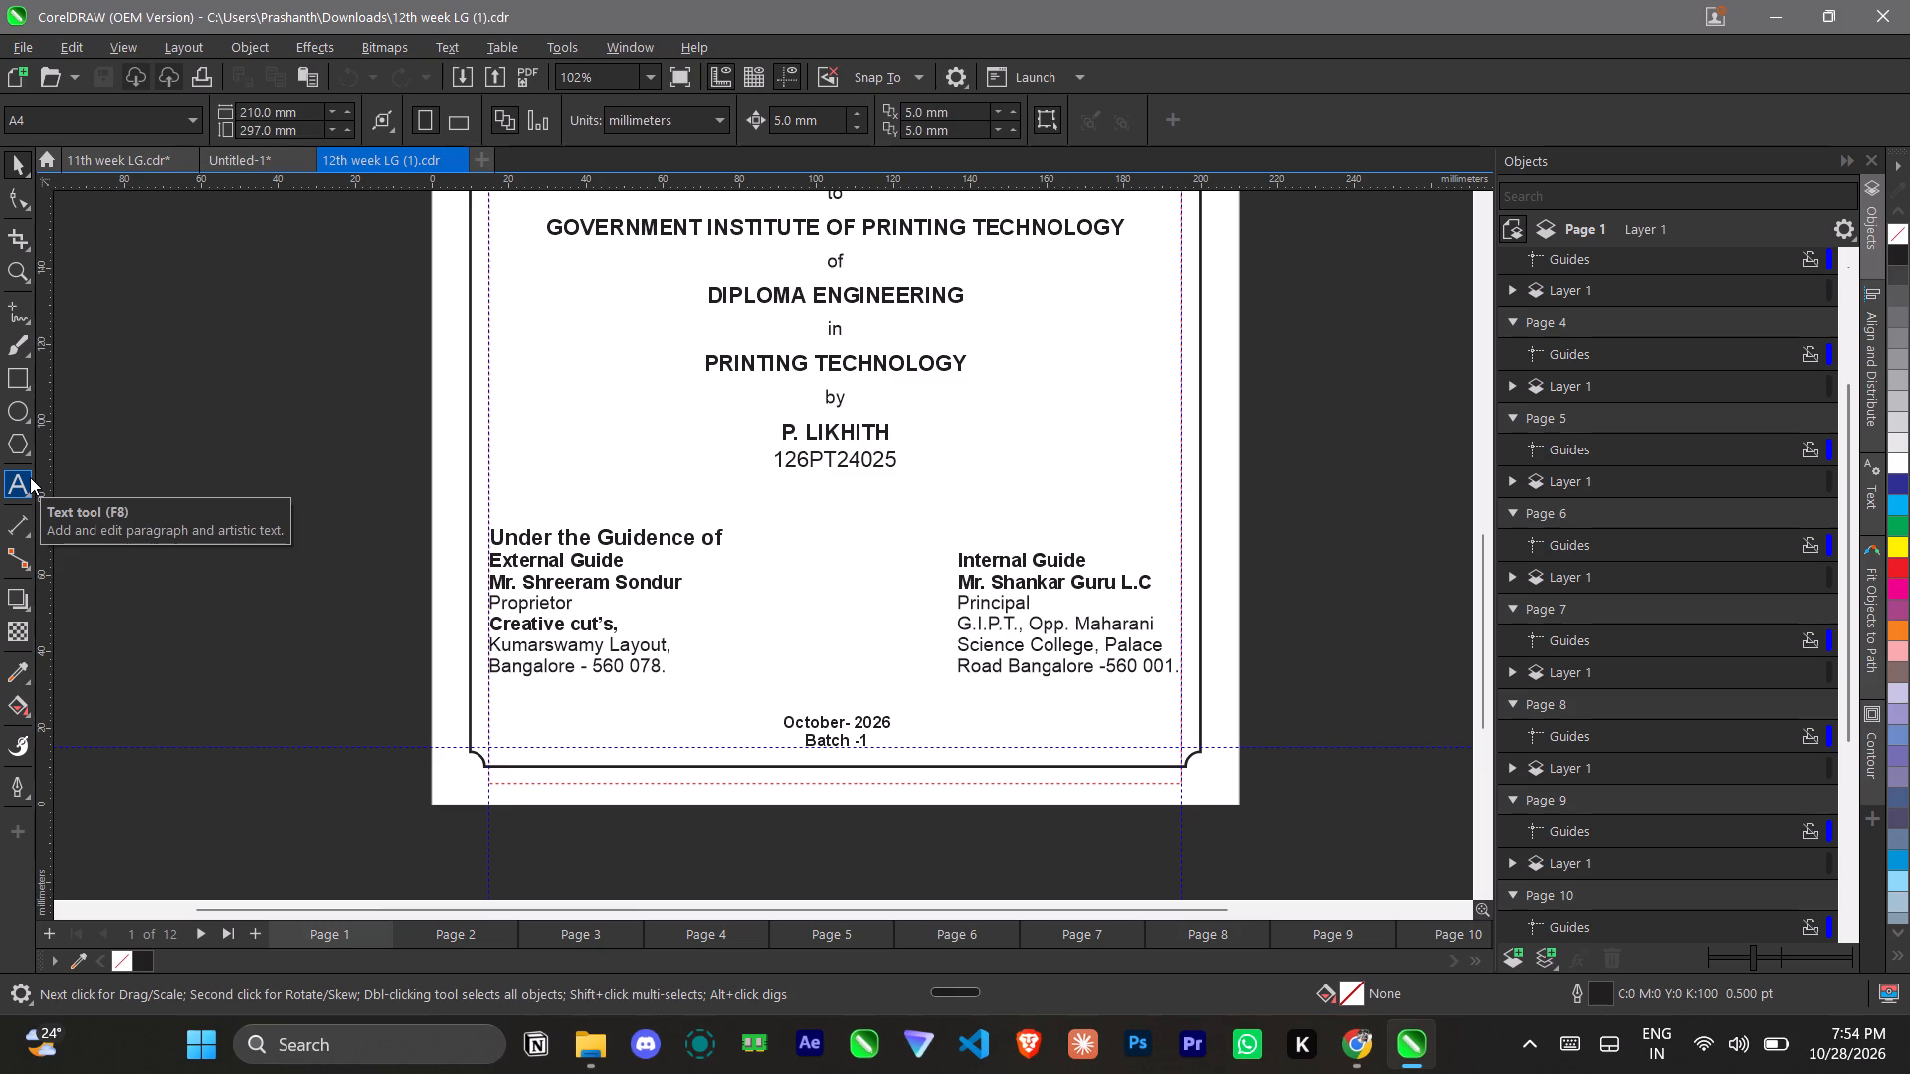
{"action": "left_click", "coordinate": [30, 477]}
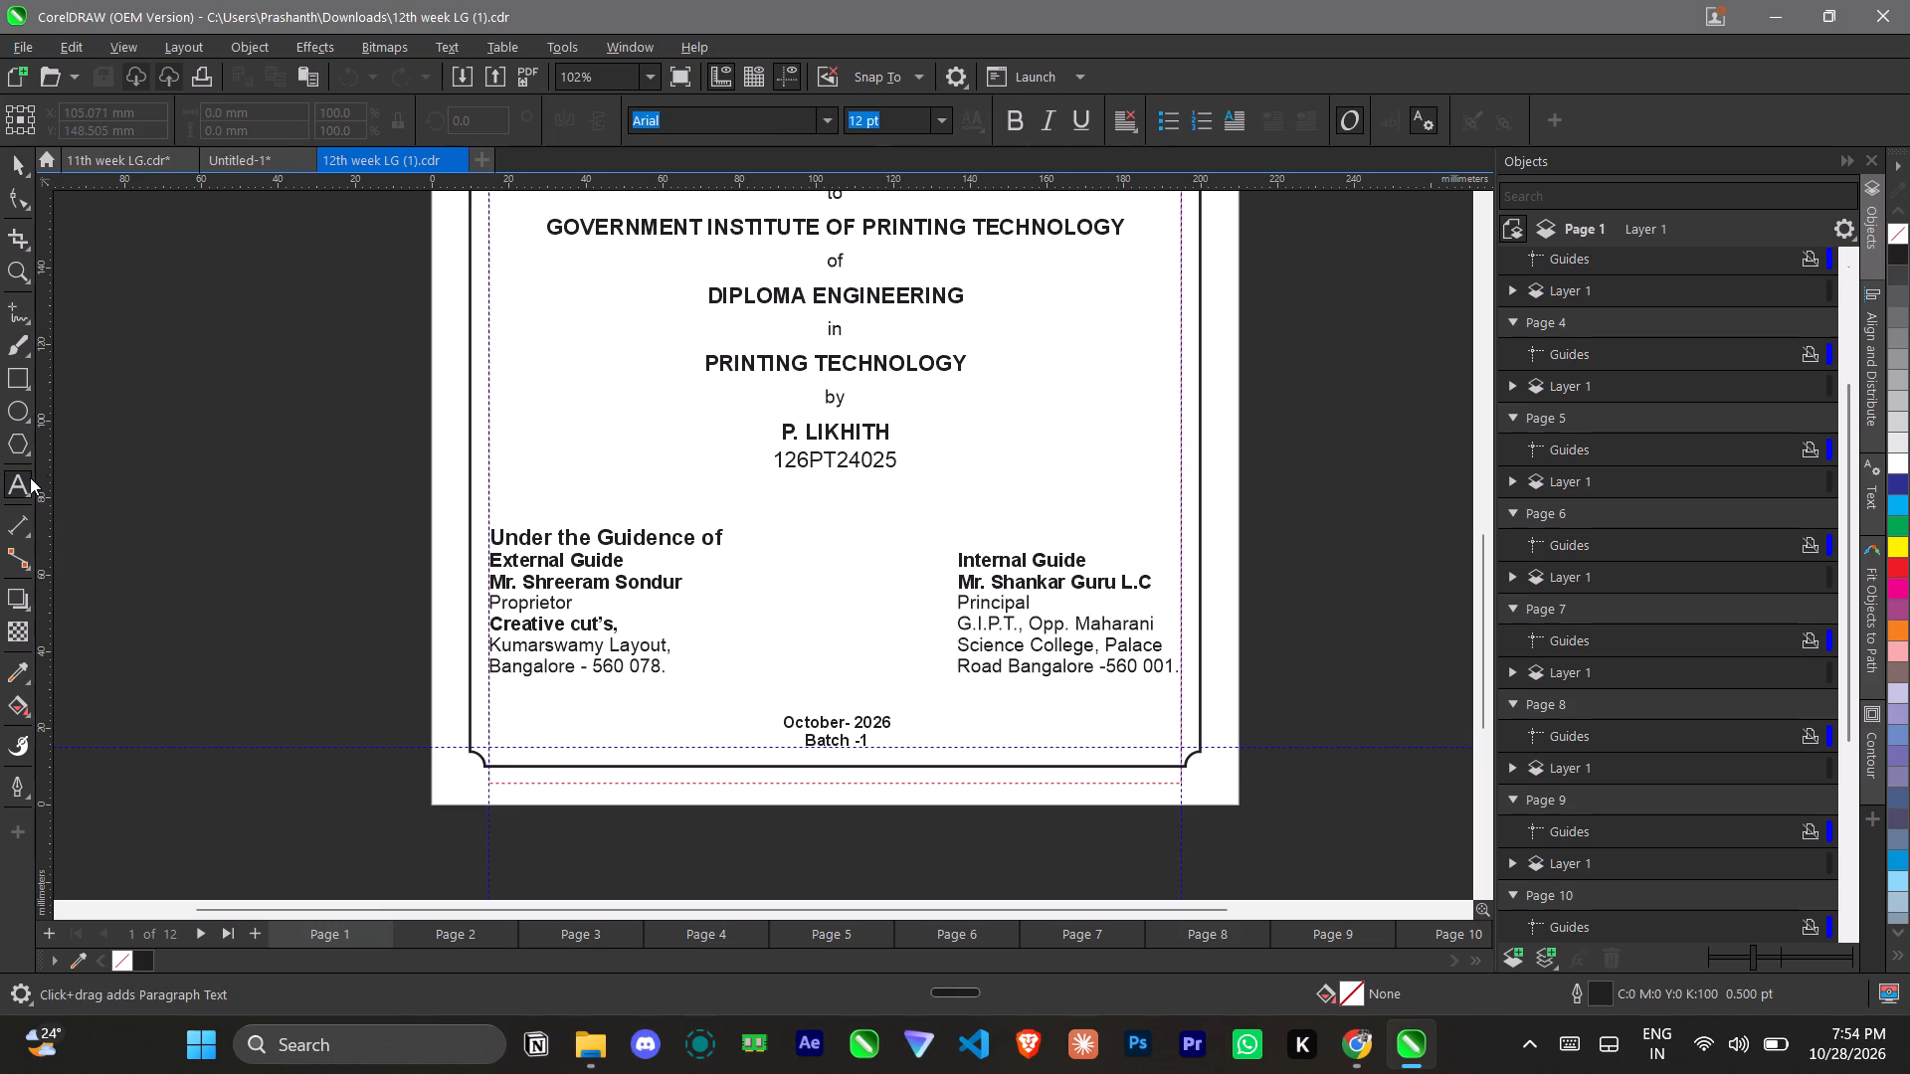
{"action": "left_click", "coordinate": [889, 429]}
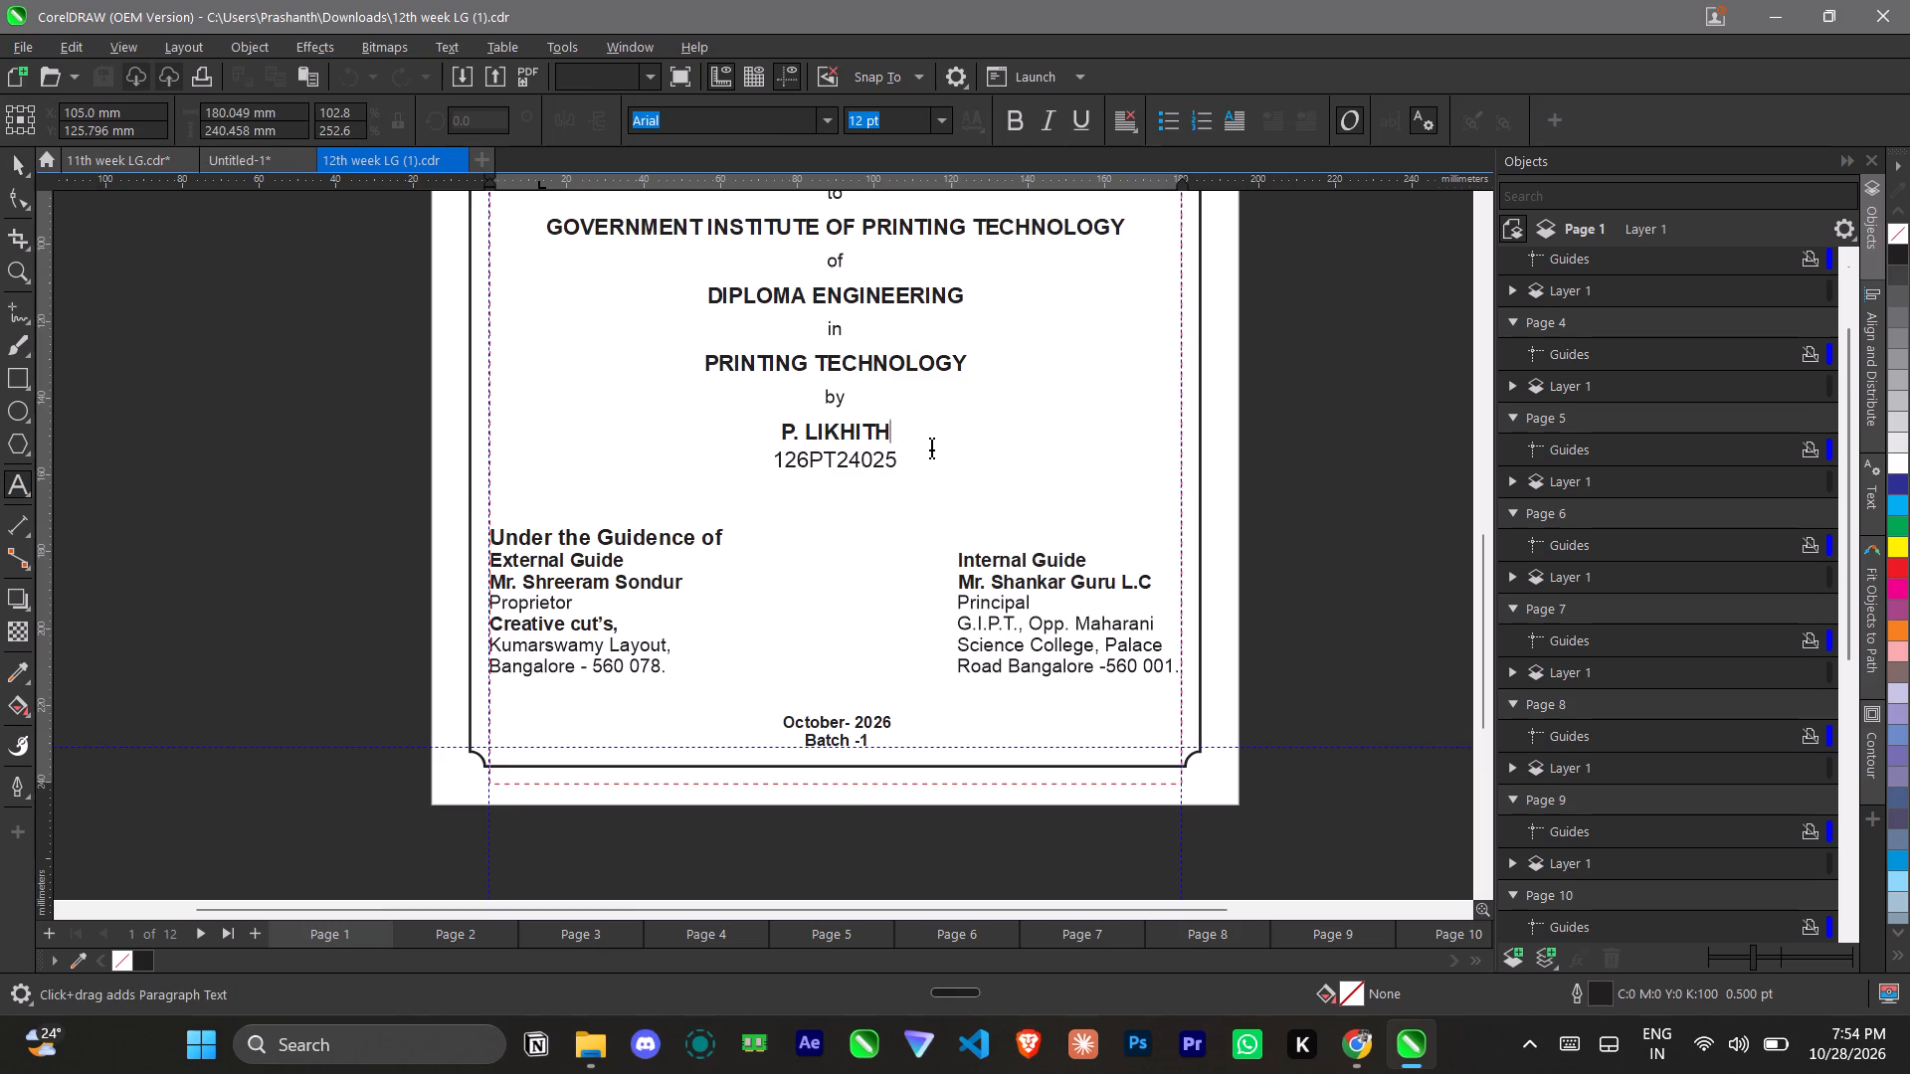
{"action": "key", "text": "BackSpace"}
{"action": "key", "text": "BackSpace"}
{"action": "key", "text": "BackSpace"}
{"action": "key", "text": "BackSpace"}
{"action": "key", "text": "BackSpace"}
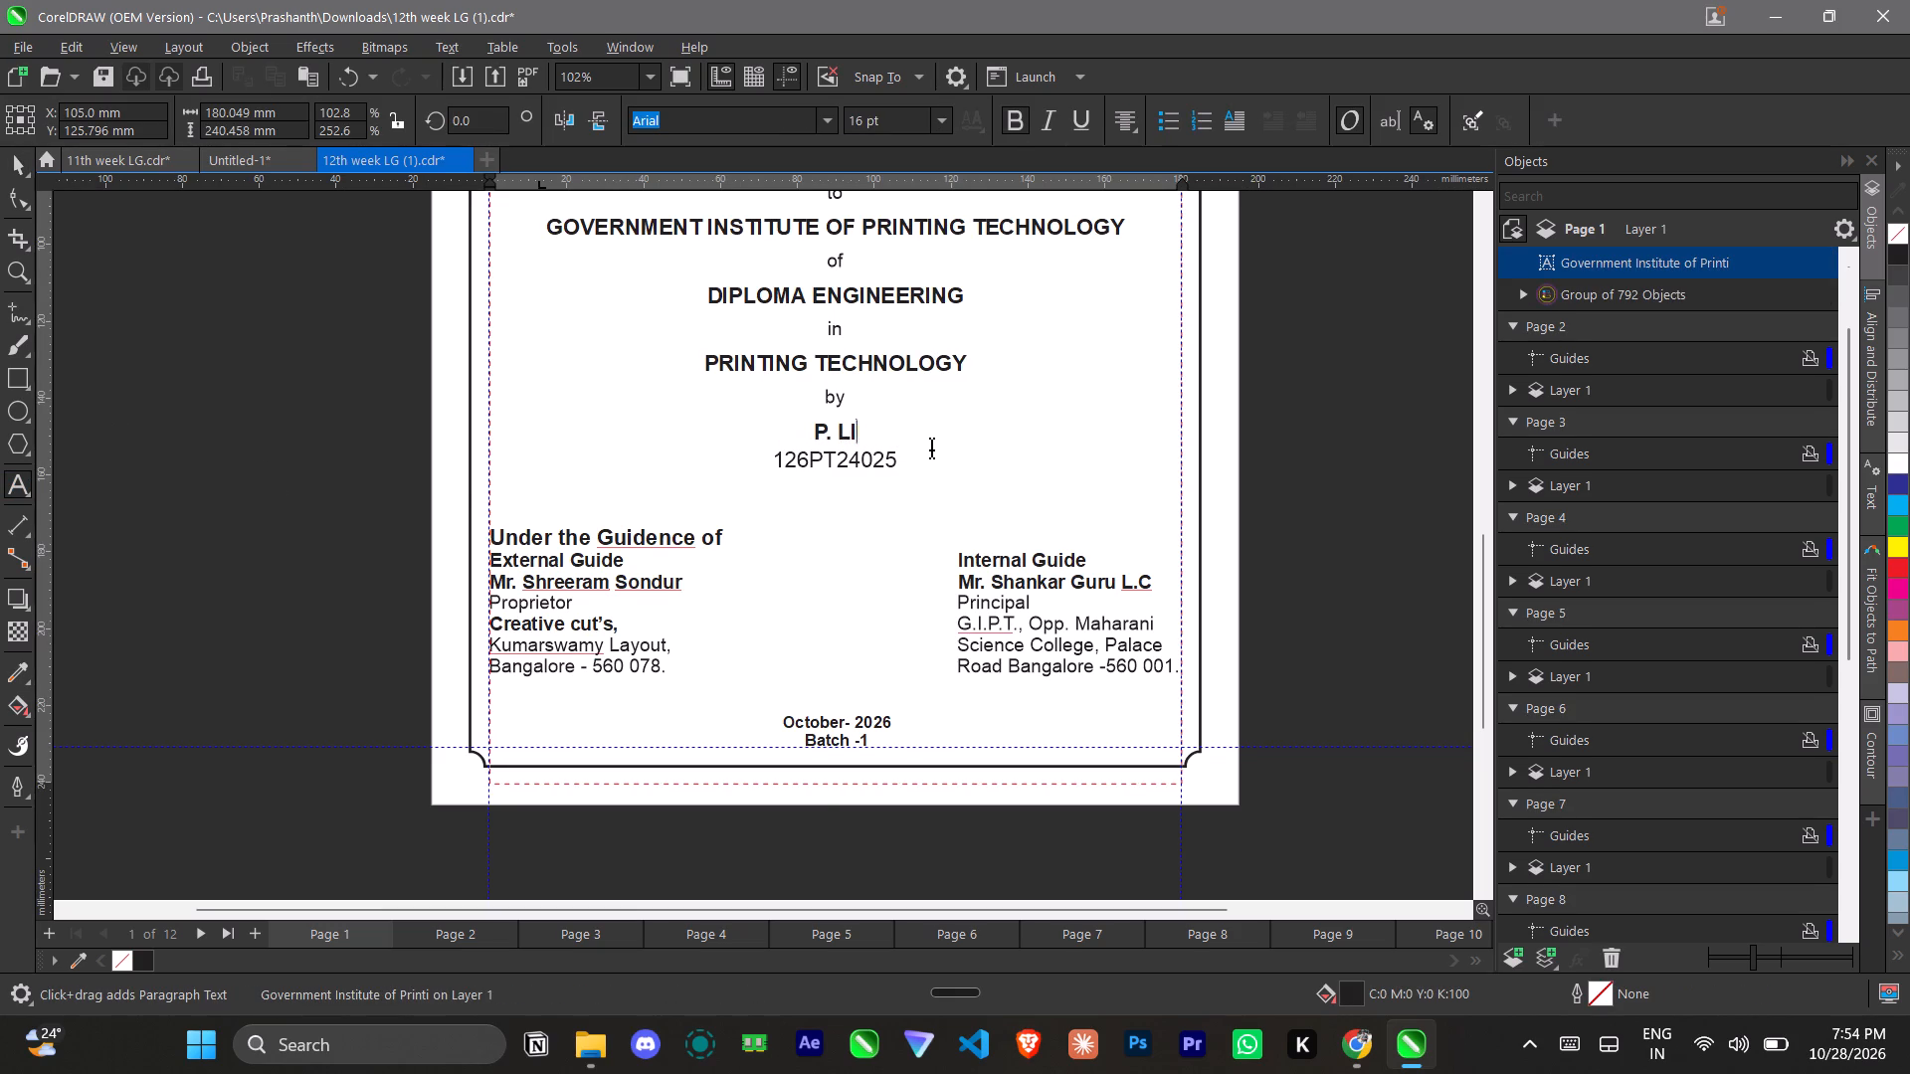
{"action": "key", "text": "BackSpace"}
{"action": "key", "text": "BackSpace"}
{"action": "key", "text": "BackSpace"}
{"action": "key", "text": "BackSpace"}
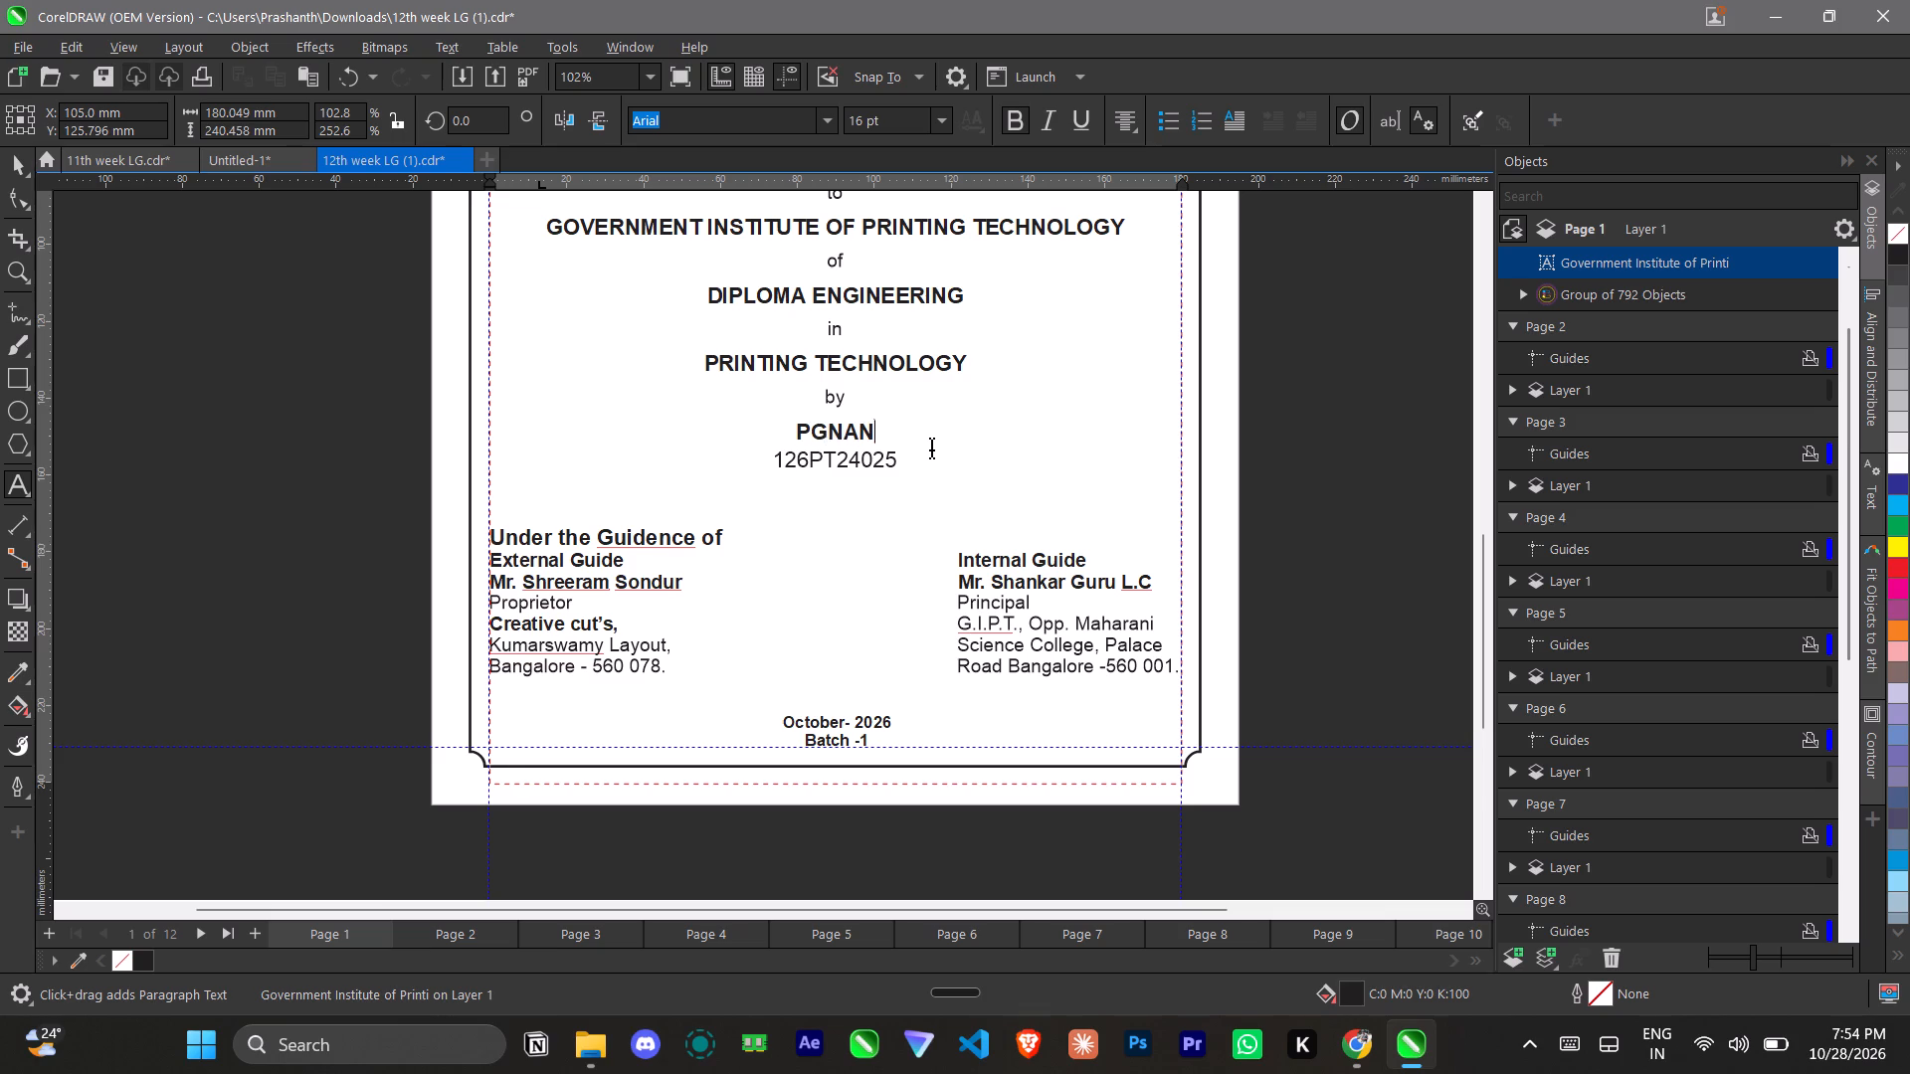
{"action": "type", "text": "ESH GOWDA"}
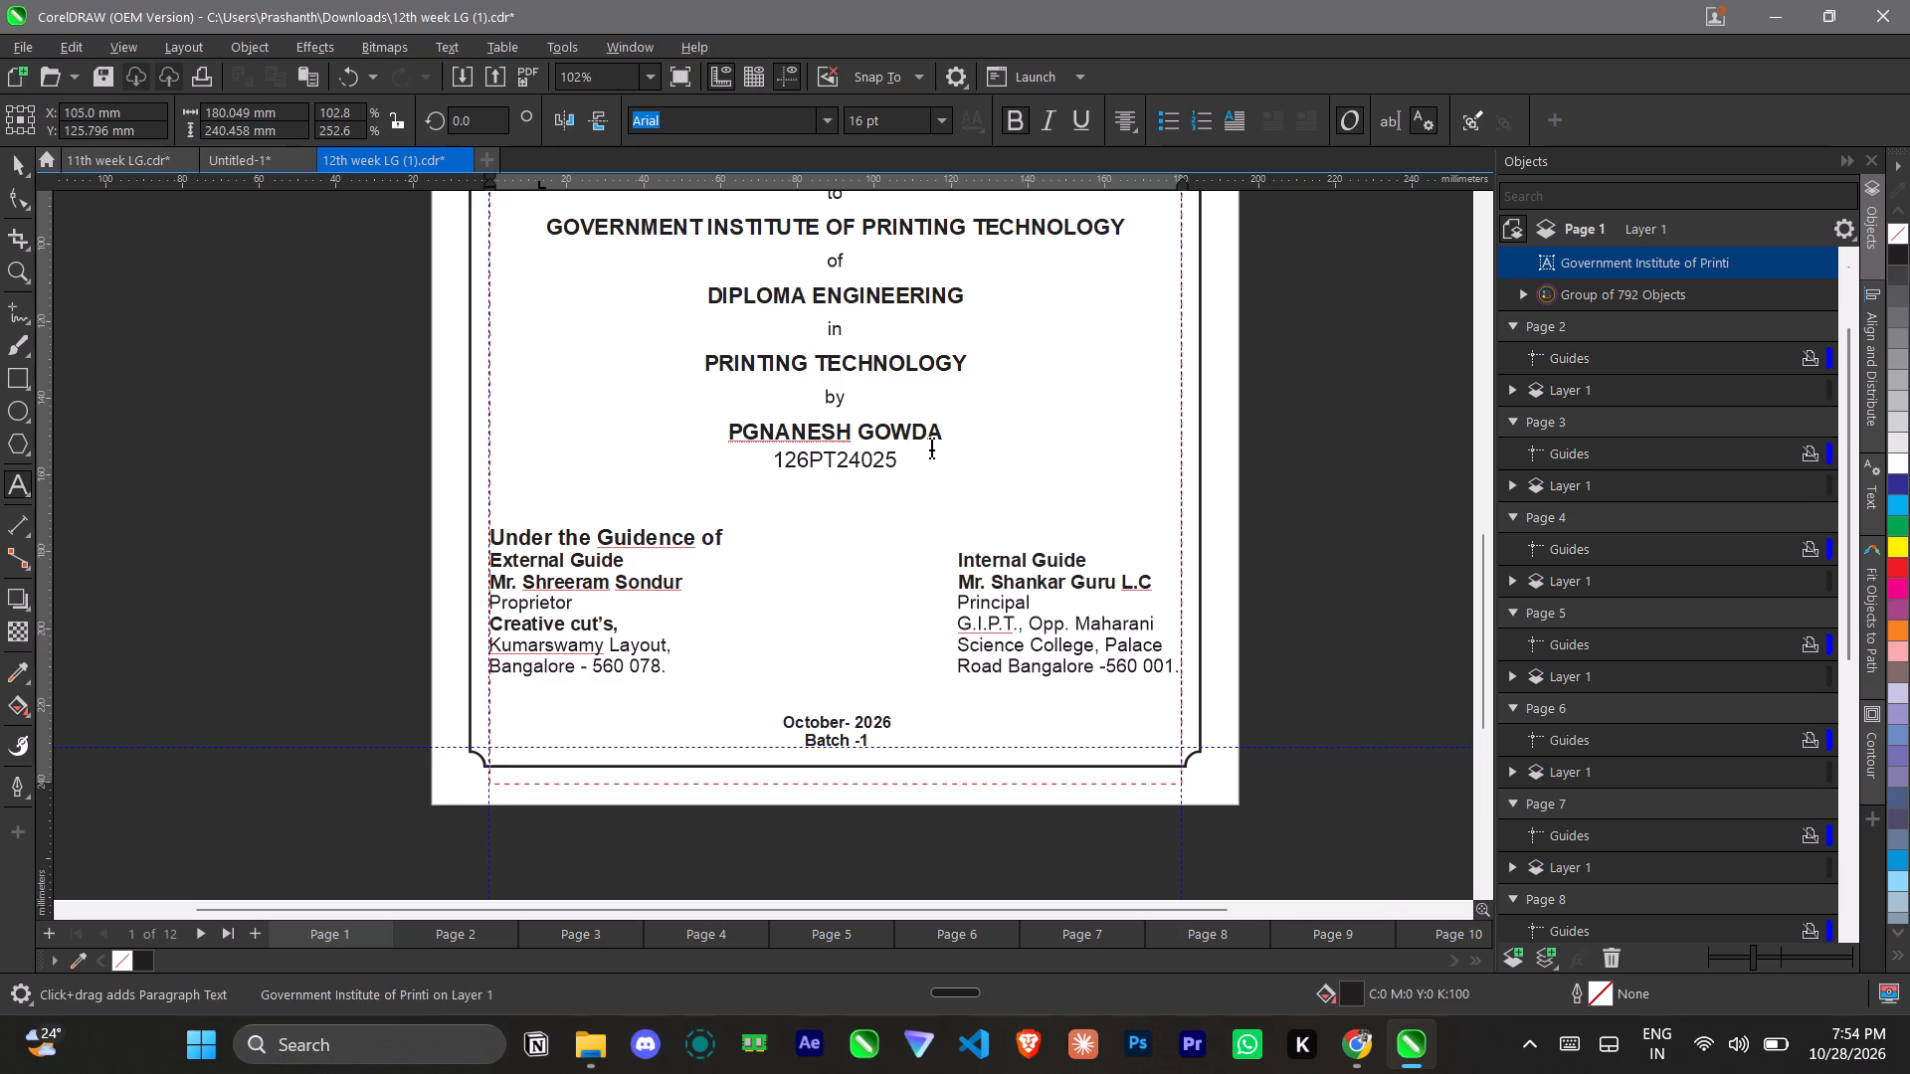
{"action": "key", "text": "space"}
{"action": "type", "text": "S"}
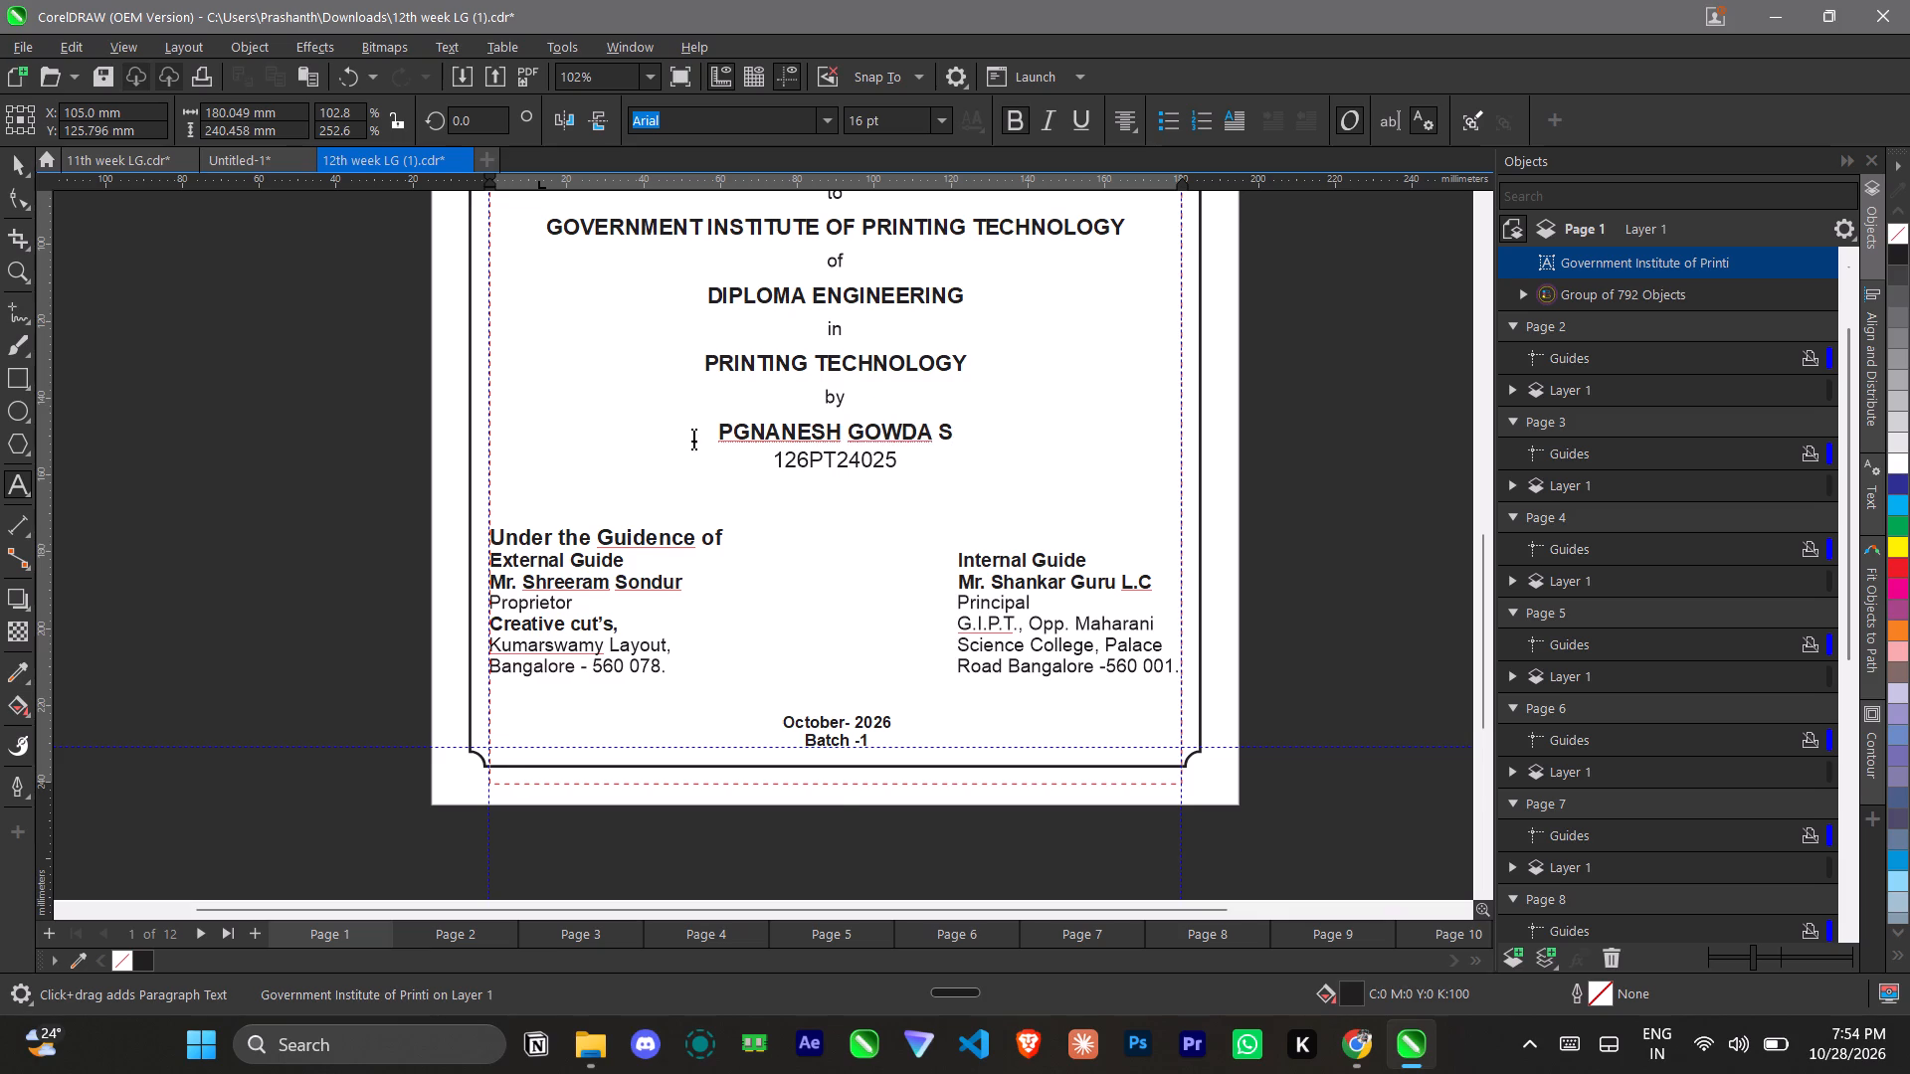
{"action": "left_click", "coordinate": [732, 431]}
{"action": "key", "text": "BackSpace"}
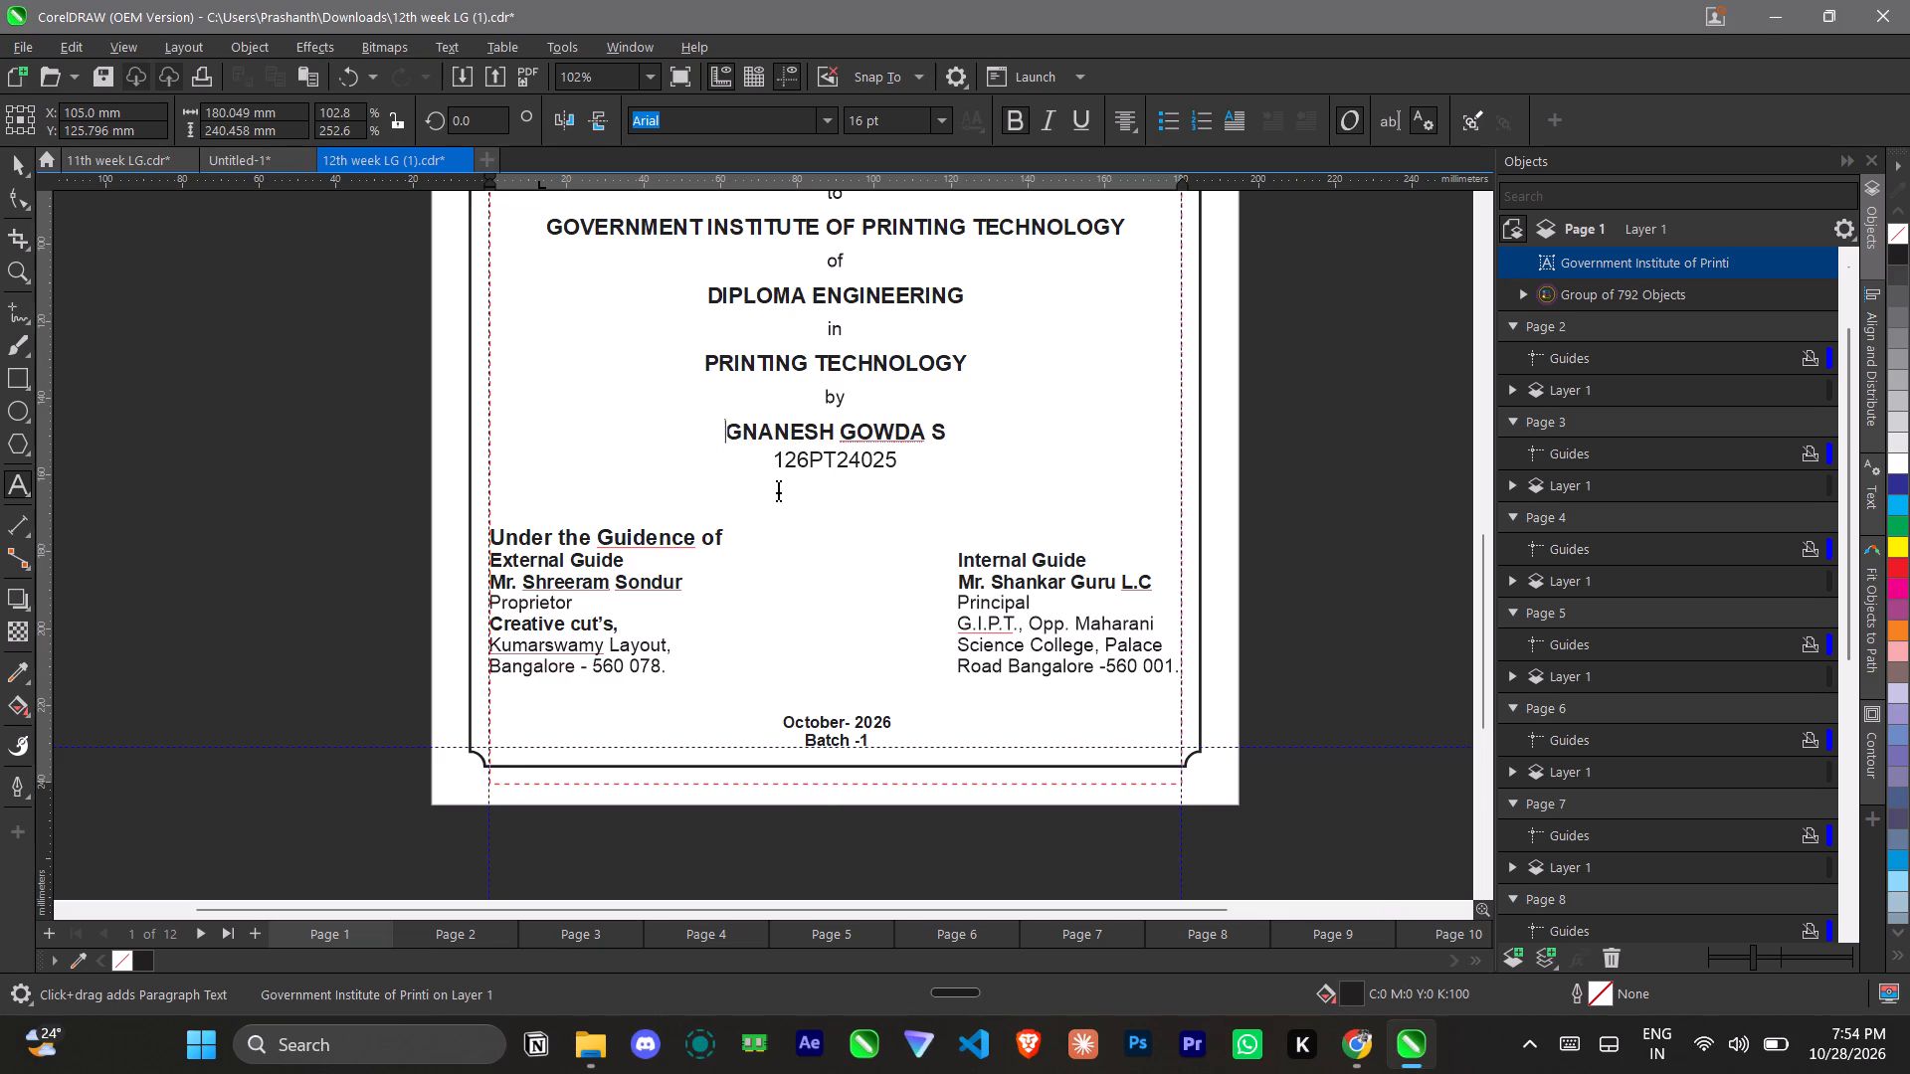
Replace the last two digits of the registration number on the cover page with the new student's digits.
{"action": "left_click", "coordinate": [899, 468]}
{"action": "key", "text": "BackSpace"}
{"action": "key", "text": "BackSpace"}
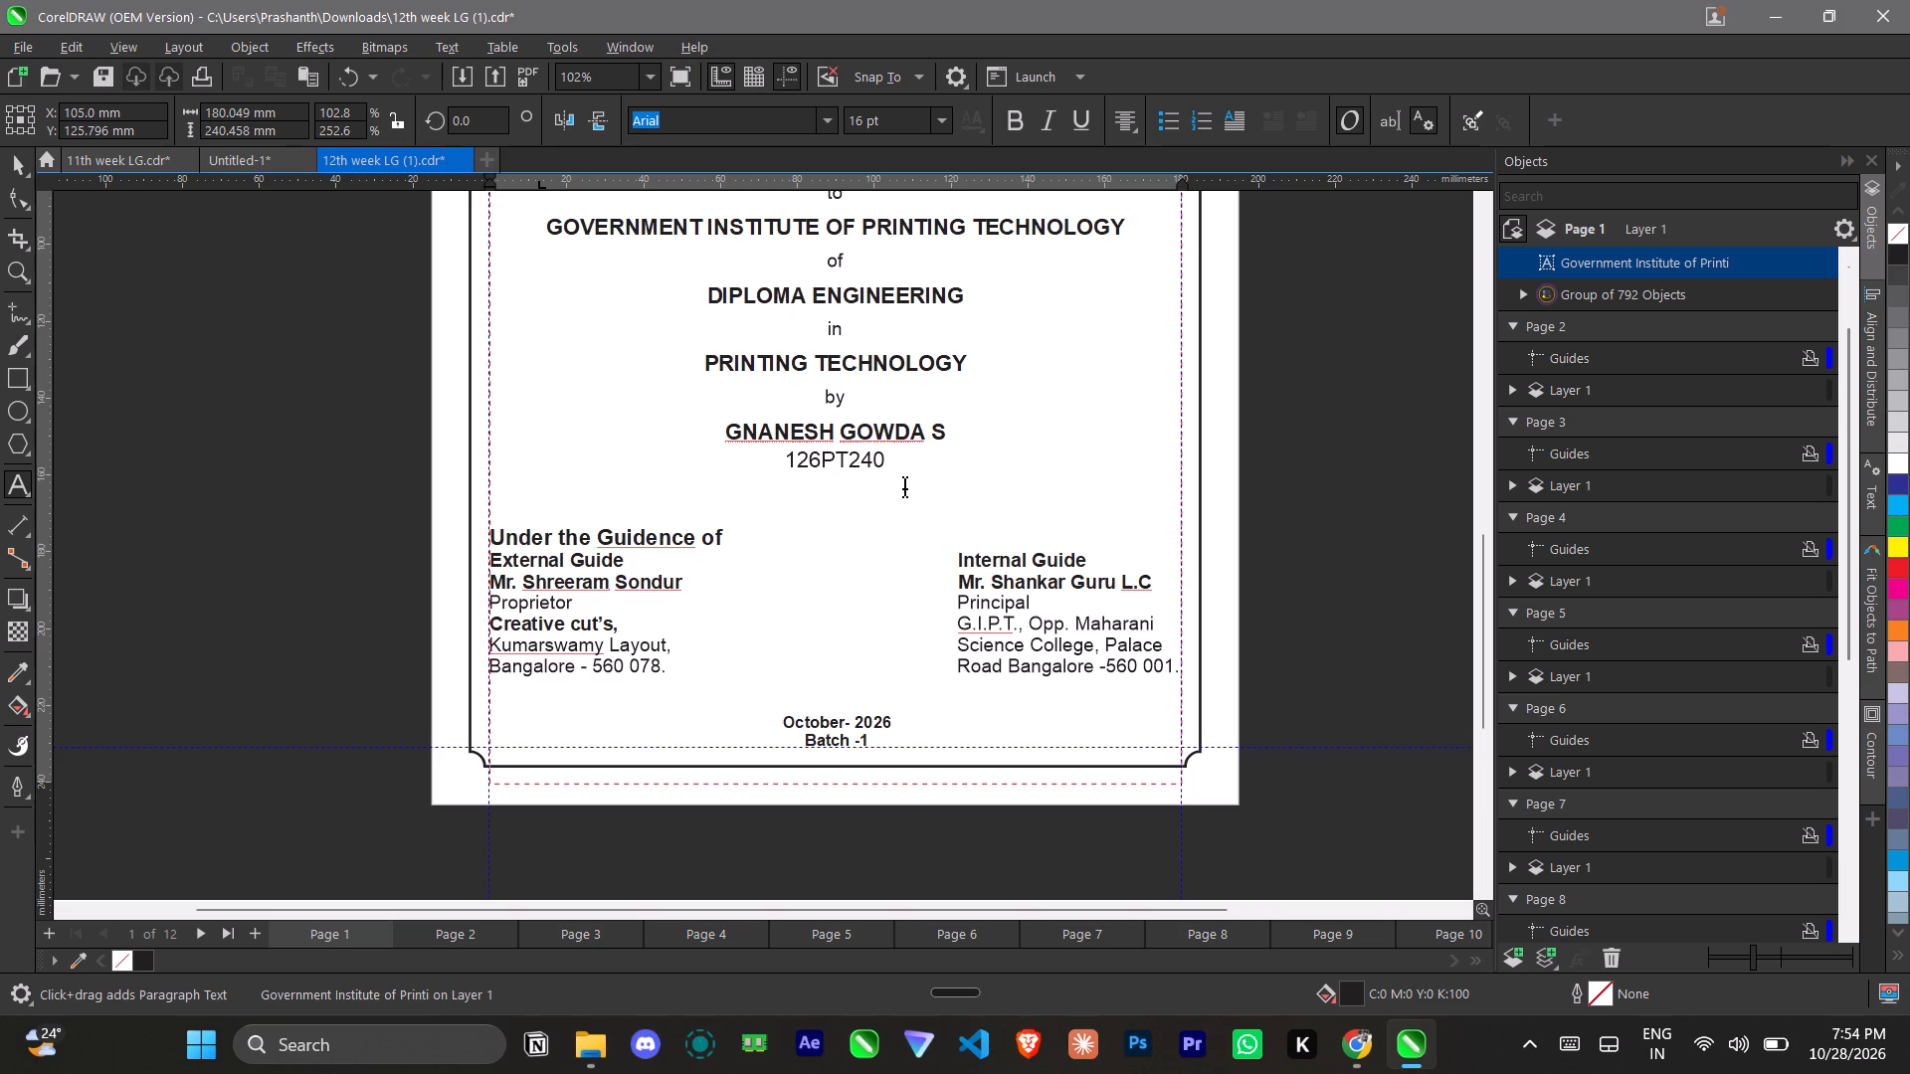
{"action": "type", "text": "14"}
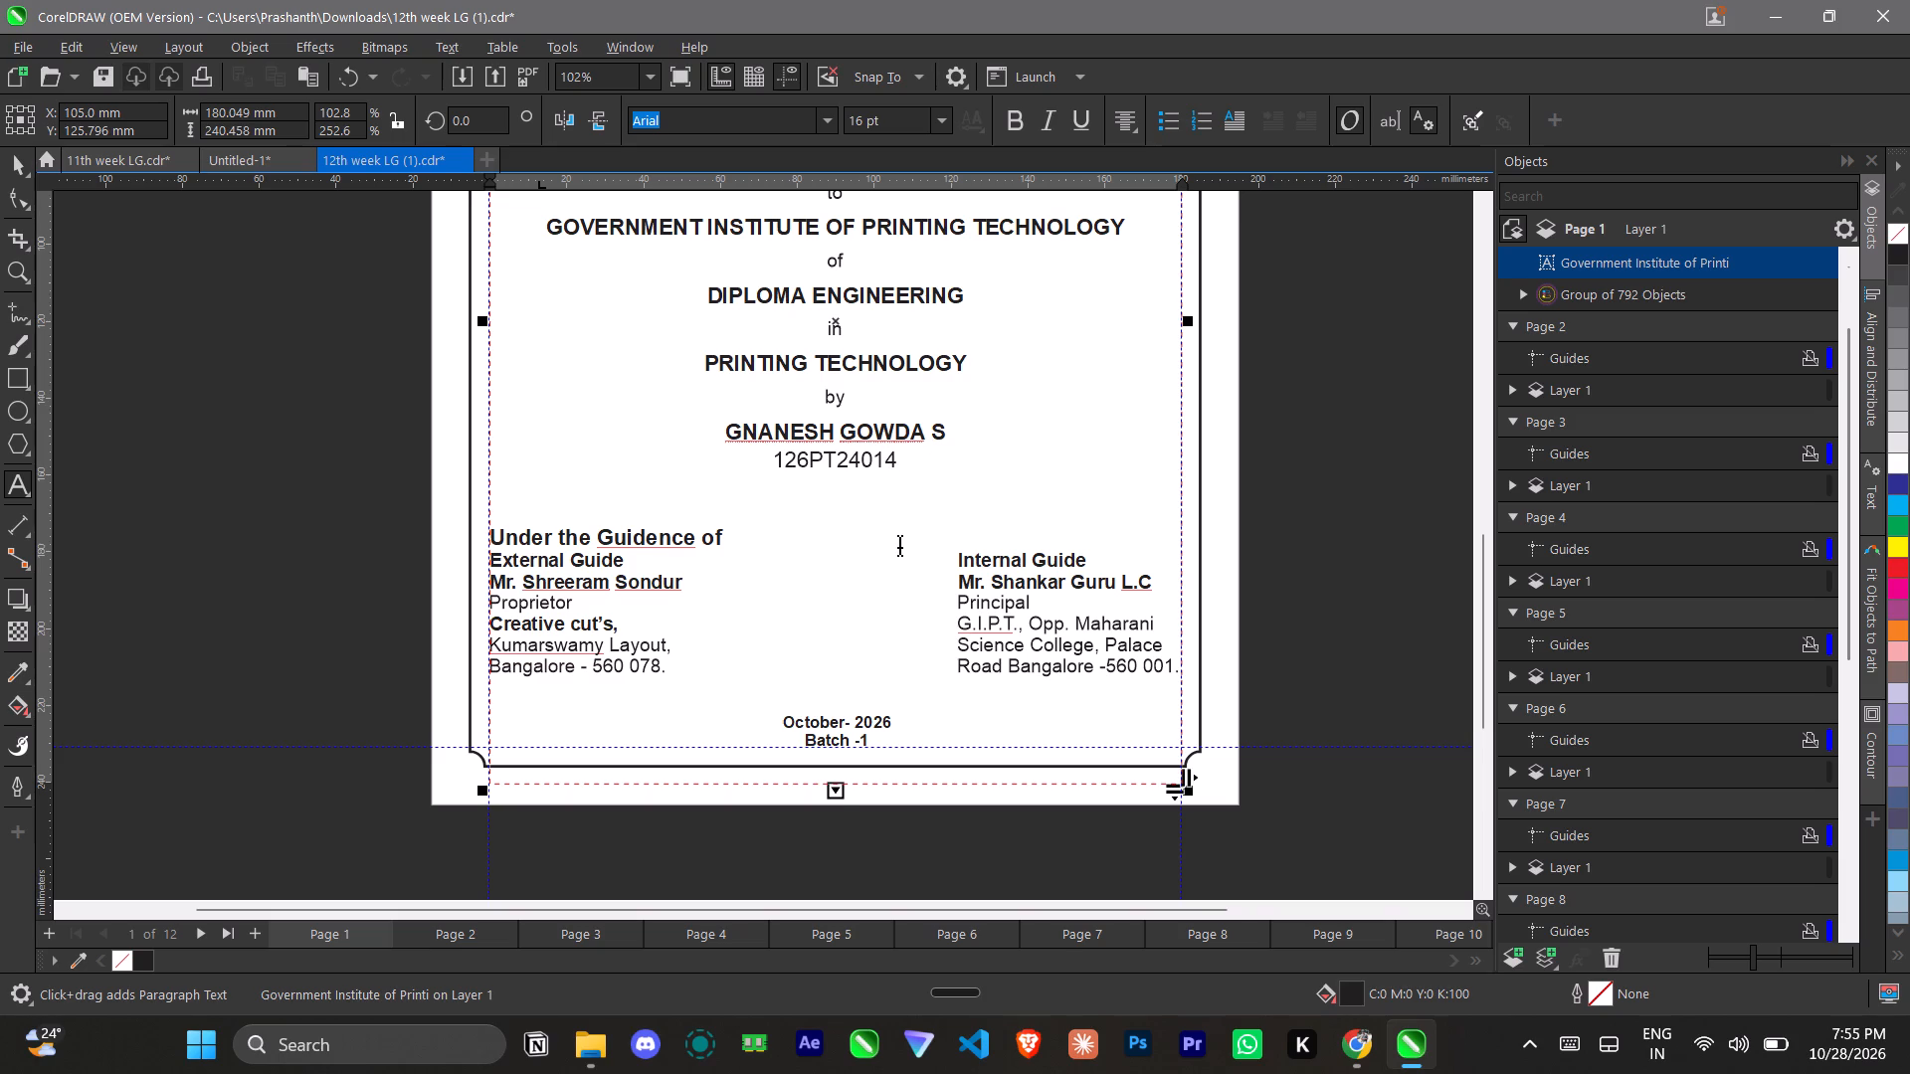
On the page 2 Certificate of the 12th week report, replace the student name, using the certificate in Untitled-1 as reference.
{"action": "scroll", "coordinate": [887, 590], "scroll_direction": "up", "scroll_amount": 1}
{"action": "scroll", "coordinate": [887, 590], "scroll_direction": "down", "scroll_amount": 4}
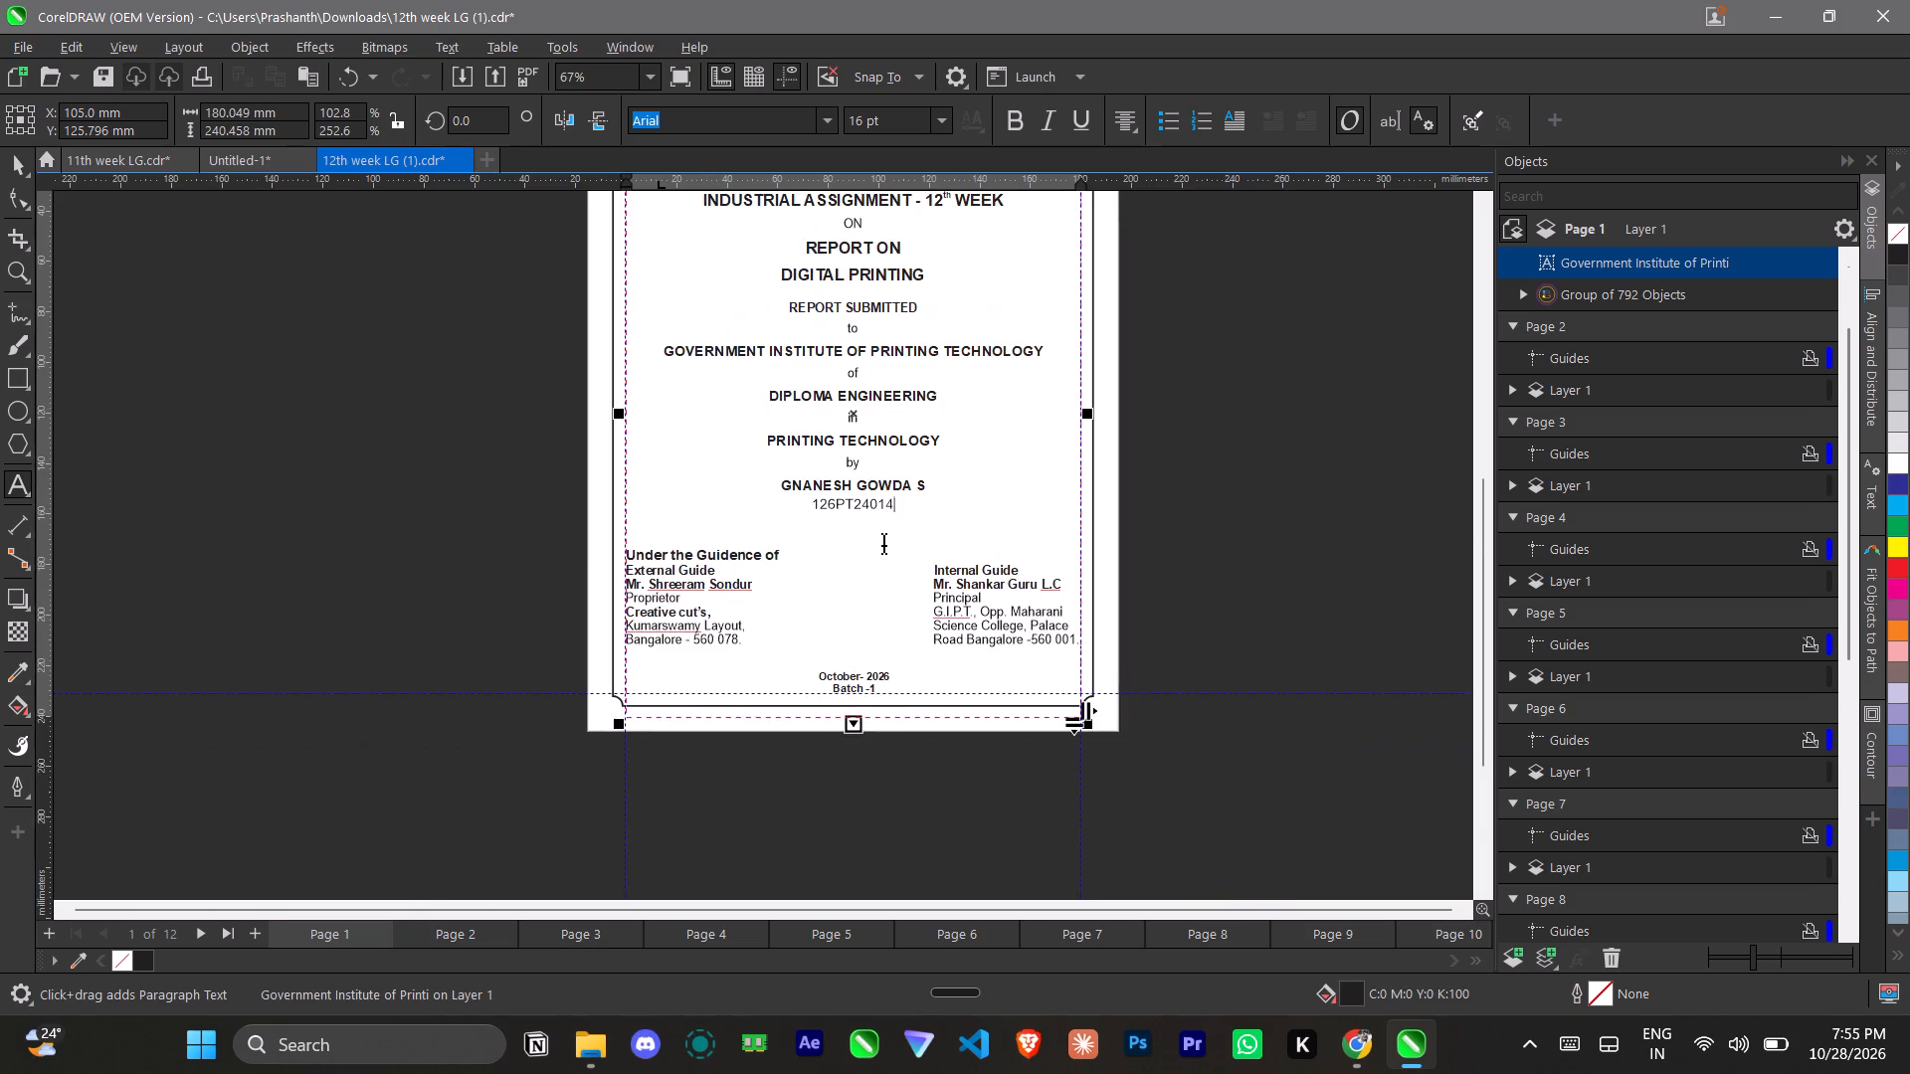
{"action": "scroll", "coordinate": [883, 541], "scroll_direction": "down", "scroll_amount": 3}
{"action": "scroll", "coordinate": [855, 341], "scroll_direction": "up", "scroll_amount": 4}
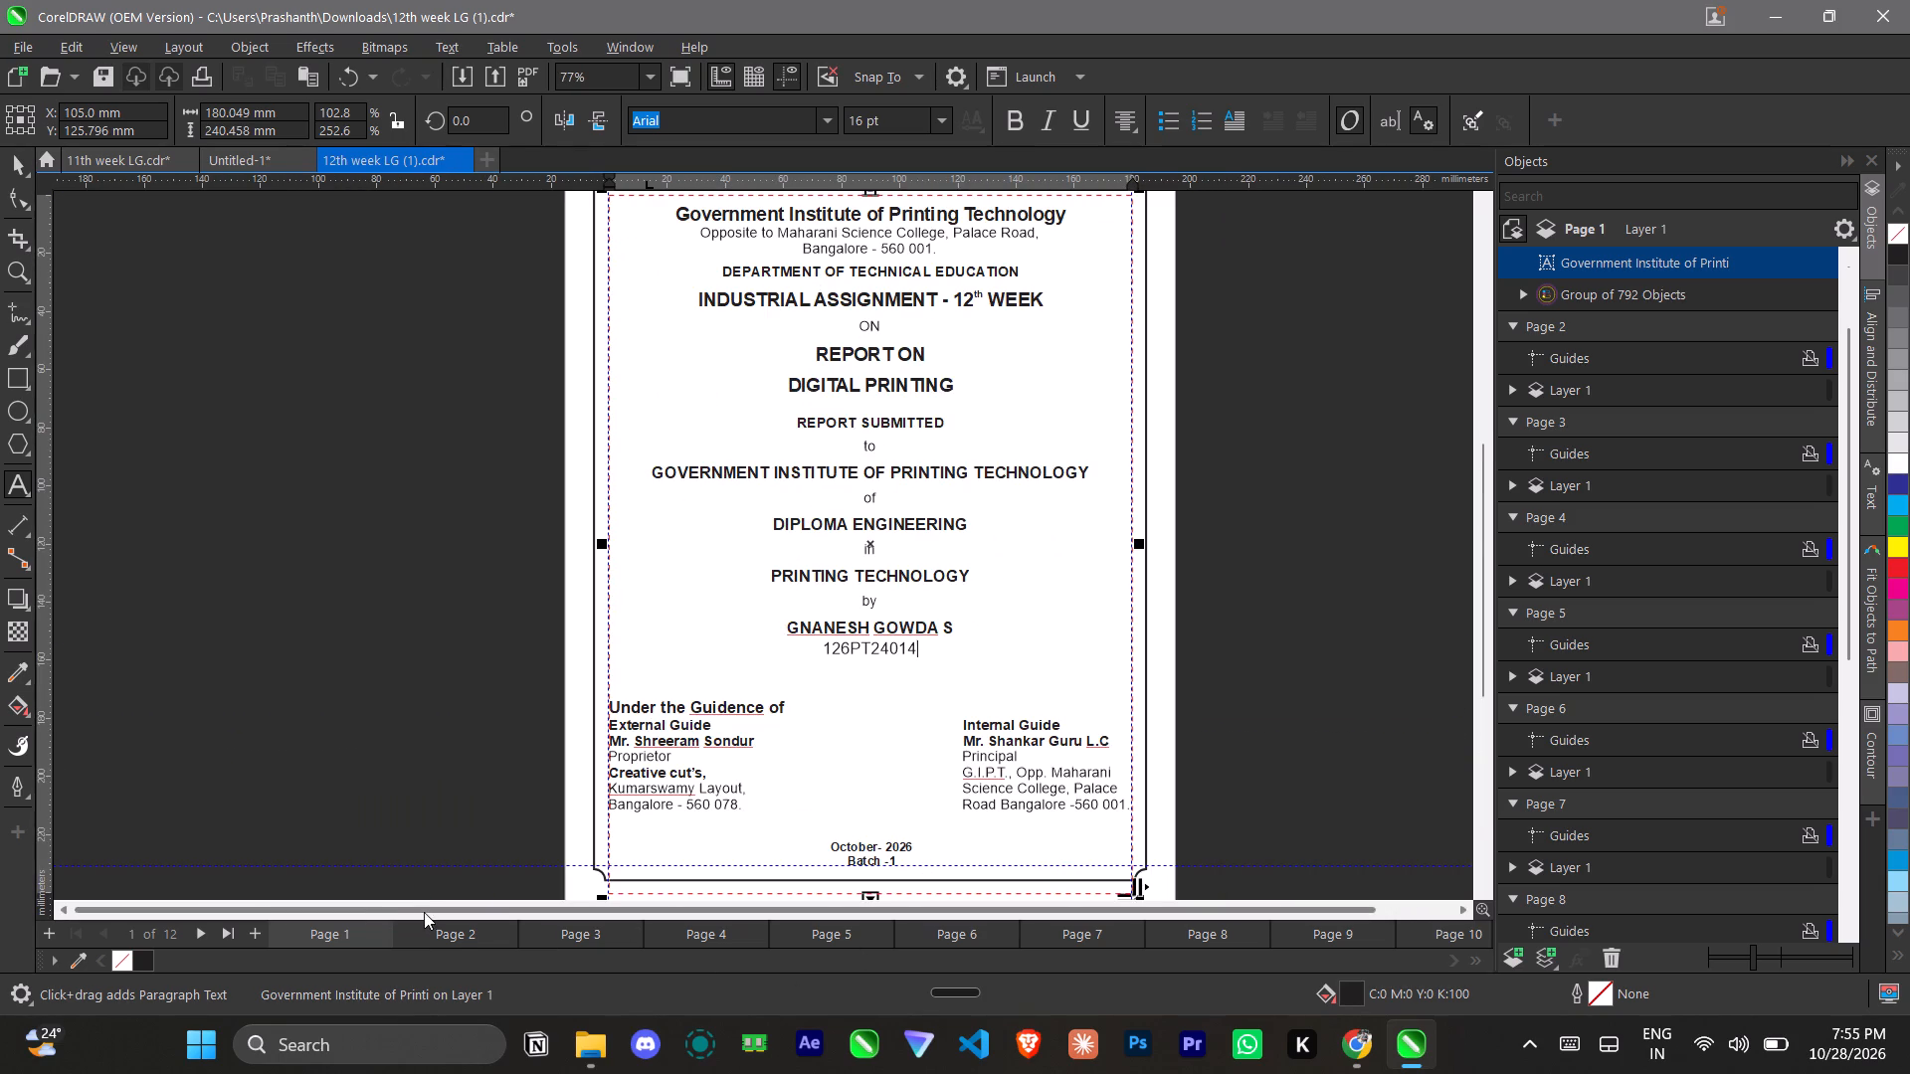
{"action": "left_click", "coordinate": [451, 931]}
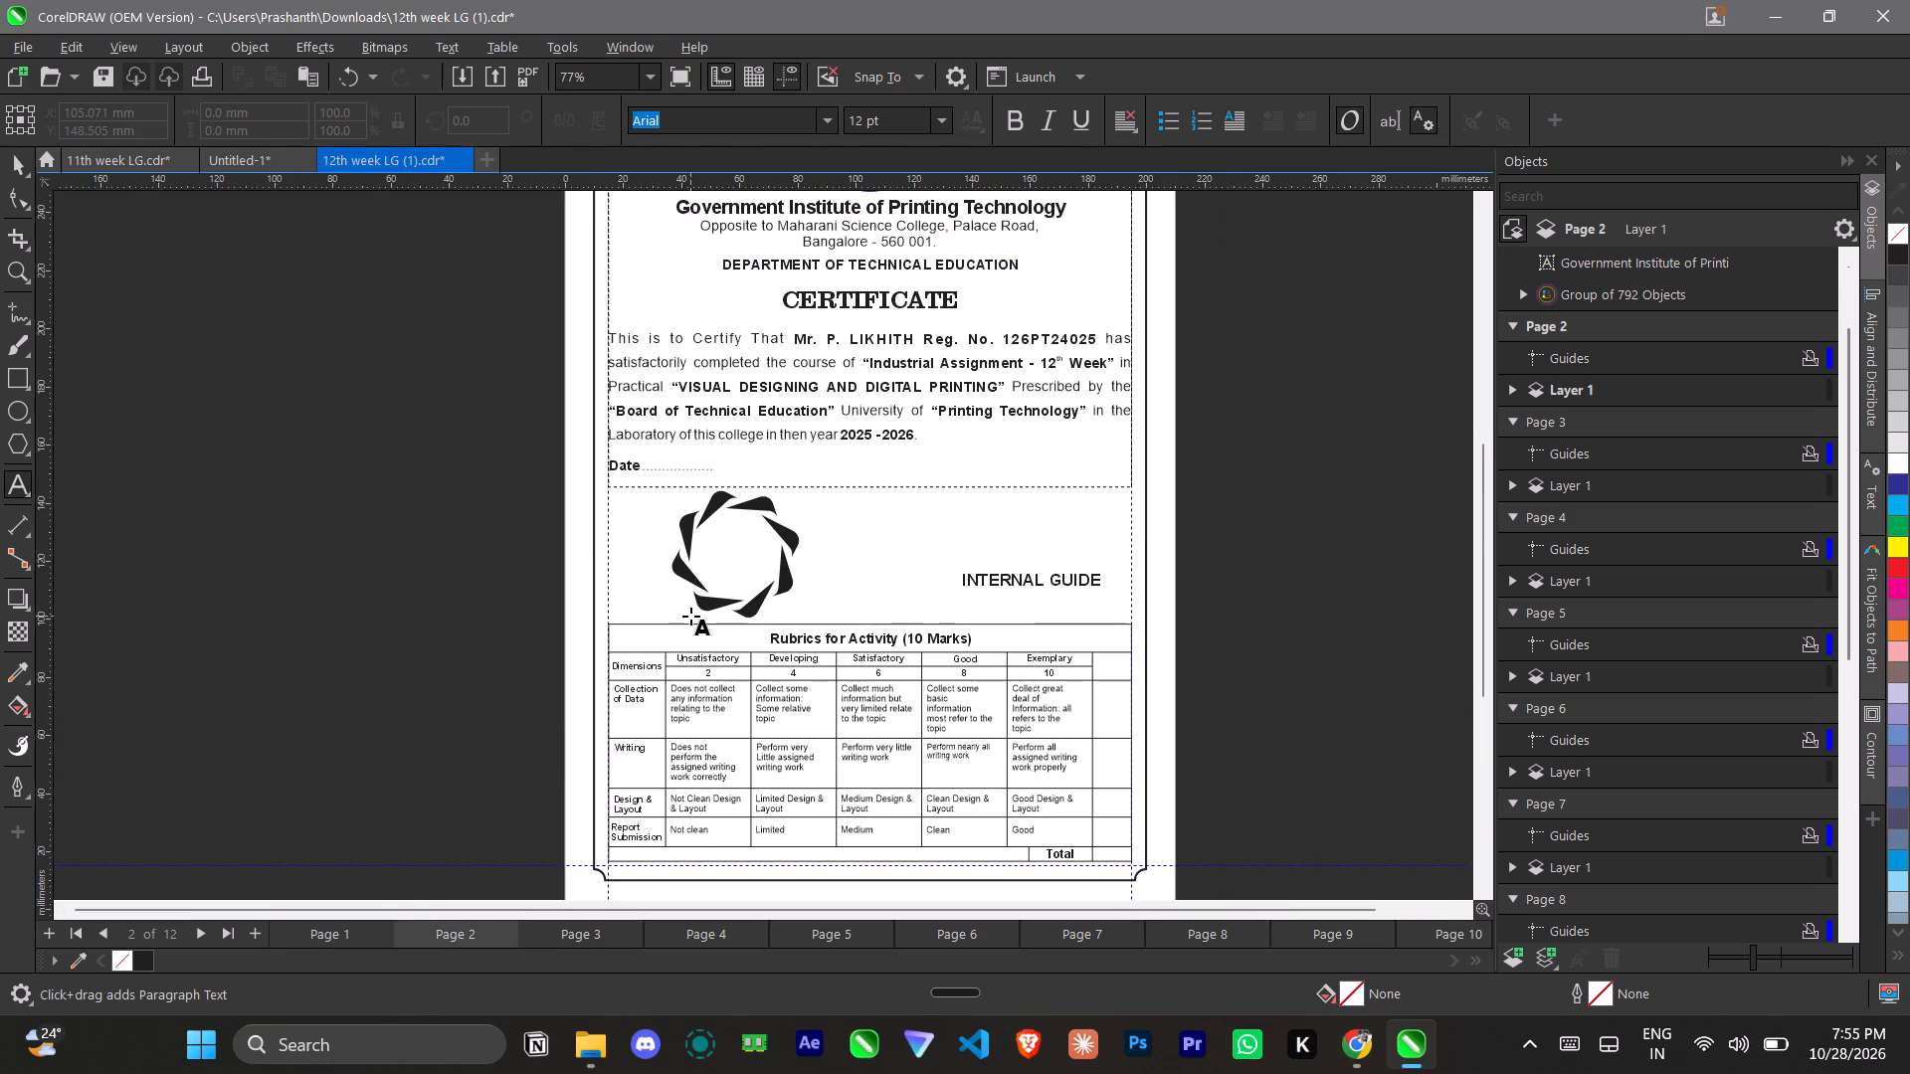
{"action": "scroll", "coordinate": [1013, 349], "scroll_direction": "up", "scroll_amount": 1}
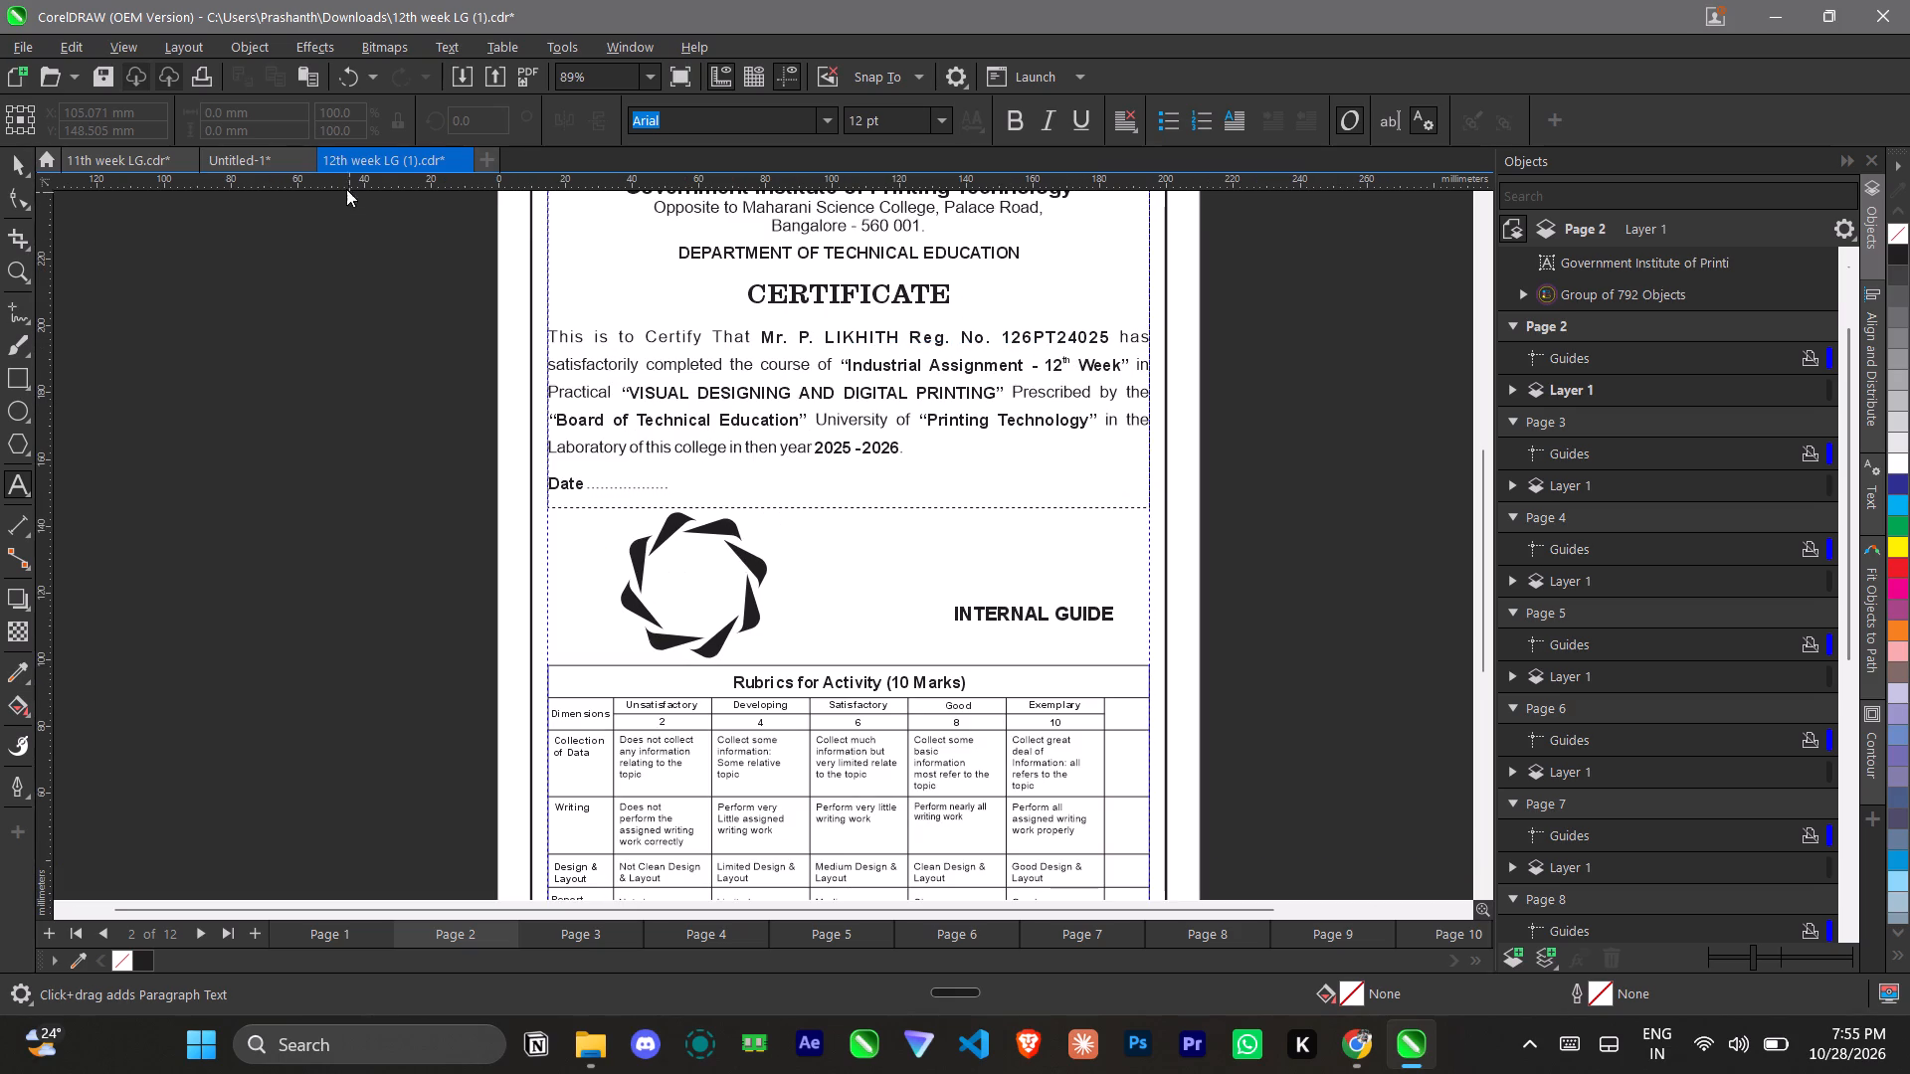
{"action": "left_click", "coordinate": [257, 151]}
{"action": "left_click", "coordinate": [467, 934]}
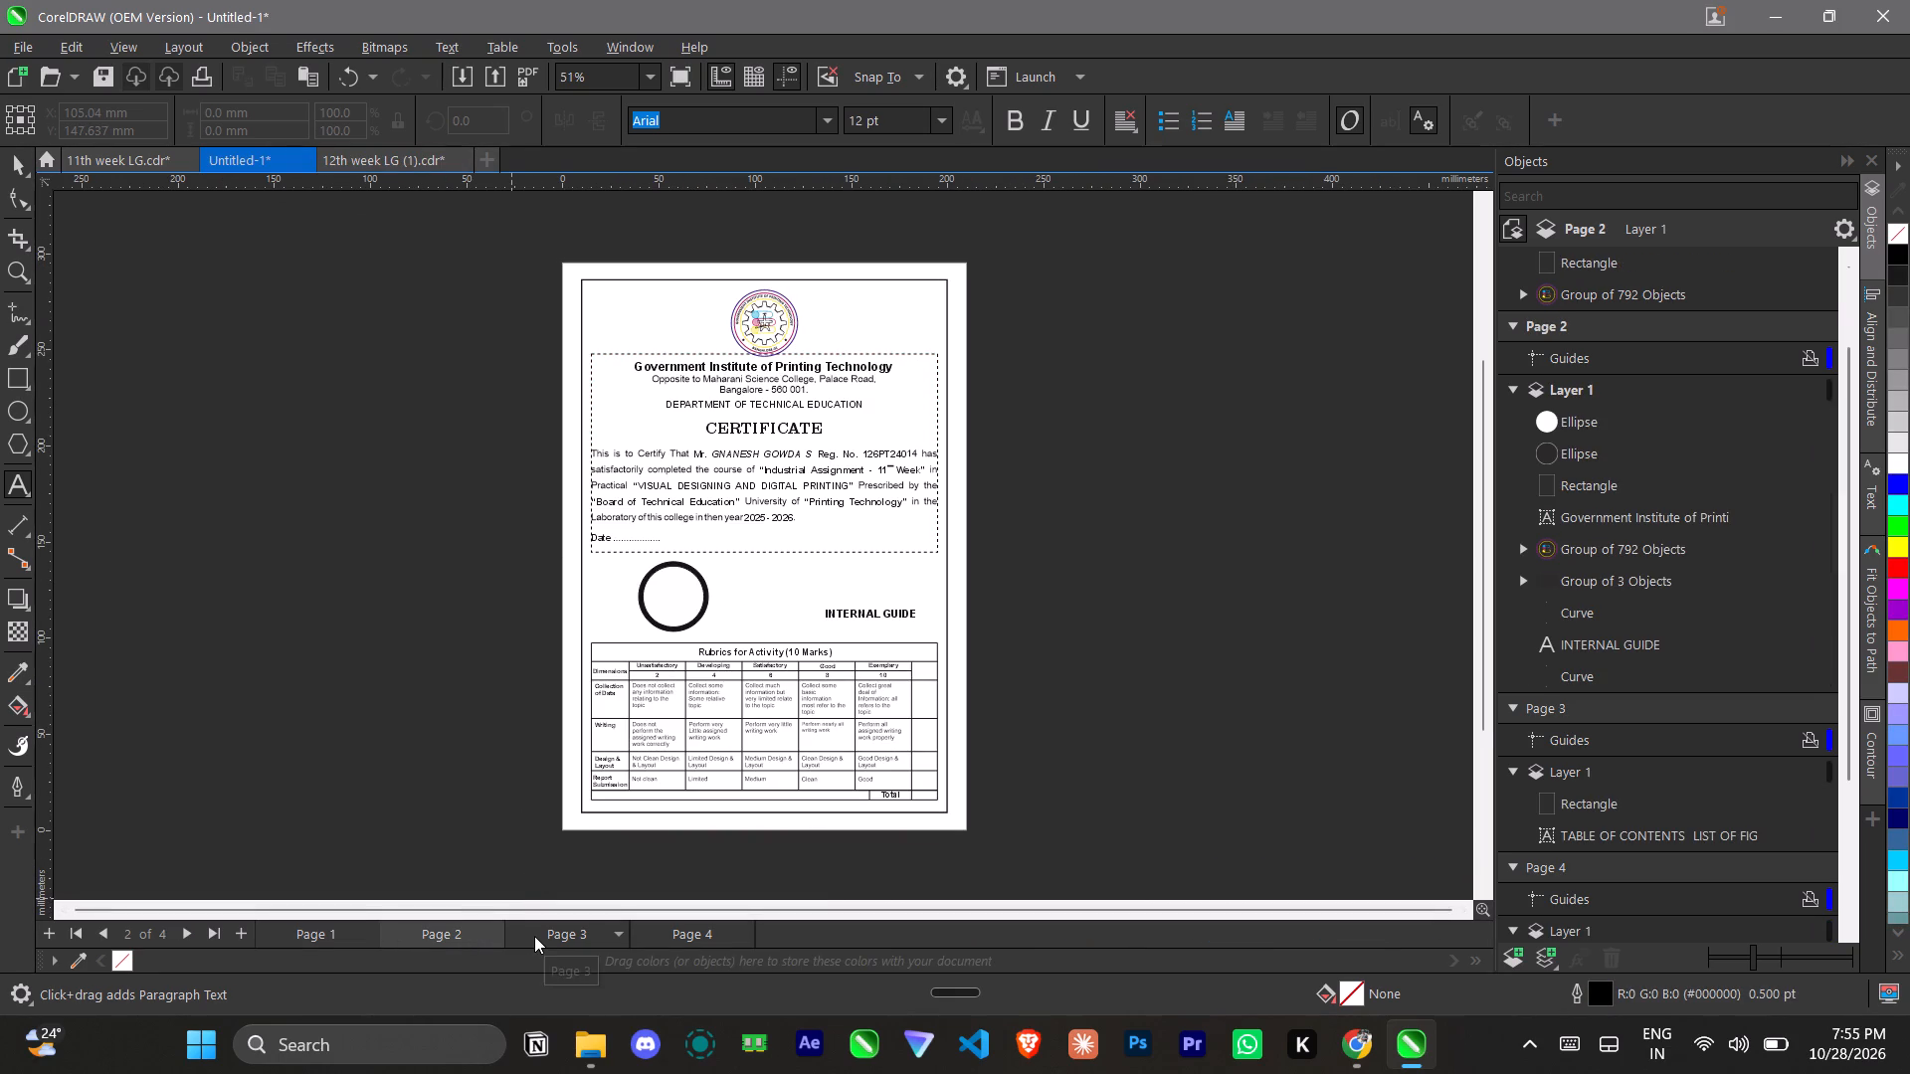
{"action": "left_click", "coordinate": [534, 936]}
{"action": "left_click", "coordinate": [440, 937]}
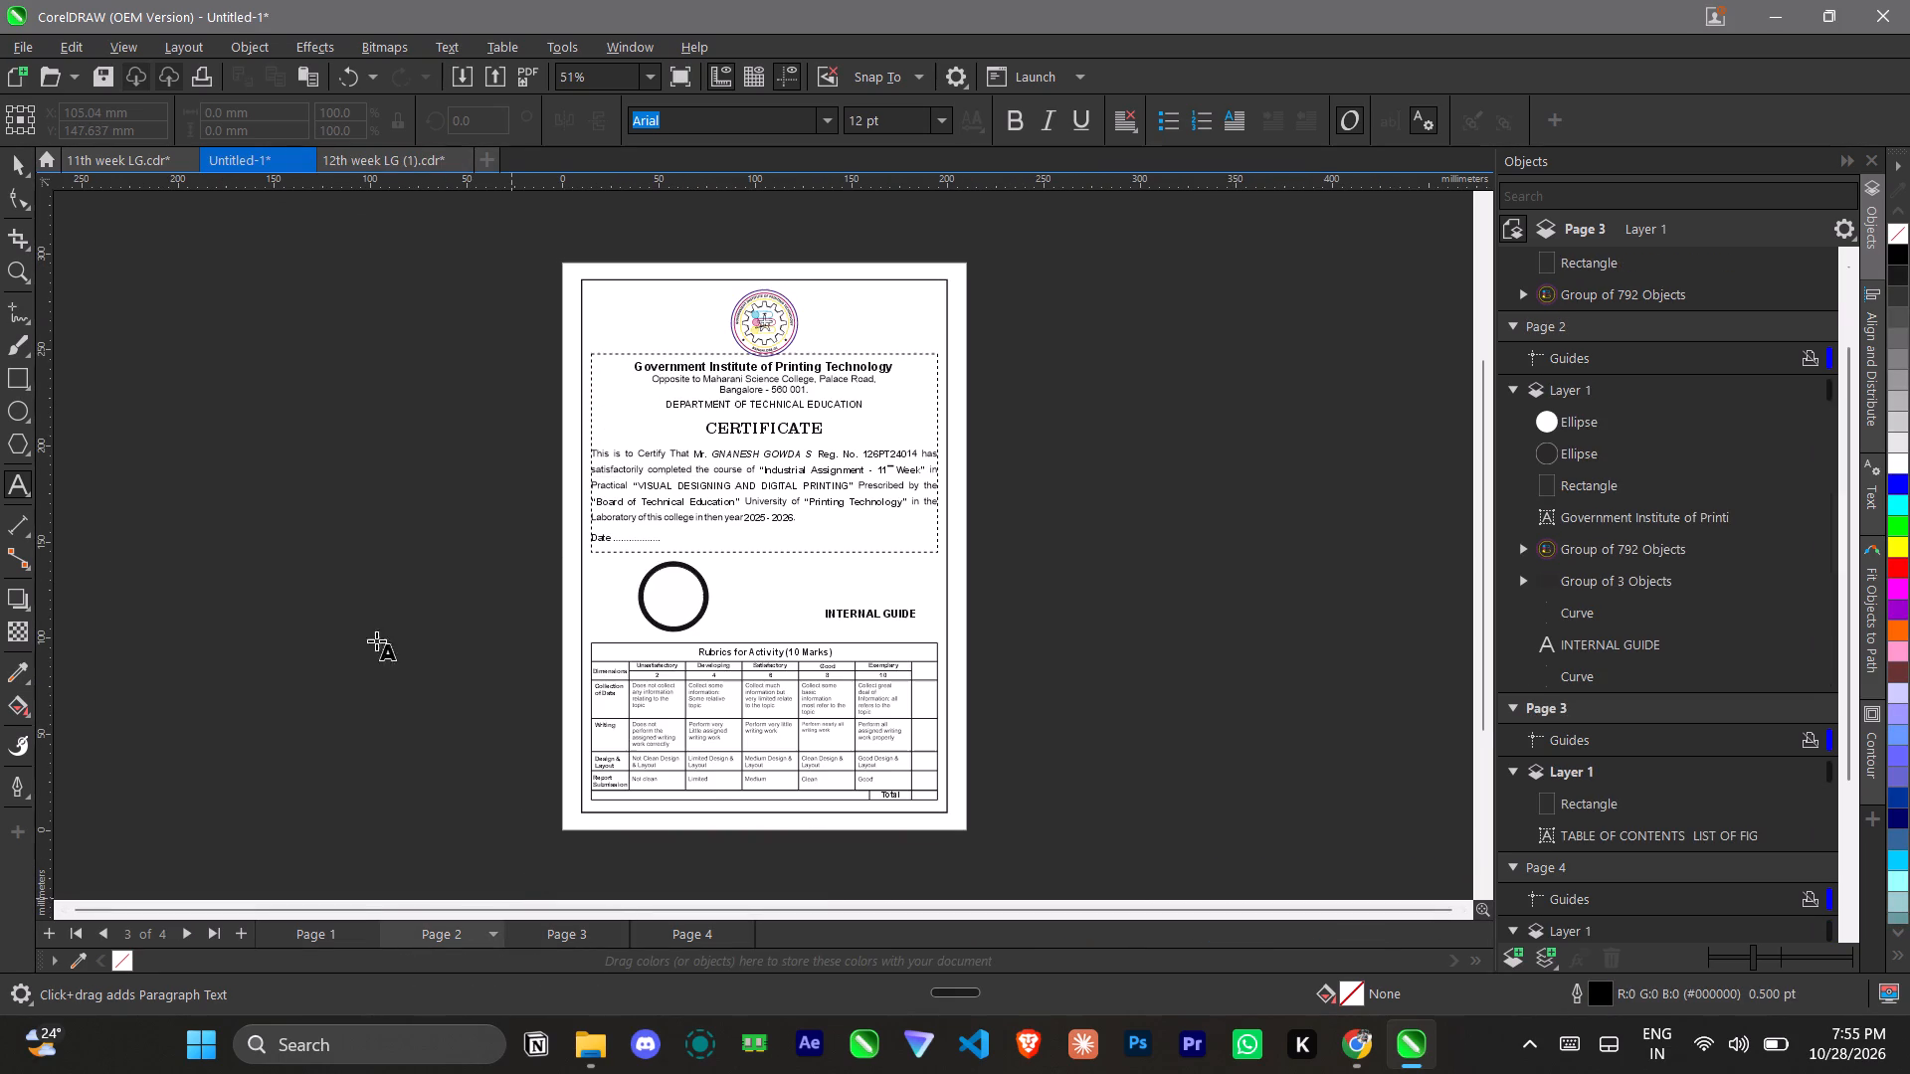
{"action": "left_click", "coordinate": [342, 156]}
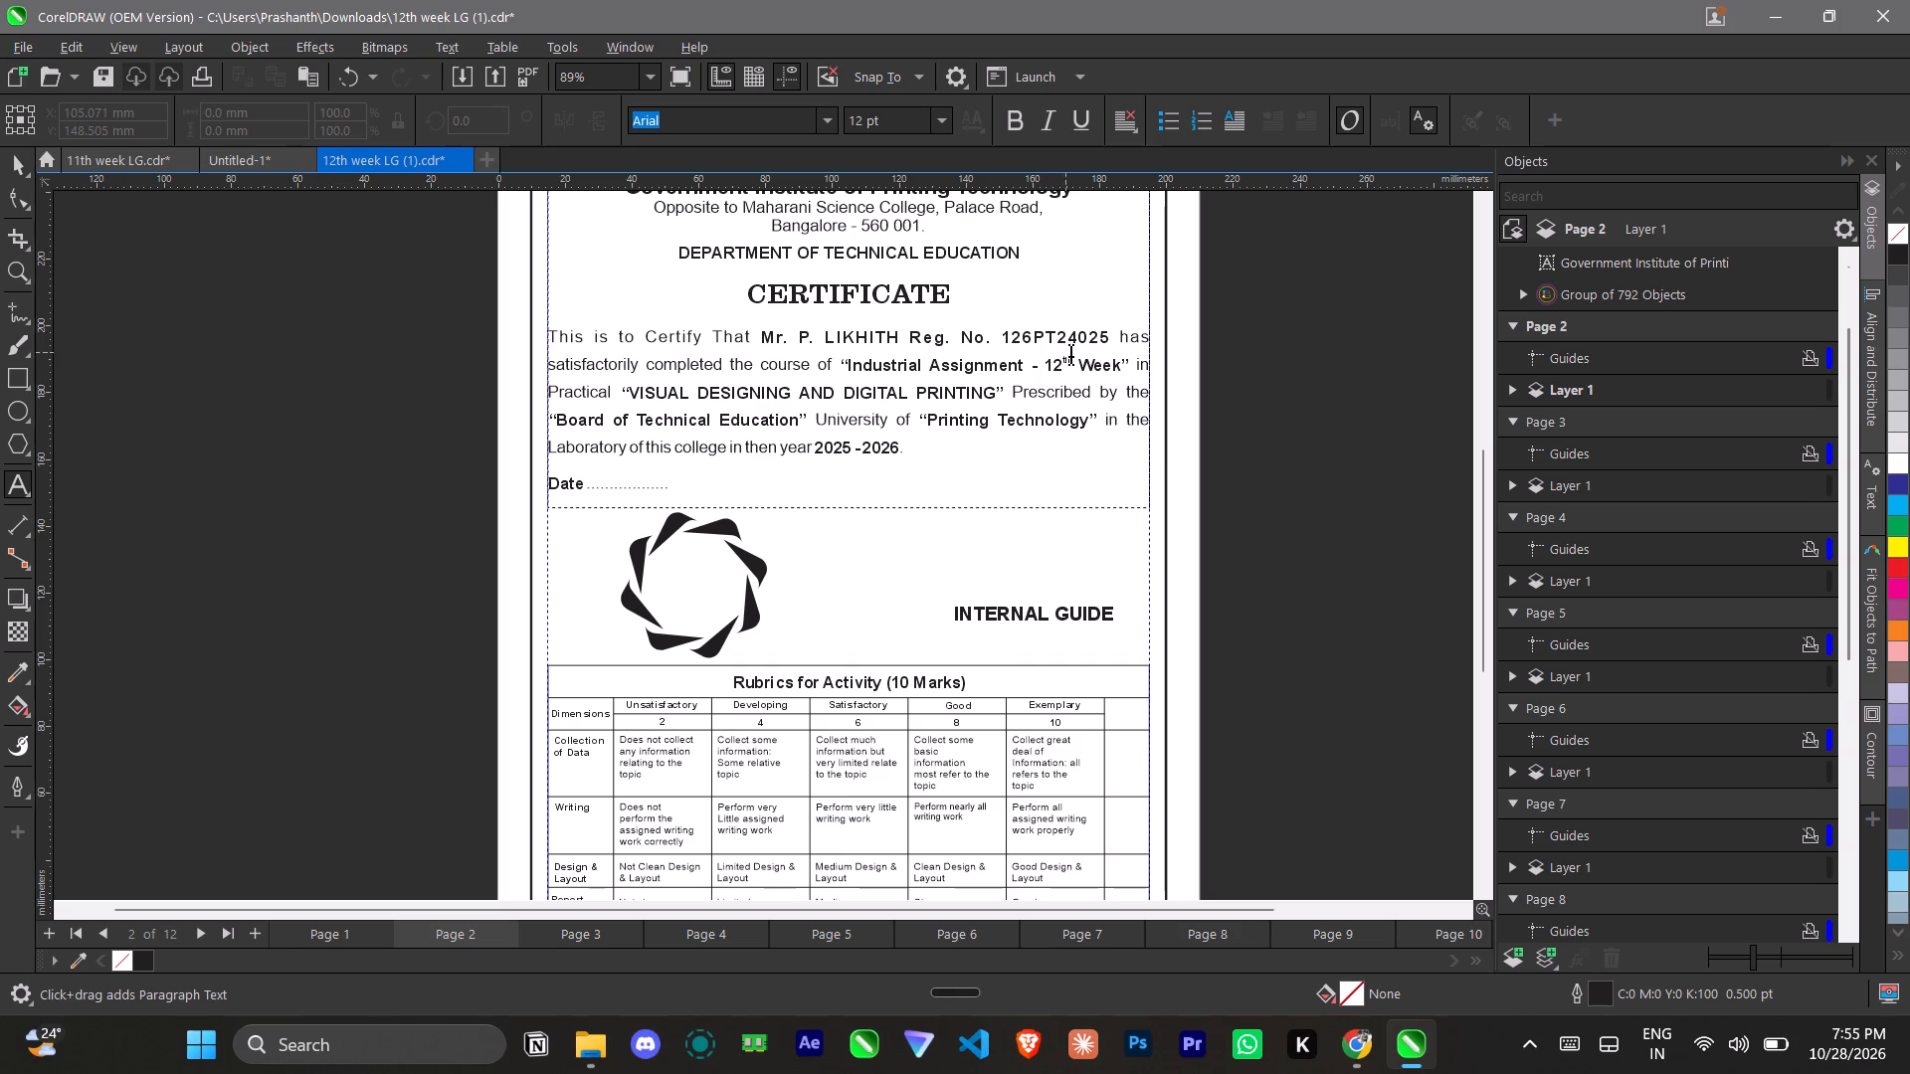
{"action": "left_click", "coordinate": [899, 338]}
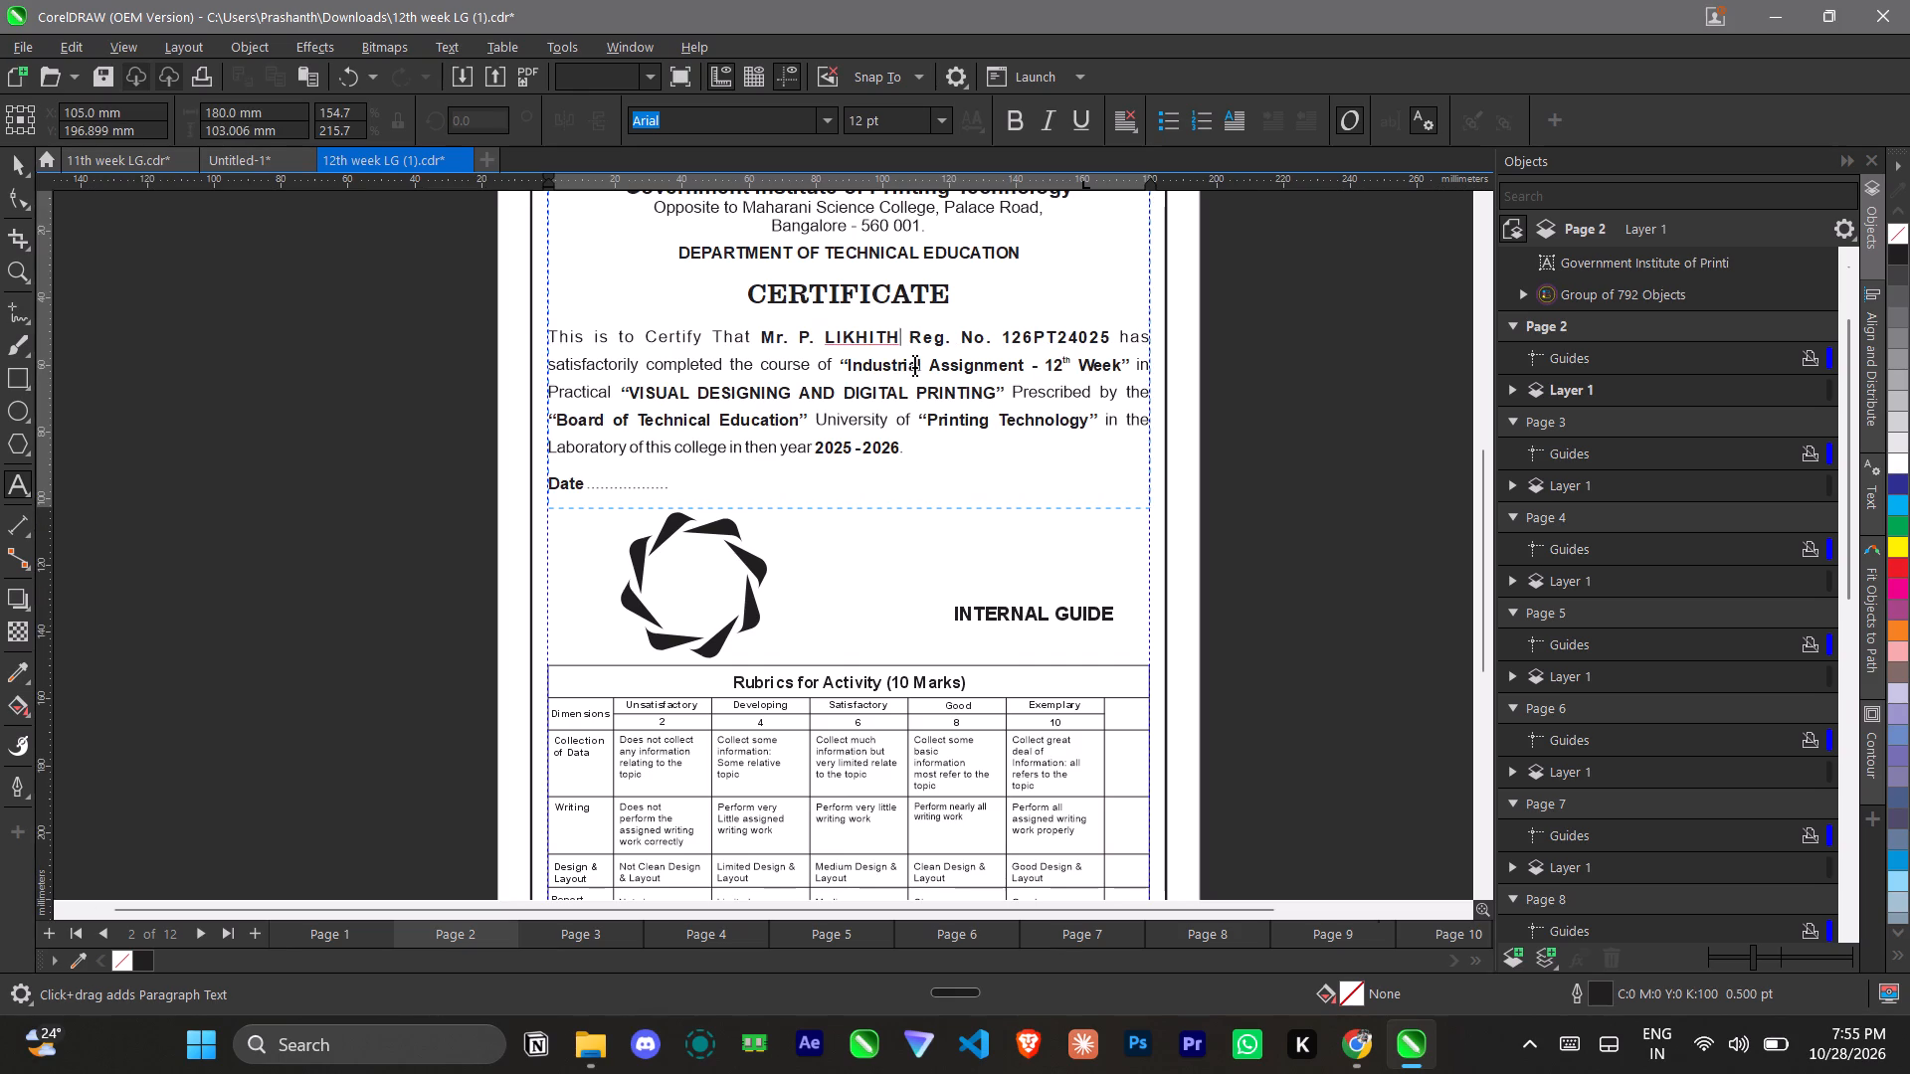
{"action": "key", "text": "BackSpace"}
{"action": "key", "text": "BackSpace"}
{"action": "key", "text": "BackSpace"}
{"action": "key", "text": "BackSpace"}
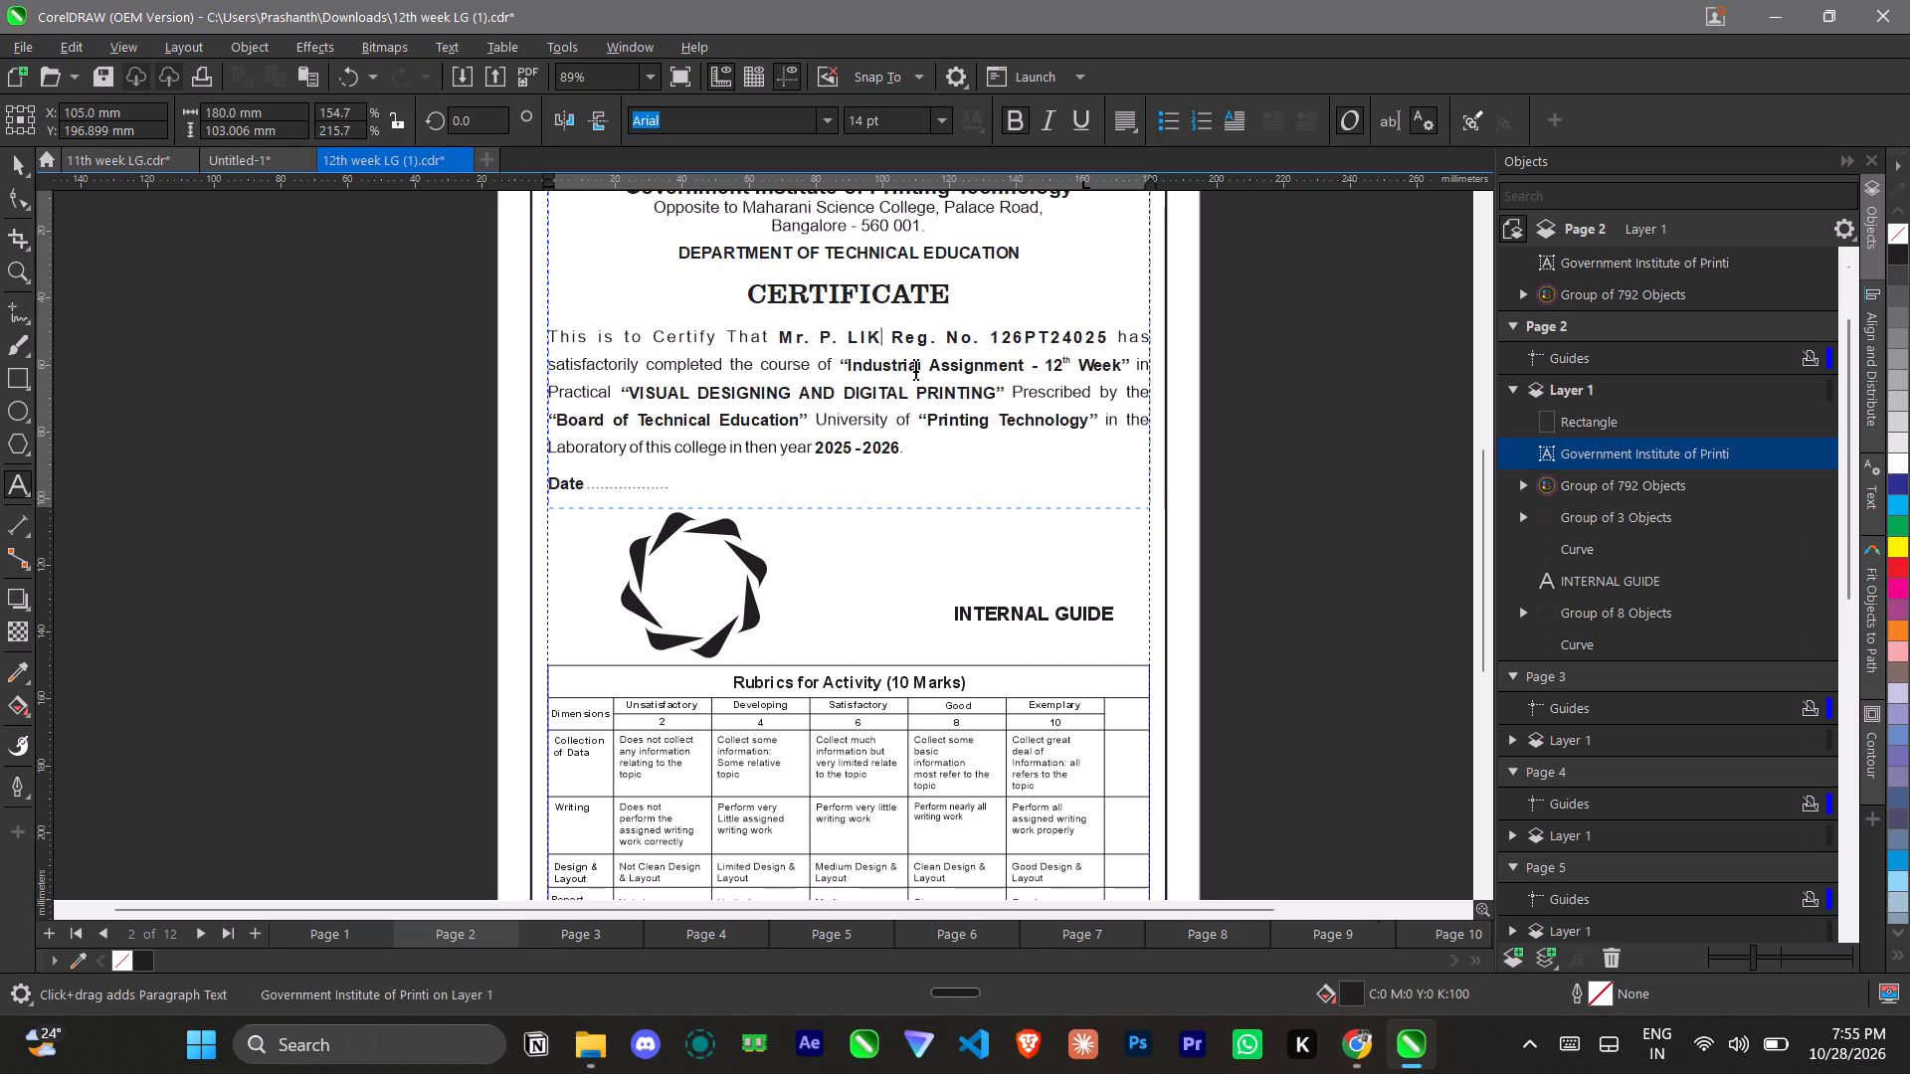
{"action": "key", "text": "BackSpace"}
{"action": "key", "text": "BackSpace"}
{"action": "key", "text": "BackSpace"}
{"action": "key", "text": "BackSpace"}
{"action": "key", "text": "BackSpace"}
{"action": "key", "text": "BackSpace"}
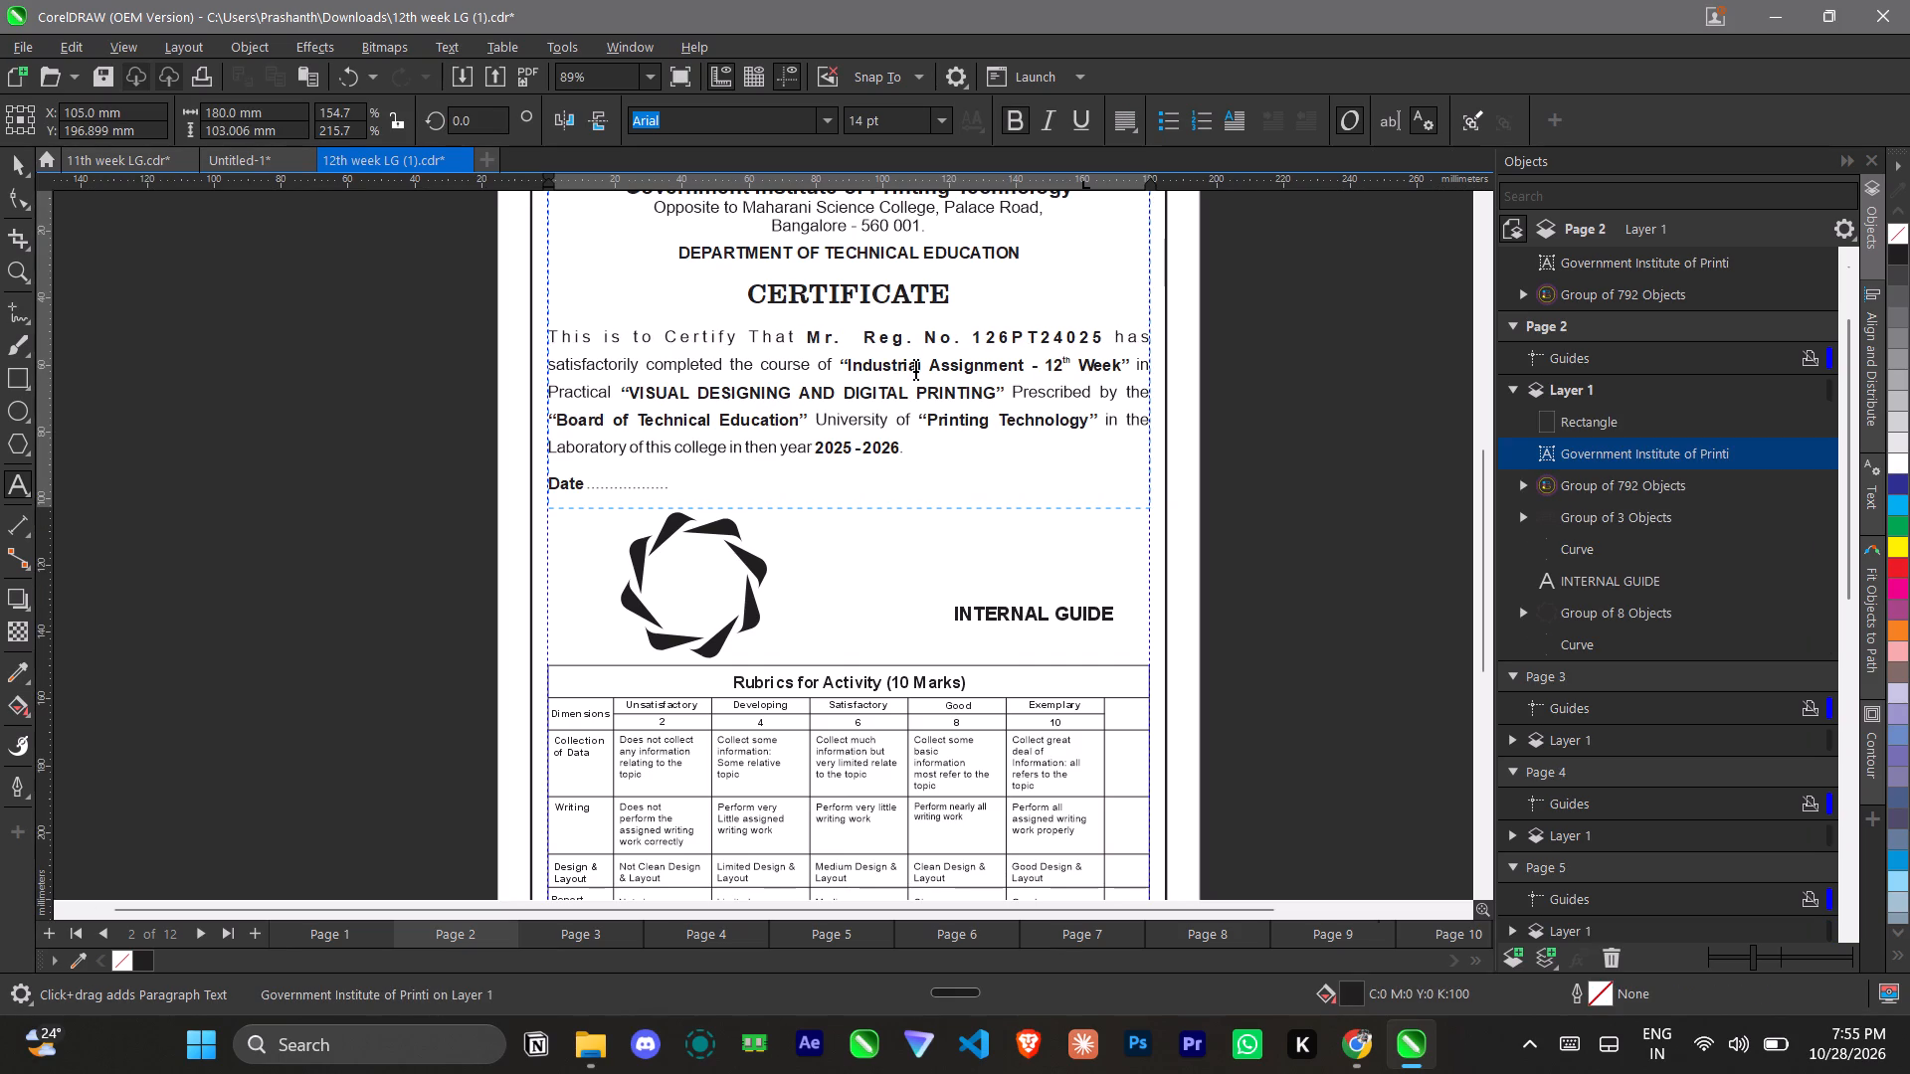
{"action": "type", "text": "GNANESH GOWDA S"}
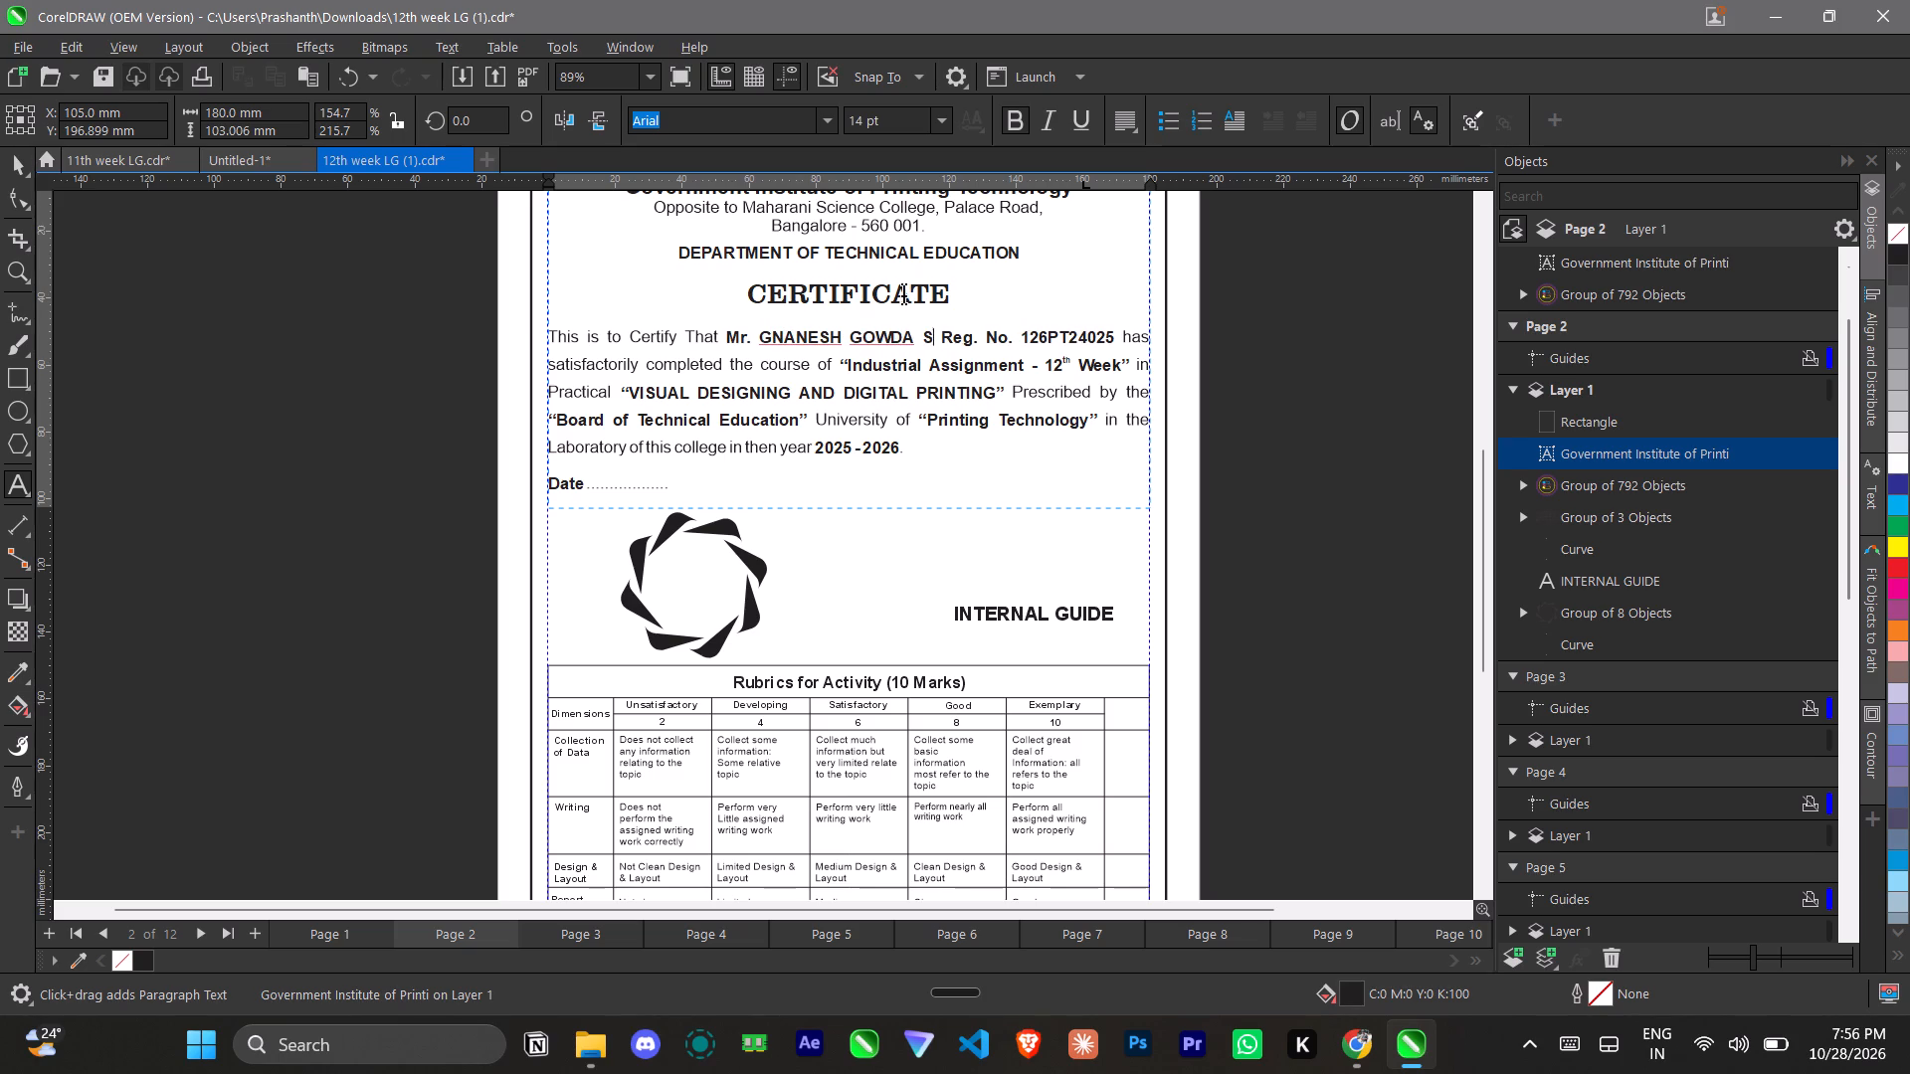
Replace the last two digits of the Certificate's registration number with the new student's, checking against Untitled-1.
{"action": "left_click", "coordinate": [251, 163]}
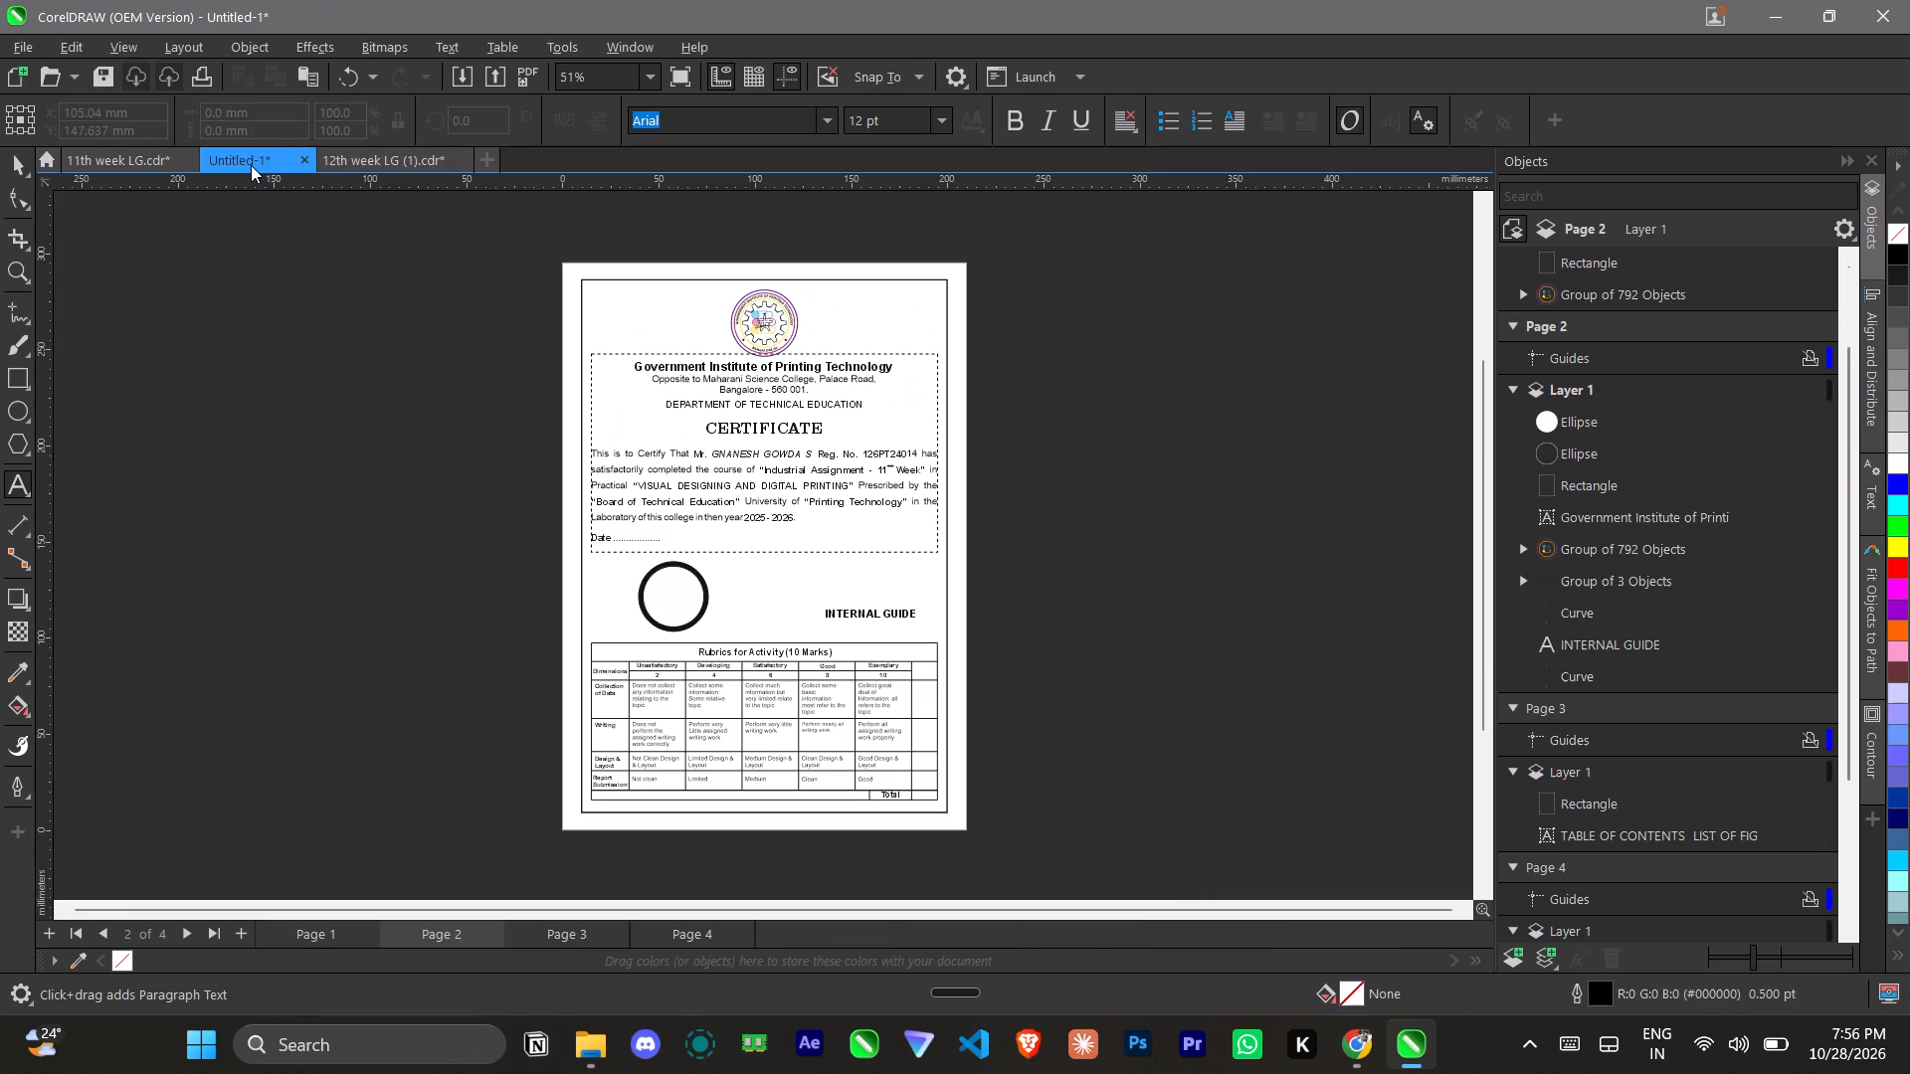
{"action": "left_click", "coordinate": [370, 151]}
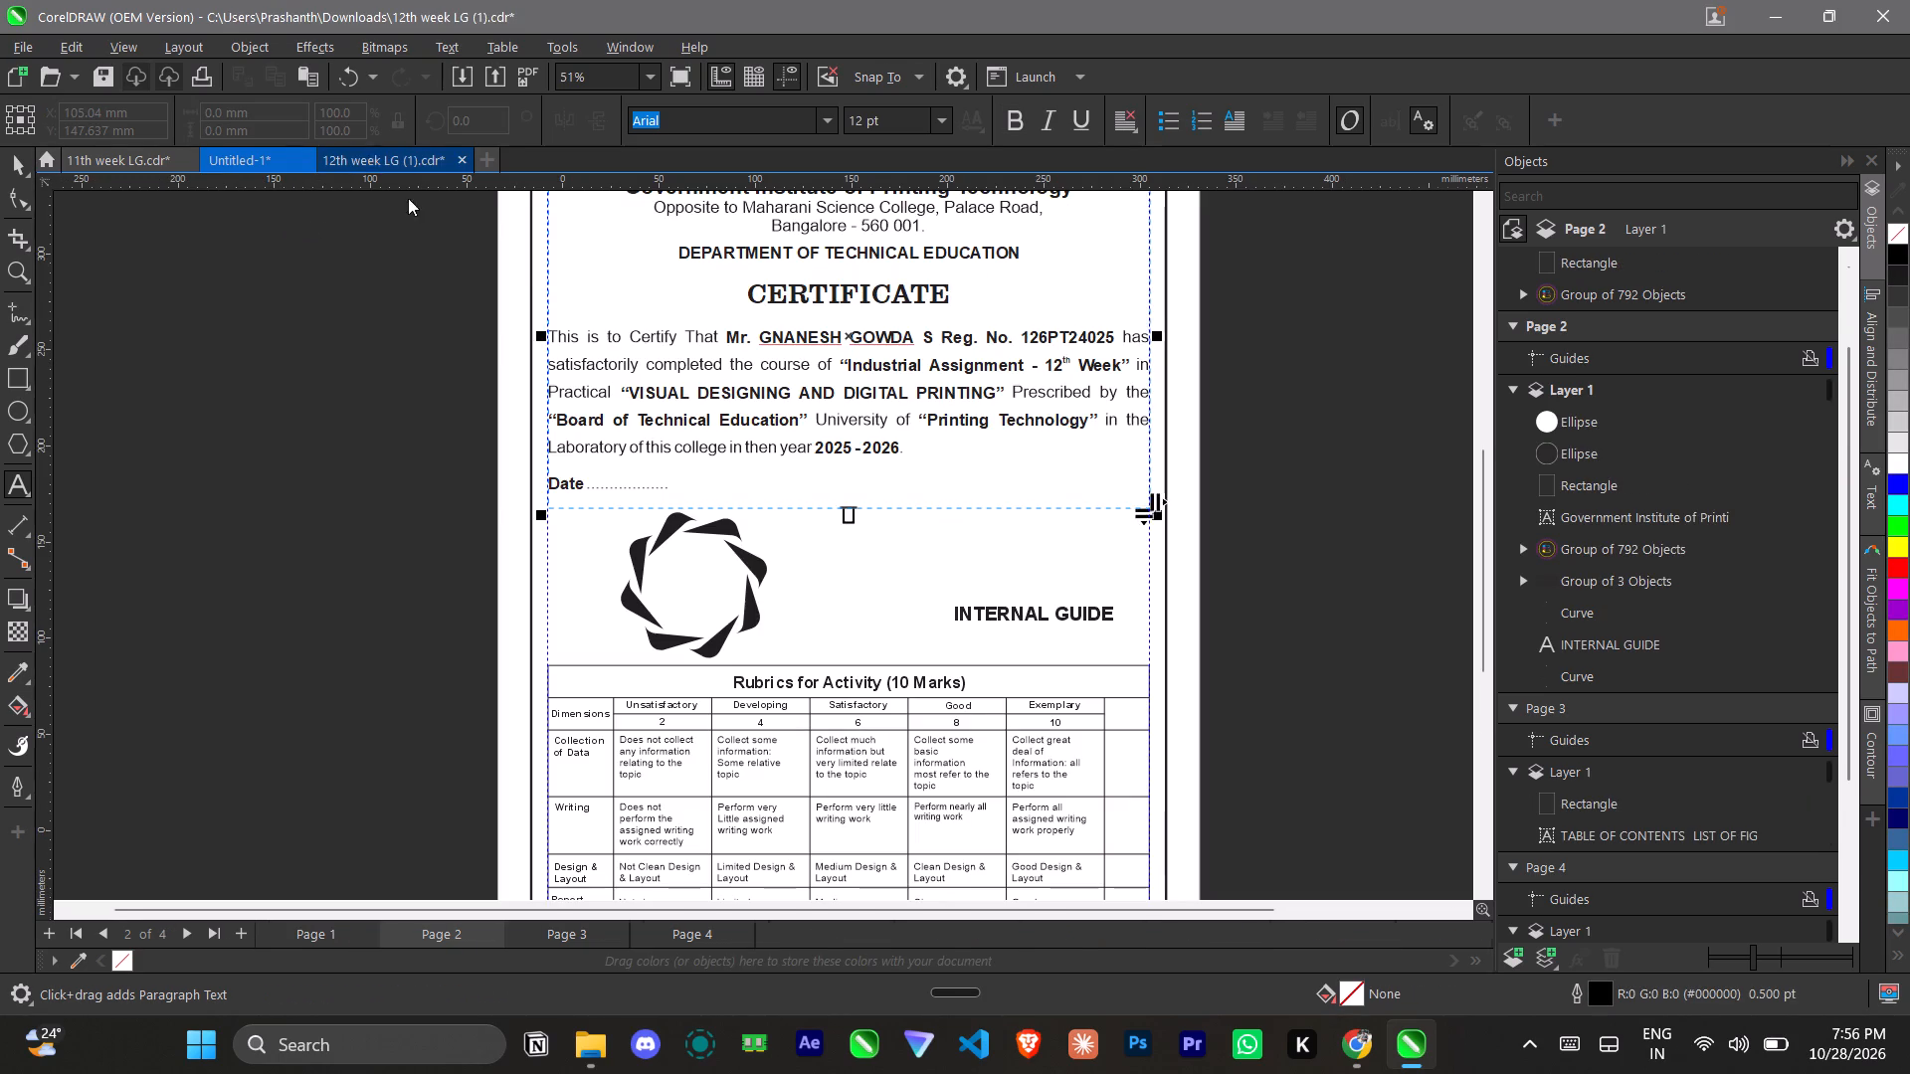
{"action": "left_click", "coordinate": [1112, 337]}
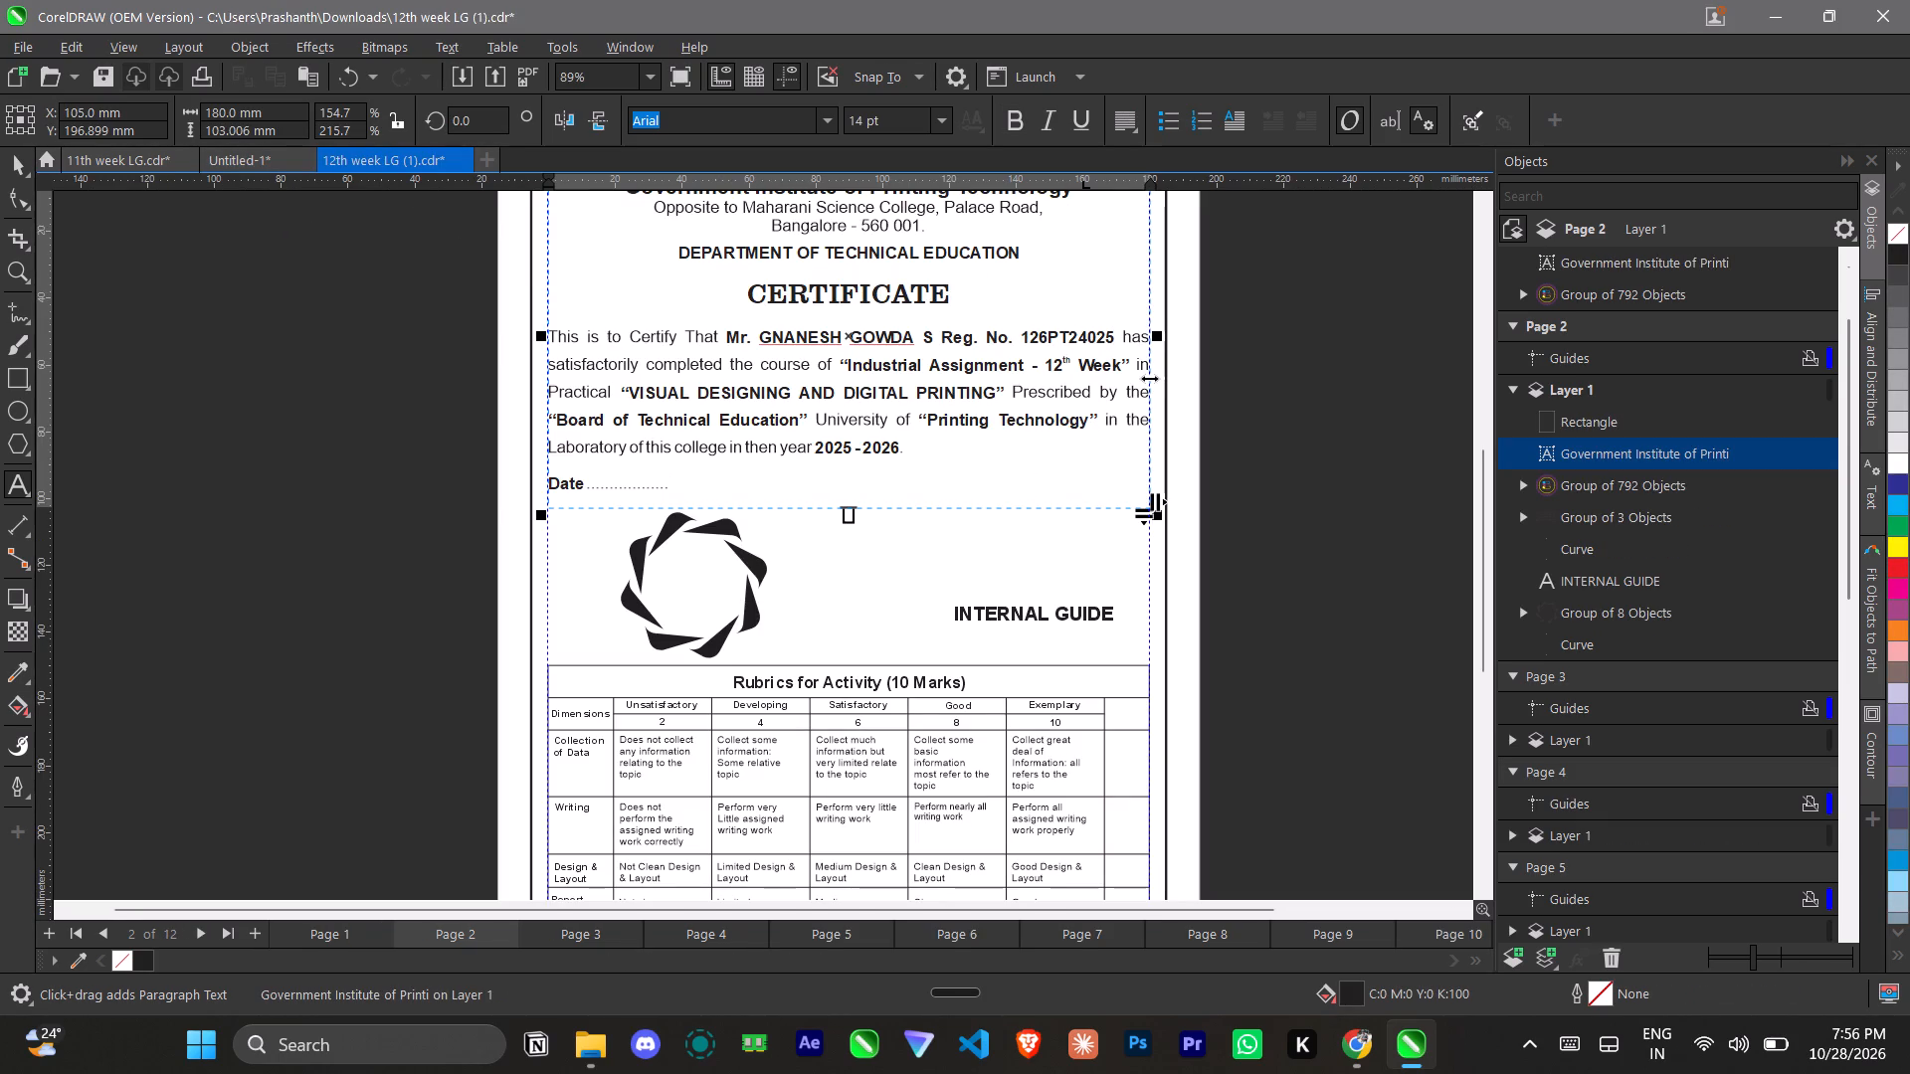
{"action": "key", "text": "BackSpace"}
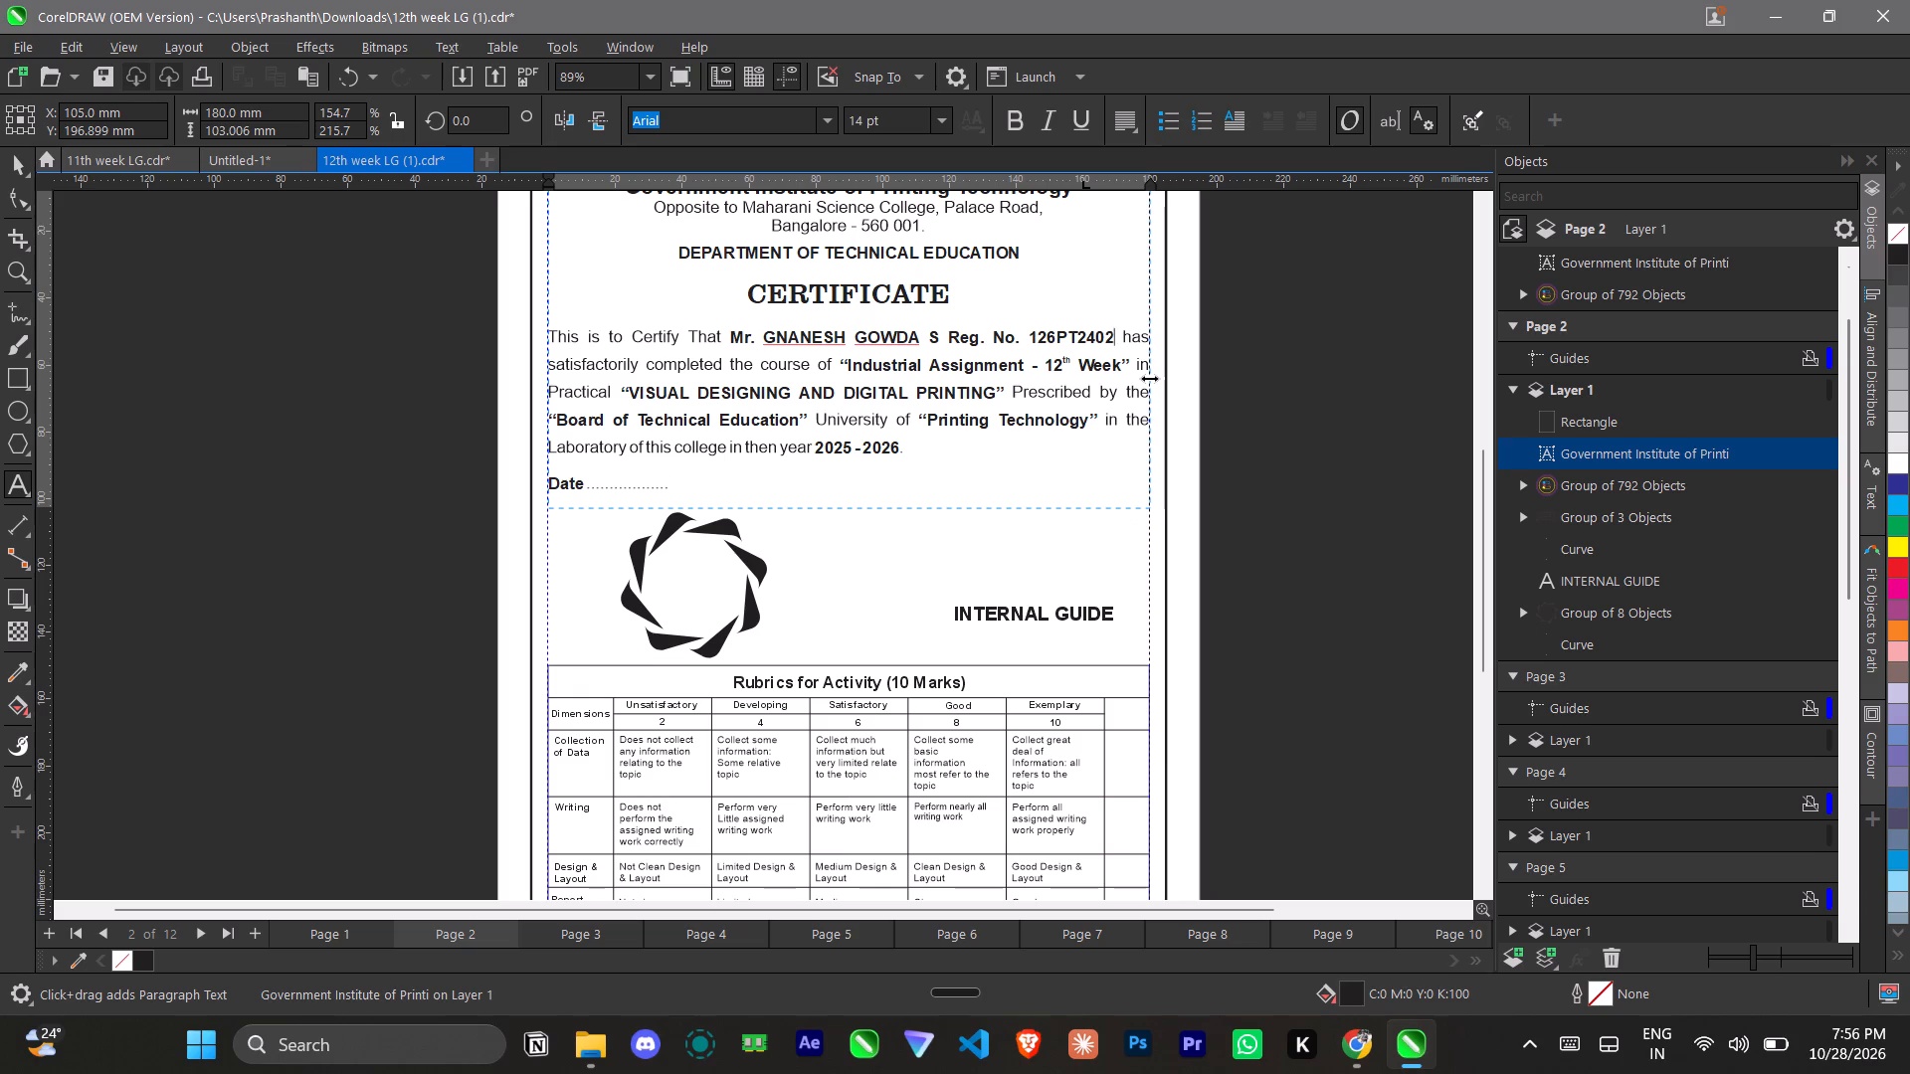
{"action": "key", "text": "BackSpace"}
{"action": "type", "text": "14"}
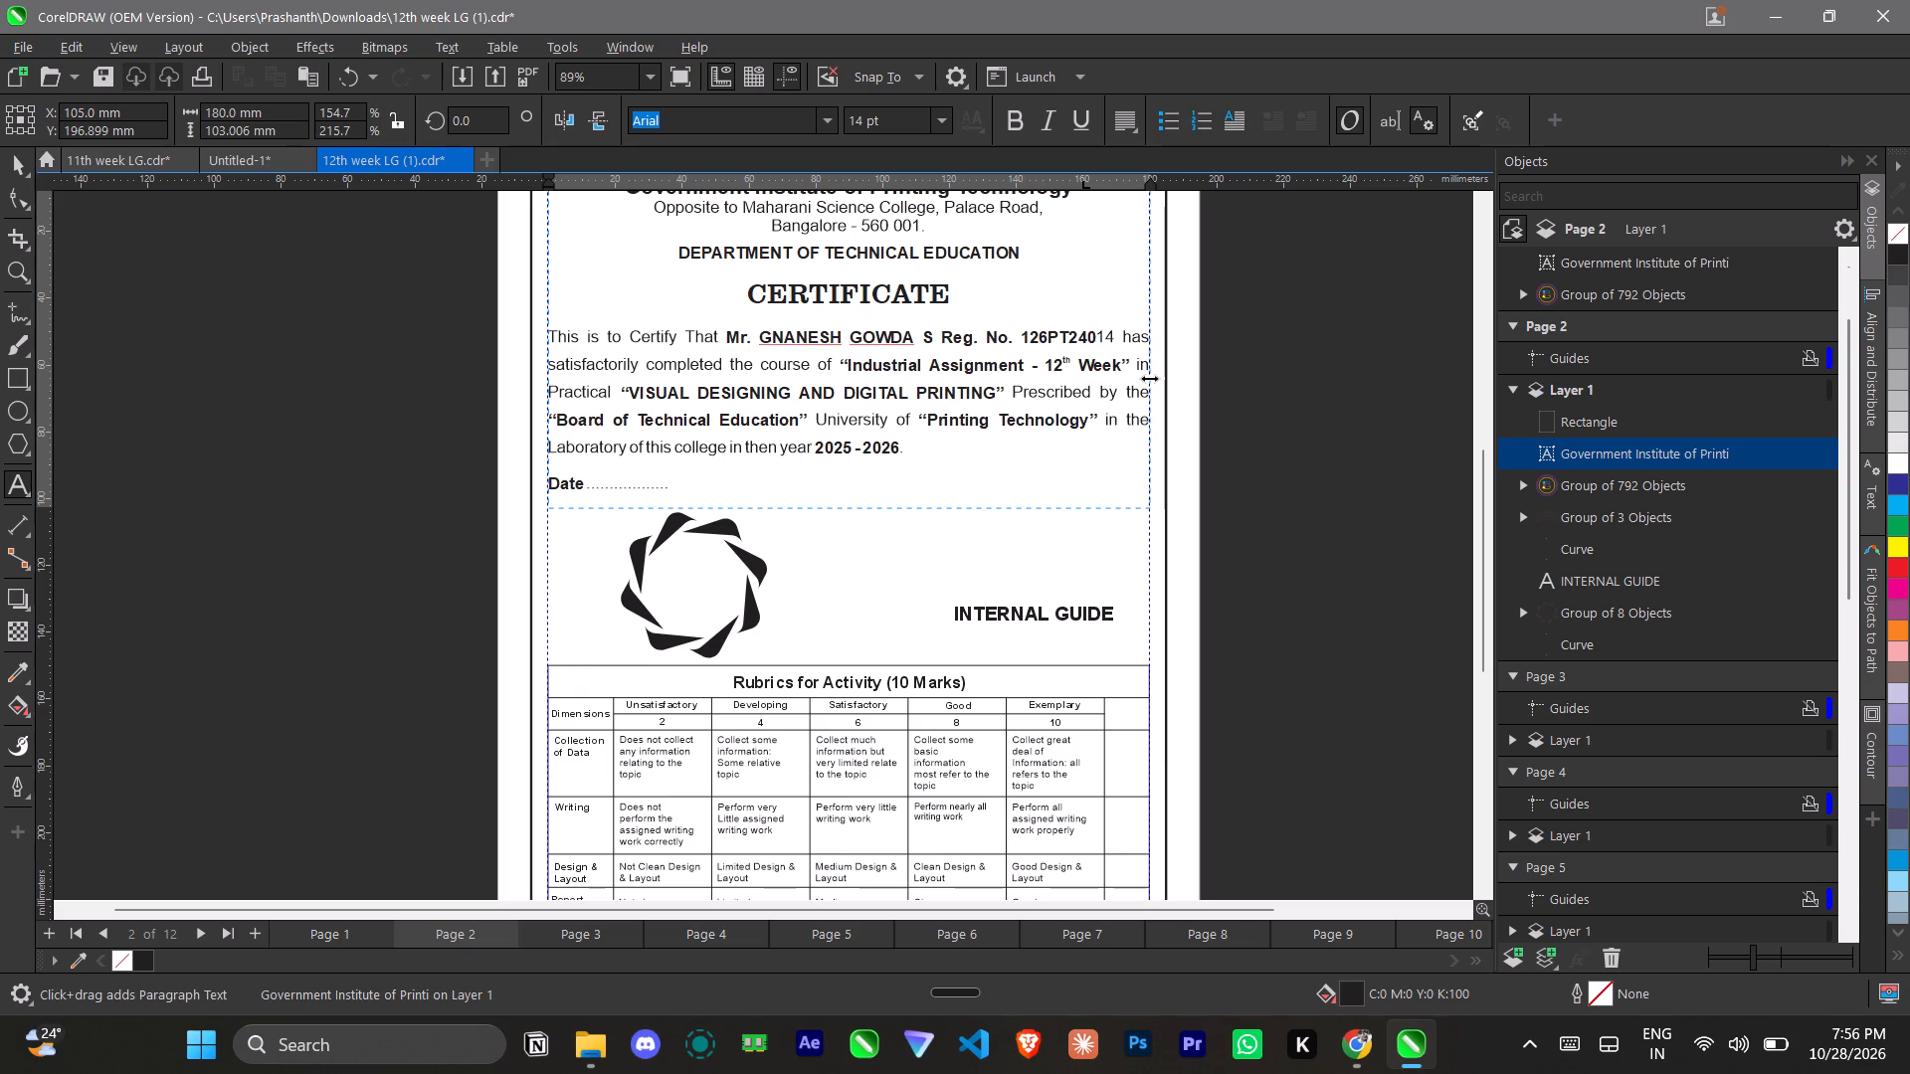
Make the newly entered last two digits of the Certificate's registration number bold.
{"action": "scroll", "coordinate": [1126, 328], "scroll_direction": "up", "scroll_amount": 3}
{"action": "left_click_drag", "start_coordinate": [1110, 343], "coordinate": [1076, 347]}
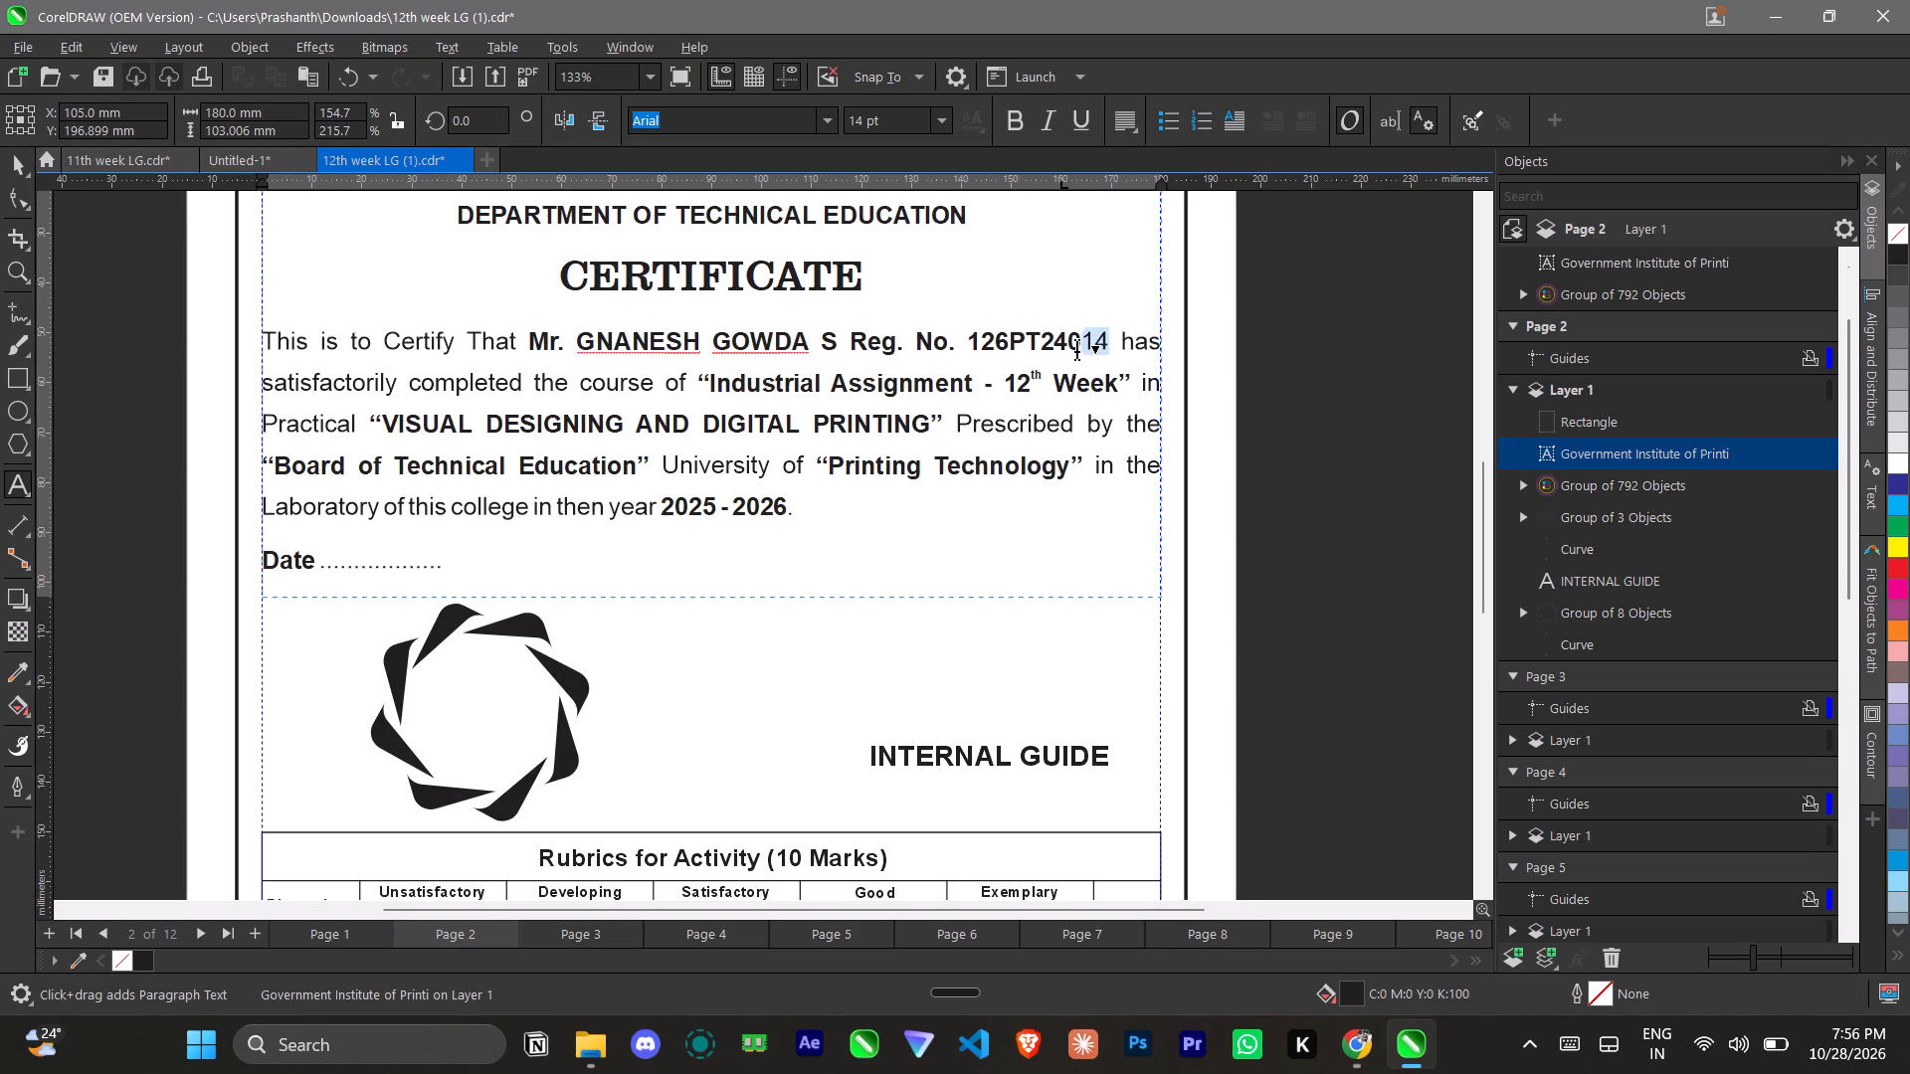
{"action": "left_click_drag", "start_coordinate": [1076, 347], "coordinate": [1078, 347]}
{"action": "left_click", "coordinate": [1018, 121]}
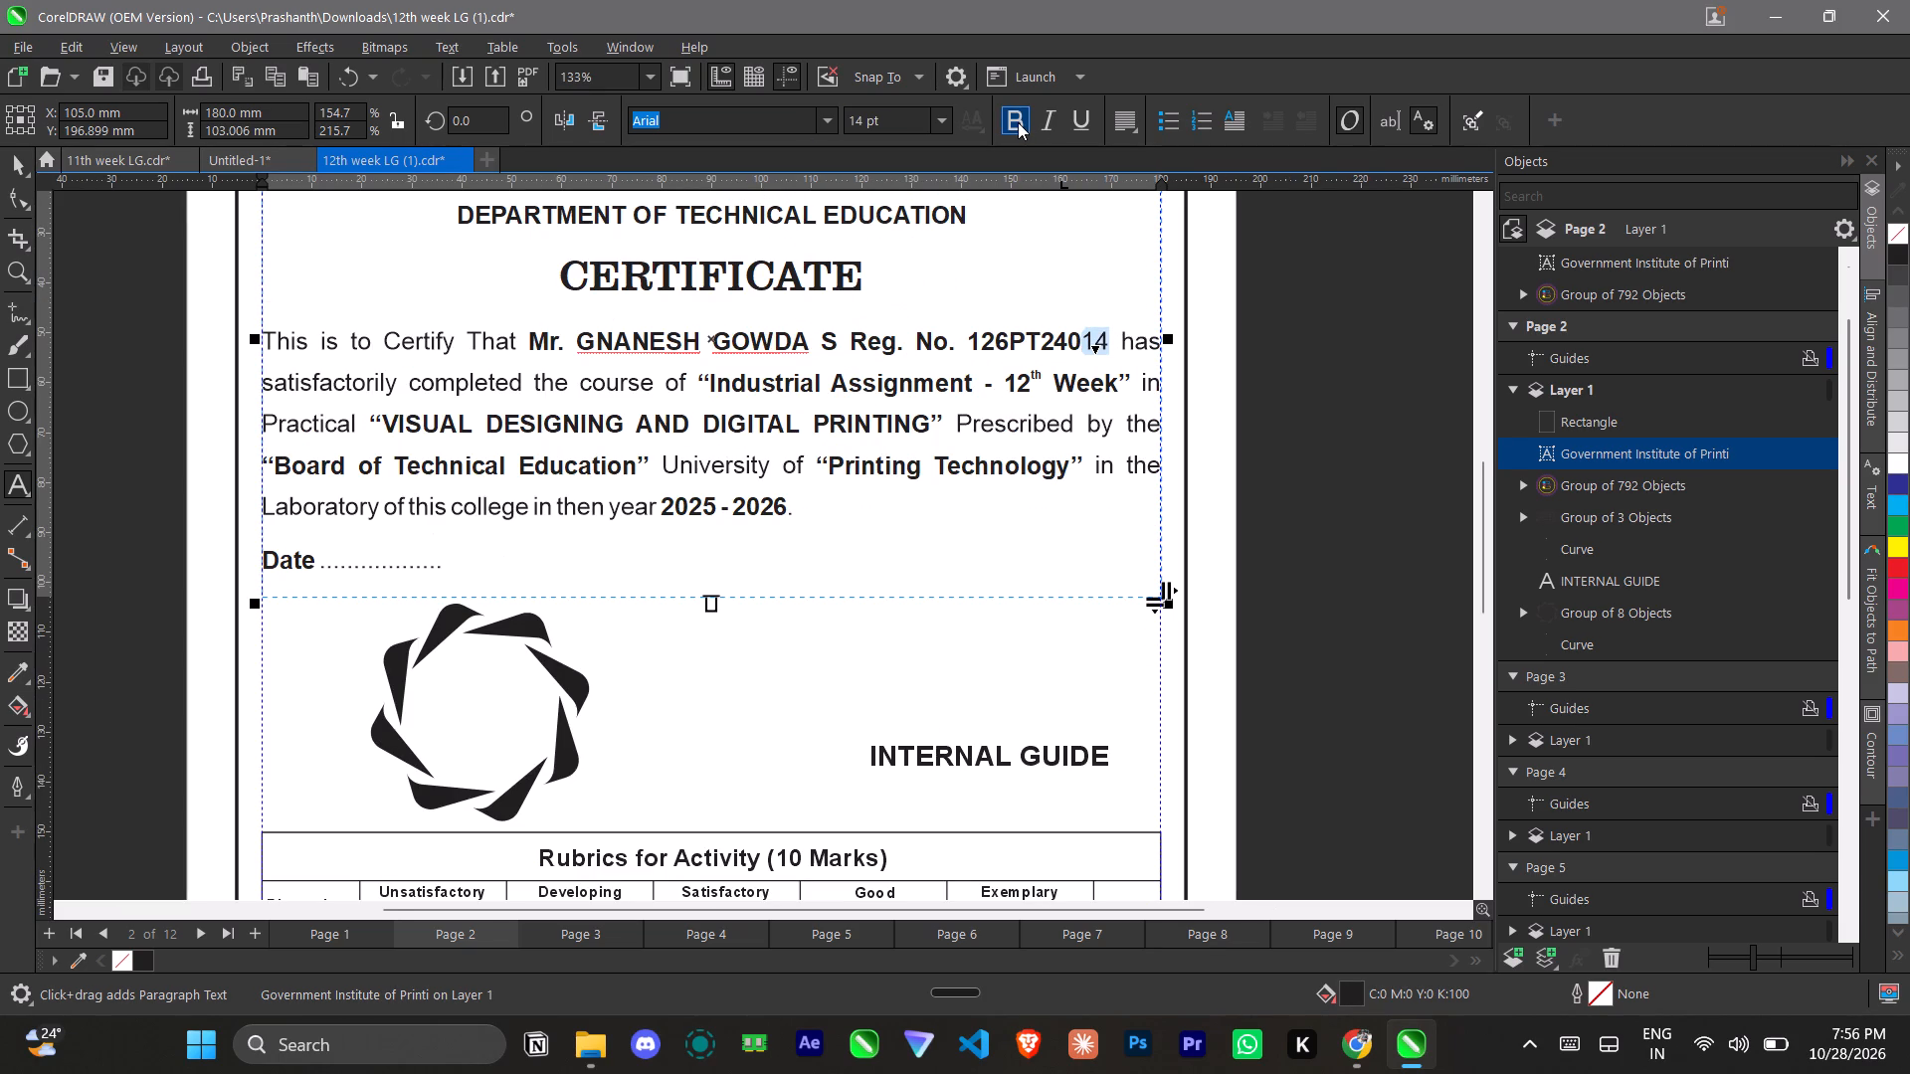
In the Untitled-1 document, make the last two digits of the Certificate's registration number bold.
{"action": "left_click", "coordinate": [263, 148]}
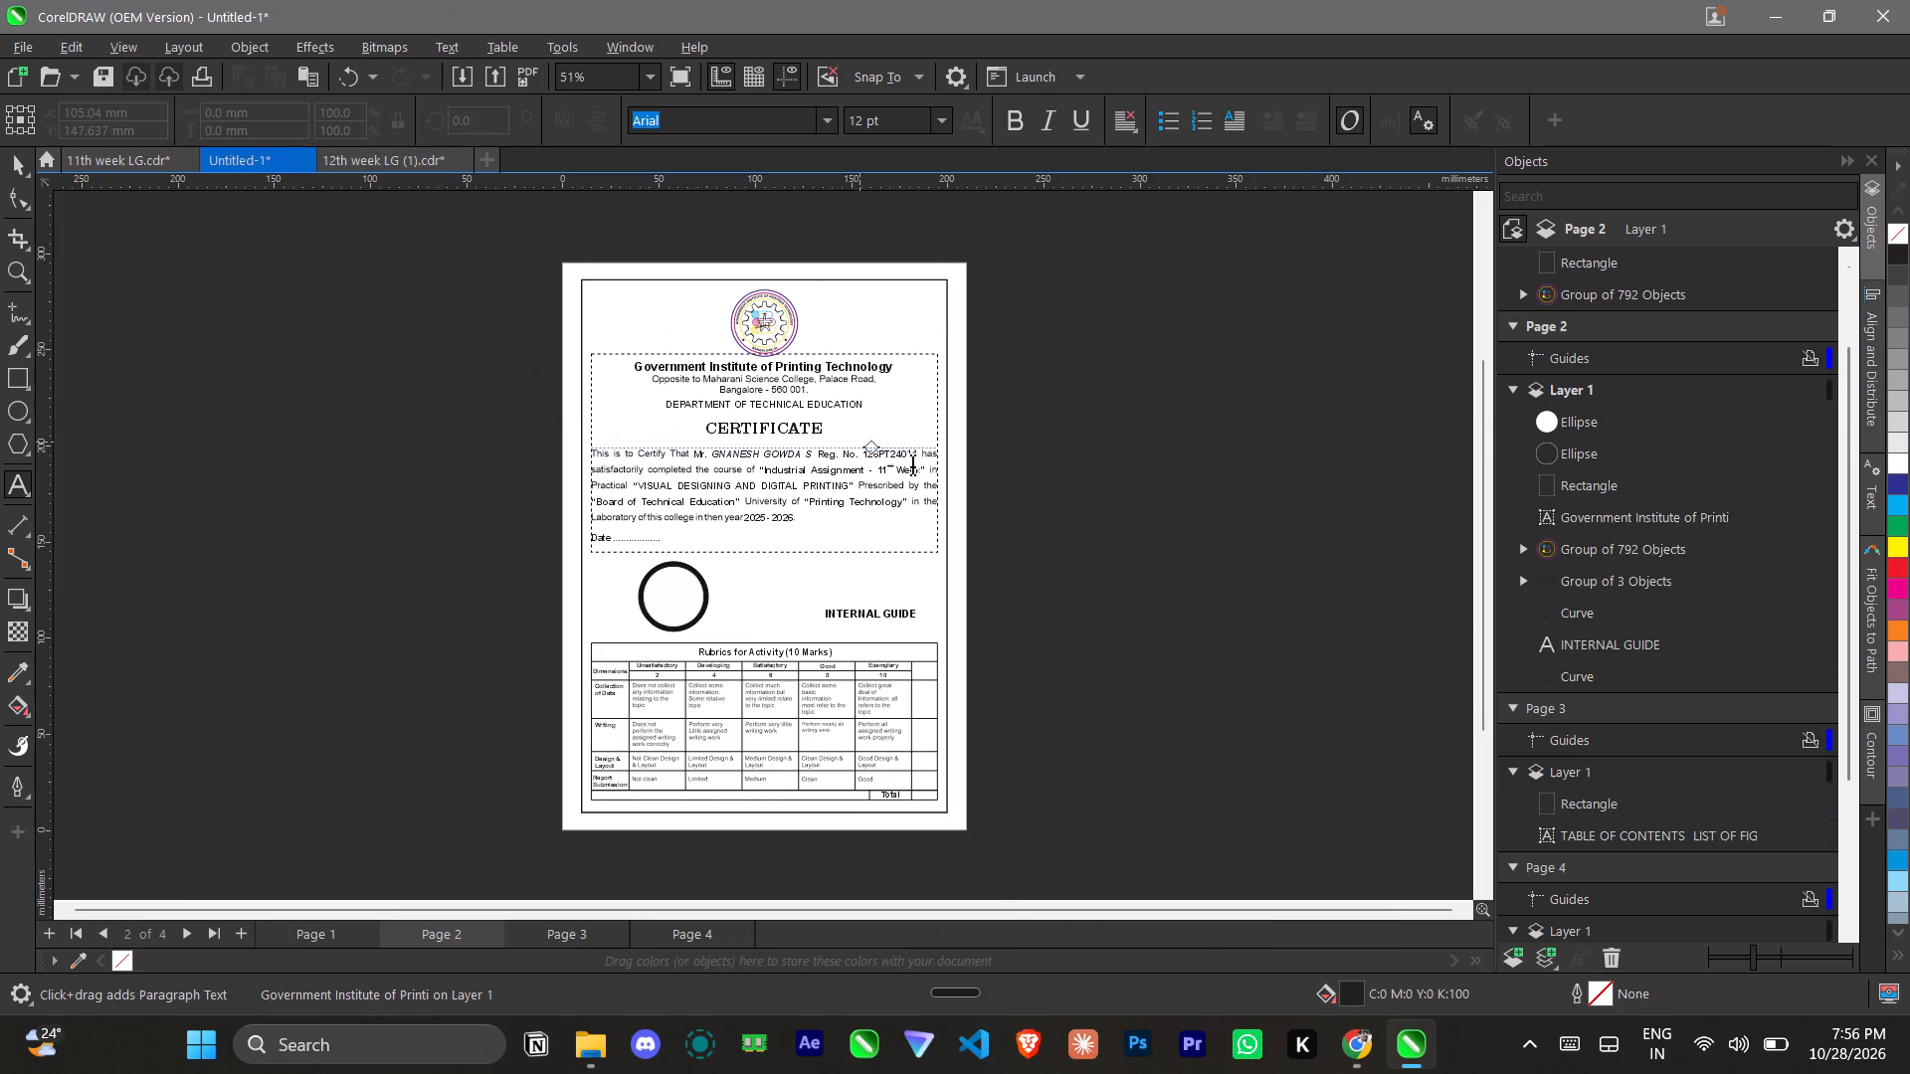
{"action": "scroll", "coordinate": [916, 464], "scroll_direction": "up", "scroll_amount": 9}
{"action": "left_click_drag", "start_coordinate": [915, 427], "coordinate": [899, 429]}
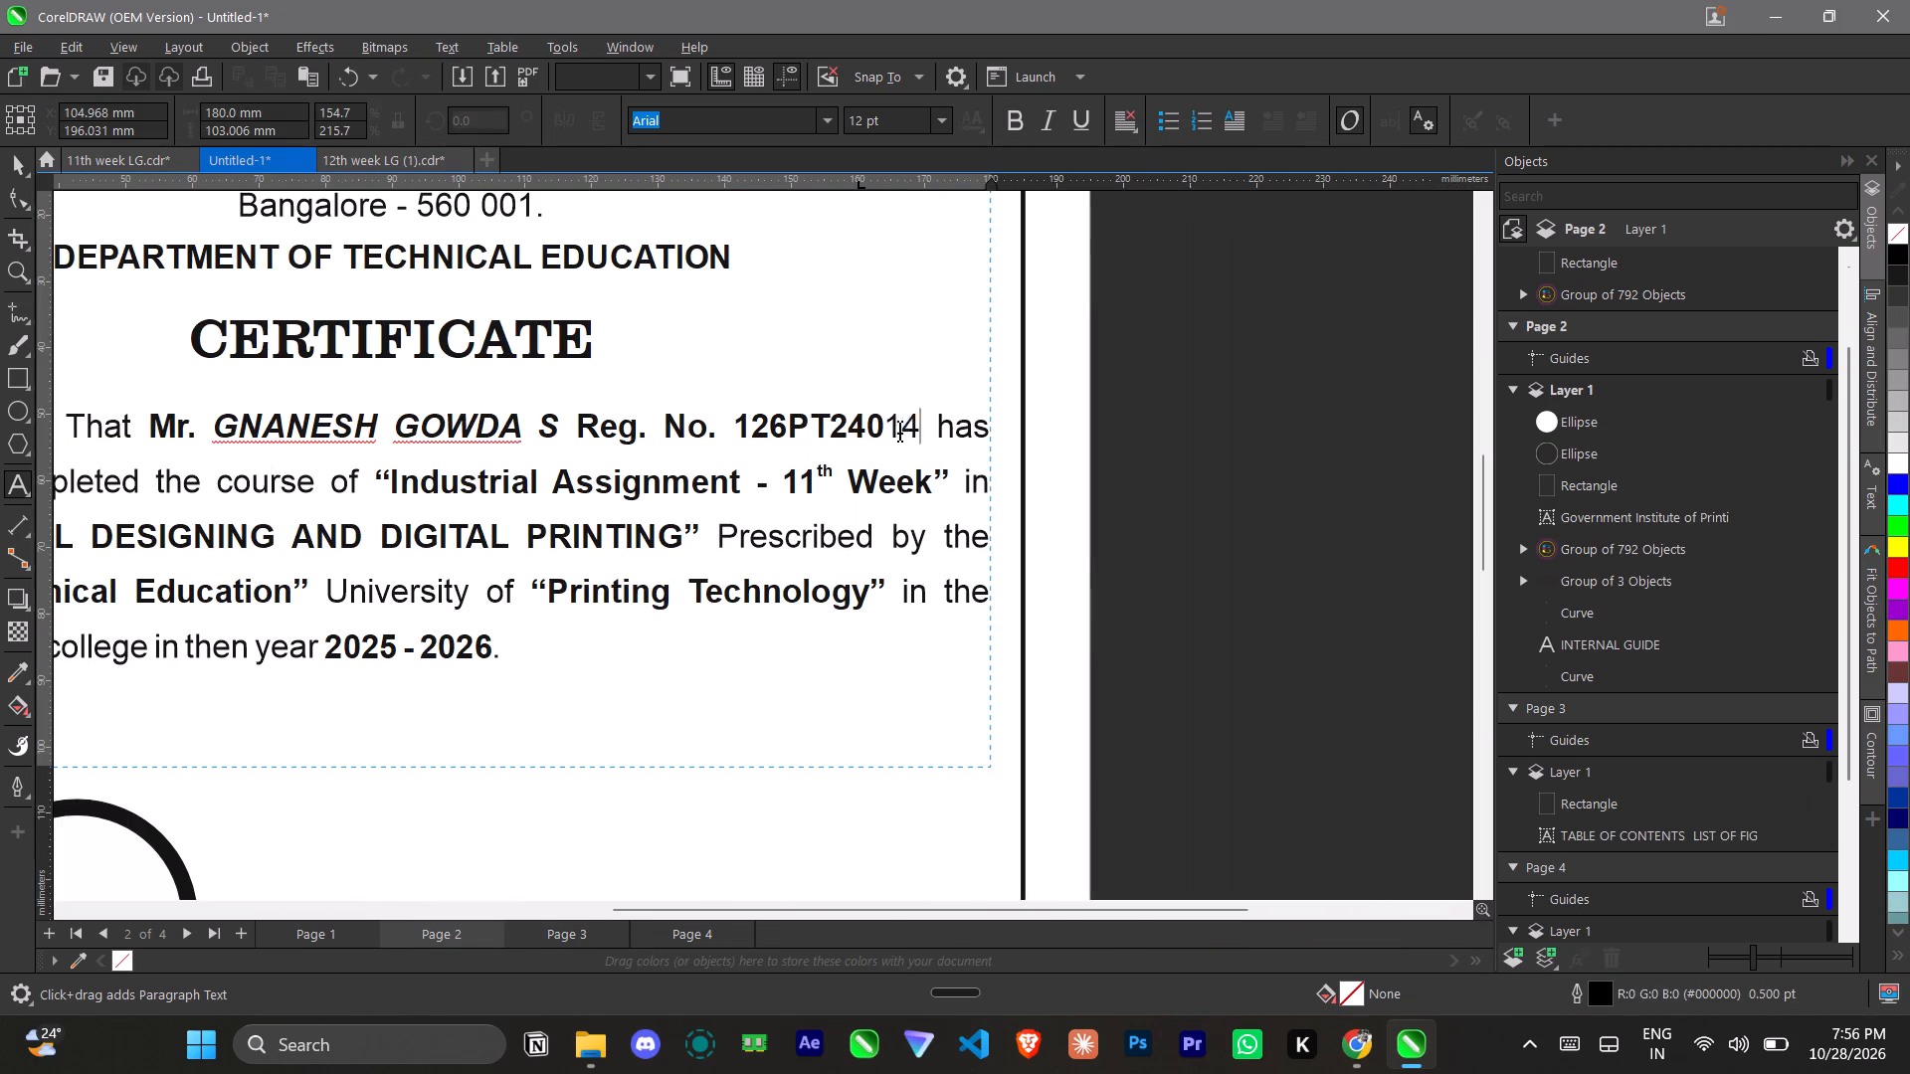
{"action": "left_click_drag", "start_coordinate": [899, 429], "coordinate": [890, 431]}
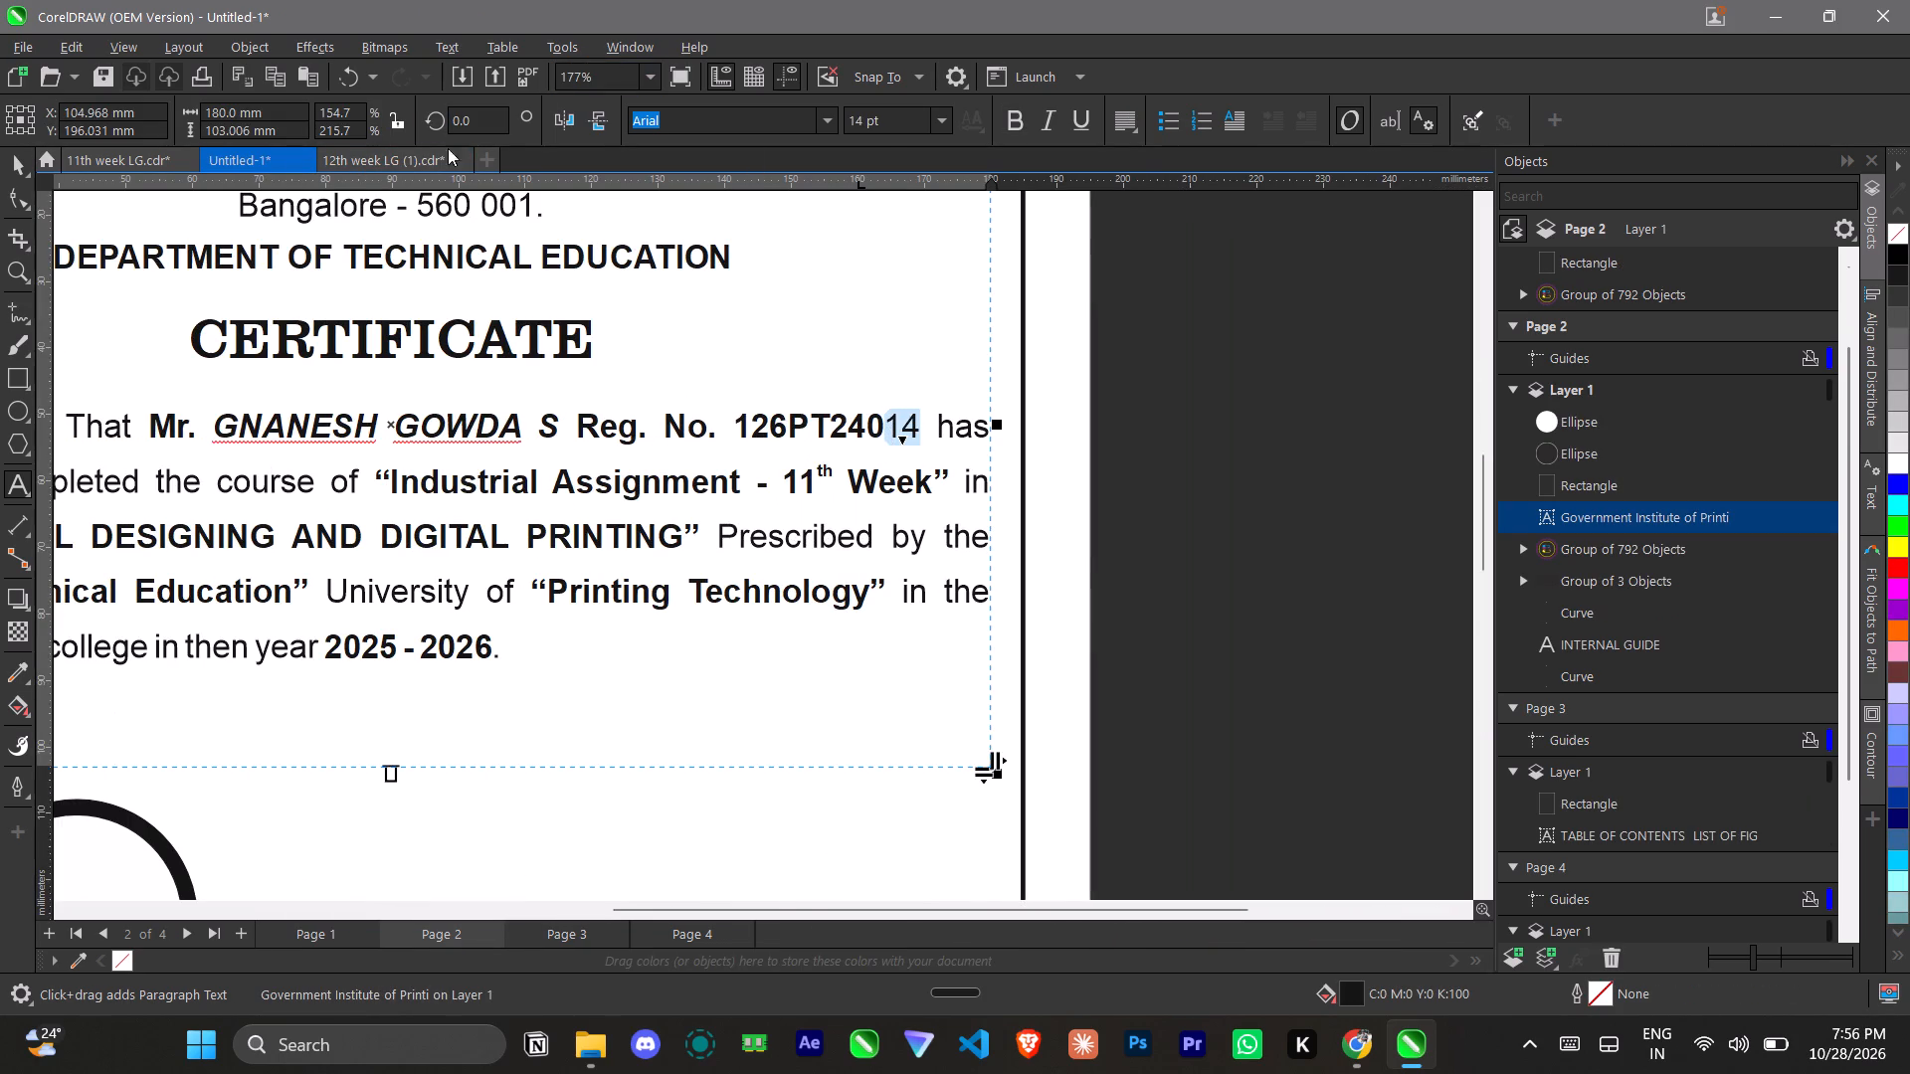
{"action": "left_click", "coordinate": [1016, 125]}
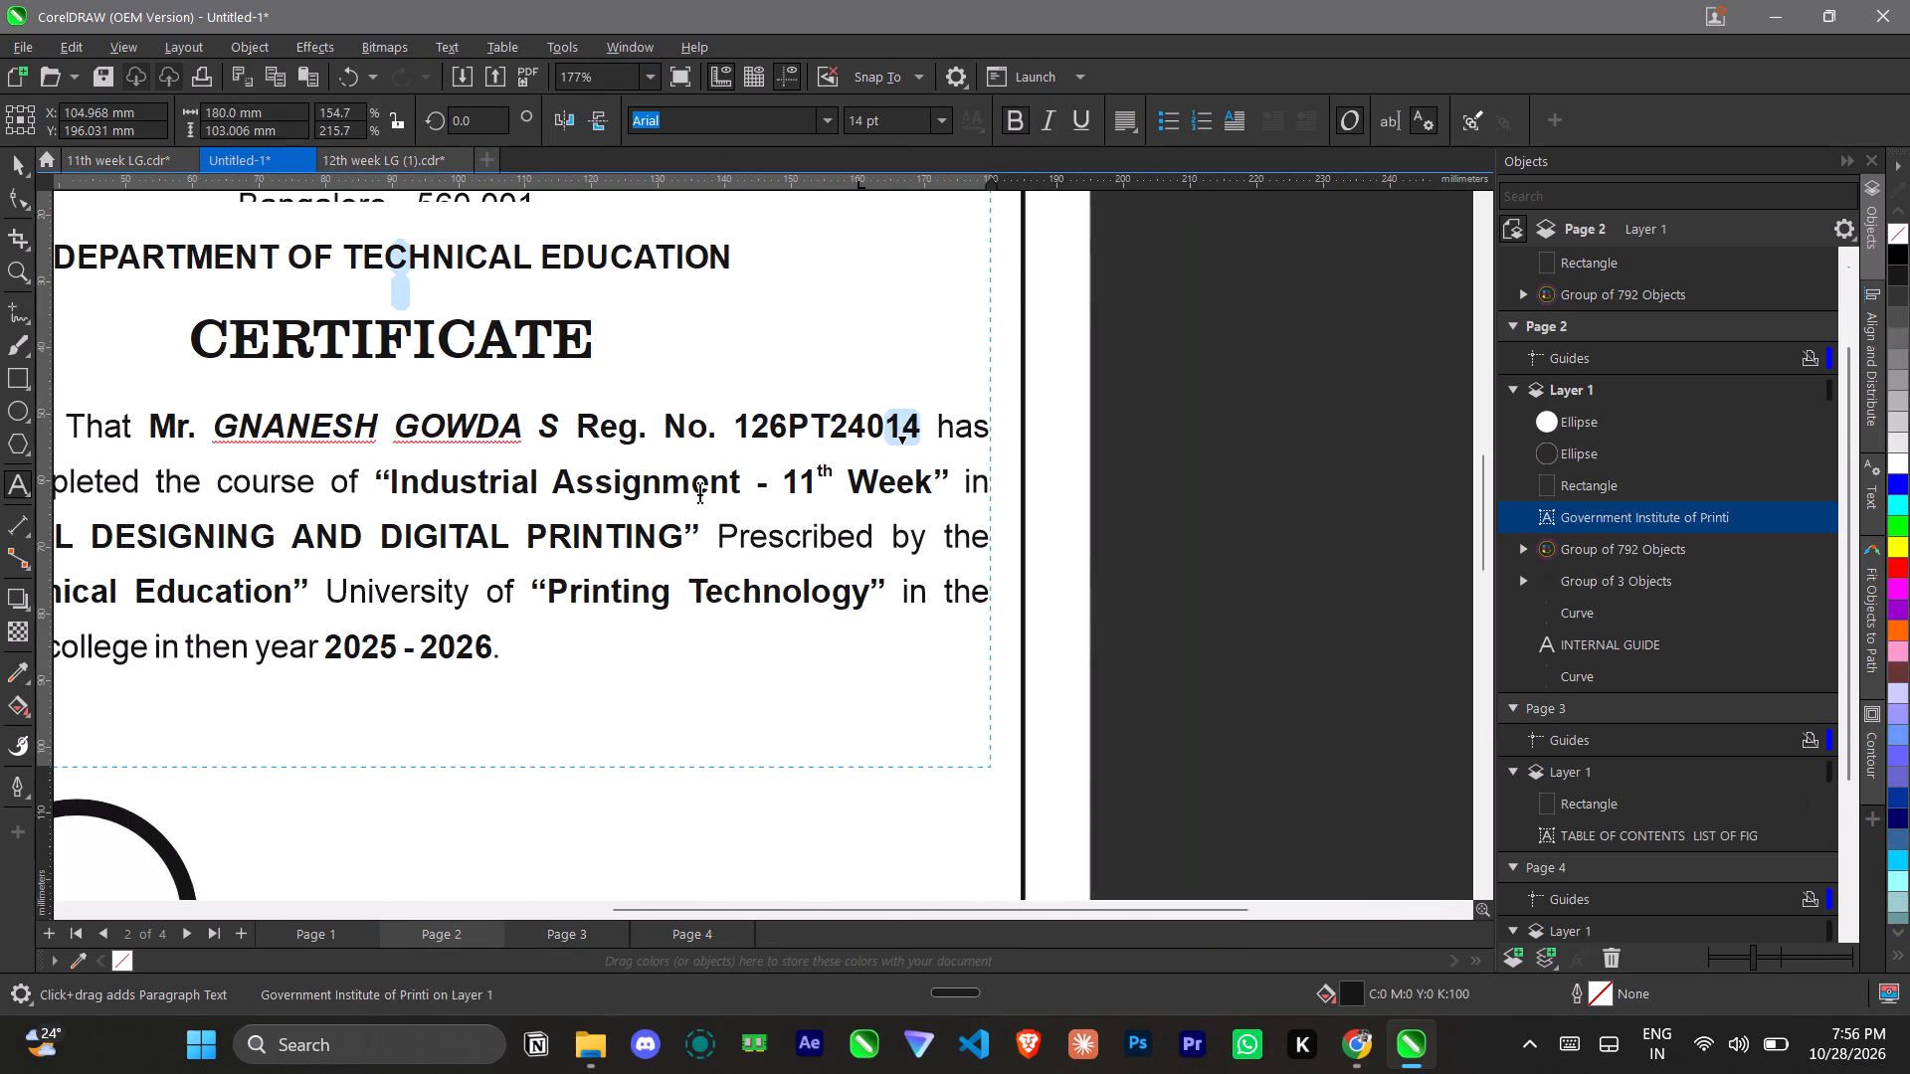
{"action": "scroll", "coordinate": [572, 519], "scroll_direction": "down", "scroll_amount": 4}
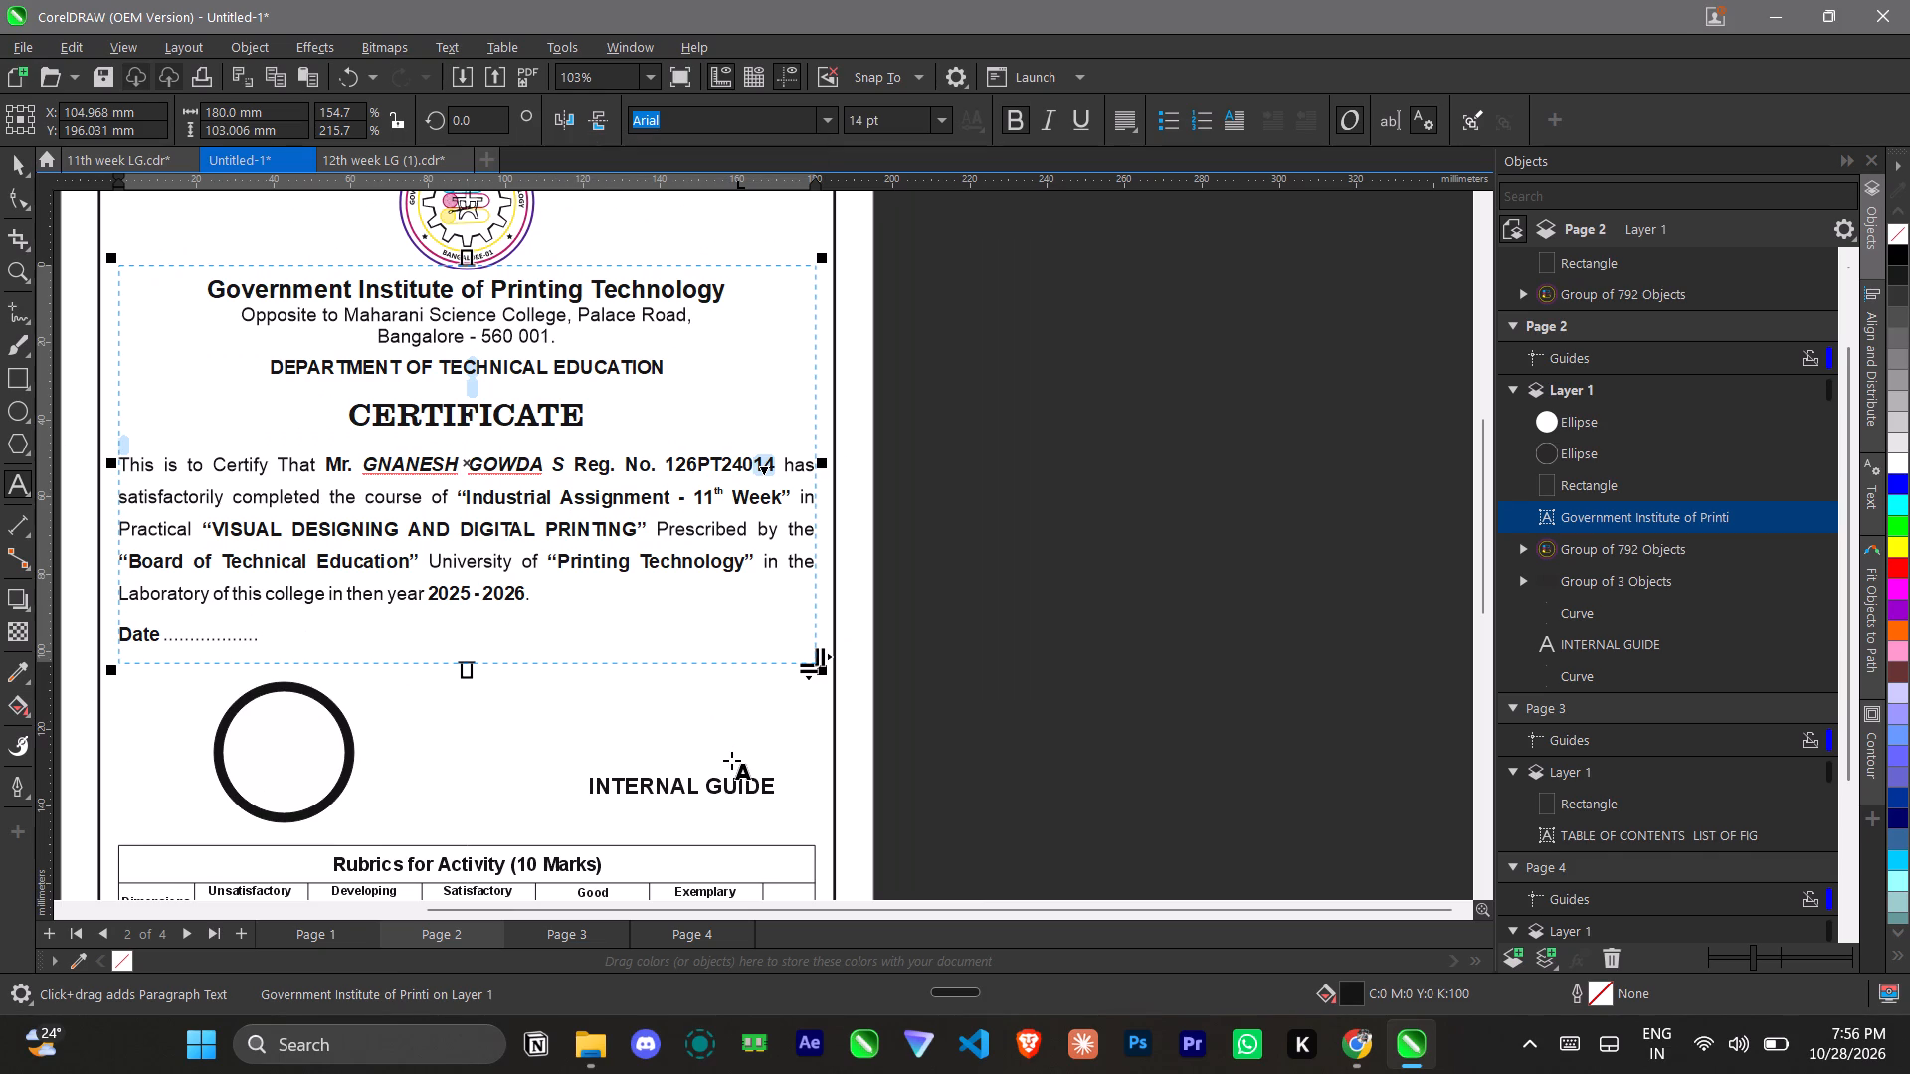
In File Explorer, look through the corel draw folder for the earlier 11th week export and open 11 1 Danny.pdf to check it.
{"action": "left_click", "coordinate": [601, 1047]}
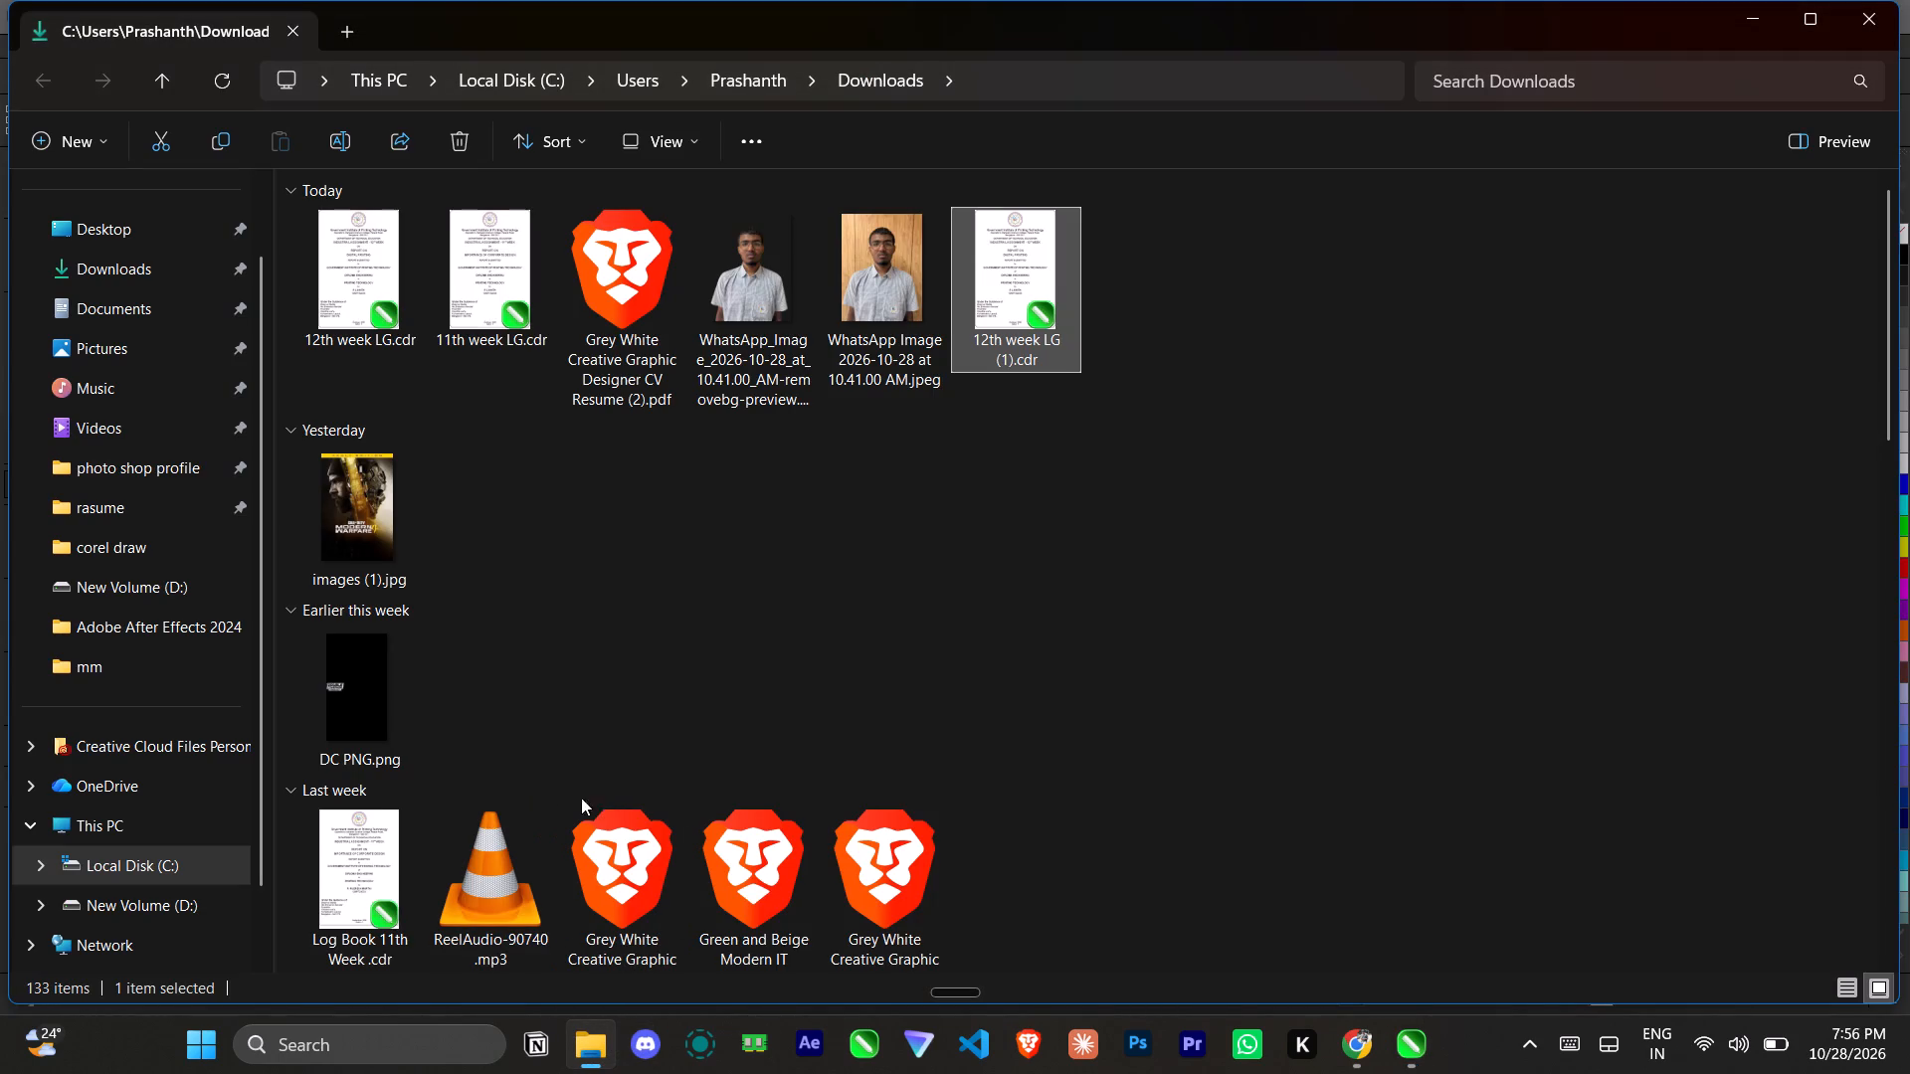
{"action": "left_click", "coordinate": [121, 561]}
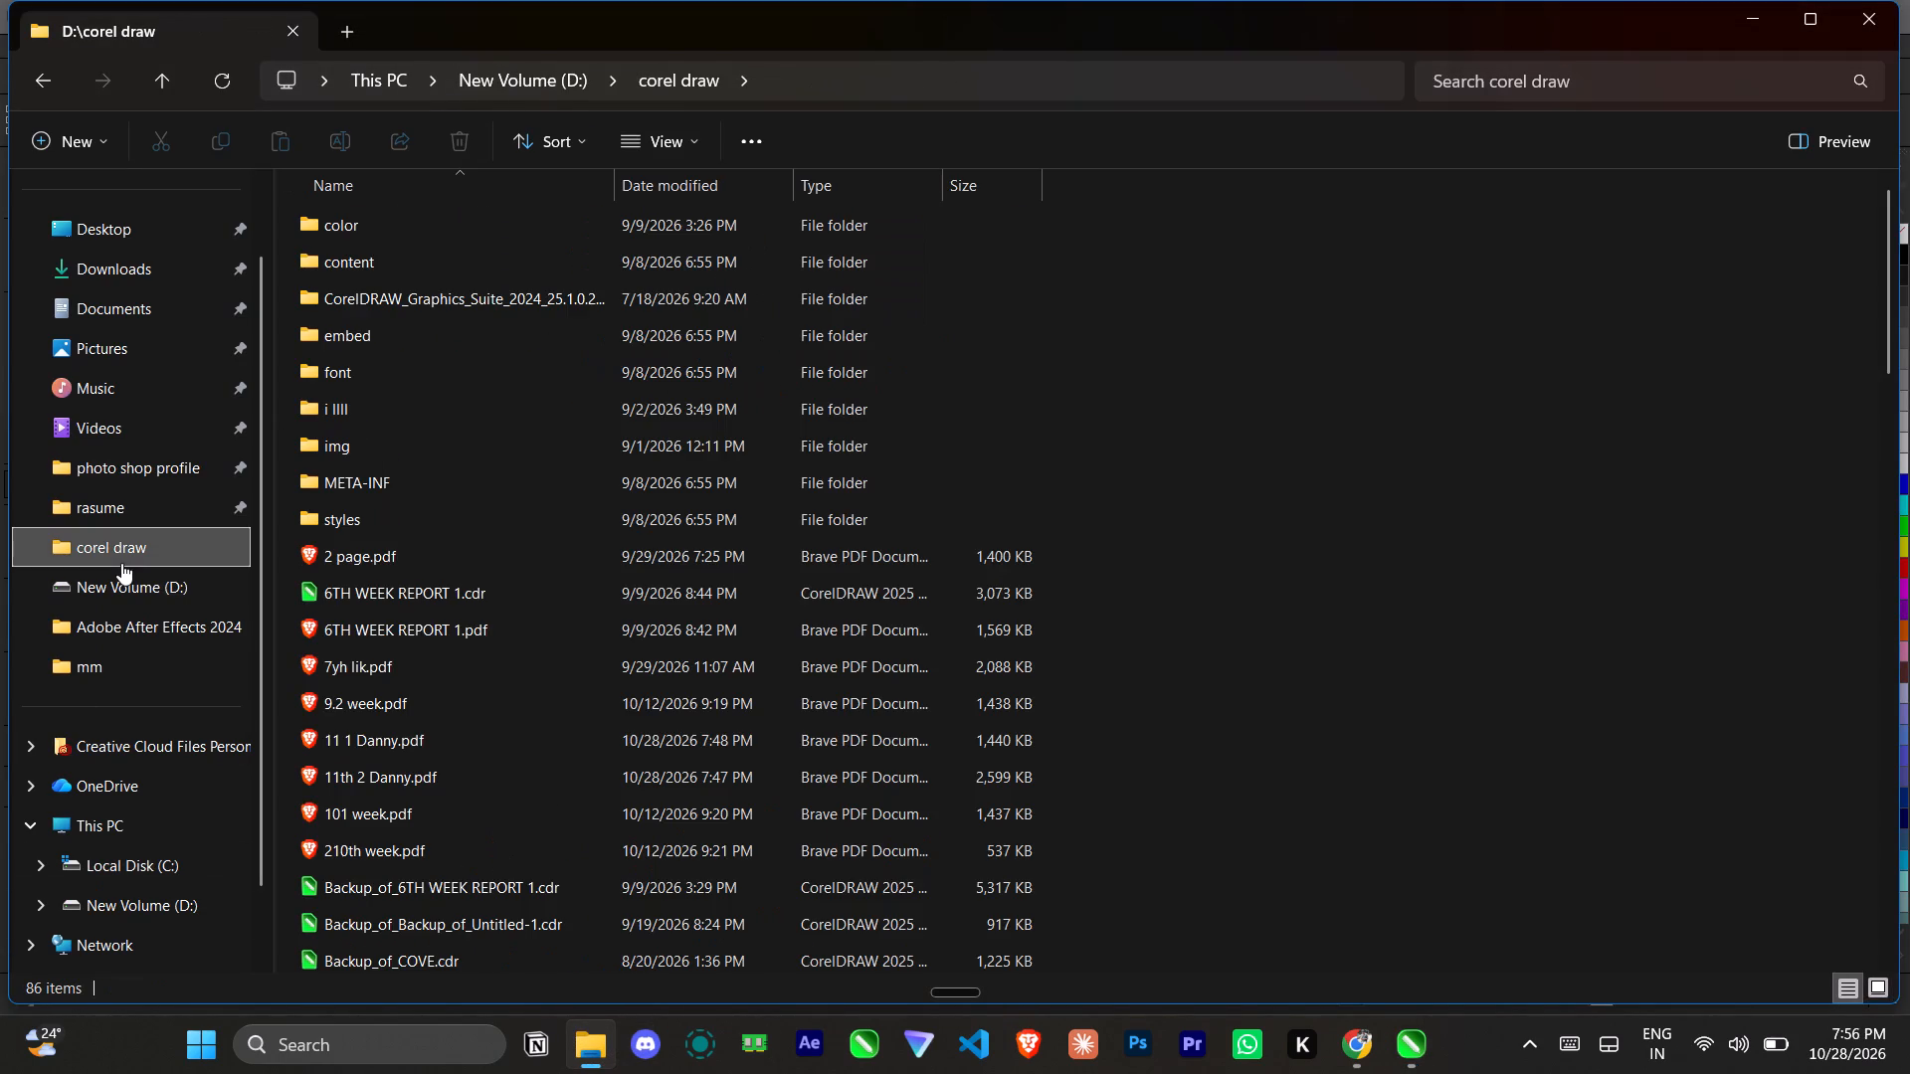
{"action": "scroll", "coordinate": [637, 661], "scroll_direction": "down", "scroll_amount": 10}
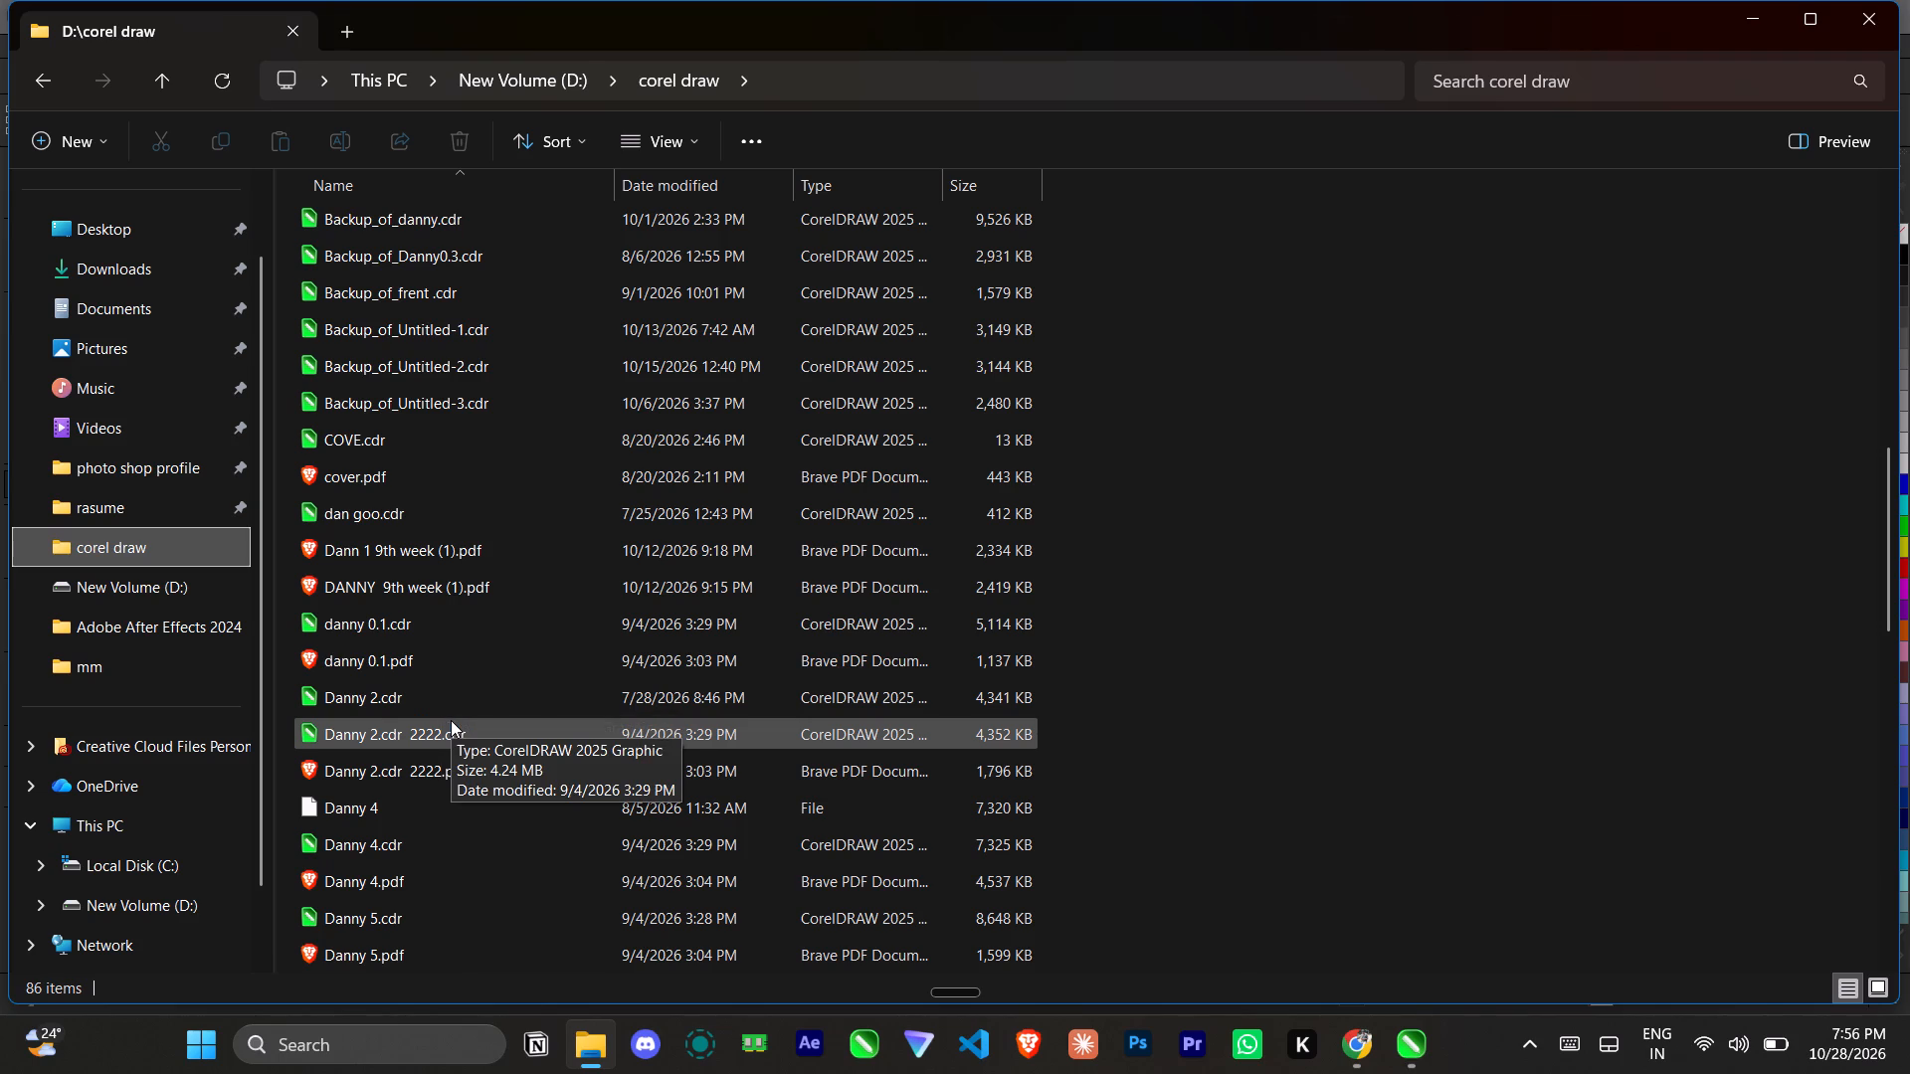
{"action": "scroll", "coordinate": [451, 718], "scroll_direction": "down", "scroll_amount": 4}
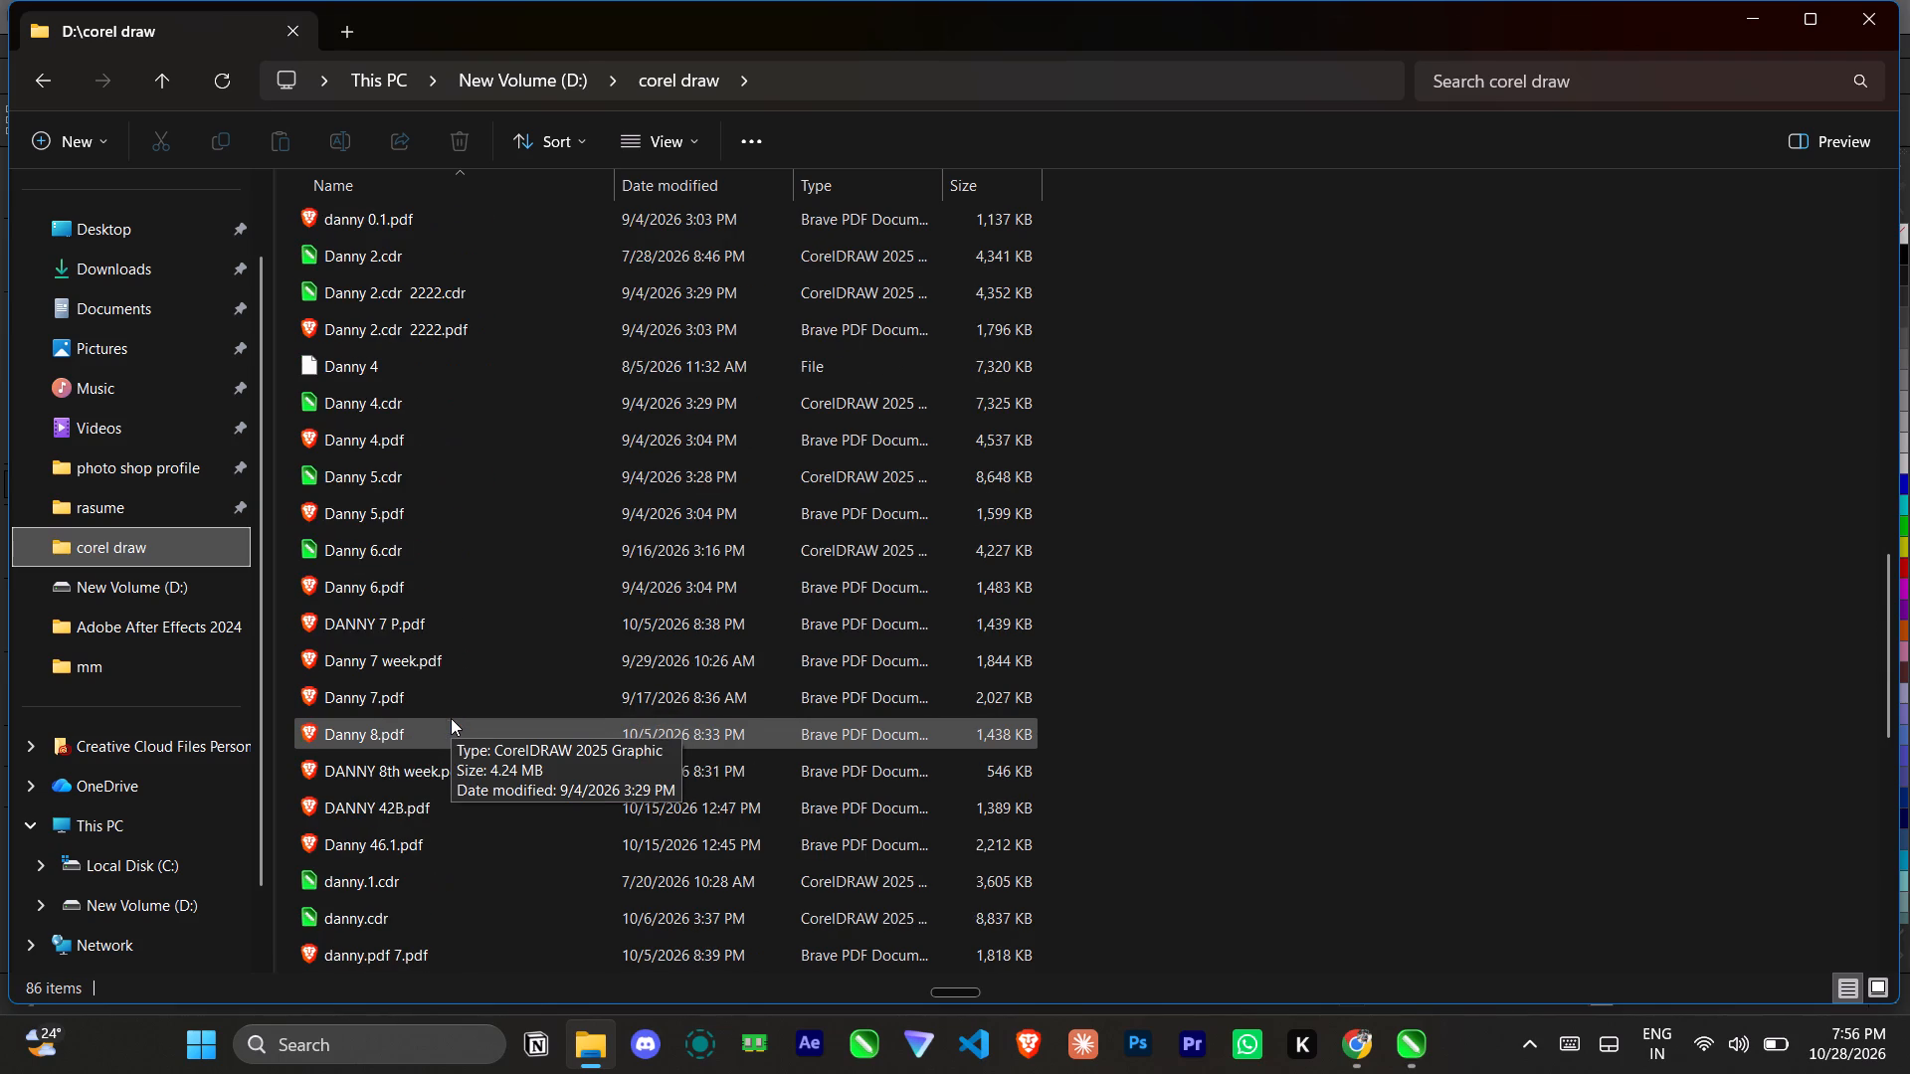
{"action": "scroll", "coordinate": [451, 718], "scroll_direction": "down", "scroll_amount": 4}
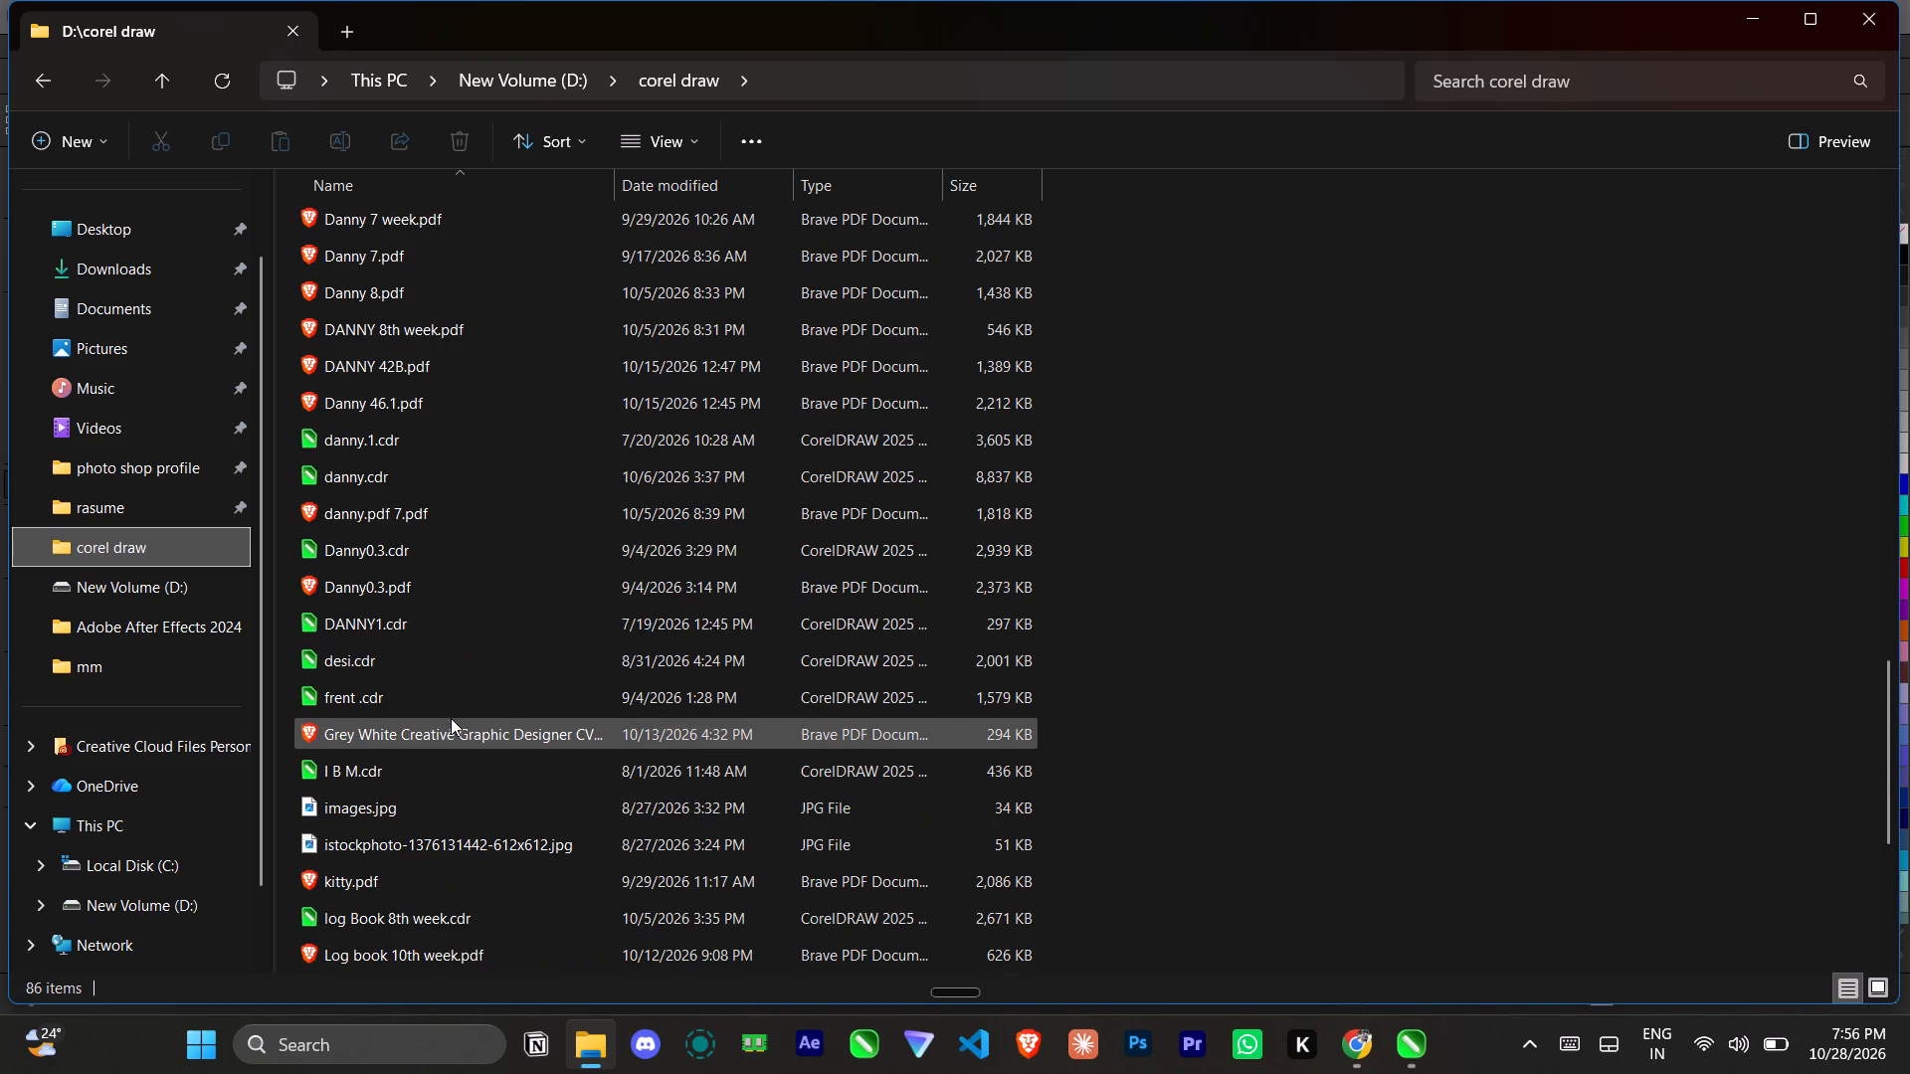
{"action": "scroll", "coordinate": [451, 718], "scroll_direction": "down", "scroll_amount": 7}
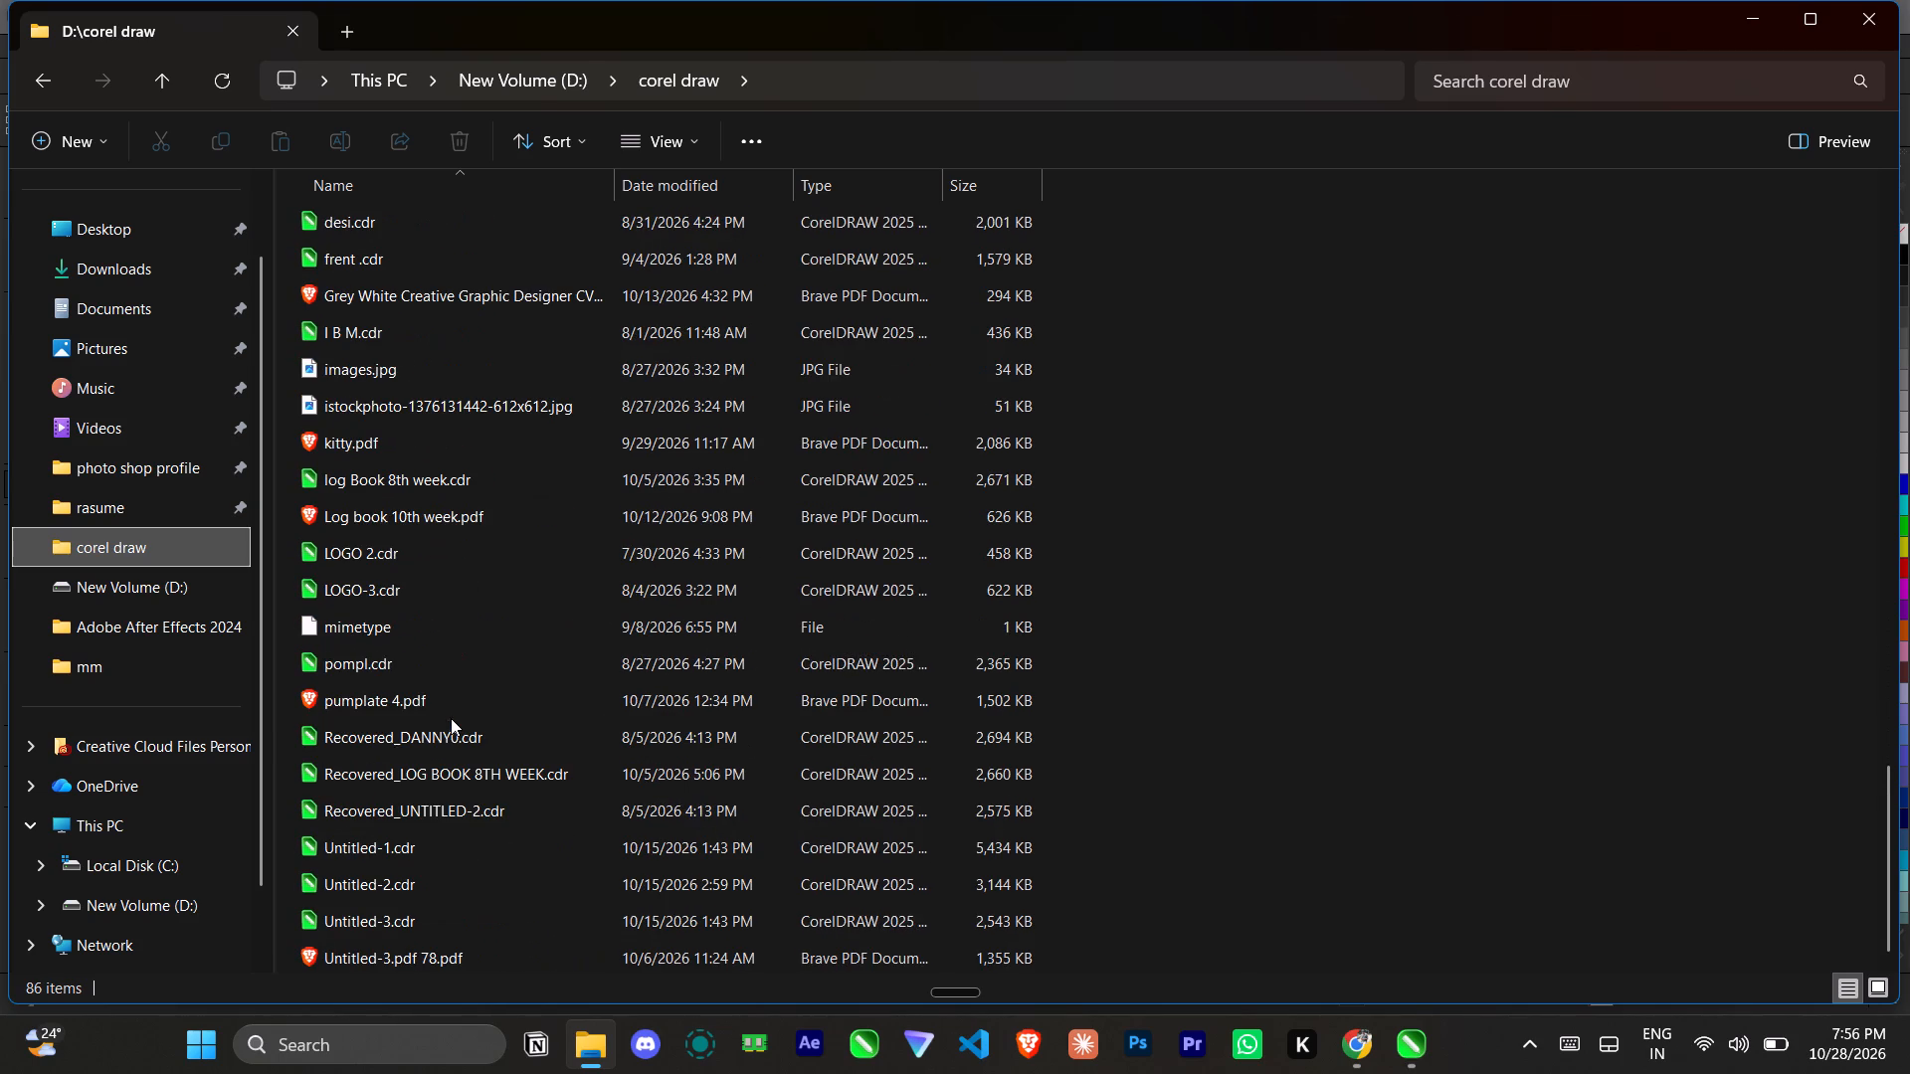
{"action": "scroll", "coordinate": [451, 718], "scroll_direction": "down", "scroll_amount": 4}
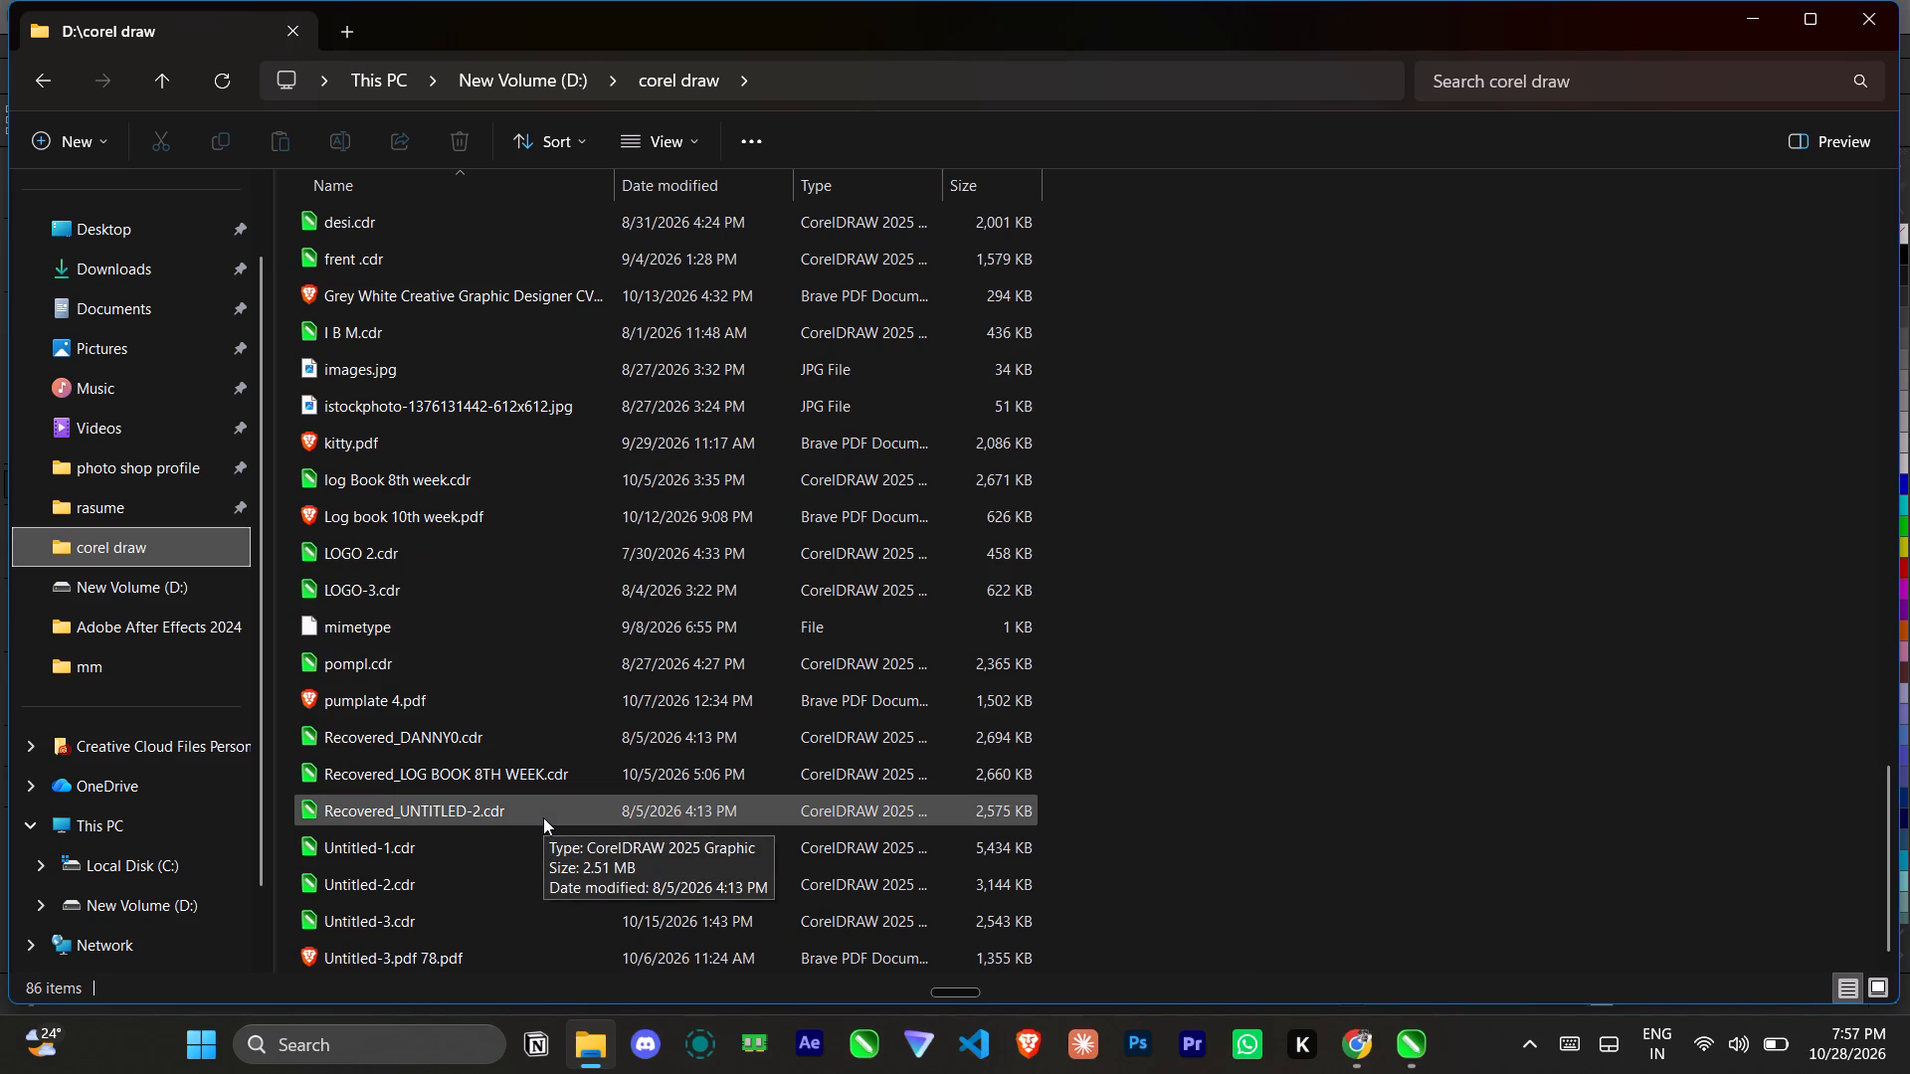
{"action": "scroll", "coordinate": [543, 816], "scroll_direction": "up", "scroll_amount": 5}
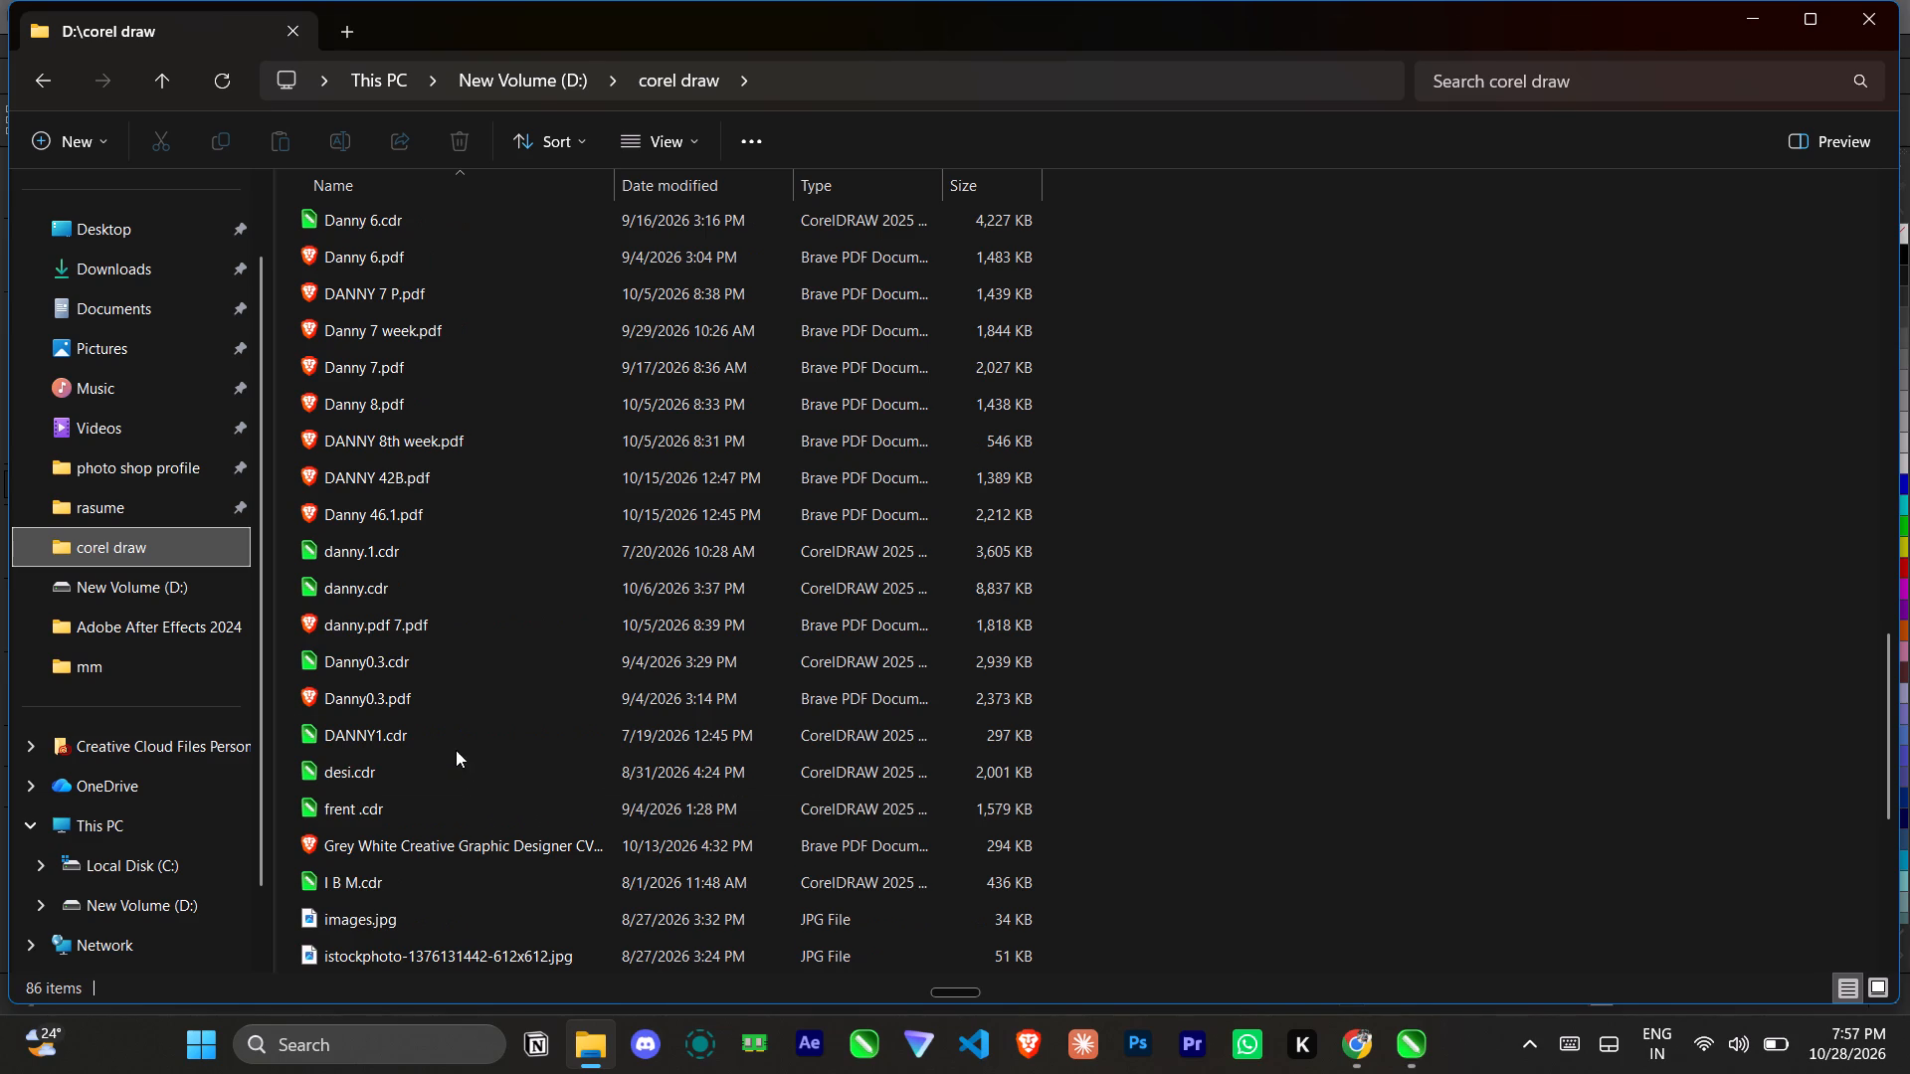
{"action": "scroll", "coordinate": [455, 747], "scroll_direction": "up", "scroll_amount": 3}
{"action": "scroll", "coordinate": [437, 664], "scroll_direction": "up", "scroll_amount": 2}
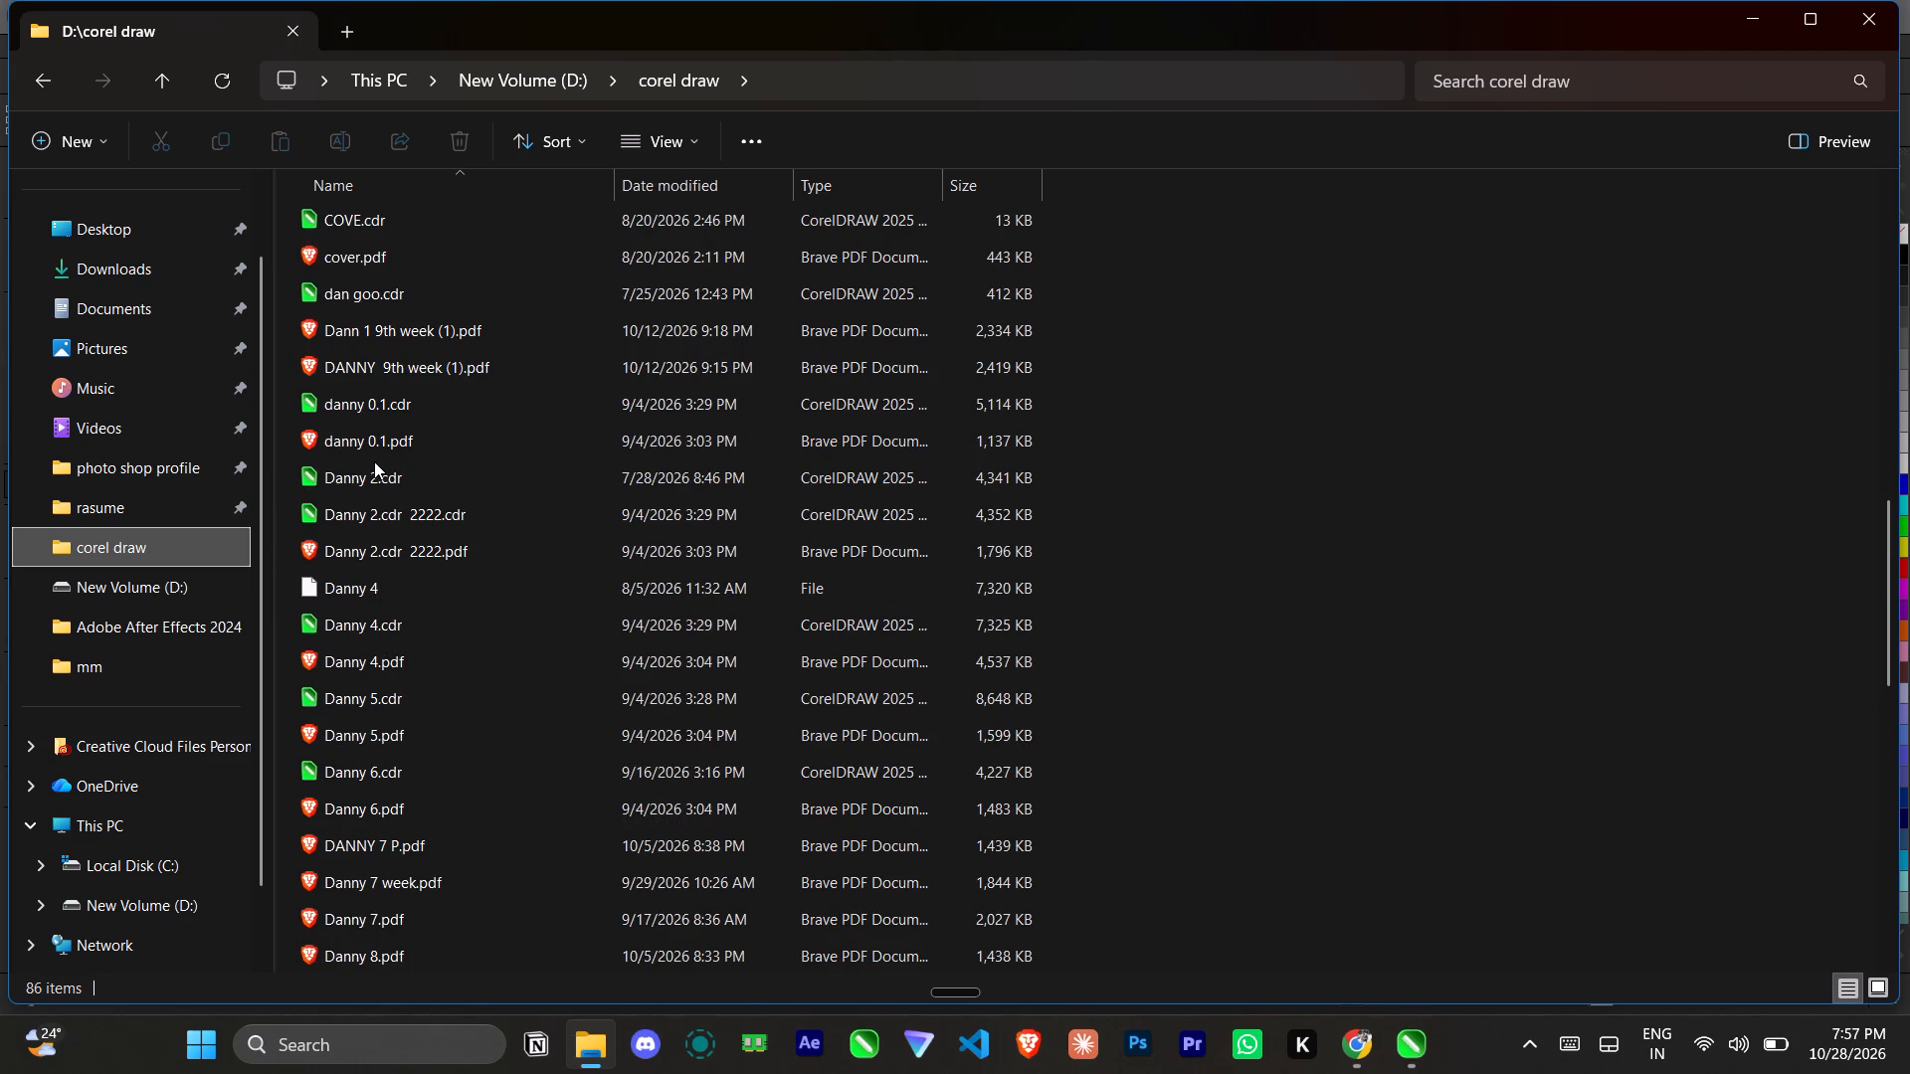
{"action": "scroll", "coordinate": [437, 708], "scroll_direction": "up", "scroll_amount": 2}
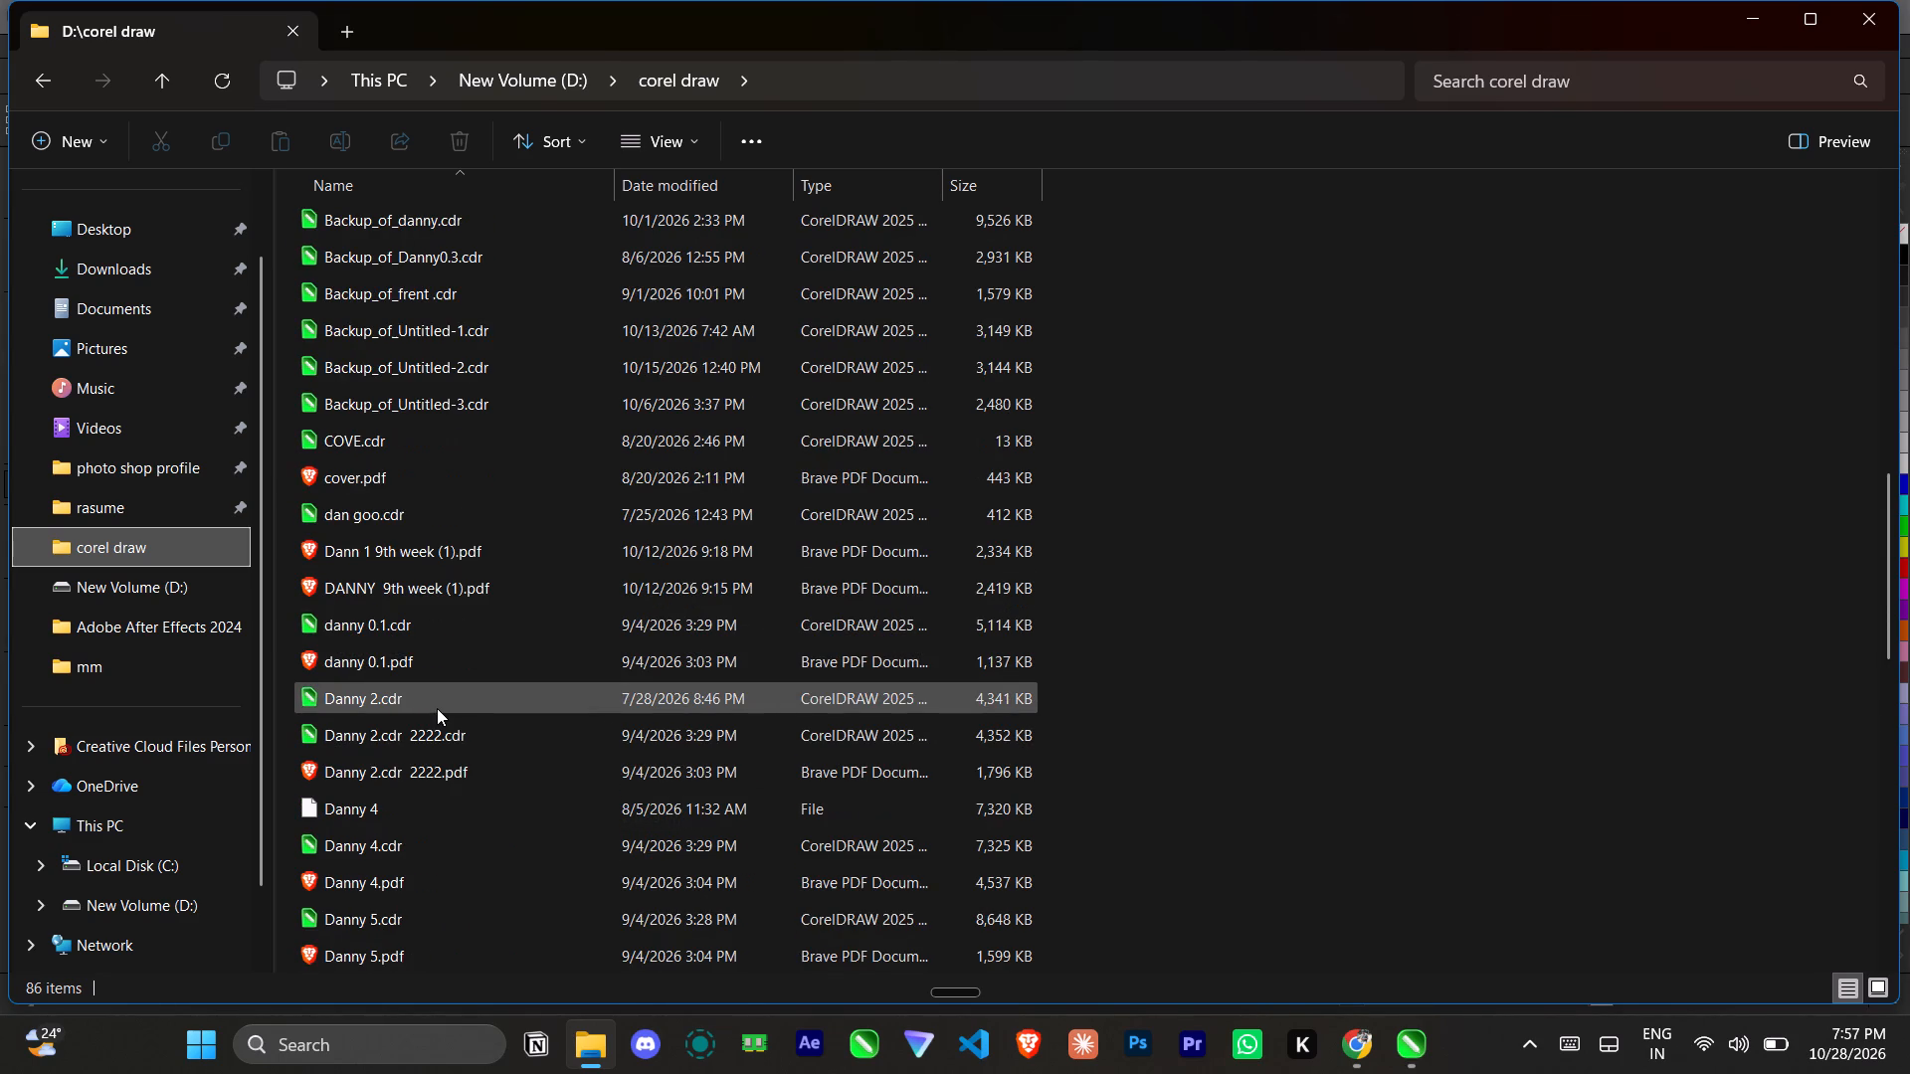
{"action": "scroll", "coordinate": [435, 691], "scroll_direction": "up", "scroll_amount": 6}
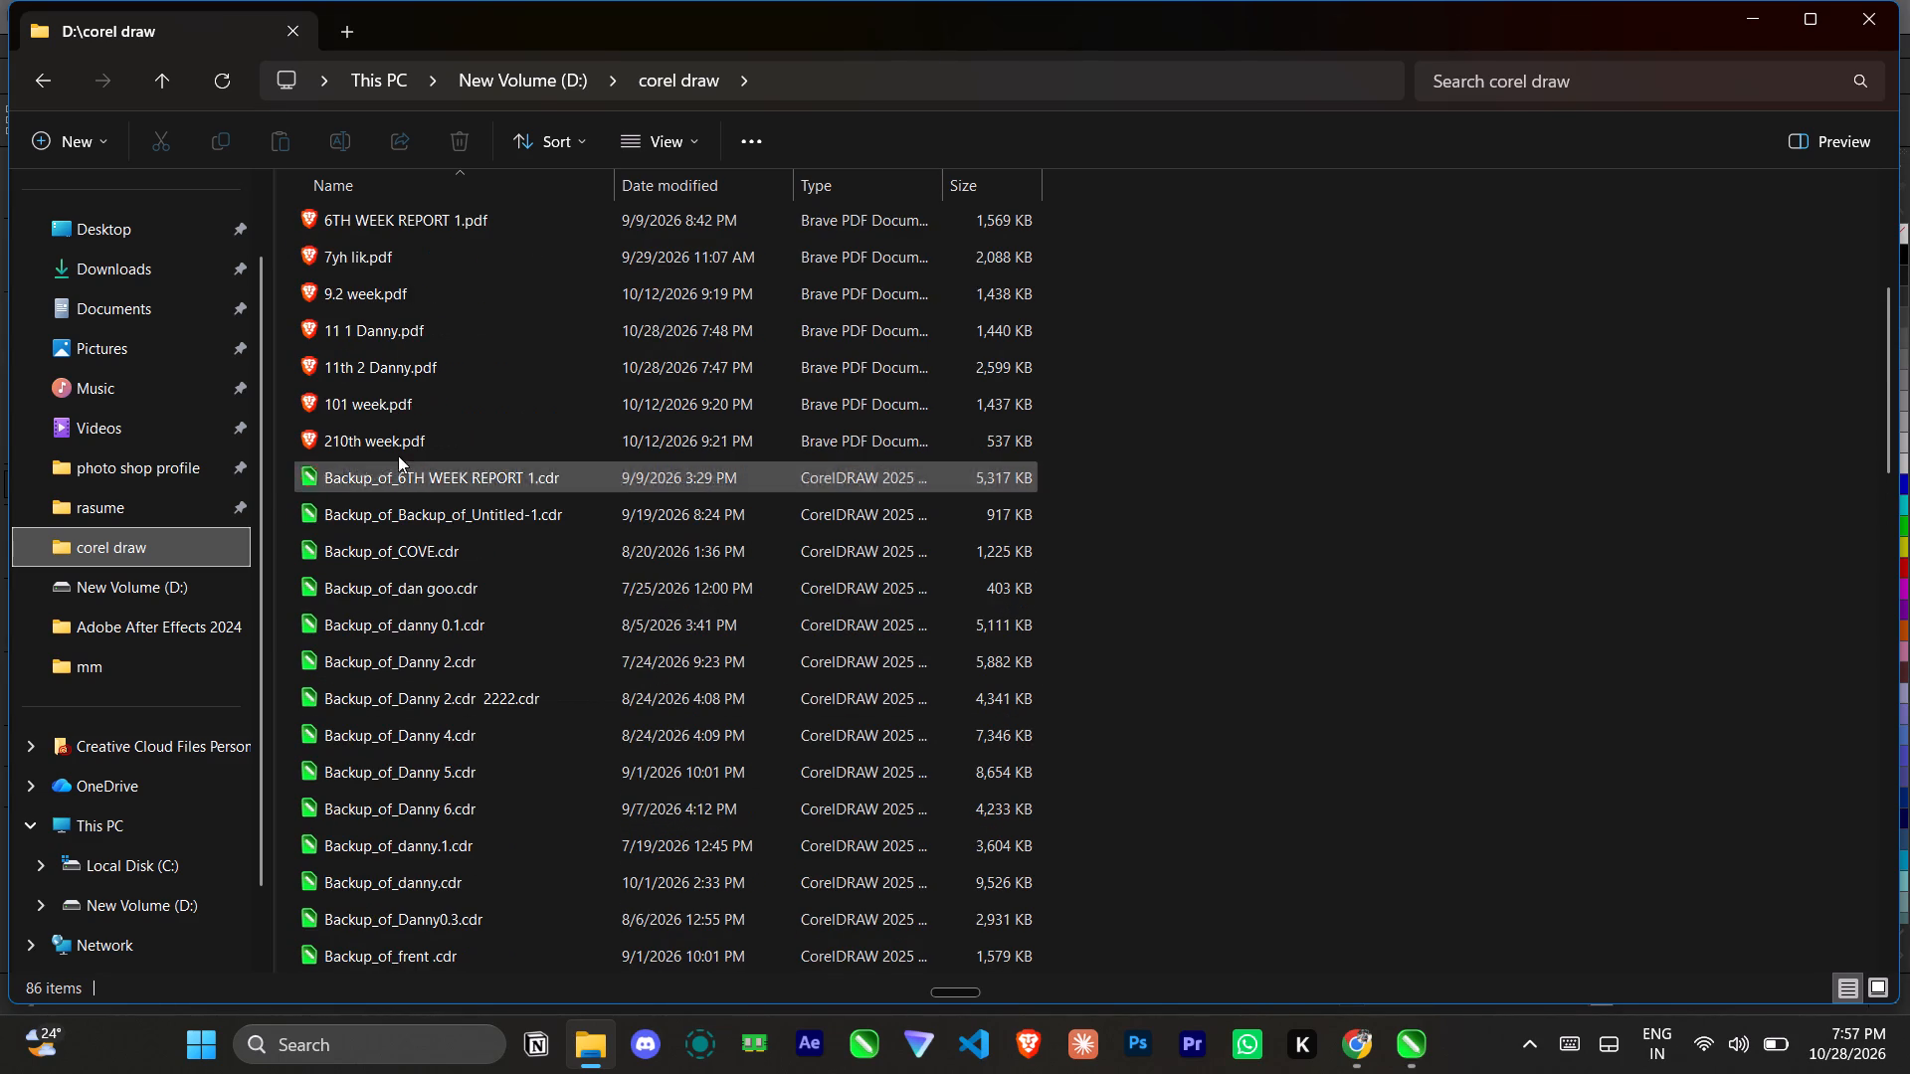
{"action": "double_click", "coordinate": [385, 323]}
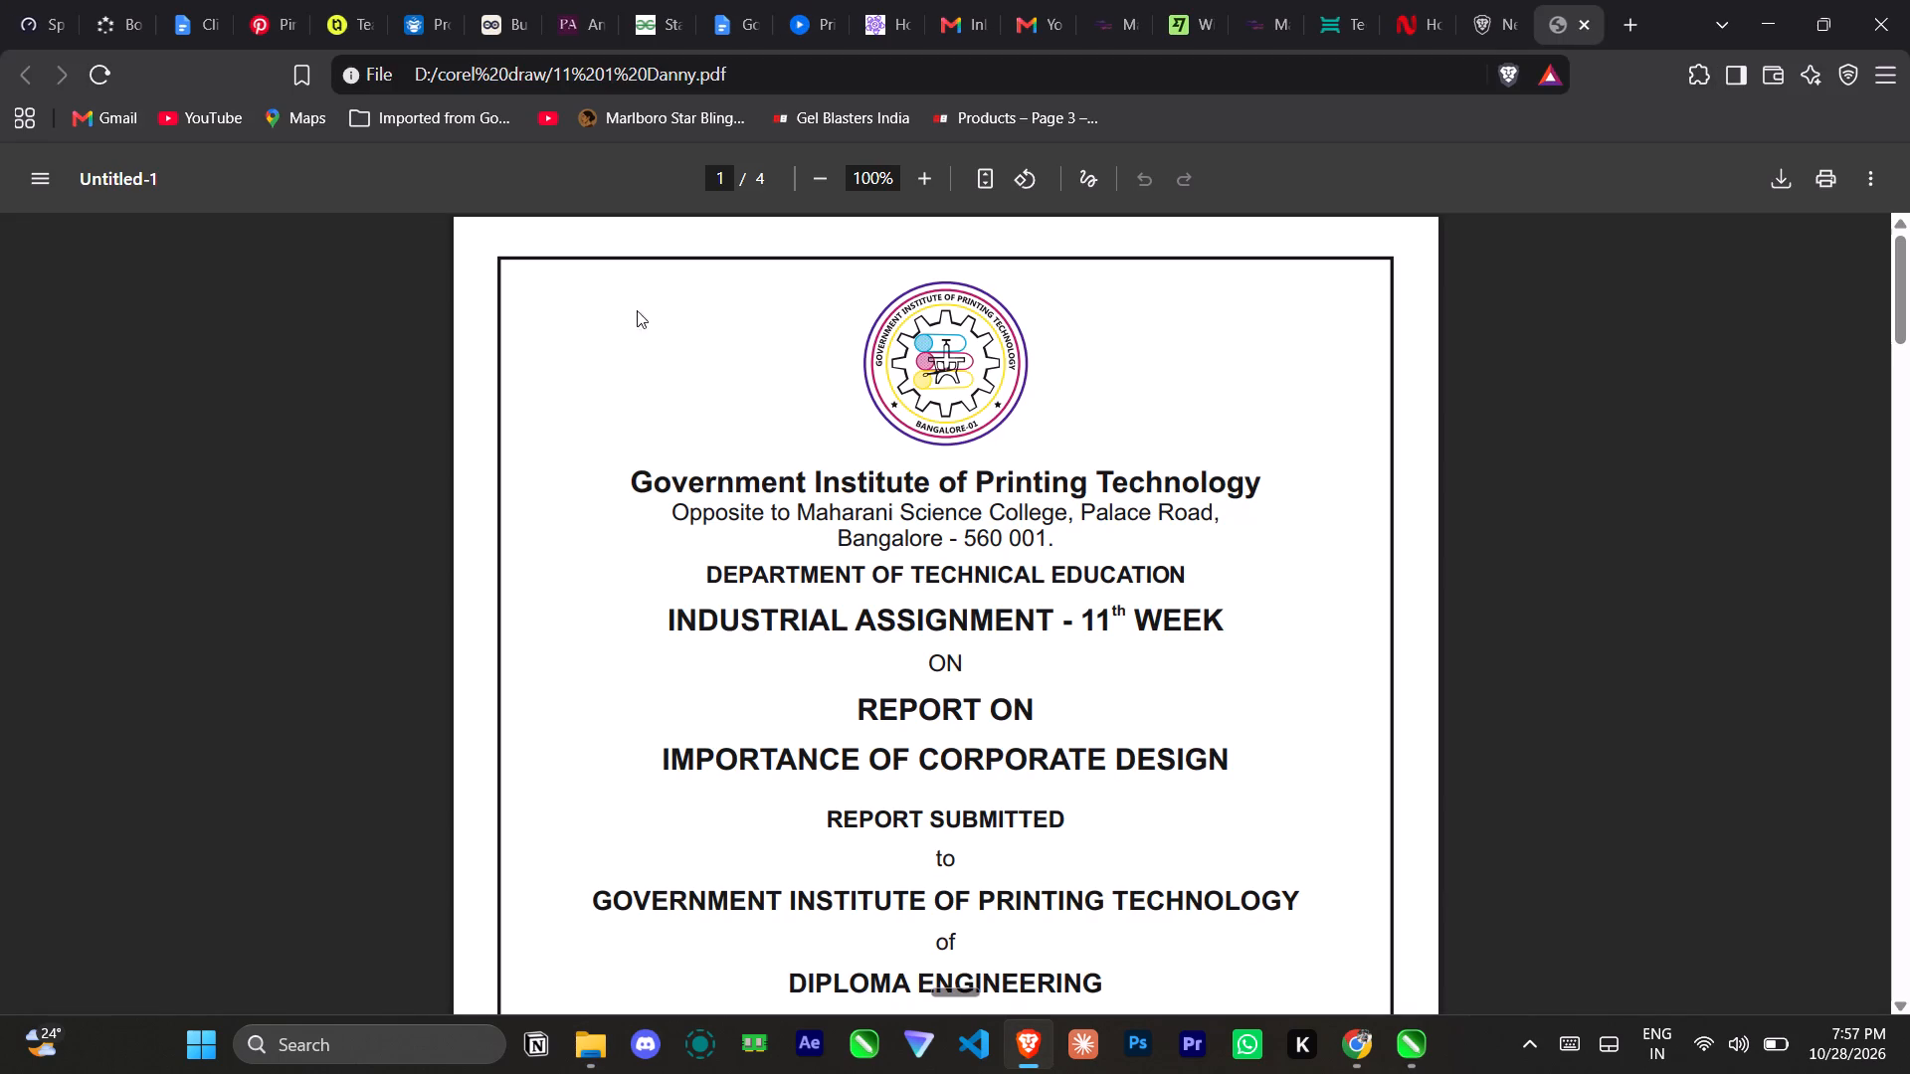
{"action": "left_click", "coordinate": [1582, 20]}
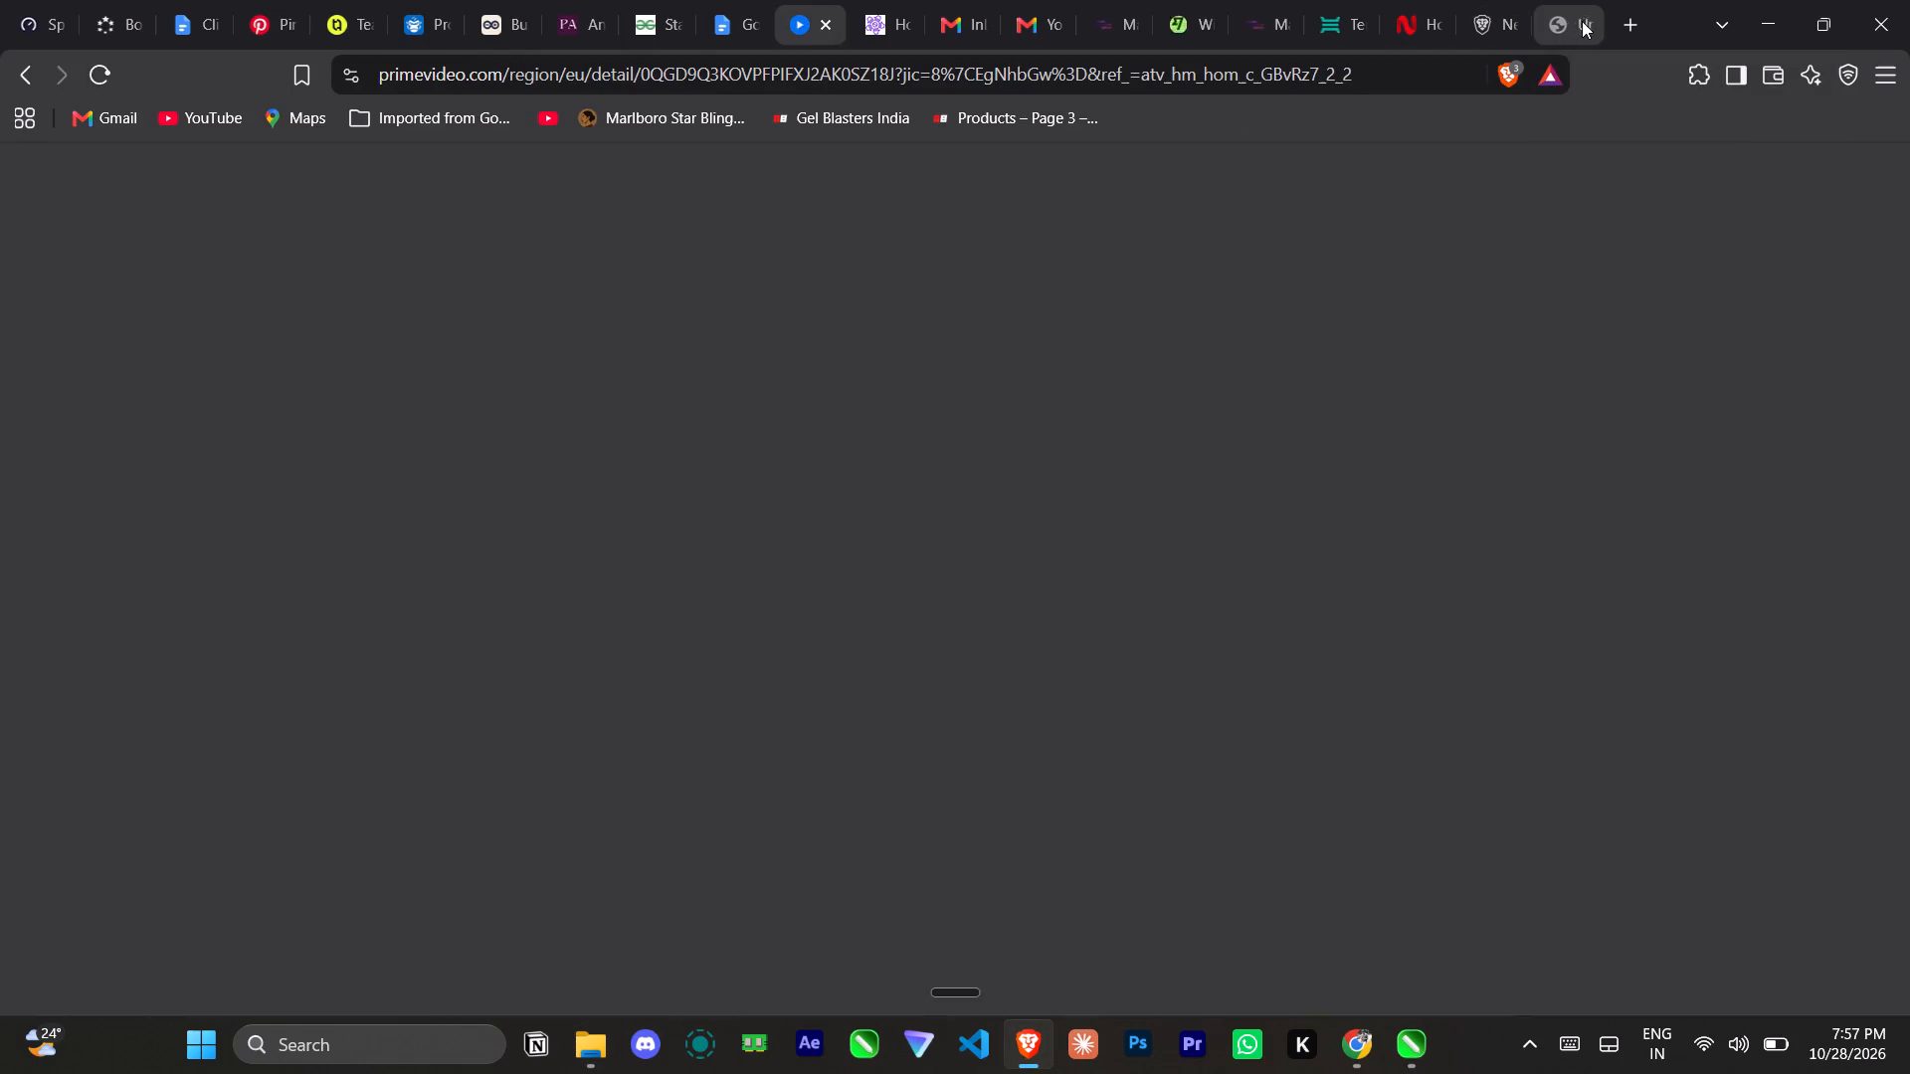
{"action": "left_click", "coordinate": [1758, 19]}
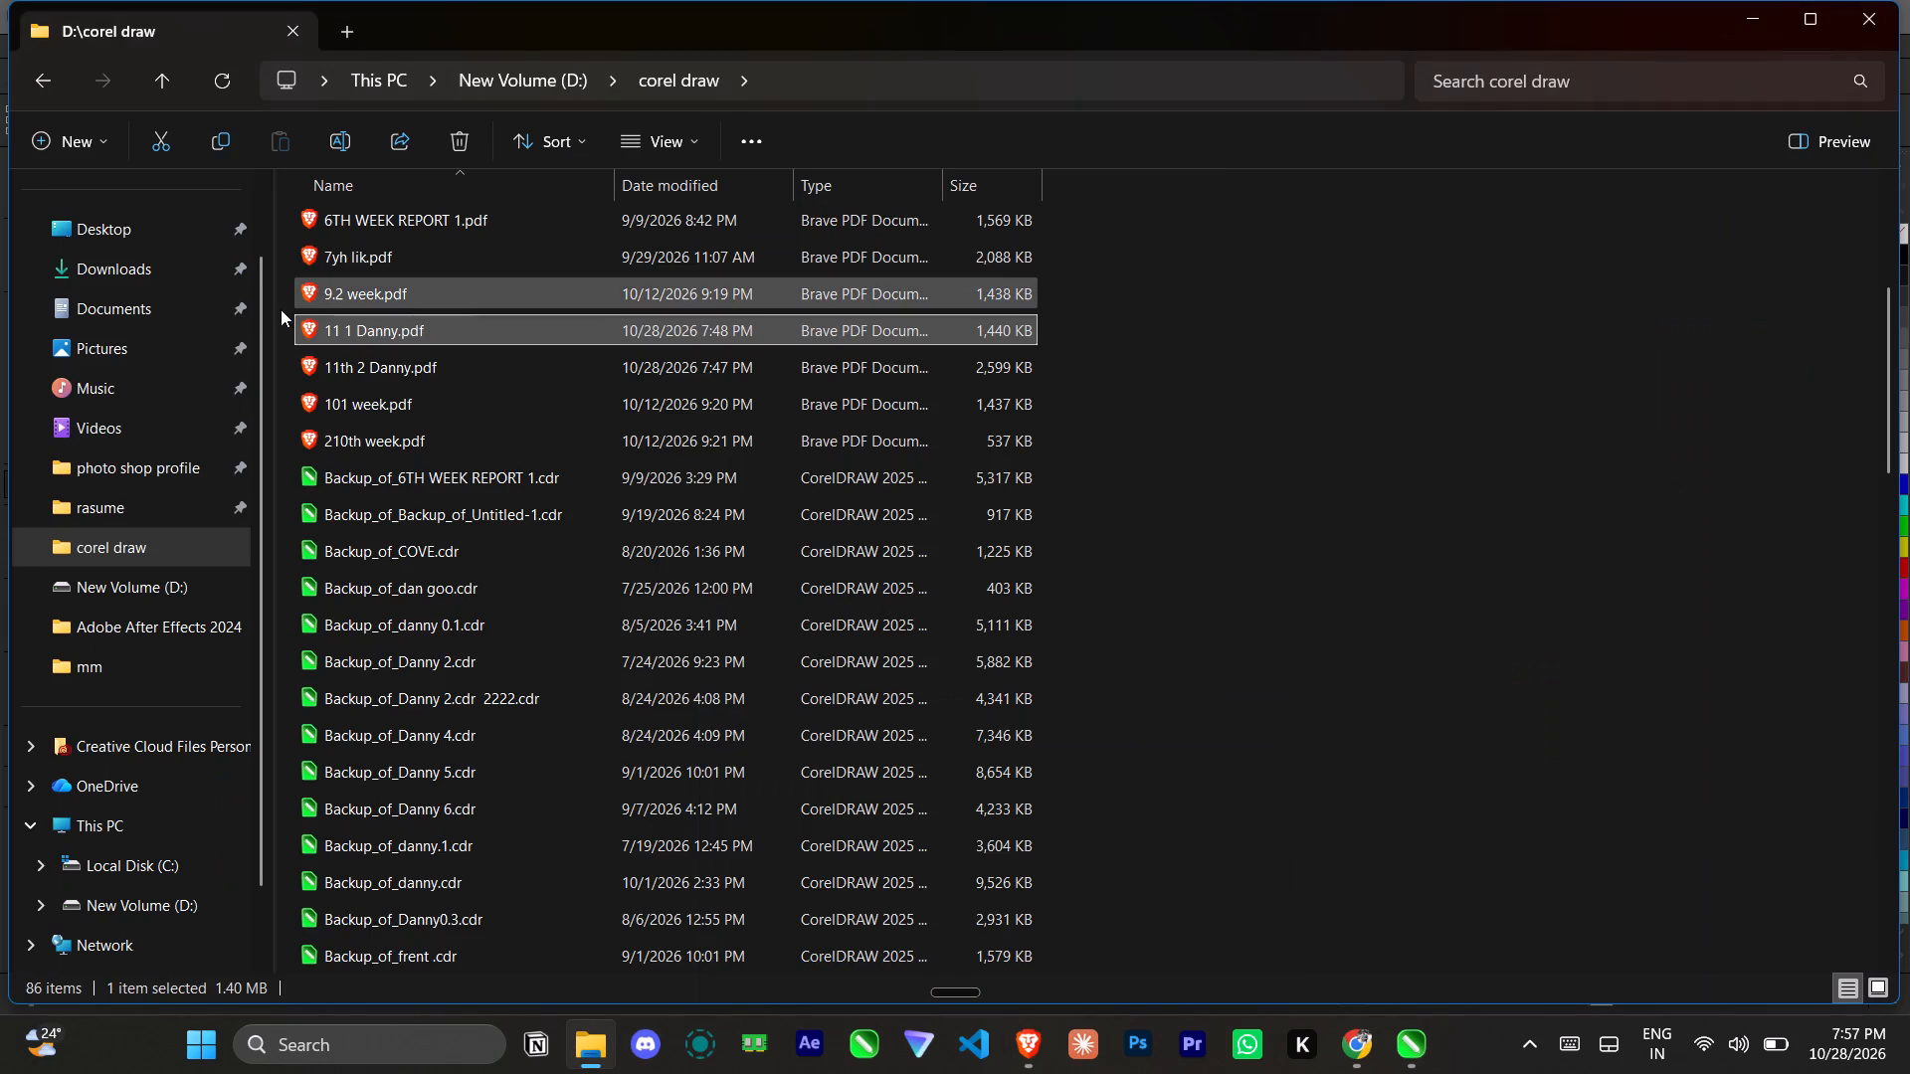
Delete the outdated 11 1 Danny.pdf from the corel draw folder.
{"action": "left_click", "coordinate": [360, 325]}
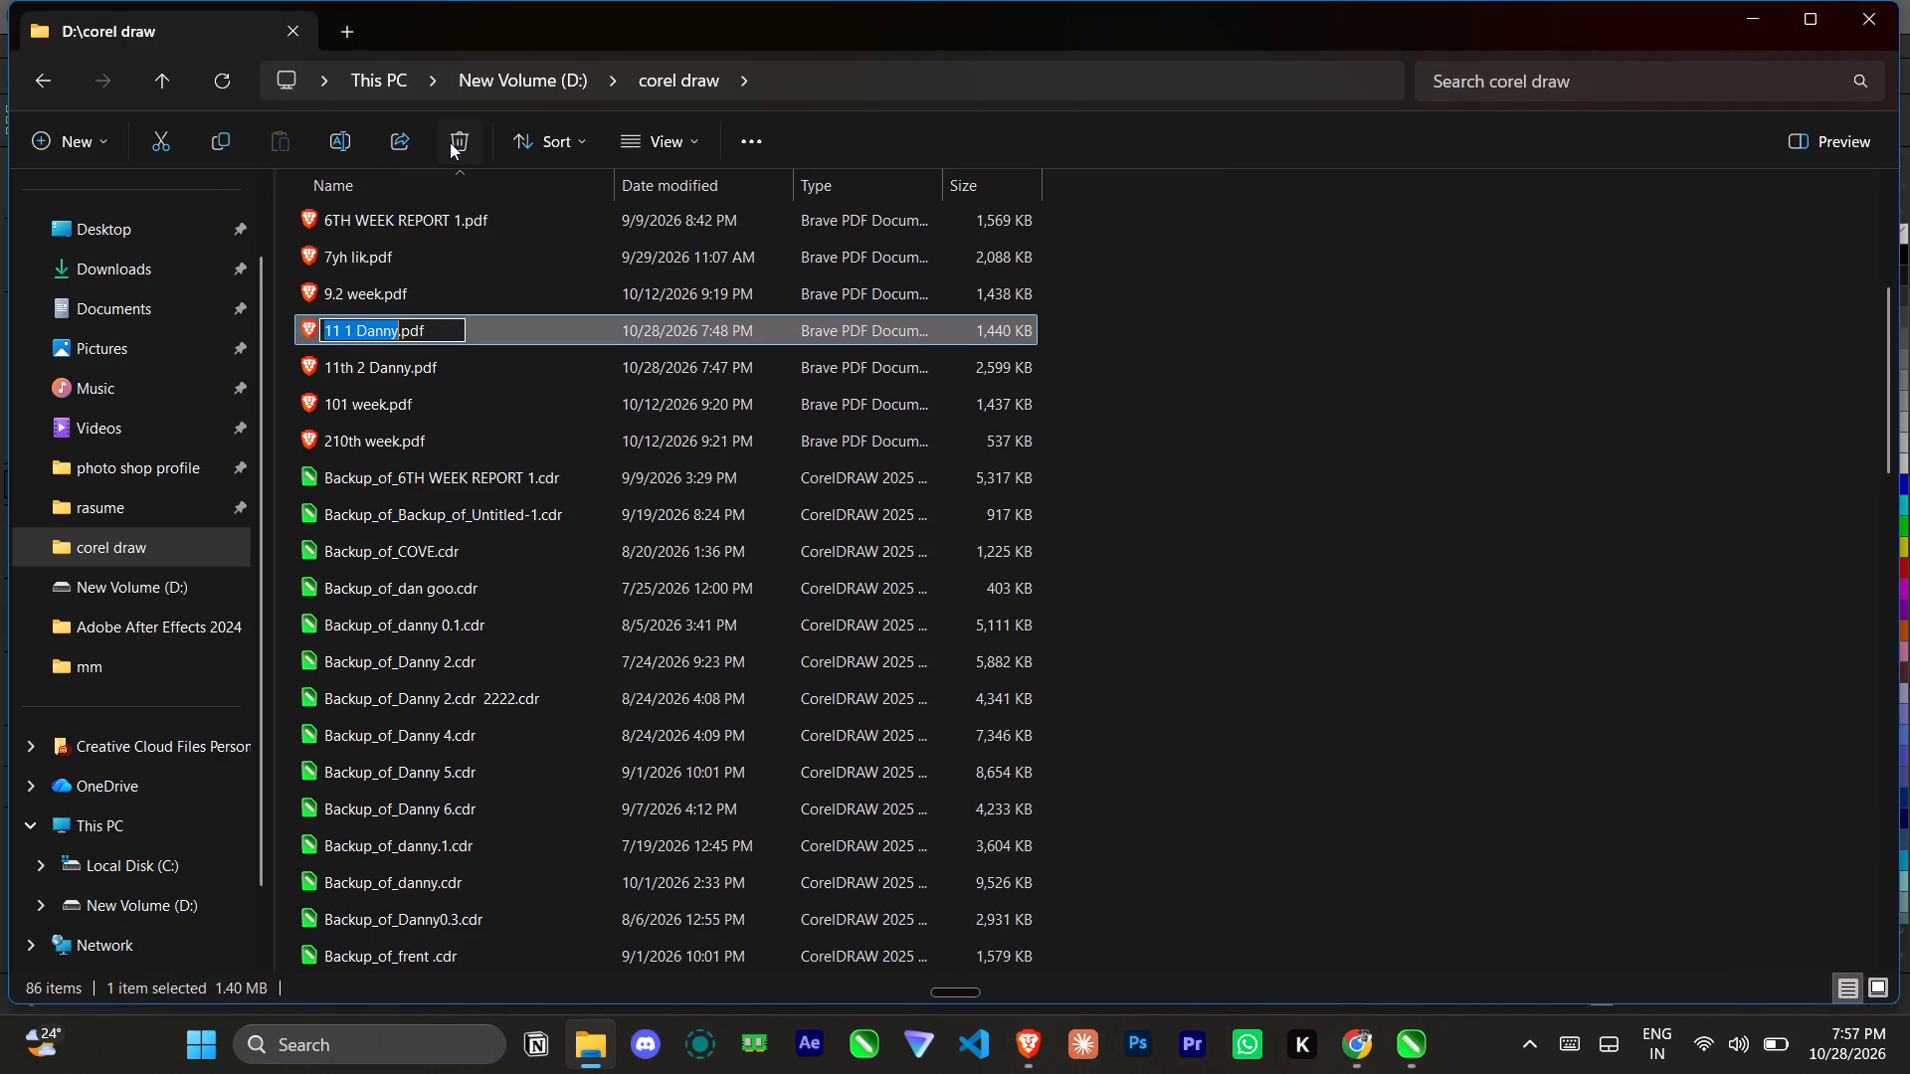
{"action": "left_click", "coordinate": [536, 312]}
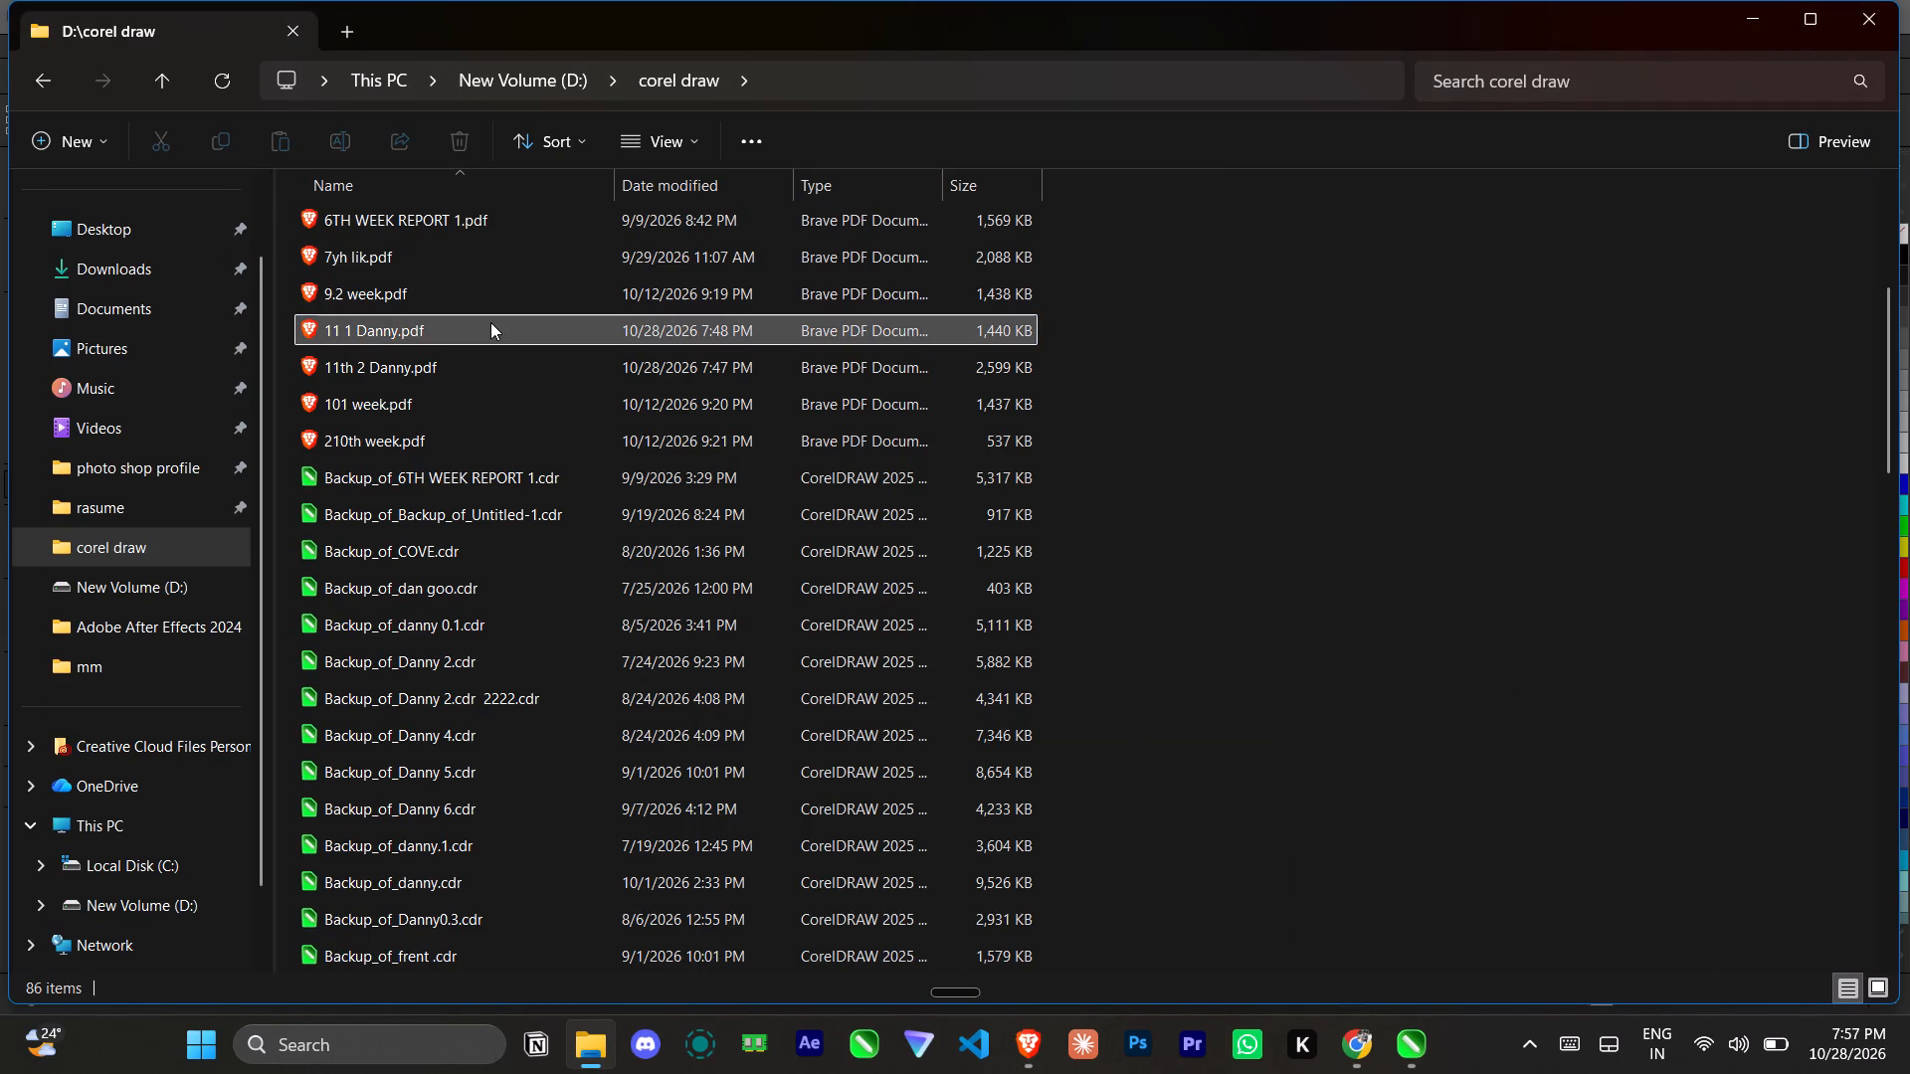
{"action": "left_click", "coordinate": [490, 322]}
{"action": "left_click", "coordinate": [457, 132]}
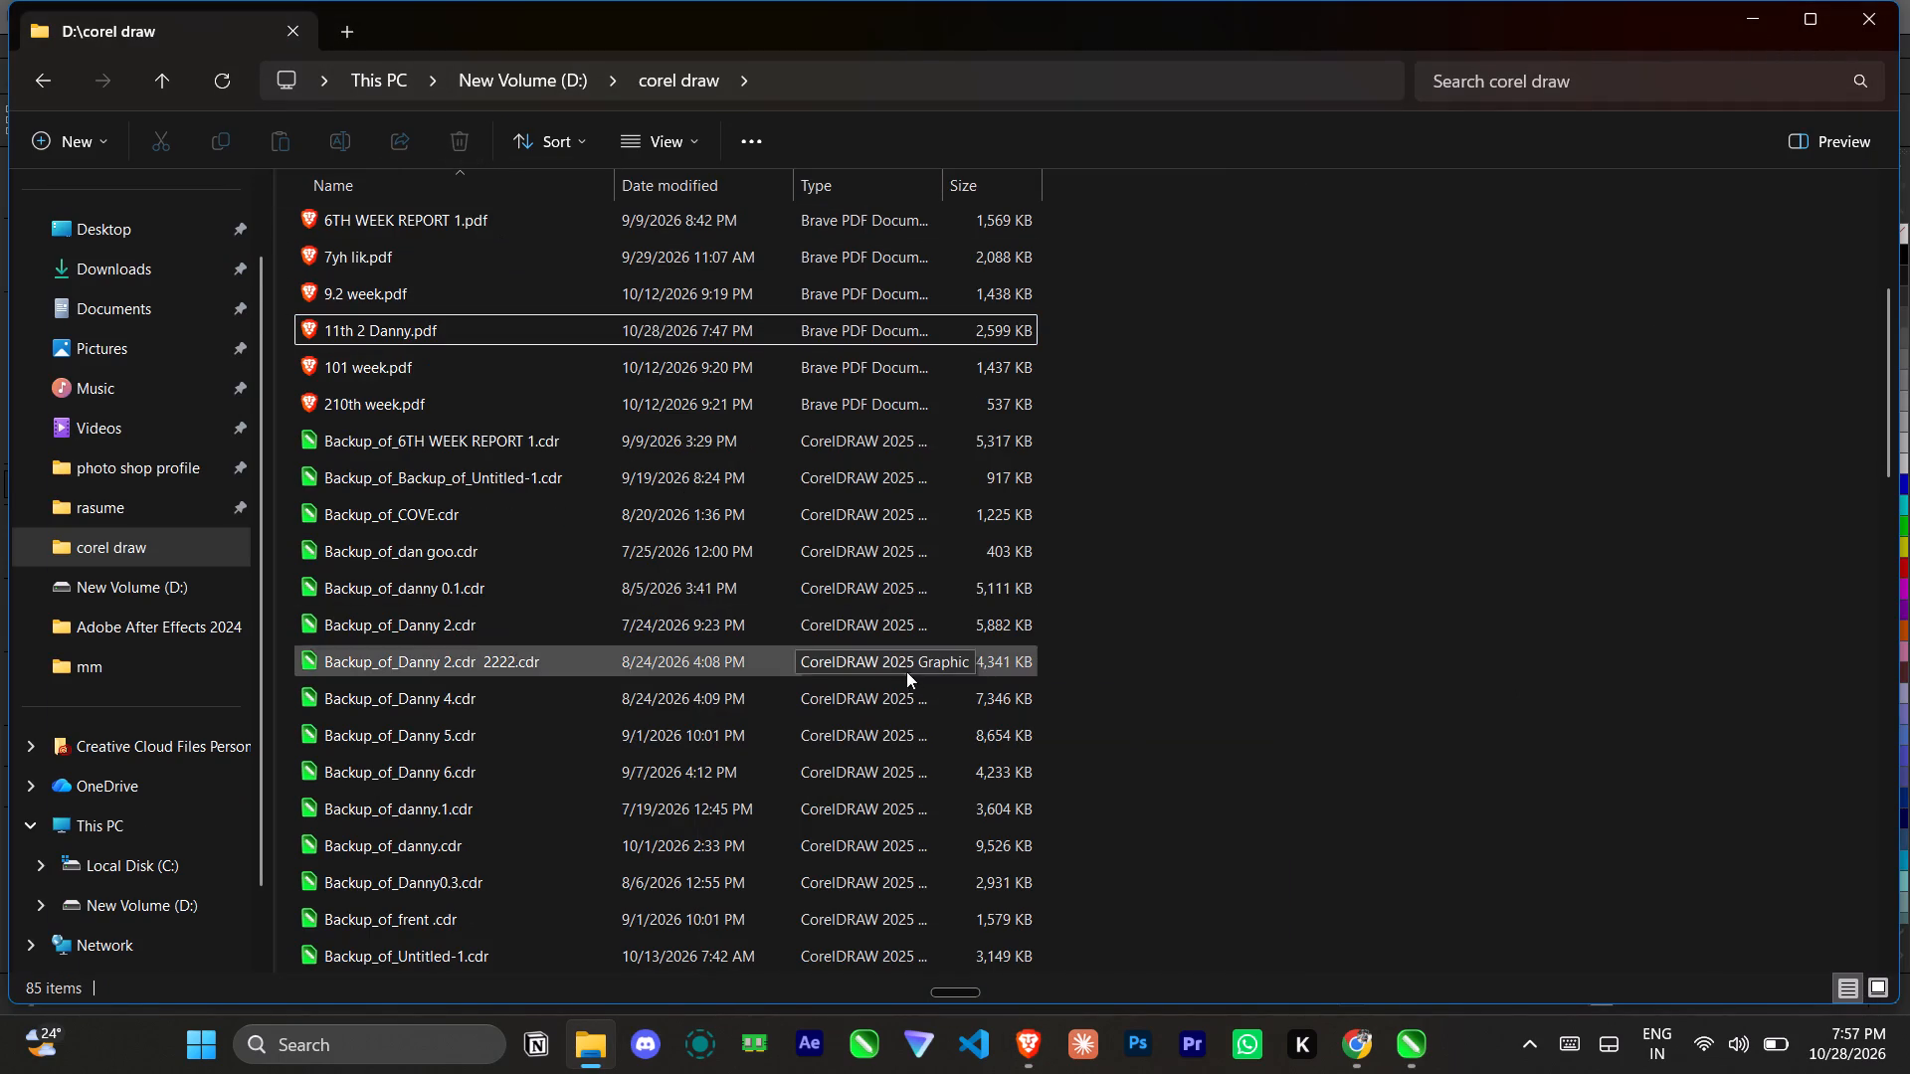
Back in CorelDRAW, export pages 1-4 of Untitled-1 as a PDF named 11 1 Danny in the corel draw folder.
{"action": "left_click", "coordinate": [1411, 1045]}
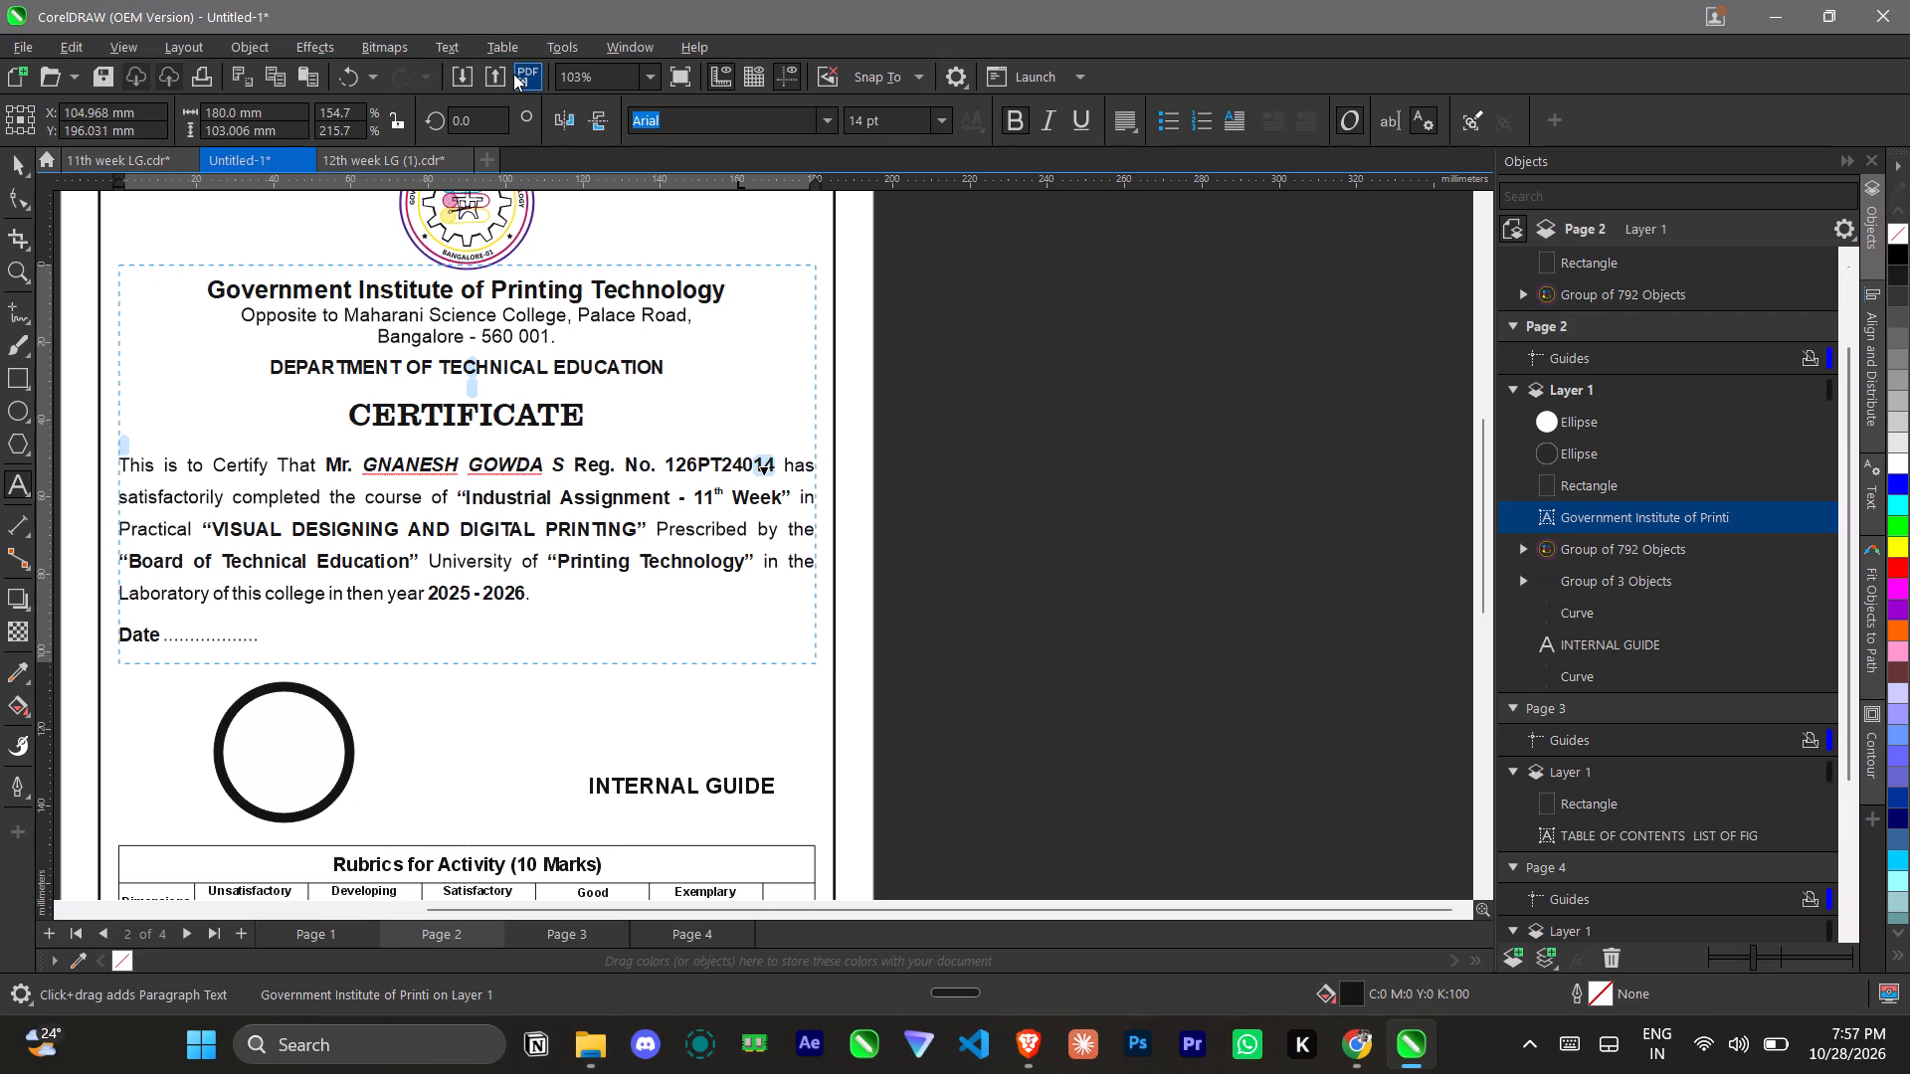
{"action": "left_click", "coordinate": [492, 75]}
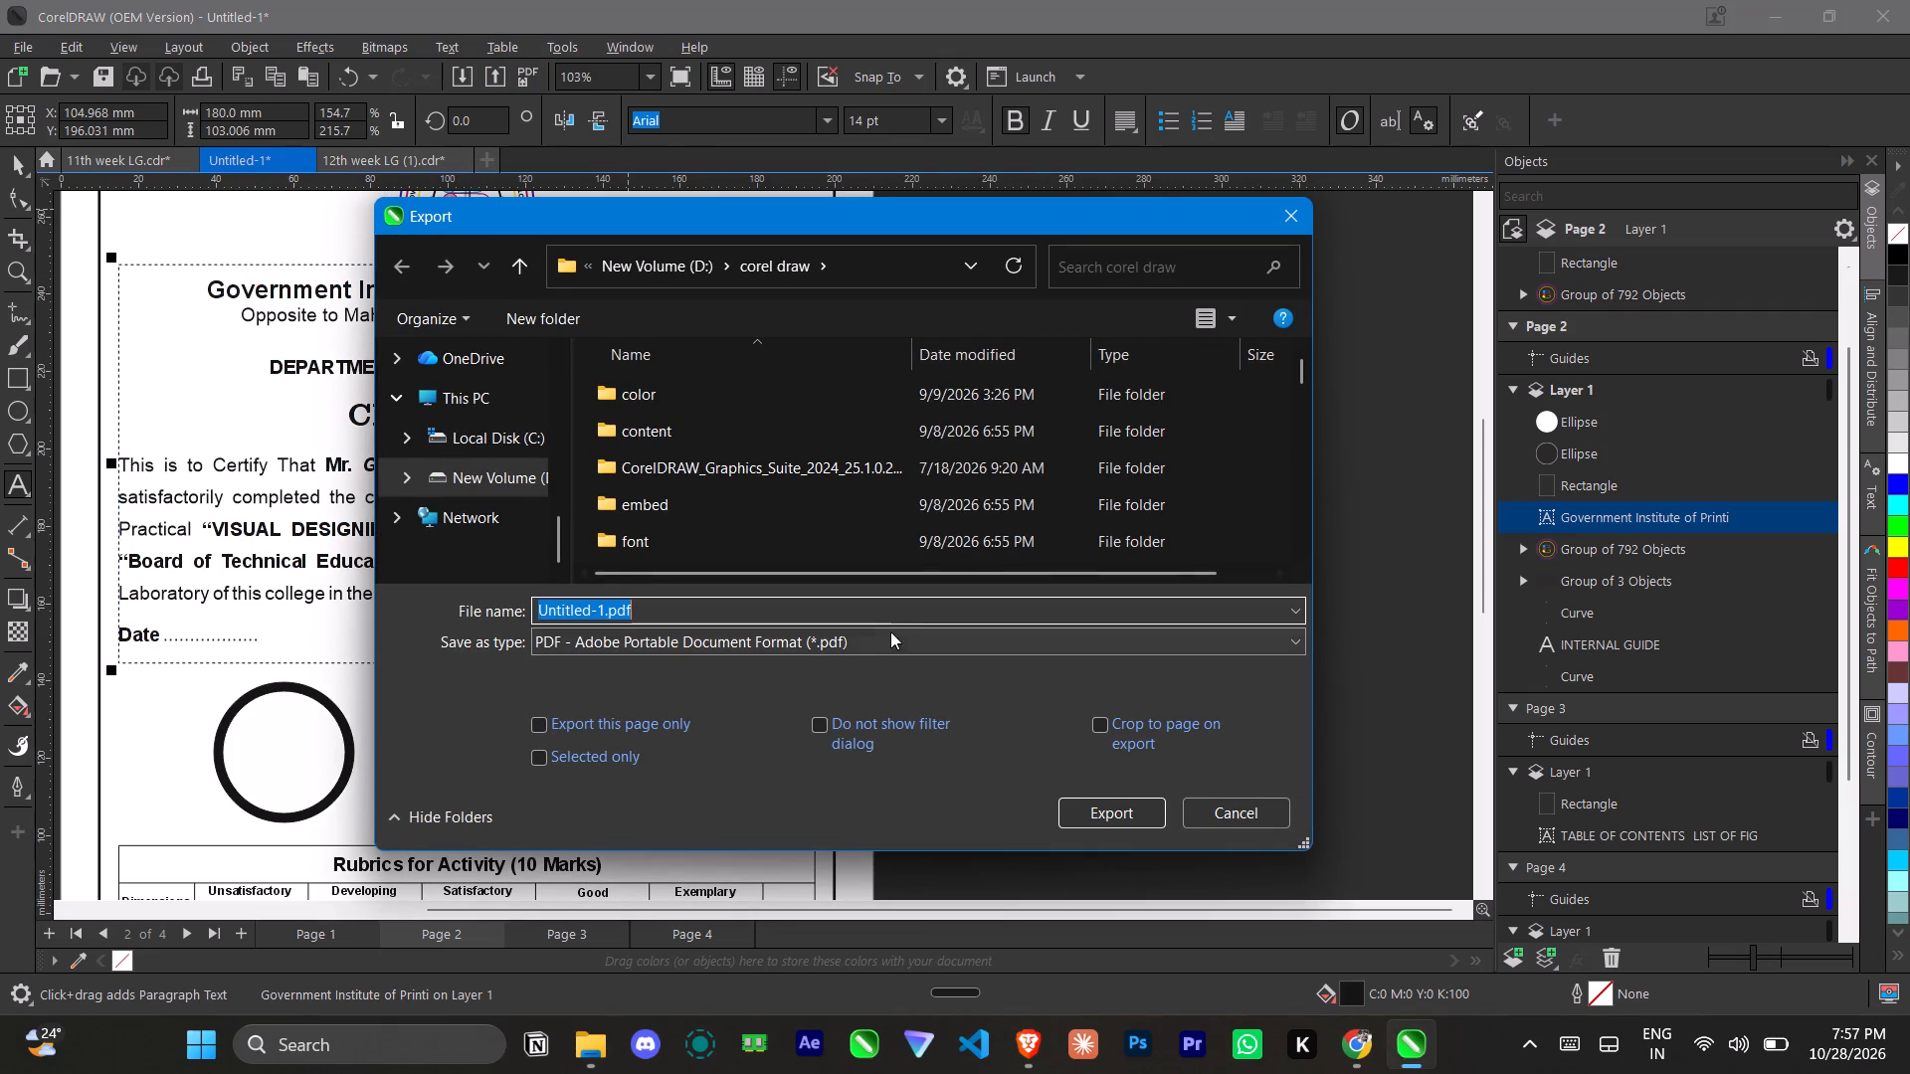
{"action": "key", "text": "BackSpace"}
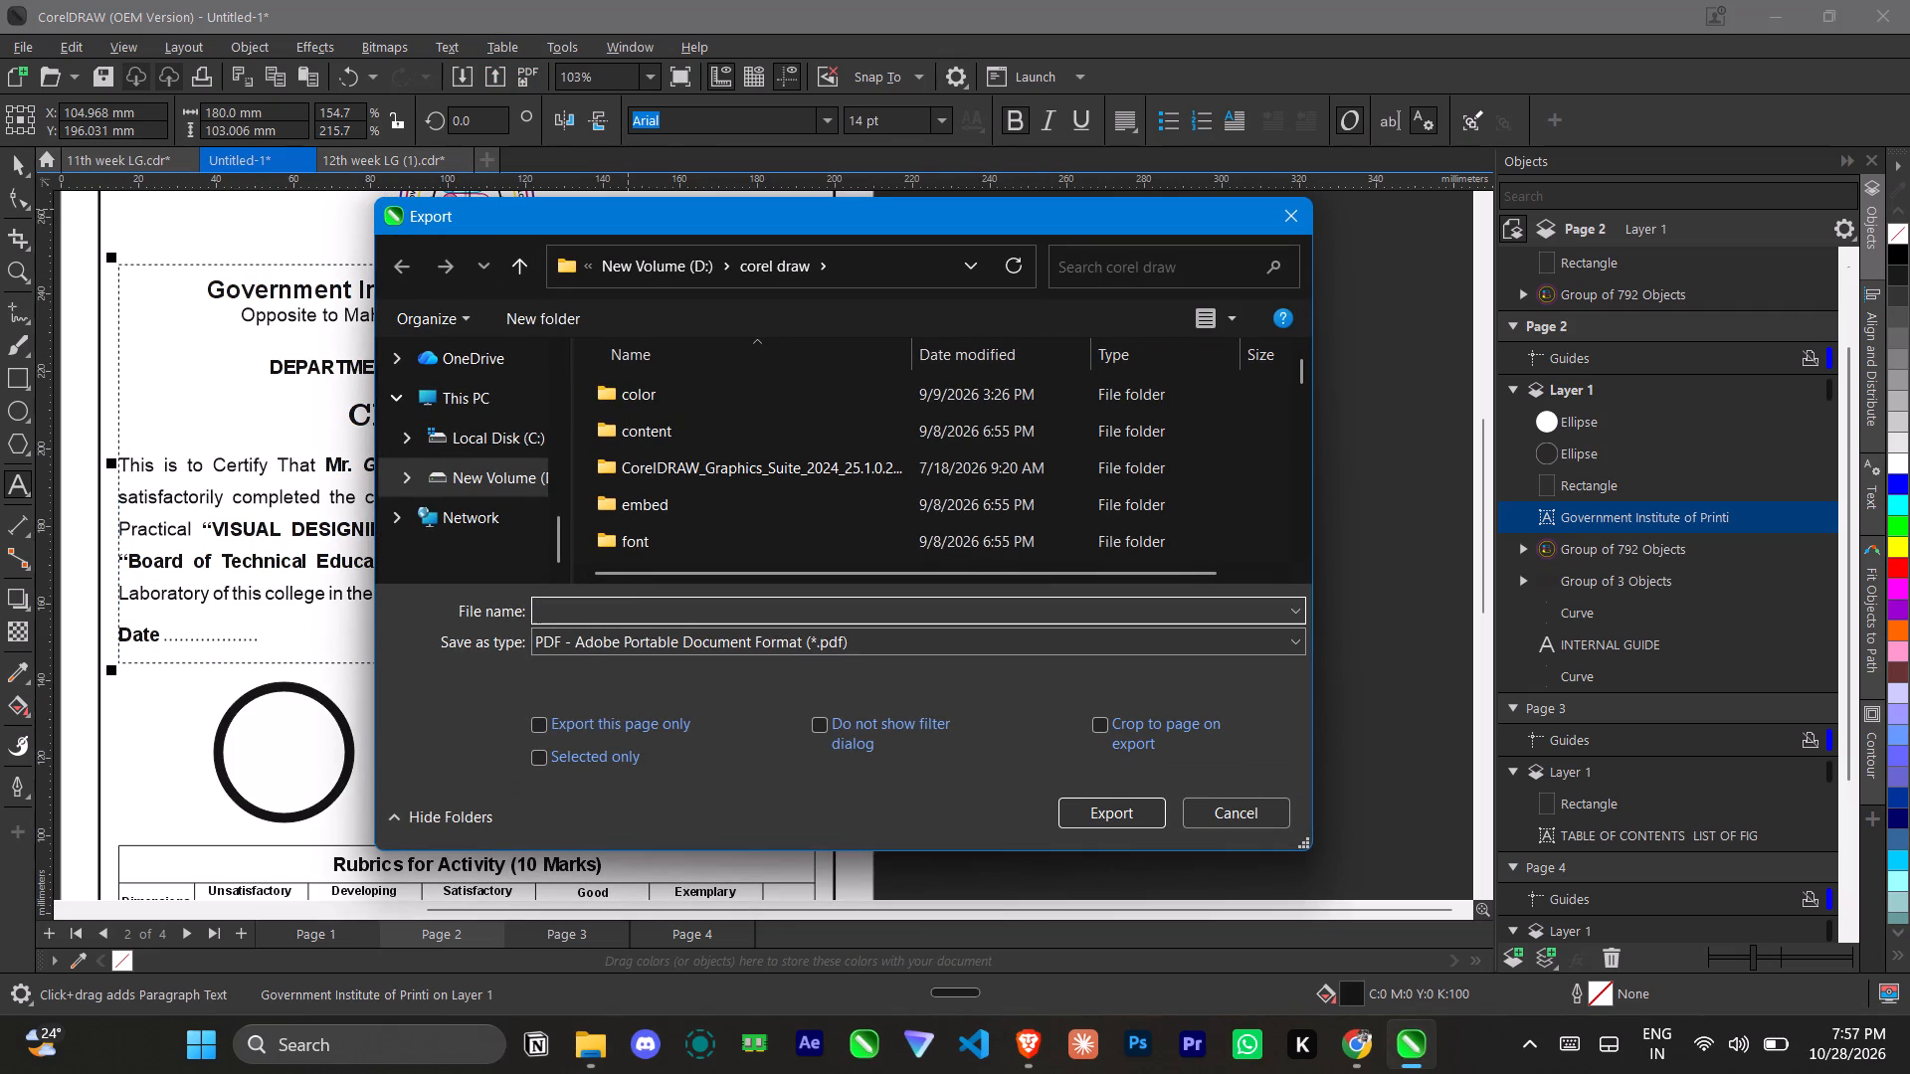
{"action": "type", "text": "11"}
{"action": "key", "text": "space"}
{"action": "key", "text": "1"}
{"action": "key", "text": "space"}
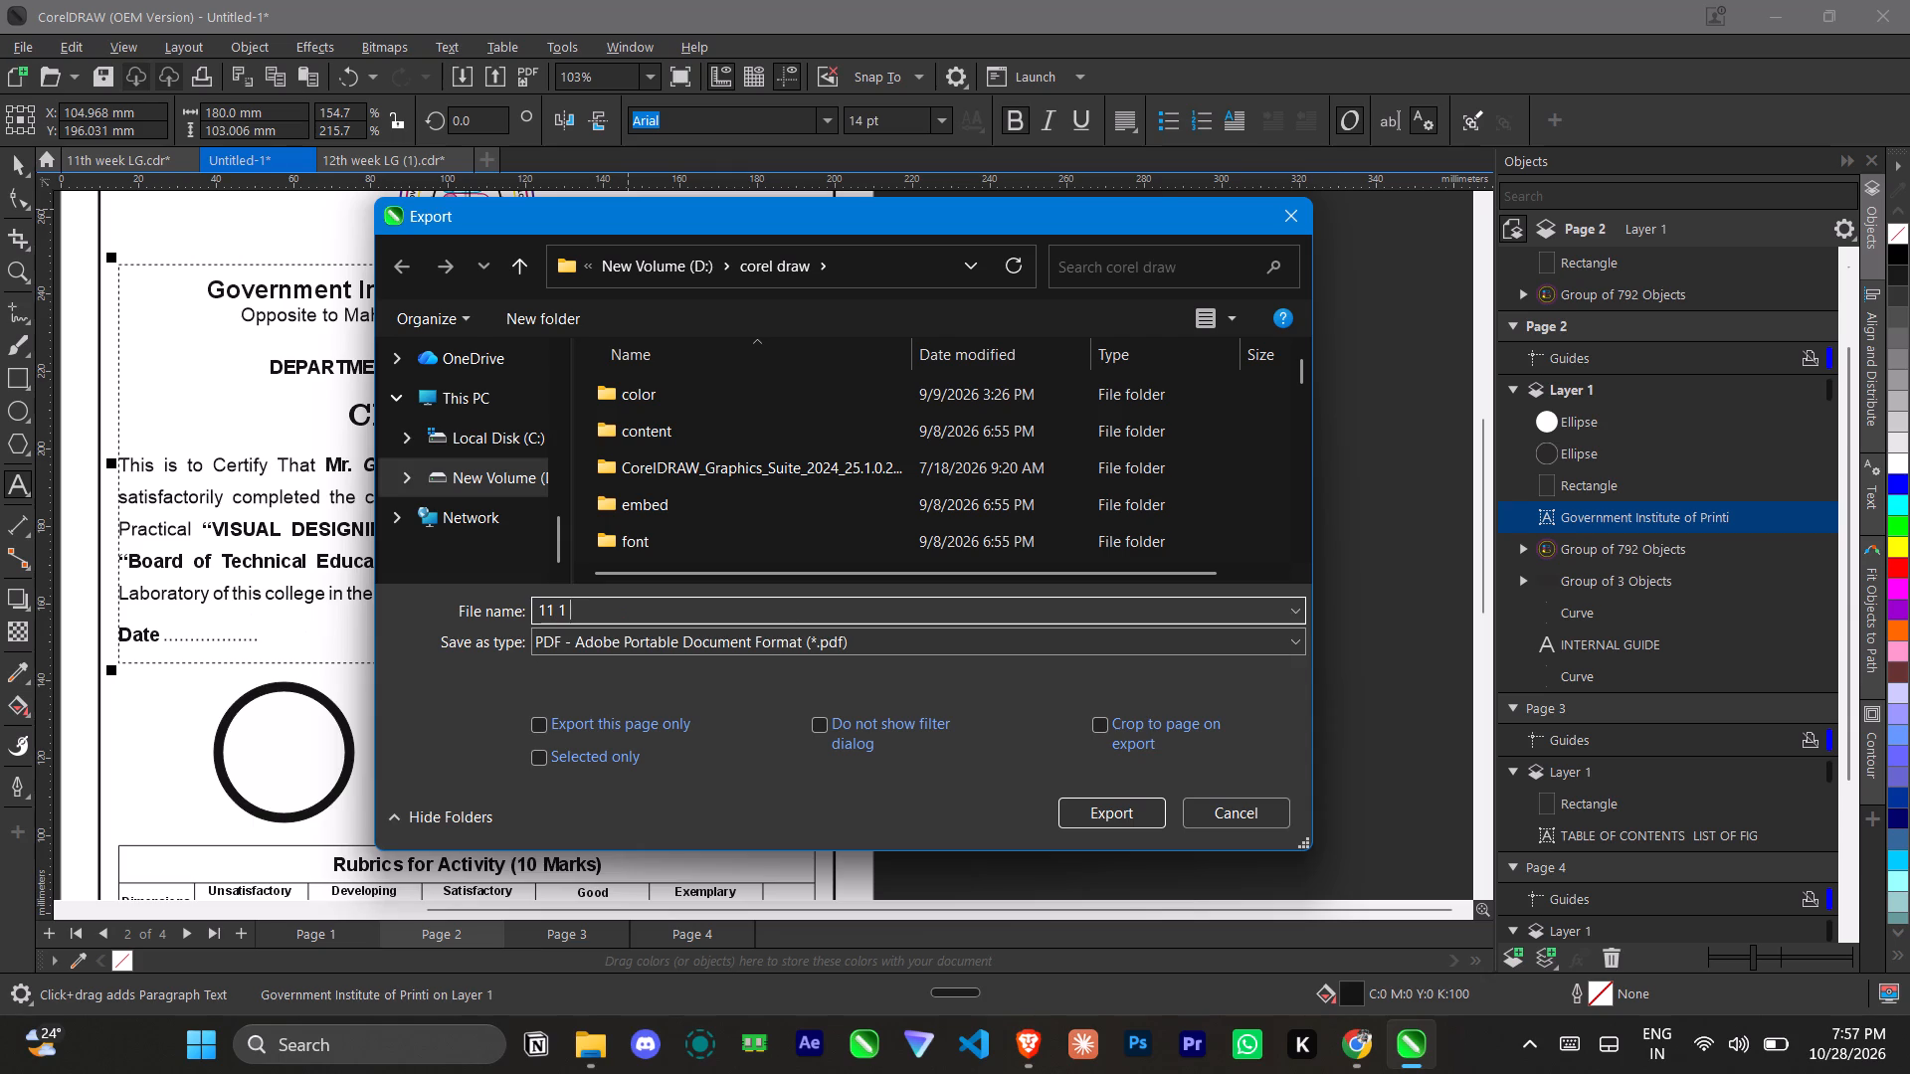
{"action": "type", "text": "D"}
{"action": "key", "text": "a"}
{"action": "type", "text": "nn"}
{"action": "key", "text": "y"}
{"action": "left_click", "coordinate": [1111, 822]}
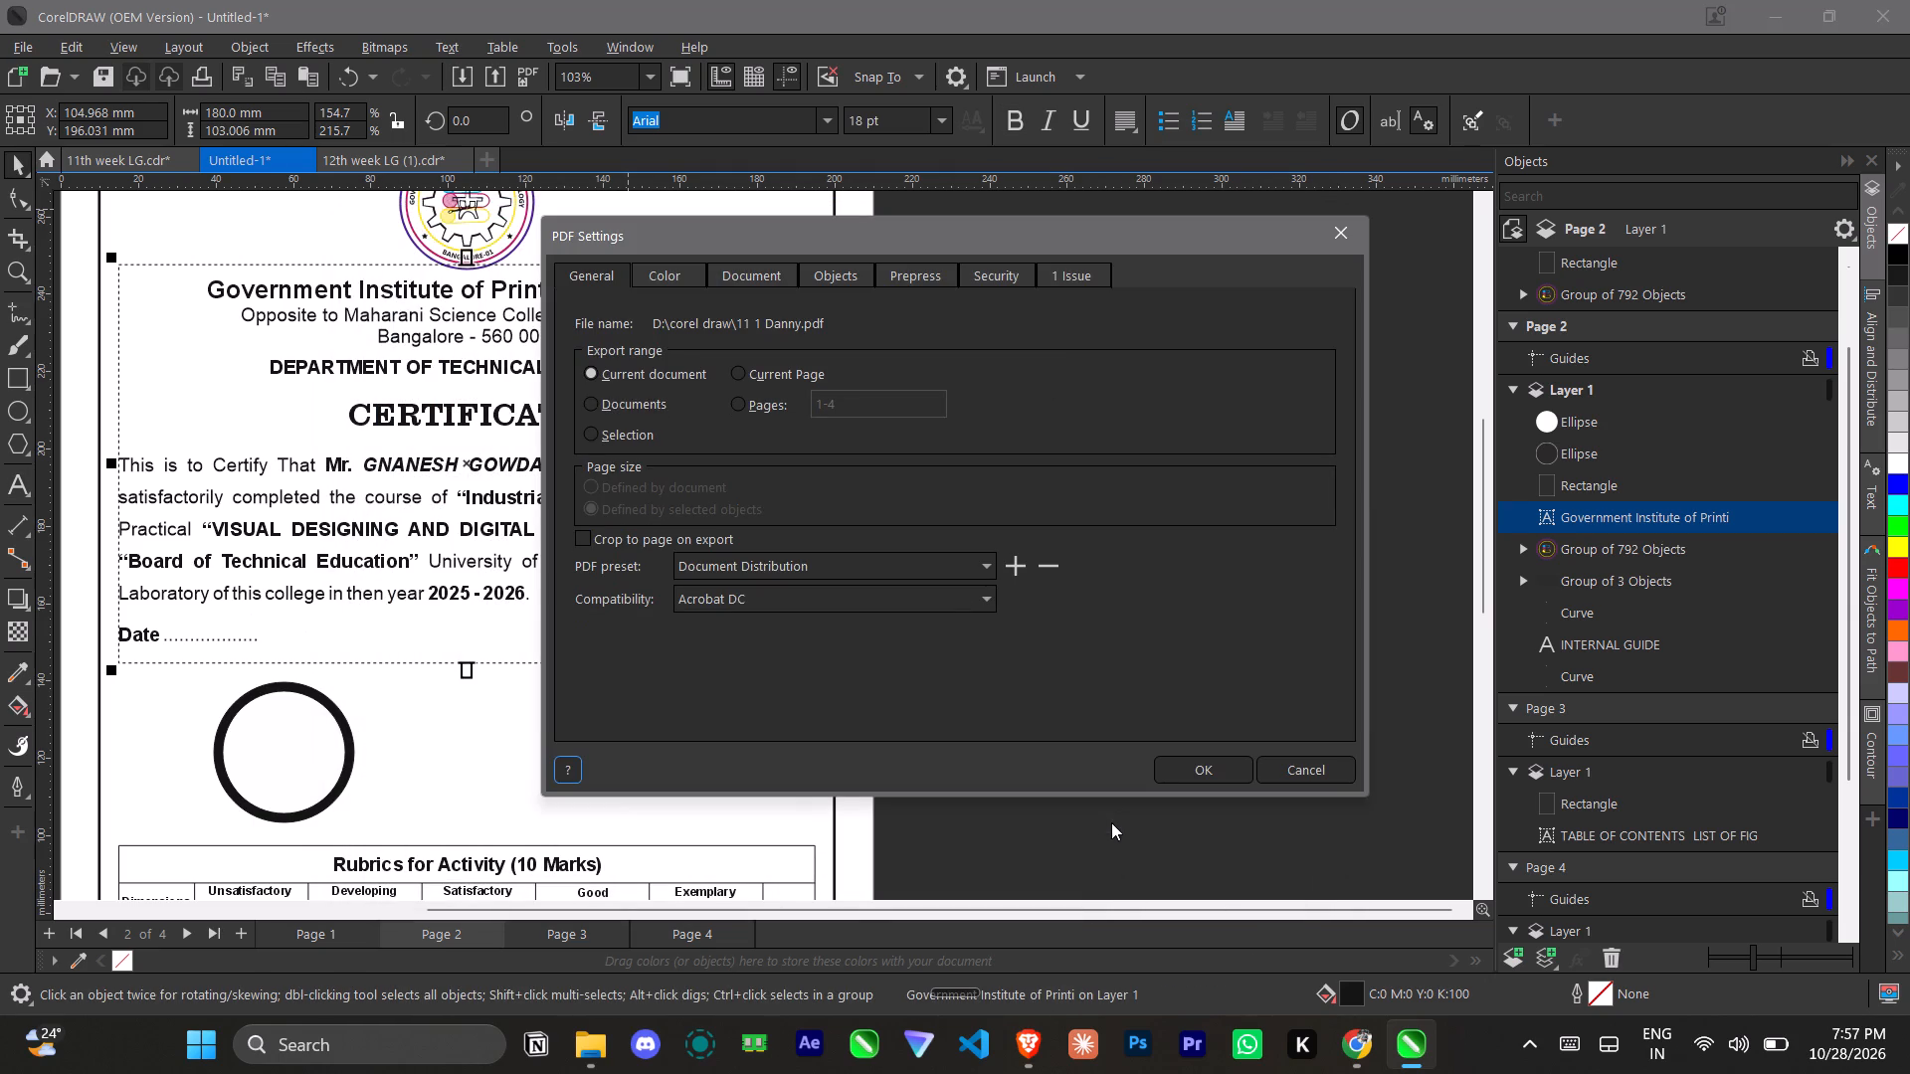
{"action": "left_click", "coordinate": [749, 399]}
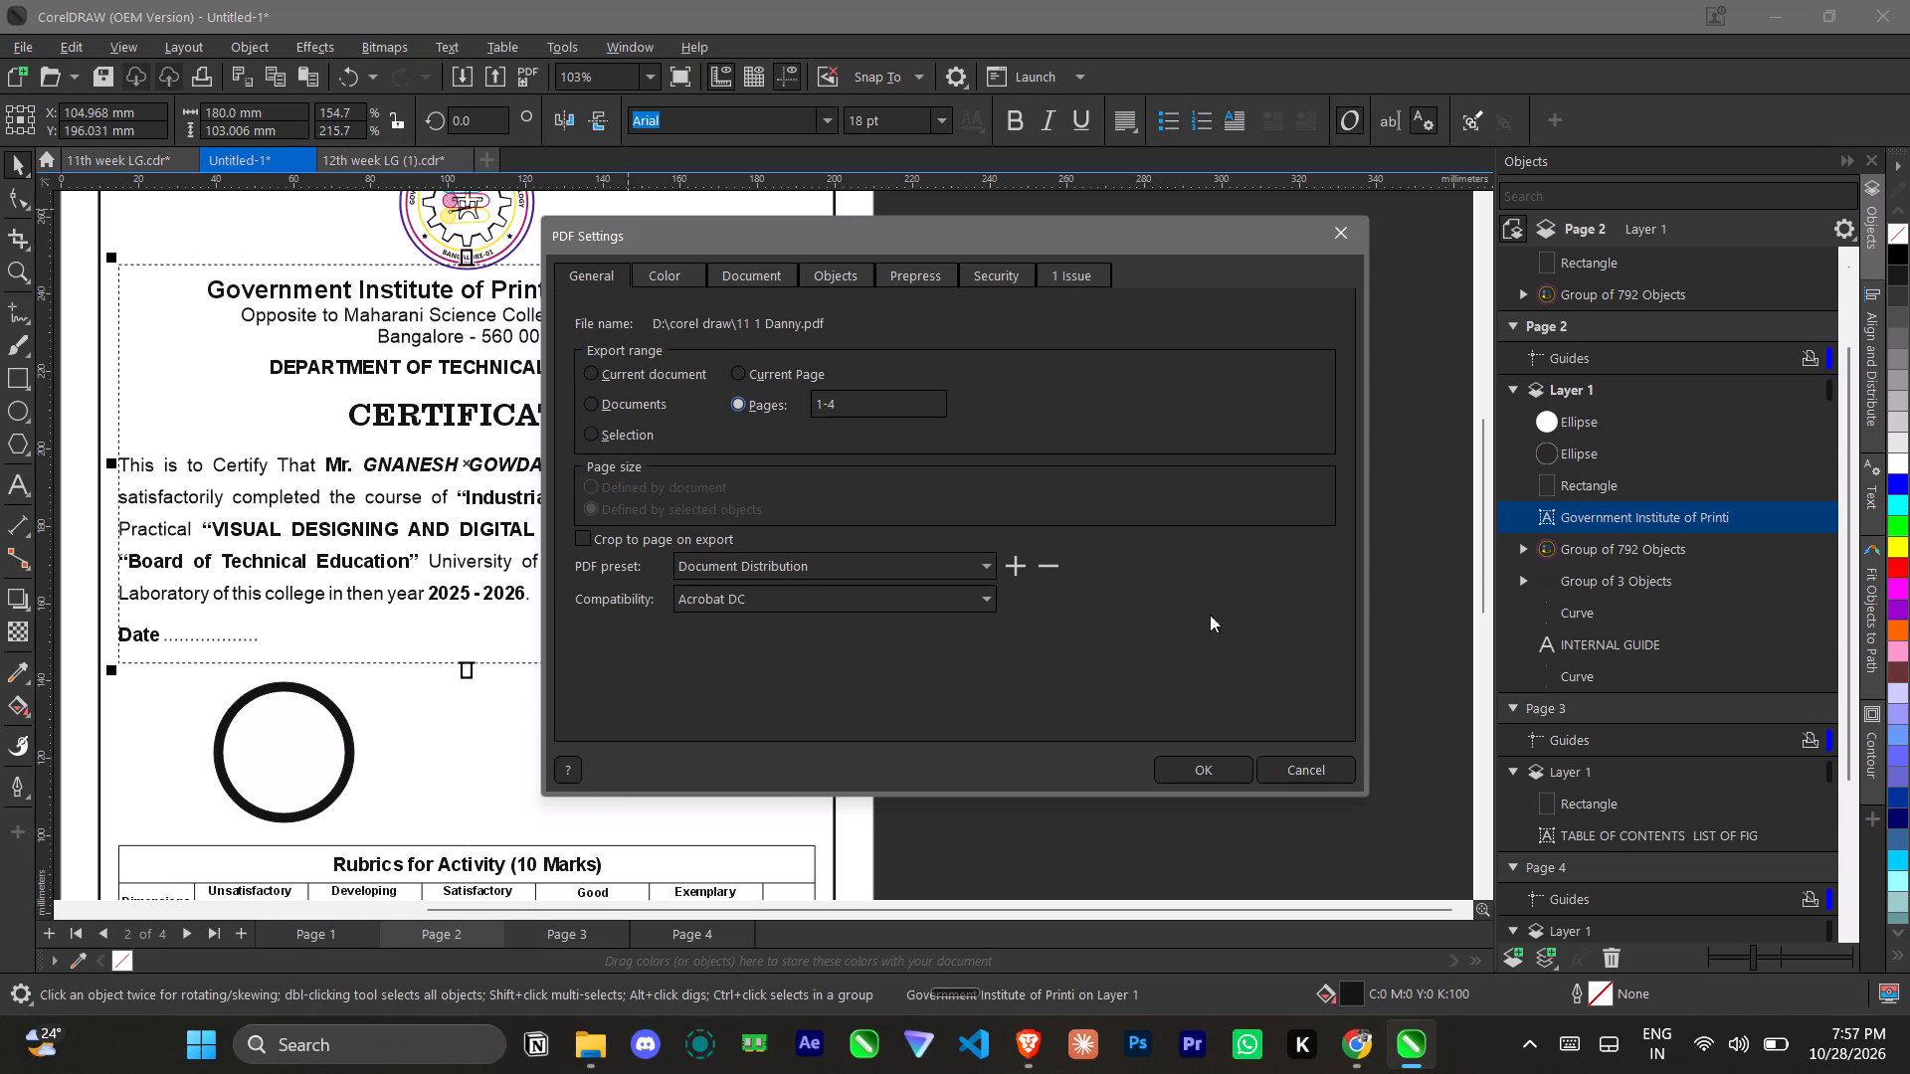
{"action": "left_click", "coordinate": [1227, 760]}
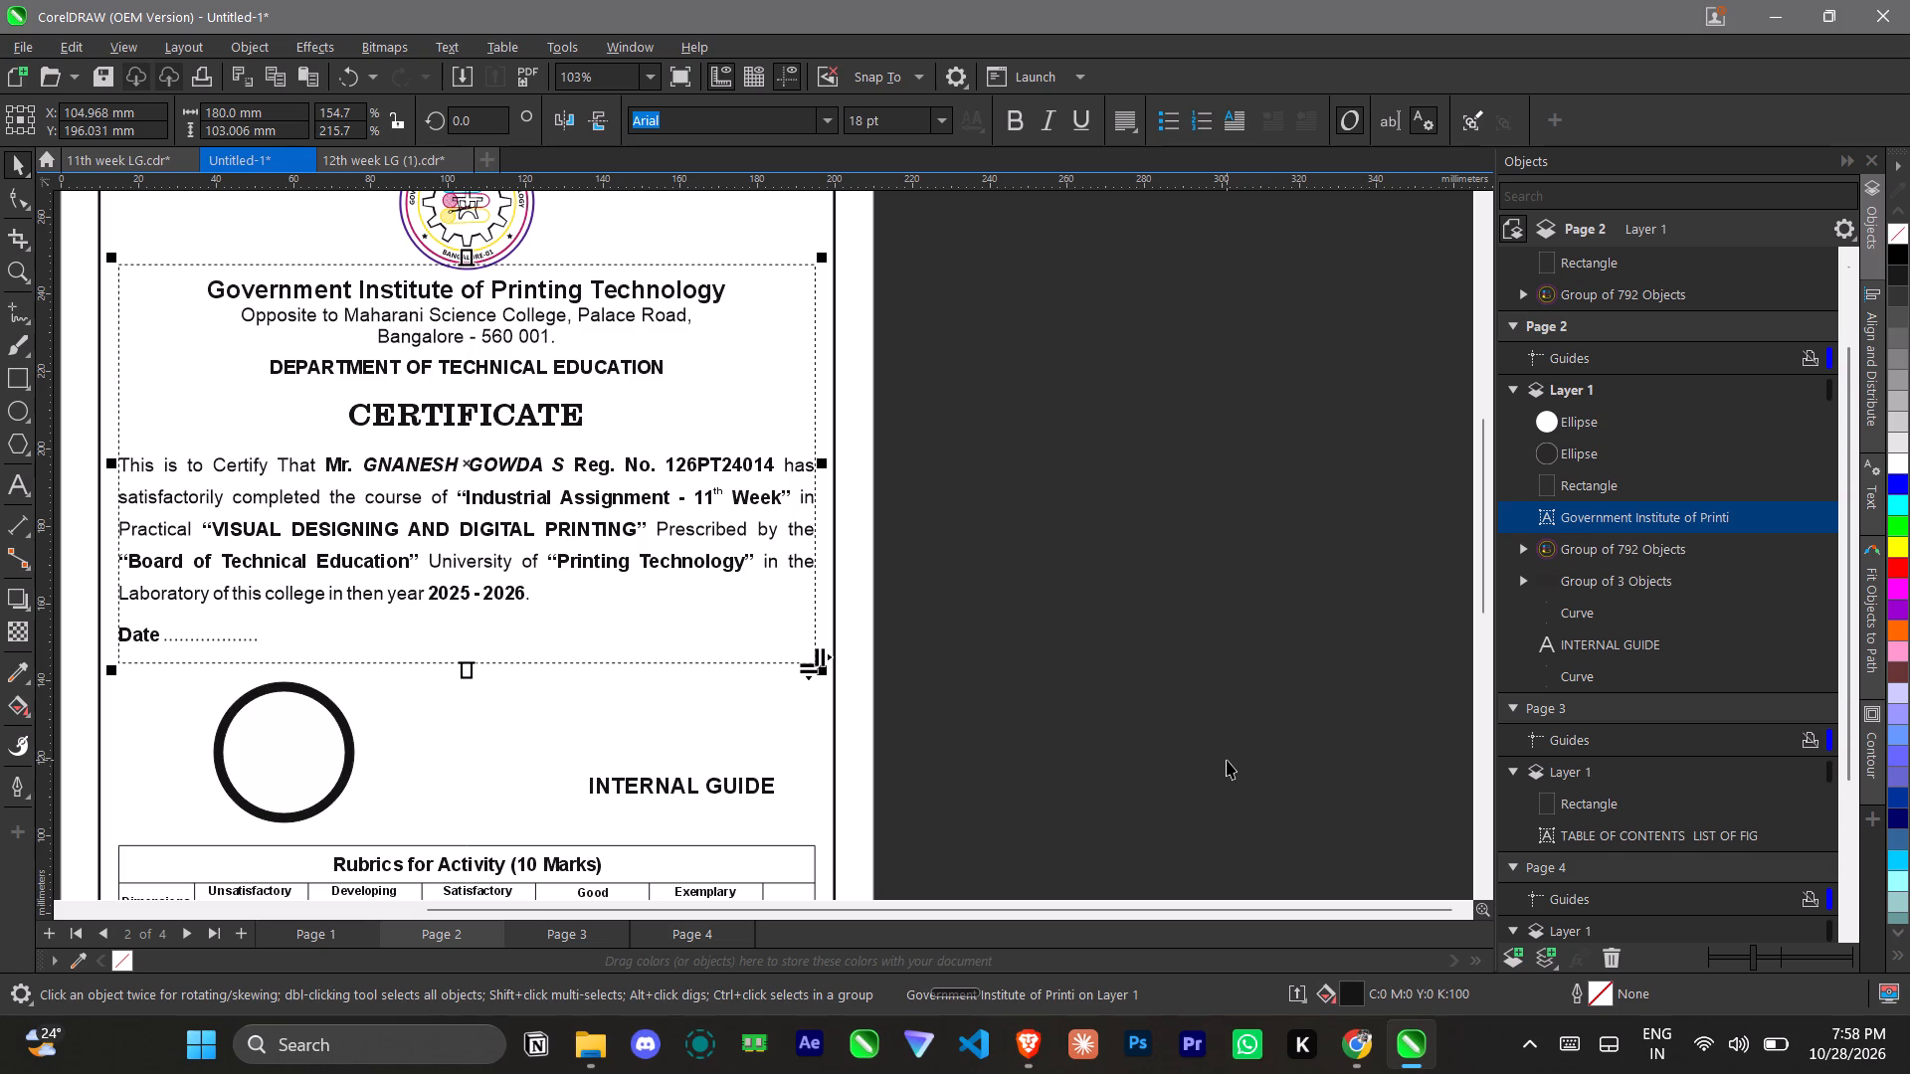
In the 12th week LG (1) document, delete the black swirl-shaped seal graphic below the Date line on page 2's Certificate.
{"action": "left_click", "coordinate": [356, 151]}
{"action": "scroll", "coordinate": [645, 616], "scroll_direction": "down", "scroll_amount": 1}
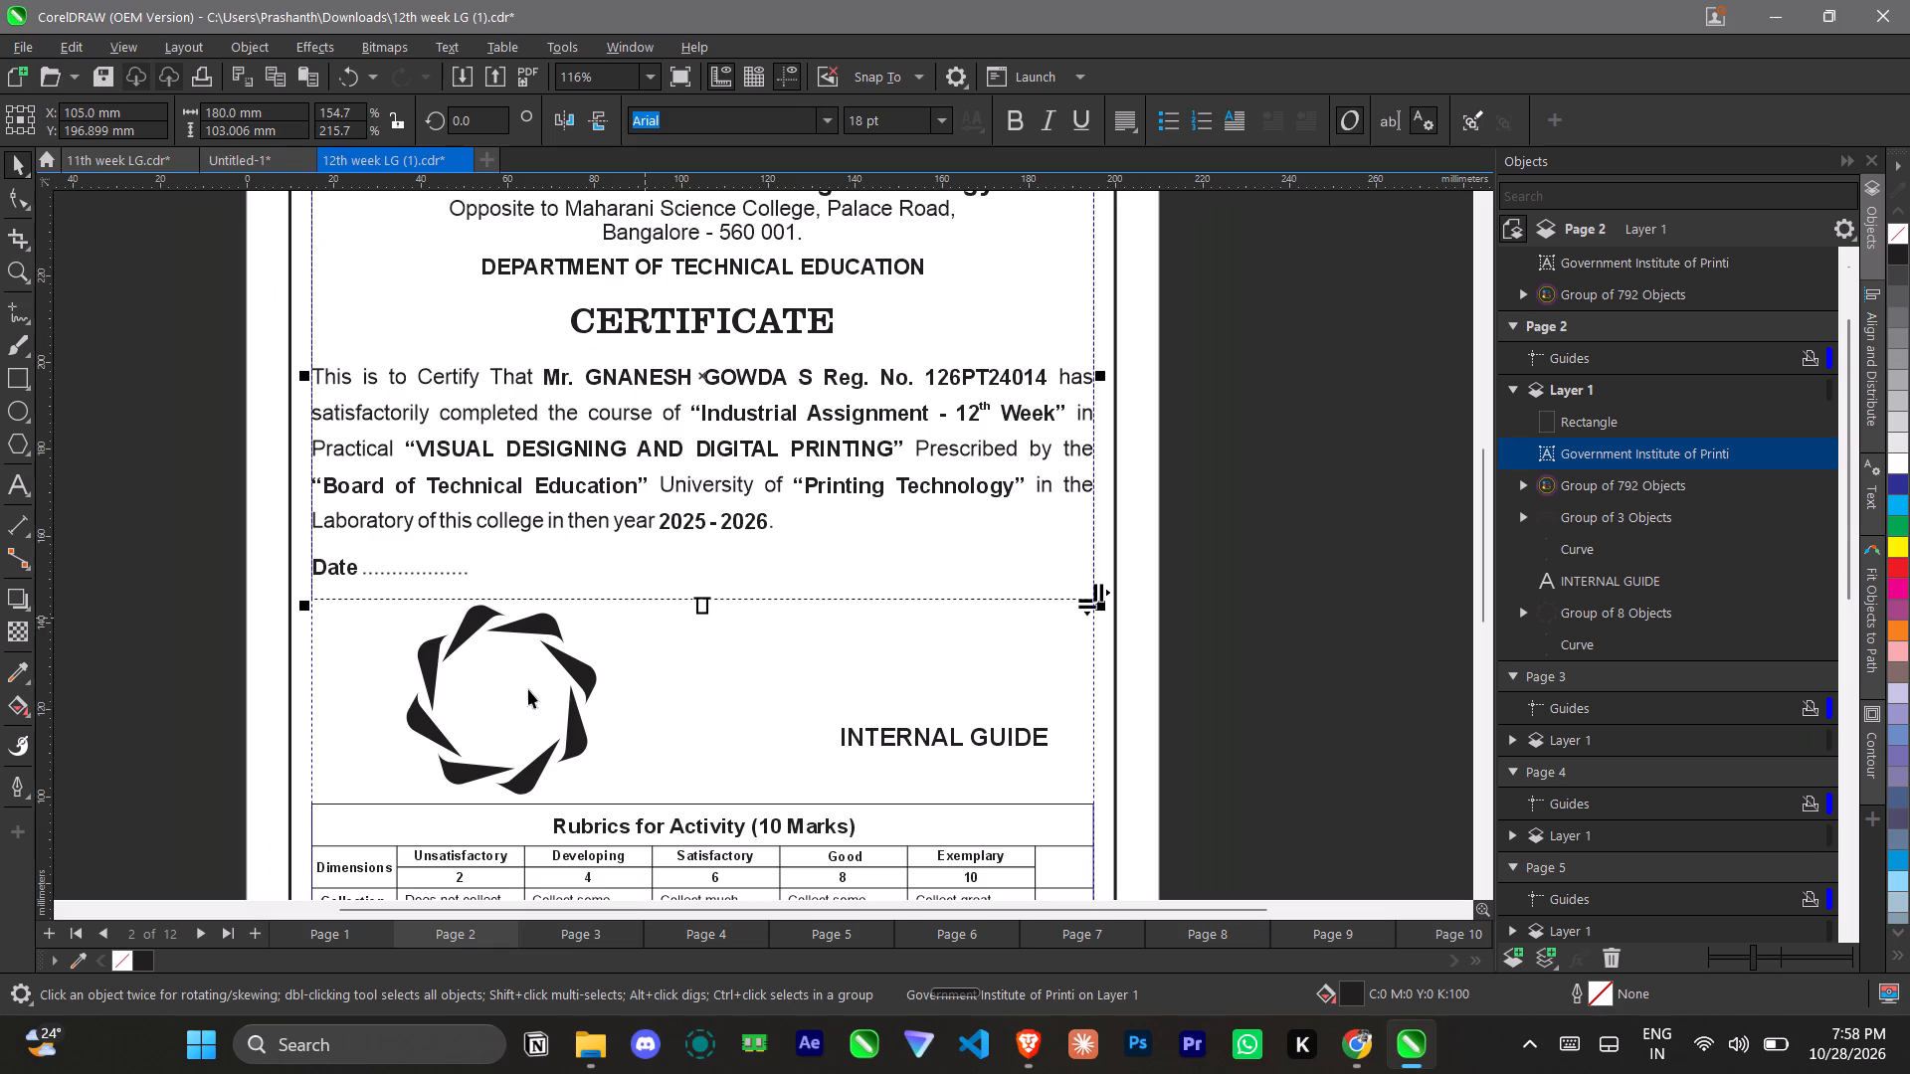
{"action": "left_click", "coordinate": [528, 689]}
{"action": "left_click", "coordinate": [580, 678]}
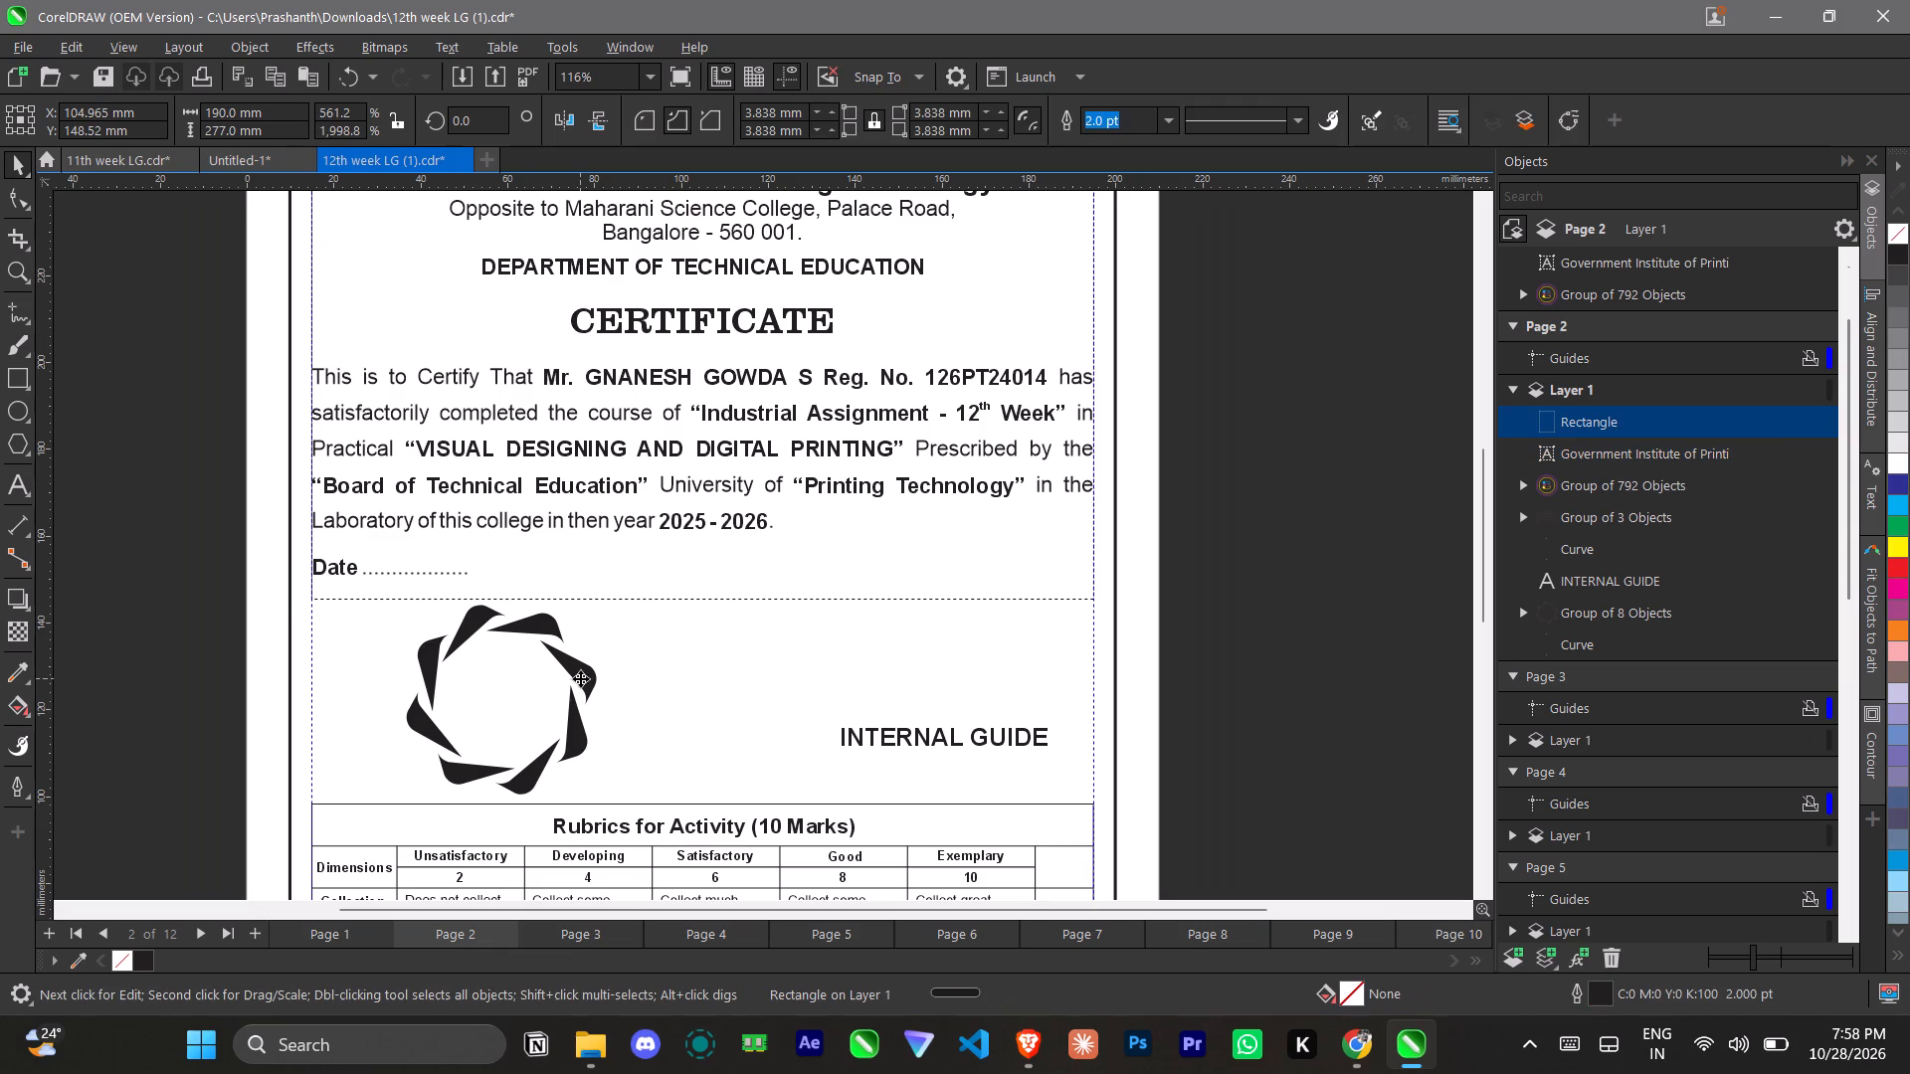
{"action": "left_click", "coordinate": [1599, 450]}
{"action": "left_click", "coordinate": [1604, 493]}
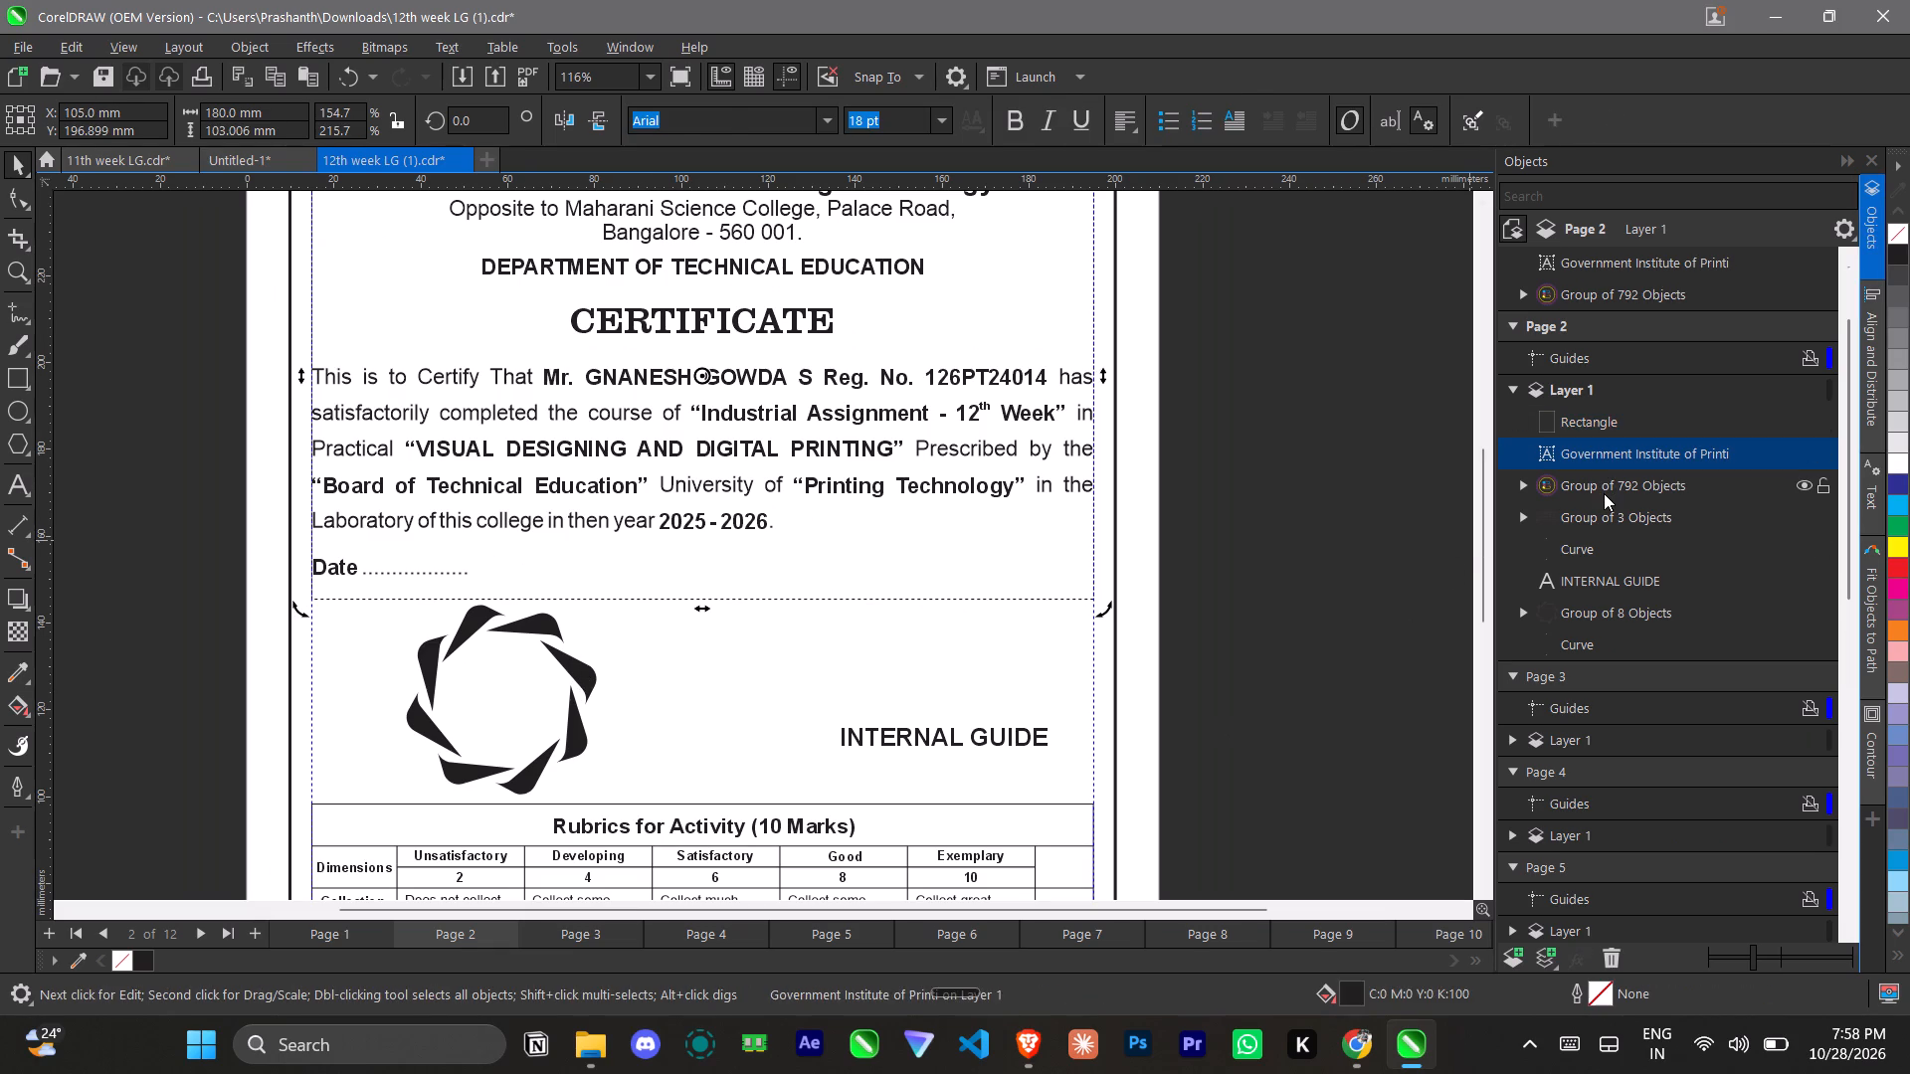
{"action": "left_click", "coordinate": [1602, 549]}
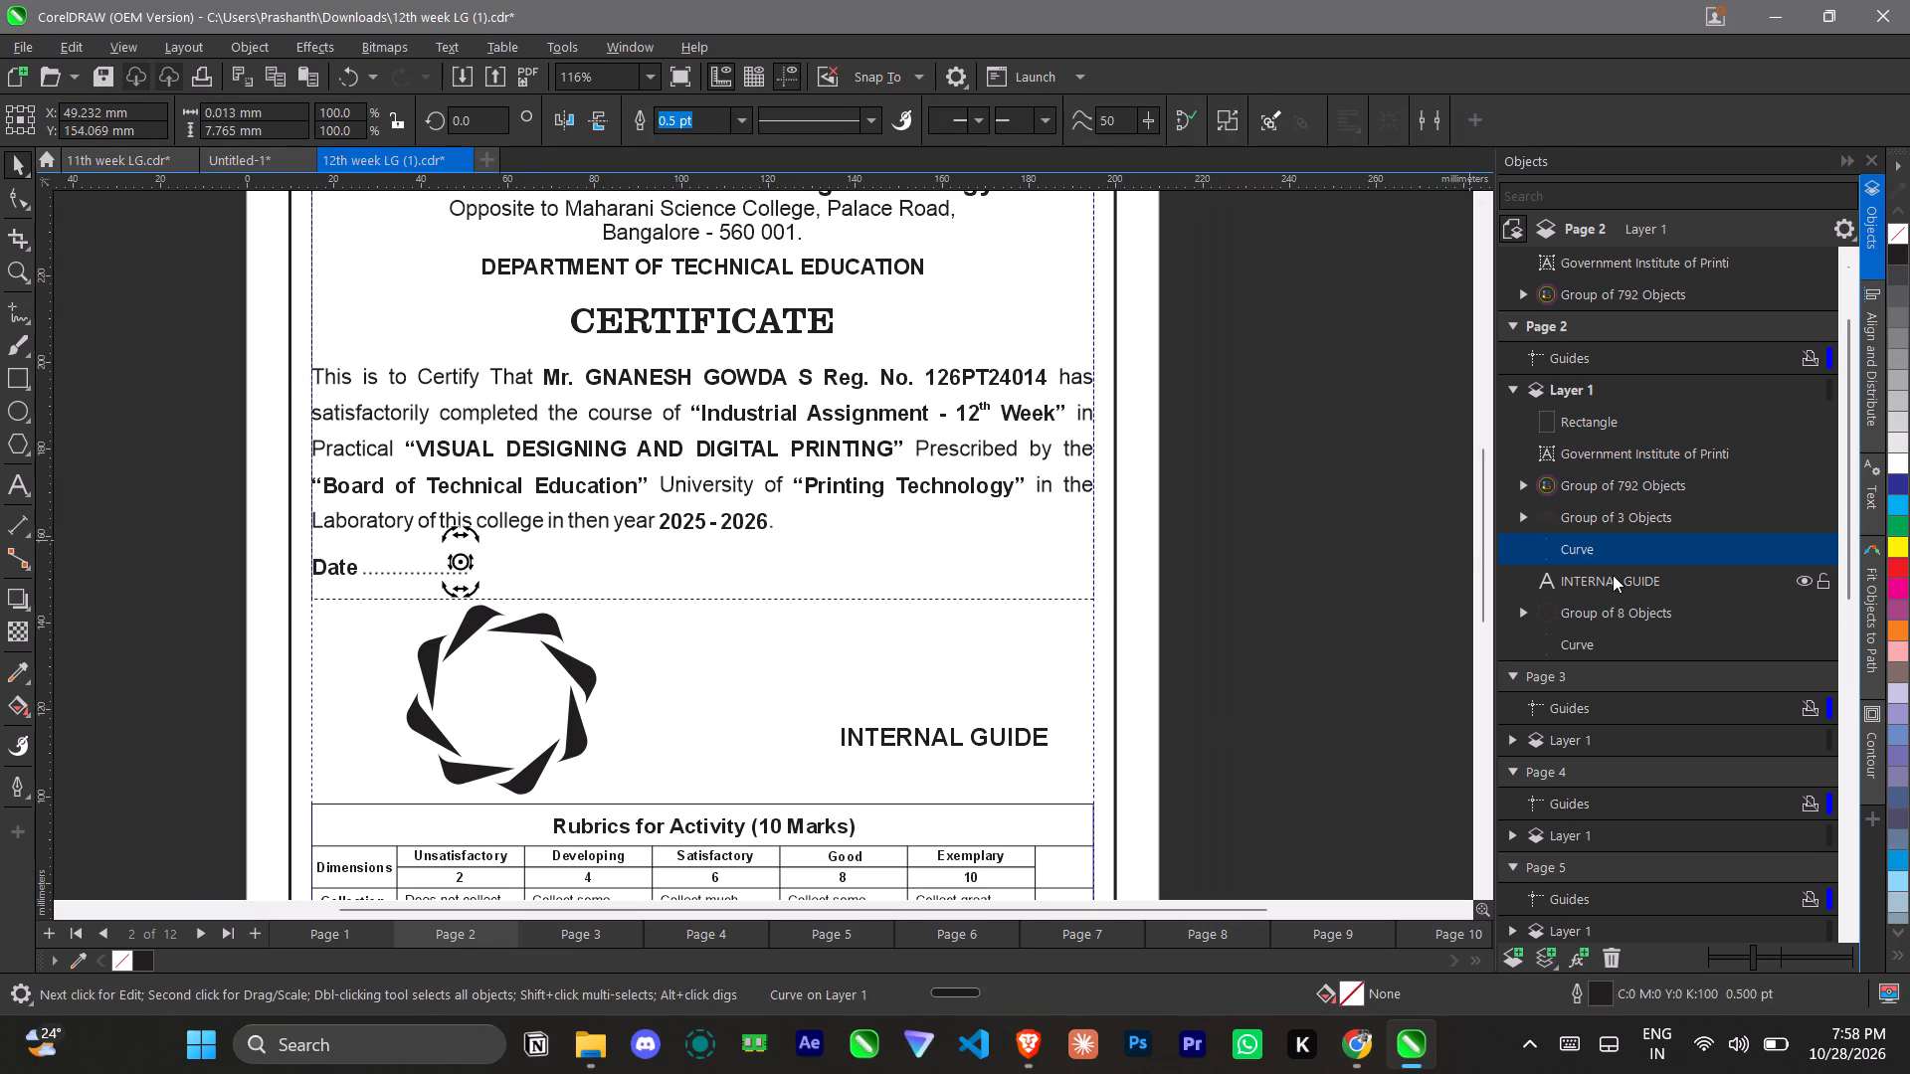
{"action": "left_click", "coordinate": [1613, 575]}
{"action": "left_click", "coordinate": [1608, 605]}
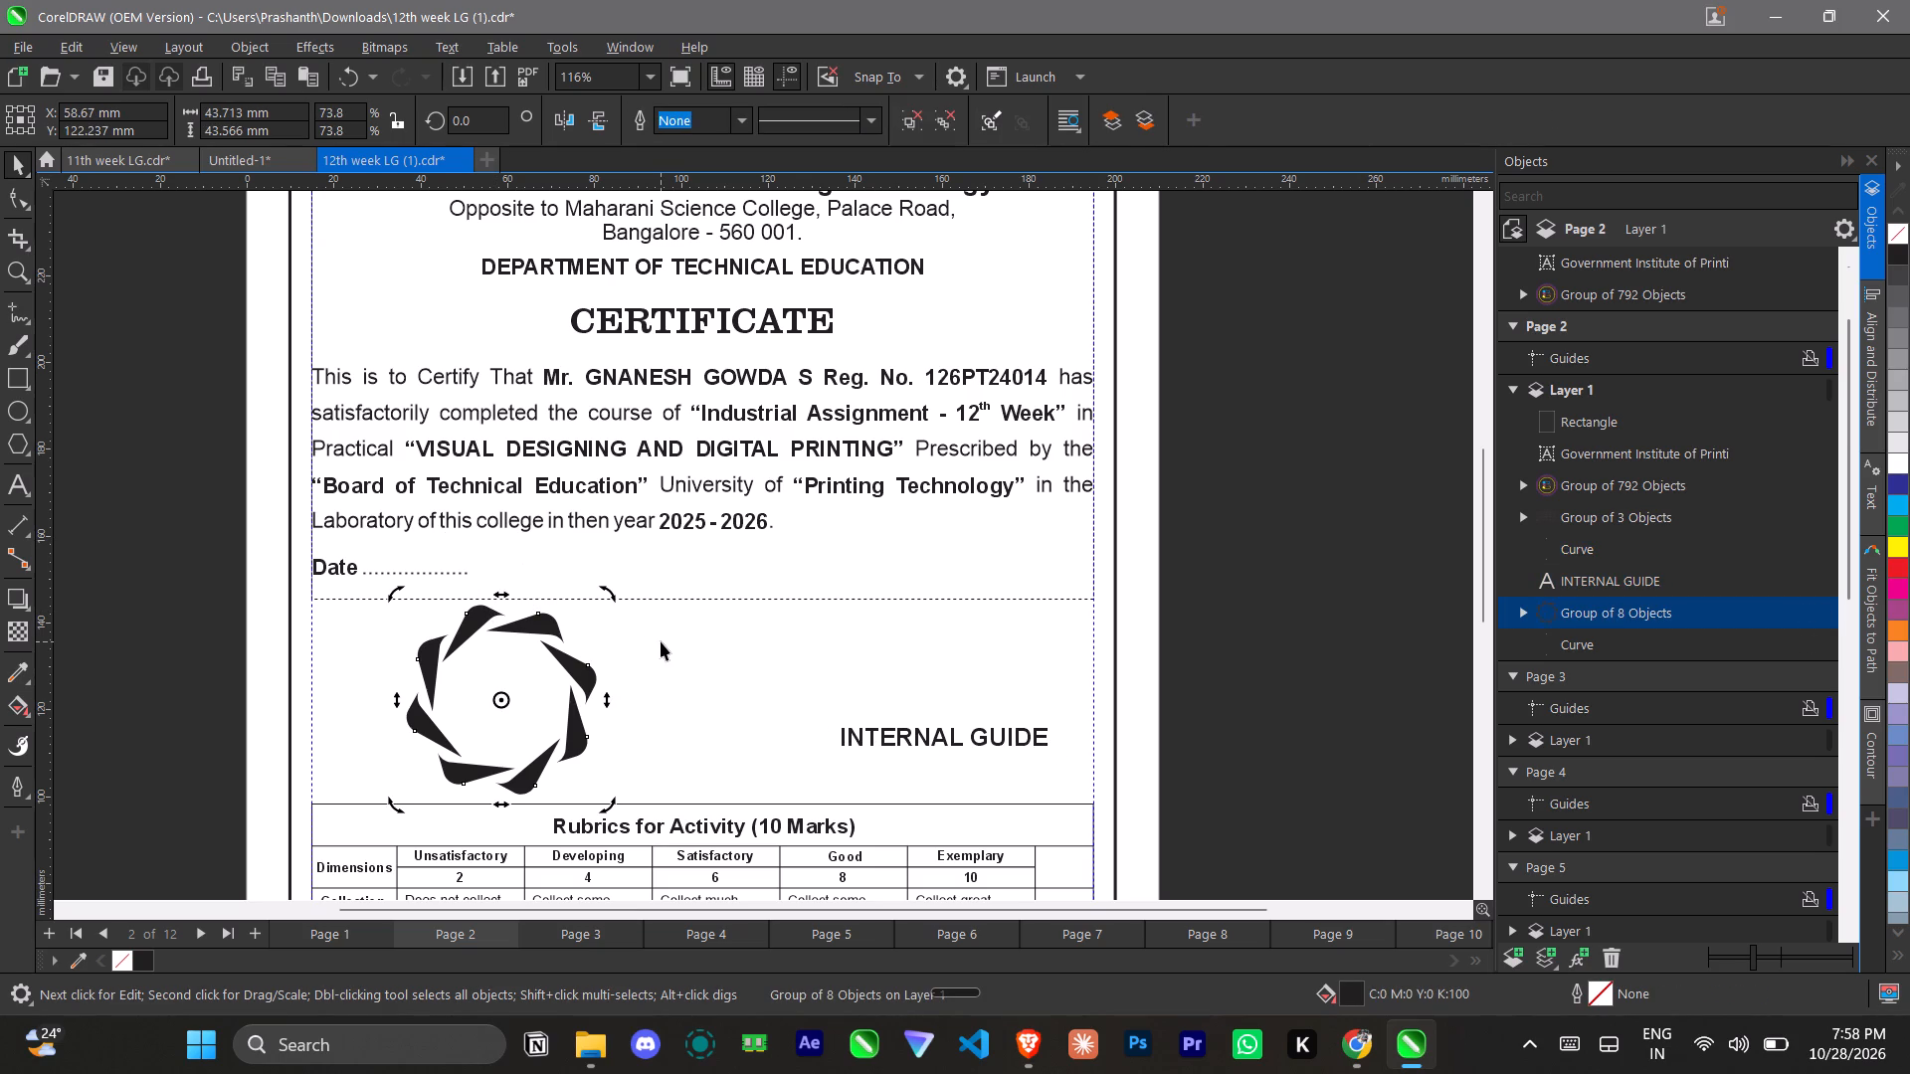
{"action": "key", "text": "Home"}
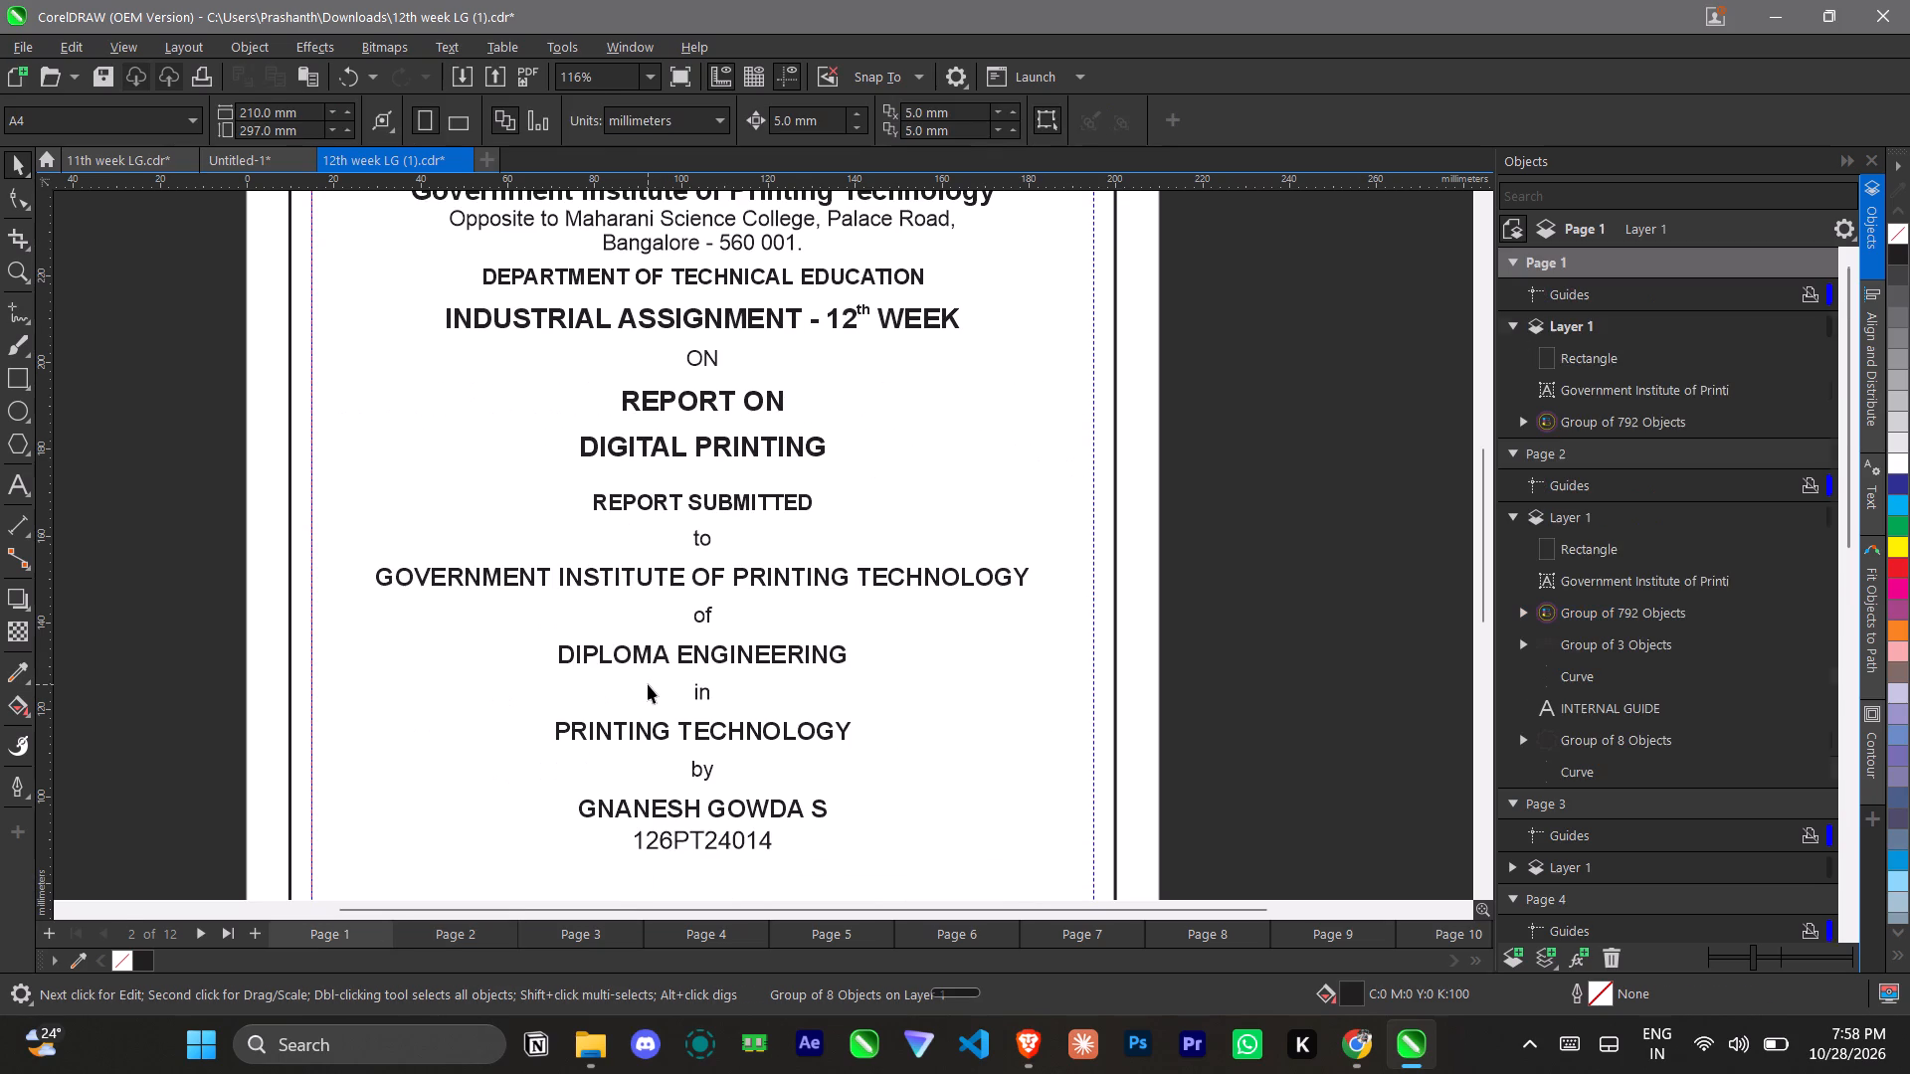
{"action": "scroll", "coordinate": [648, 684], "scroll_direction": "down", "scroll_amount": 4}
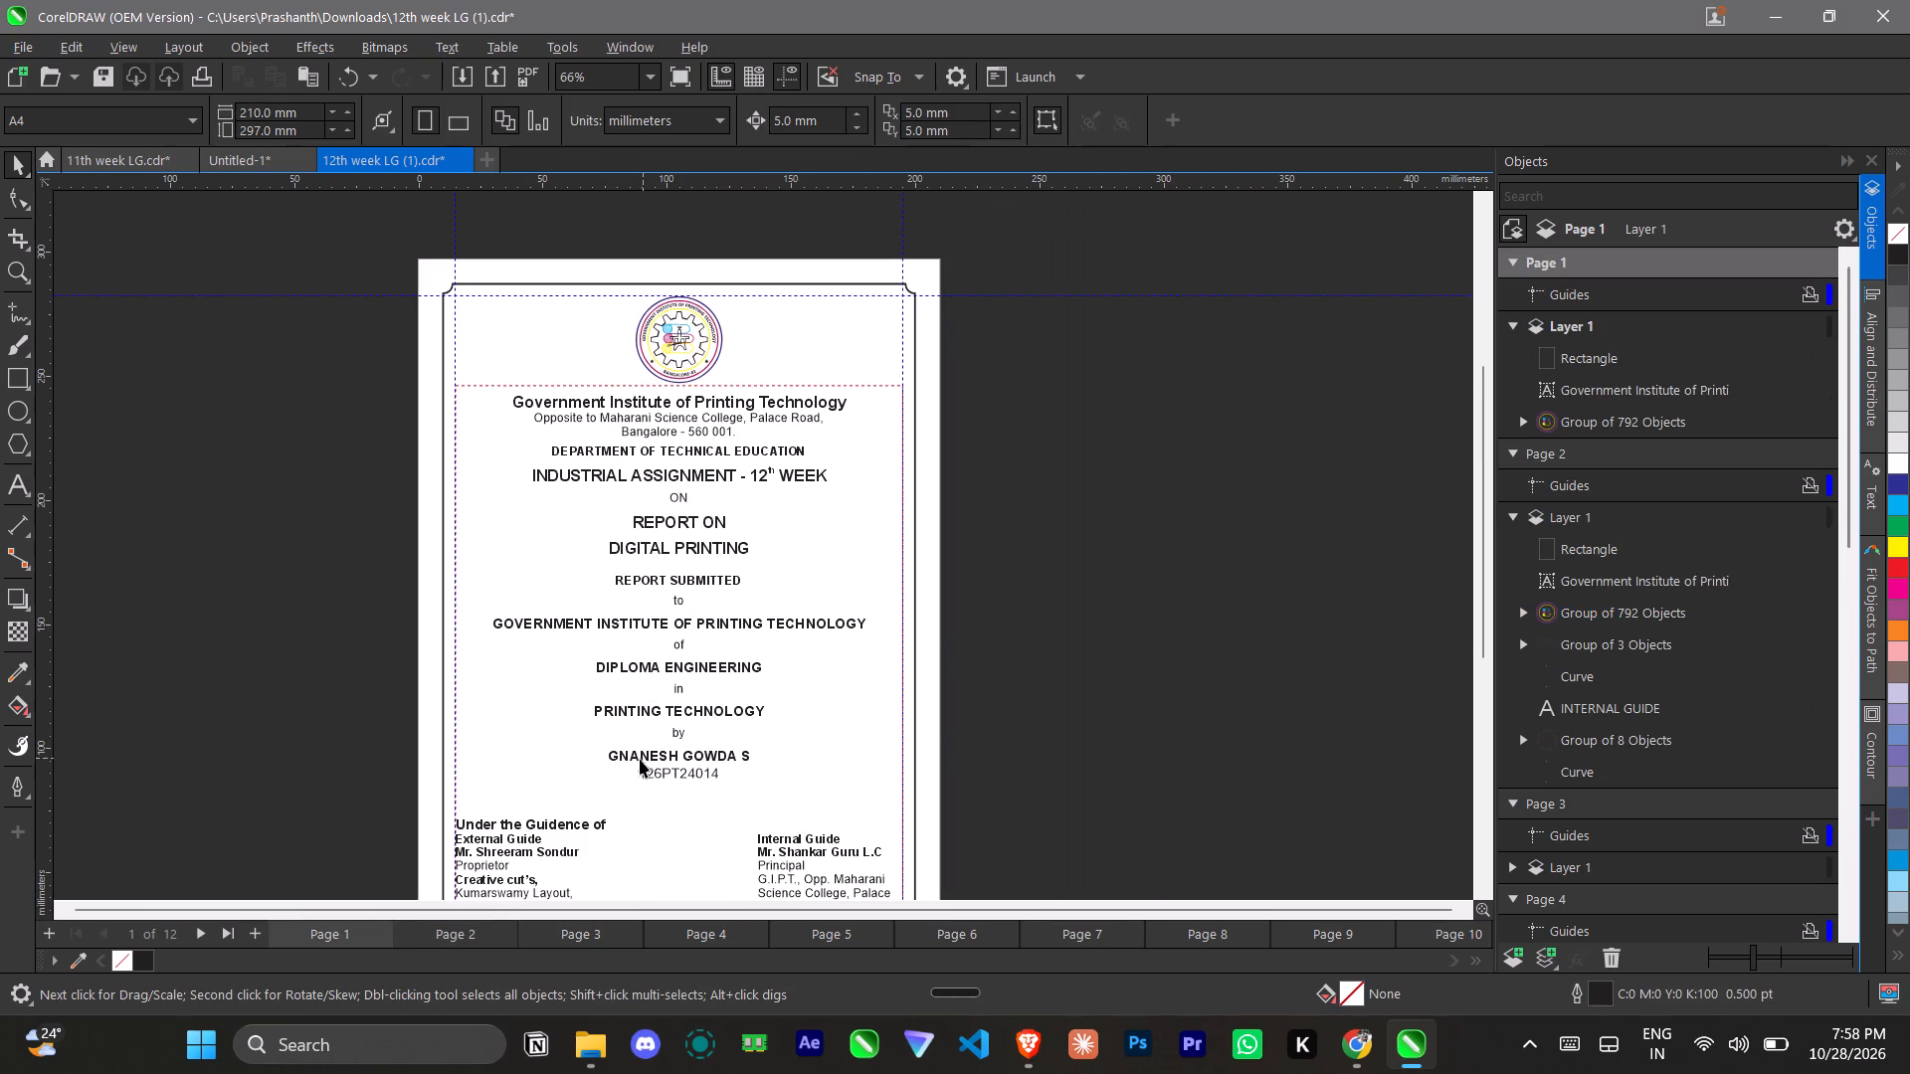
{"action": "left_click", "coordinate": [443, 948]}
{"action": "left_click", "coordinate": [478, 928]}
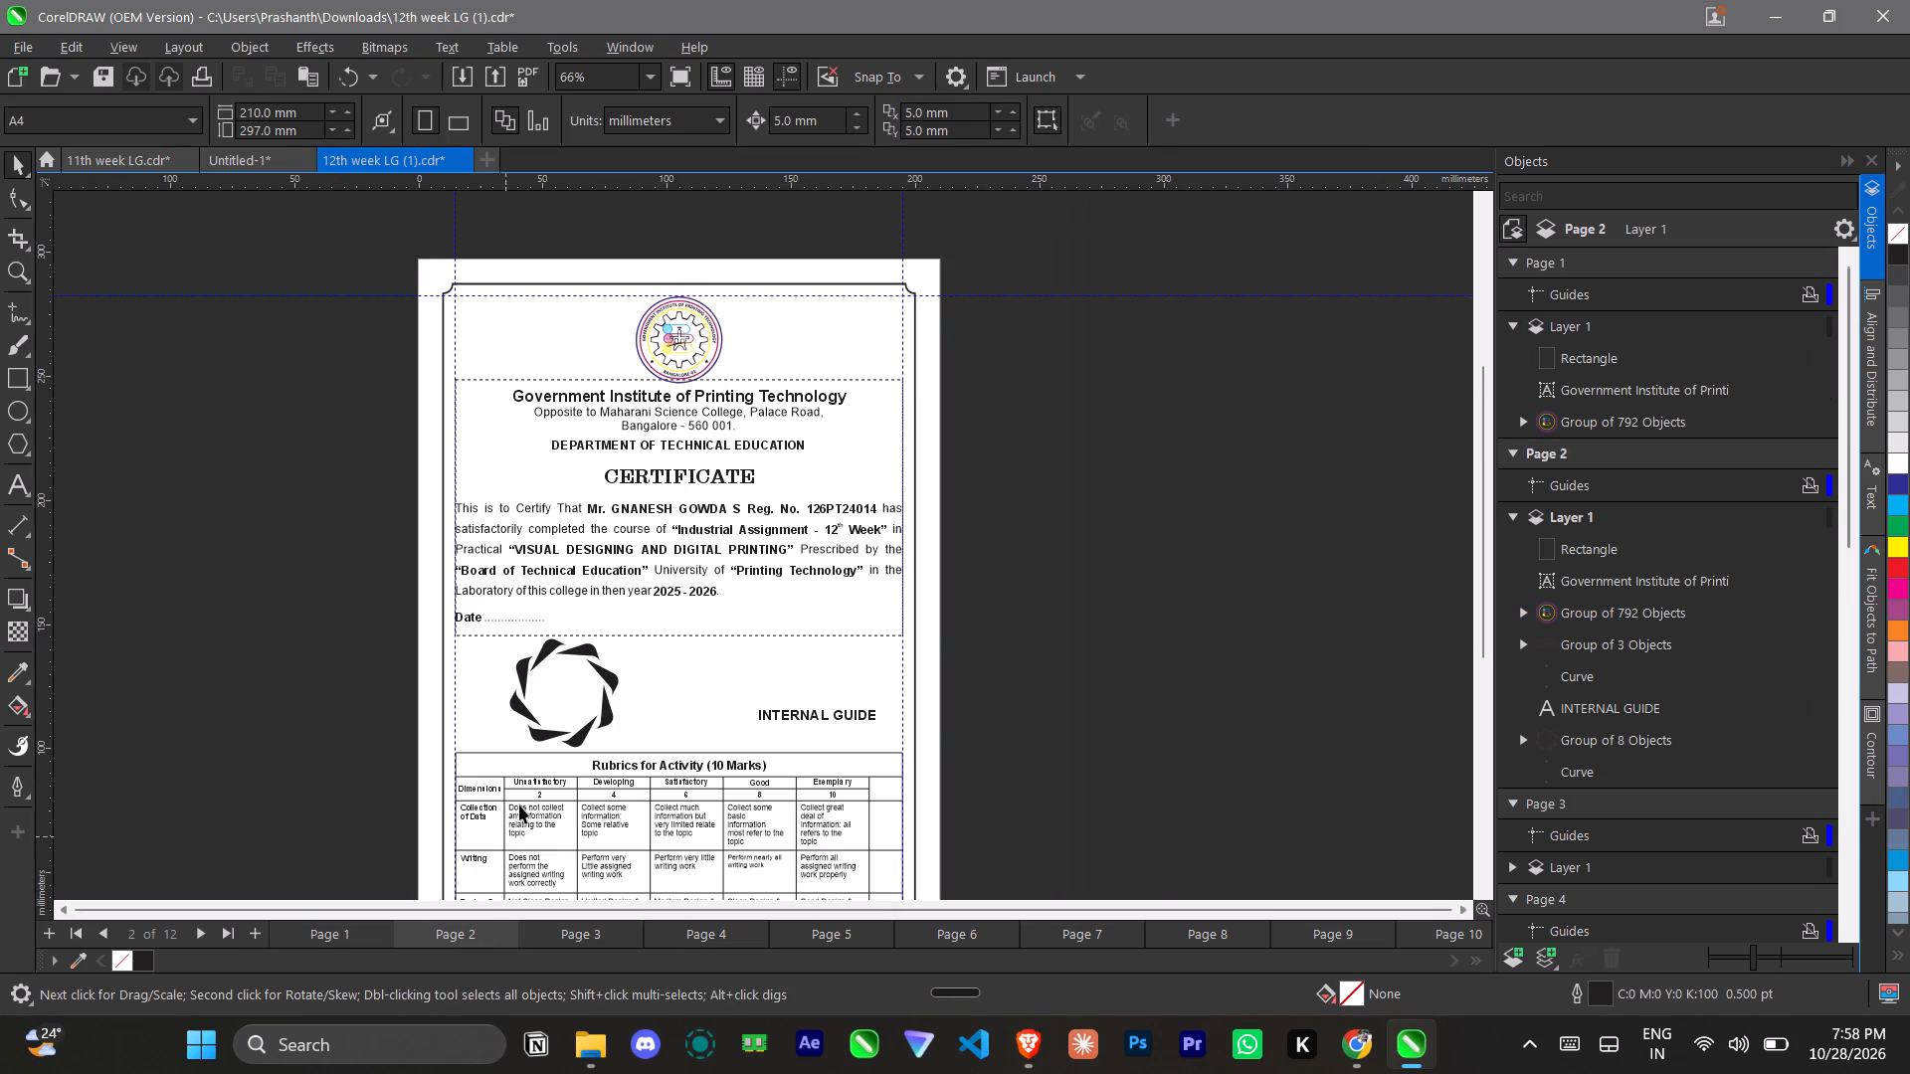
{"action": "left_click", "coordinate": [578, 690]}
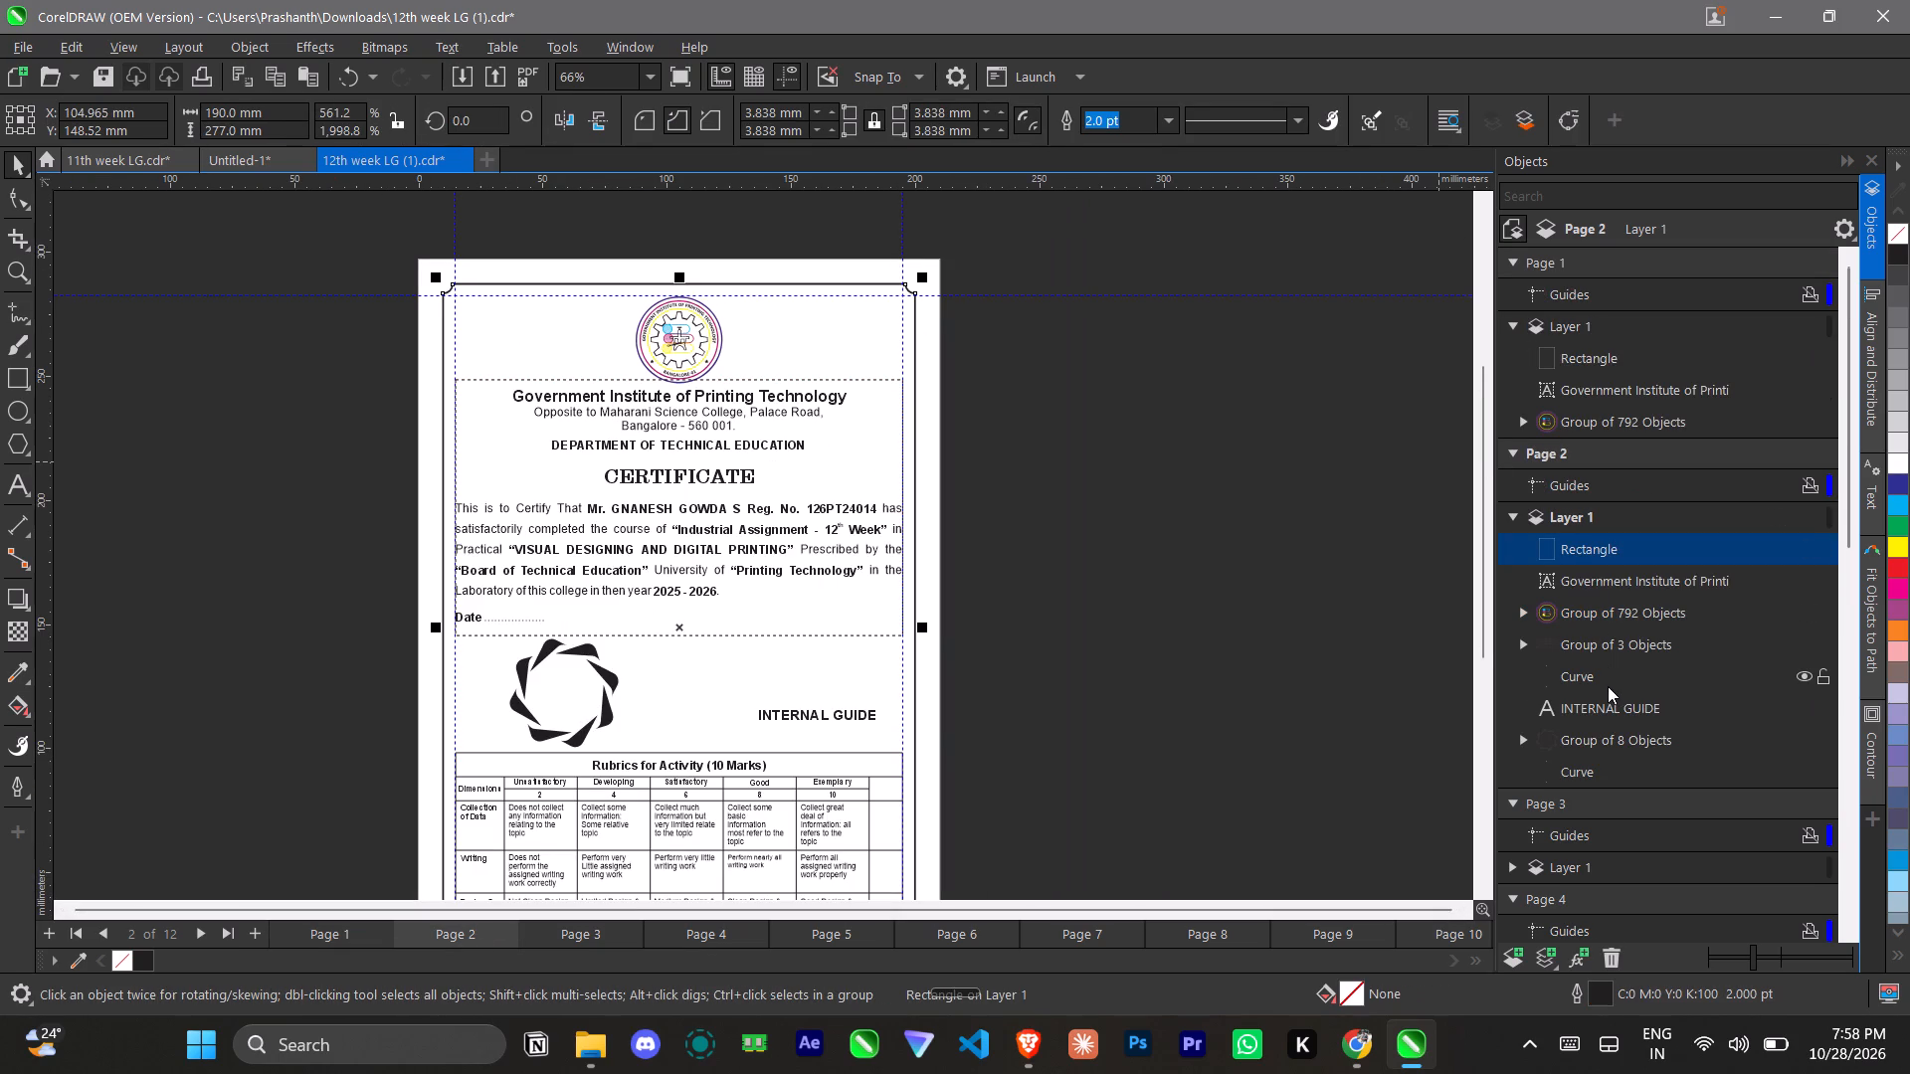
{"action": "left_click", "coordinate": [1602, 681]}
{"action": "left_click", "coordinate": [1609, 706]}
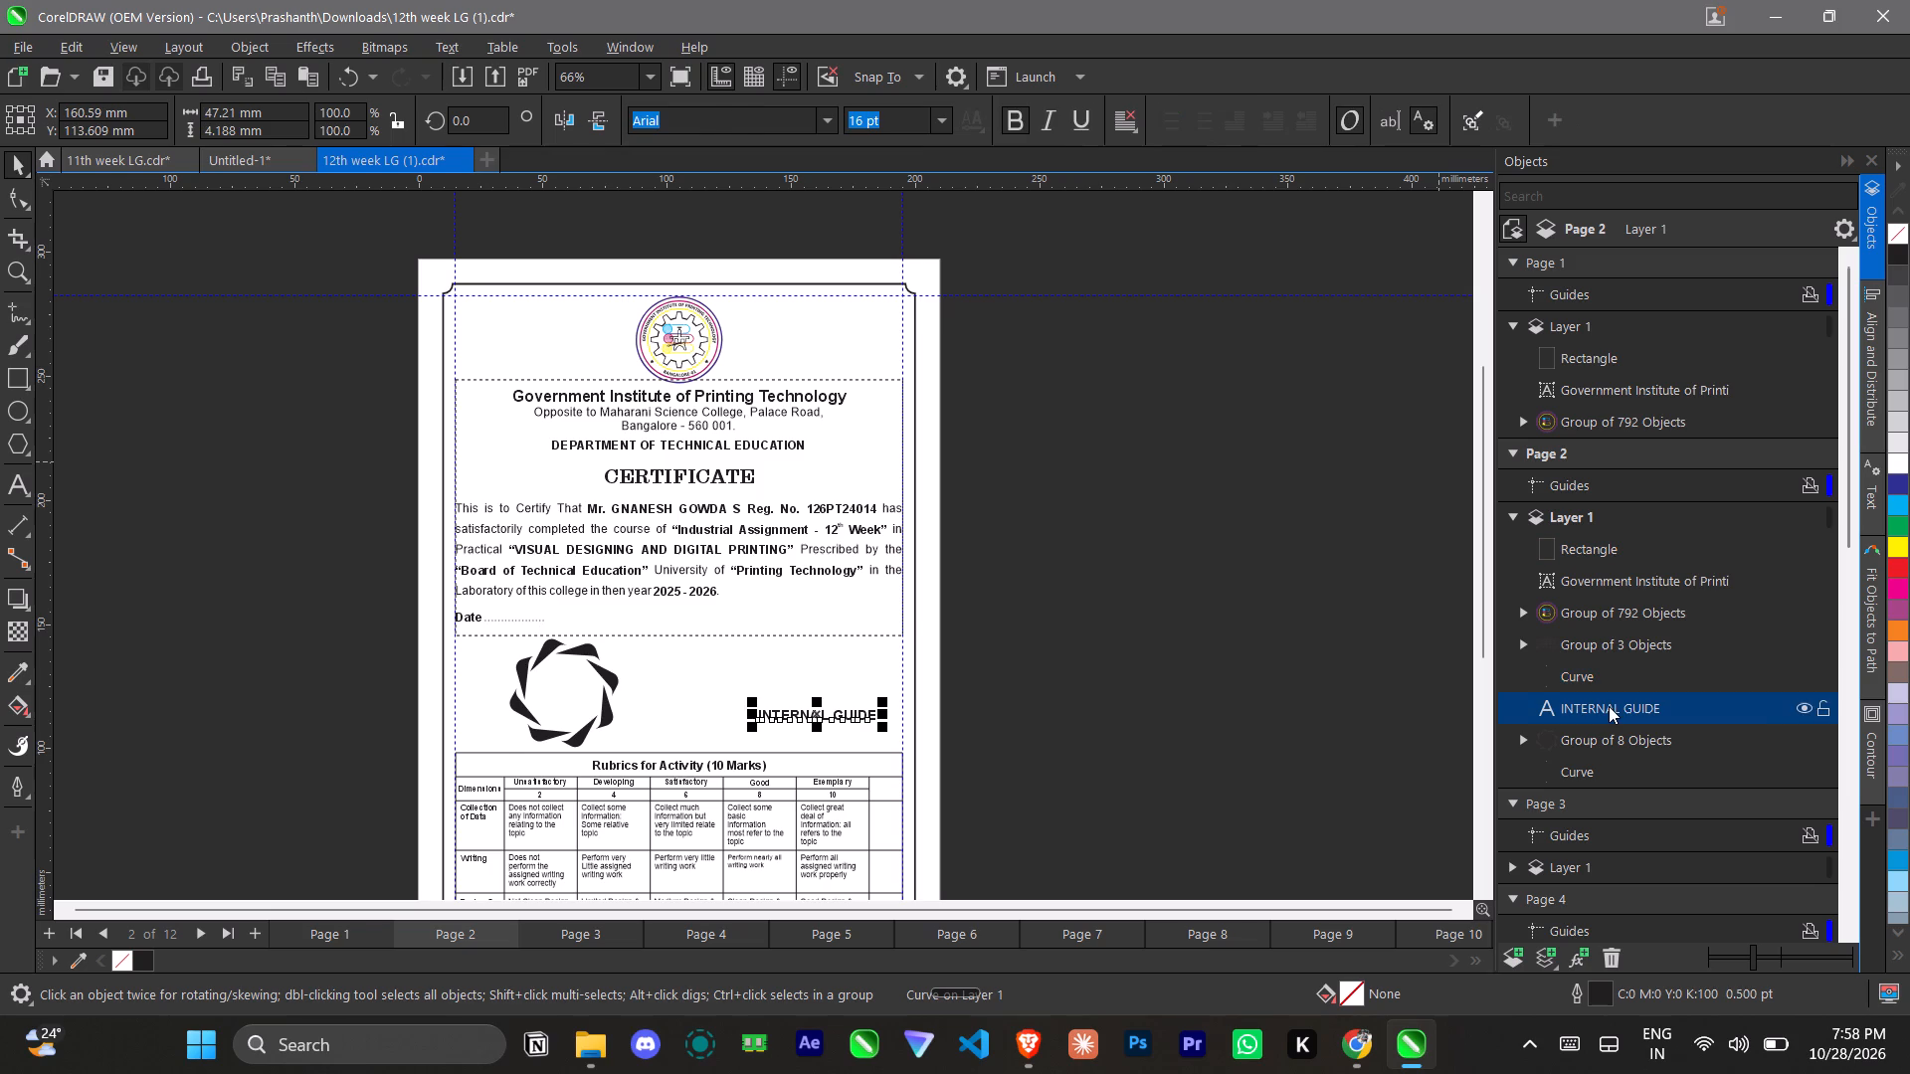
{"action": "left_click", "coordinate": [1616, 729]}
{"action": "scroll", "coordinate": [557, 708], "scroll_direction": "down", "scroll_amount": 1}
{"action": "scroll", "coordinate": [557, 708], "scroll_direction": "up", "scroll_amount": 4}
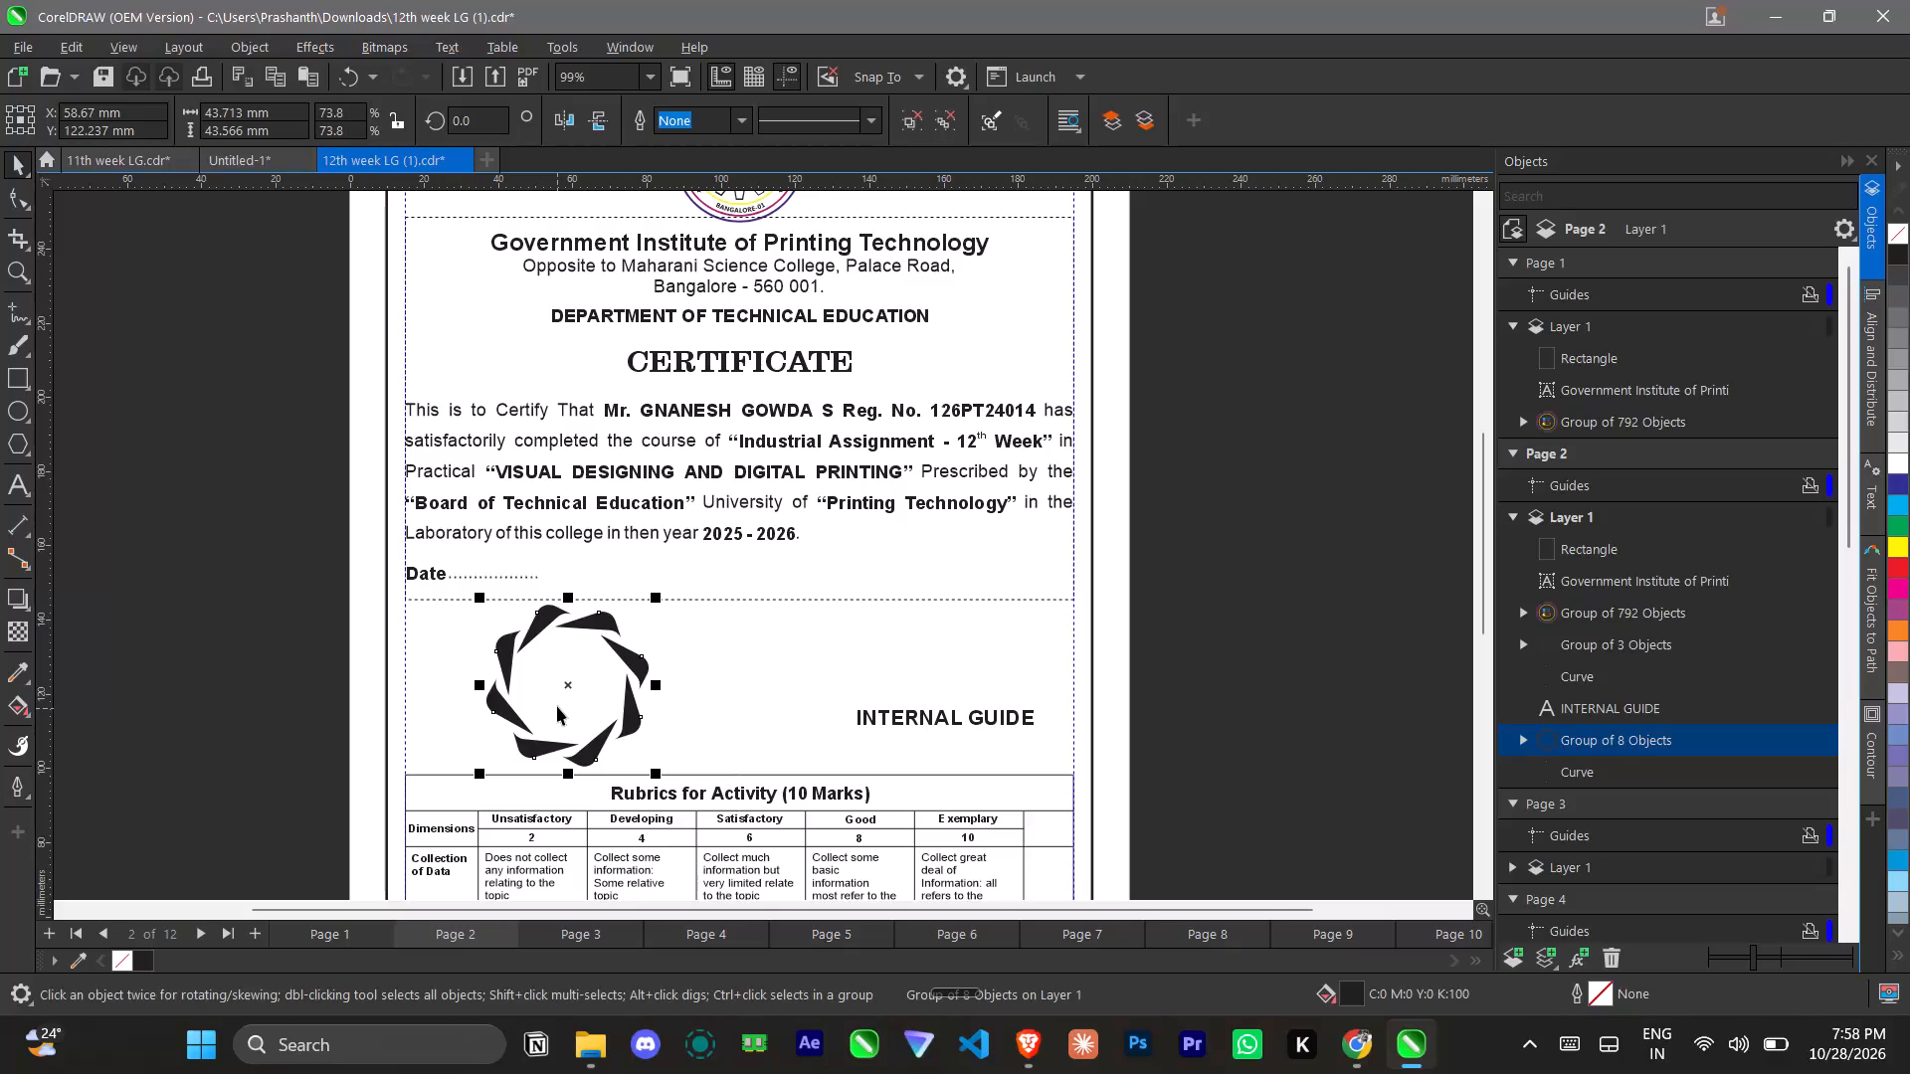
{"action": "key", "text": "Delete"}
Draw a 10-sided polygon about 35 mm wide below the Certificate's Date line, opposite INTERNAL GUIDE.
{"action": "left_click", "coordinate": [17, 445]}
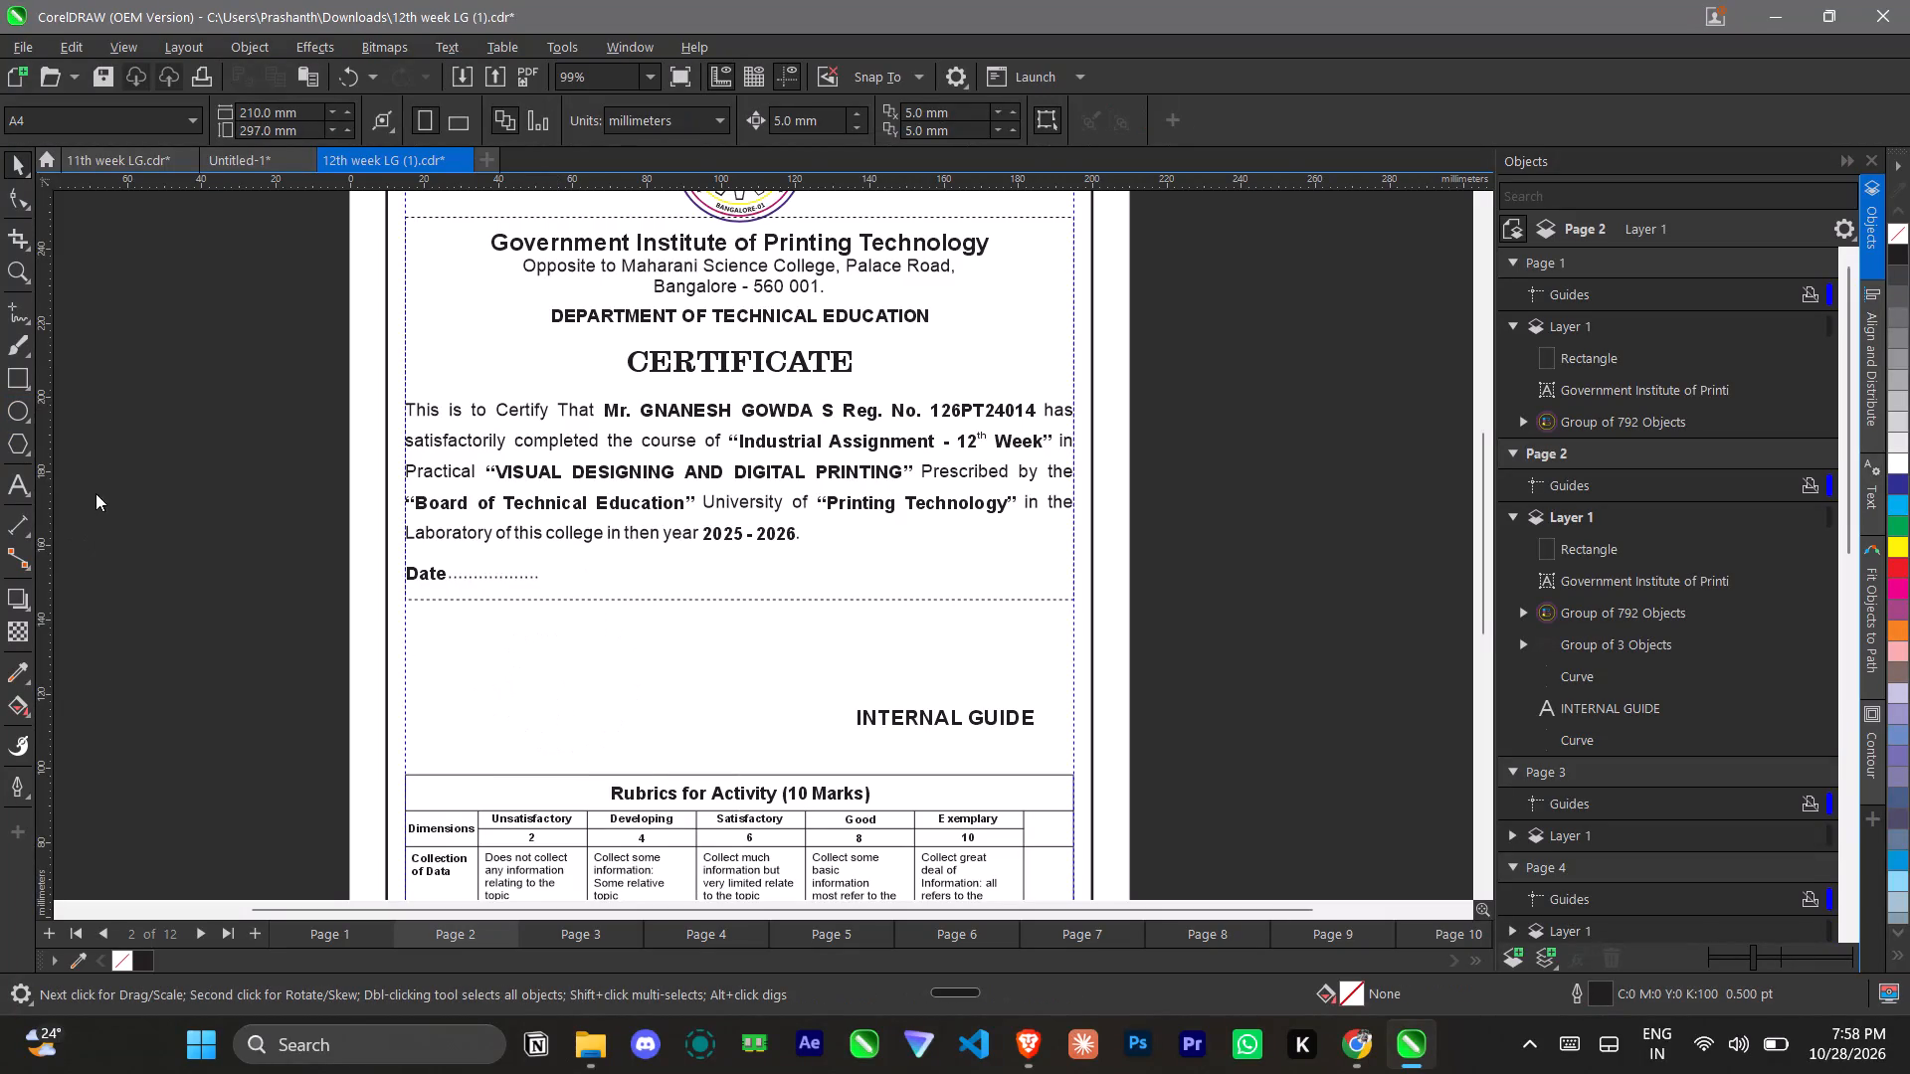
{"action": "left_click_drag", "start_coordinate": [452, 623], "coordinate": [576, 741]}
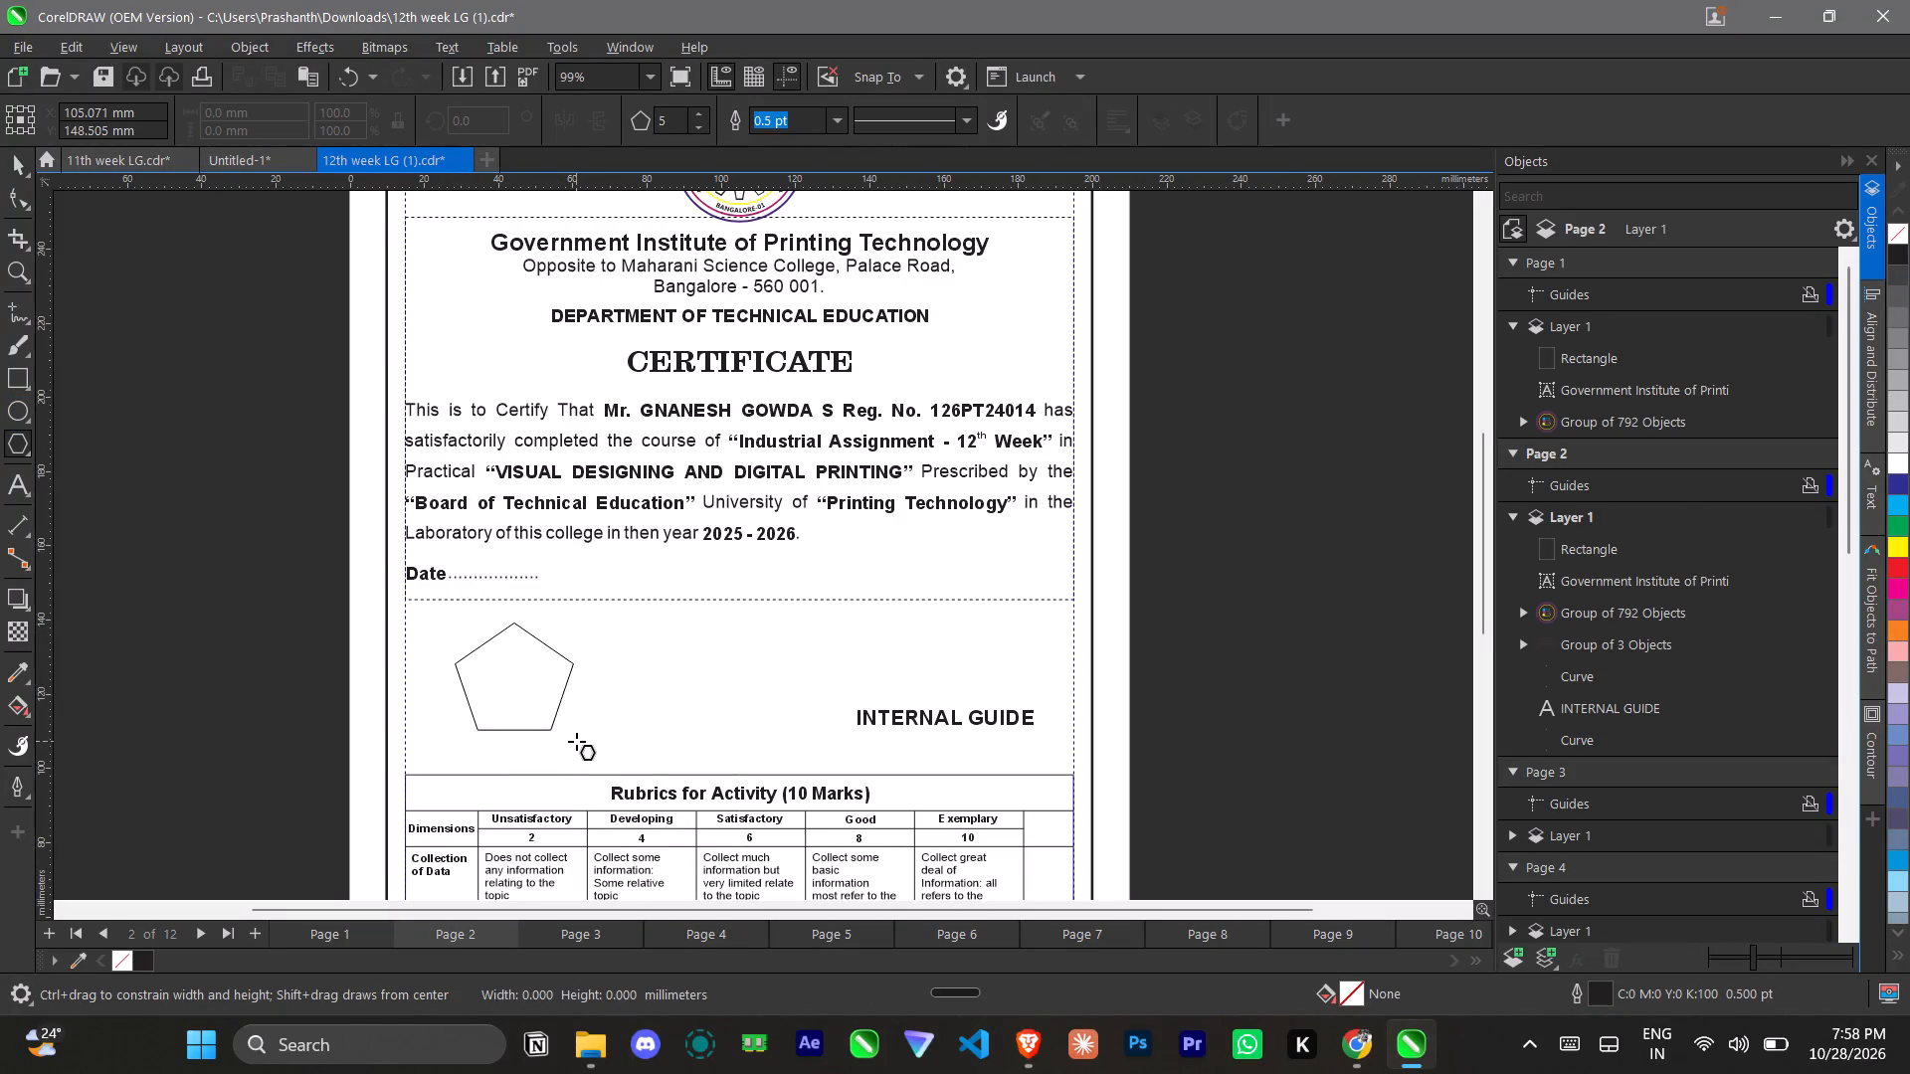
{"action": "left_click_drag", "start_coordinate": [576, 741], "coordinate": [590, 760]}
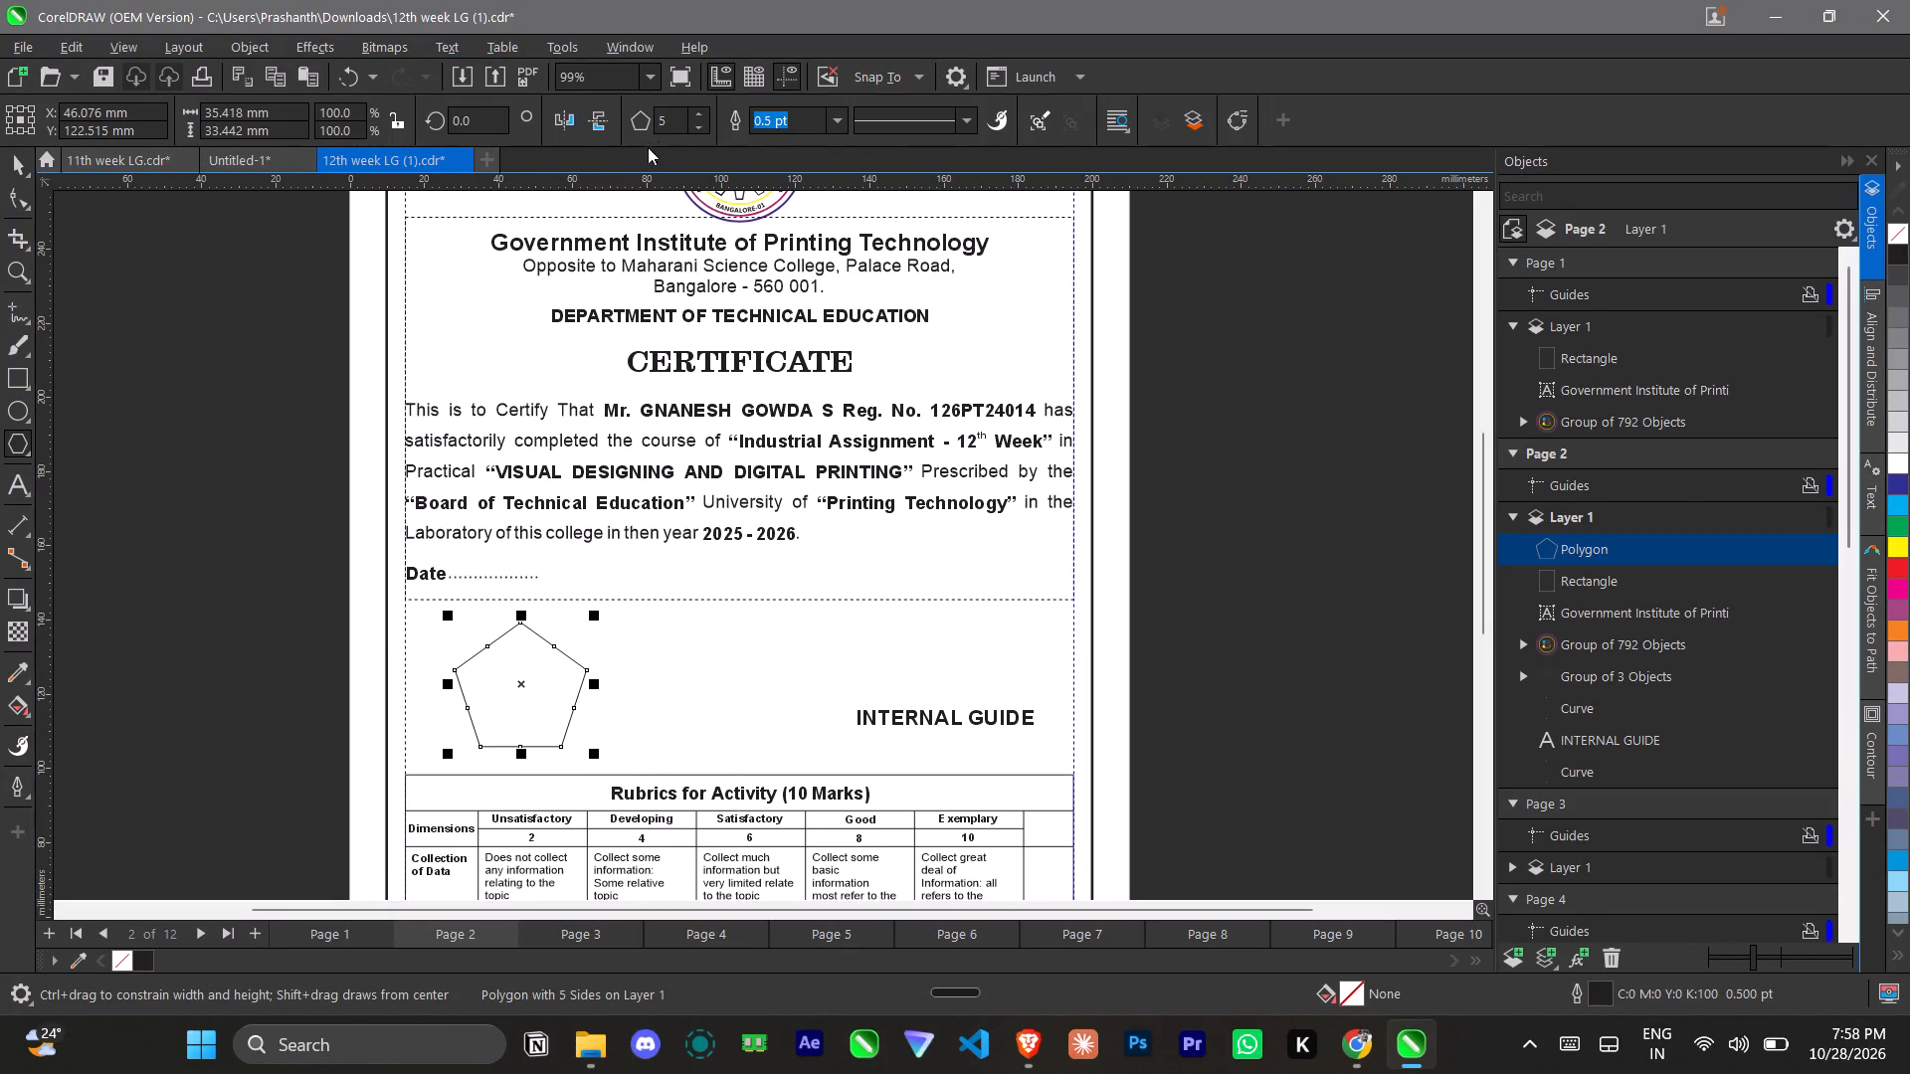
{"action": "left_click", "coordinate": [698, 118]}
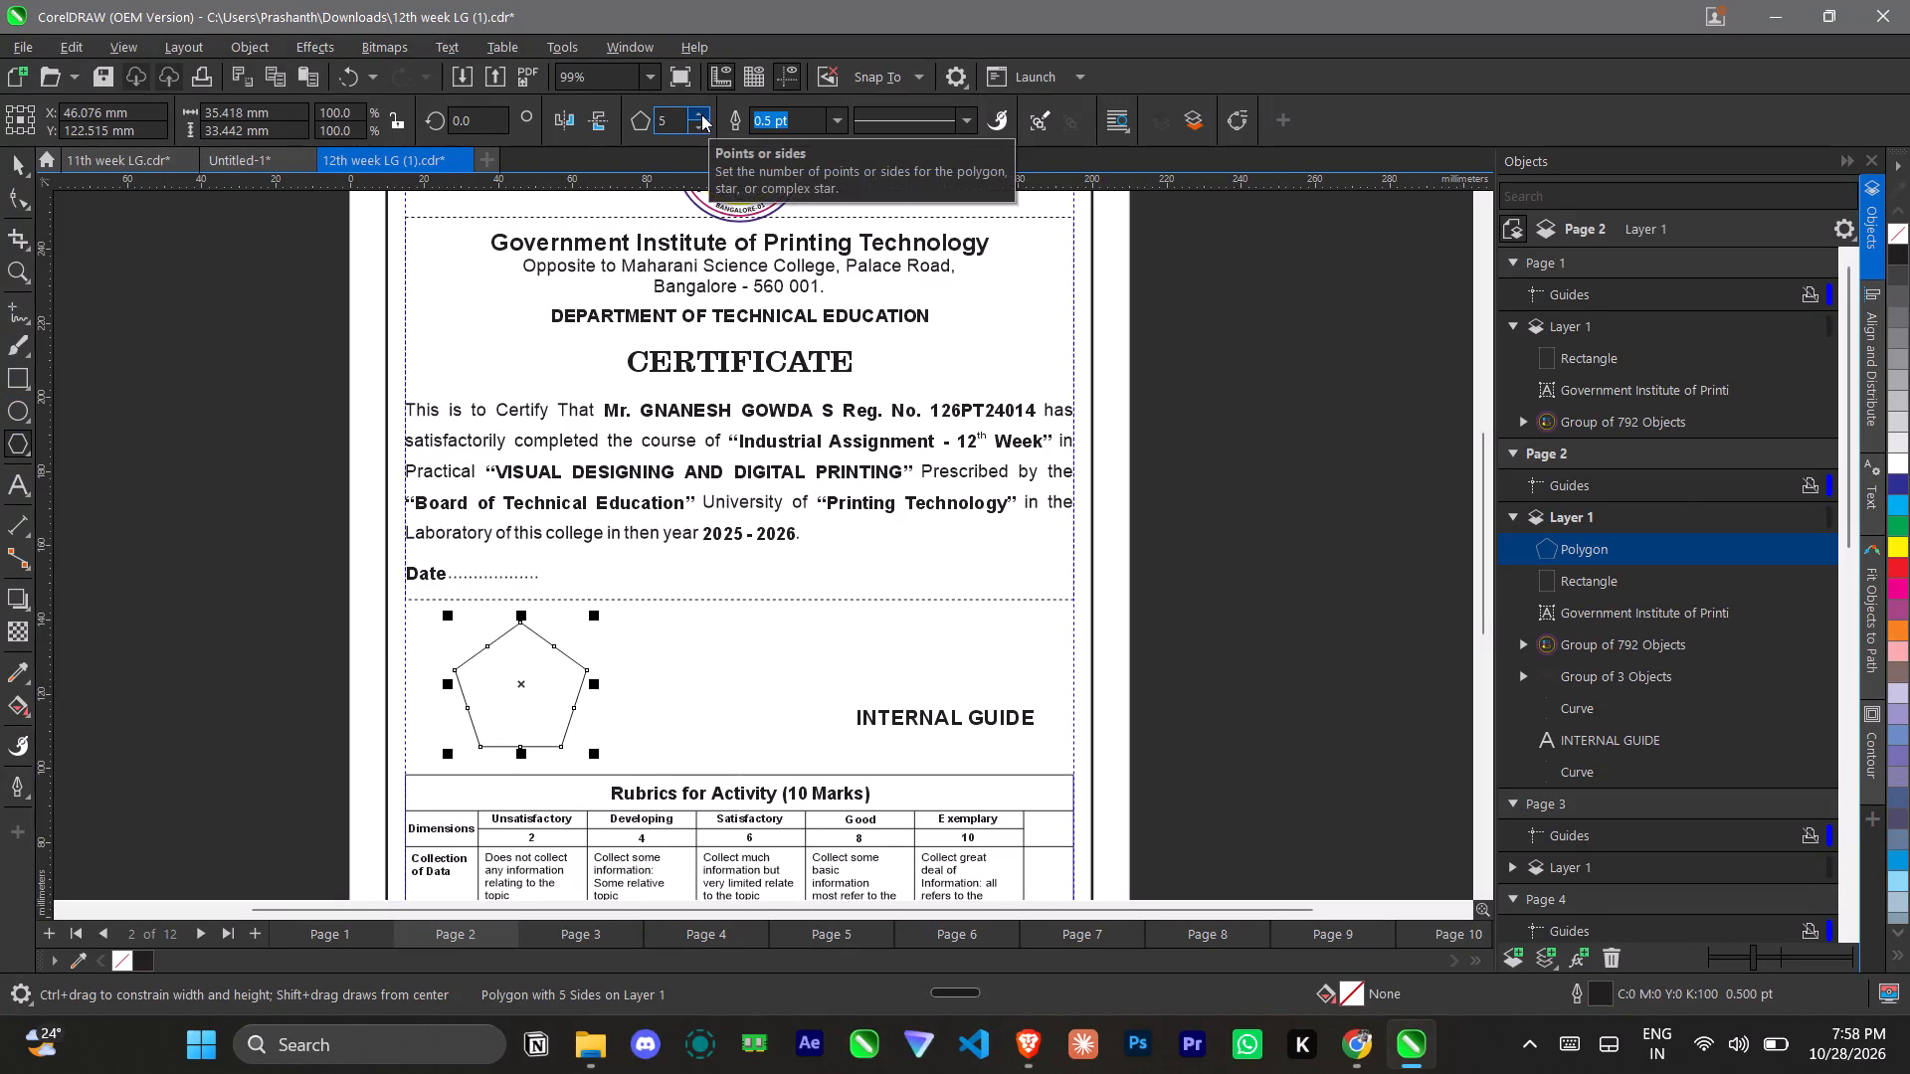
{"action": "left_click", "coordinate": [701, 114]}
{"action": "double_click", "coordinate": [701, 113]}
{"action": "double_click", "coordinate": [701, 113]}
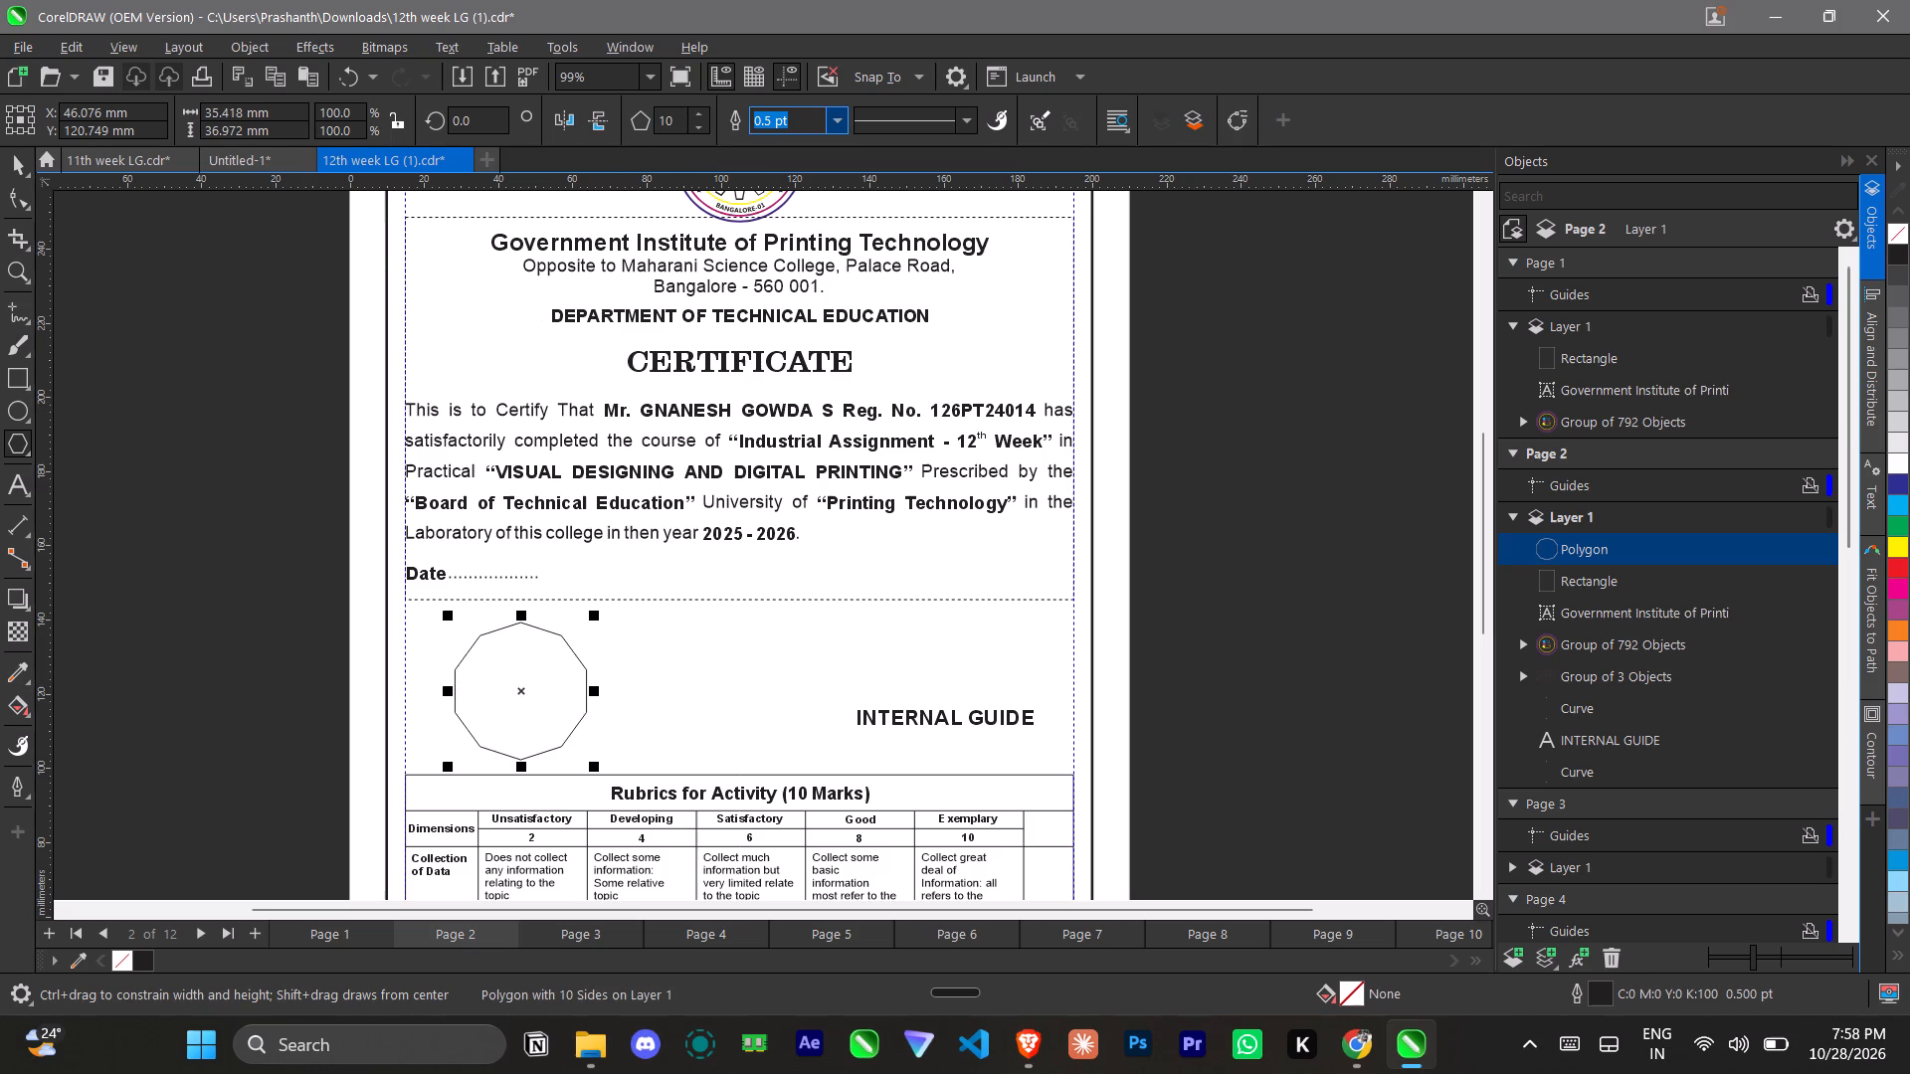
Set the Certificate polygon's outline width to 2.0 pt and deselect it.
{"action": "left_click", "coordinate": [842, 118]}
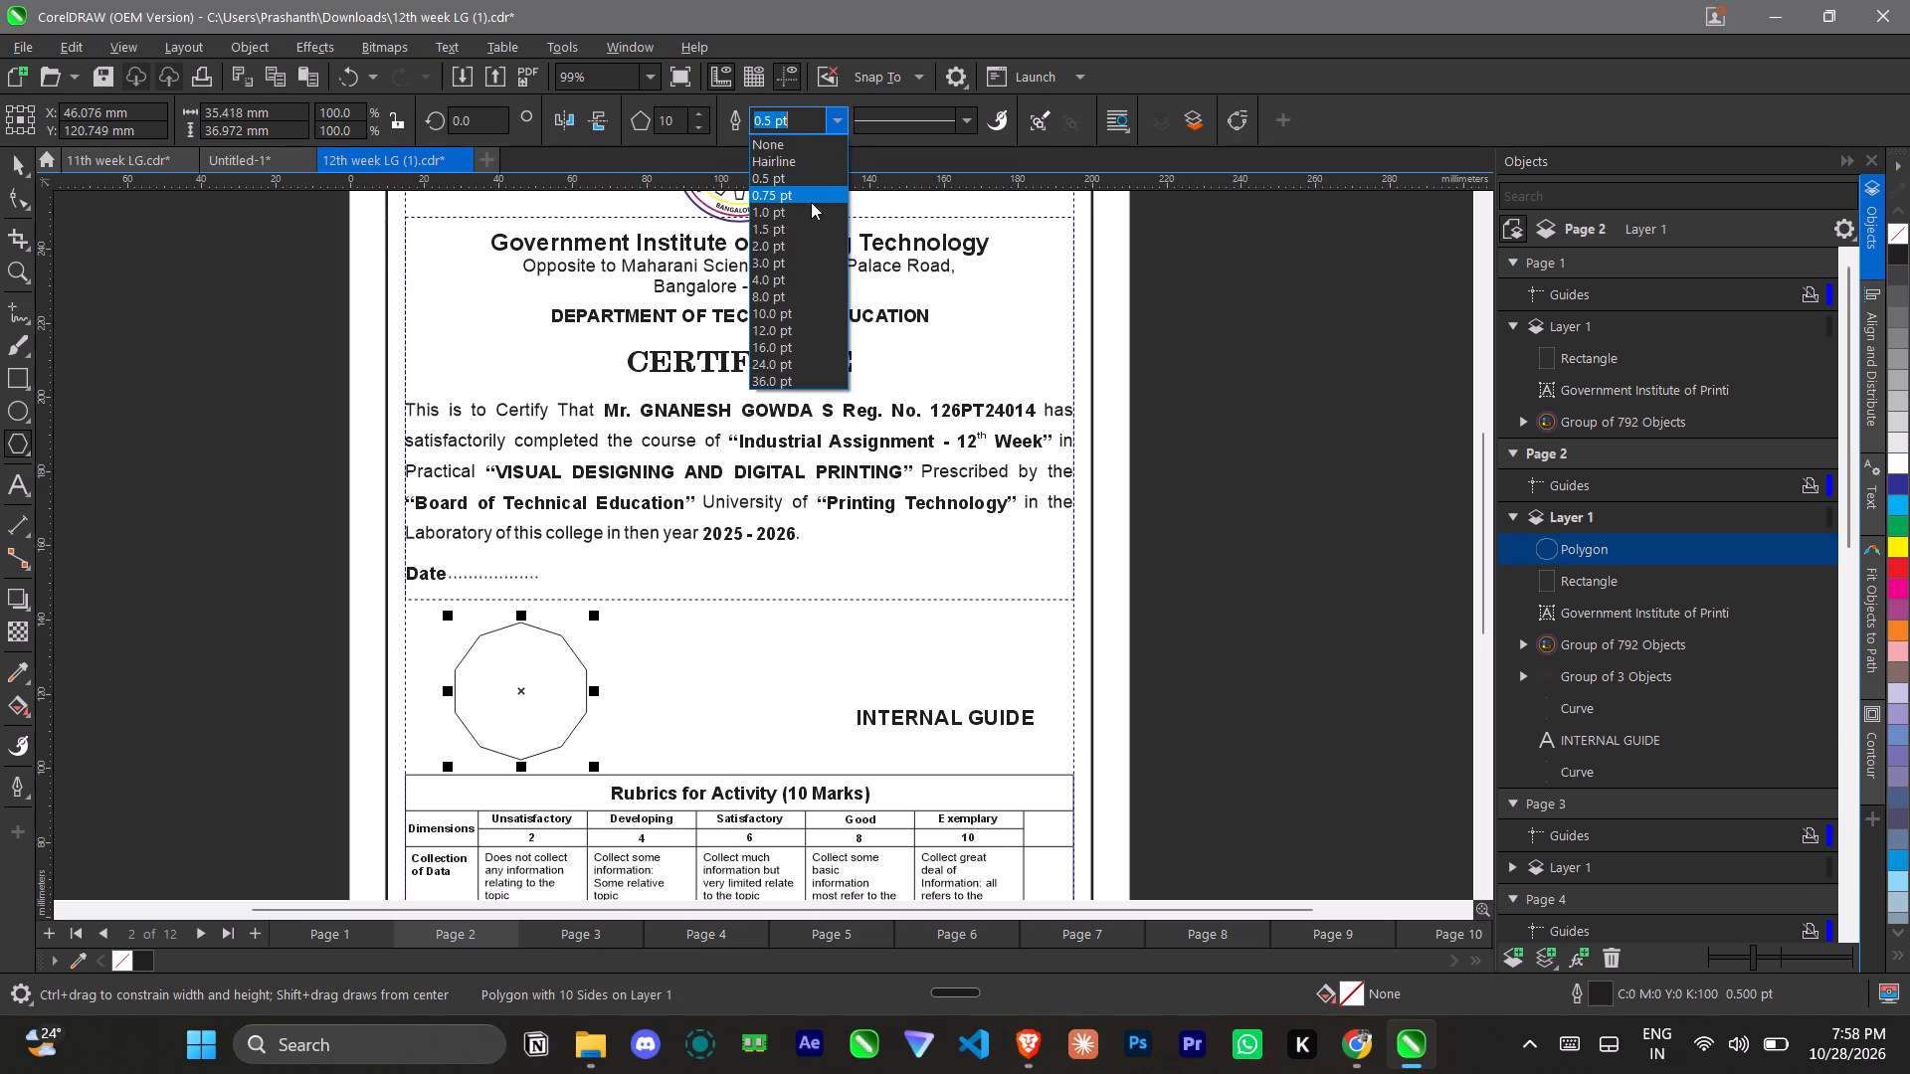
{"action": "left_click", "coordinate": [803, 244]}
{"action": "left_click", "coordinate": [12, 158]}
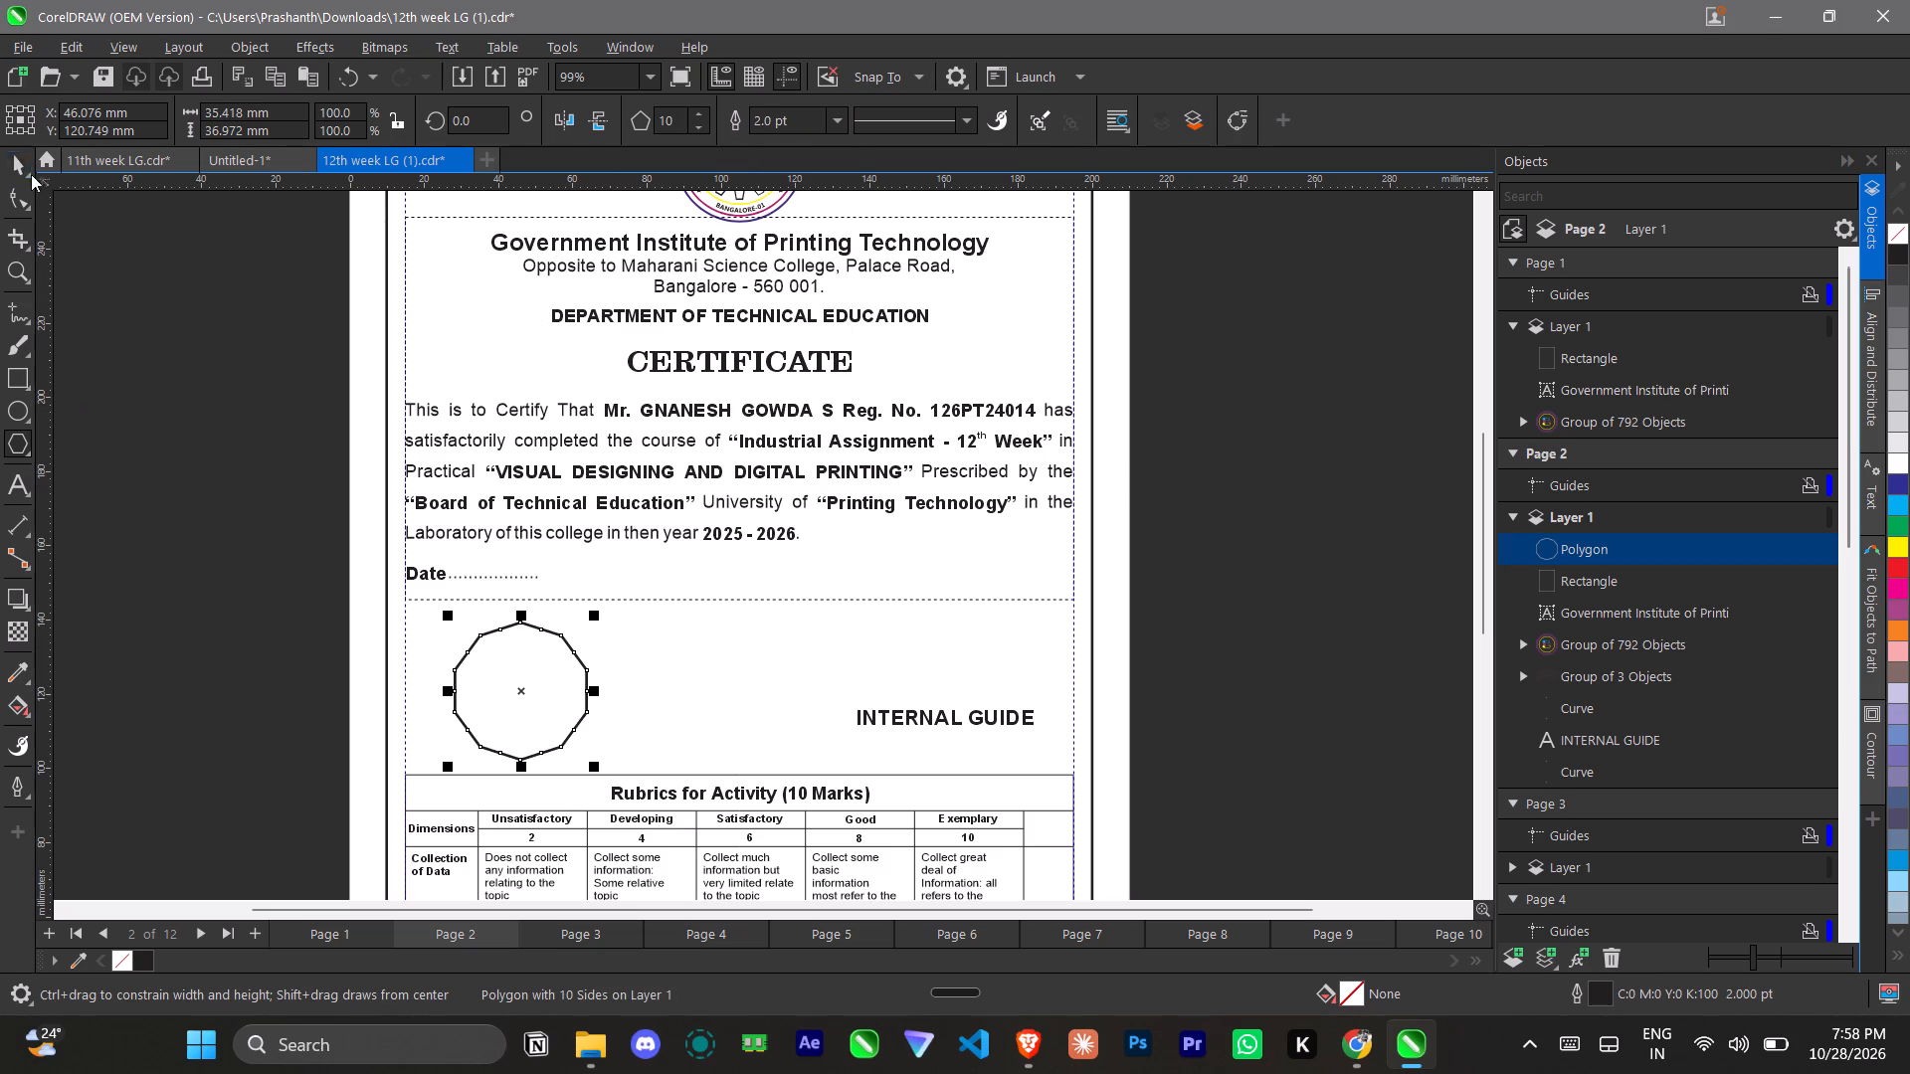
{"action": "left_click", "coordinate": [218, 288]}
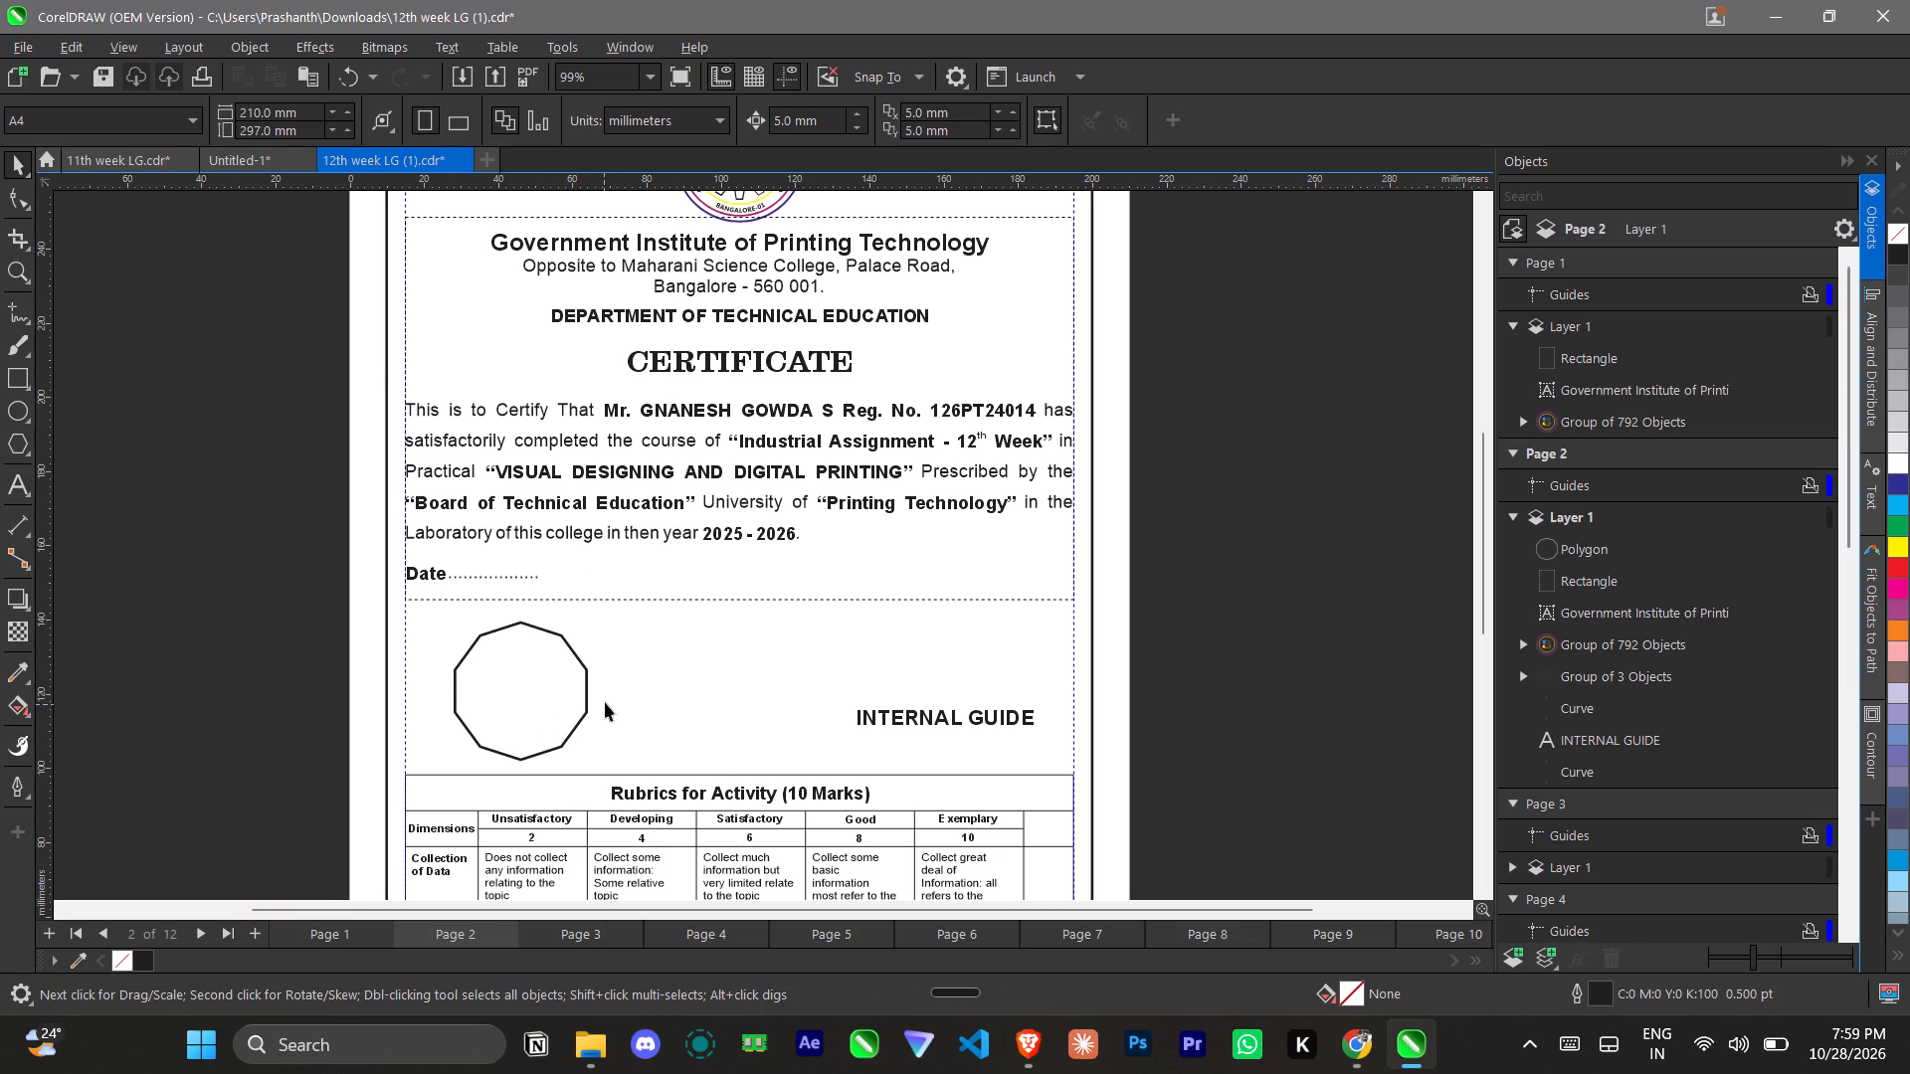
Review pages 3 to 6 of the 12th week report, checking the contents, list of figures, introduction and Types of Process text.
{"action": "left_click", "coordinate": [562, 931]}
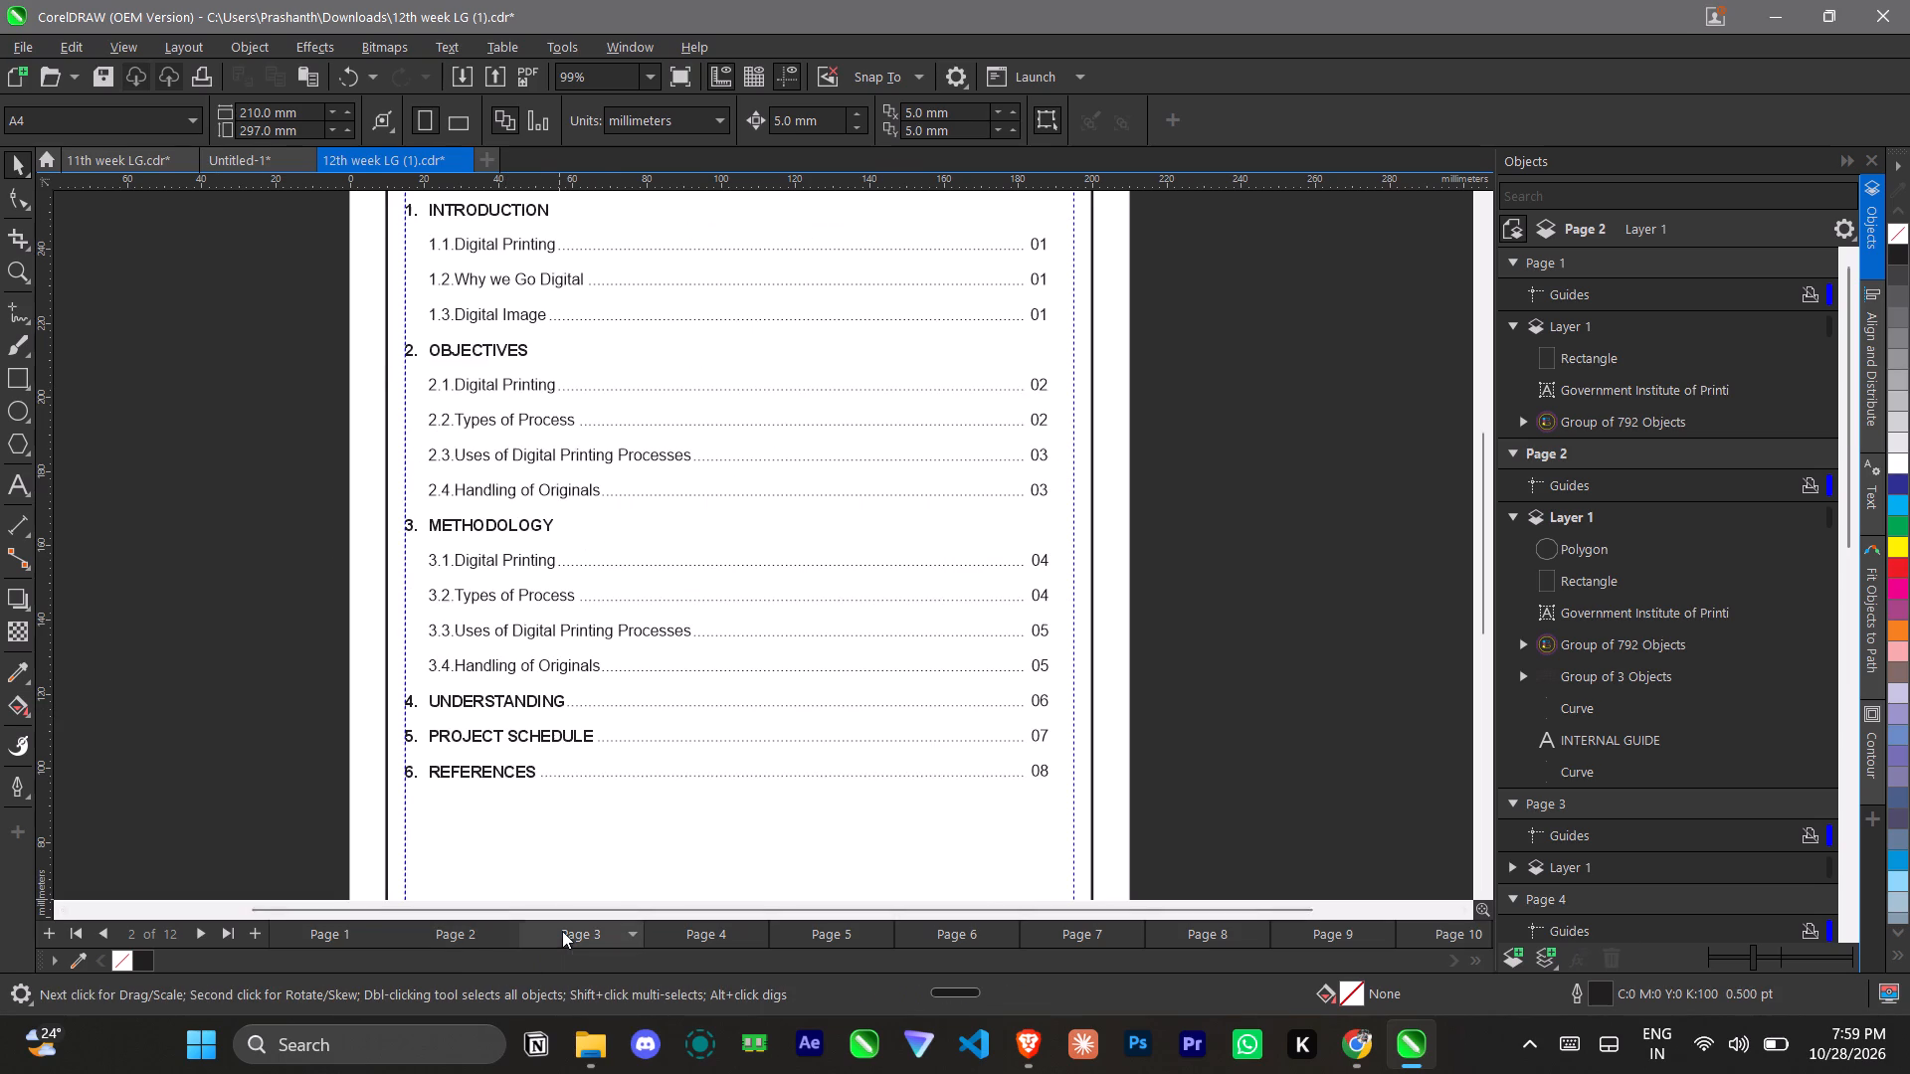
{"action": "scroll", "coordinate": [687, 683], "scroll_direction": "down", "scroll_amount": 2}
{"action": "scroll", "coordinate": [687, 647], "scroll_direction": "up", "scroll_amount": 1}
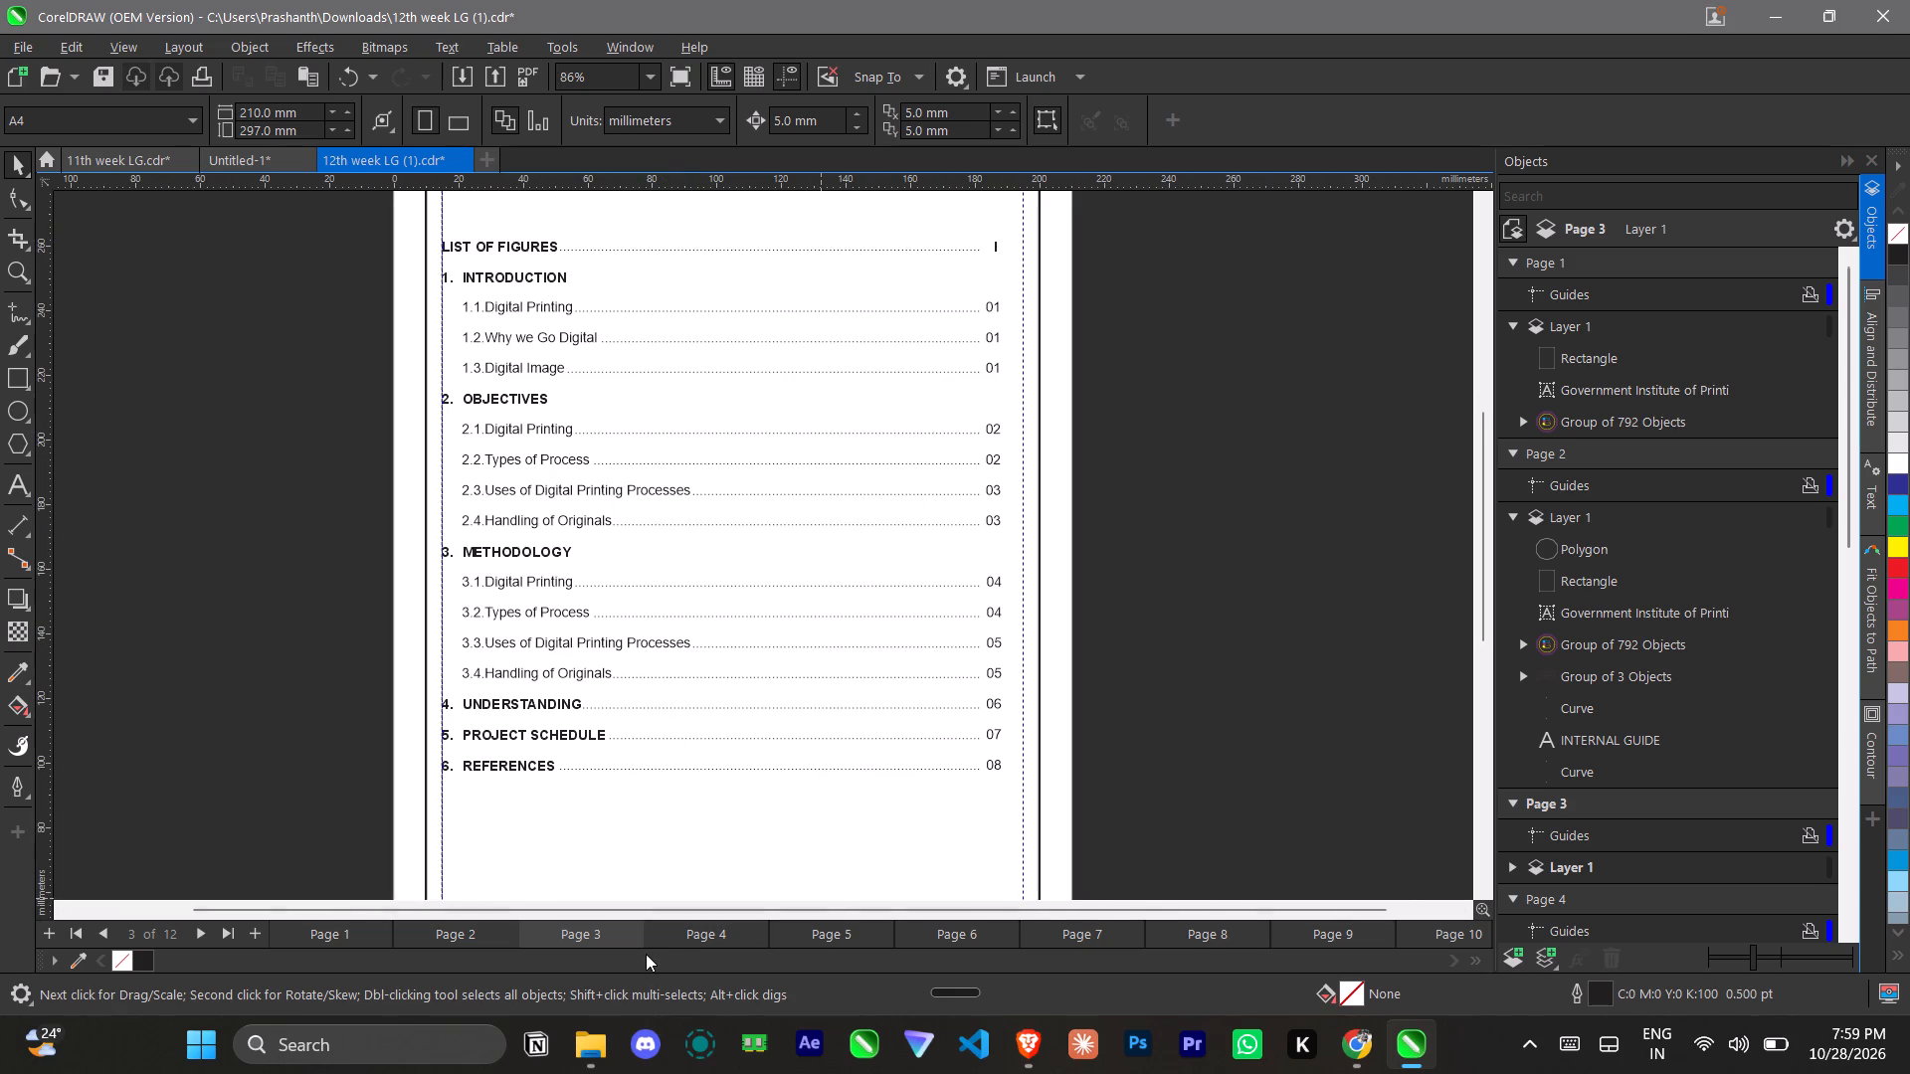
{"action": "left_click", "coordinate": [685, 943]}
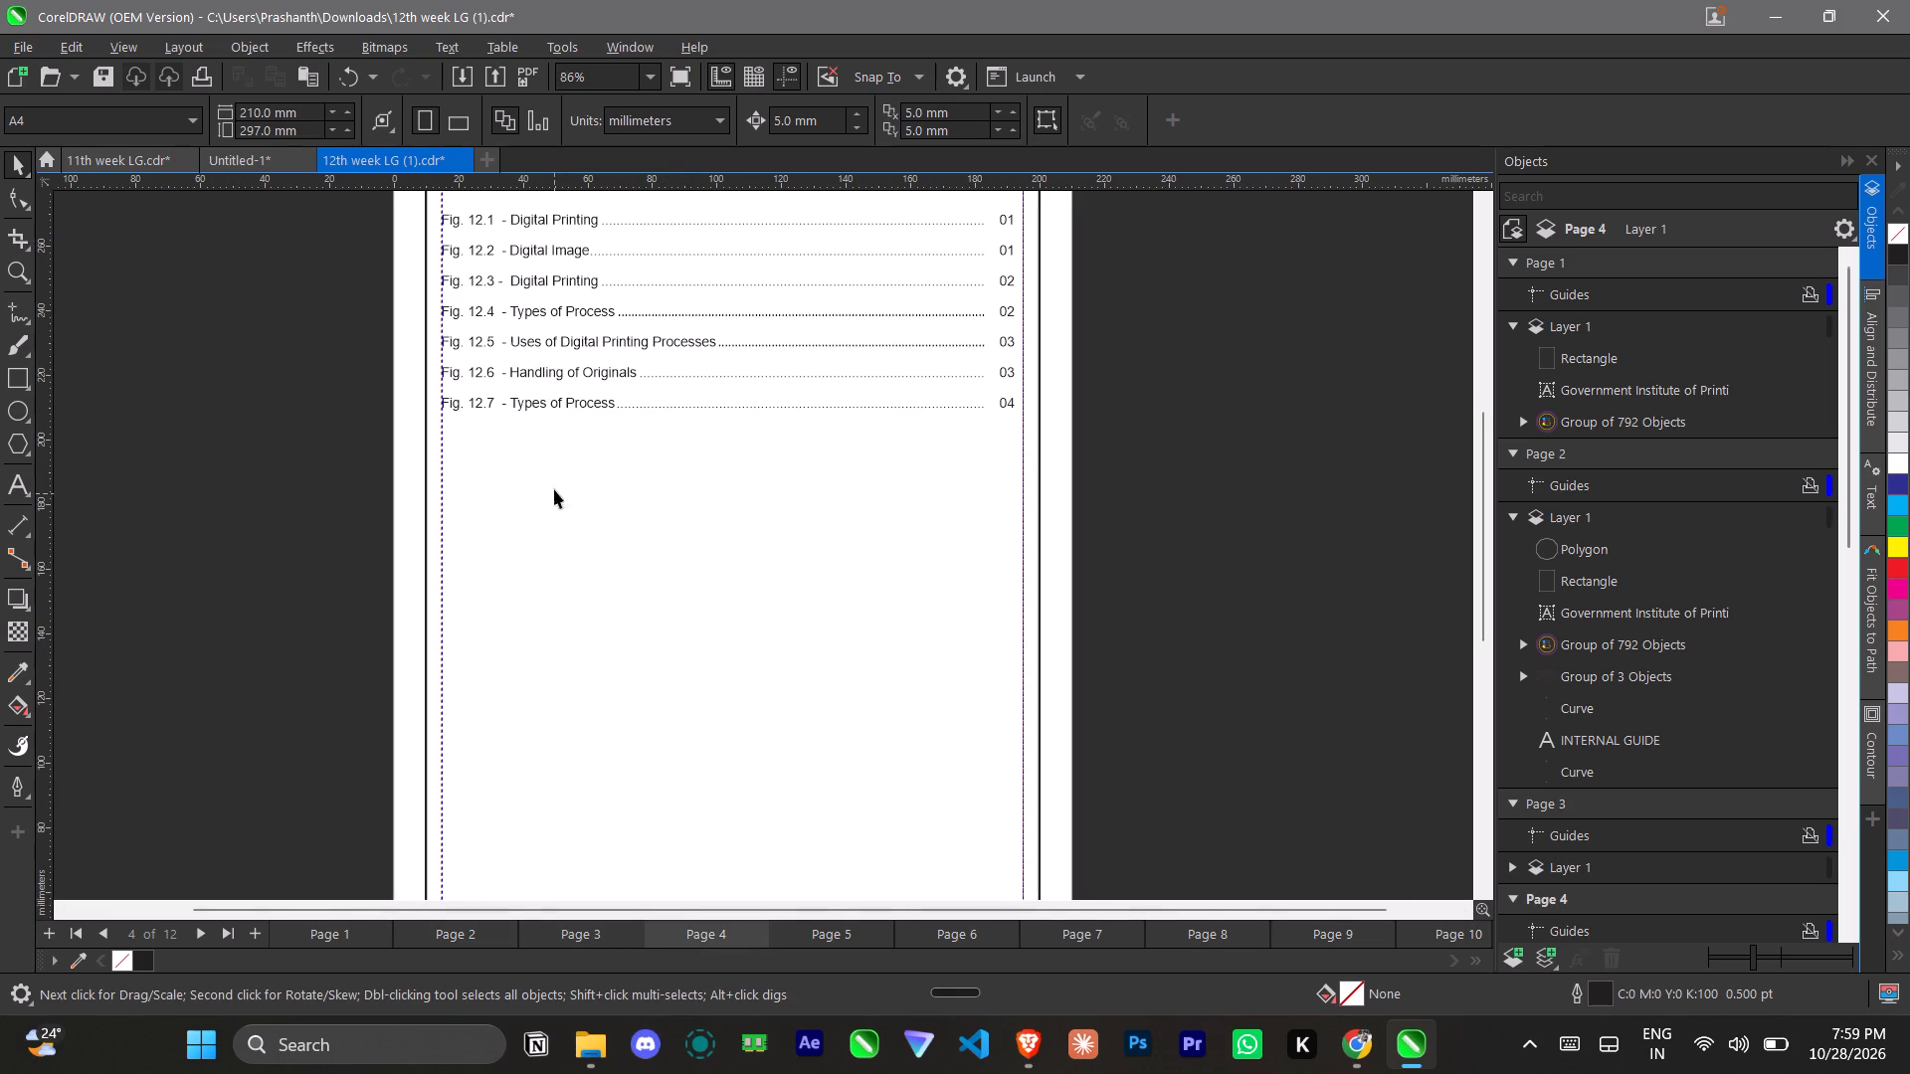
{"action": "middle_click_drag", "start_coordinate": [1175, 449], "coordinate": [1187, 681]}
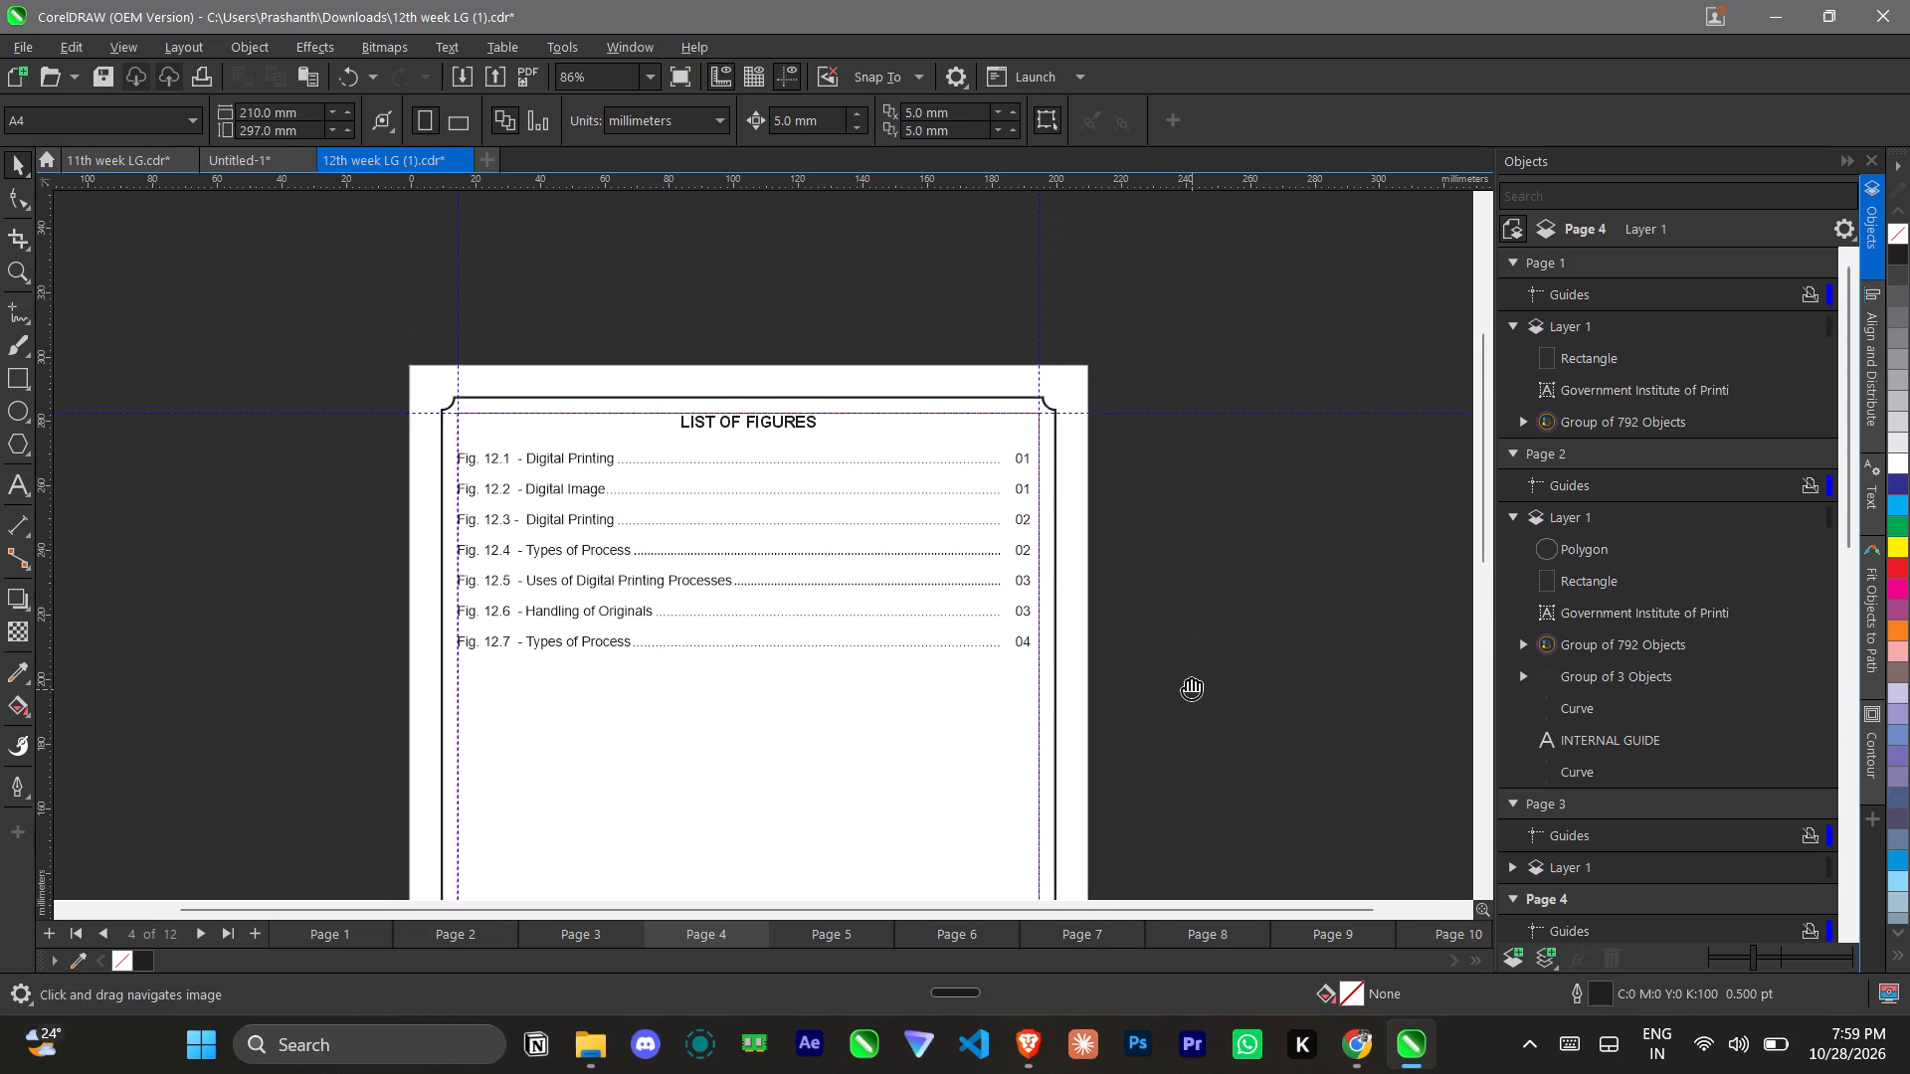
{"action": "middle_click_drag", "start_coordinate": [1187, 681], "coordinate": [1174, 615]}
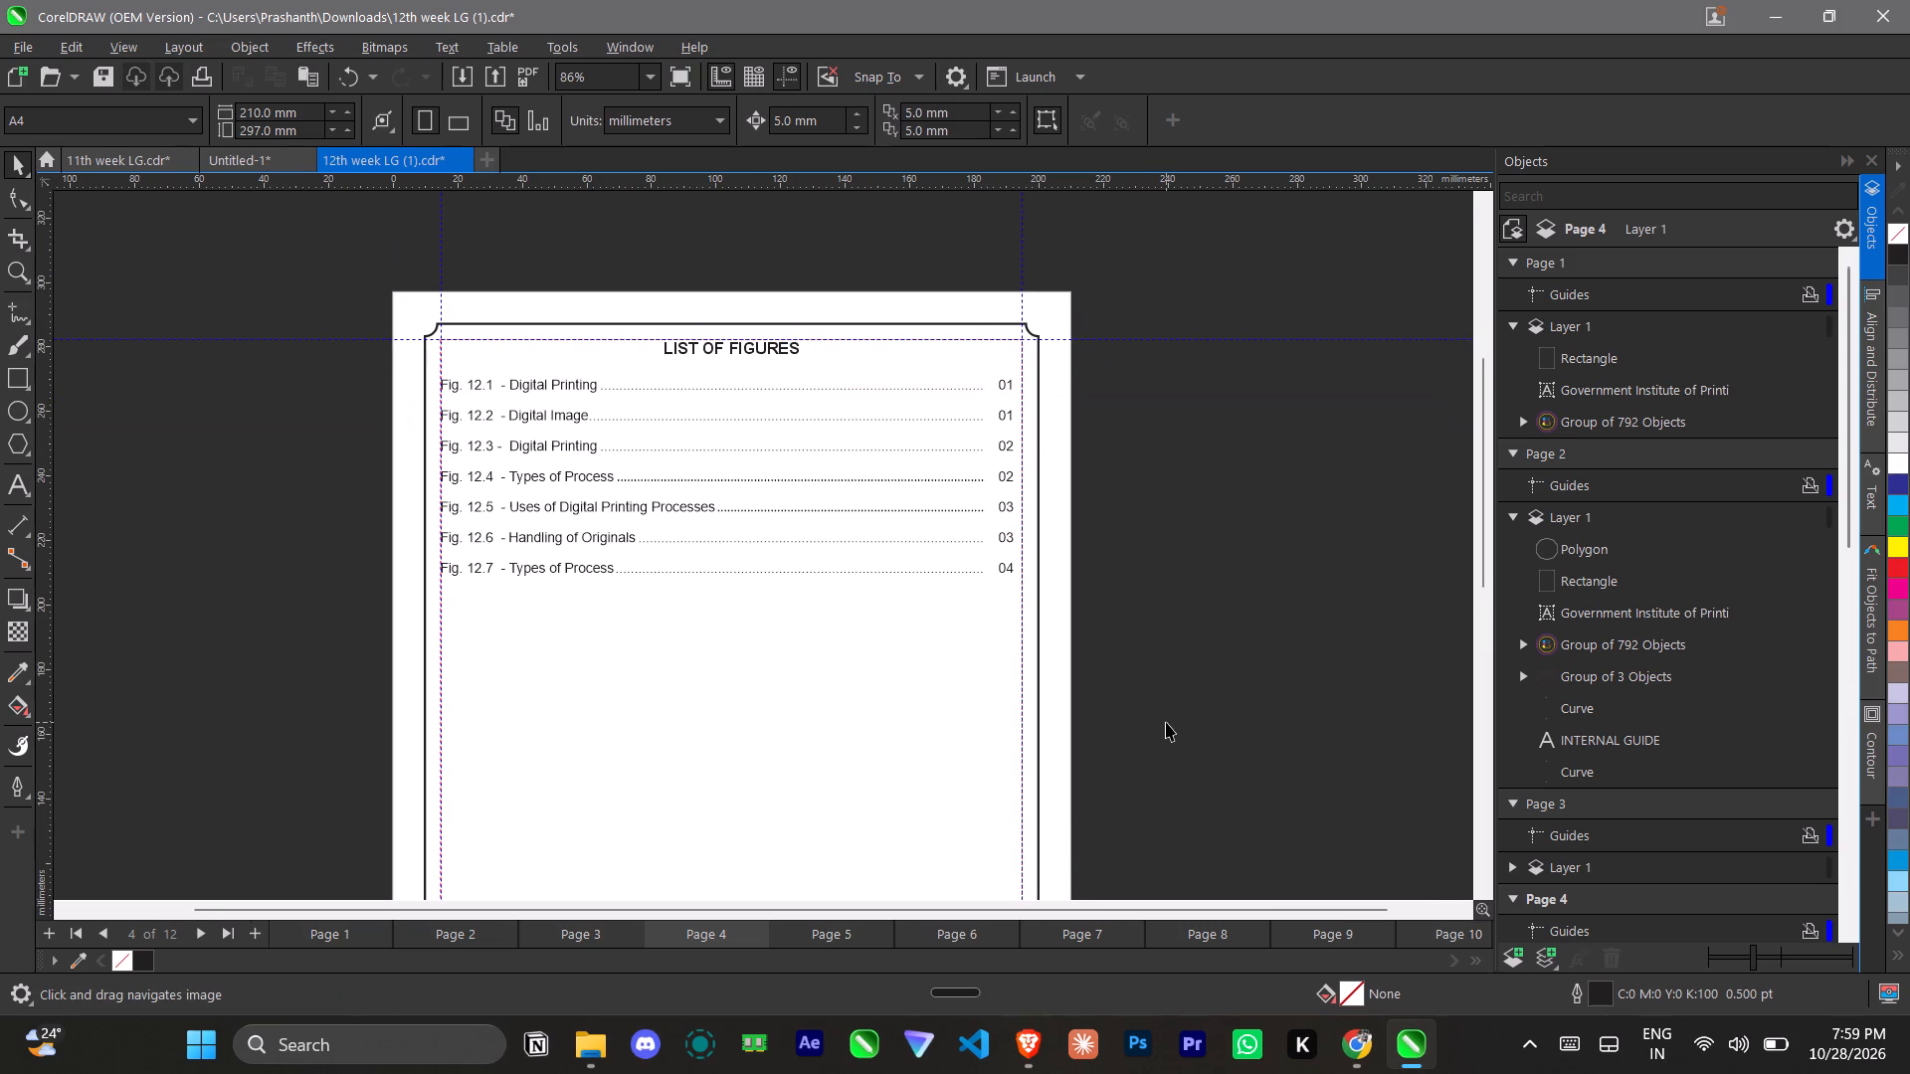
{"action": "left_click", "coordinate": [823, 936]}
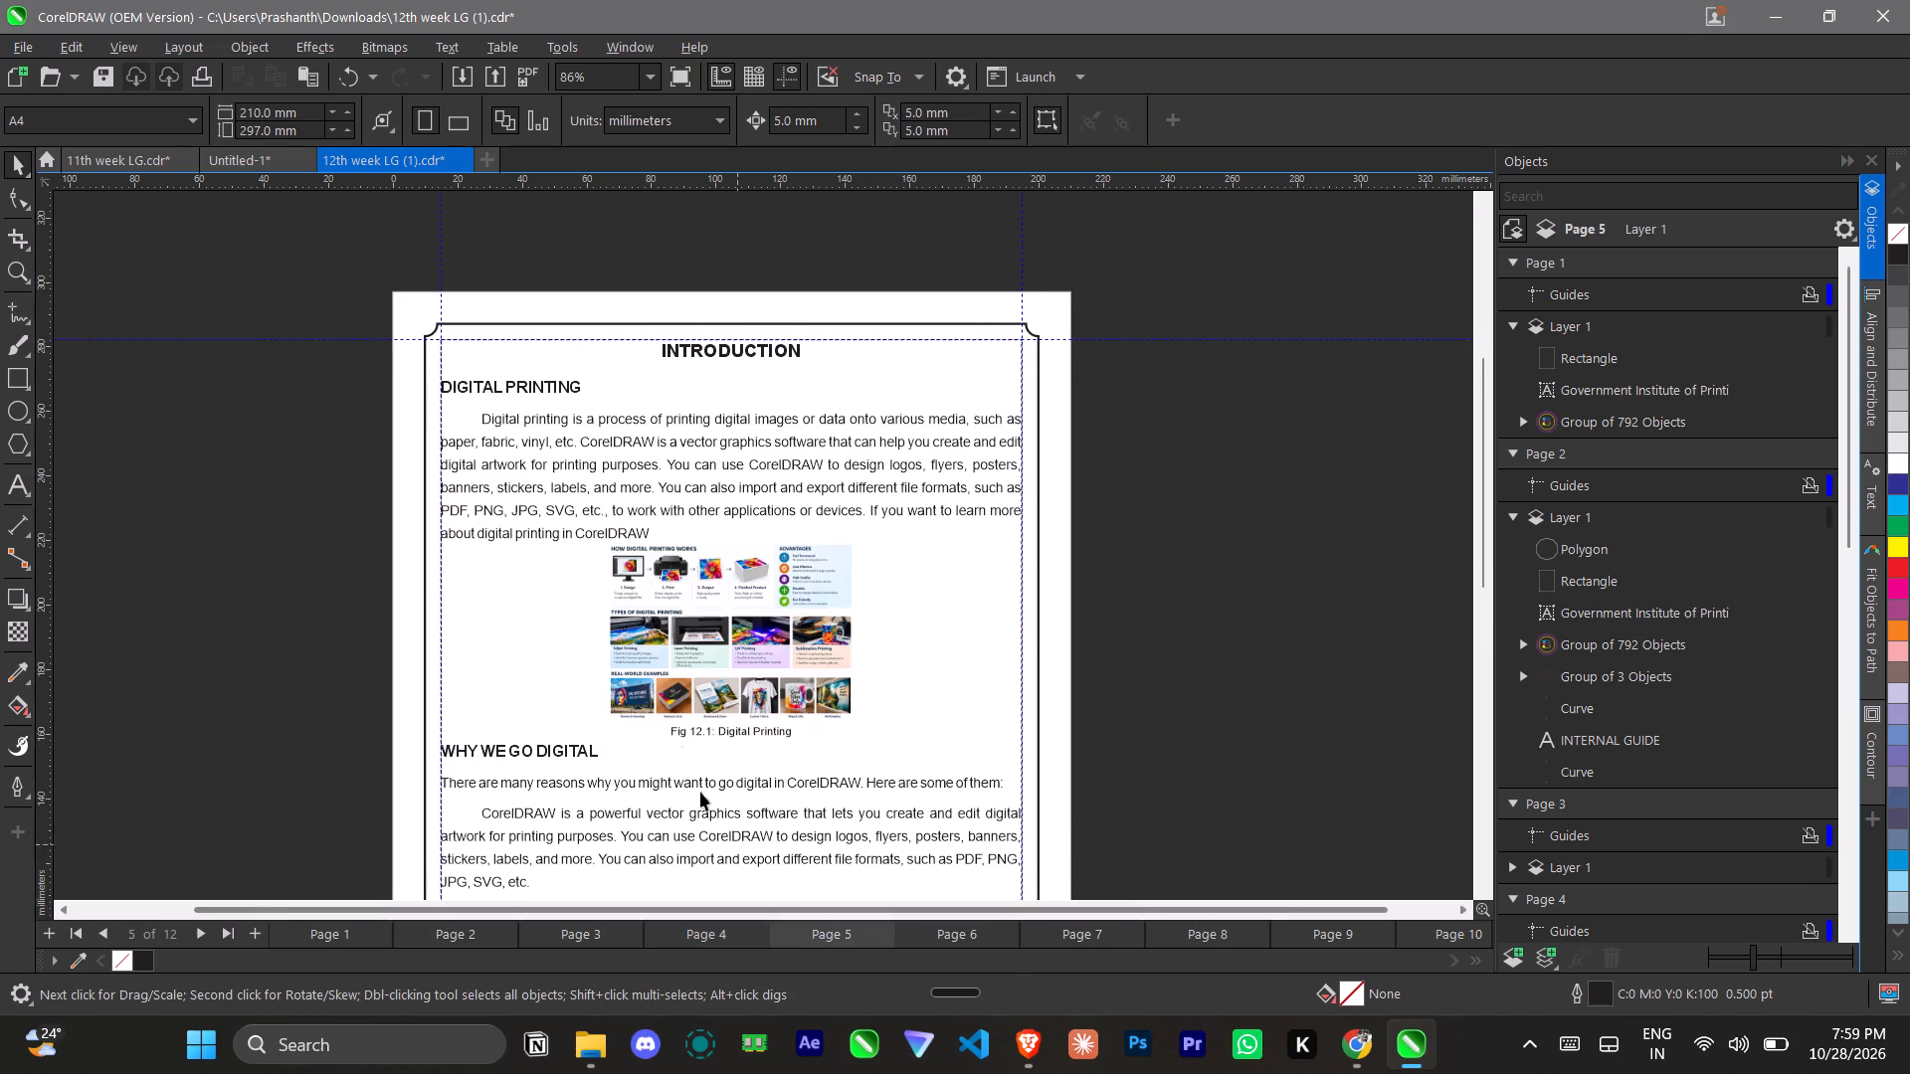
{"action": "scroll", "coordinate": [600, 435], "scroll_direction": "up", "scroll_amount": 2}
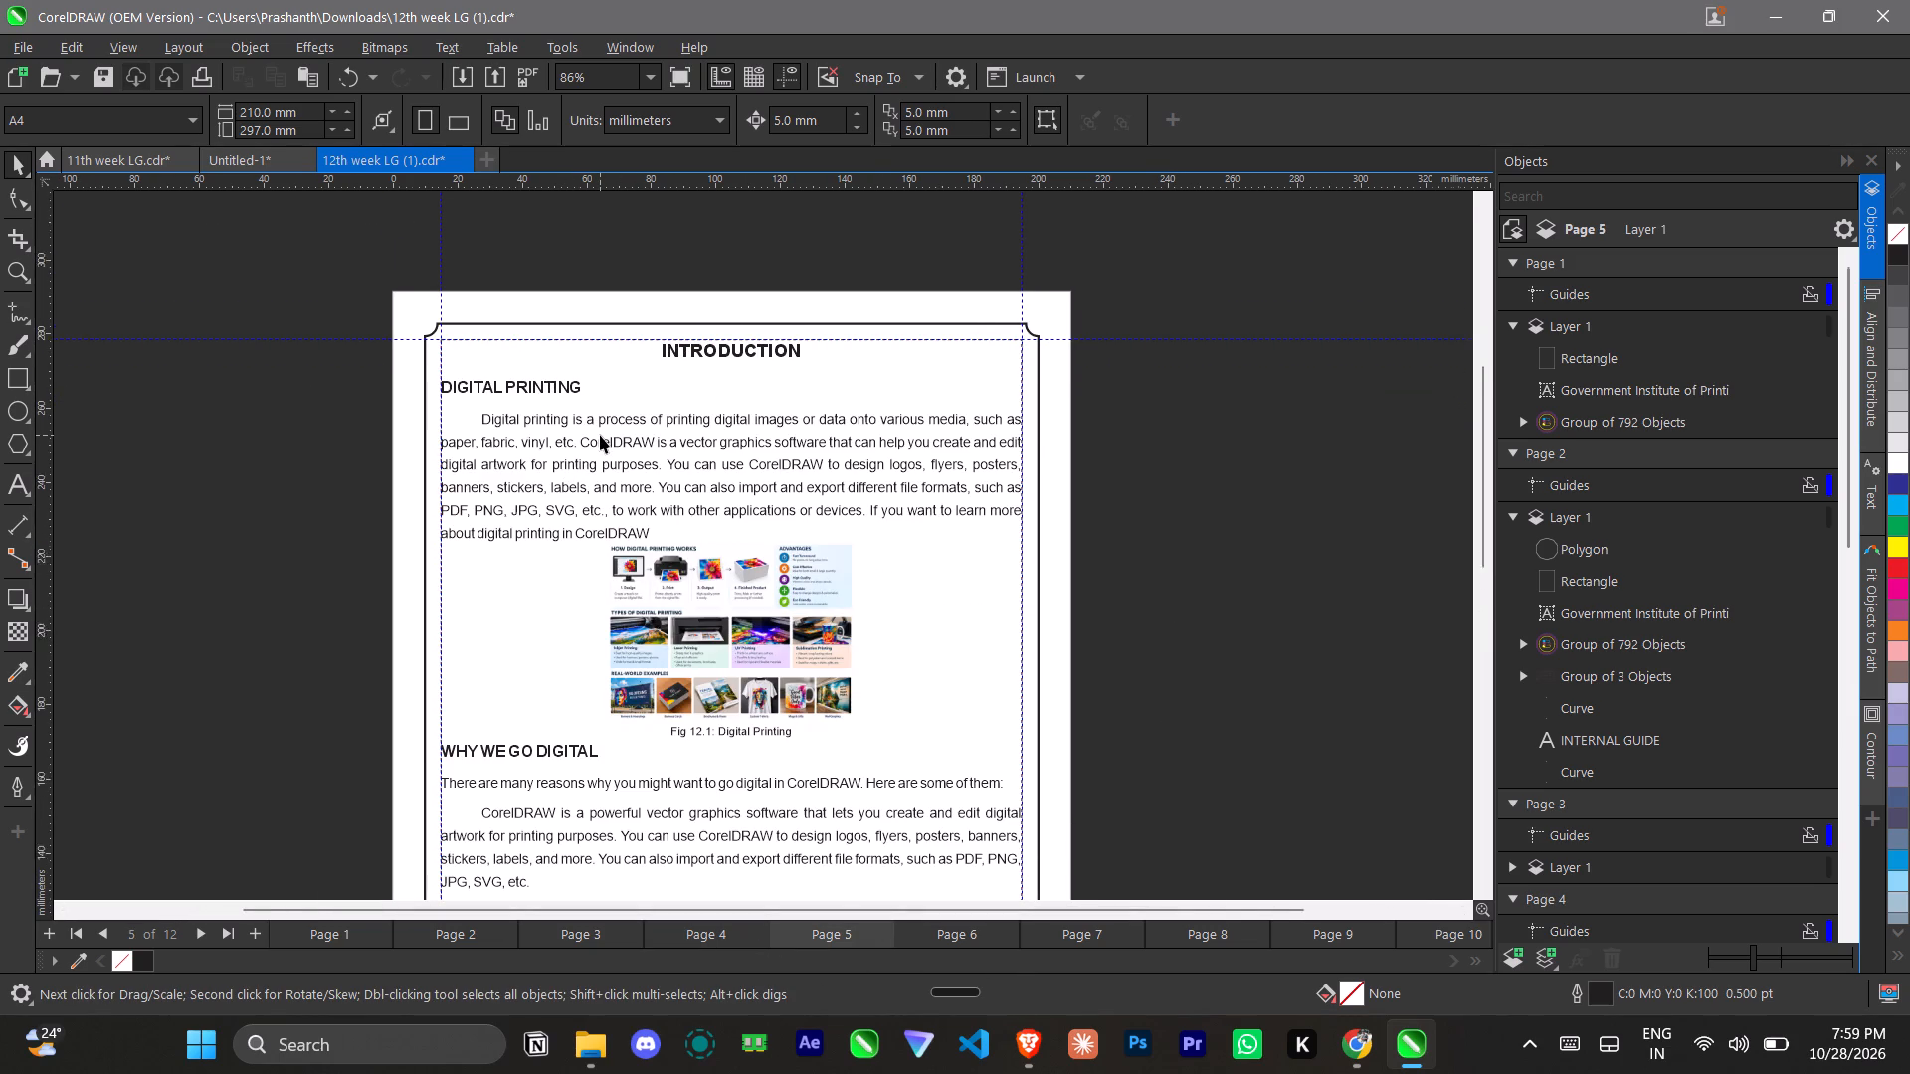
{"action": "scroll", "coordinate": [600, 435], "scroll_direction": "up", "scroll_amount": 1}
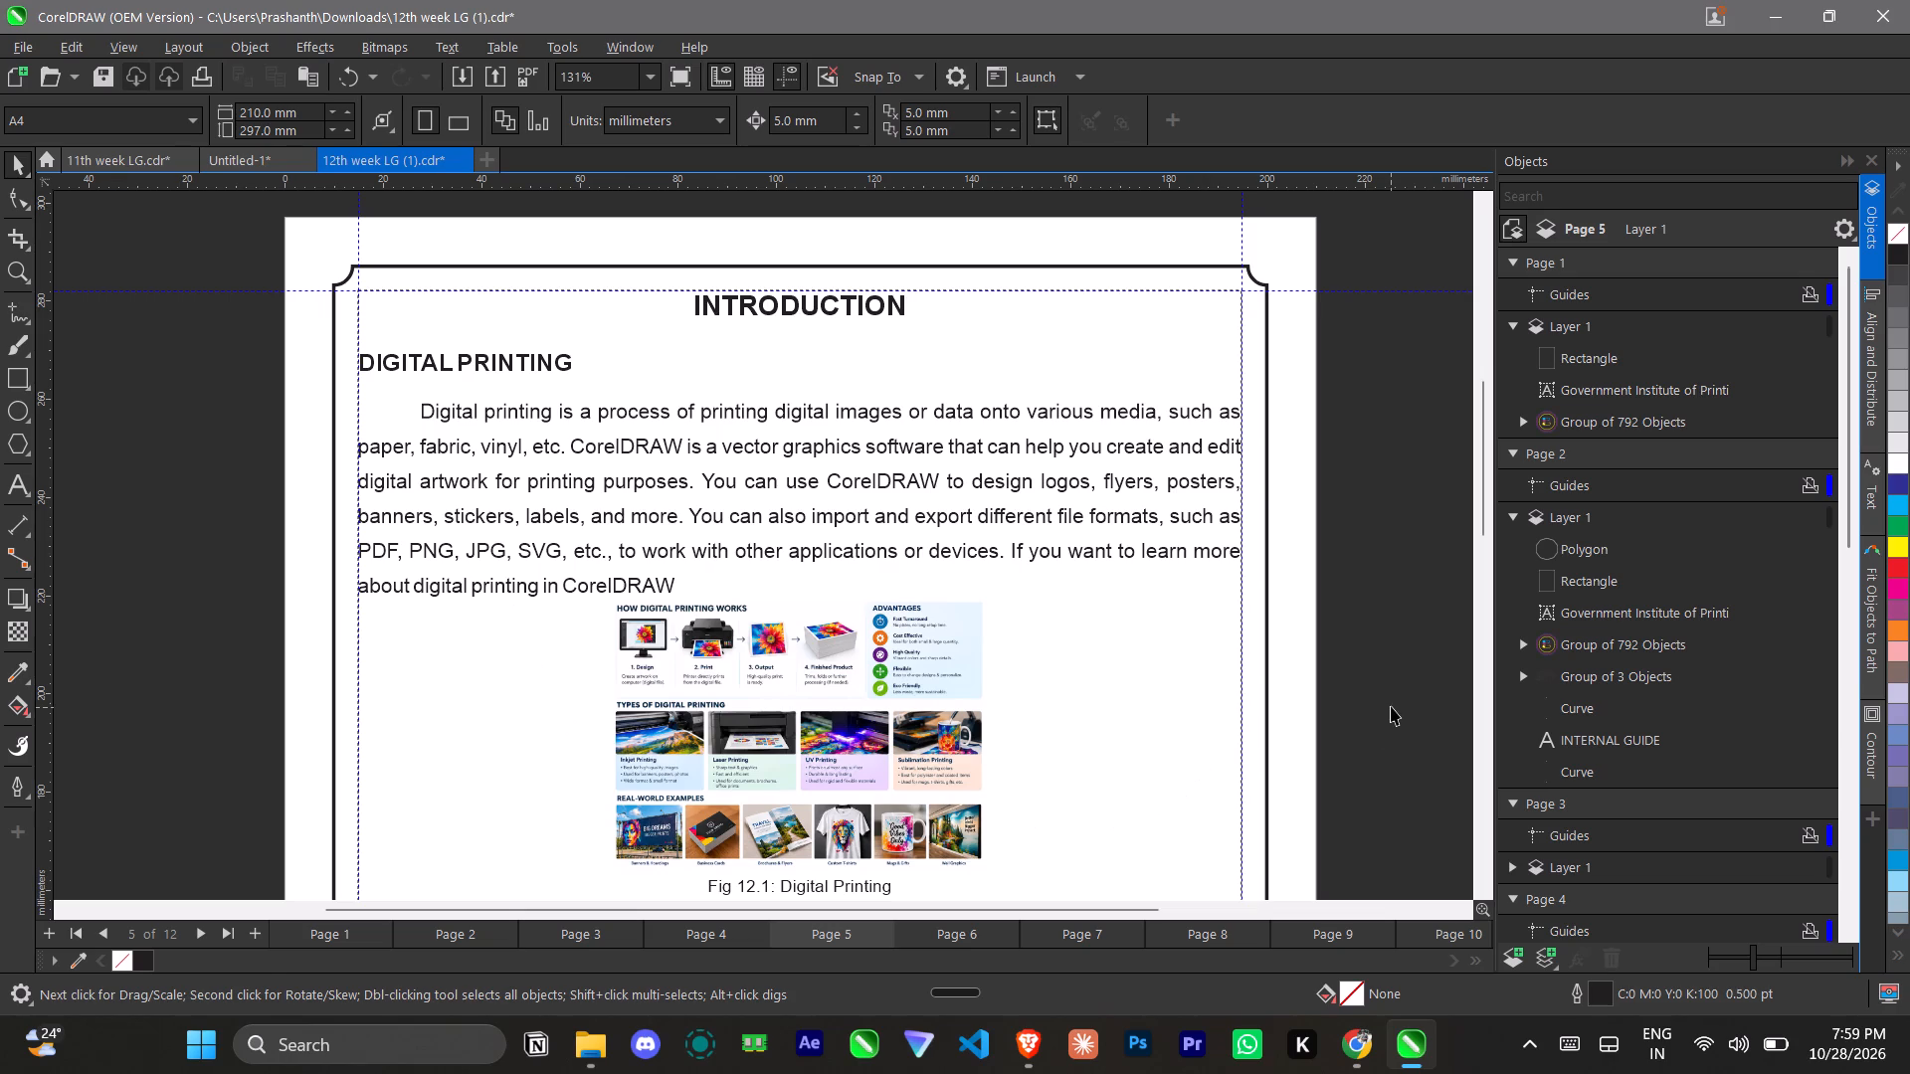
{"action": "middle_click_drag", "start_coordinate": [1391, 706], "coordinate": [1325, 405]}
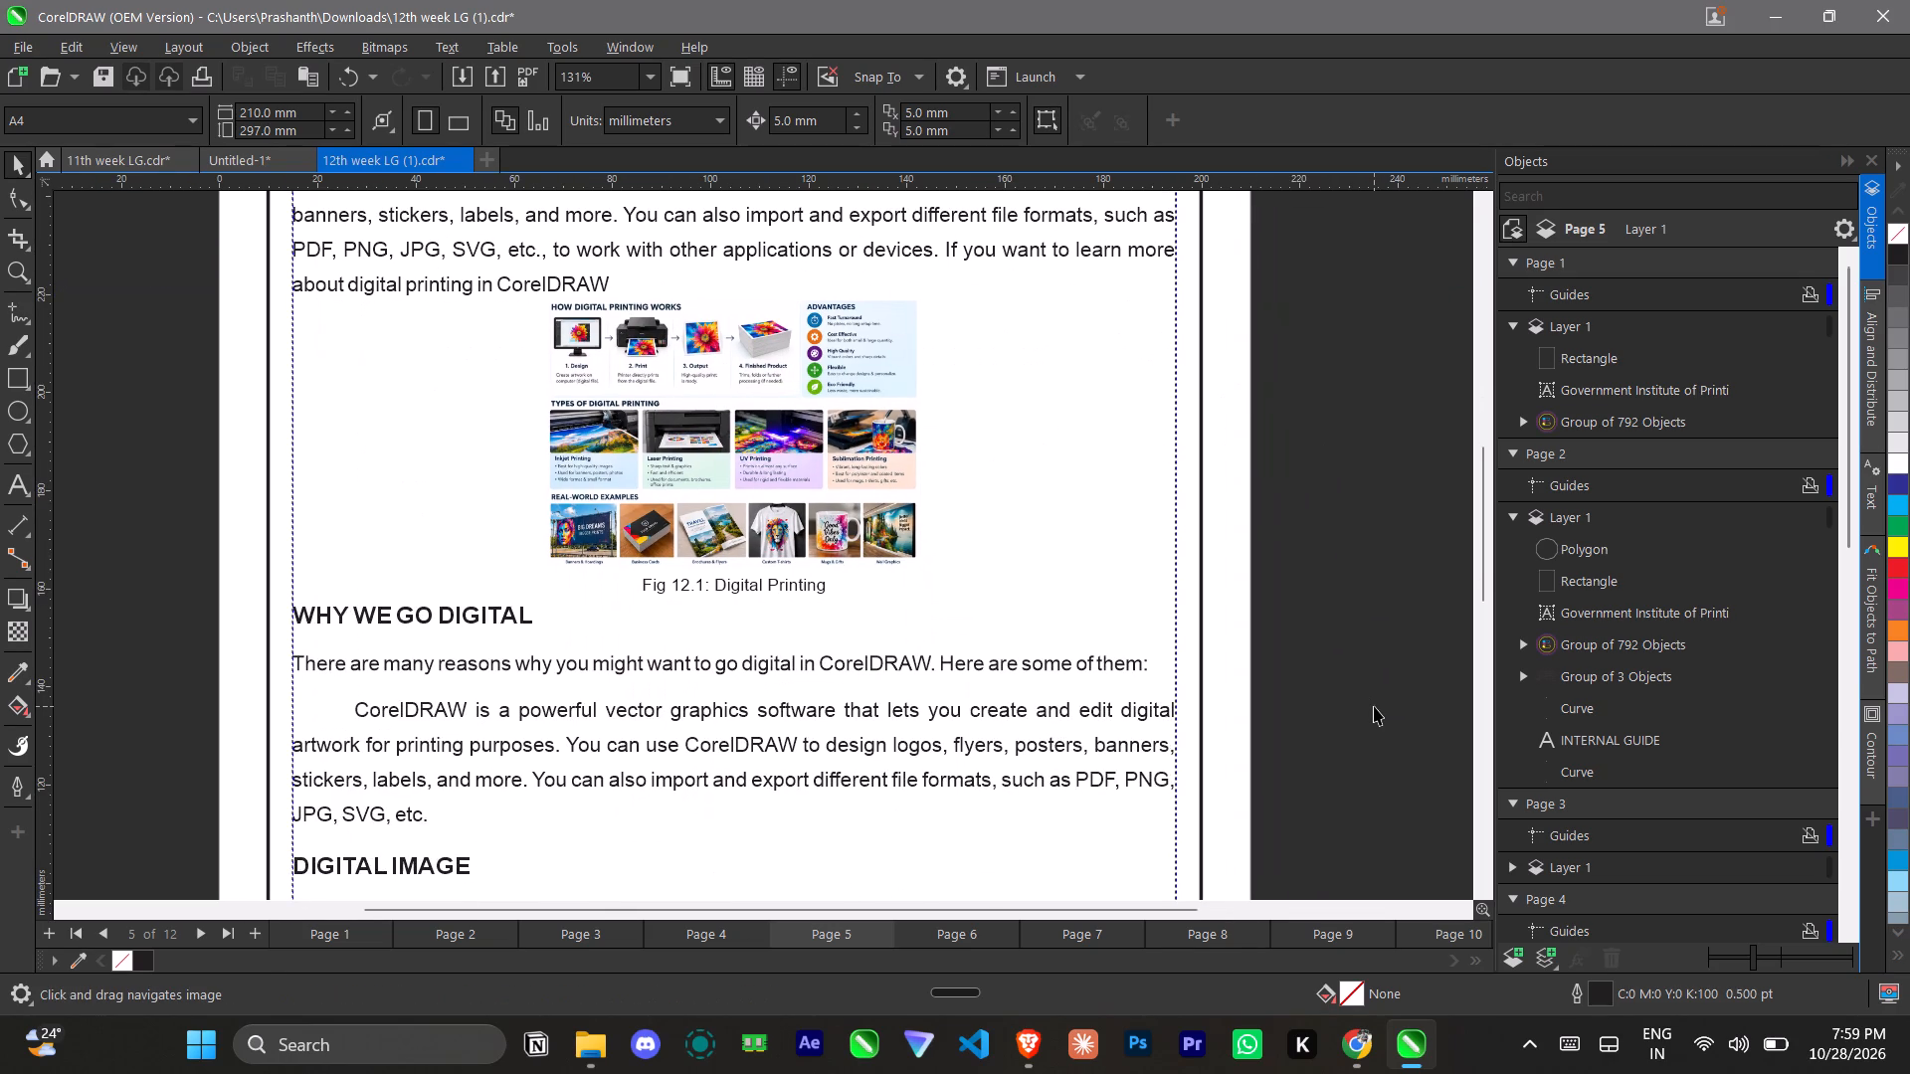
{"action": "middle_click_drag", "start_coordinate": [1364, 748], "coordinate": [1335, 575]}
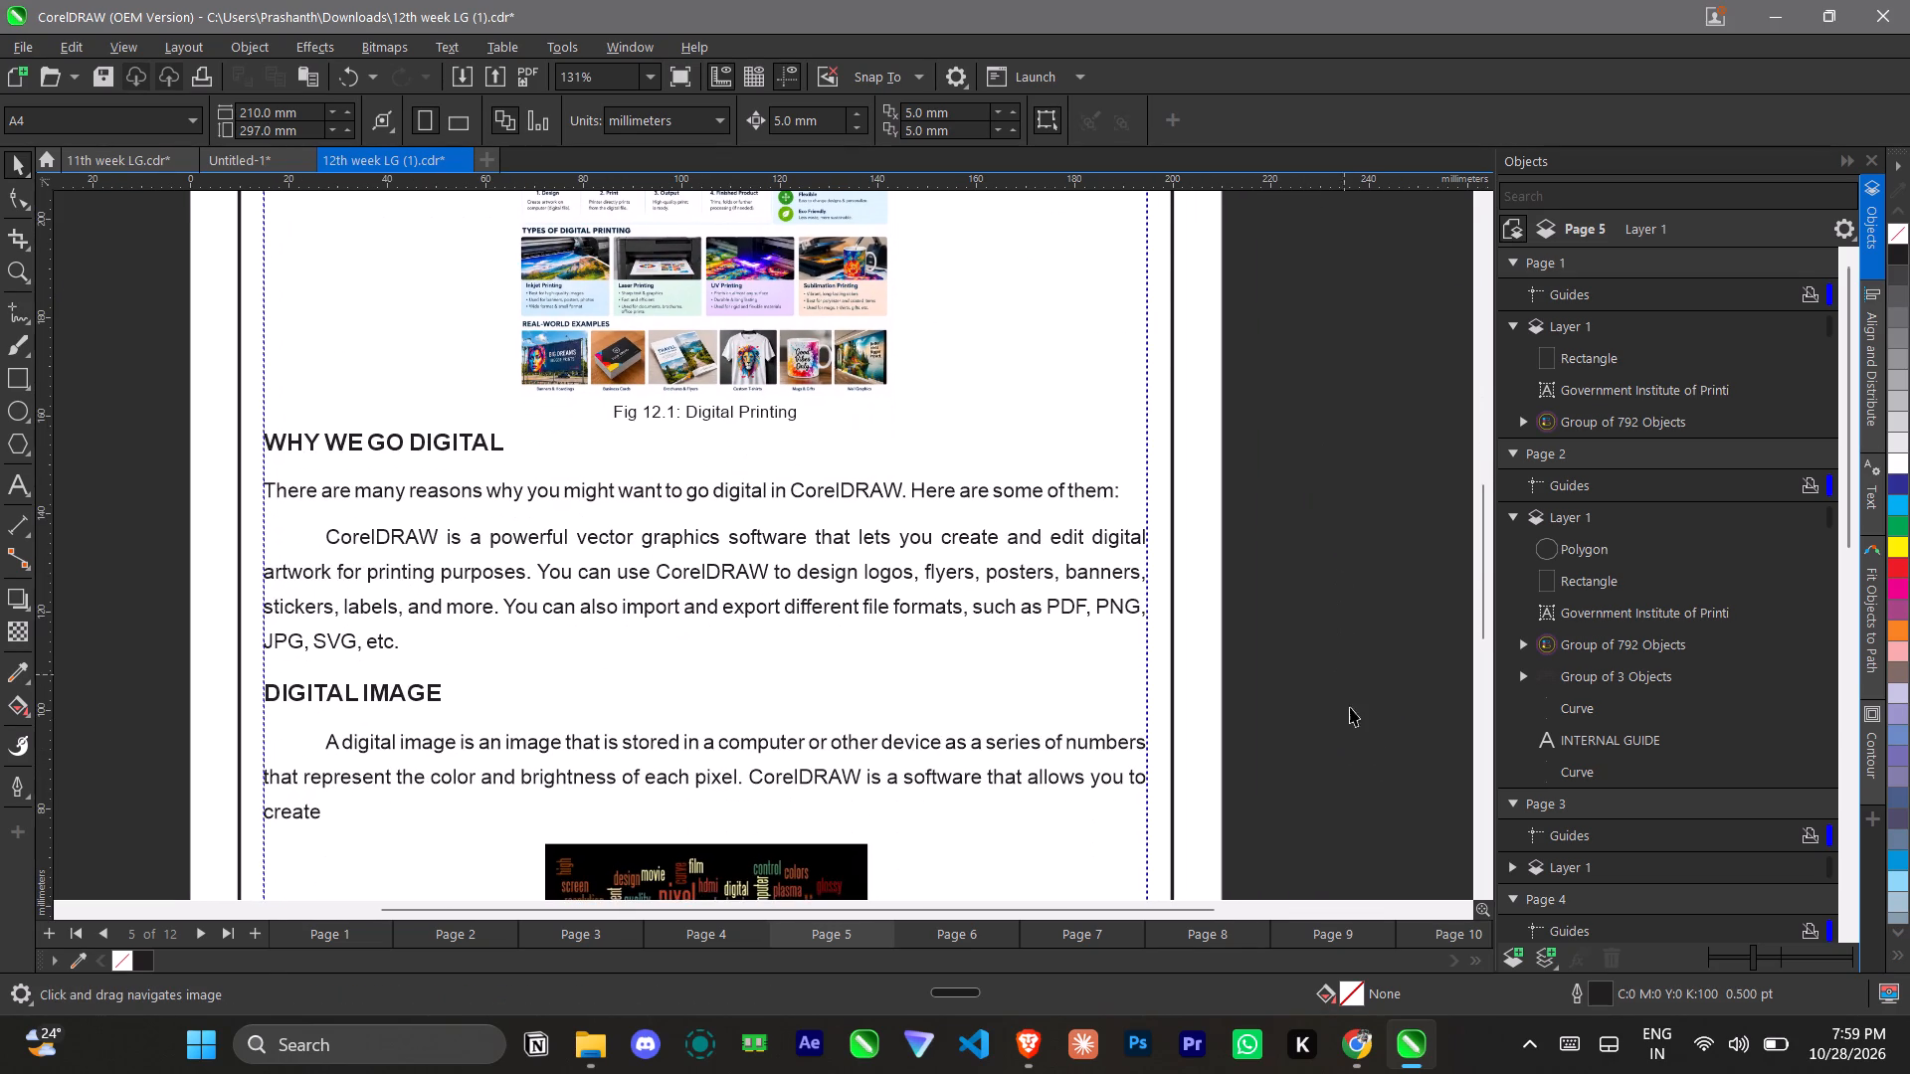
{"action": "middle_click_drag", "start_coordinate": [1355, 735], "coordinate": [1339, 588]}
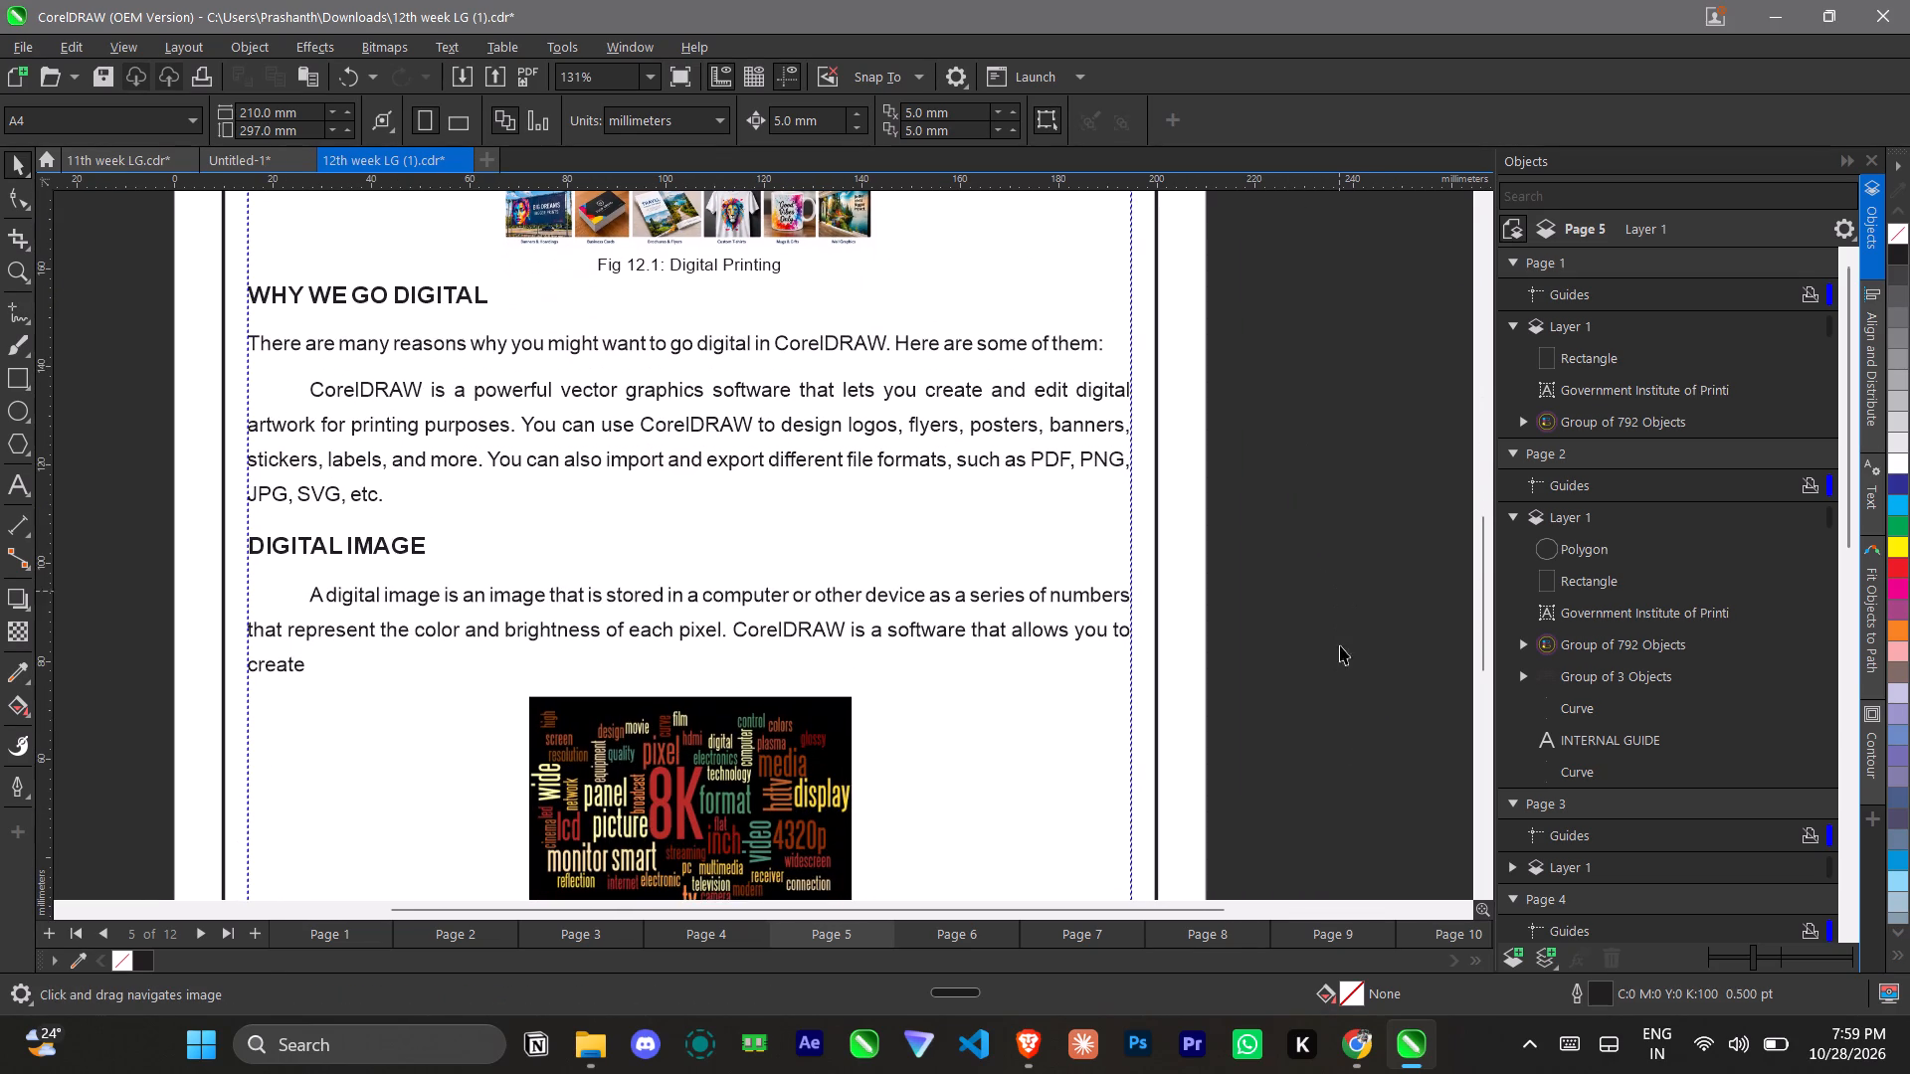
{"action": "middle_click_drag", "start_coordinate": [1349, 755], "coordinate": [1334, 548]}
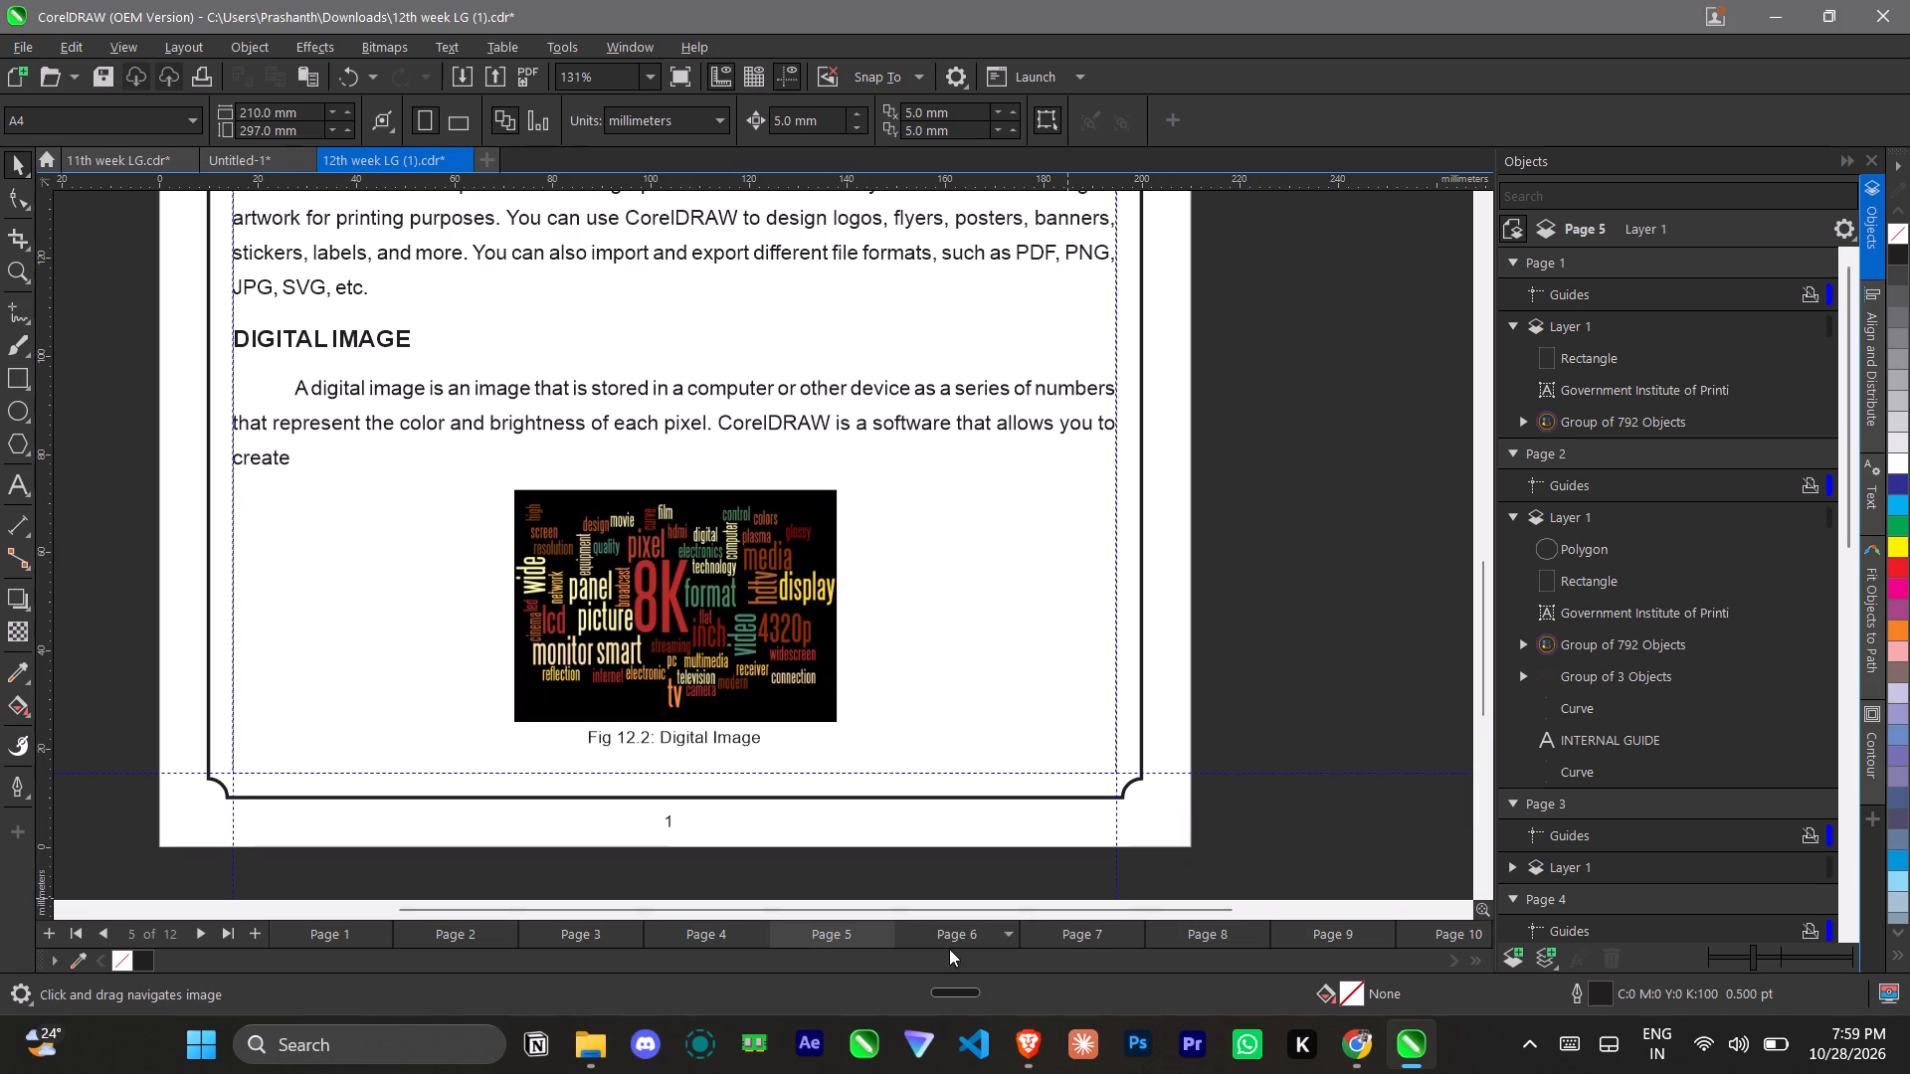
{"action": "left_click", "coordinate": [949, 934]}
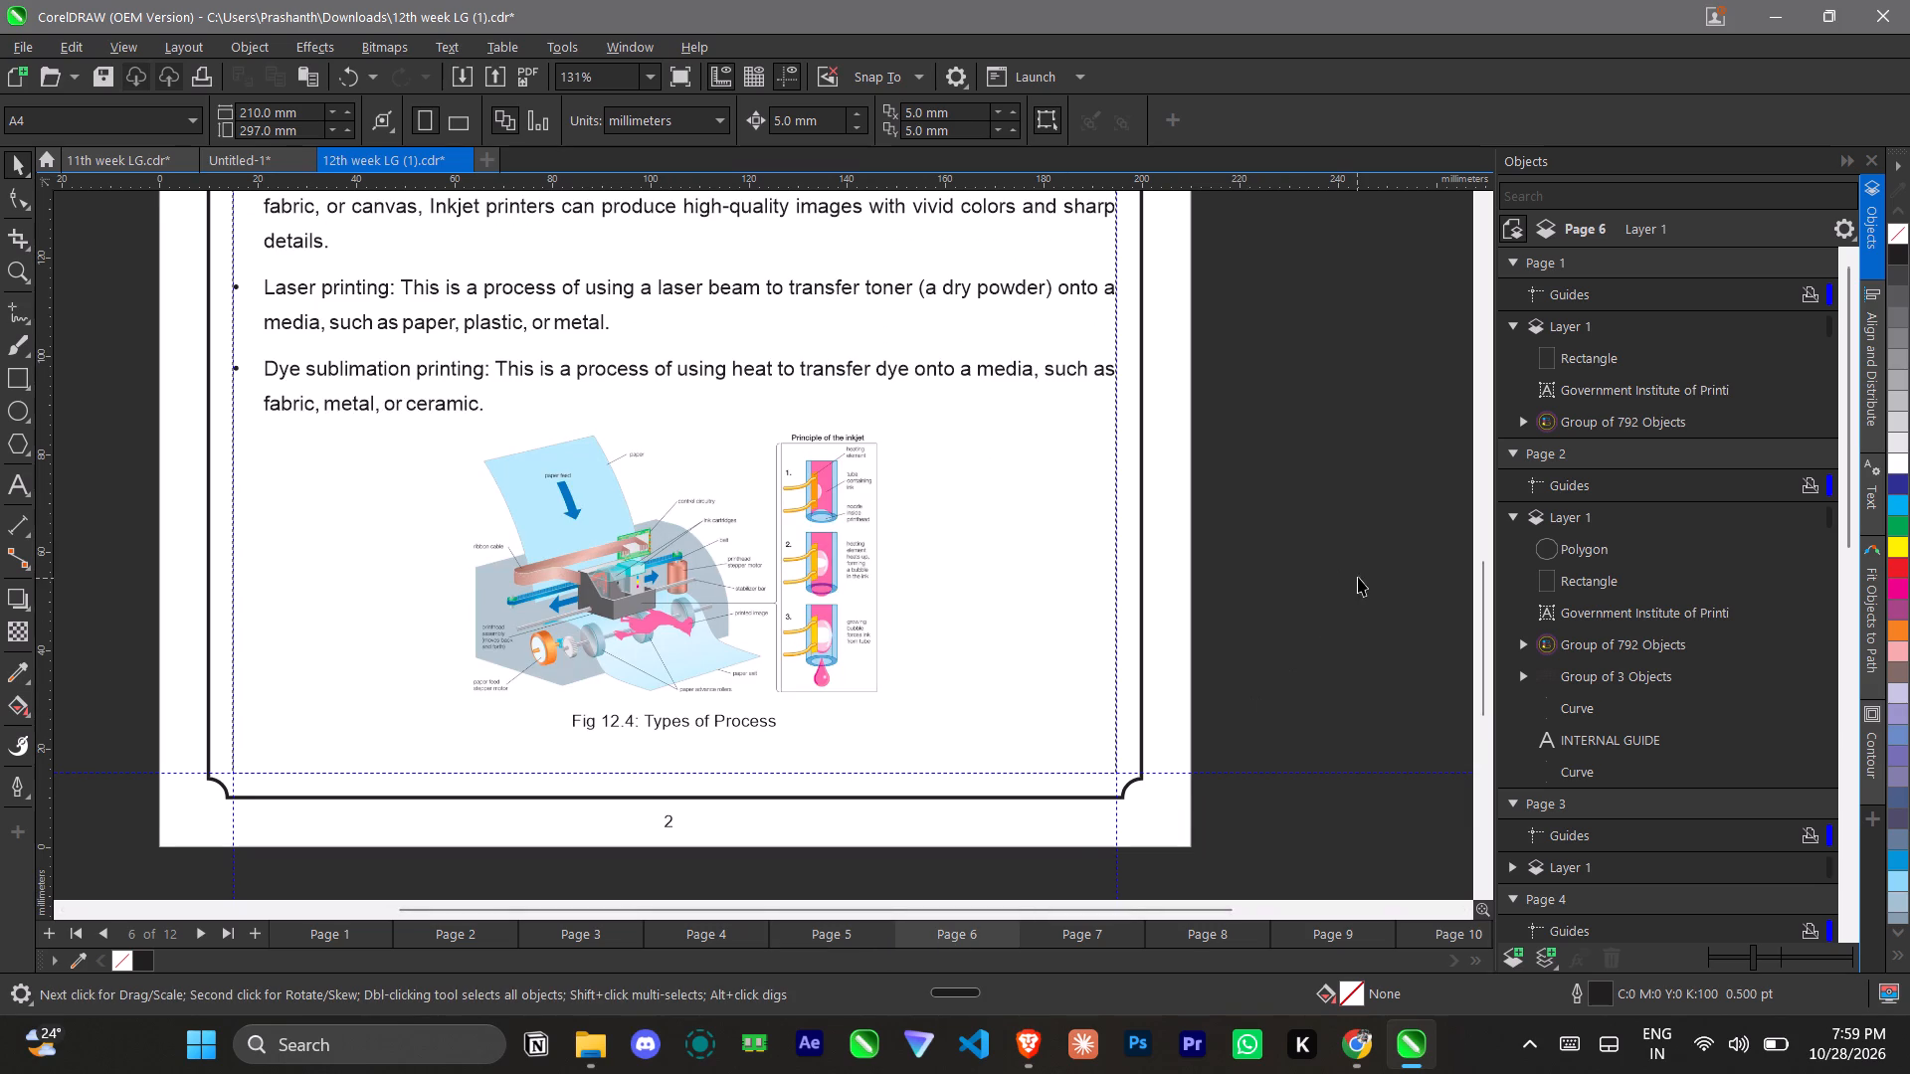
{"action": "middle_click_drag", "start_coordinate": [1364, 604], "coordinate": [1436, 816]}
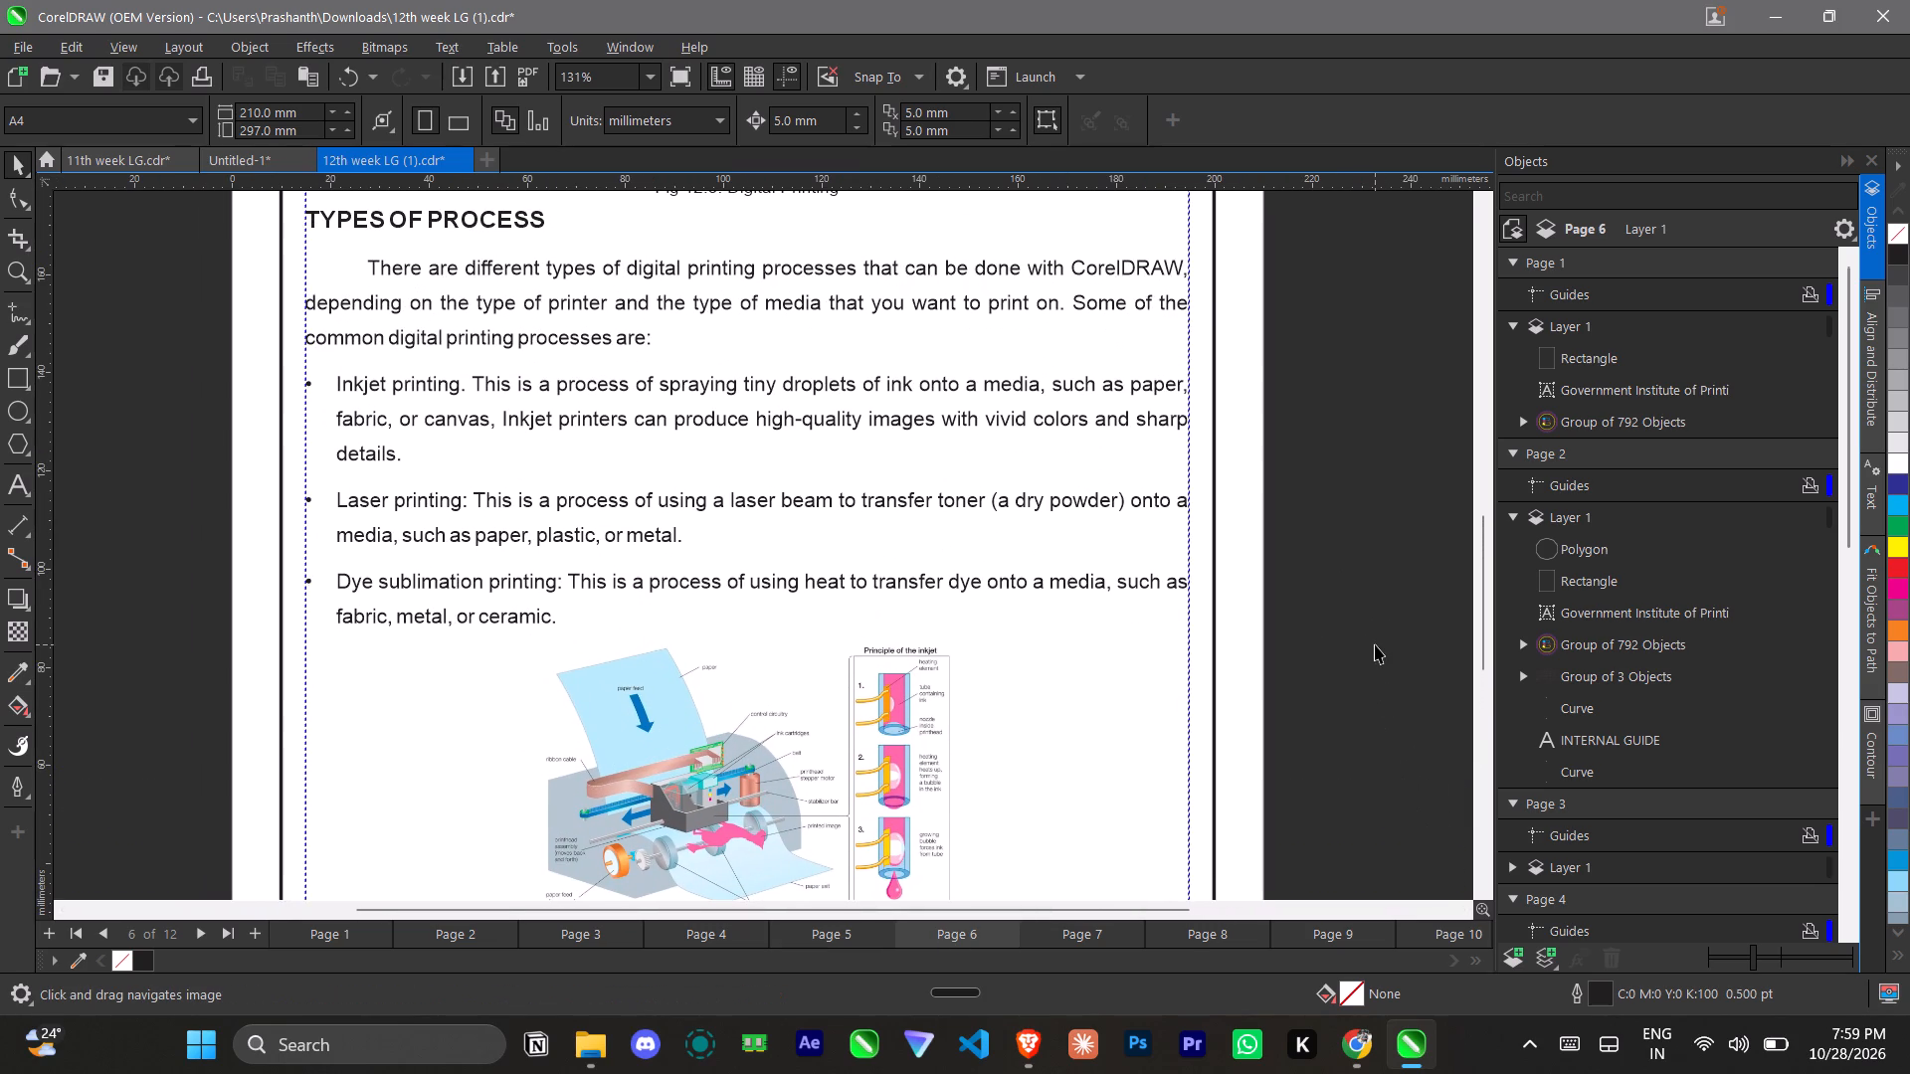
{"action": "middle_click_drag", "start_coordinate": [1375, 673], "coordinate": [1399, 799]}
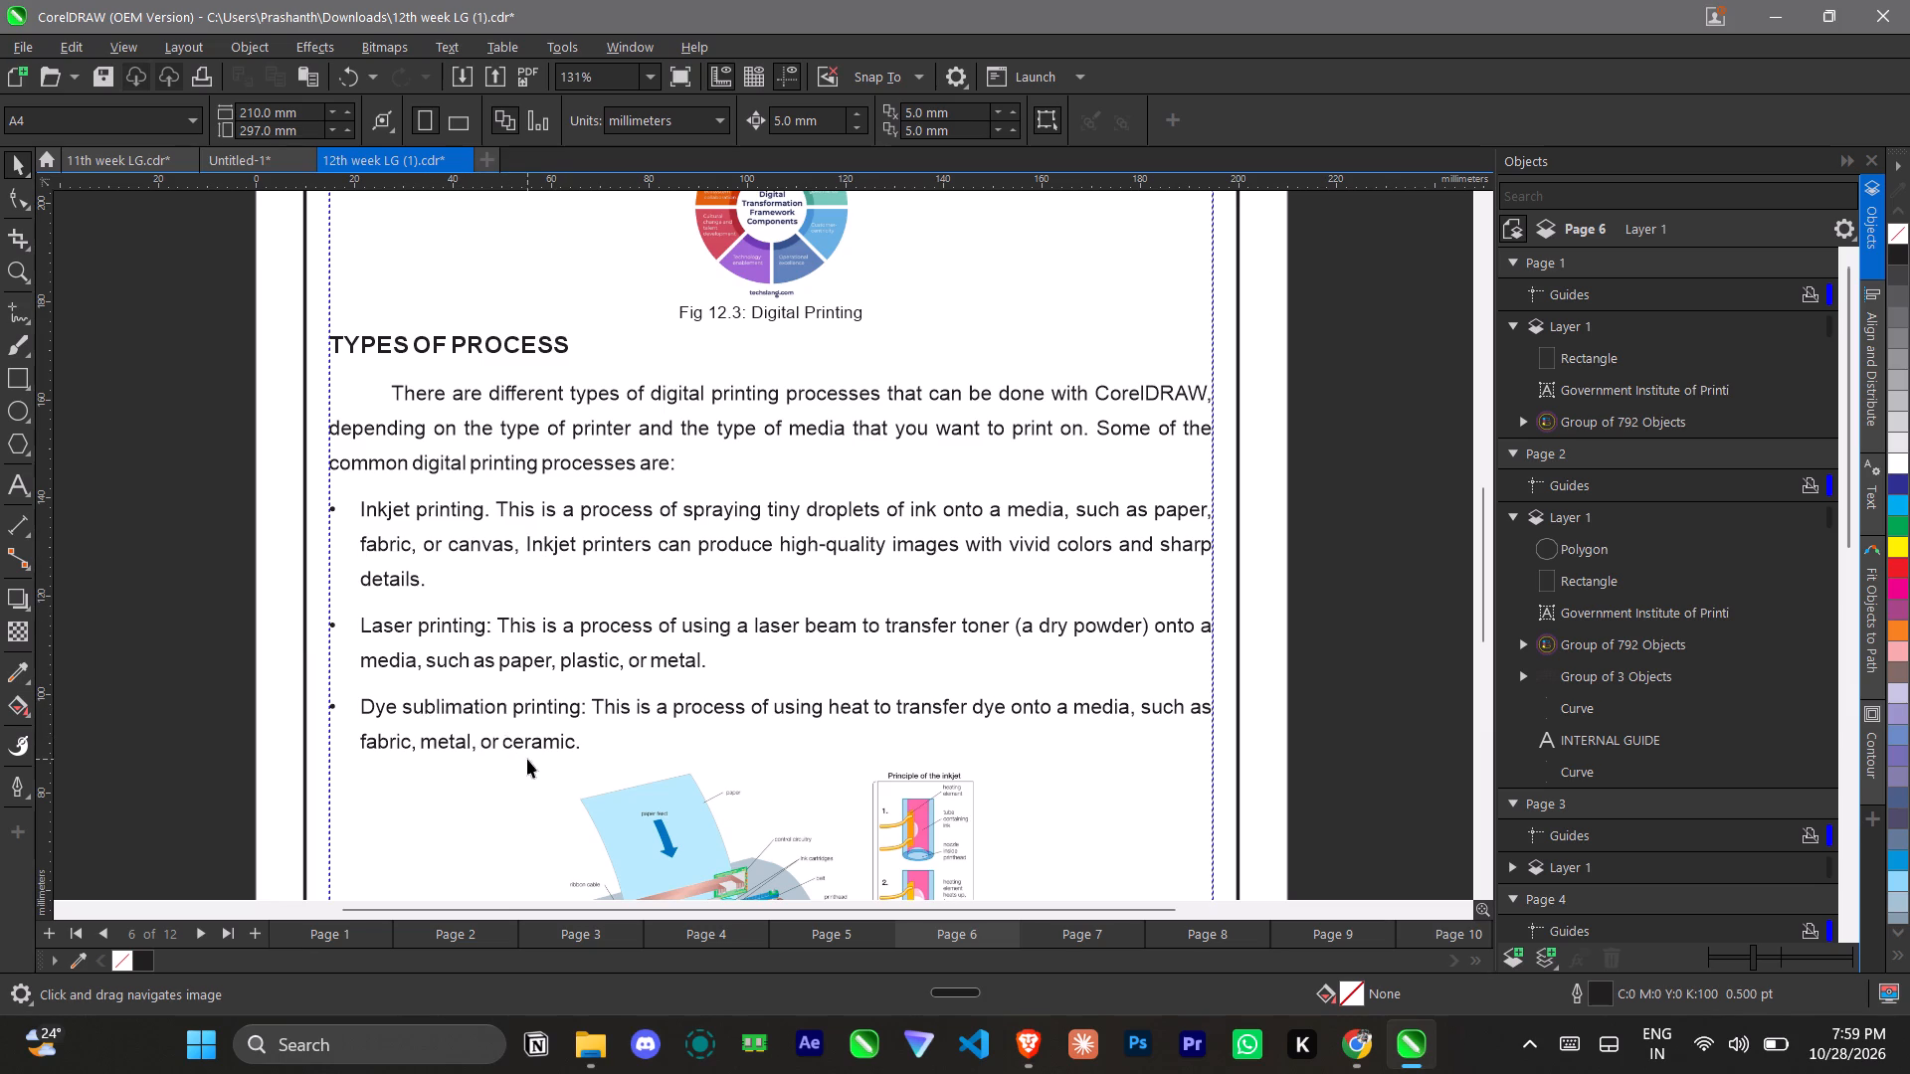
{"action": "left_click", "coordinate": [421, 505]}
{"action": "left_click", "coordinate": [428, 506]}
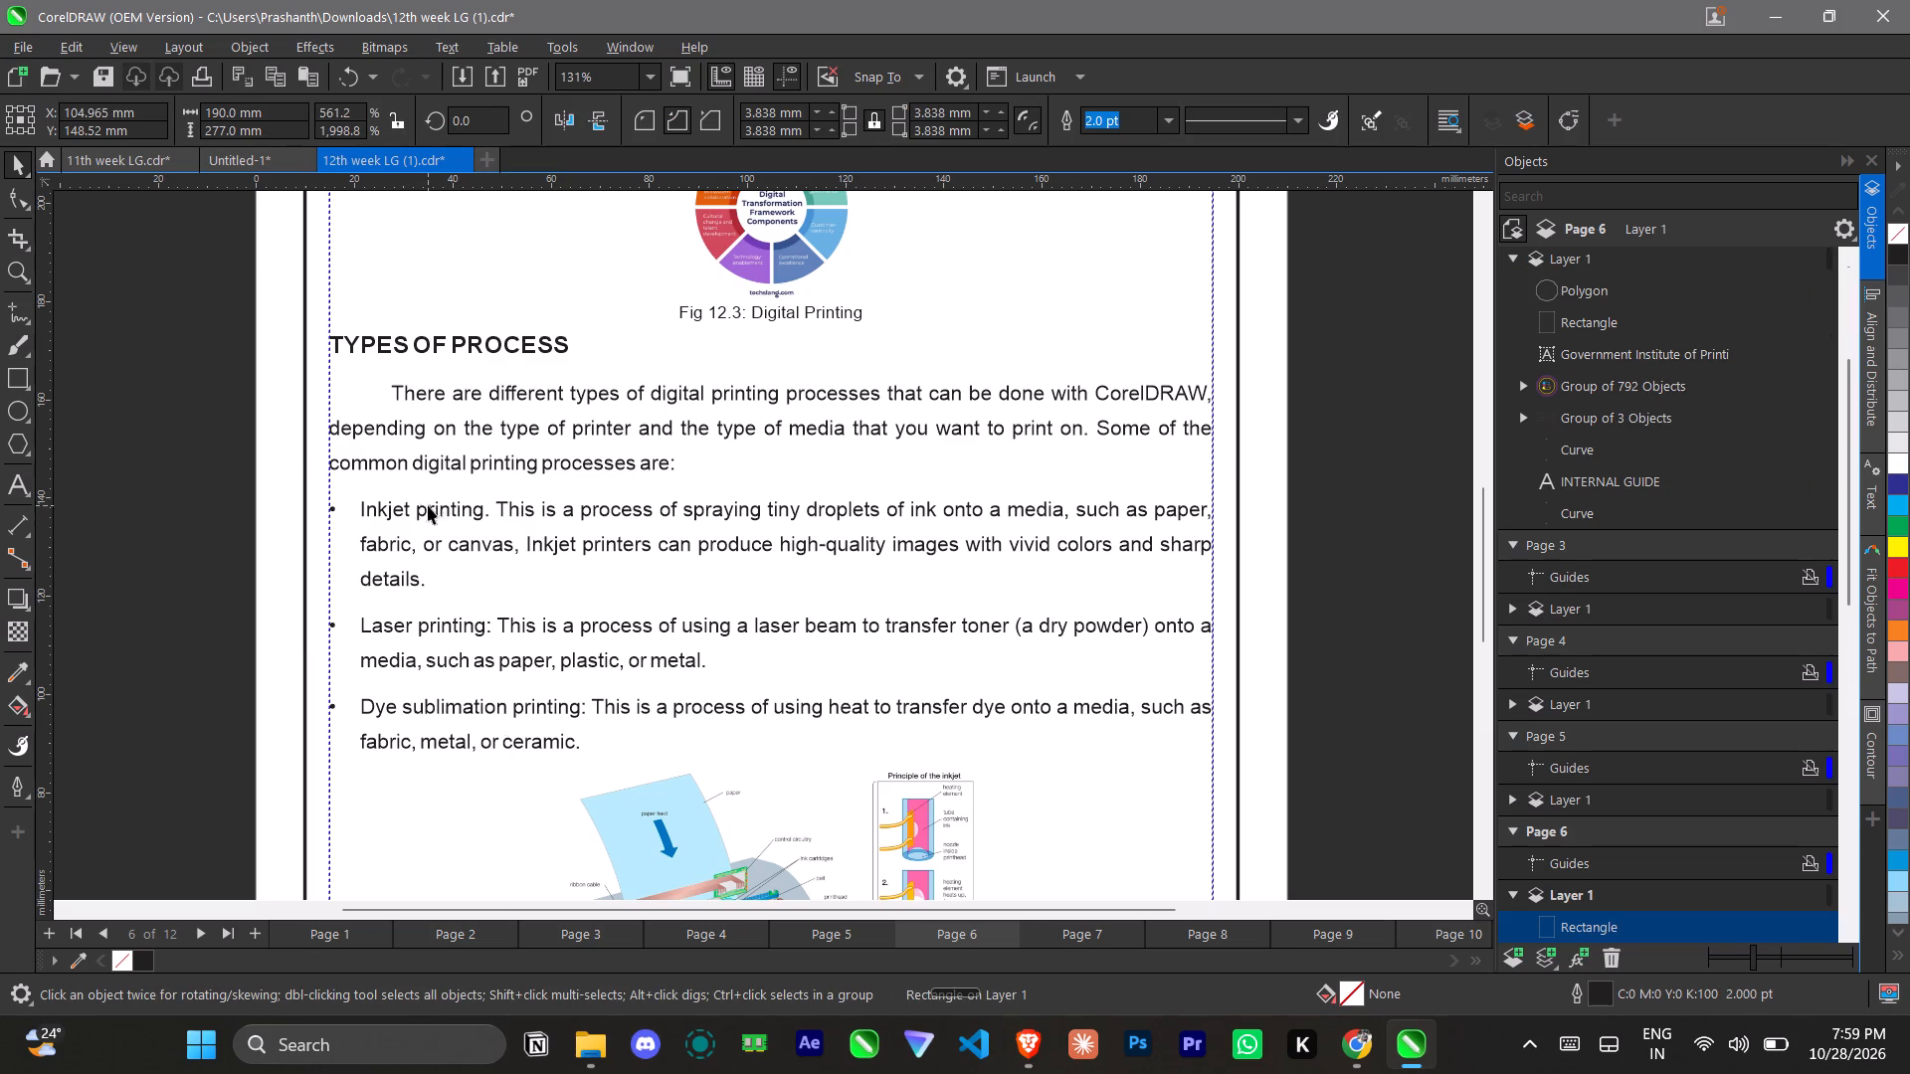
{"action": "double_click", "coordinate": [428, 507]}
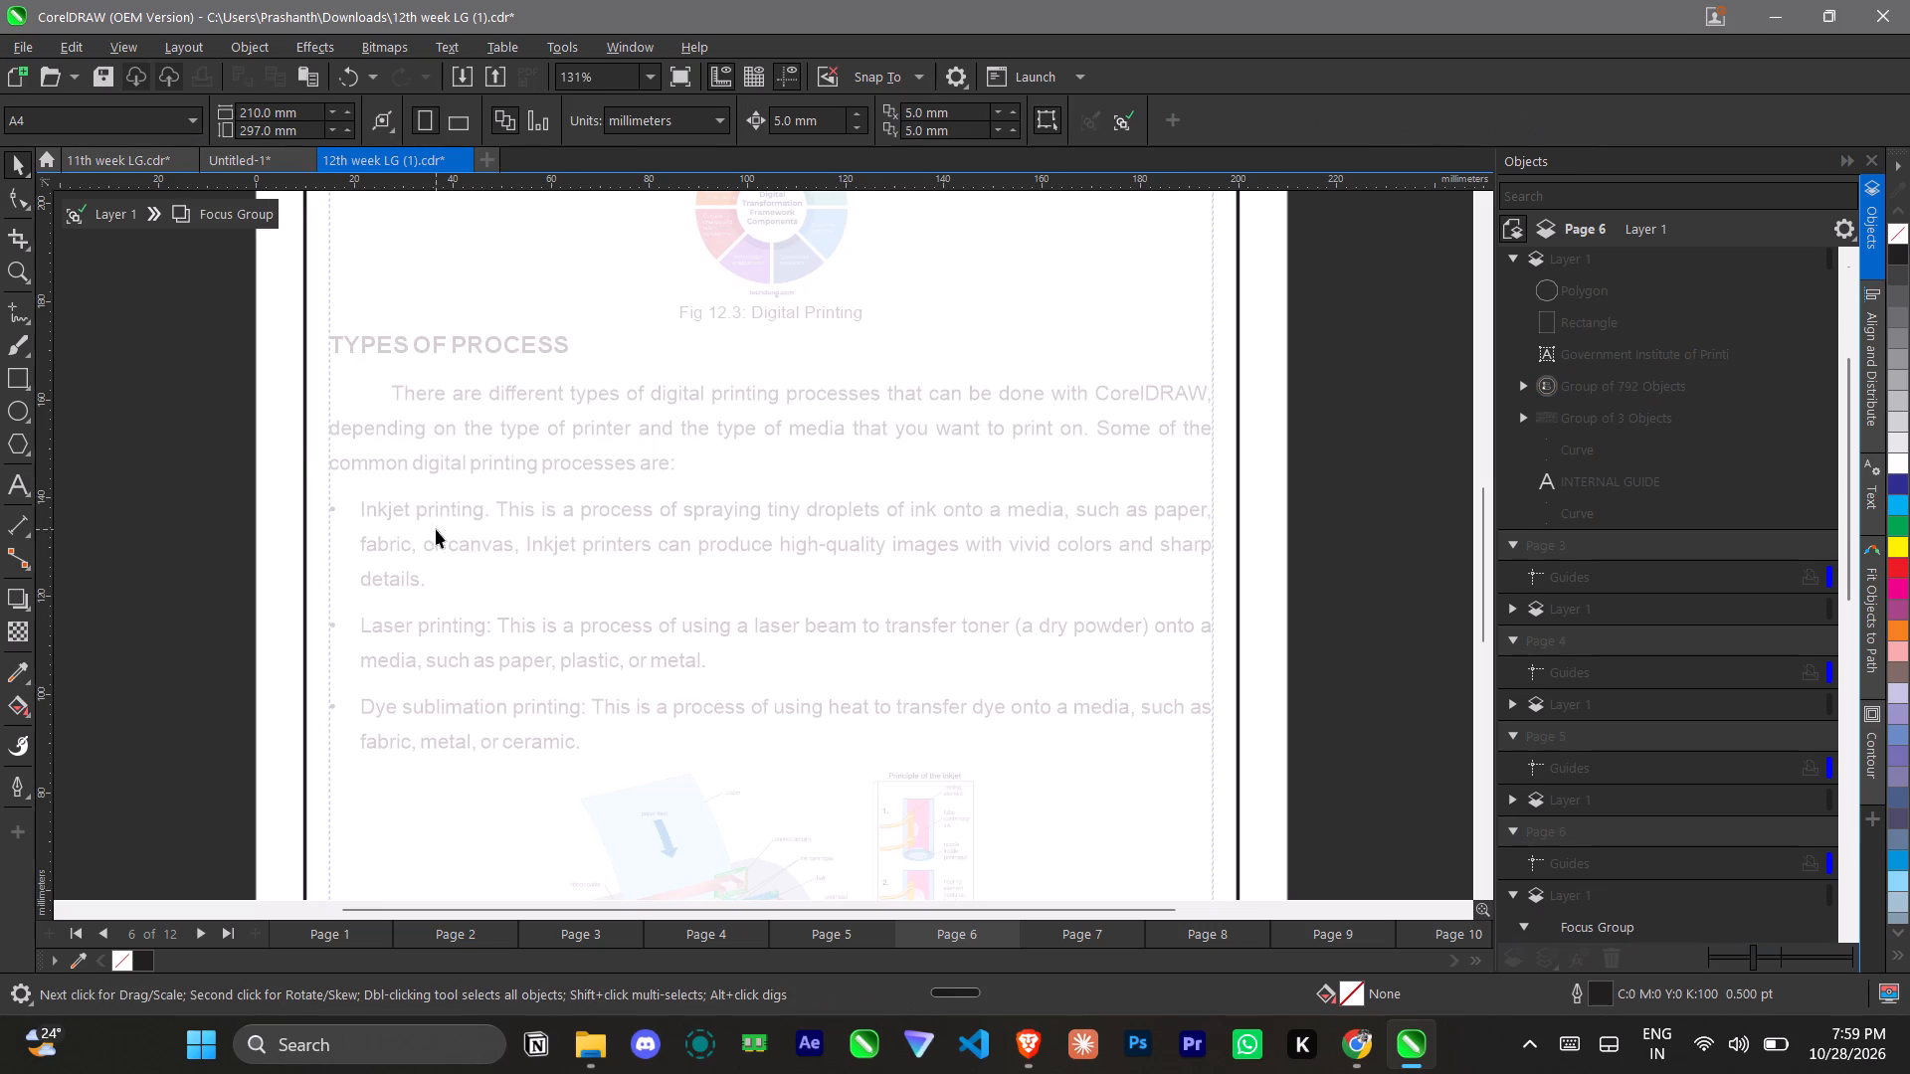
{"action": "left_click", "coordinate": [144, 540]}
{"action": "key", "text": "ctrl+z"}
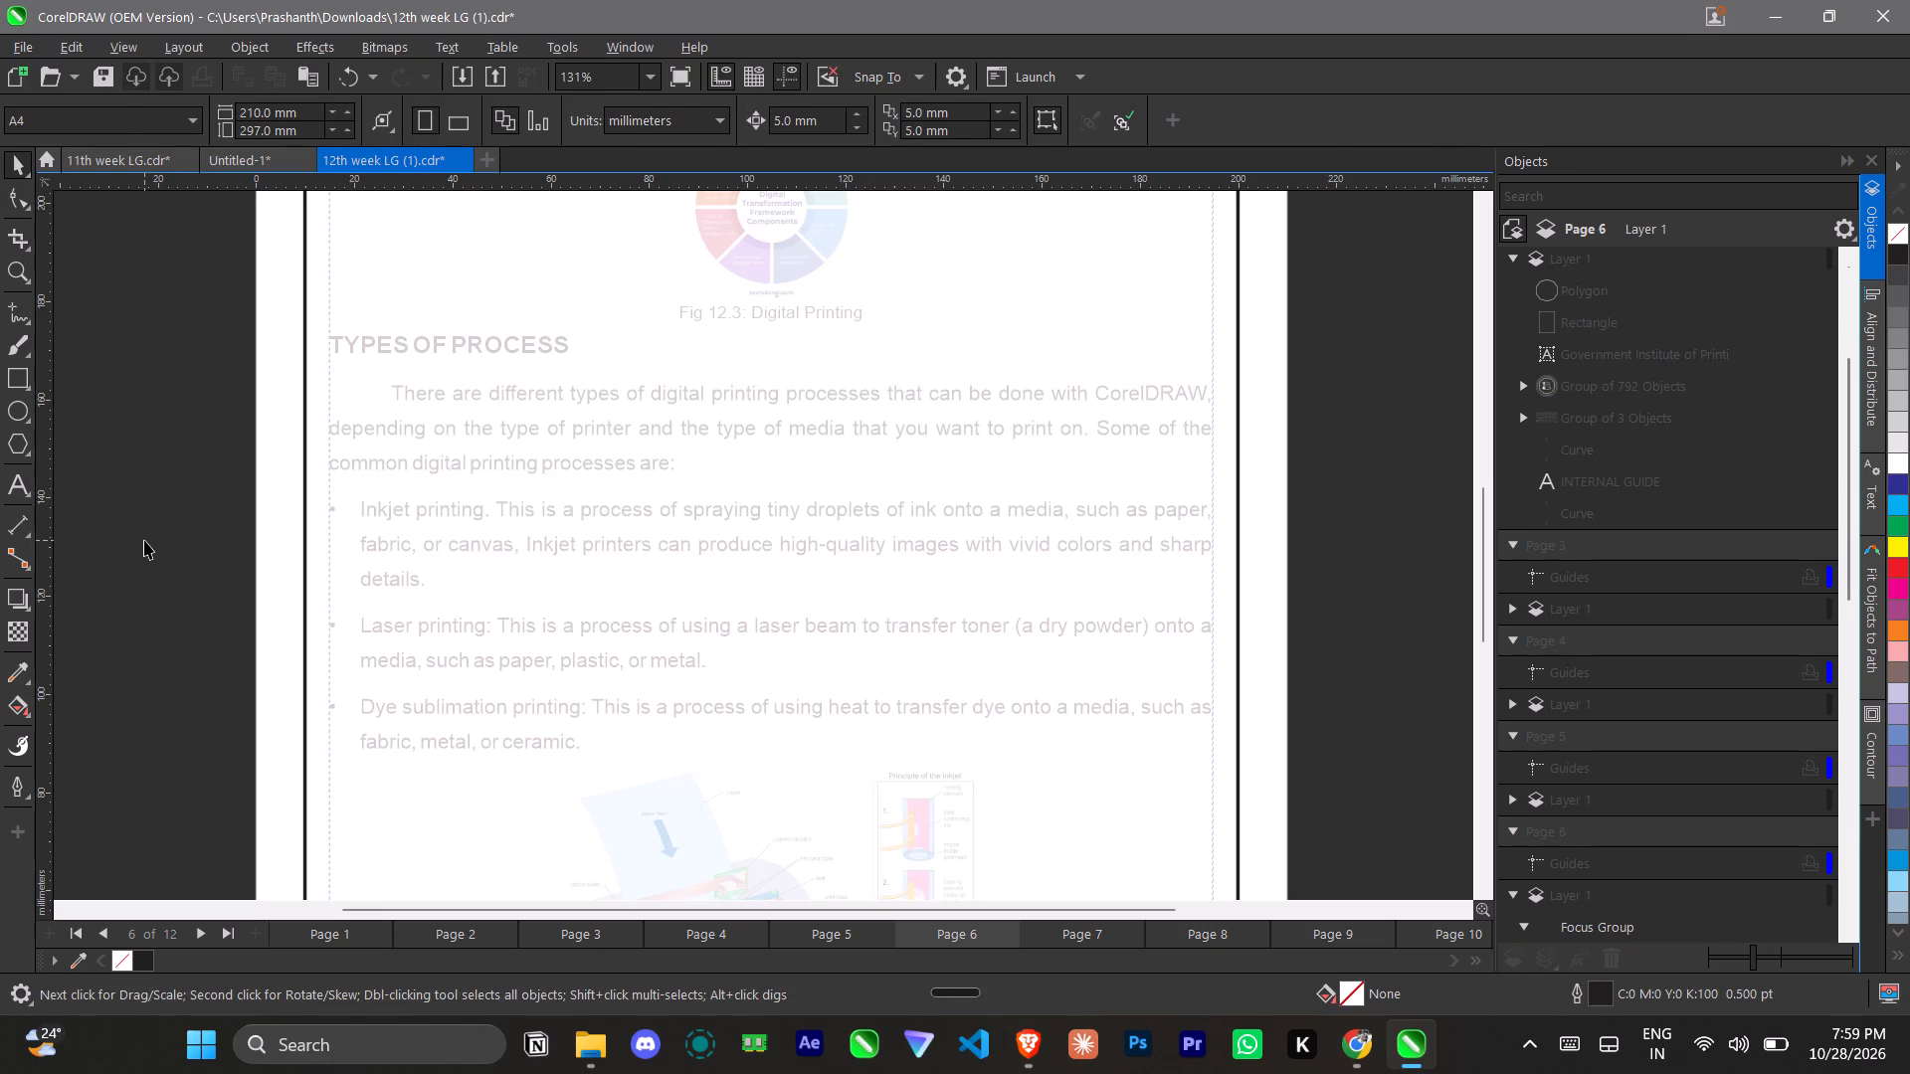
Capitalise page 6's Types of Process bullet headings to read "Inkjet Printing", "Laser Printing" and "Dye Sublimation Printing".
{"action": "left_click", "coordinate": [31, 473]}
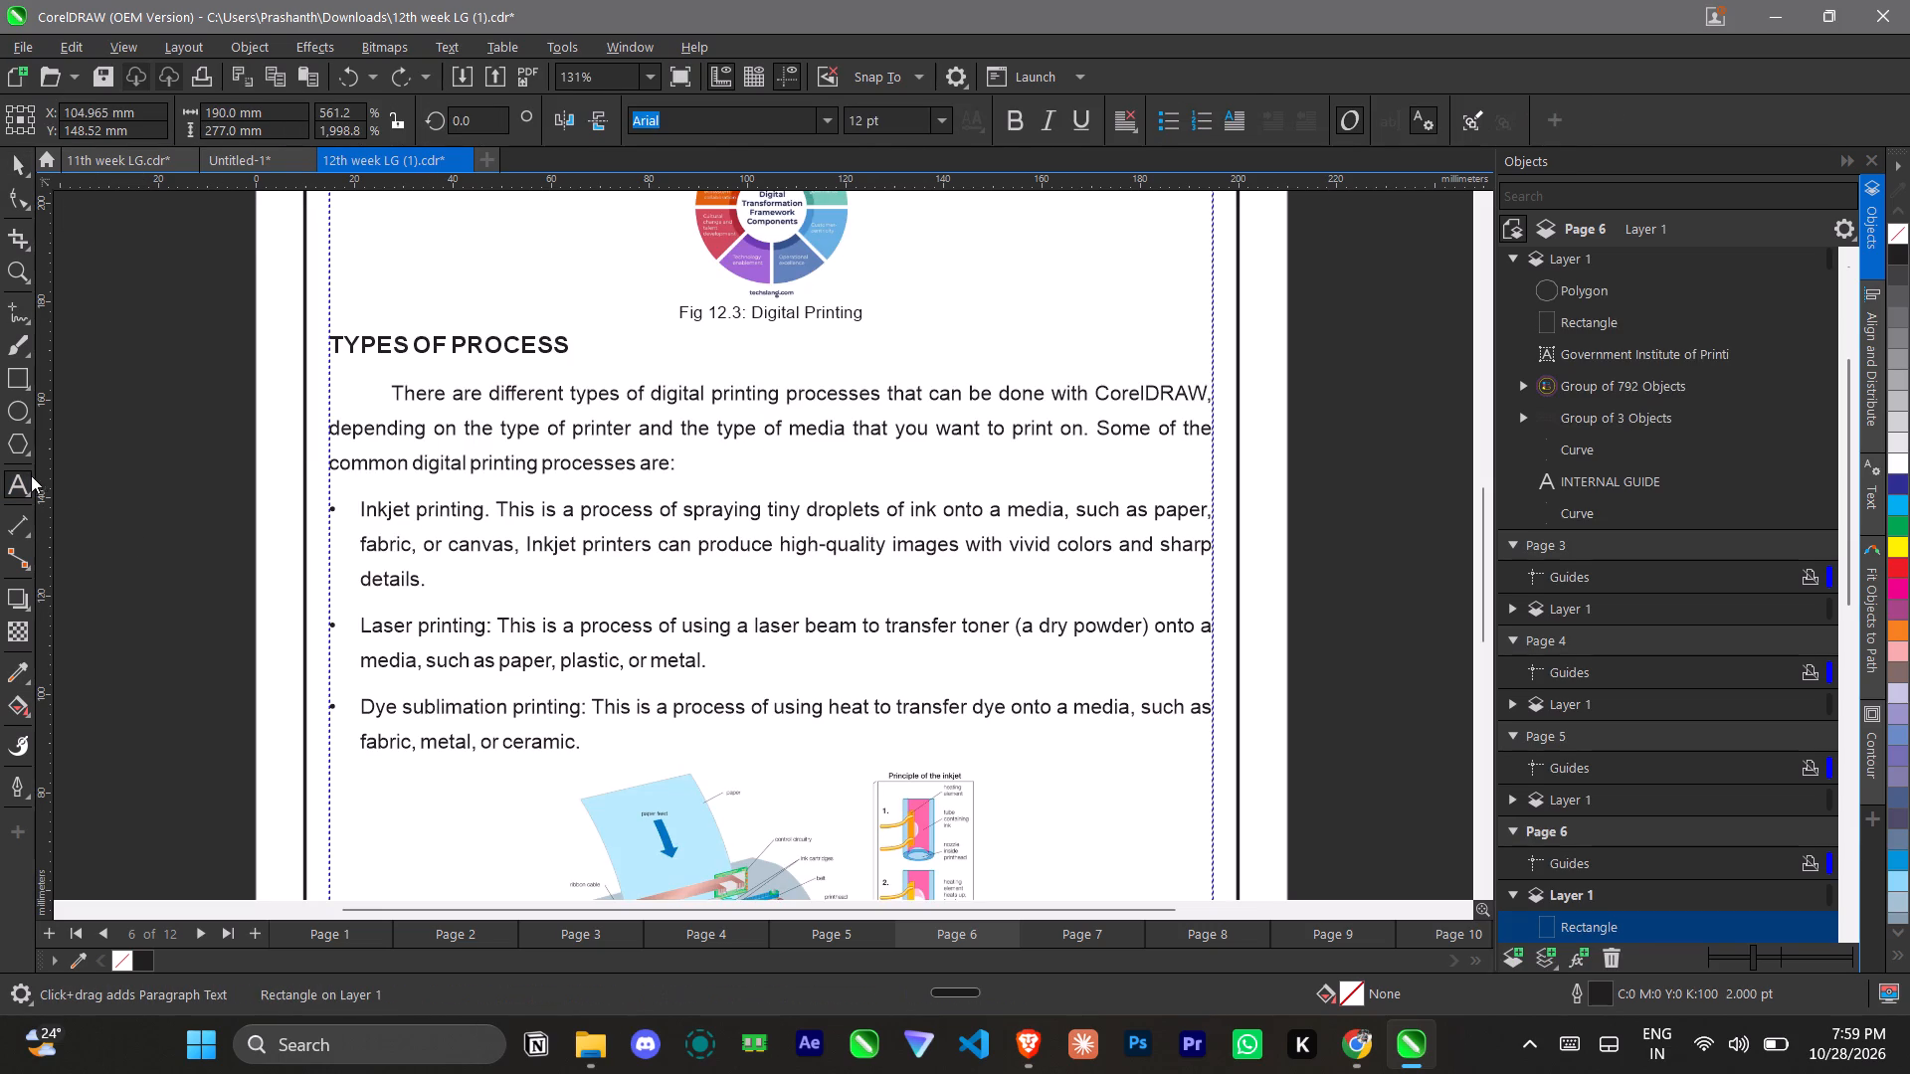
{"action": "left_click", "coordinate": [424, 508]}
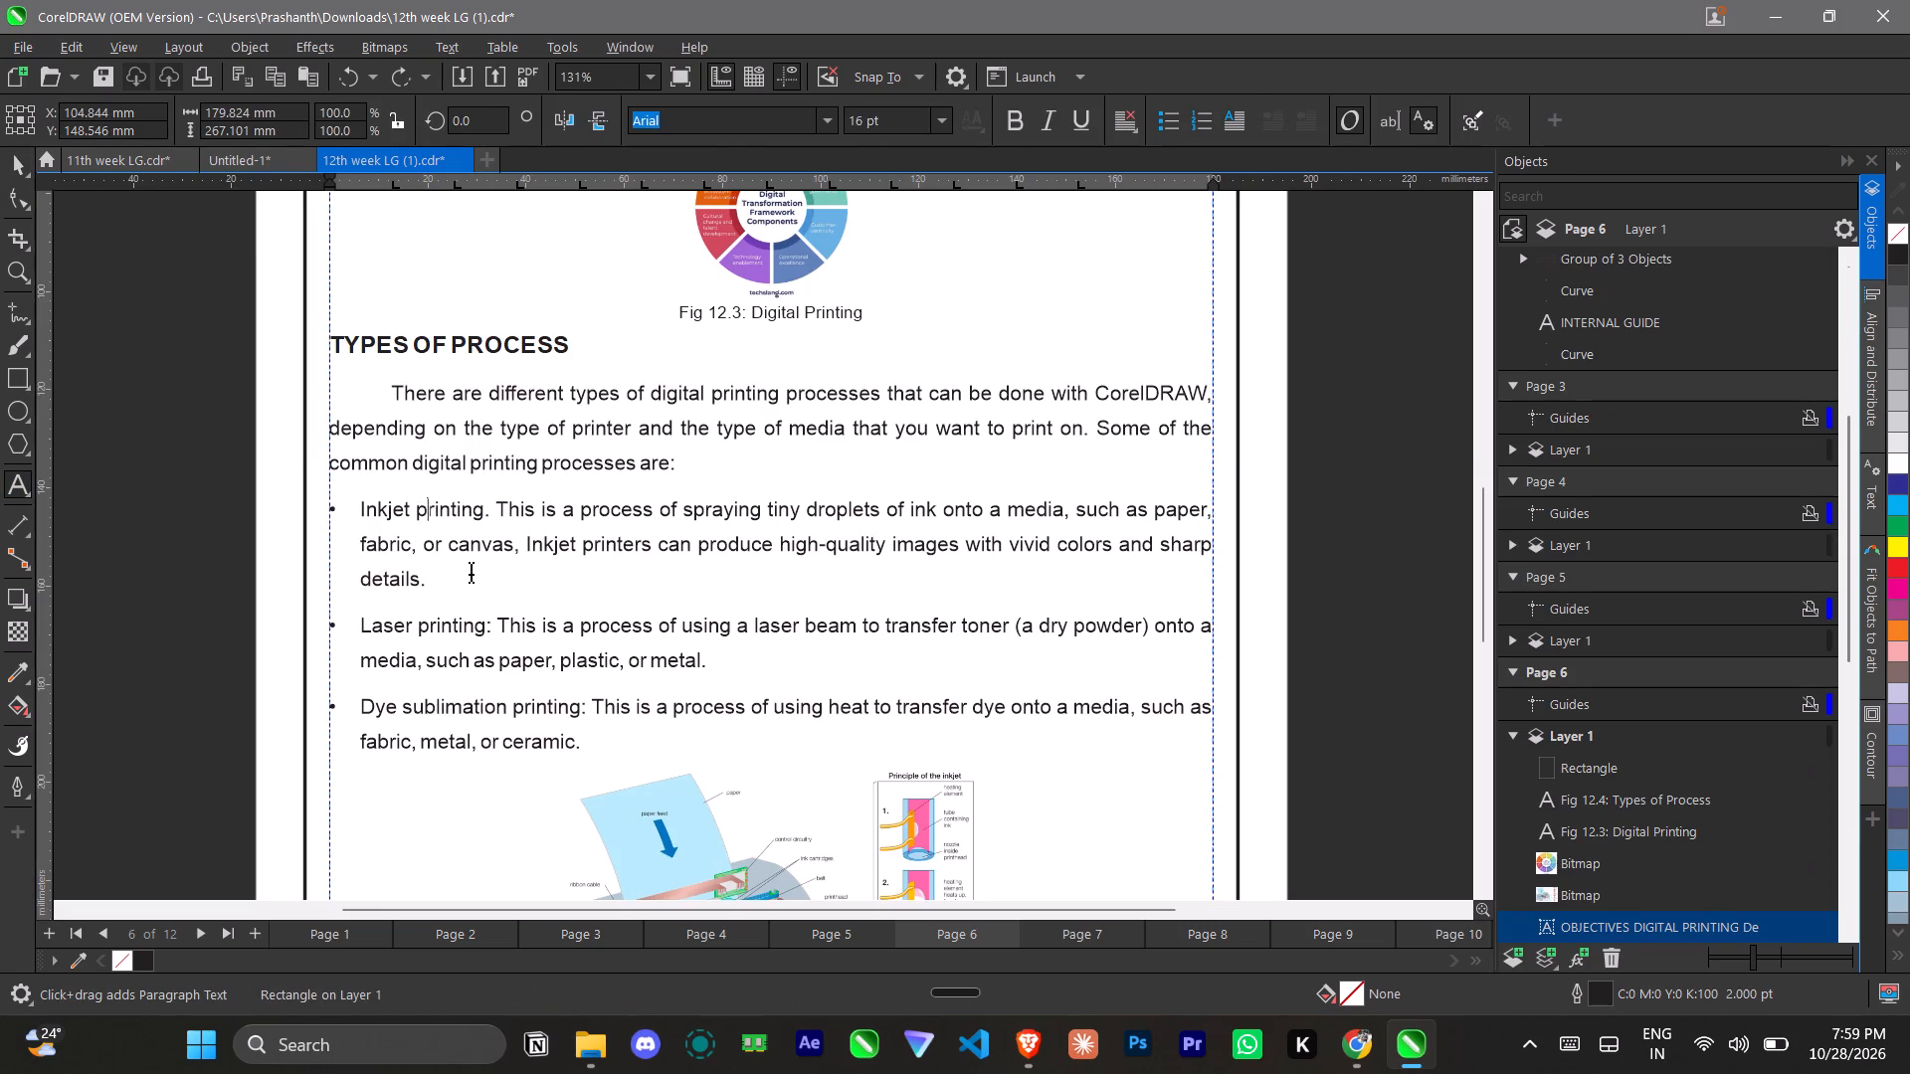
{"action": "key", "text": "BackSpace"}
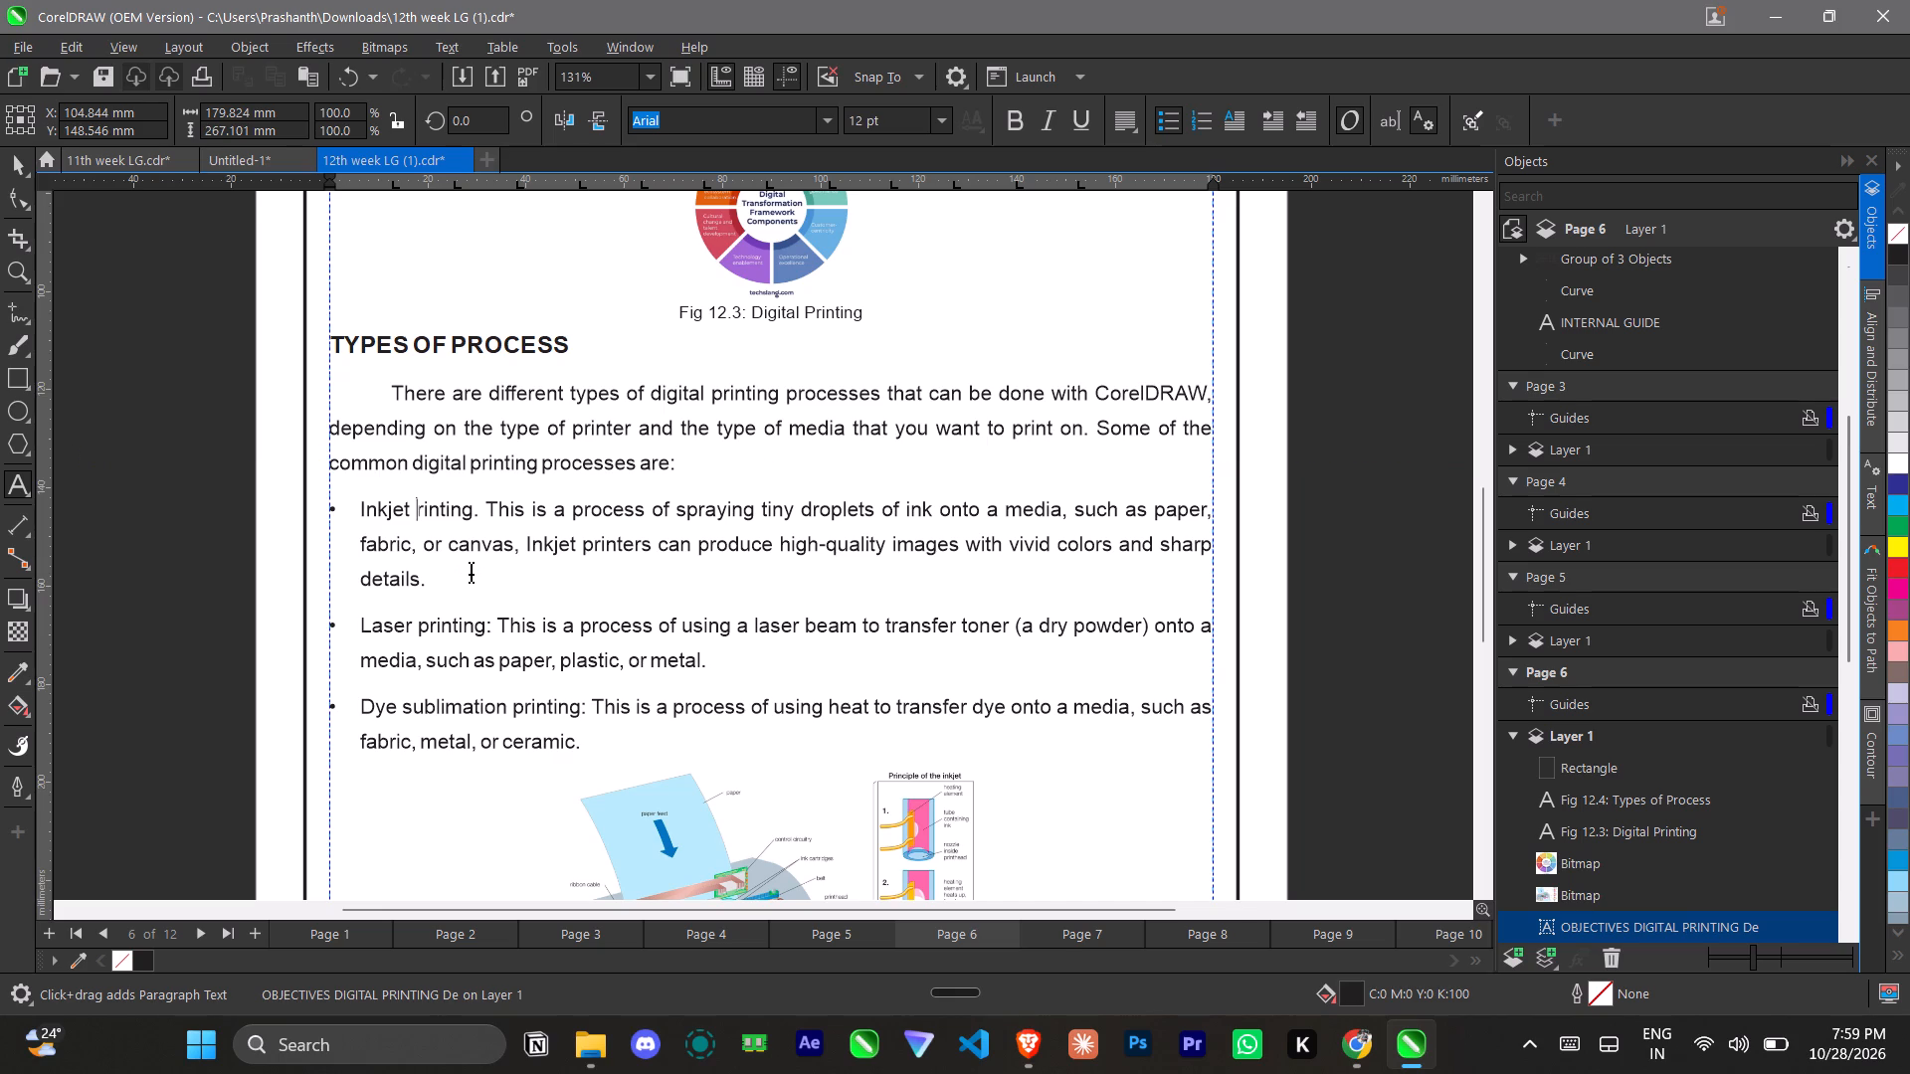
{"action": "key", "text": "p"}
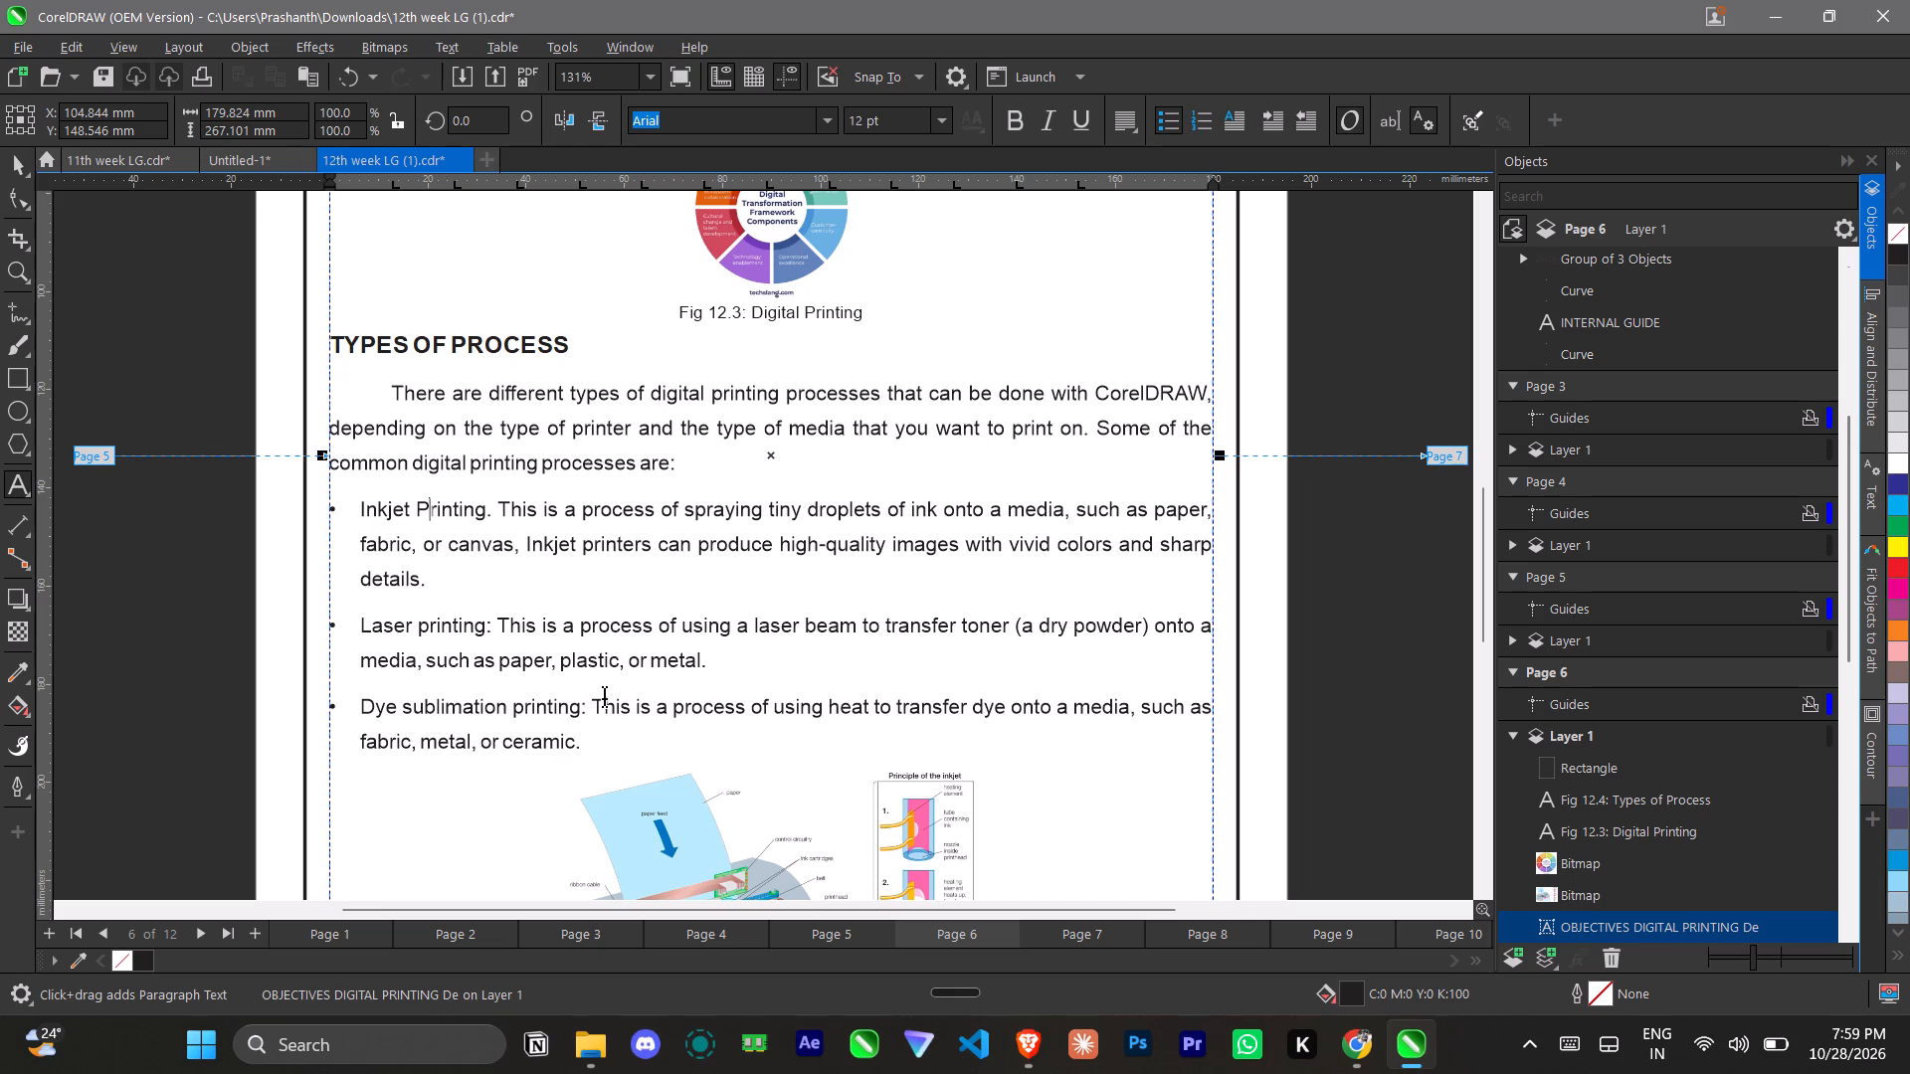
{"action": "left_click", "coordinate": [432, 627]}
{"action": "key", "text": "BackSpace"}
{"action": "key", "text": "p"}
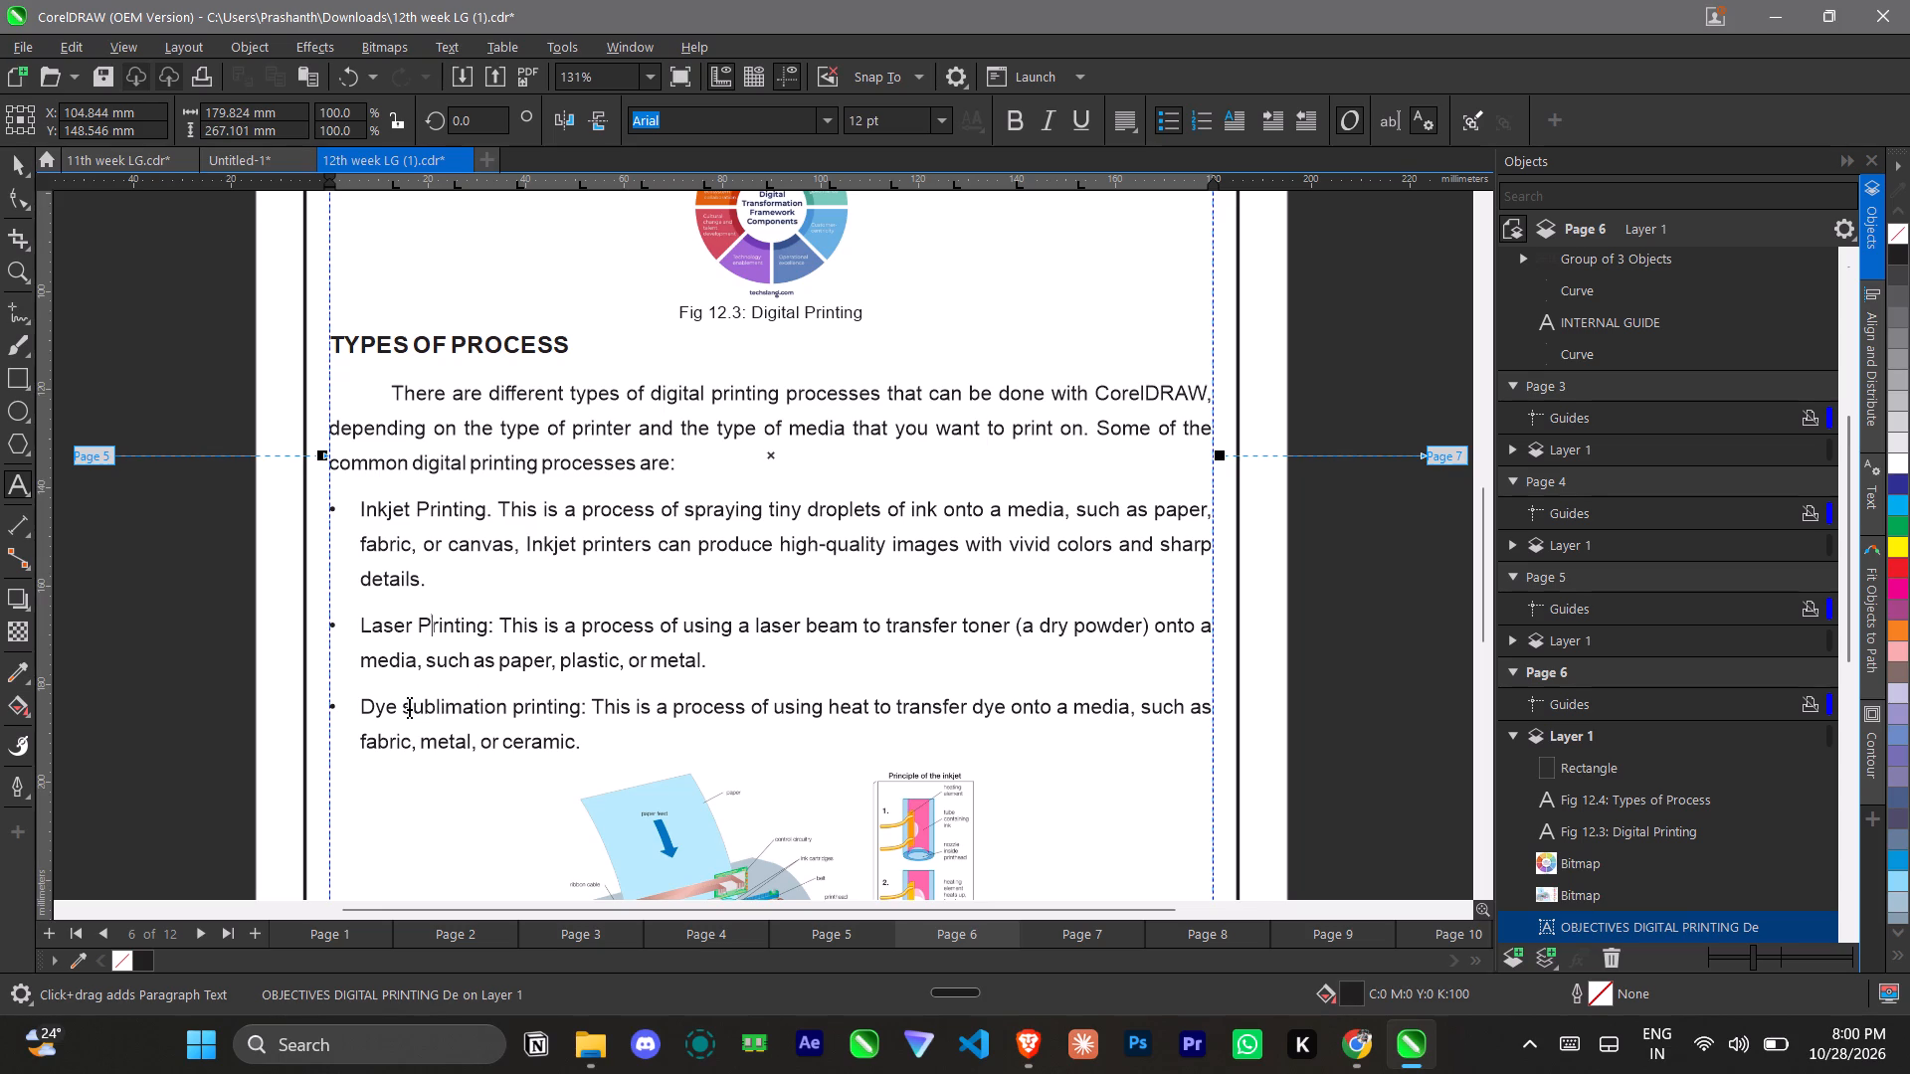
{"action": "left_click", "coordinate": [409, 705]}
{"action": "key", "text": "BackSpace"}
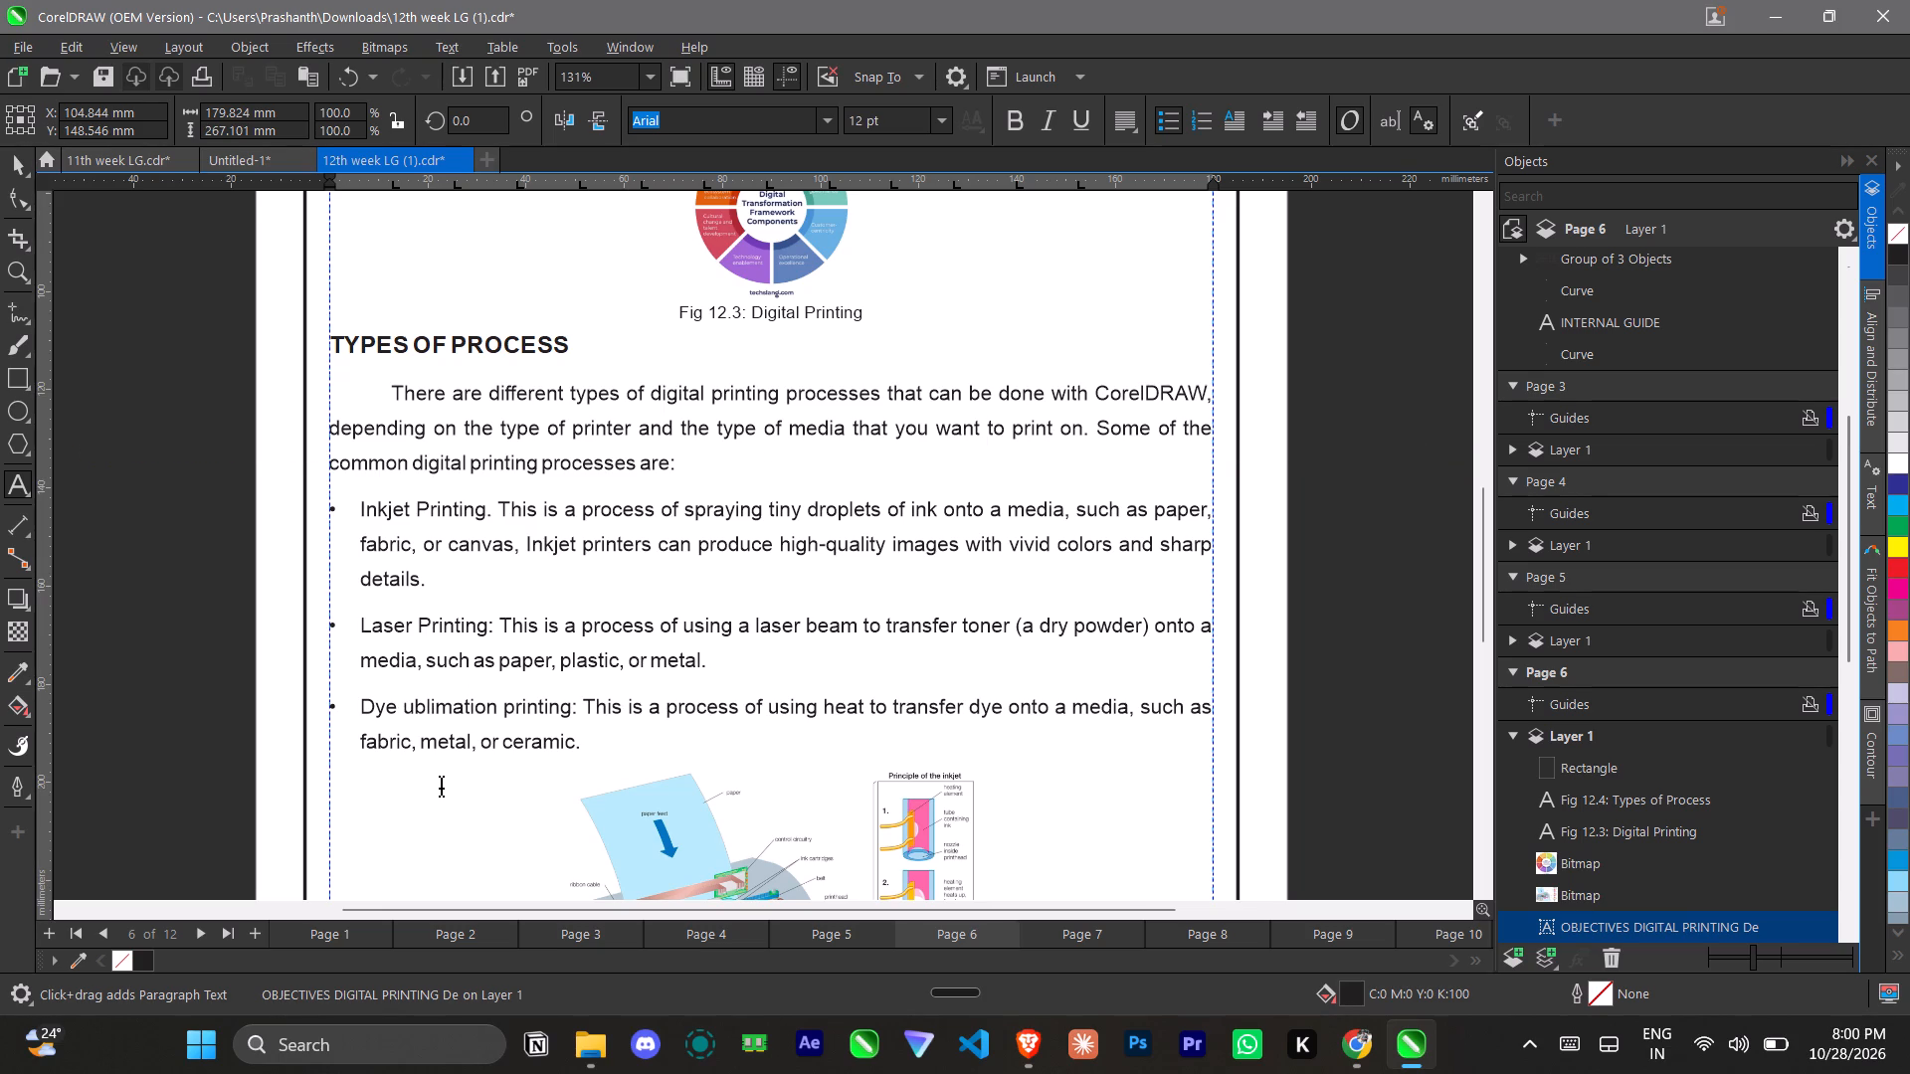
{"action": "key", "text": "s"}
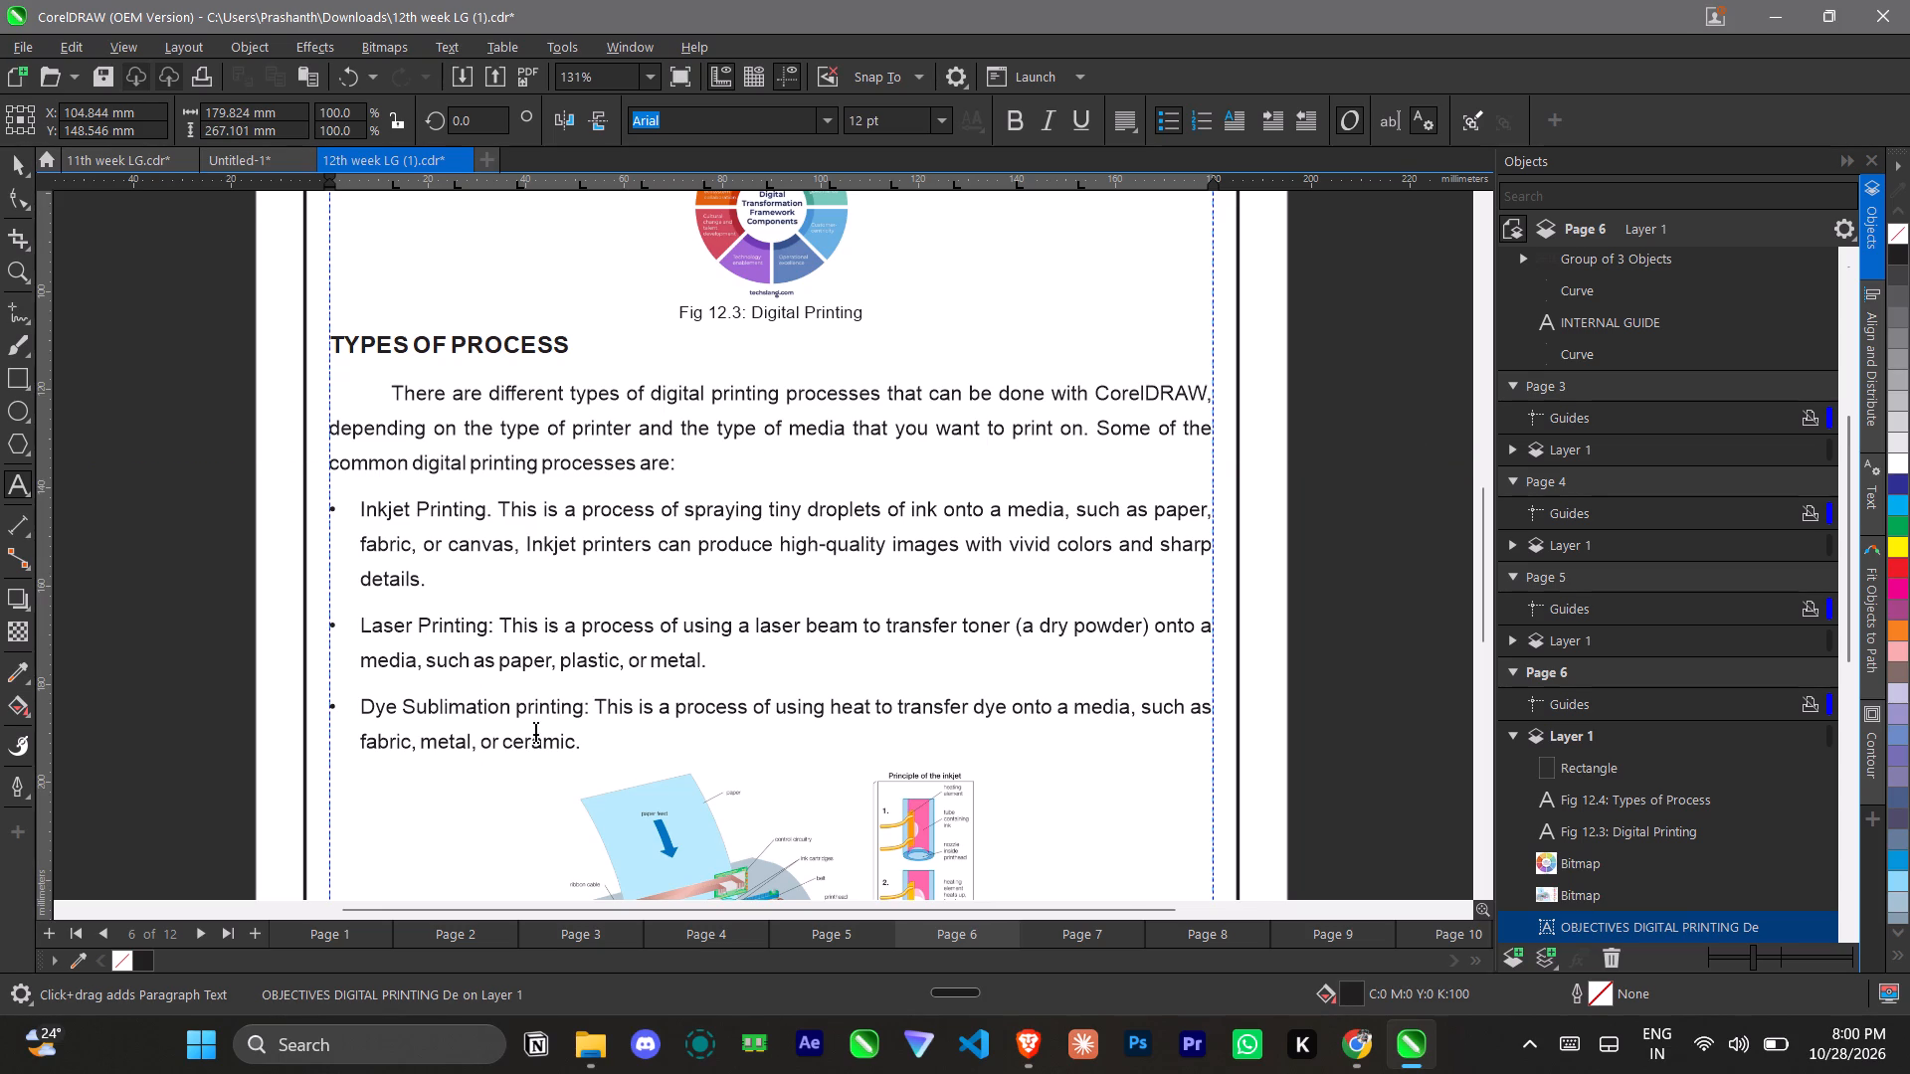
{"action": "left_click", "coordinate": [527, 718]}
{"action": "key", "text": "BackSpace"}
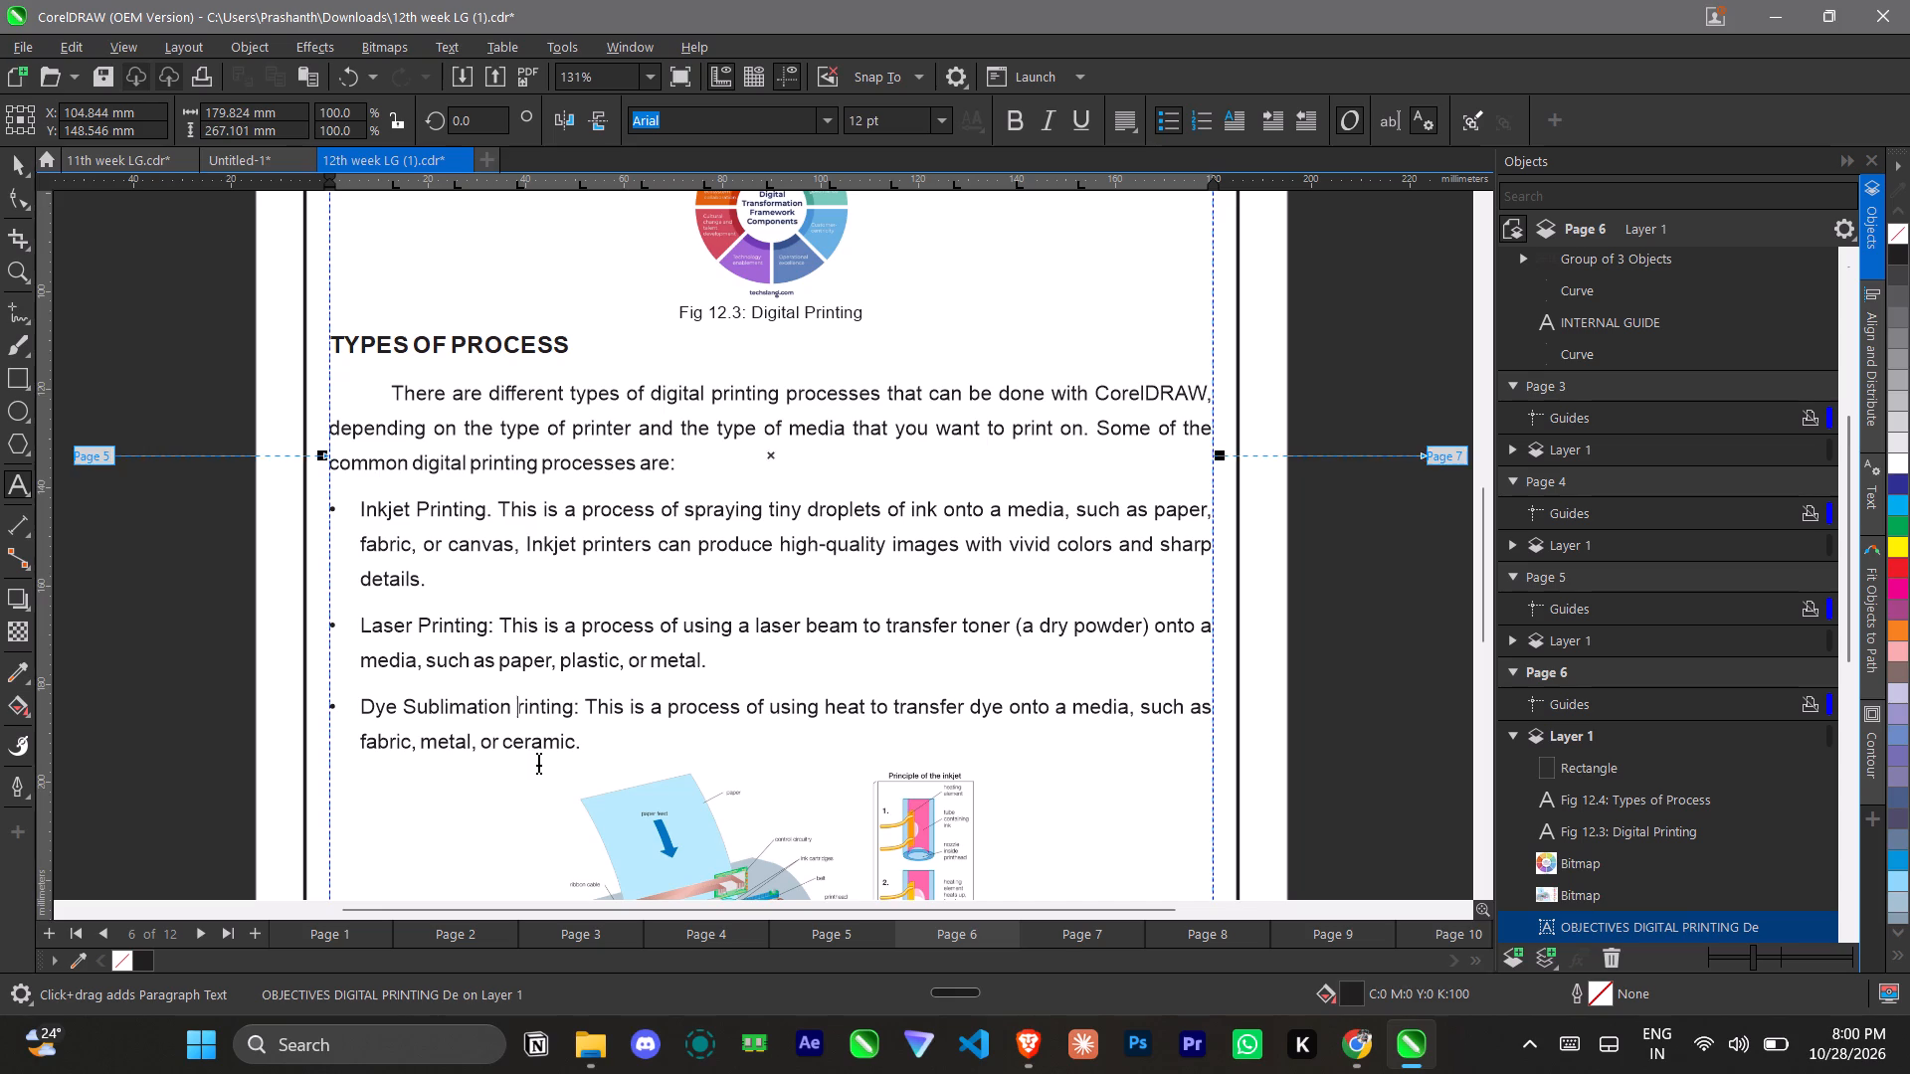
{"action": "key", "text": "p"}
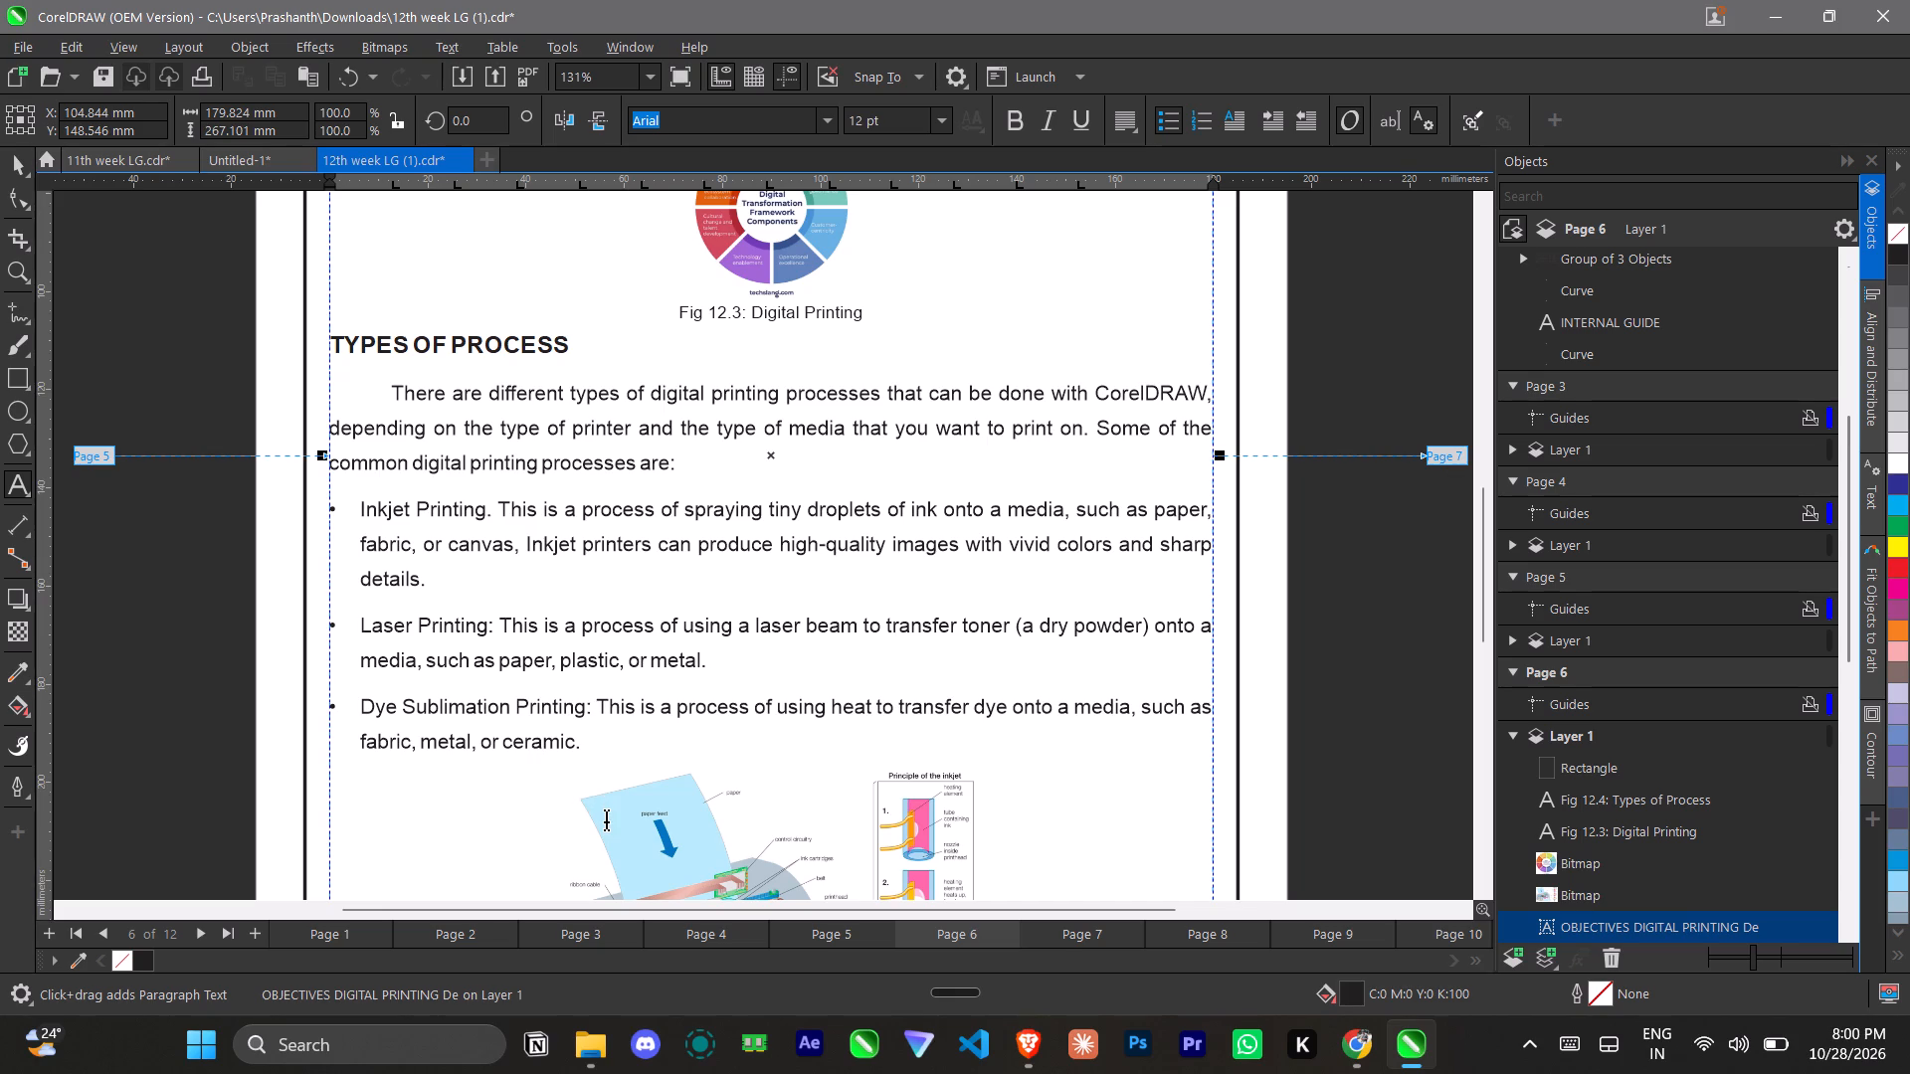
On page 7, capitalise the Uses of Digital Printing Processes bullet headings as "Inkjet Printing", "Laser Printing" and "Dye Sublimation Printing".
{"action": "scroll", "coordinate": [697, 860], "scroll_direction": "down", "scroll_amount": 4}
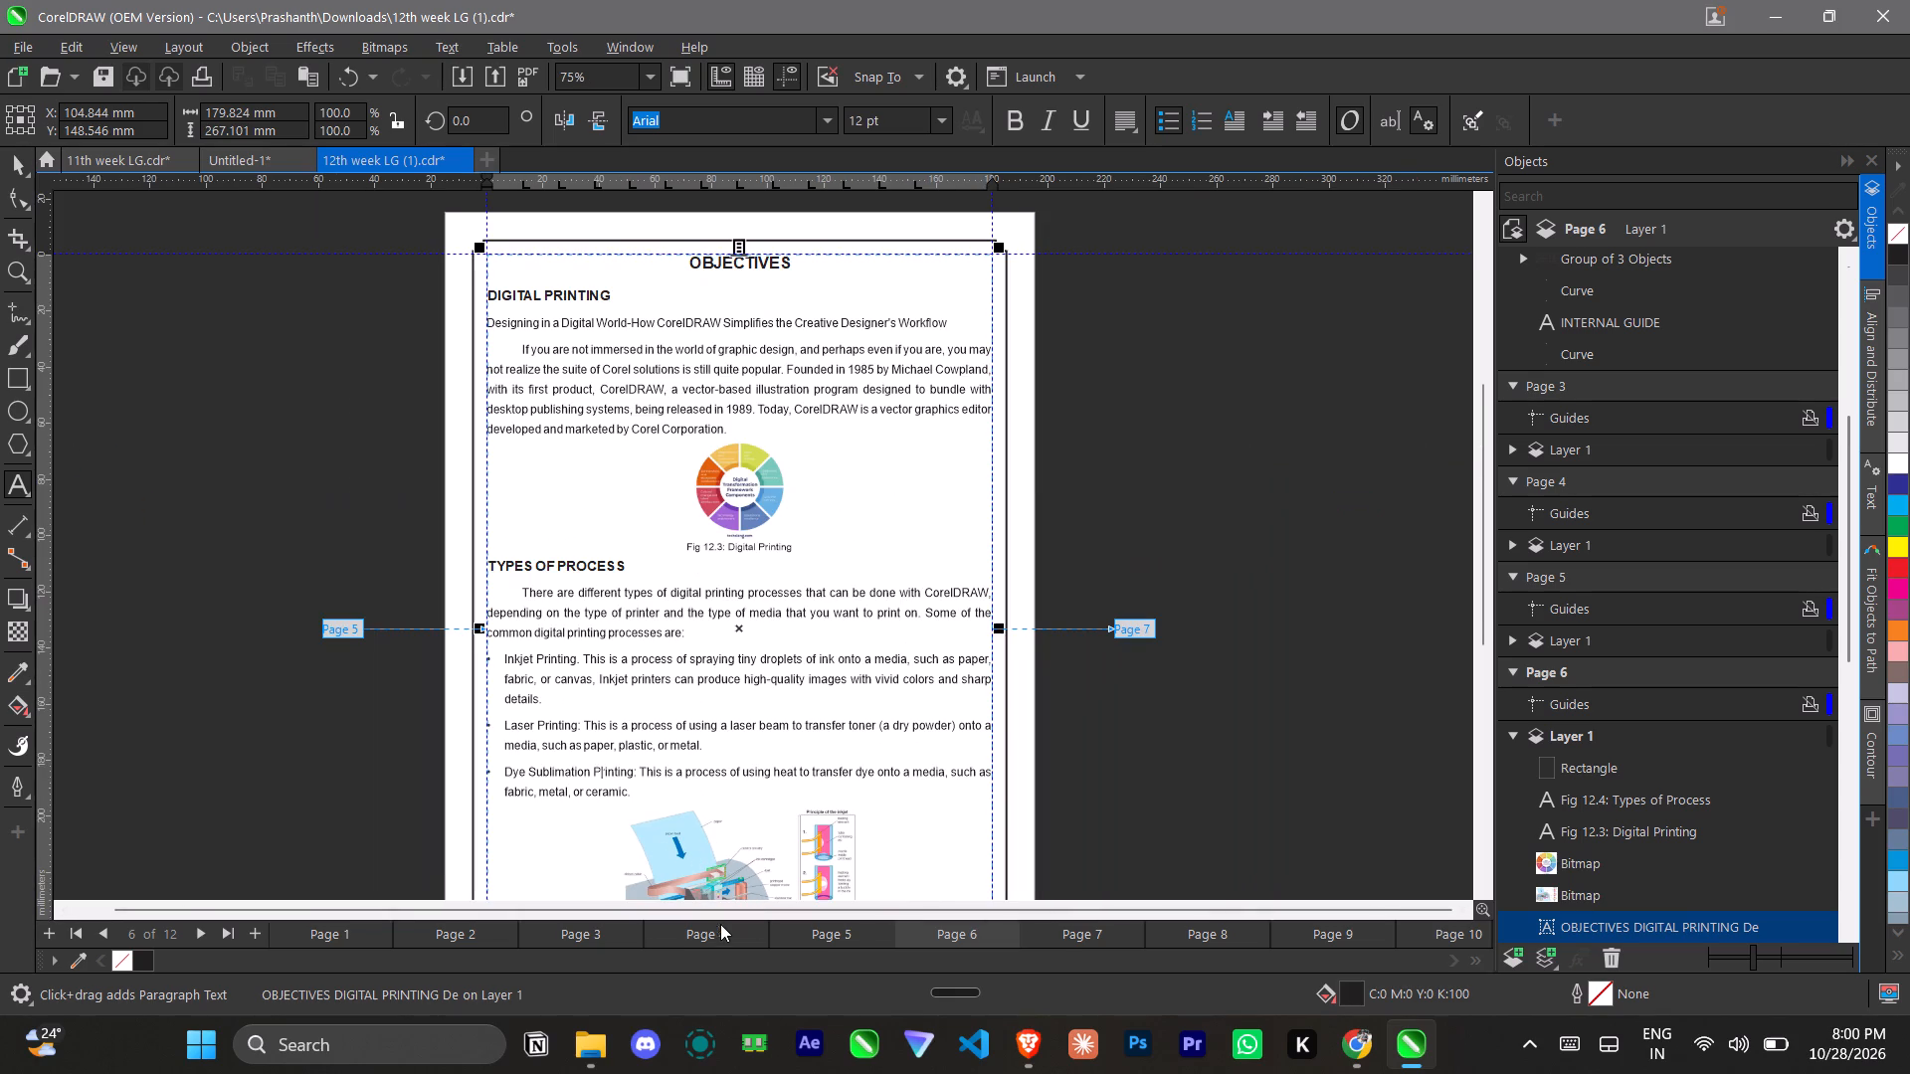
{"action": "left_click", "coordinate": [1056, 931]}
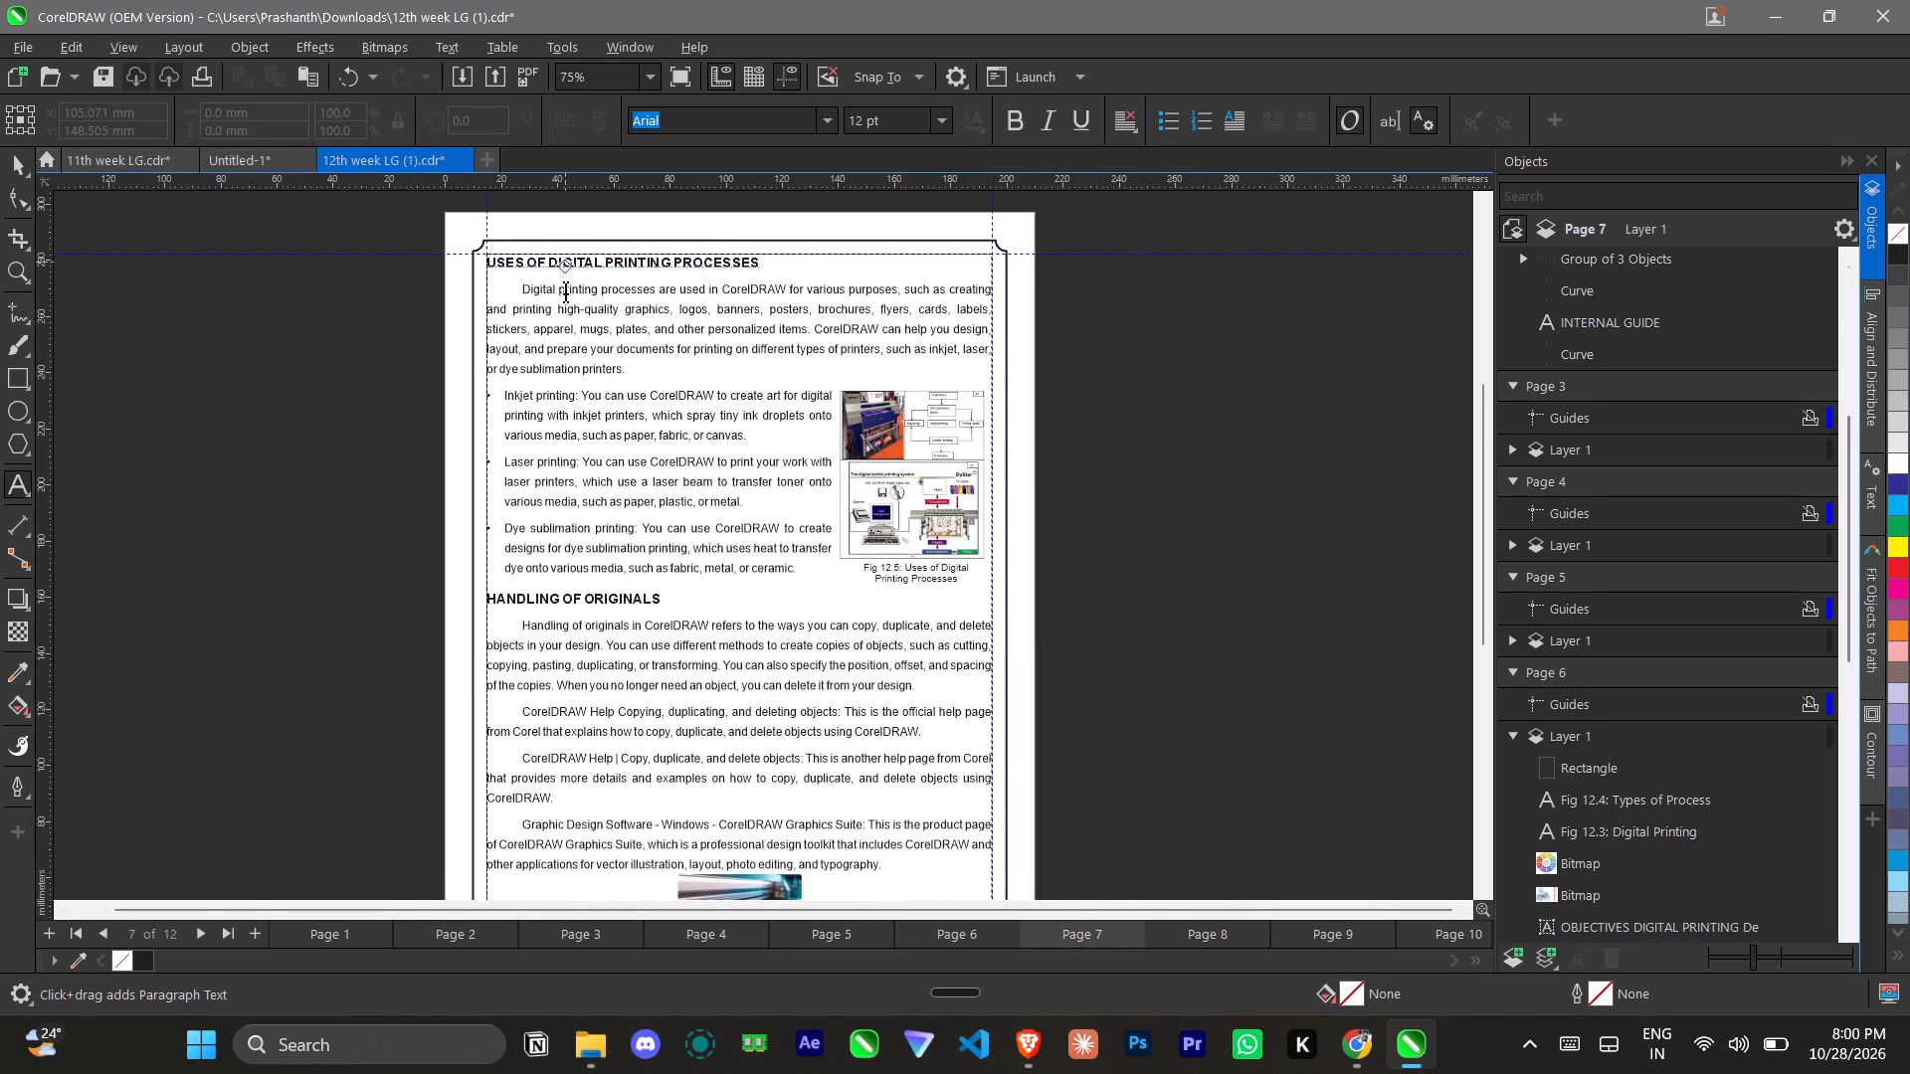
{"action": "scroll", "coordinate": [566, 293], "scroll_direction": "up", "scroll_amount": 3}
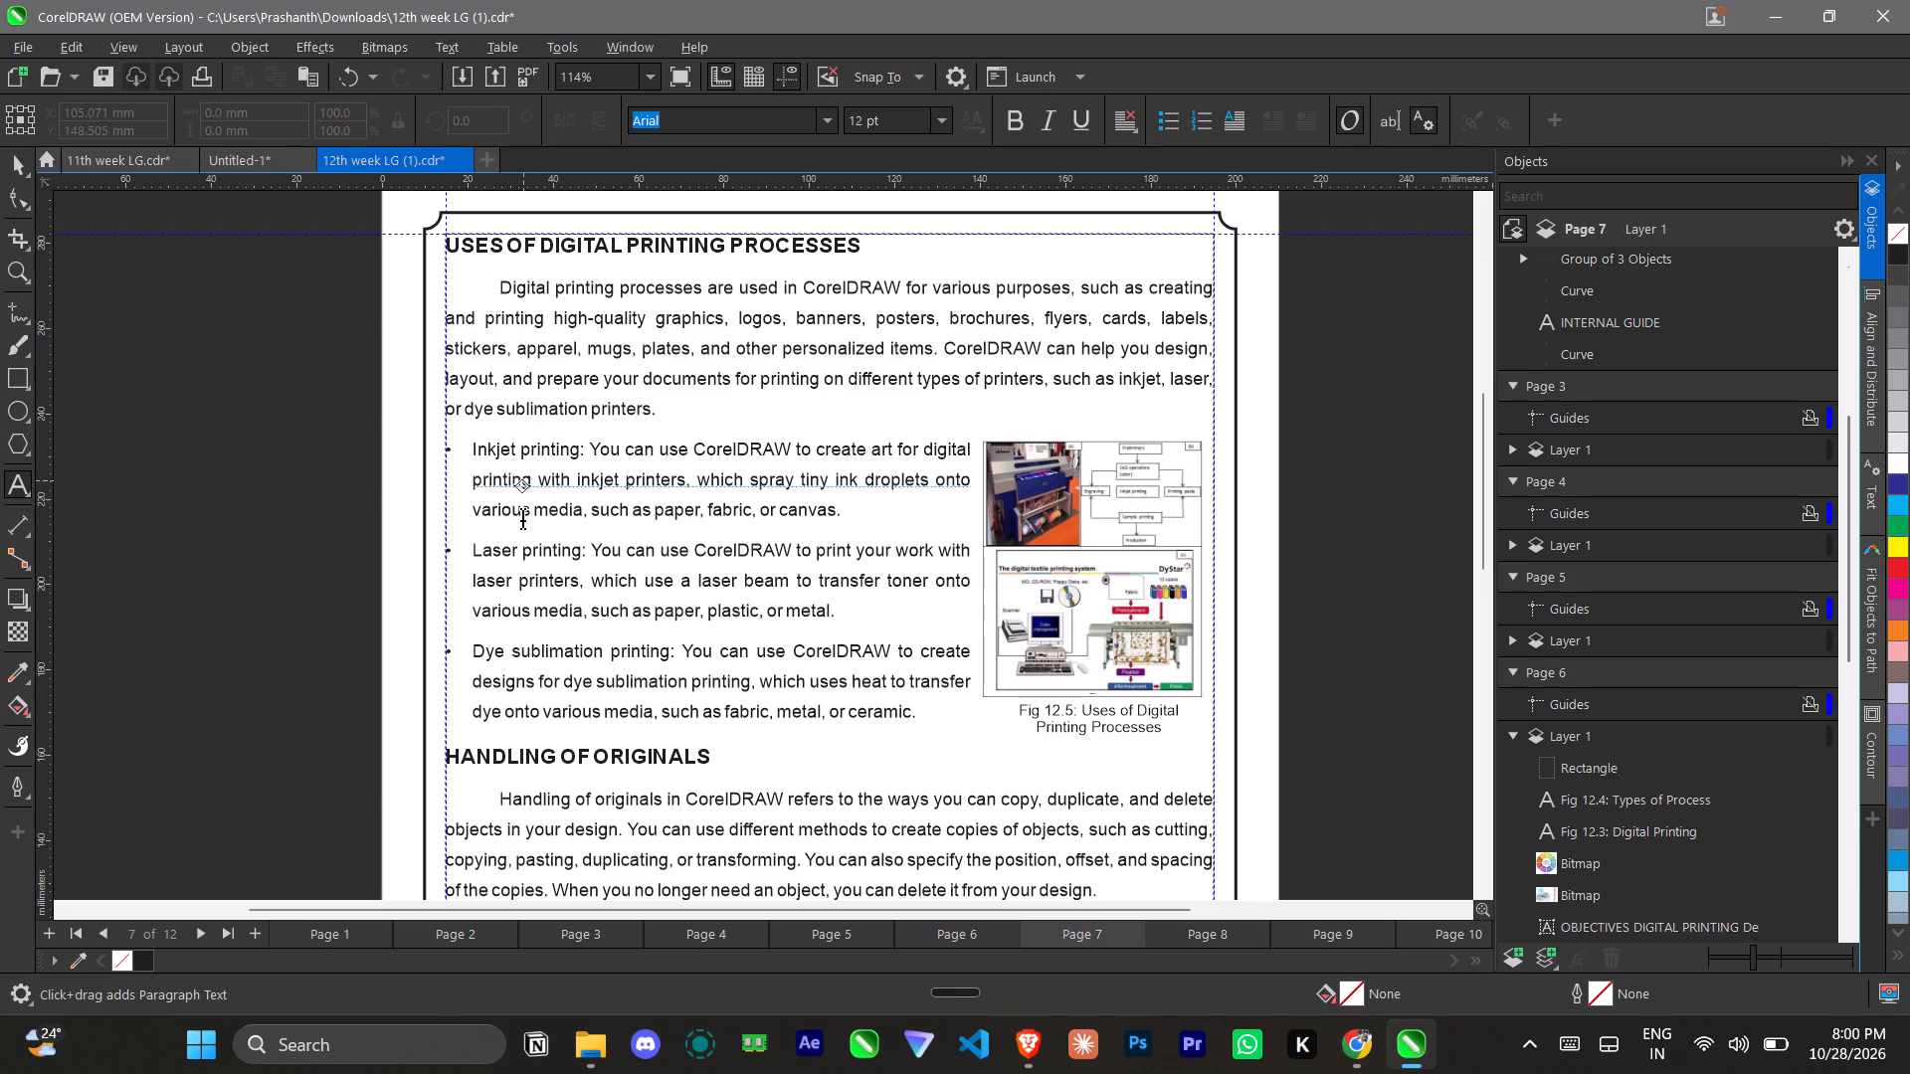
{"action": "left_click", "coordinate": [532, 448]}
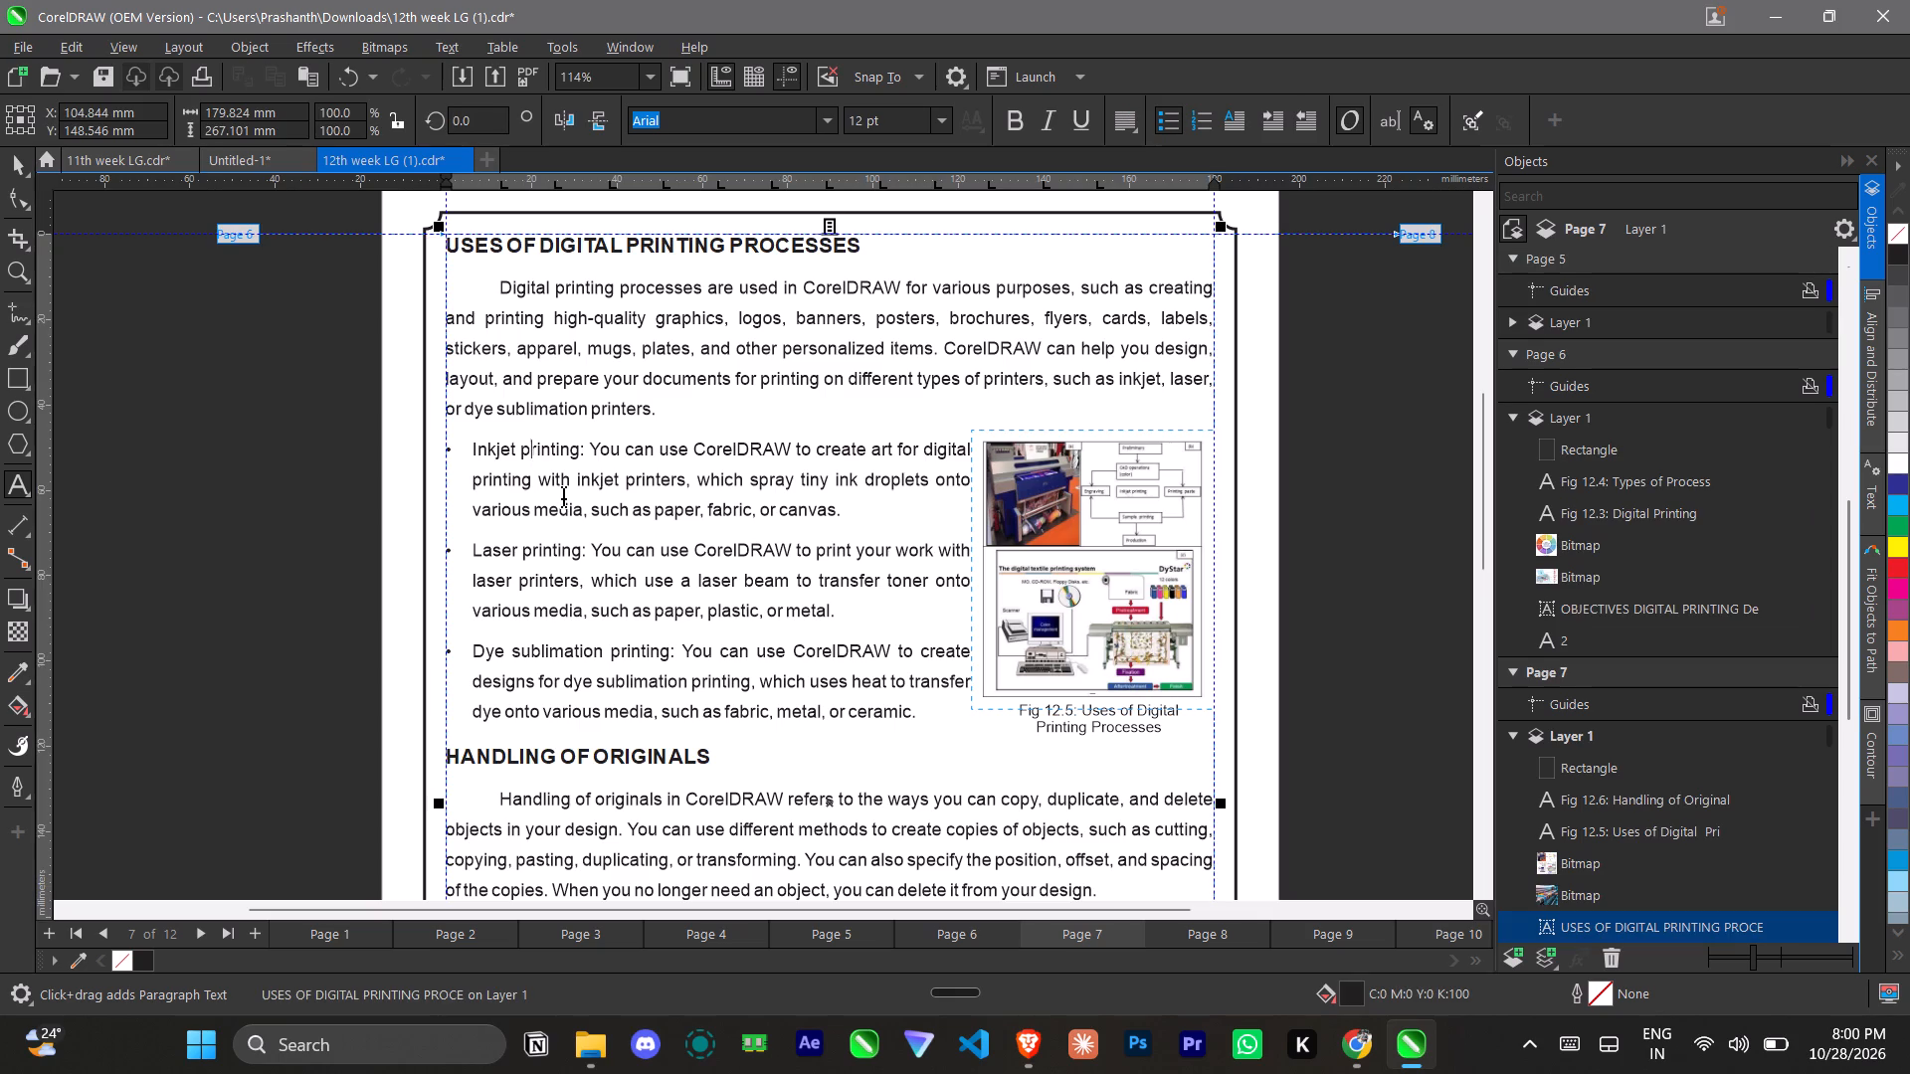
{"action": "key", "text": "BackSpace"}
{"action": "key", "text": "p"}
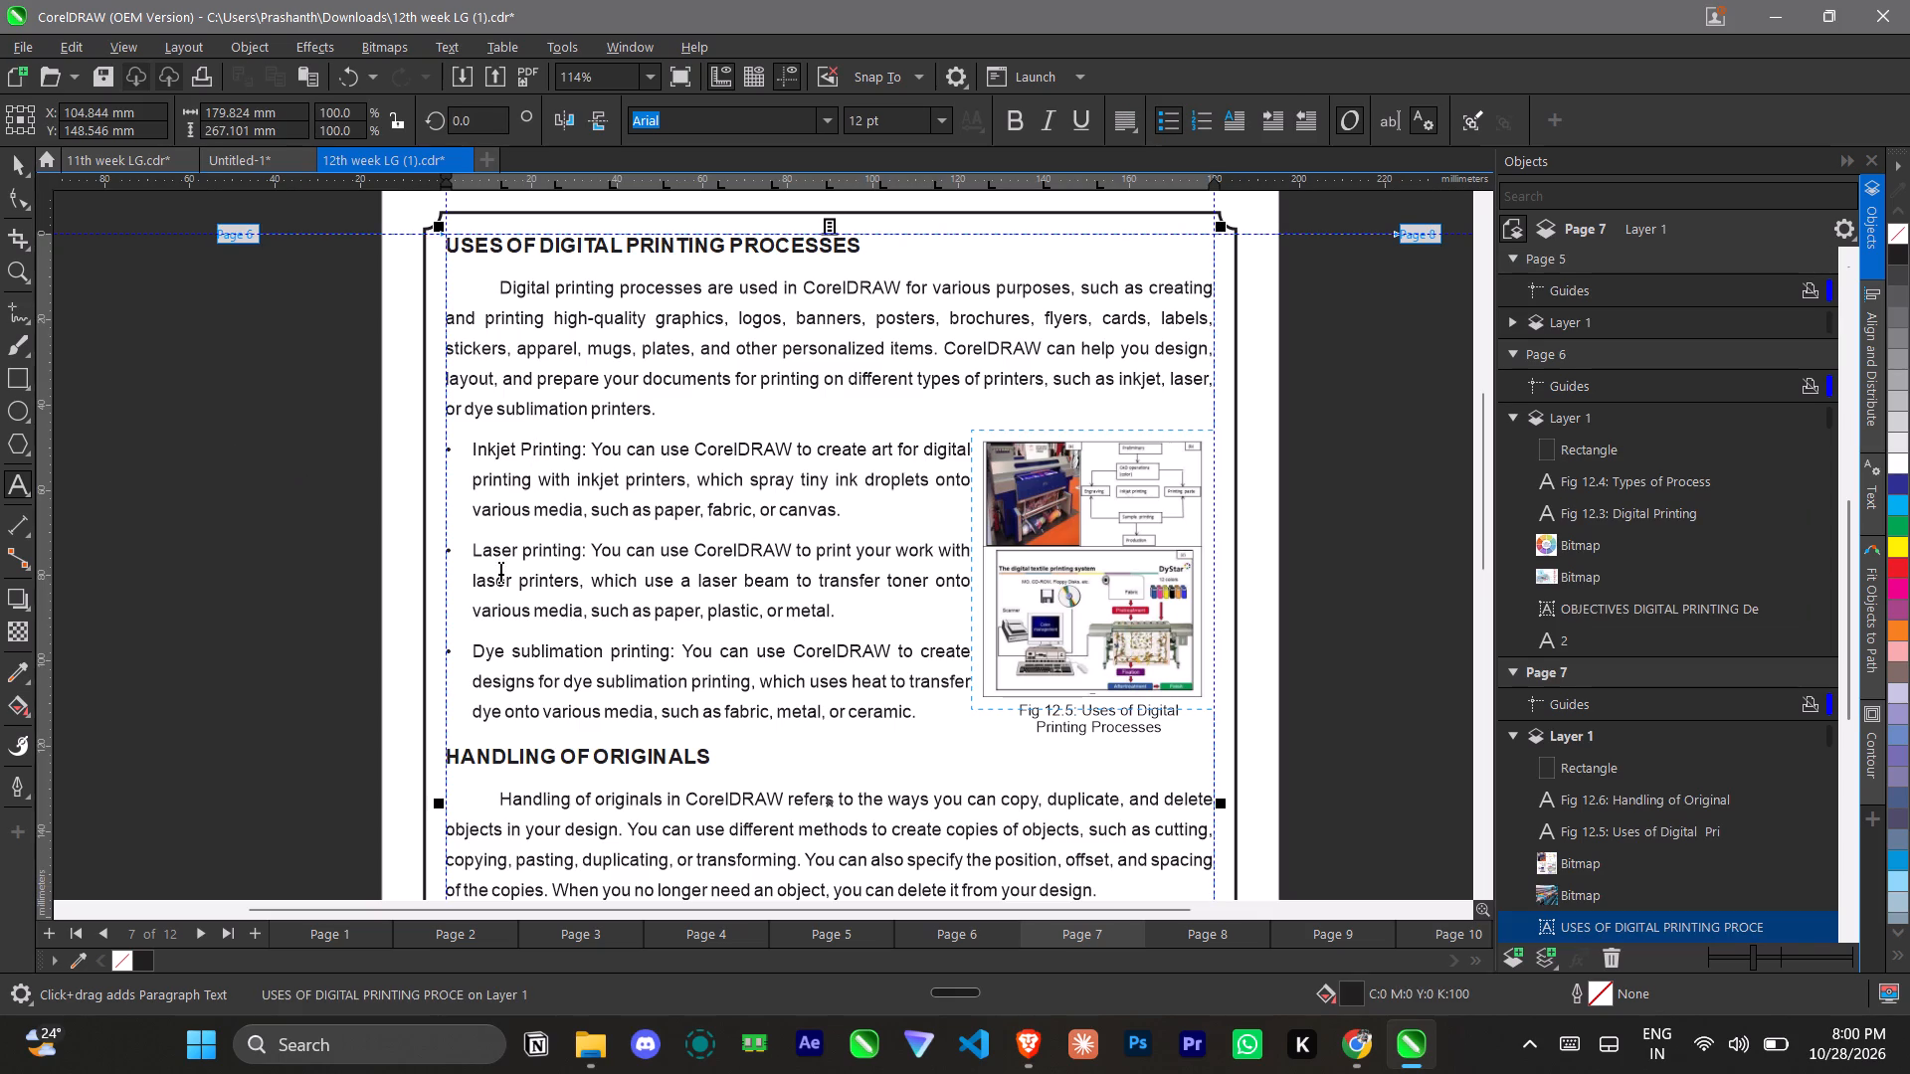
{"action": "left_click", "coordinate": [530, 546]}
{"action": "key", "text": "BackSpace"}
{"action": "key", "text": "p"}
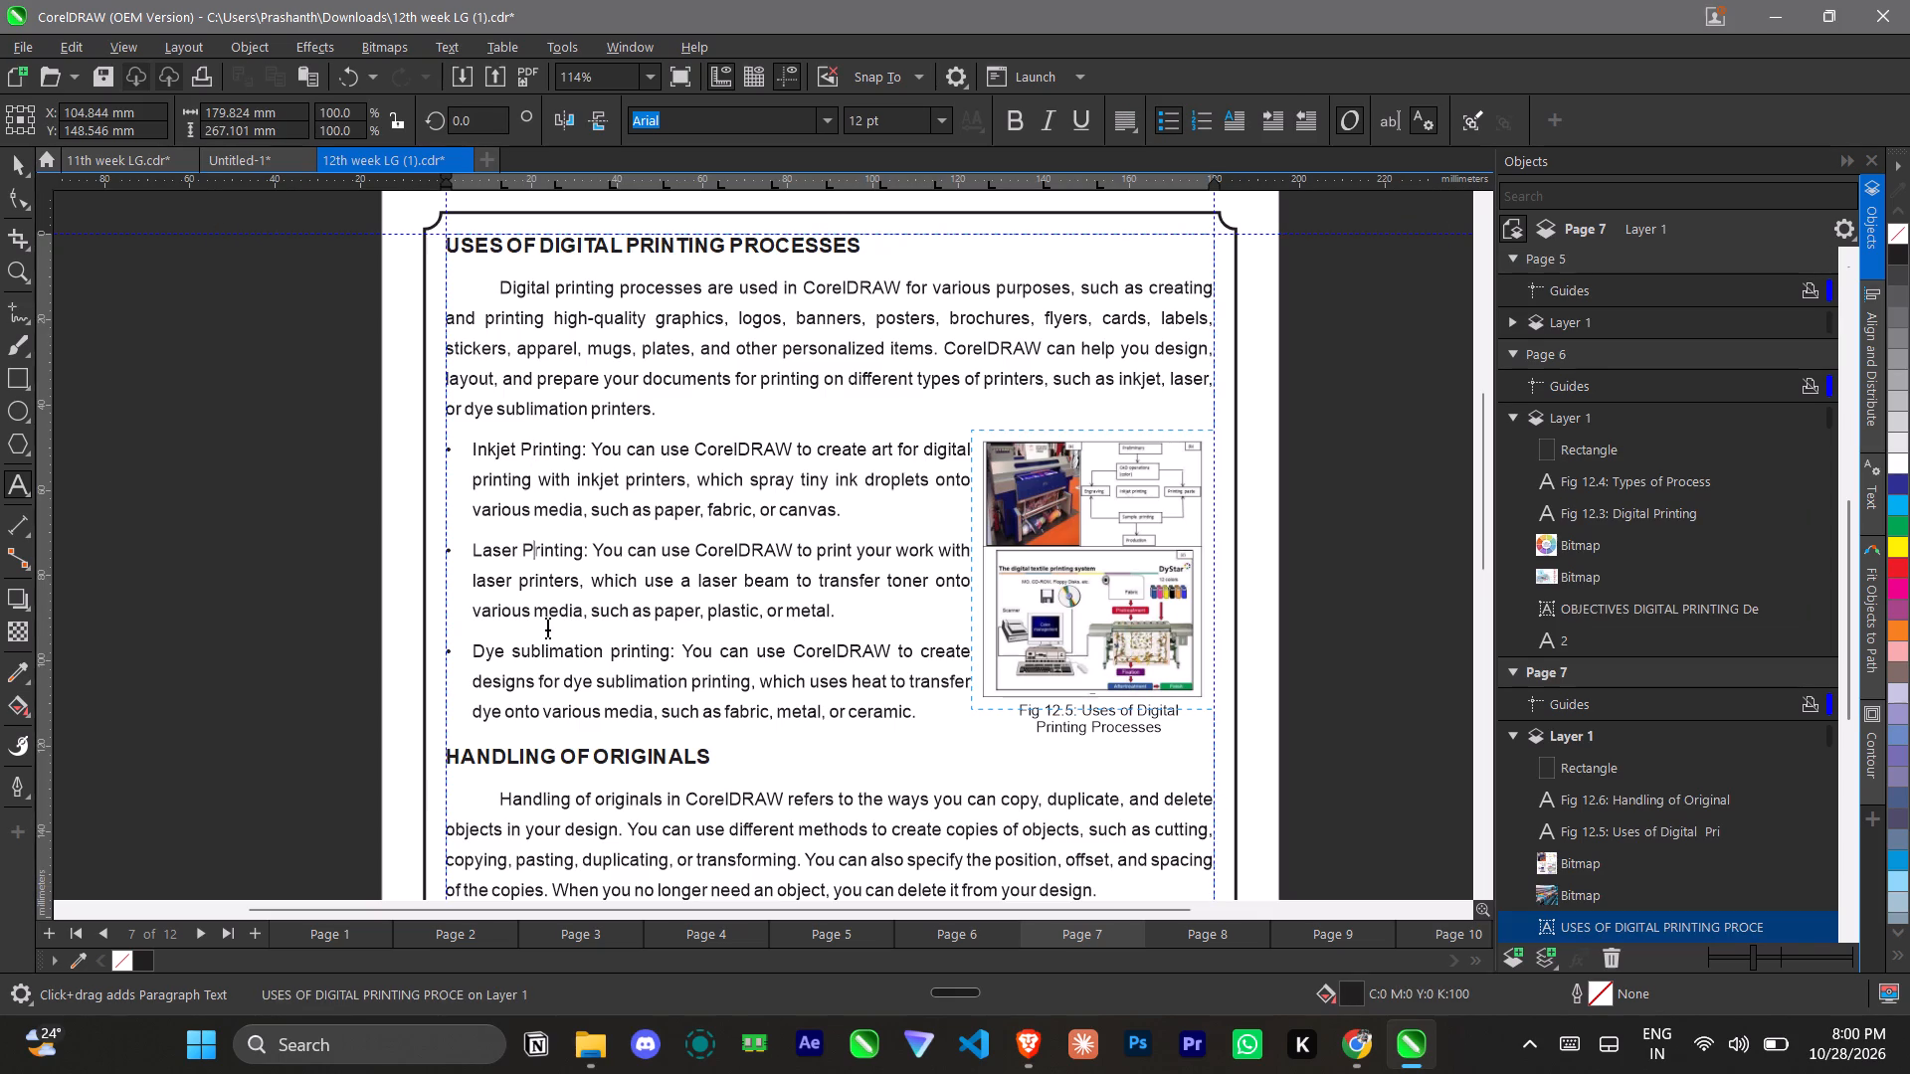
{"action": "left_click", "coordinate": [522, 654]}
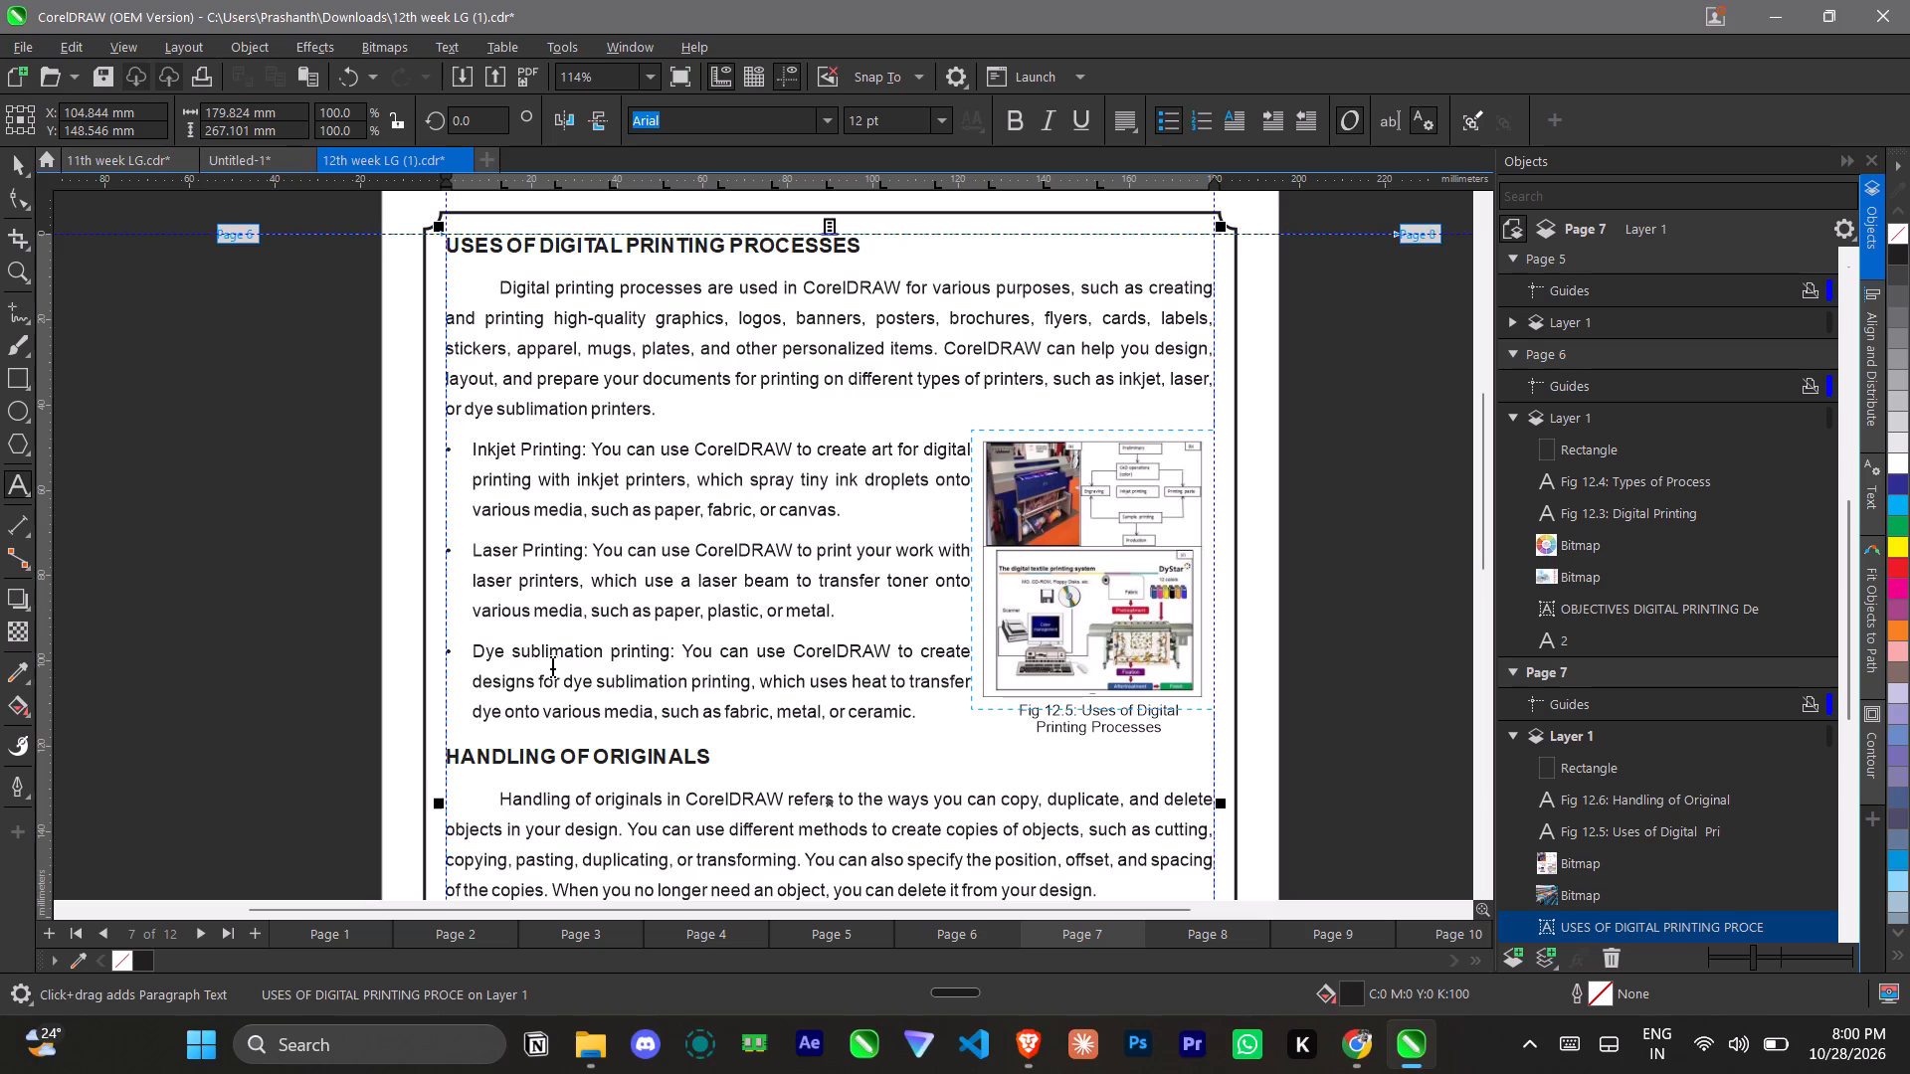
{"action": "key", "text": "BackSpace"}
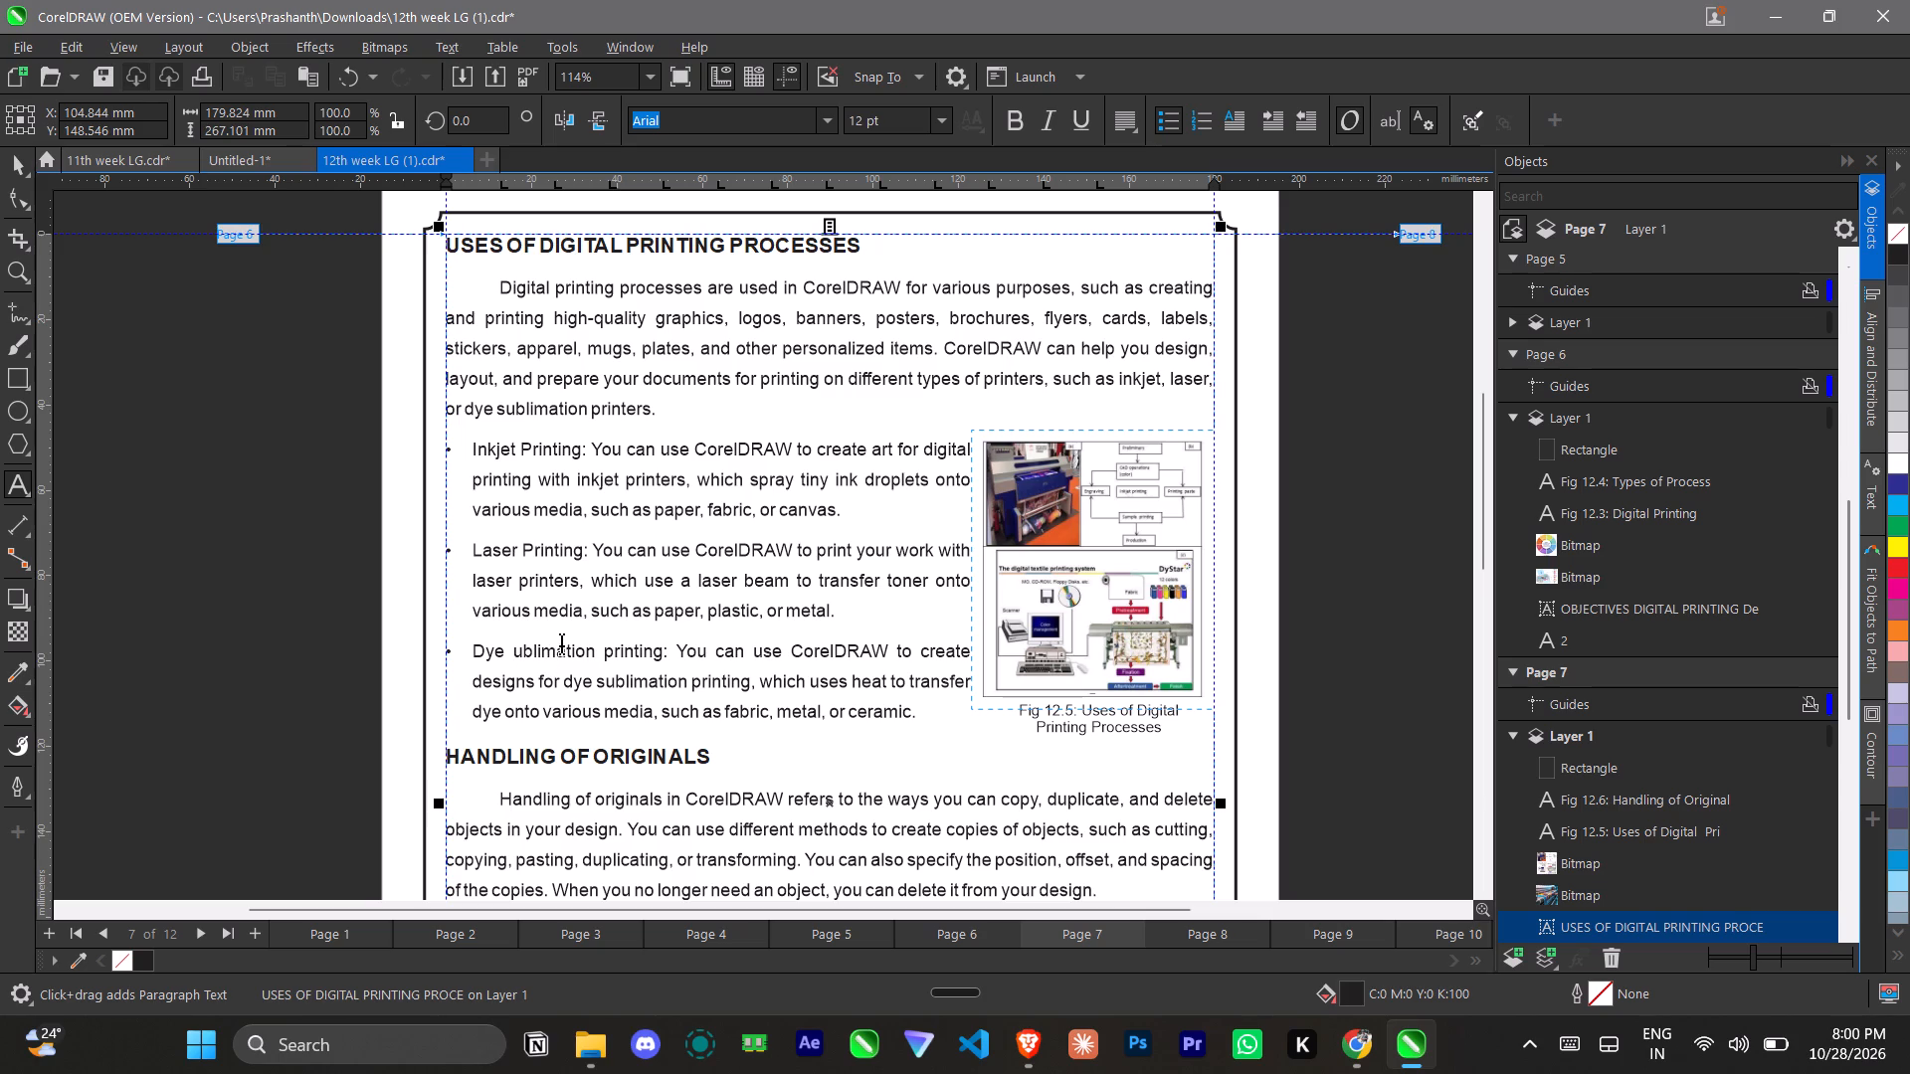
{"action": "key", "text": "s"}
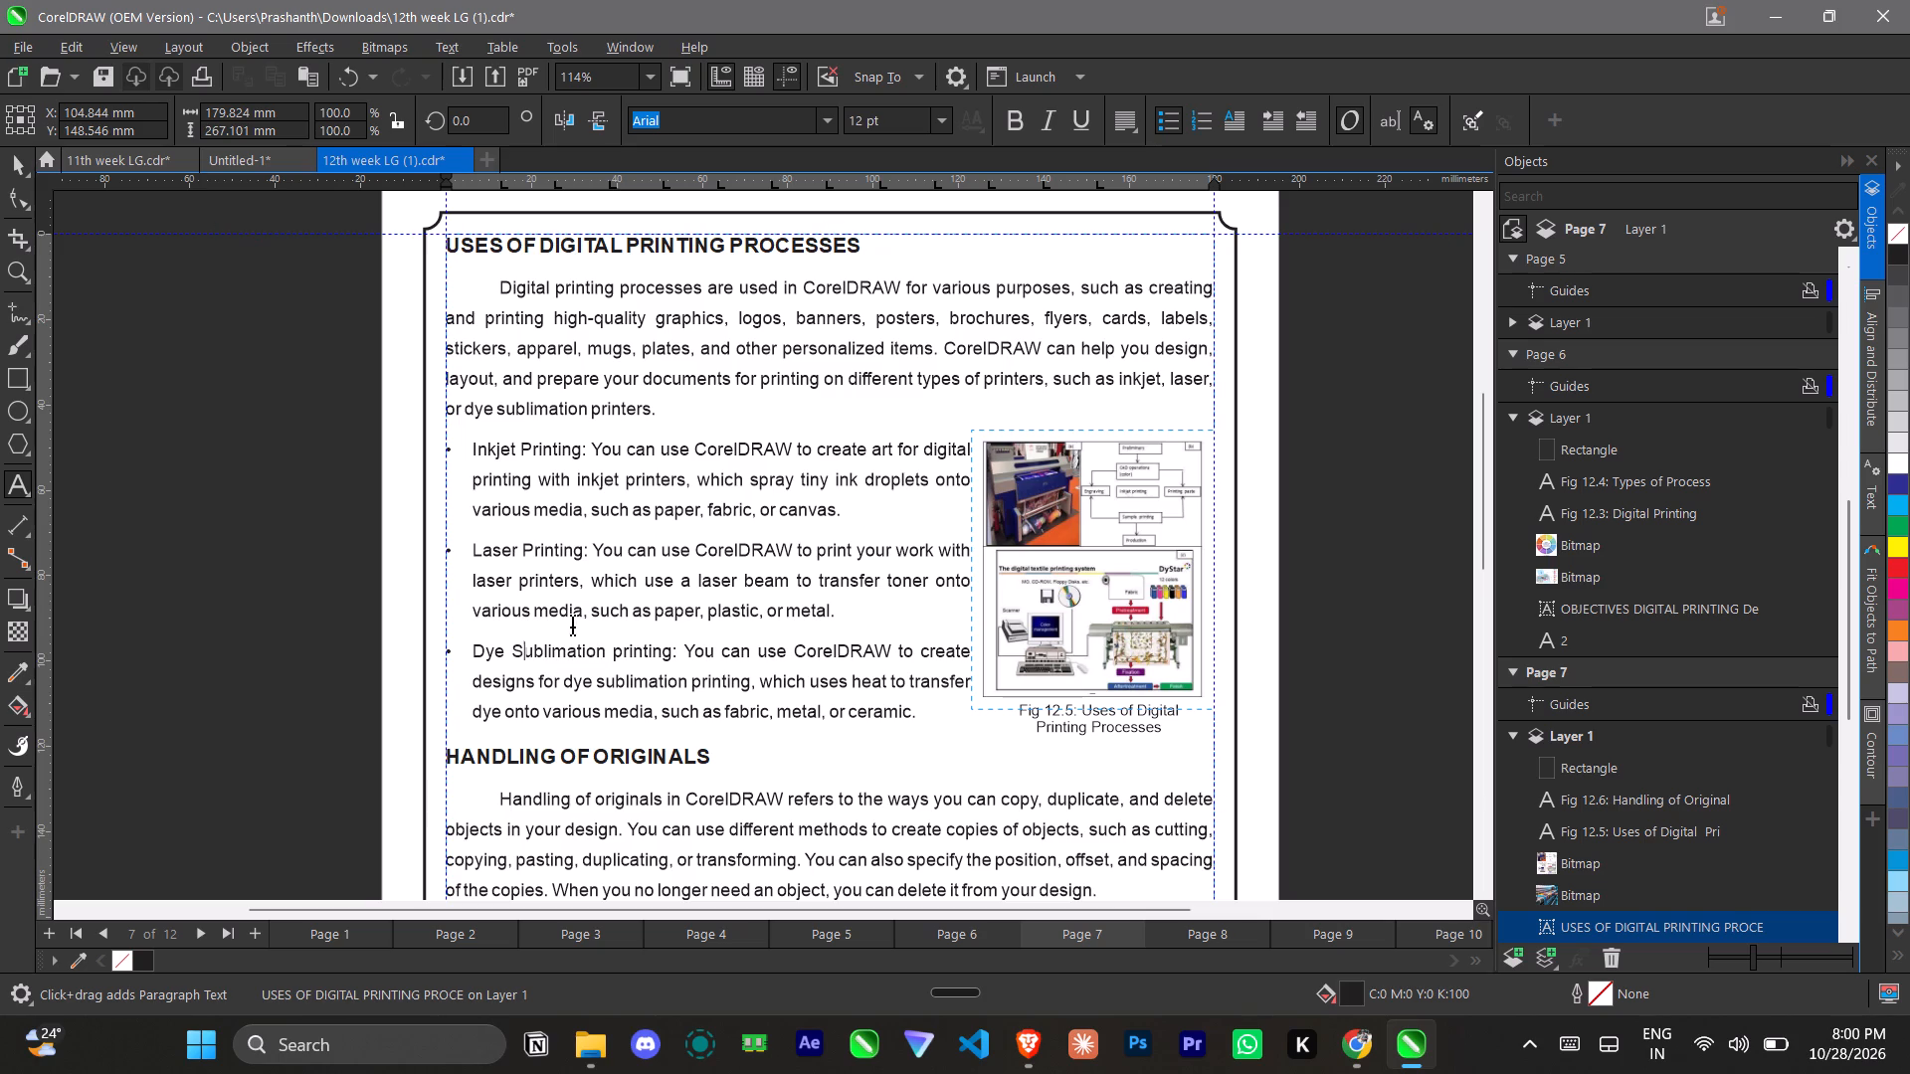
{"action": "left_click", "coordinate": [621, 654]}
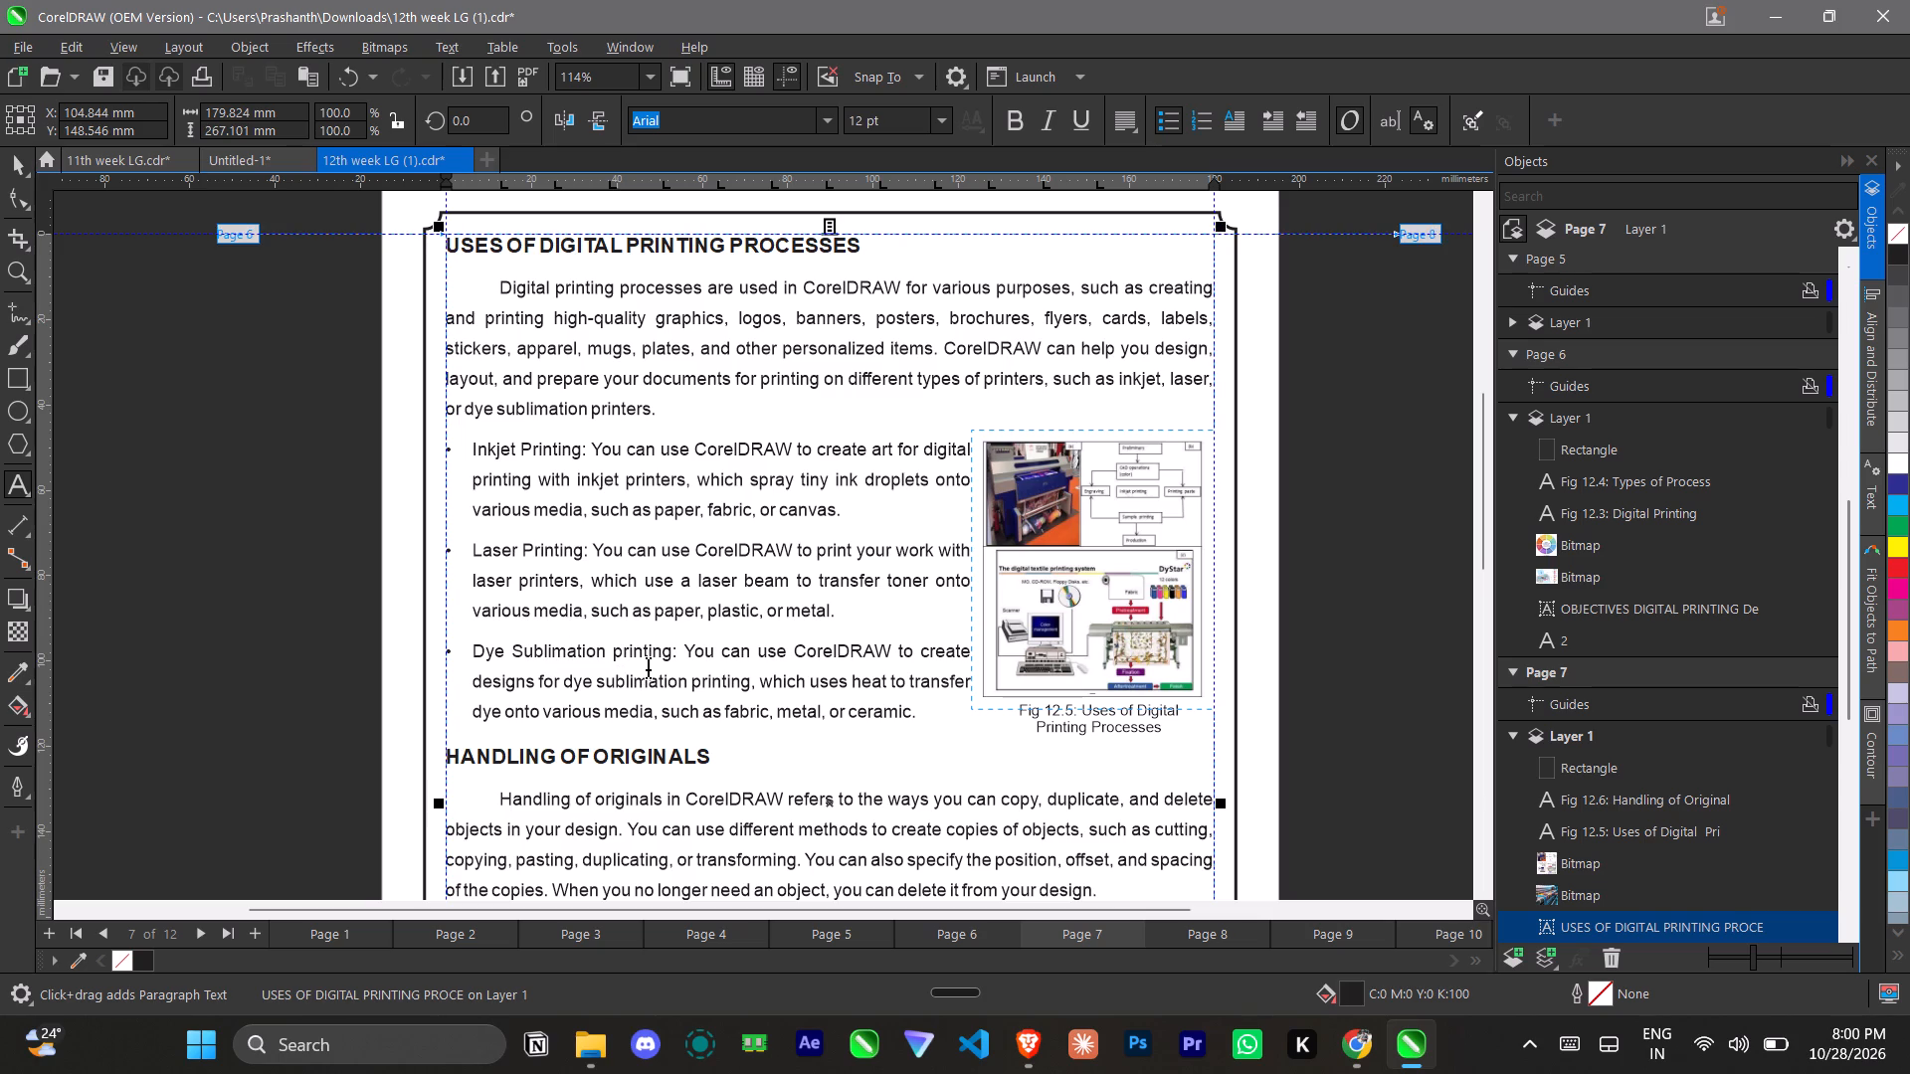
{"action": "key", "text": "BackSpace"}
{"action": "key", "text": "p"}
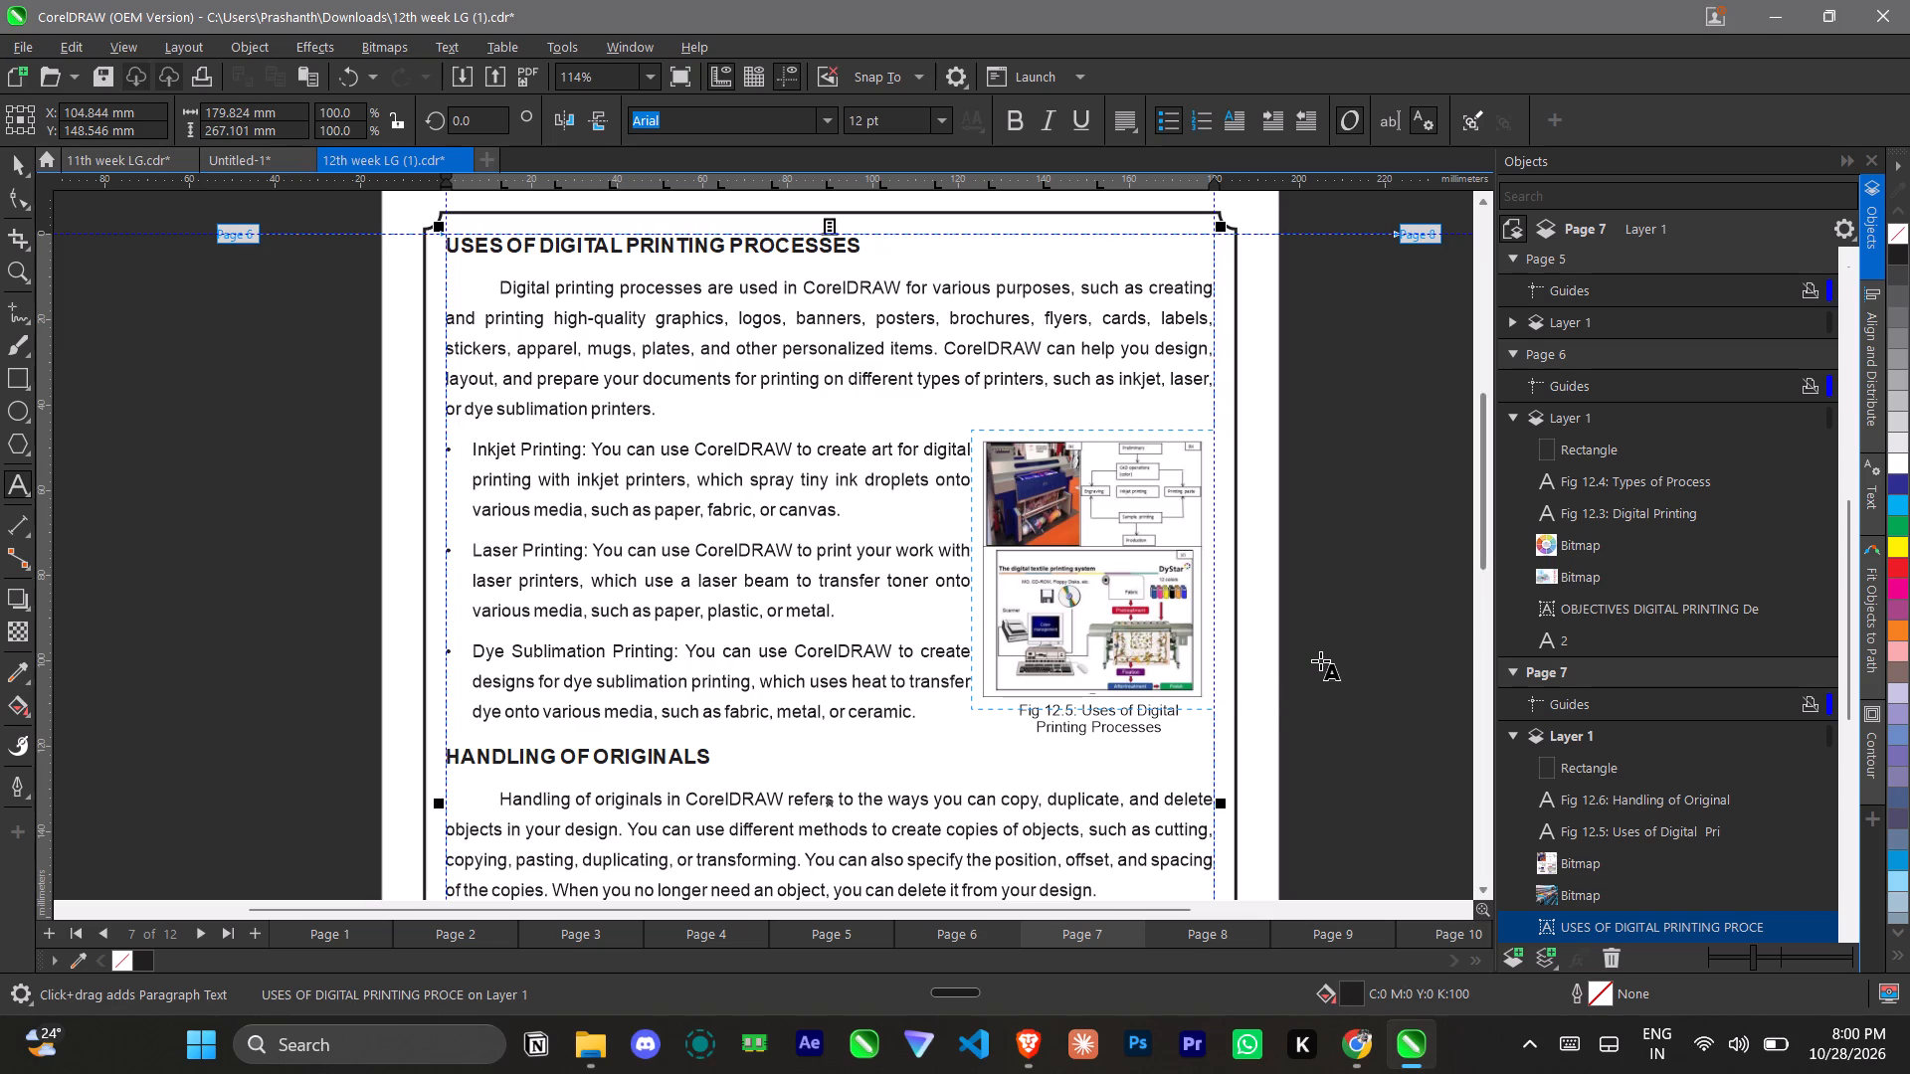
Review page 7's Handling of Originals section and page 8's Types of Process and Methodology text for heading capitalisation.
{"action": "middle_click_drag", "start_coordinate": [1382, 711], "coordinate": [1344, 449]}
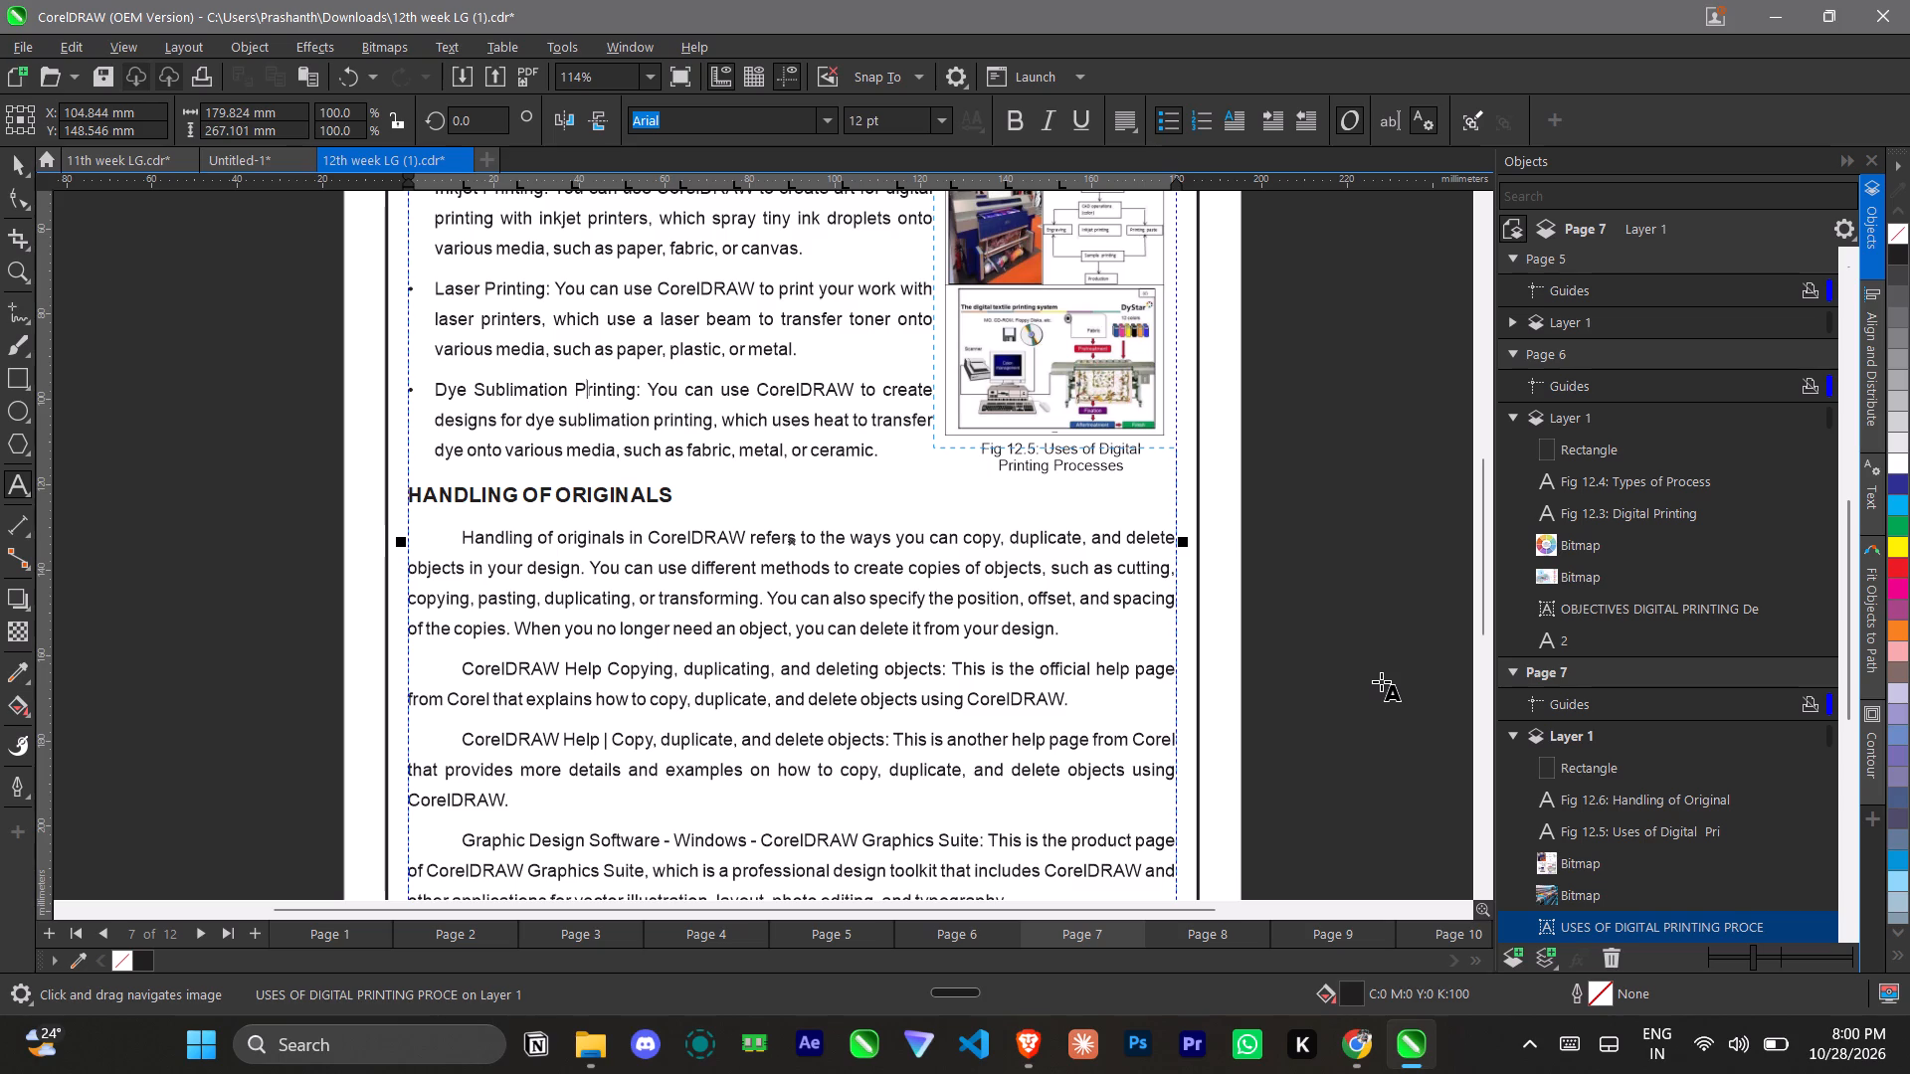
{"action": "middle_click_drag", "start_coordinate": [1385, 751], "coordinate": [1368, 589]}
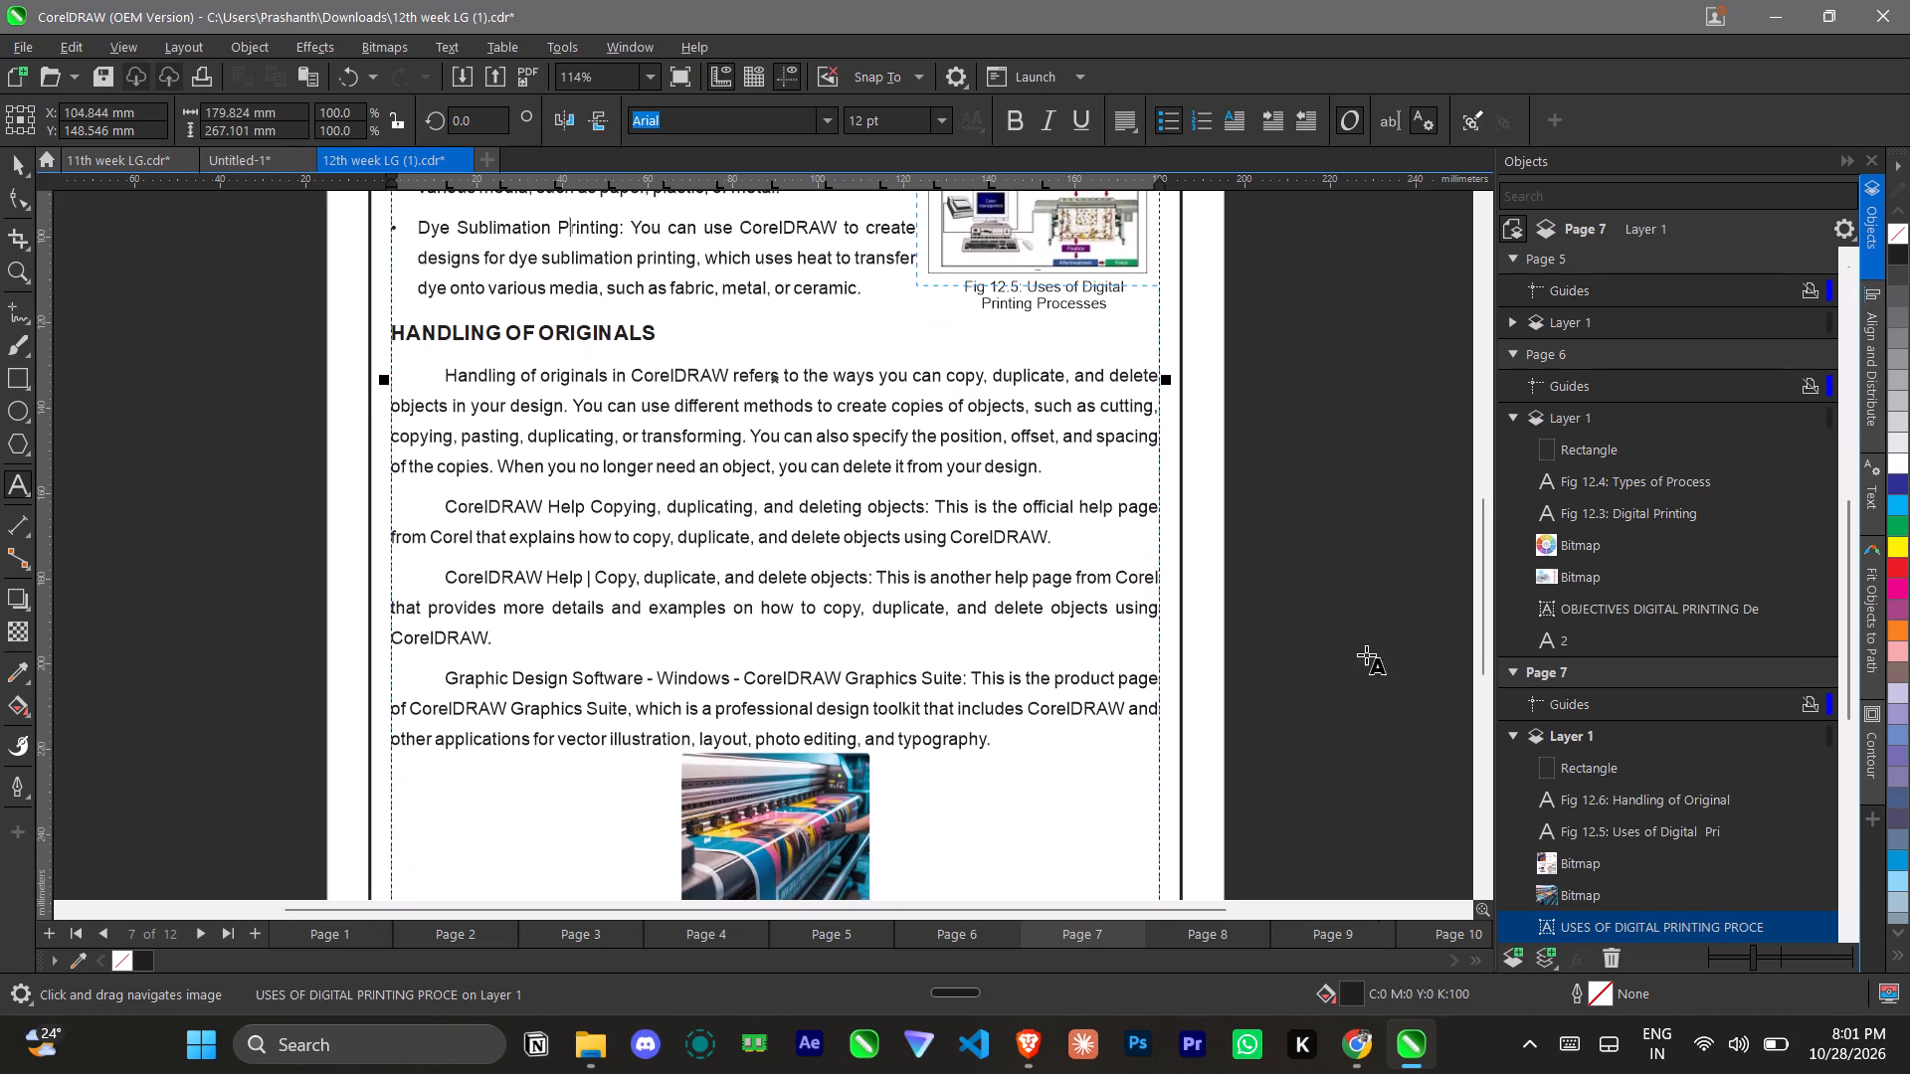
{"action": "middle_click_drag", "start_coordinate": [1376, 715], "coordinate": [1358, 495]}
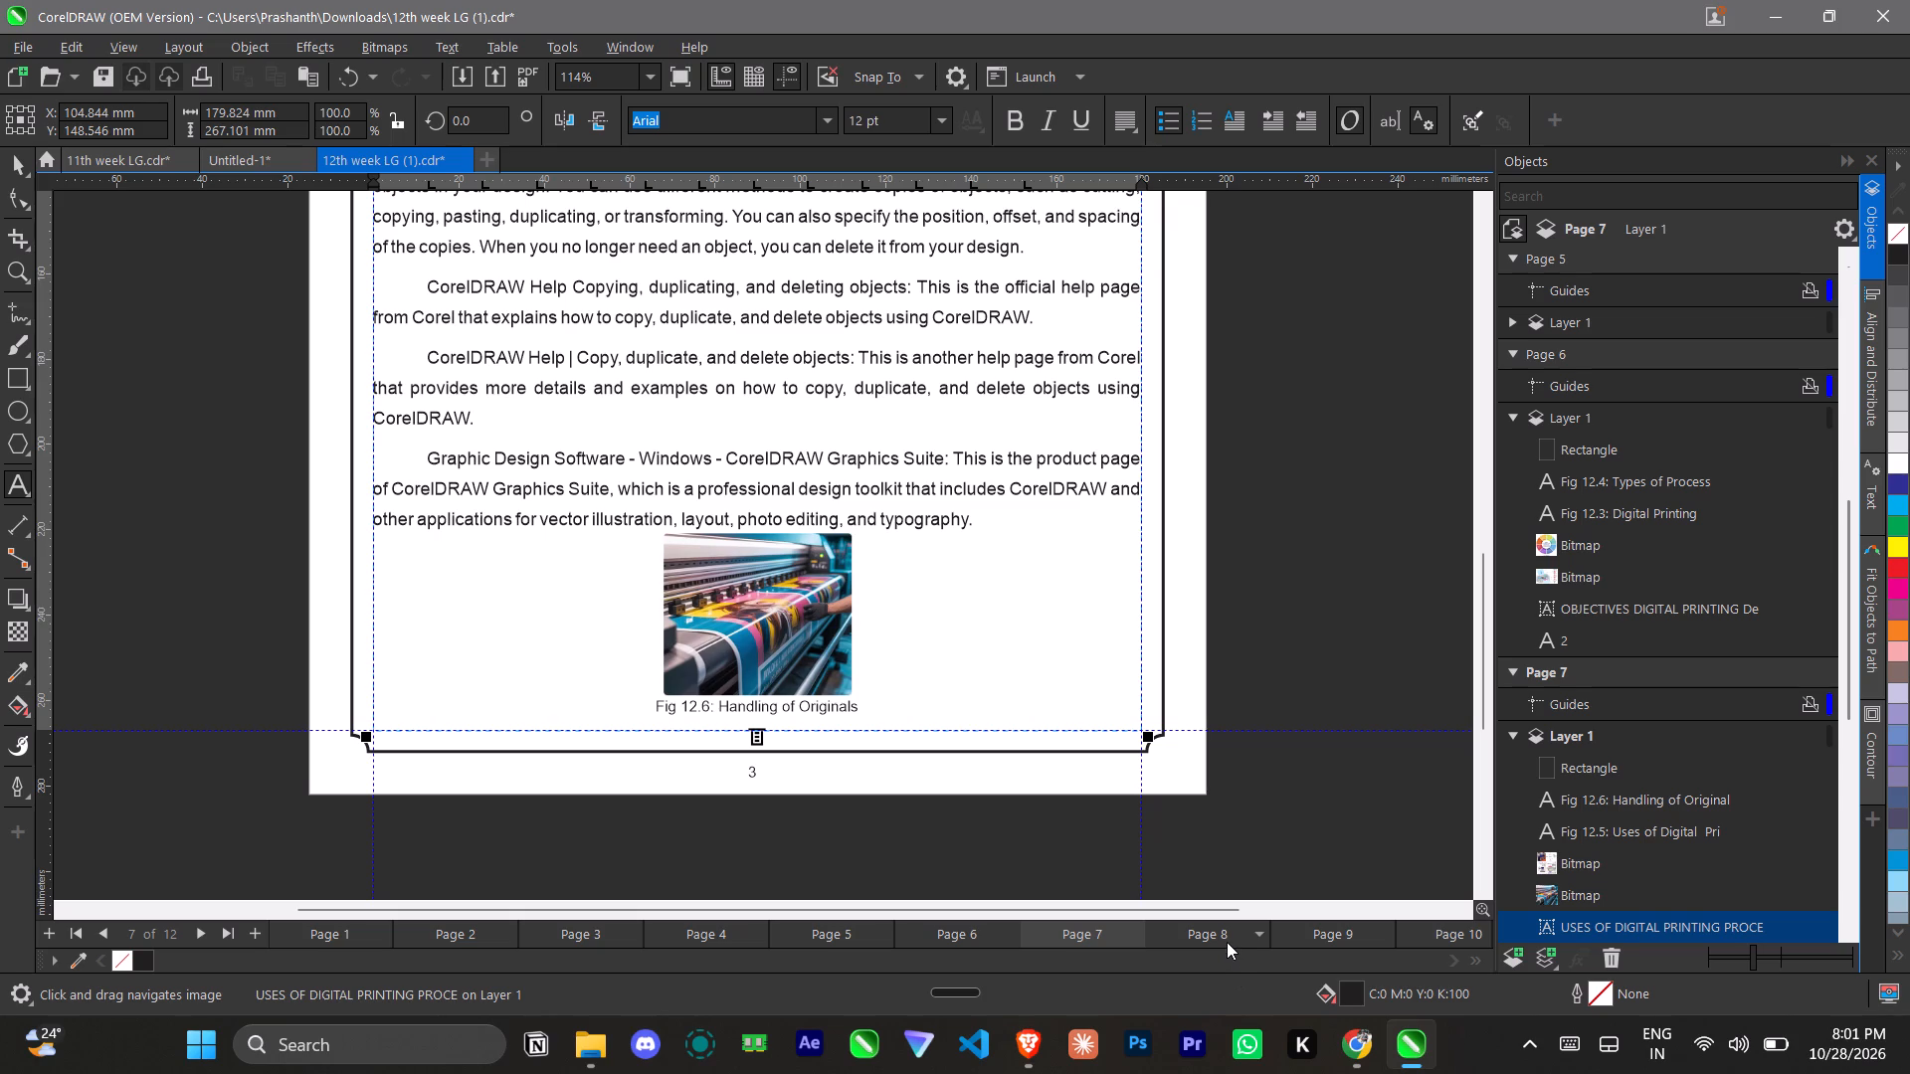
{"action": "left_click", "coordinate": [1224, 939]}
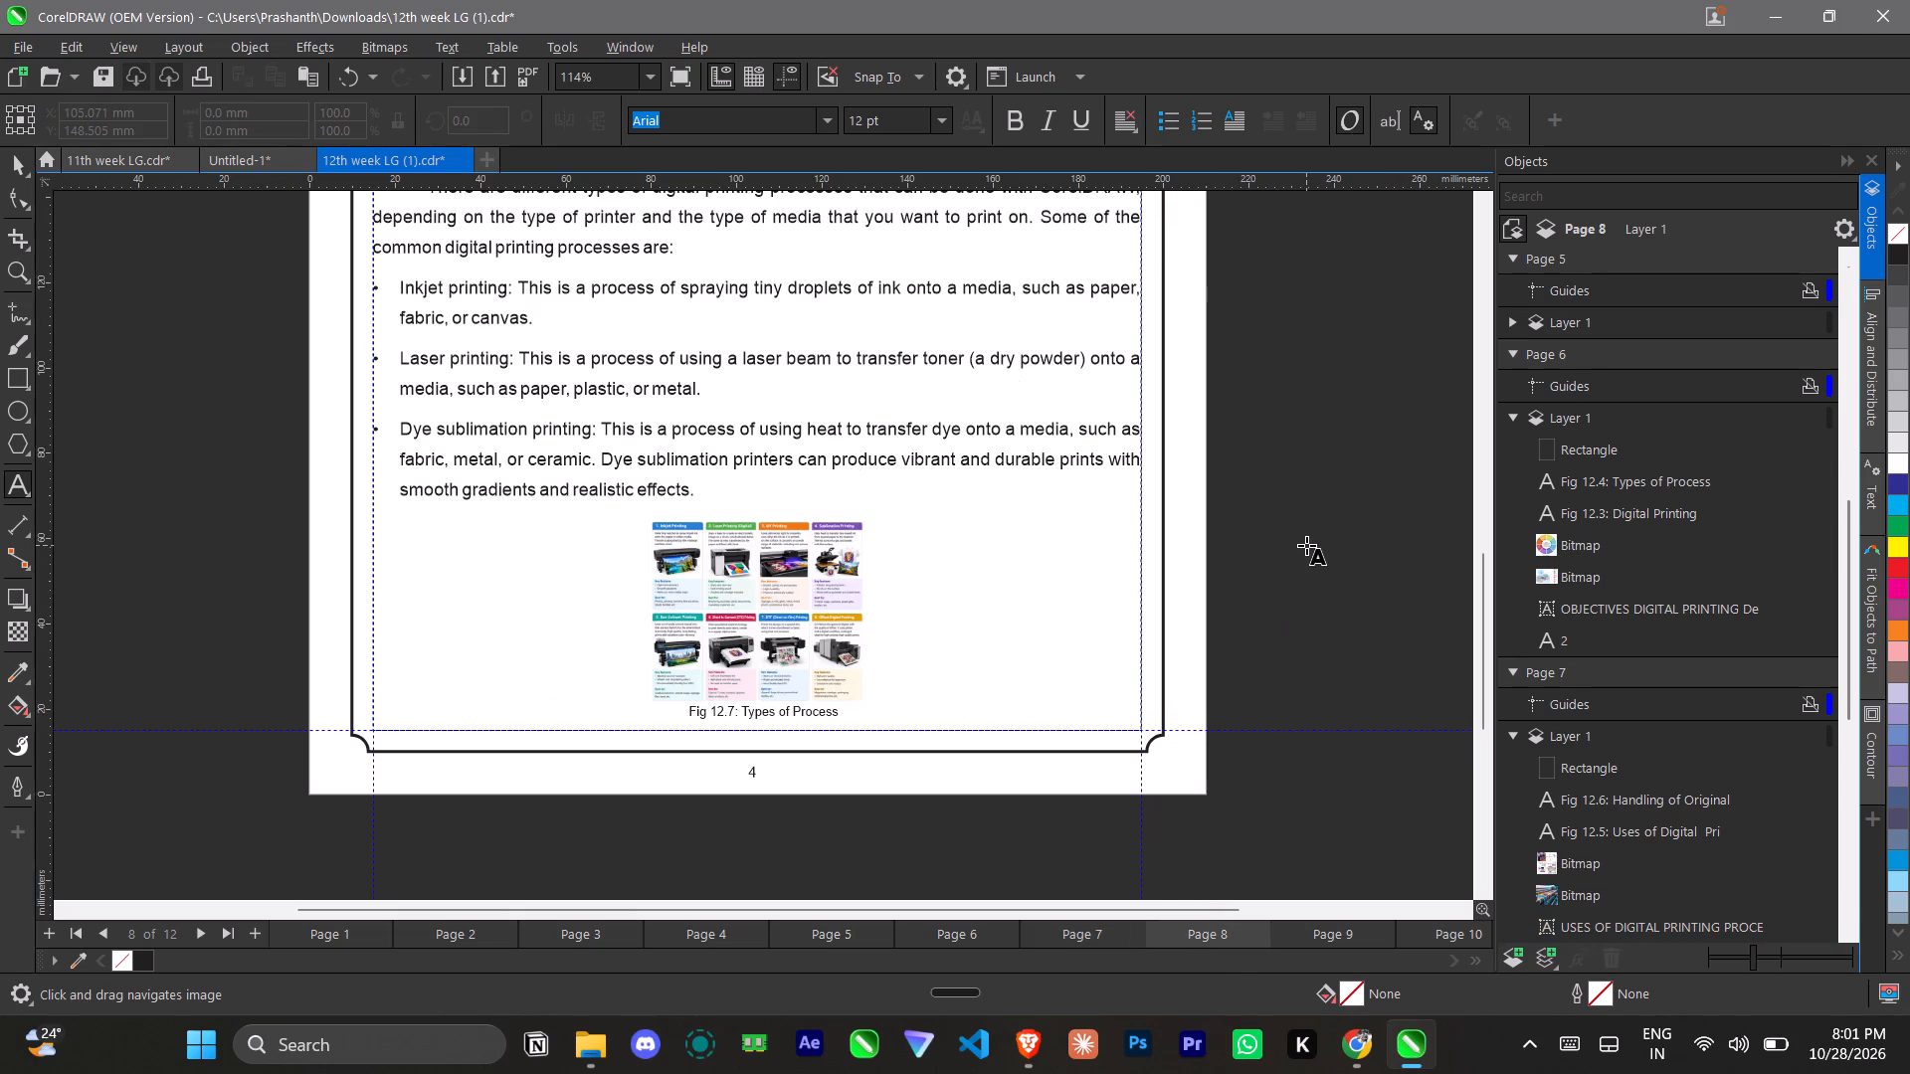
{"action": "middle_click_drag", "start_coordinate": [1306, 545], "coordinate": [1310, 553]}
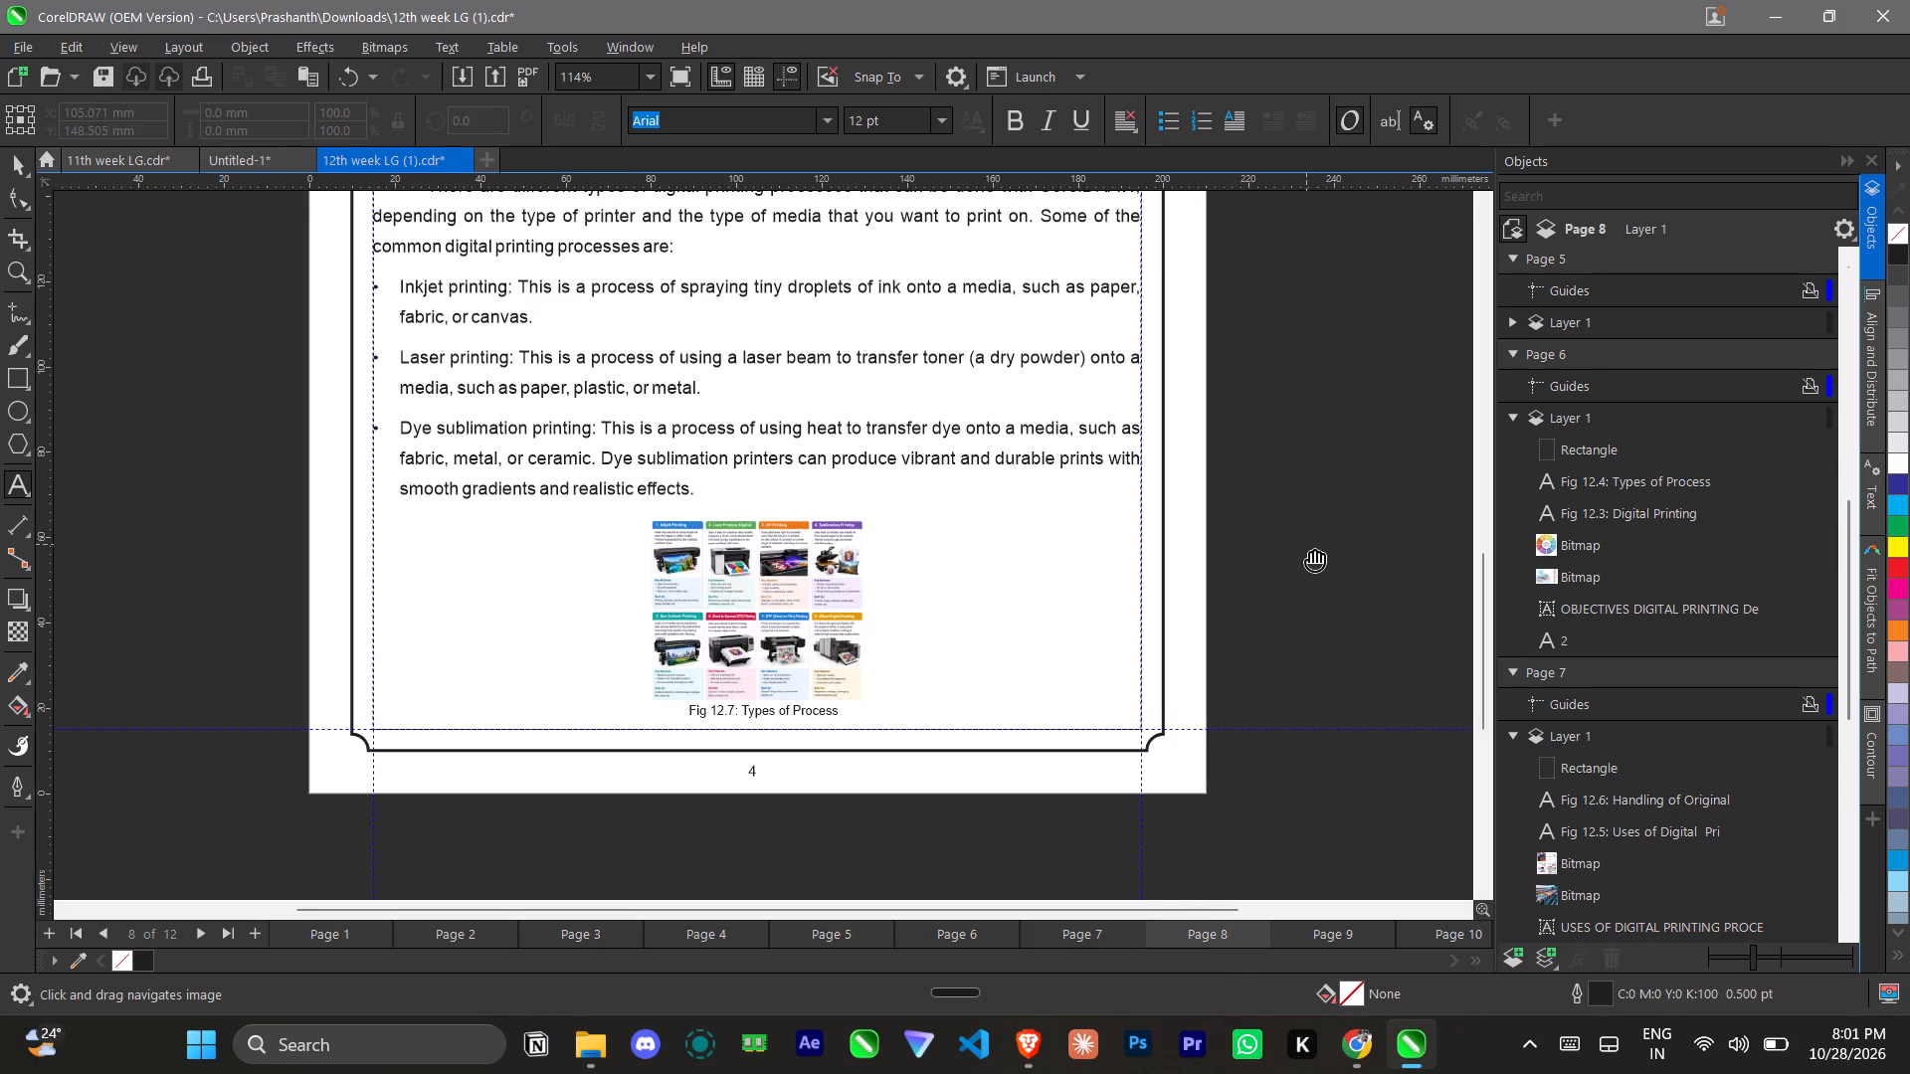
{"action": "middle_click_drag", "start_coordinate": [1310, 553], "coordinate": [1352, 666]}
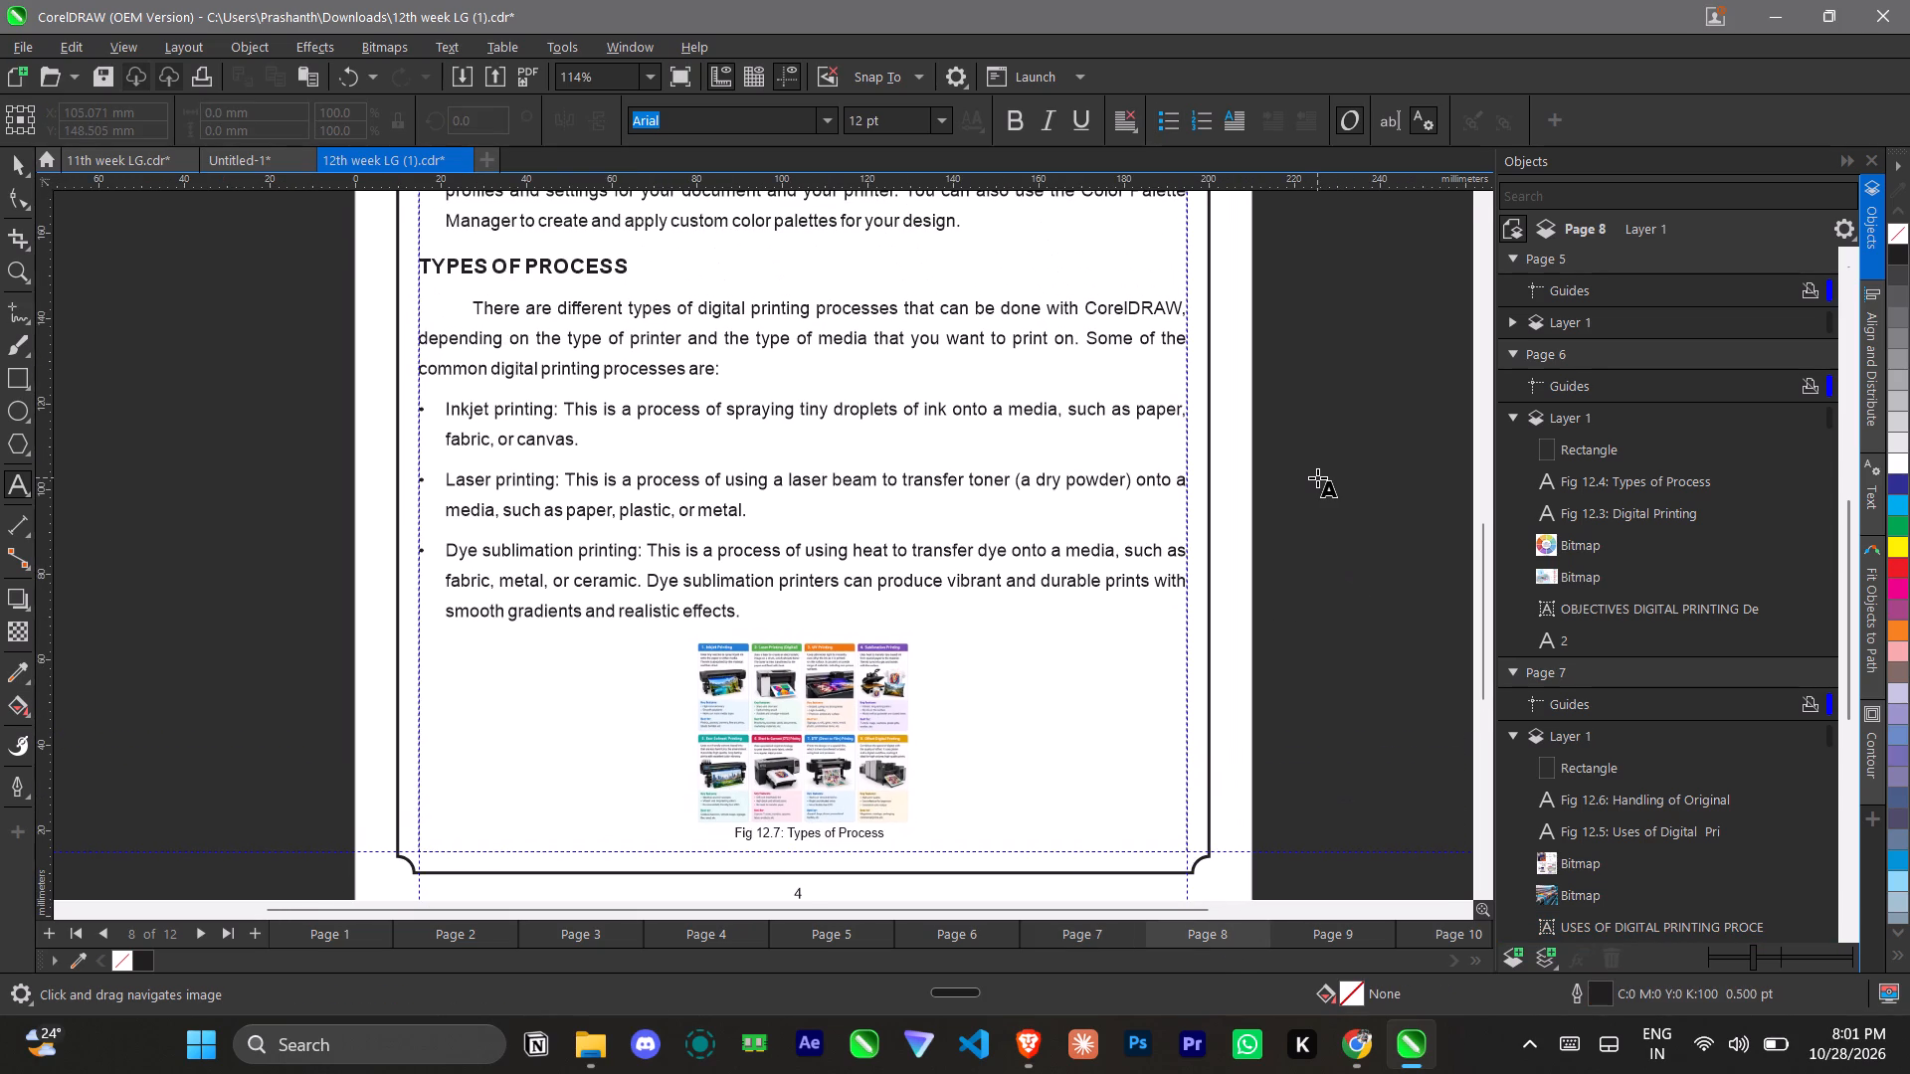
{"action": "middle_click_drag", "start_coordinate": [1317, 477], "coordinate": [1358, 956]}
{"action": "middle_click_drag", "start_coordinate": [1404, 492], "coordinate": [1404, 533]}
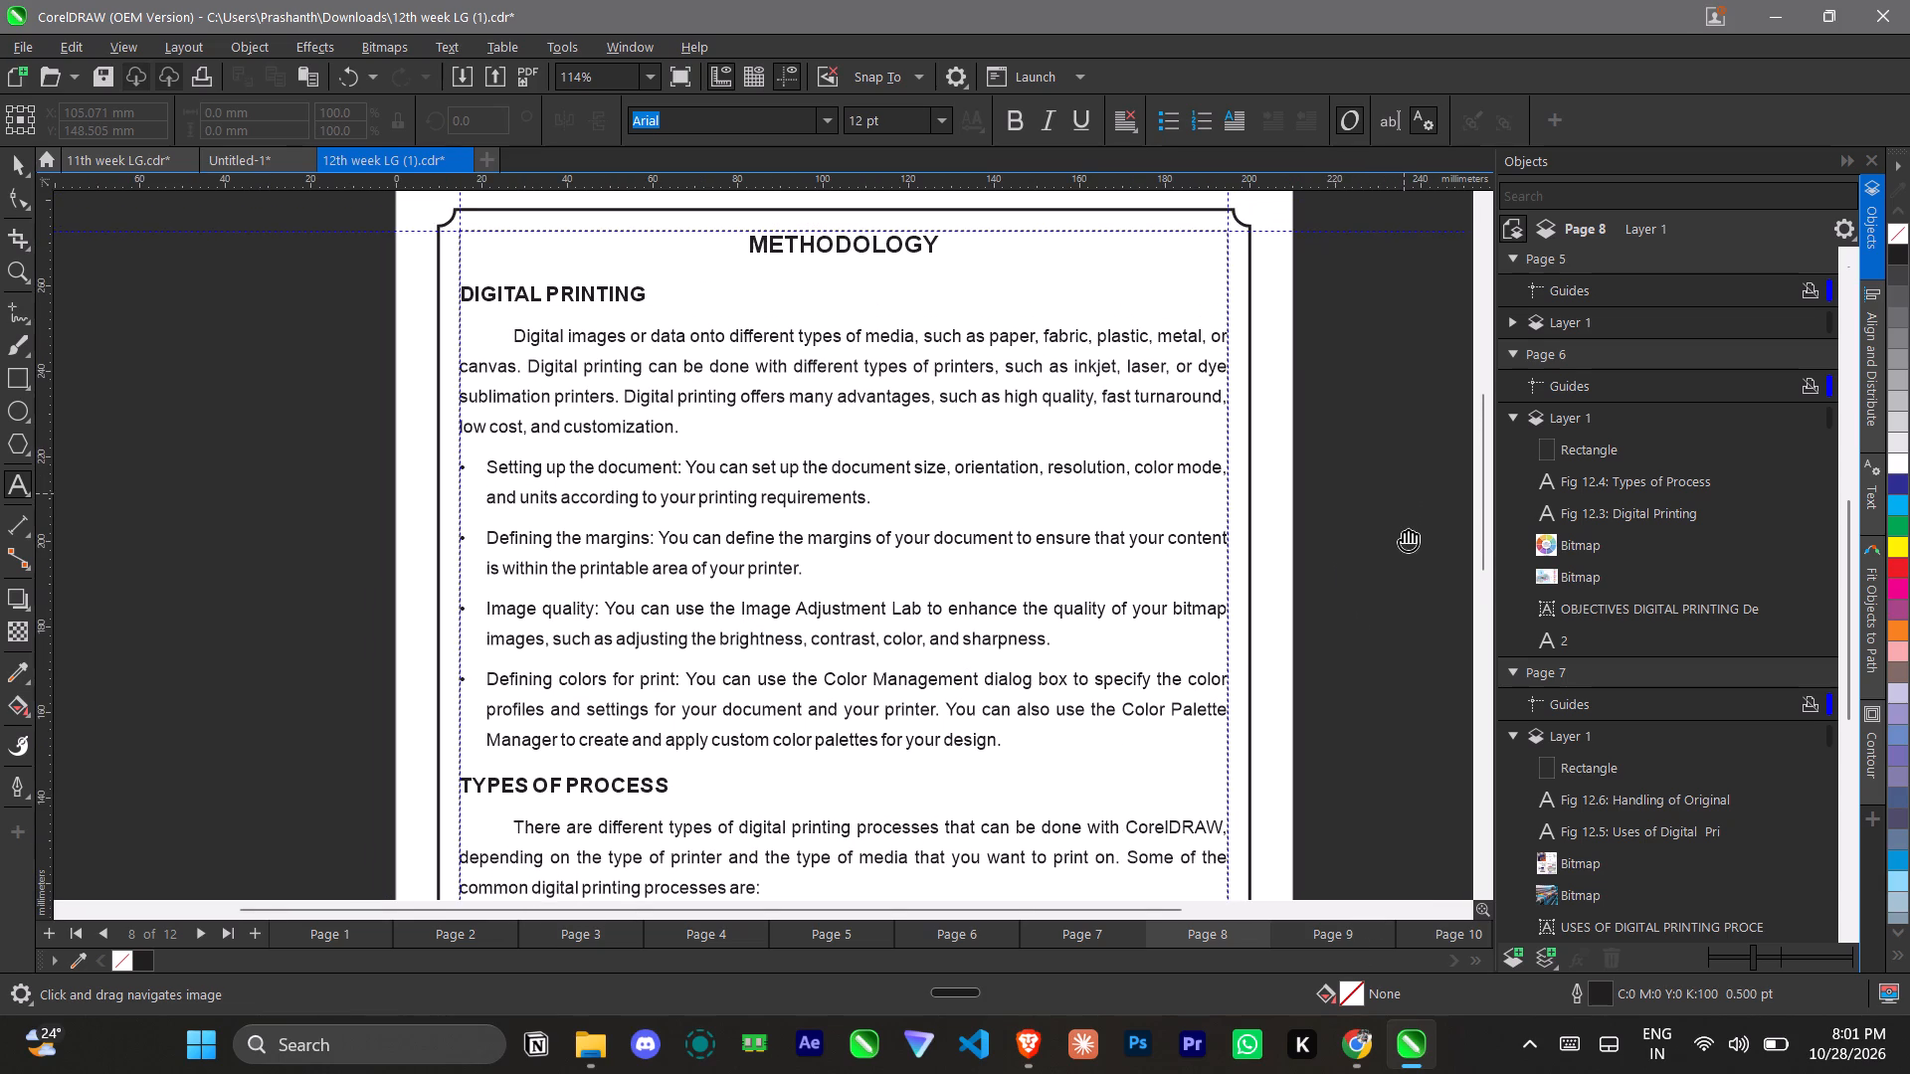
{"action": "middle_click_drag", "start_coordinate": [1404, 533], "coordinate": [1408, 538]}
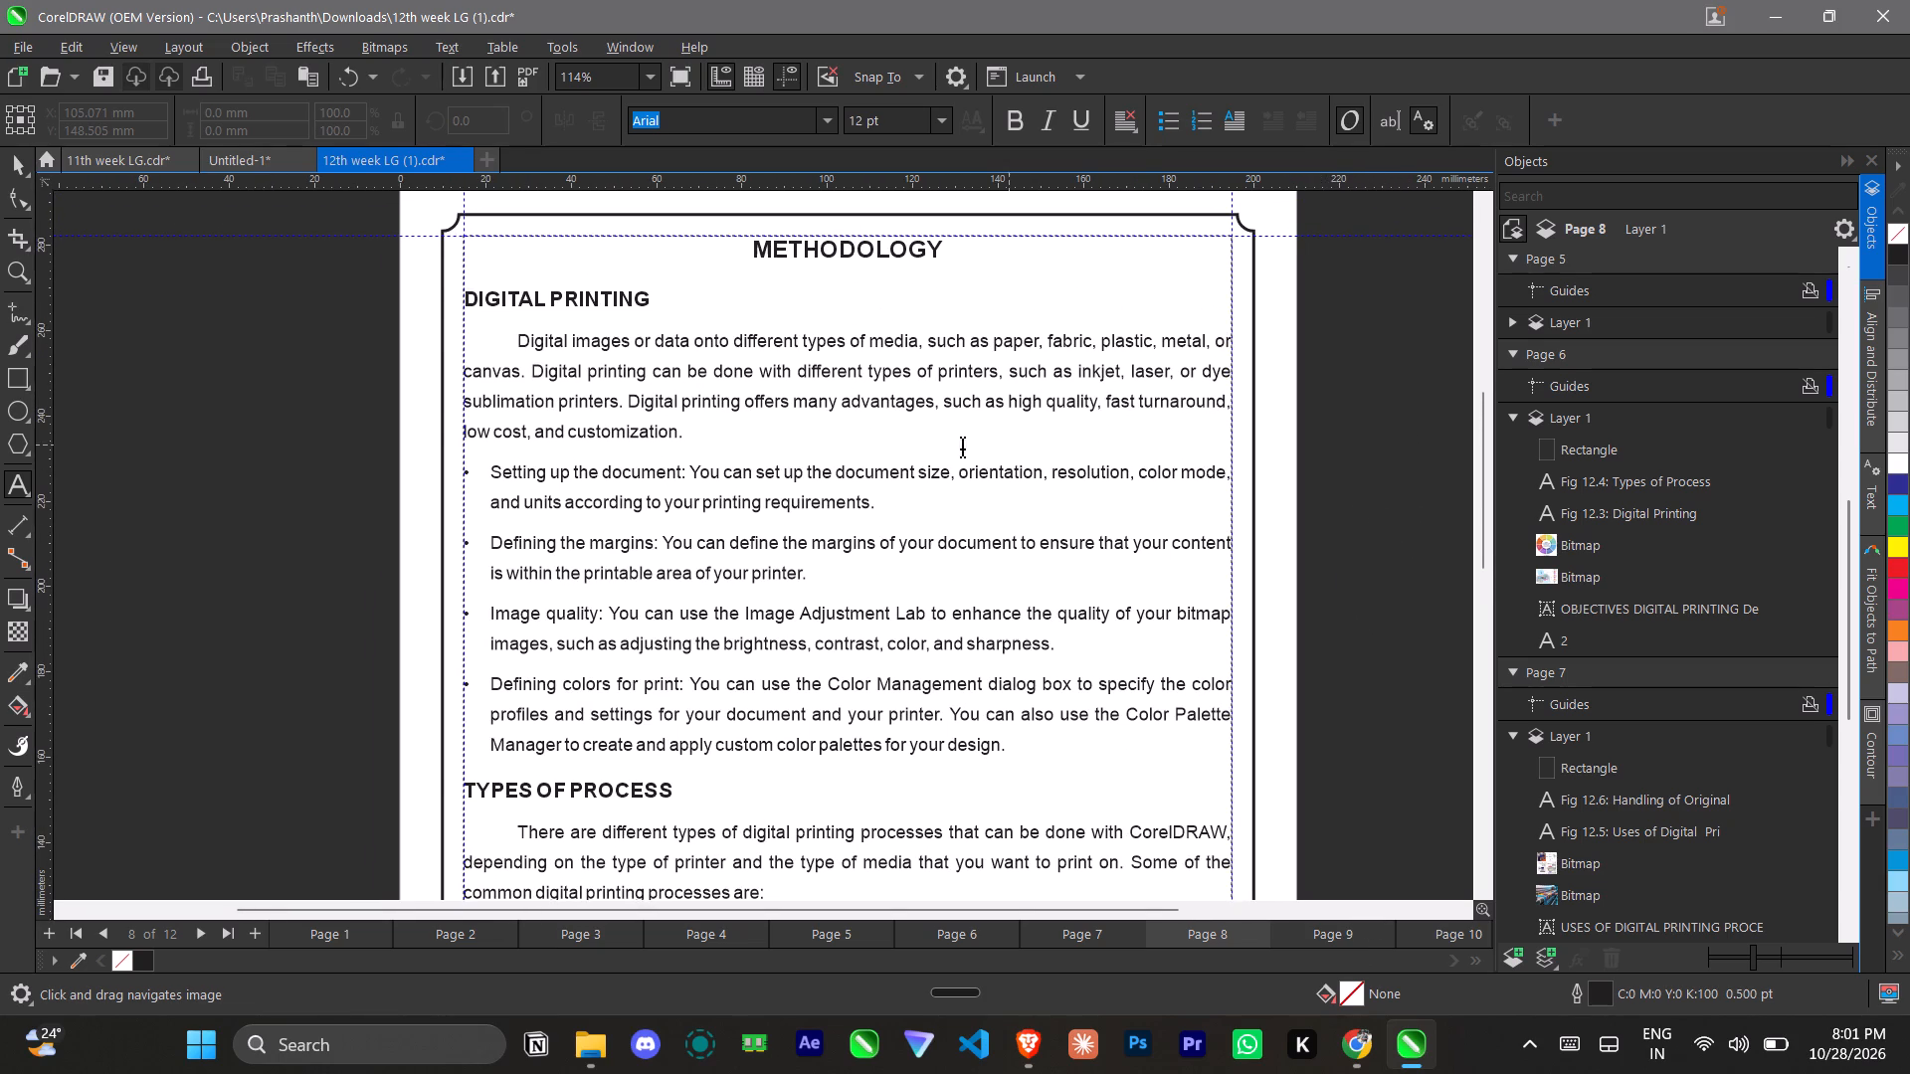
Capitalise page 8's first three Digital Printing bullet headings as "Setting up the Document", "Defining the Margins" and "Image Quality".
{"action": "scroll", "coordinate": [616, 454], "scroll_direction": "up", "scroll_amount": 3}
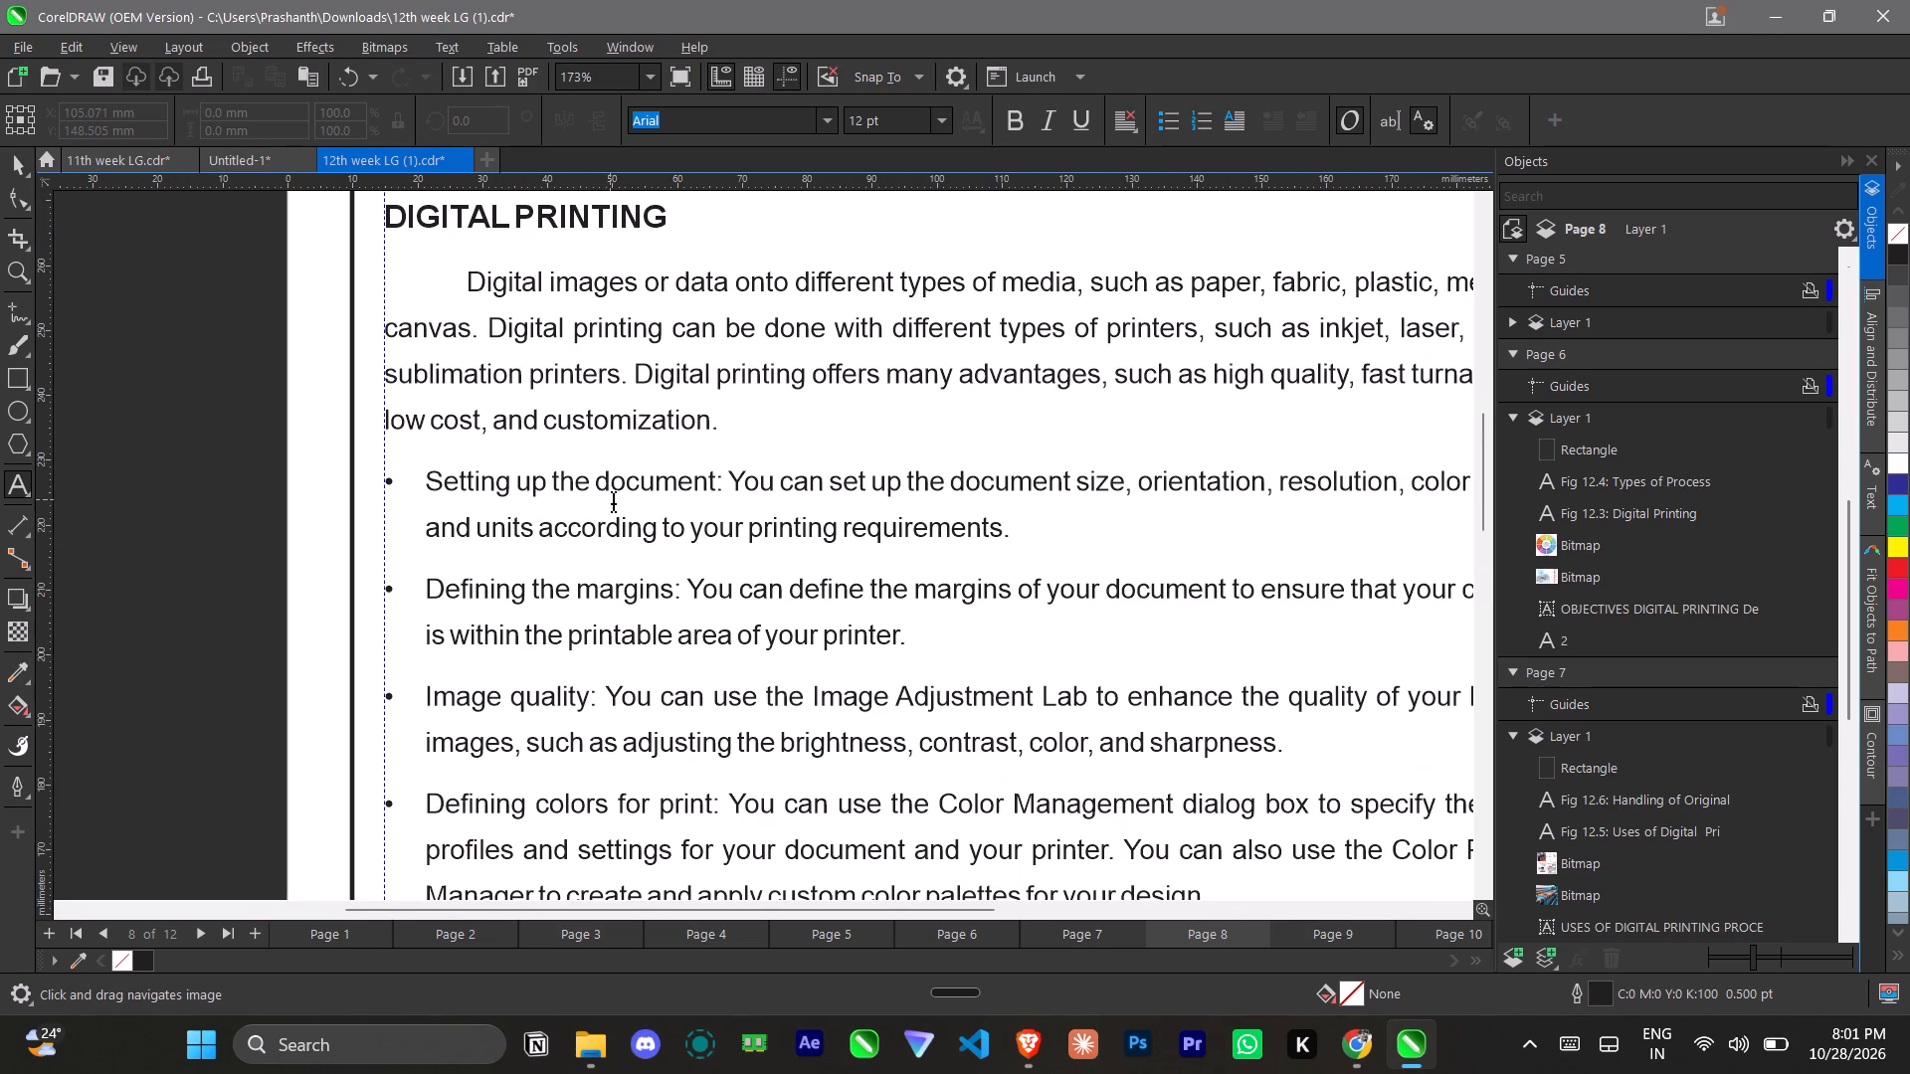
{"action": "left_click", "coordinate": [611, 490]}
{"action": "key", "text": "BackSpace"}
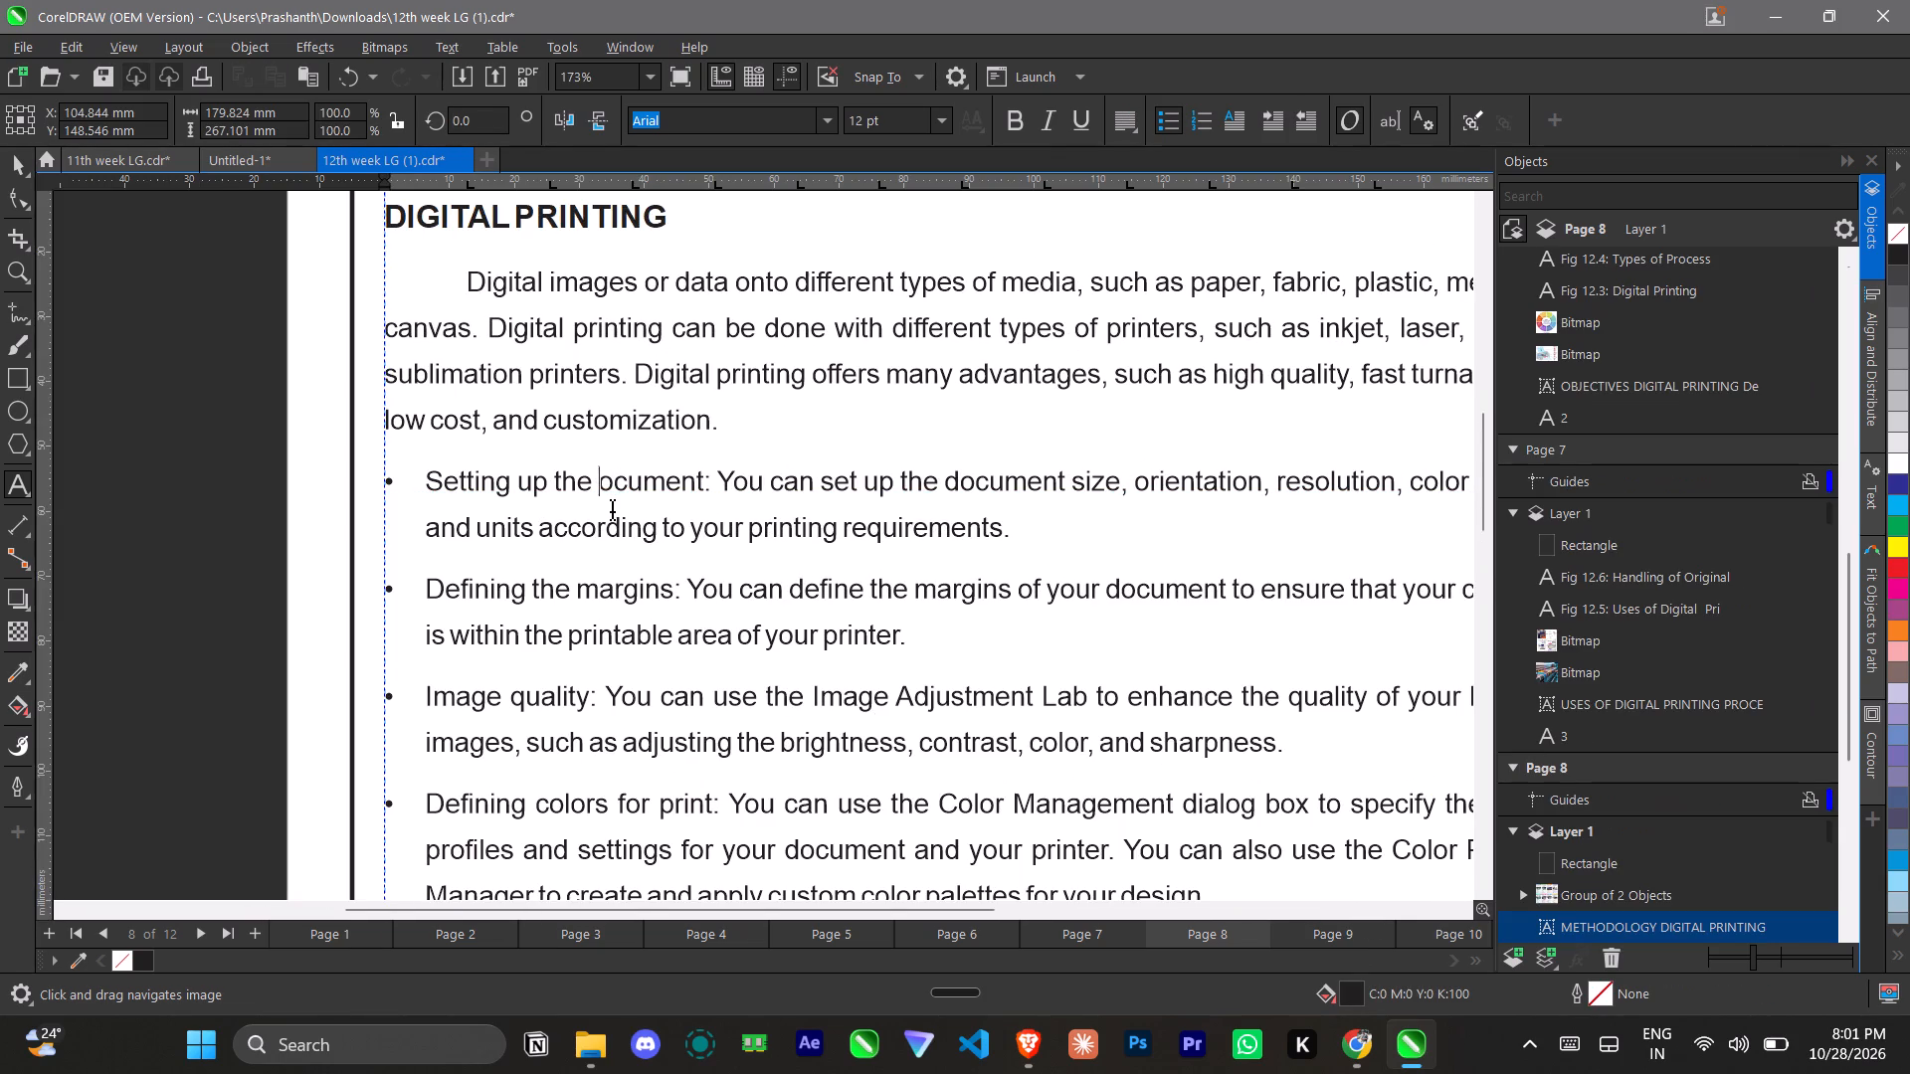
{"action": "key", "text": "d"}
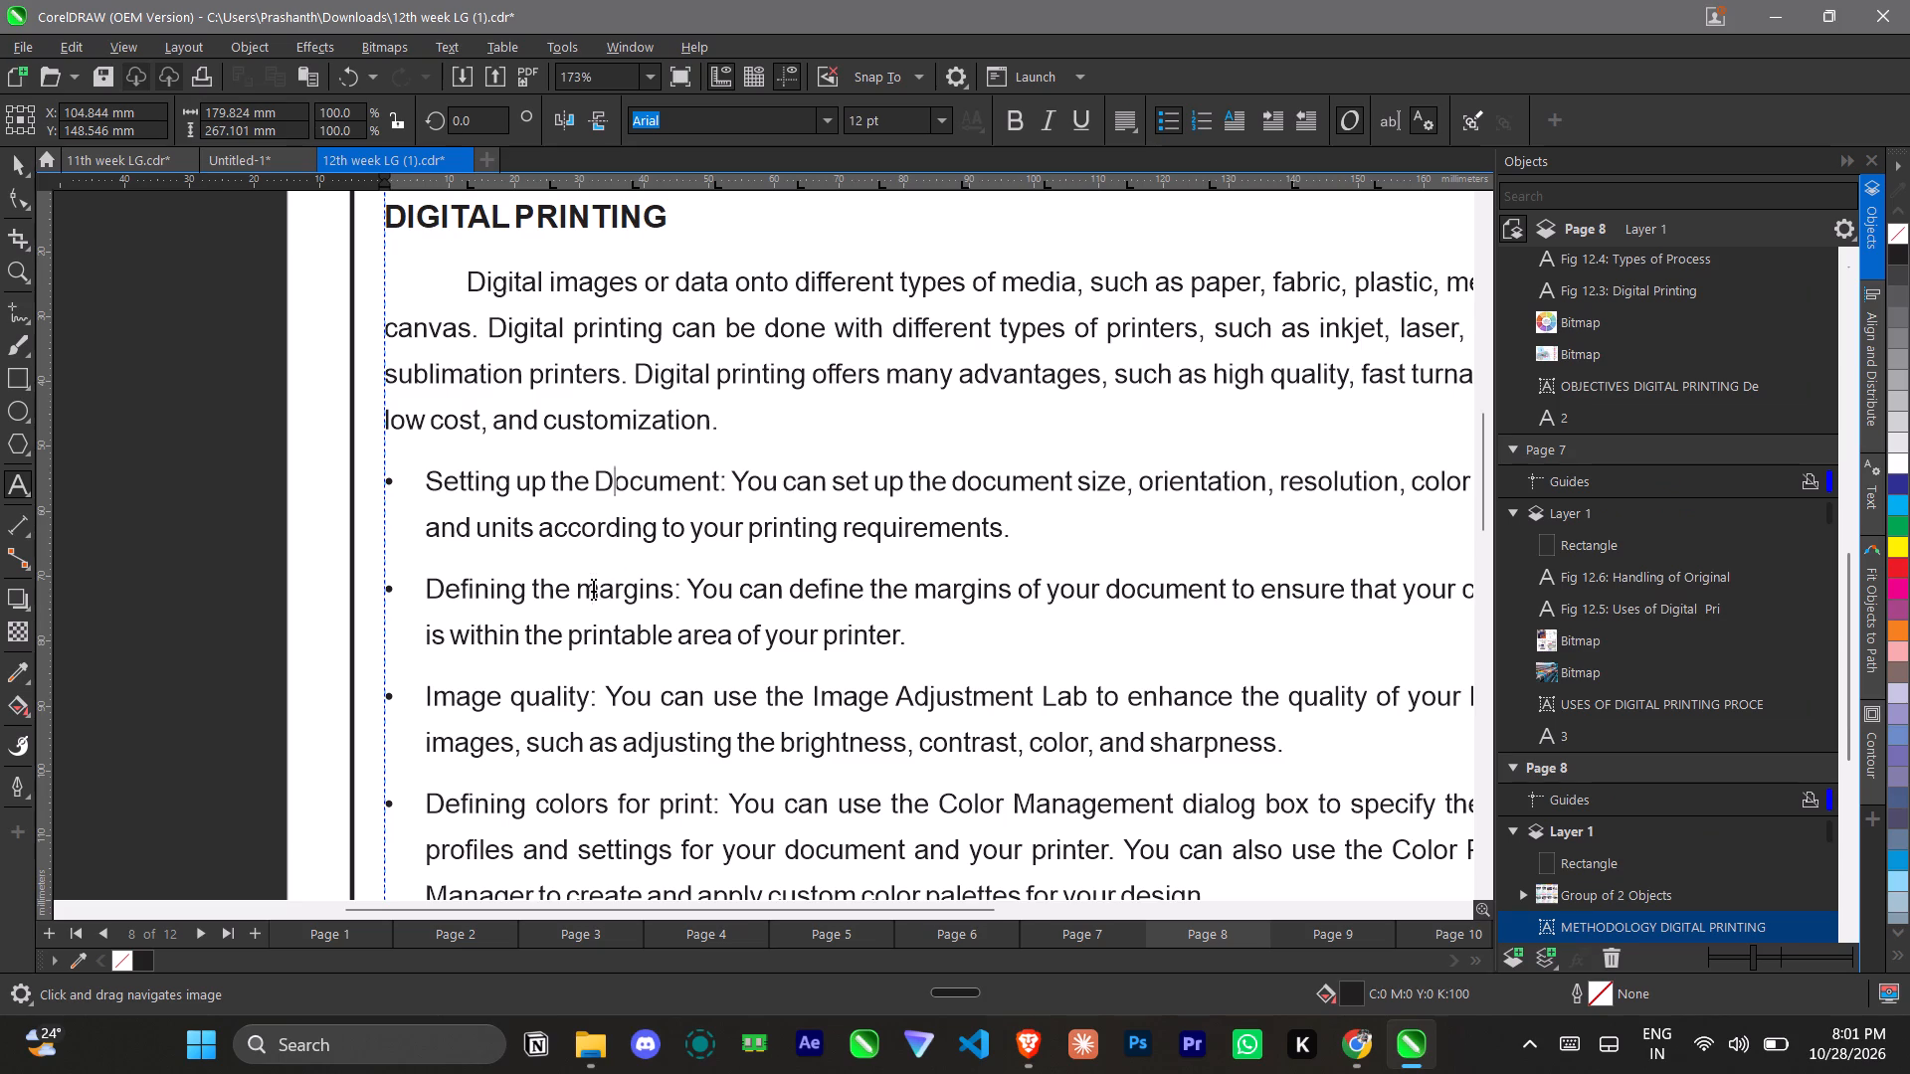
{"action": "left_click", "coordinate": [597, 599]}
{"action": "key", "text": "BackSpace"}
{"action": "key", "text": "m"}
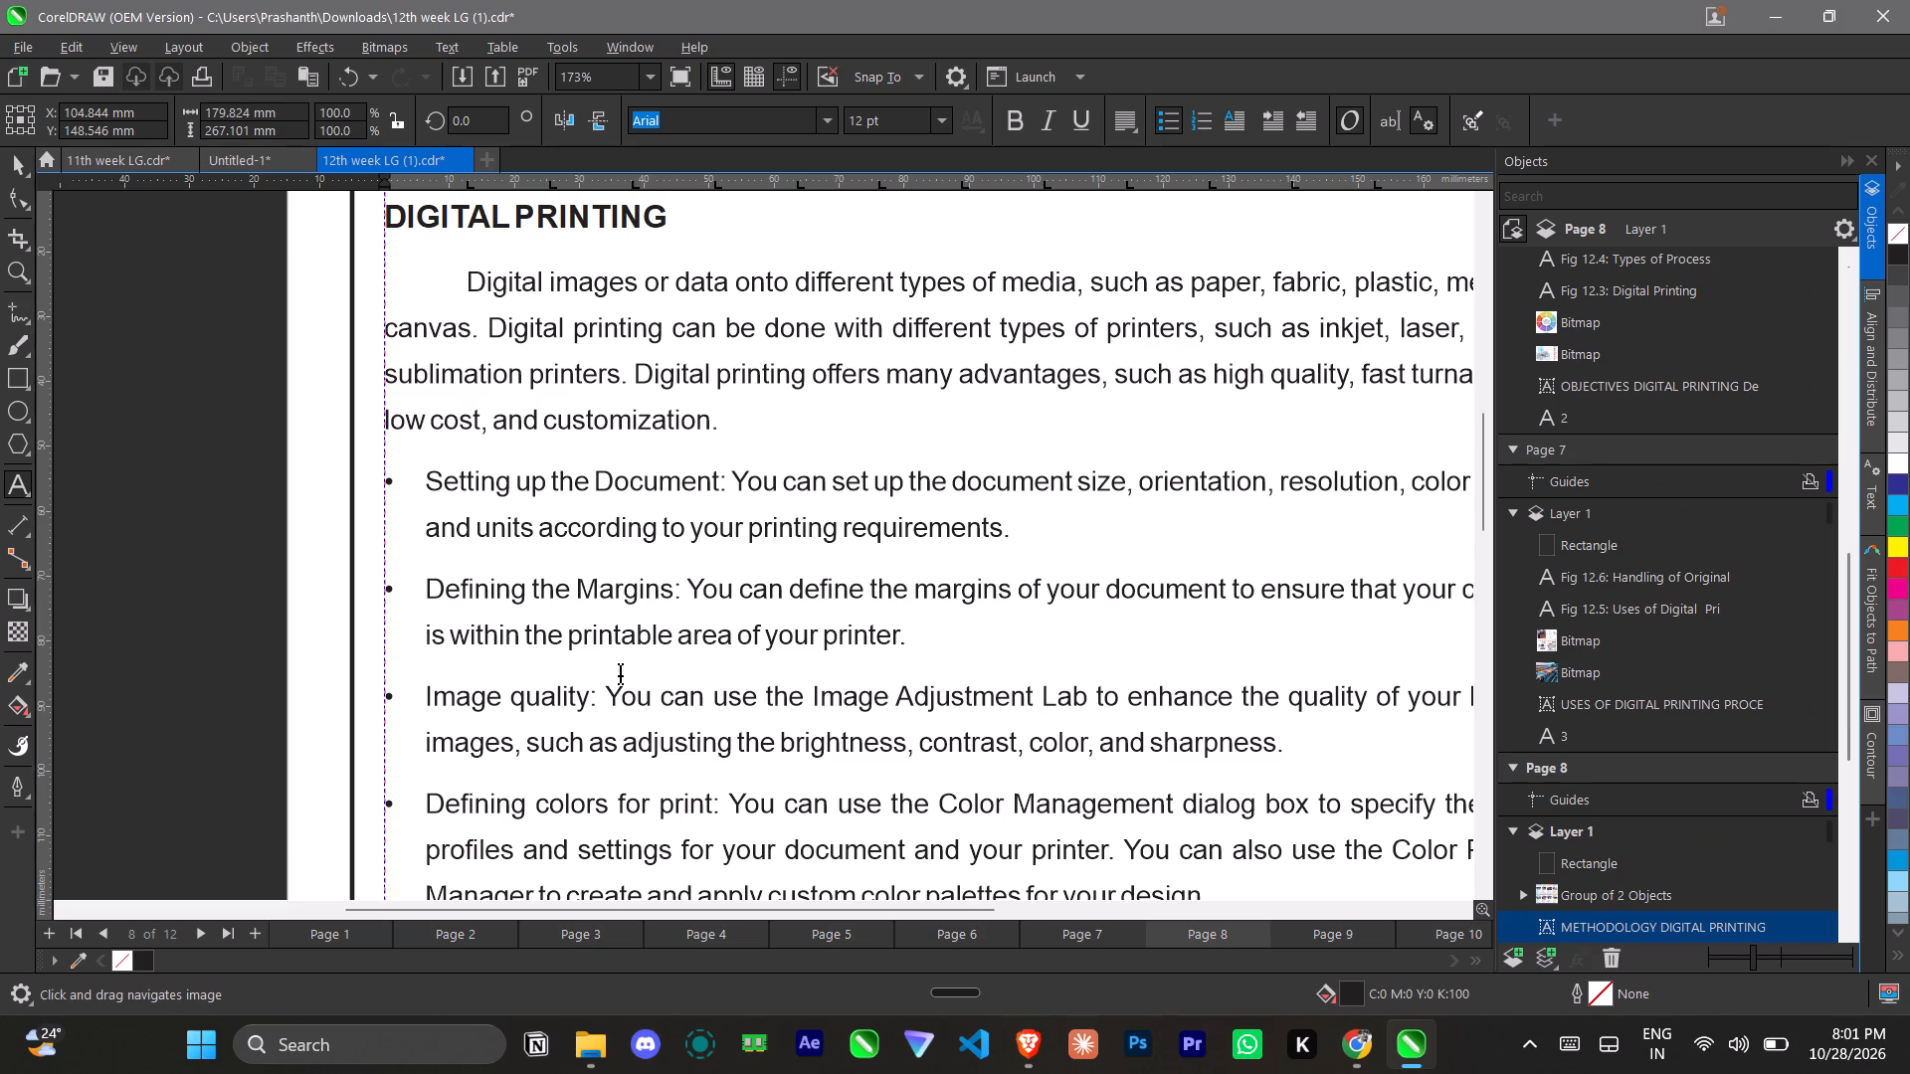
{"action": "left_click", "coordinate": [525, 714]}
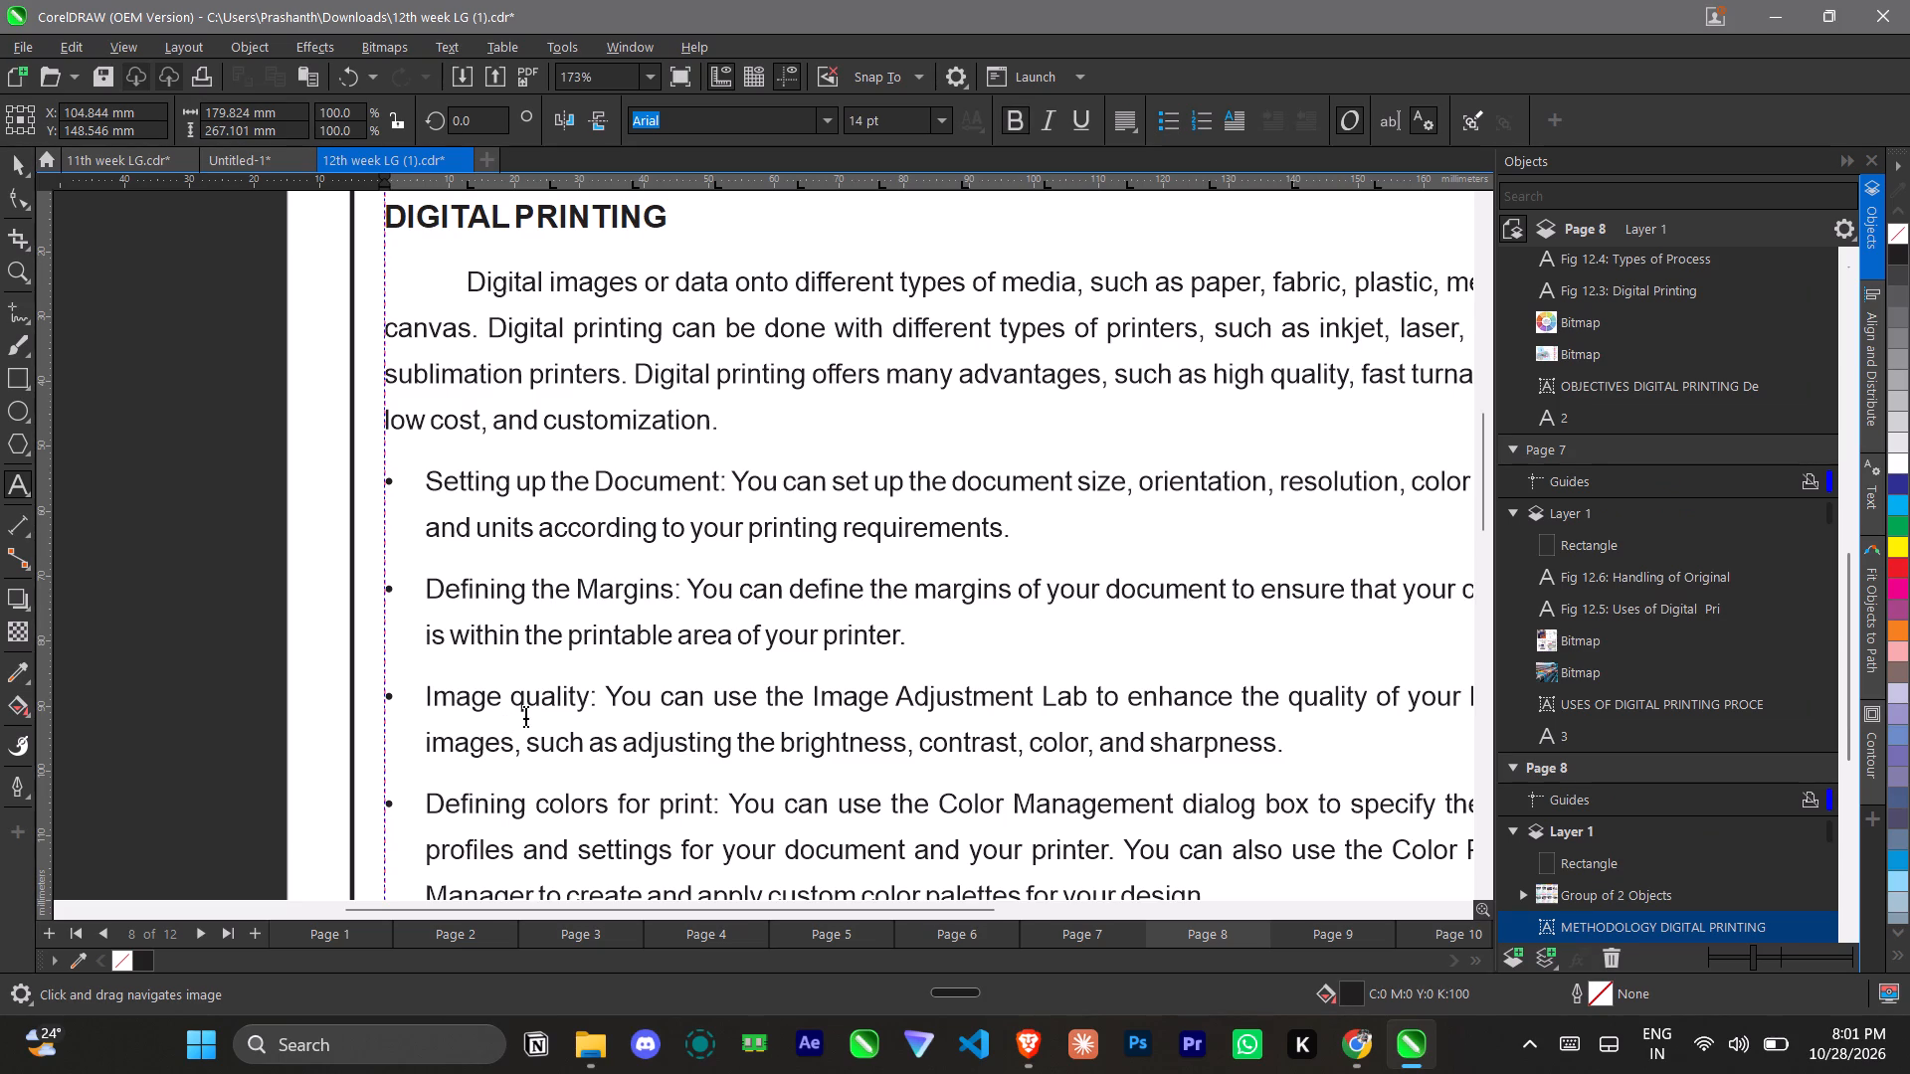
{"action": "left_click", "coordinate": [525, 706]}
{"action": "key", "text": "BackSpace"}
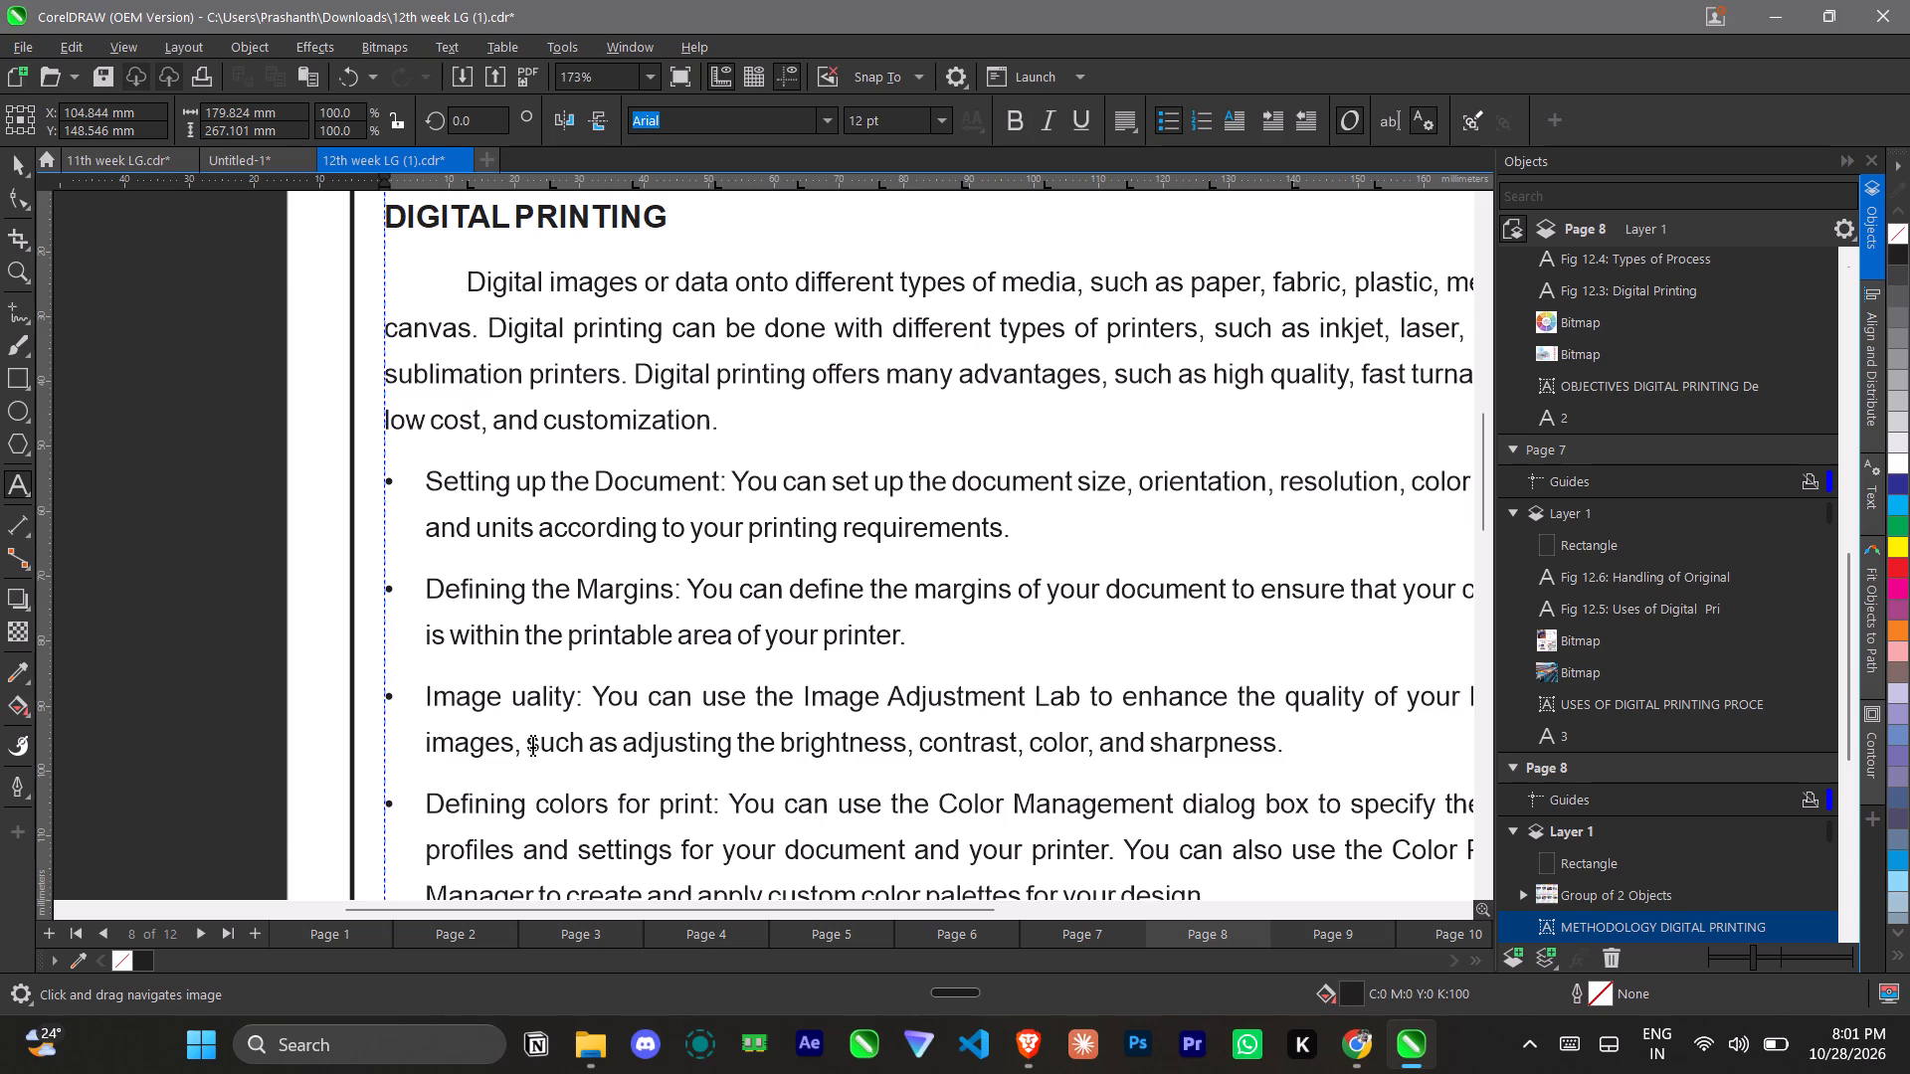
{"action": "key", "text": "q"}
Capitalise the fourth Digital Printing bullet heading on page 8 to read "Defining Colors for Print".
{"action": "middle_click_drag", "start_coordinate": [214, 661], "coordinate": [220, 490]}
{"action": "middle_click_drag", "start_coordinate": [220, 630], "coordinate": [218, 564]}
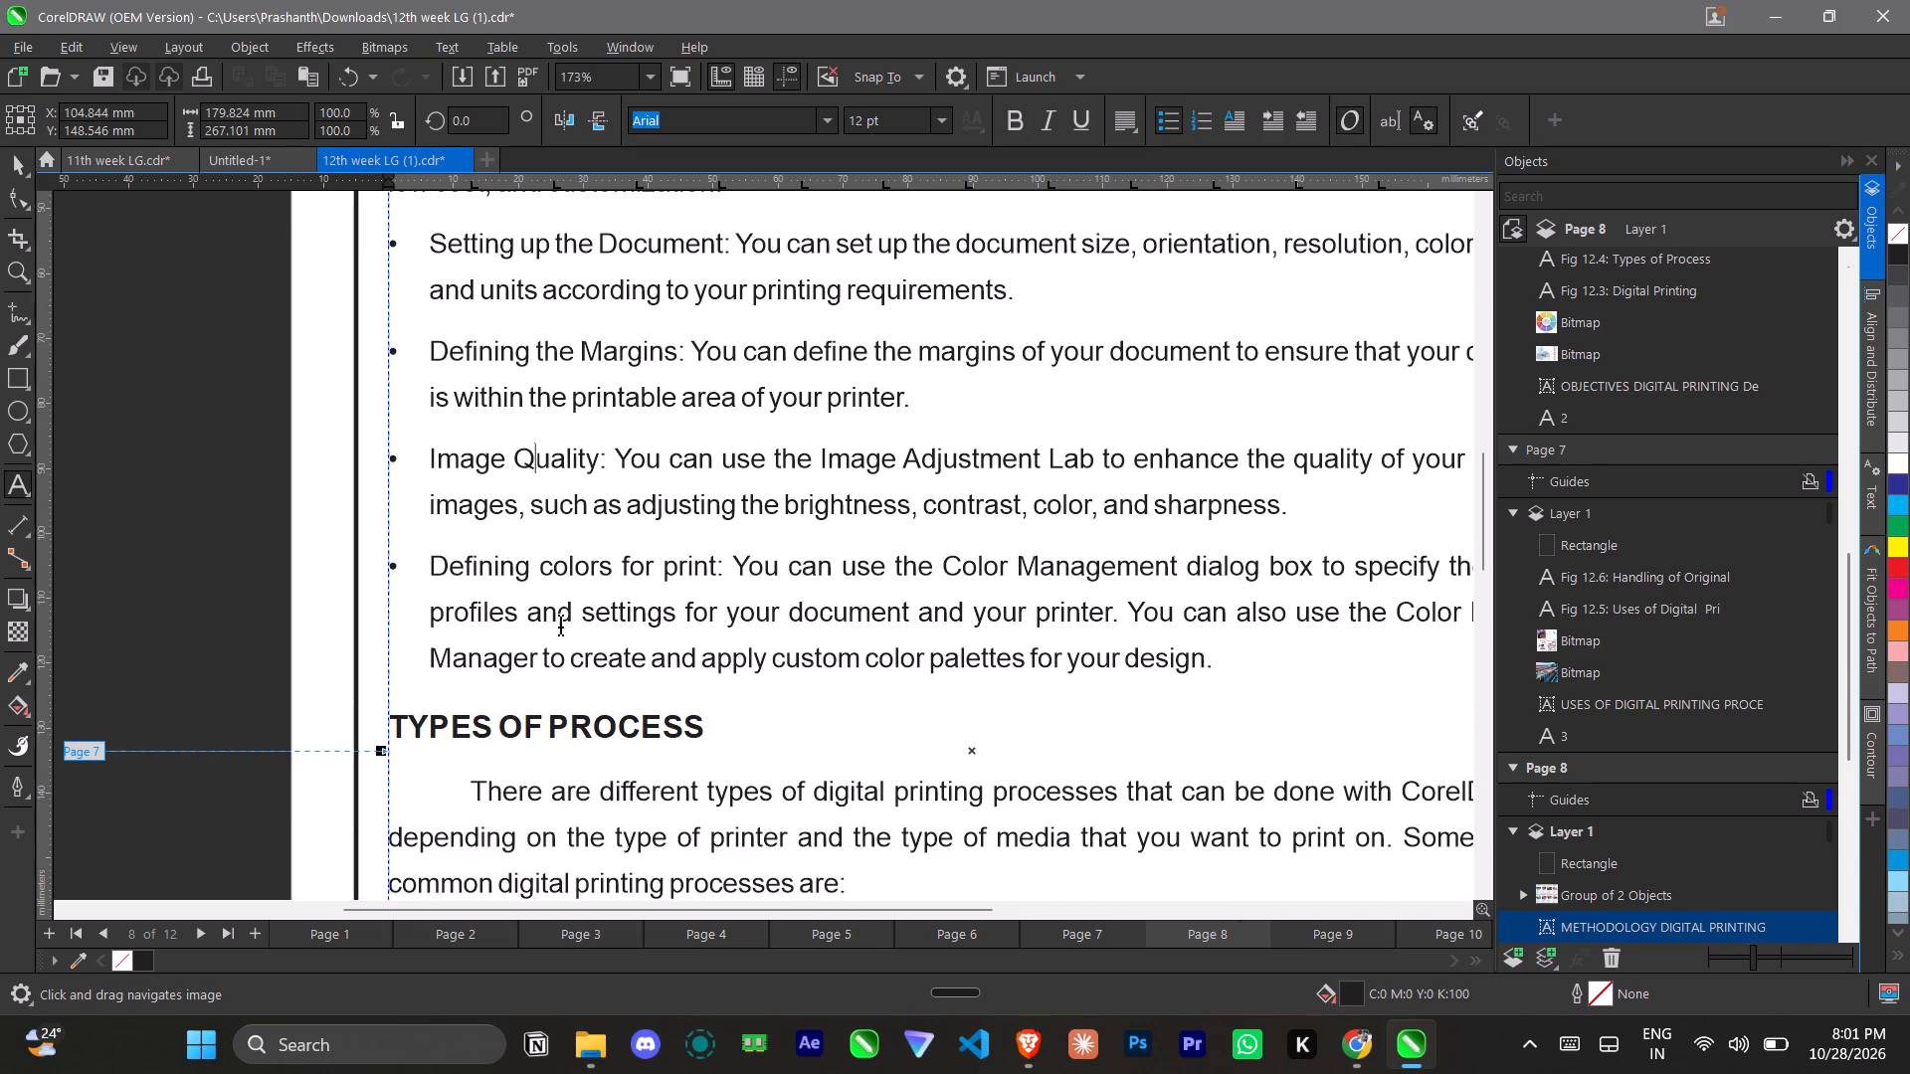
{"action": "left_click", "coordinate": [555, 573]}
{"action": "key", "text": "BackSpace"}
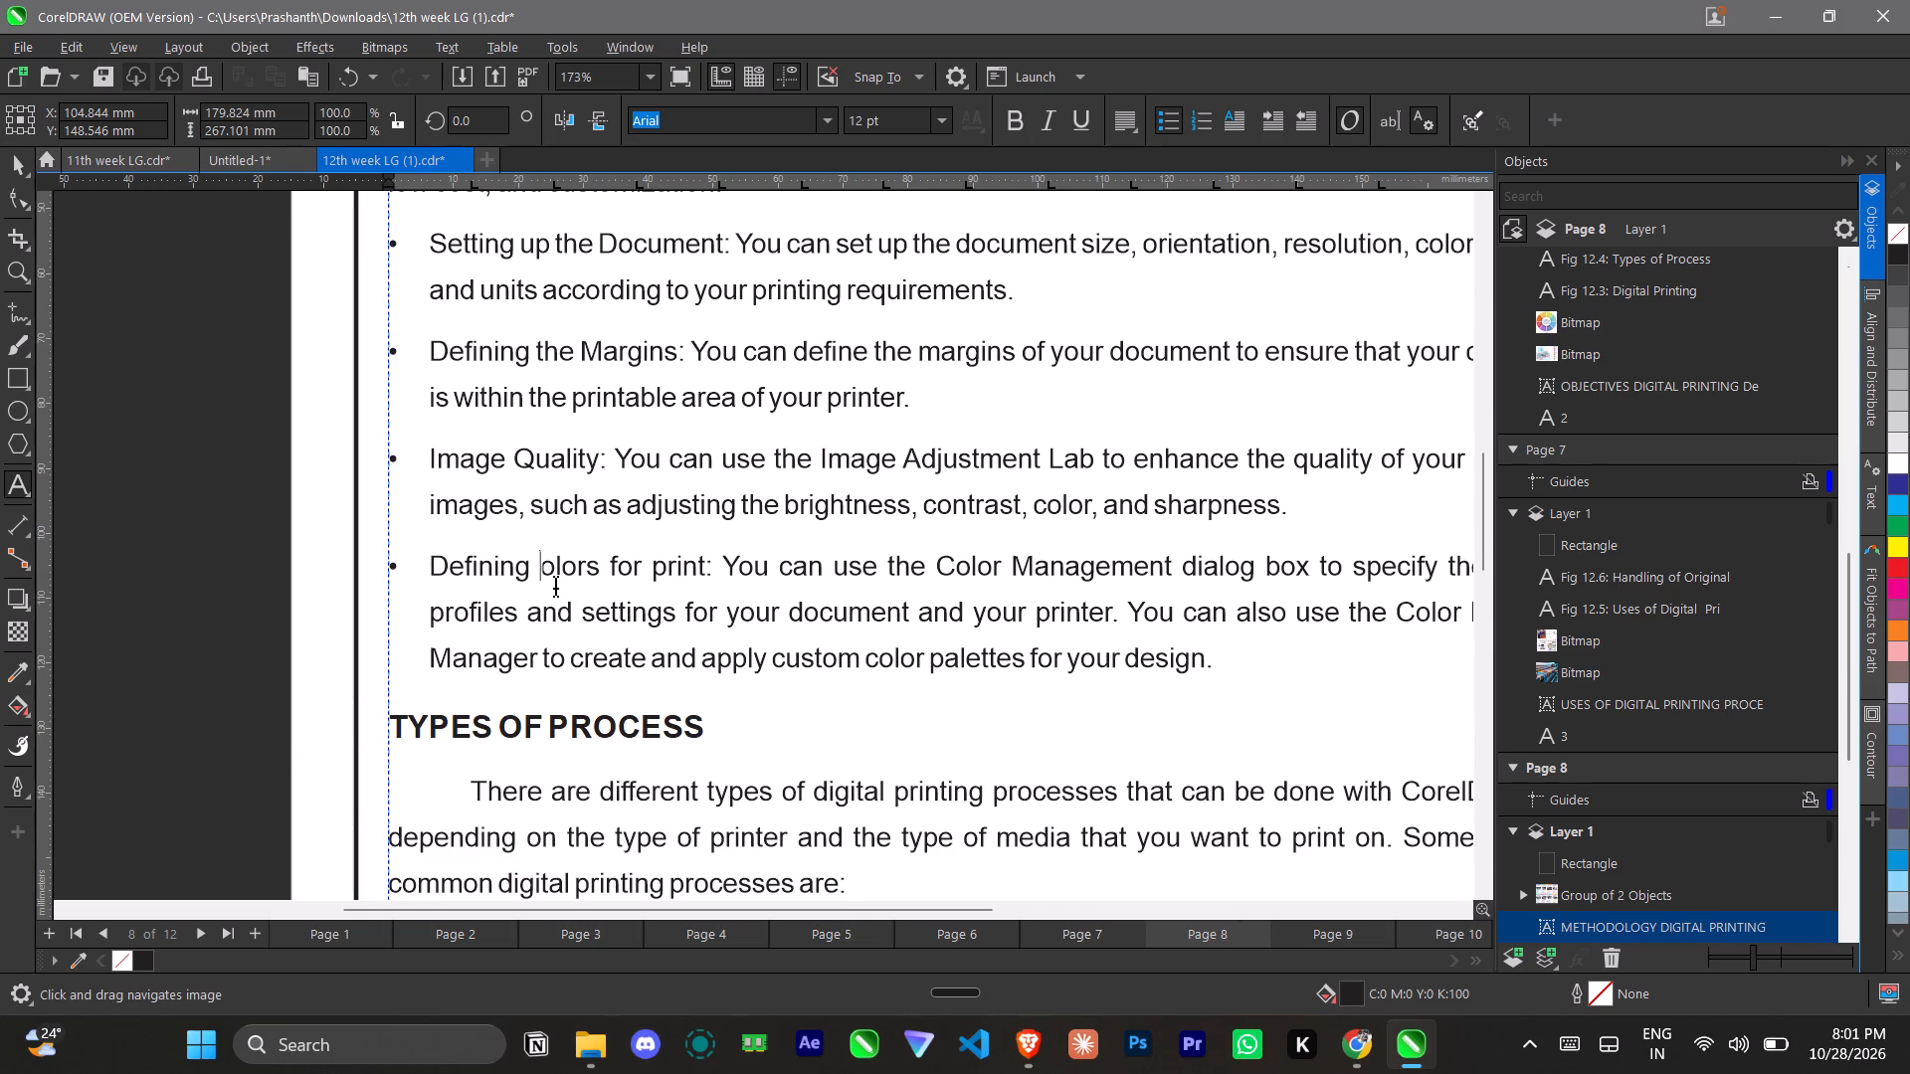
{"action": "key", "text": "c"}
{"action": "left_click", "coordinate": [679, 567]}
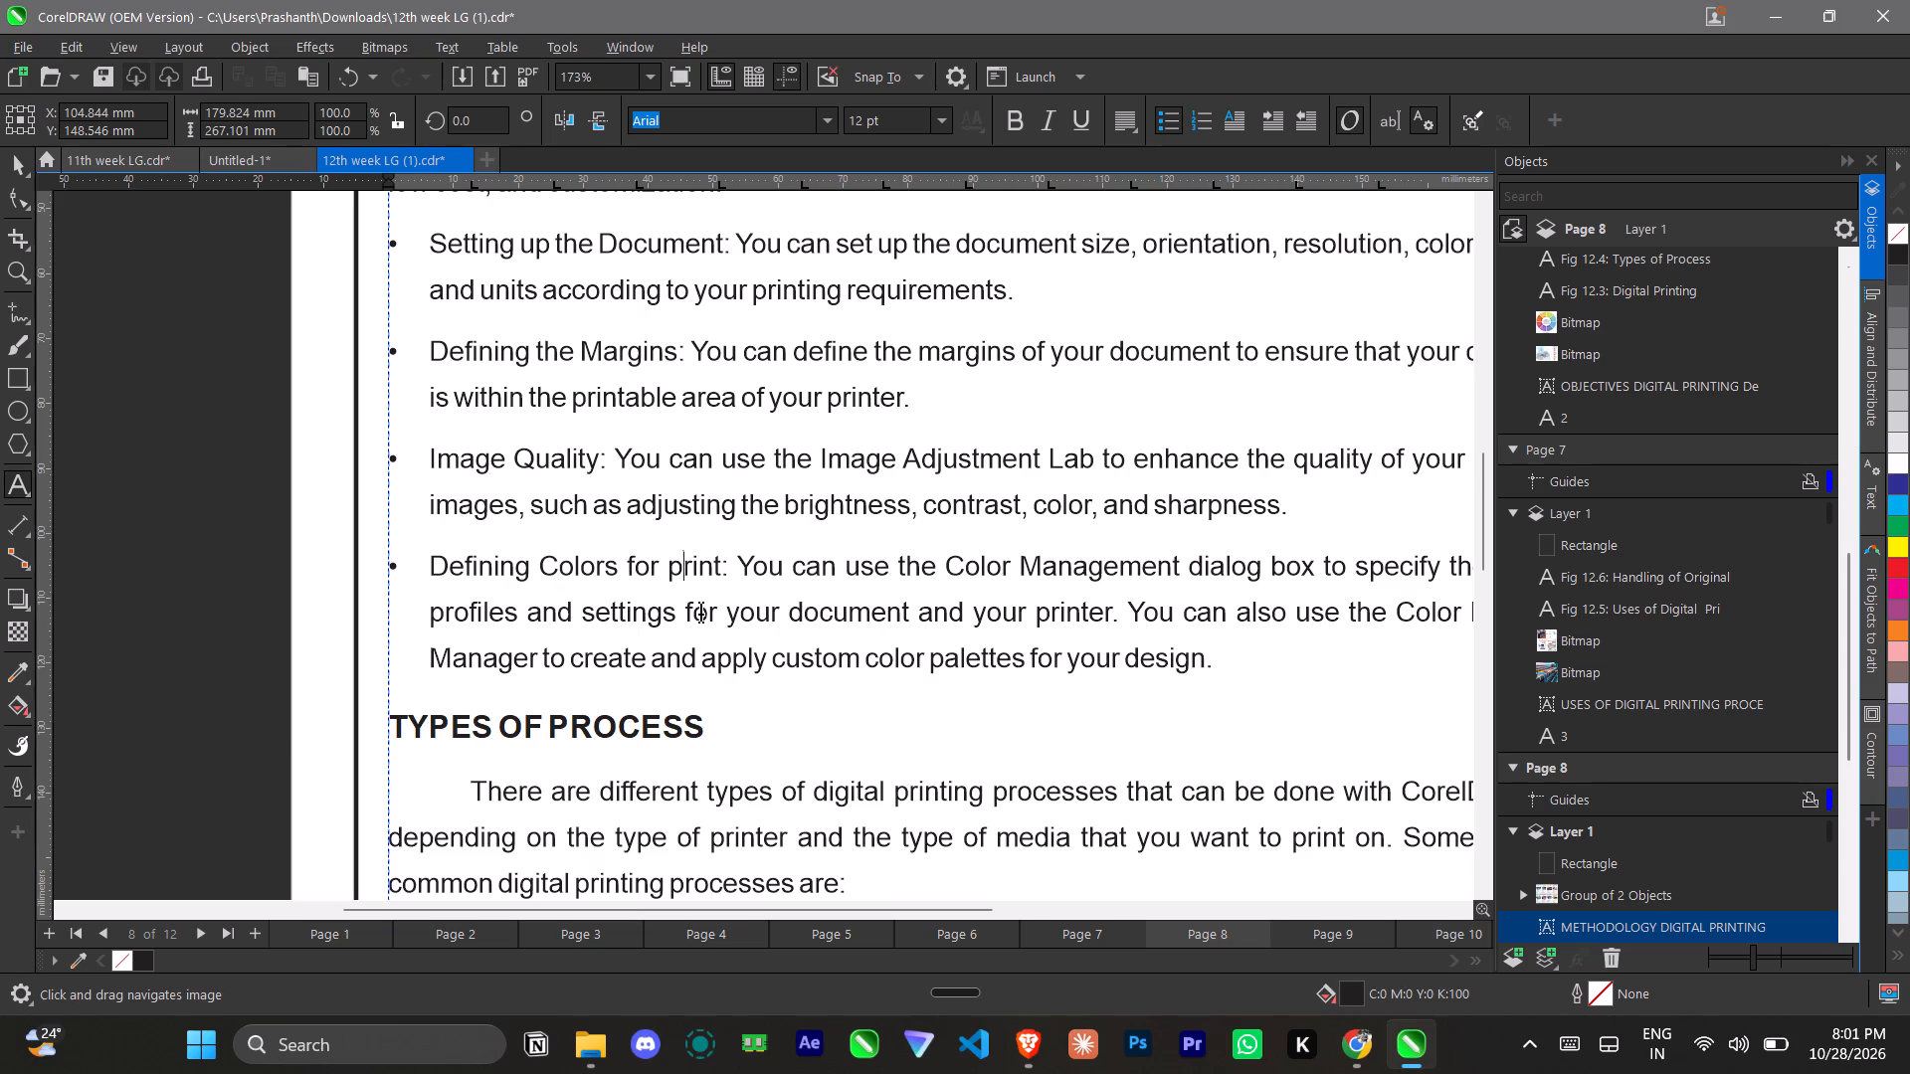
{"action": "key", "text": "BackSpace"}
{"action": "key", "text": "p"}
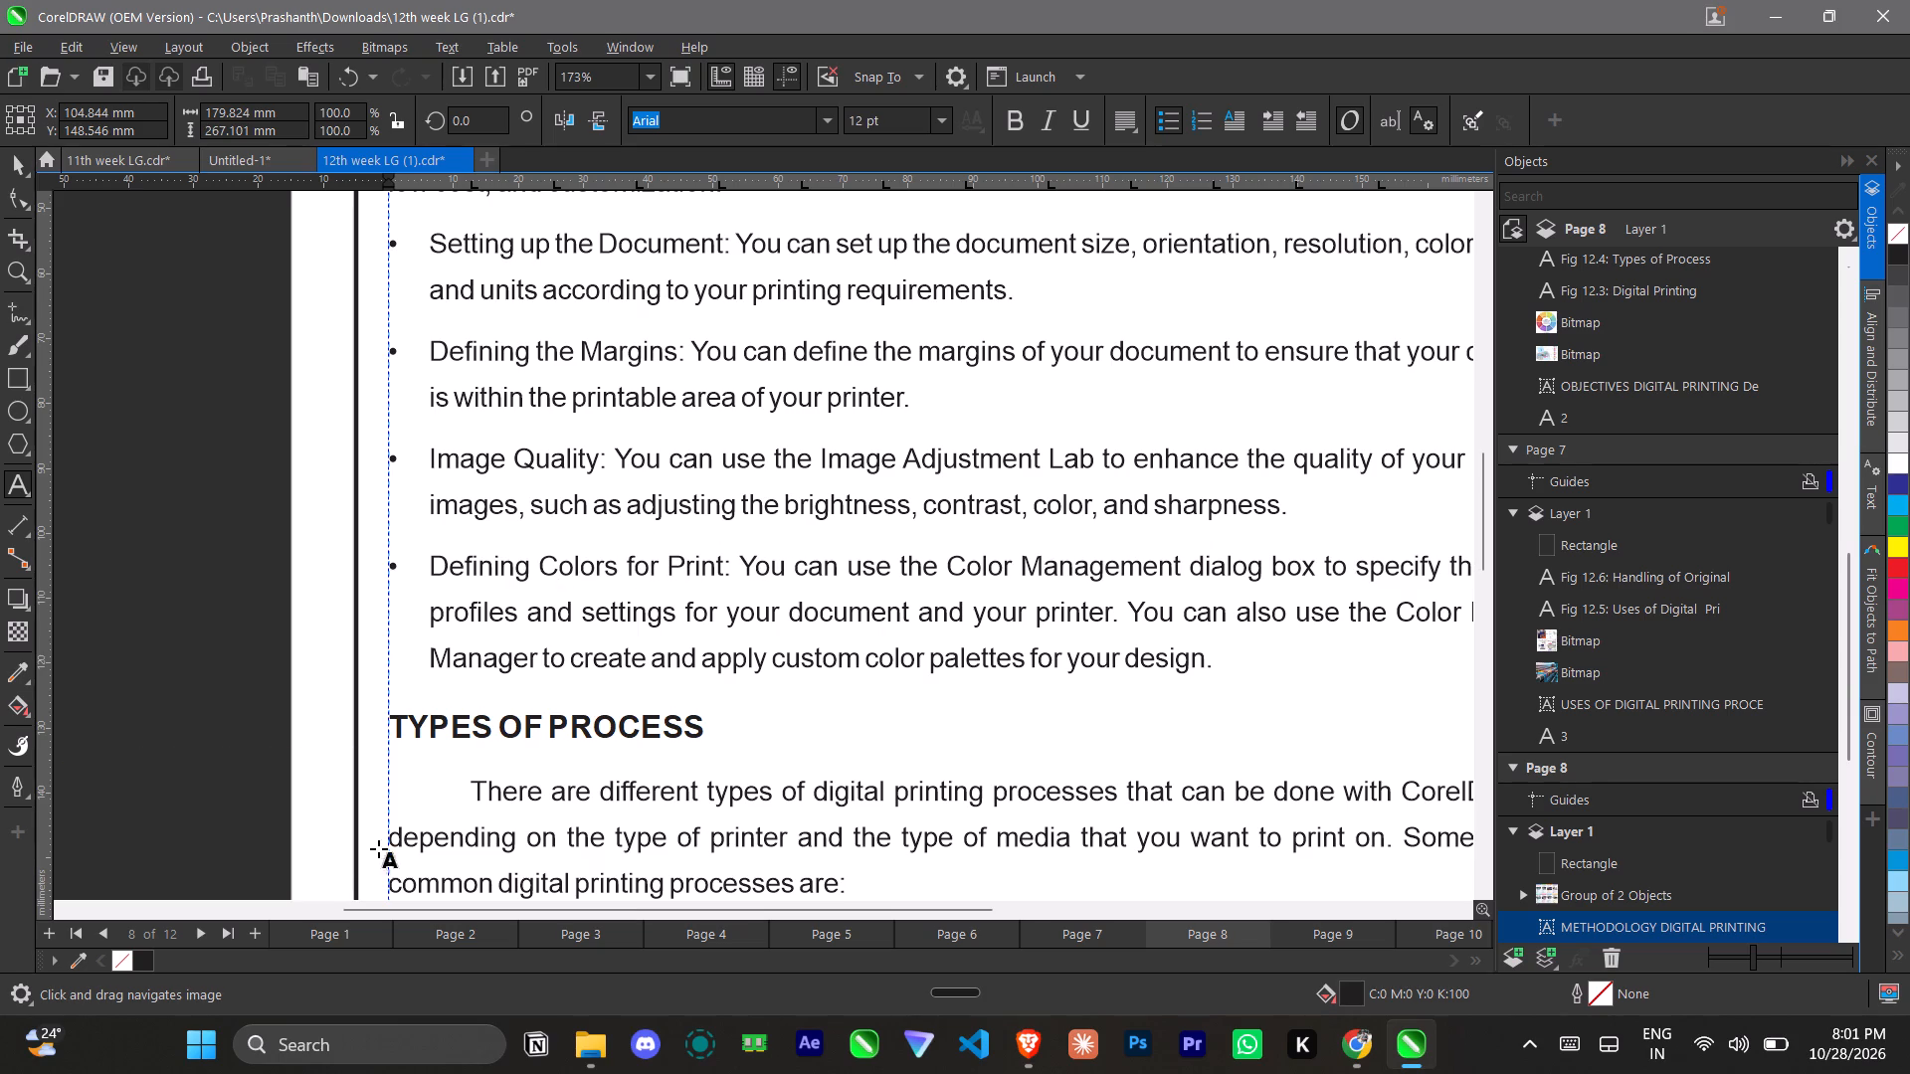
Capitalise page 8's Types of Process bullet headings as "Dye Sublimation Printing", "Laser Printing" and "Inkjet Printing".
{"action": "middle_click_drag", "start_coordinate": [270, 737], "coordinate": [275, 495]}
{"action": "middle_click_drag", "start_coordinate": [194, 736], "coordinate": [201, 583]}
{"action": "middle_click_drag", "start_coordinate": [152, 798], "coordinate": [157, 602]}
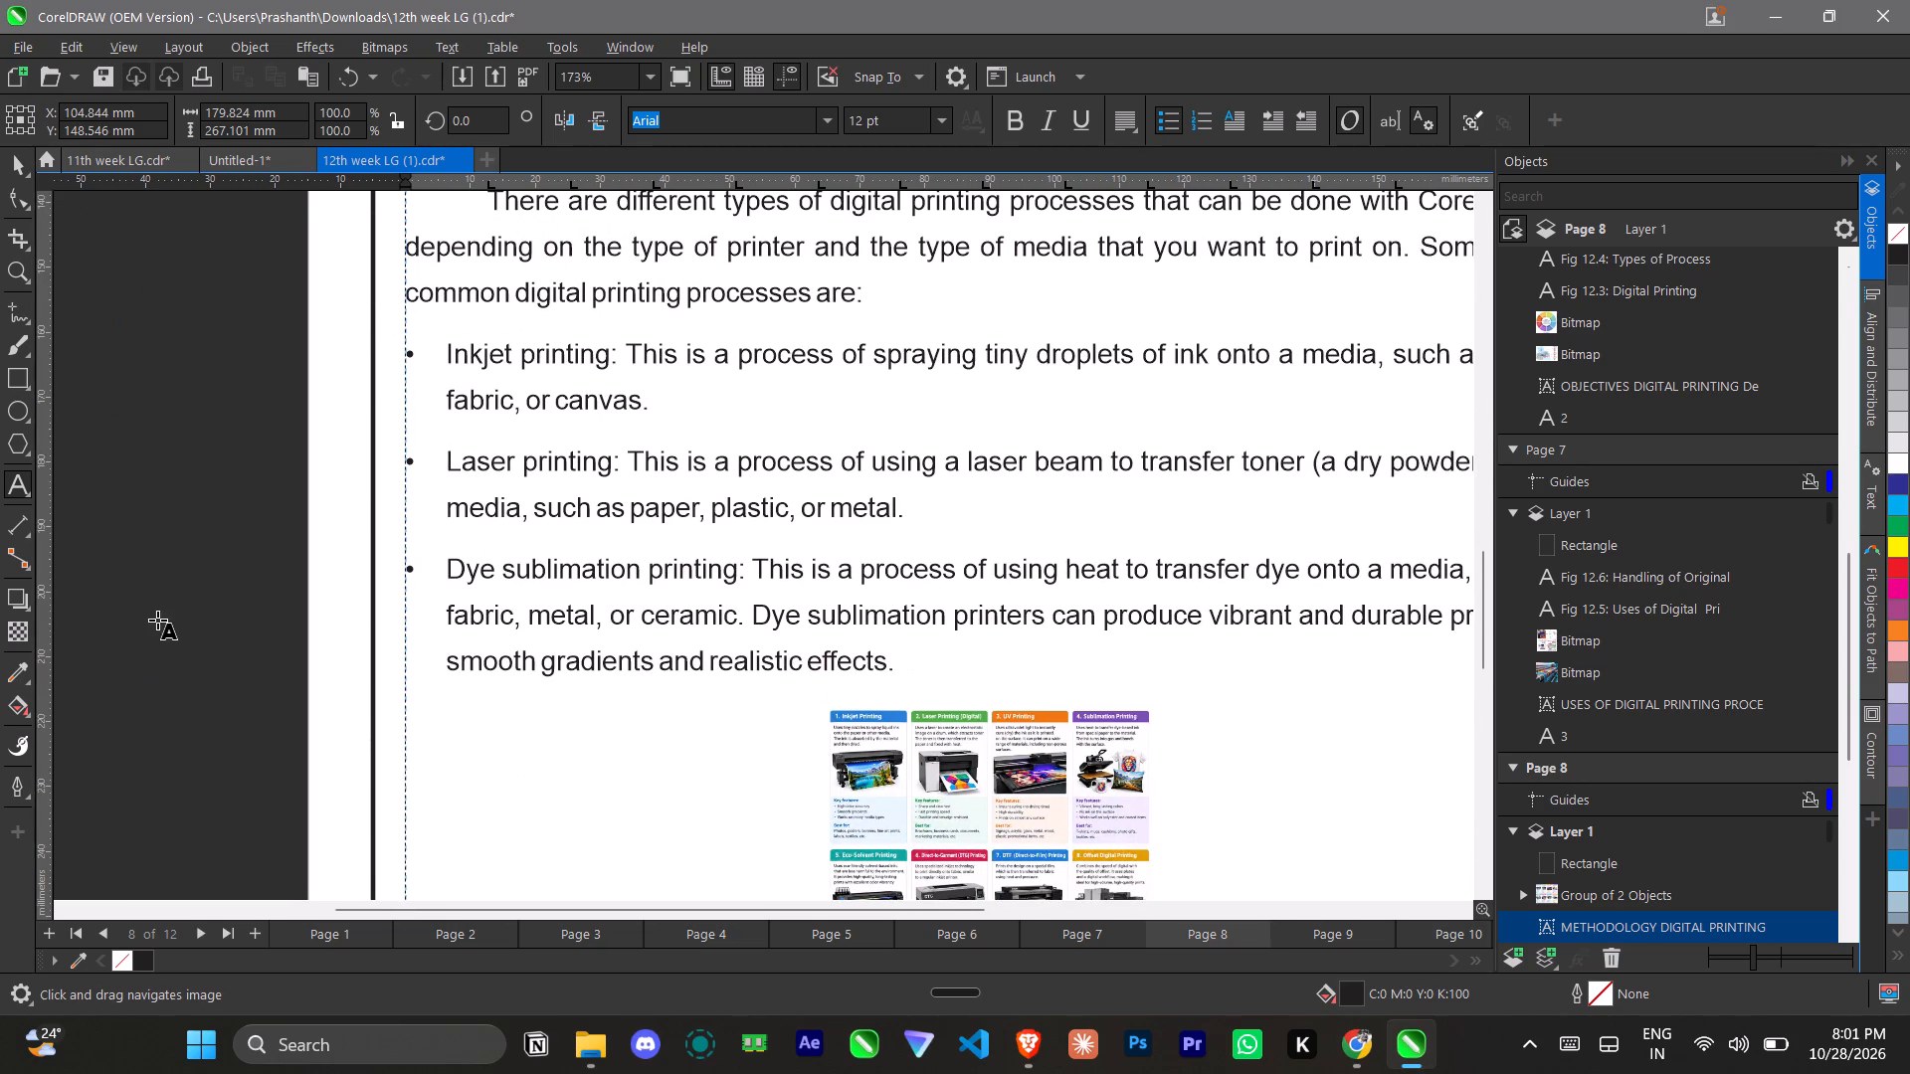
{"action": "middle_click_drag", "start_coordinate": [207, 625], "coordinate": [184, 720]}
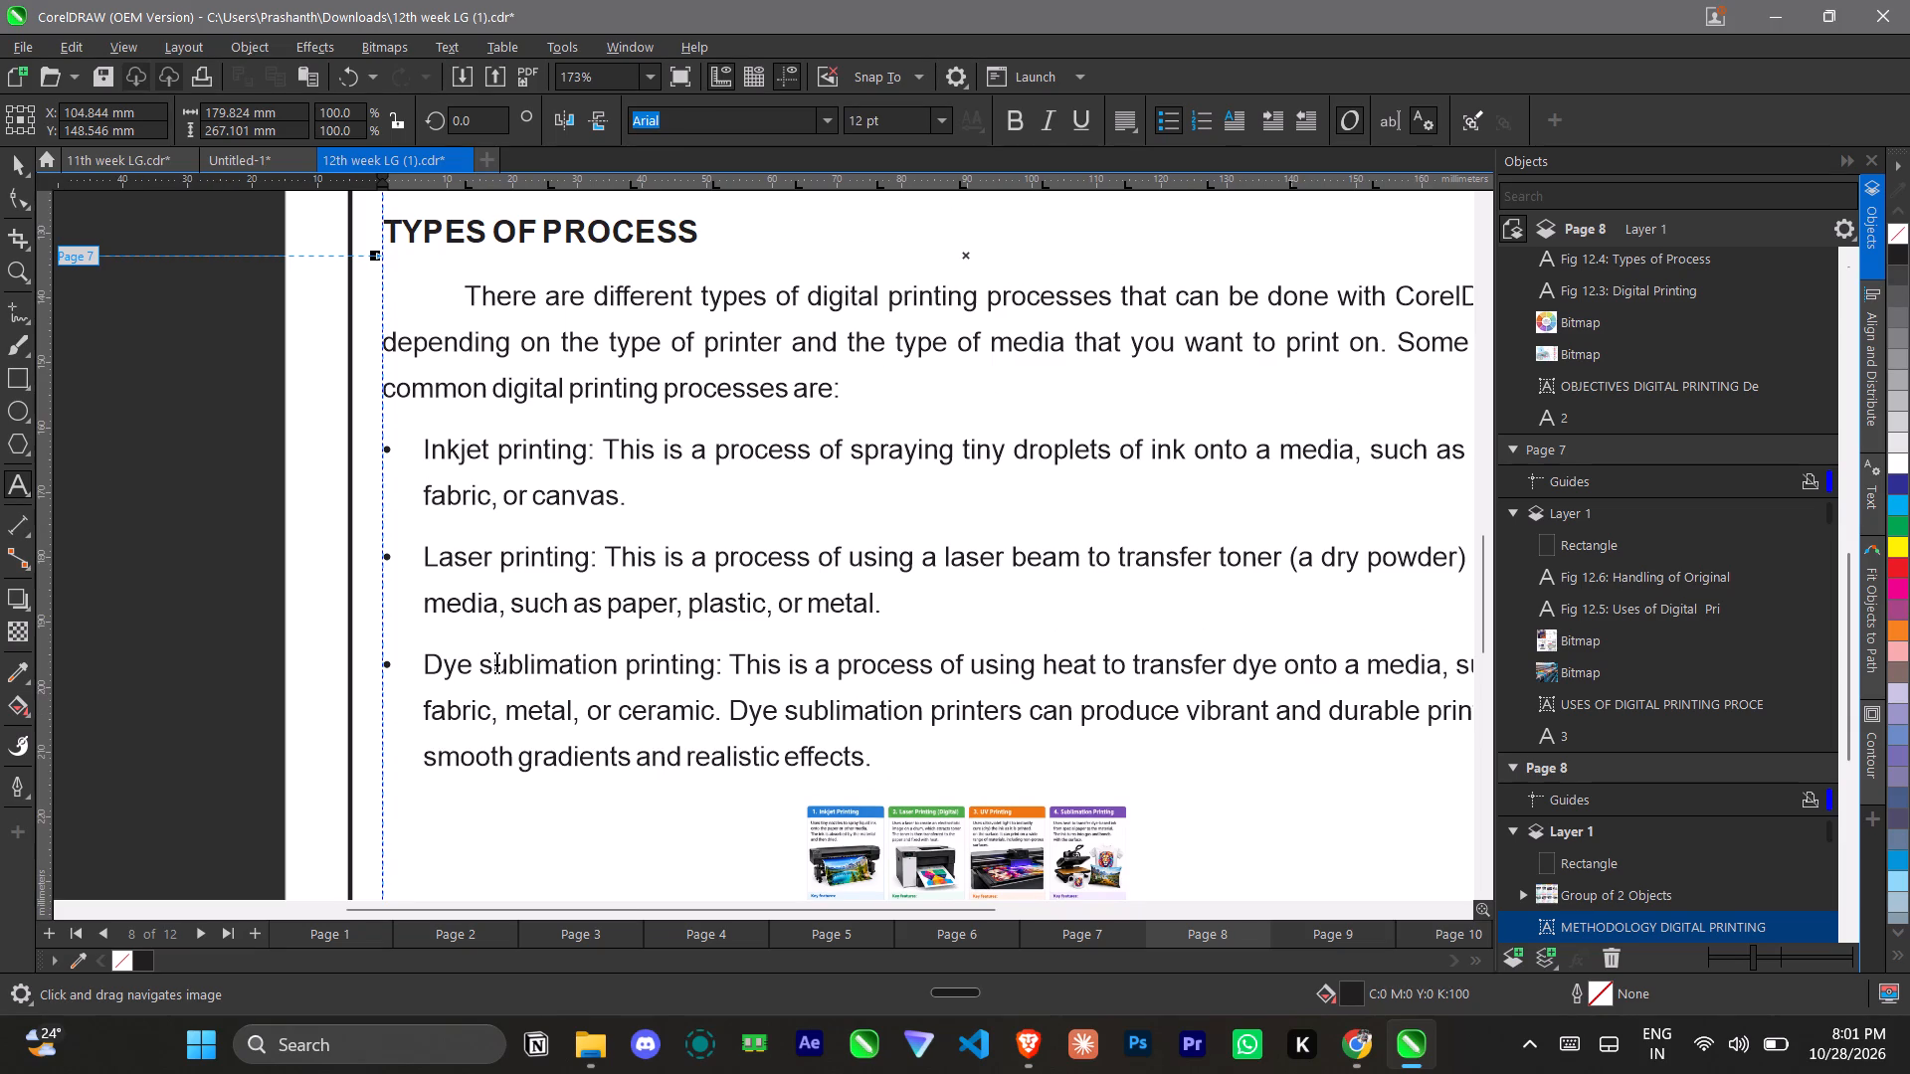
{"action": "left_click", "coordinate": [496, 666]}
{"action": "key", "text": "BackSpace"}
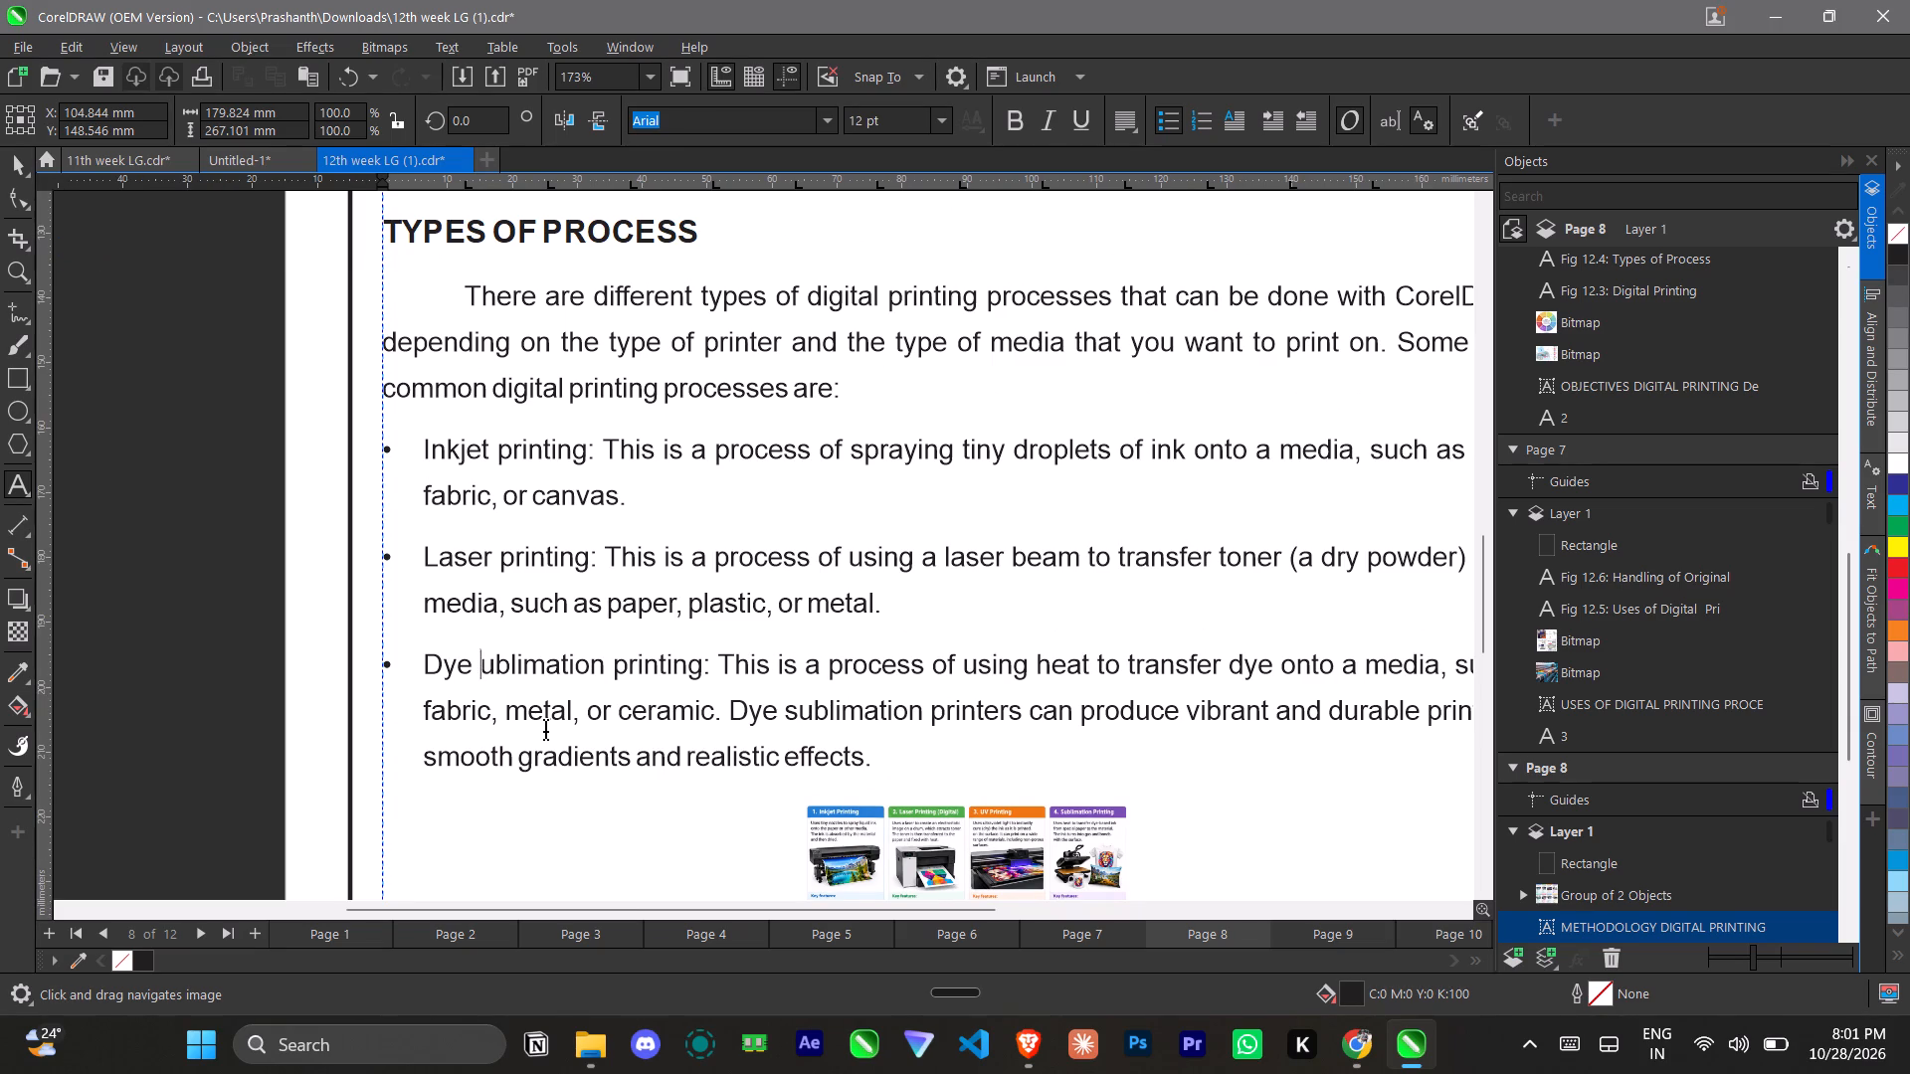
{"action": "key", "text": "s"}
{"action": "left_click", "coordinate": [639, 667]}
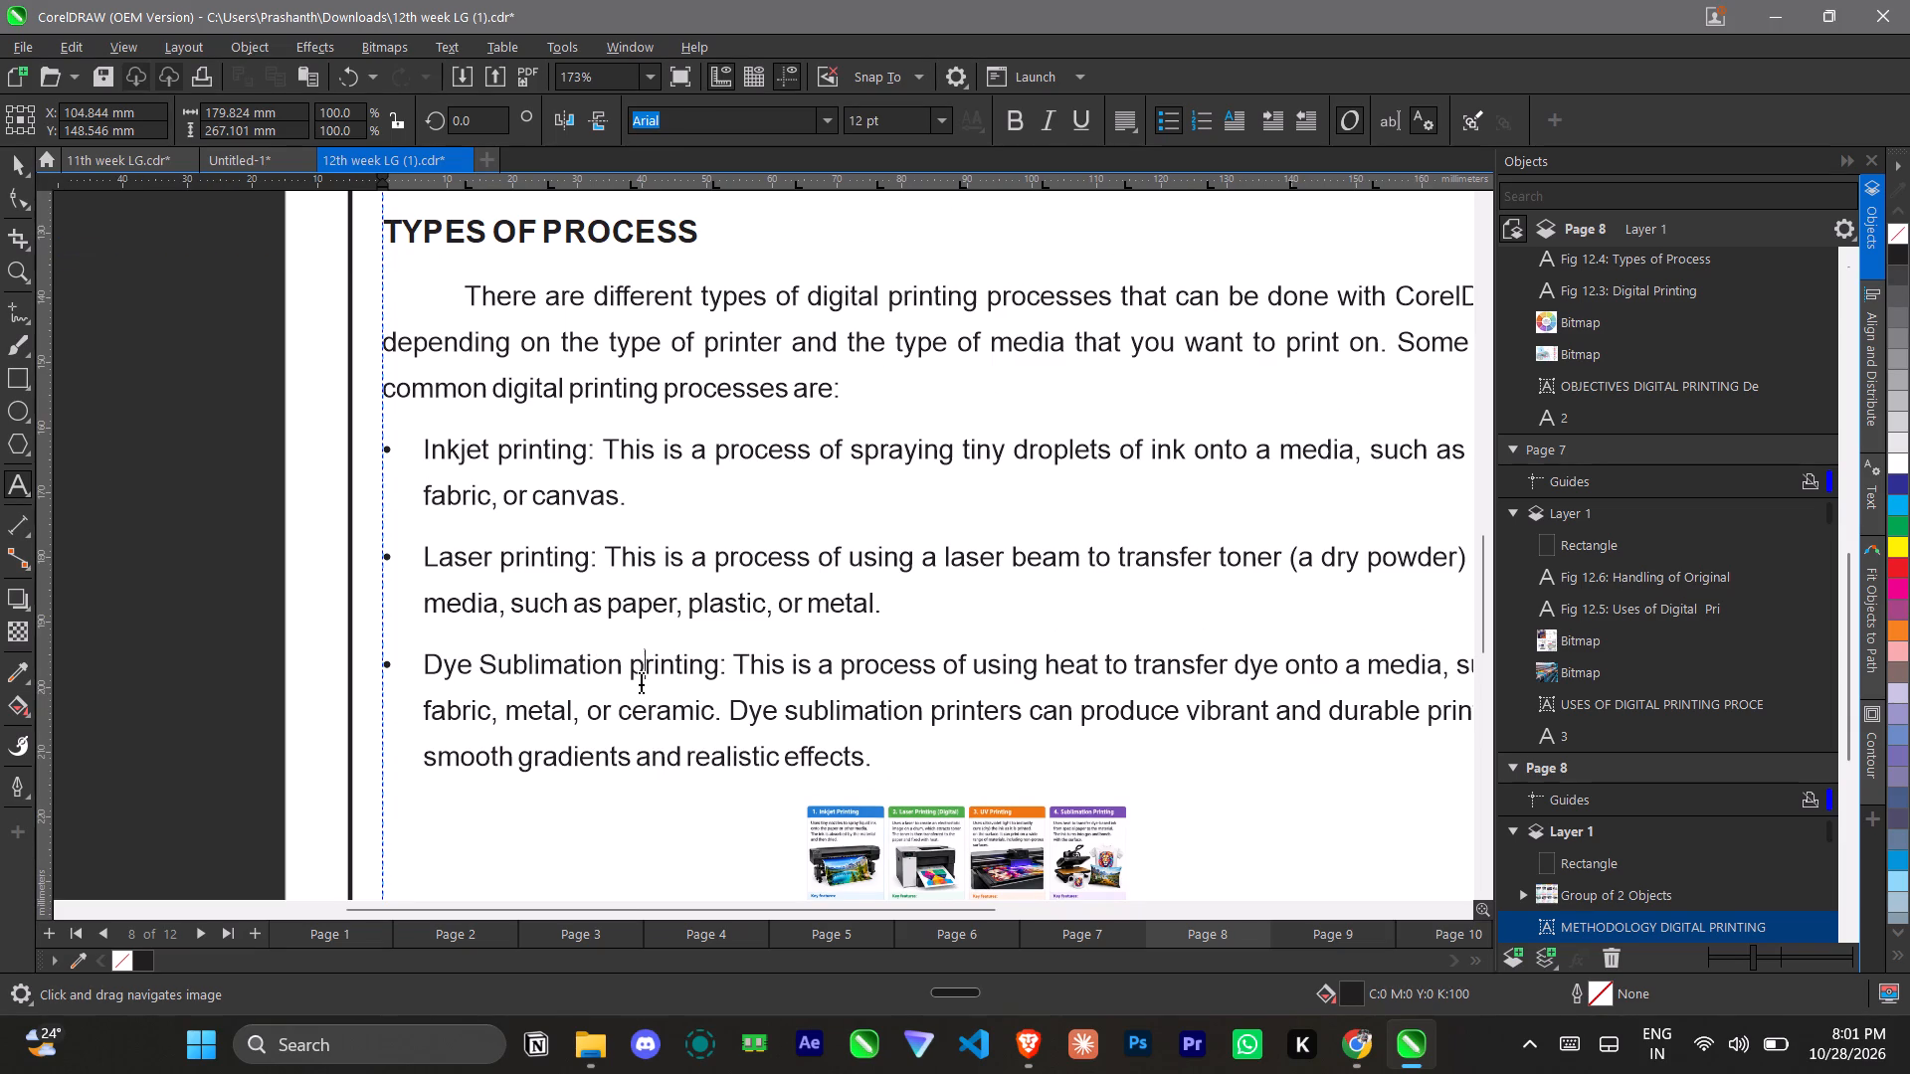
{"action": "key", "text": "BackSpace"}
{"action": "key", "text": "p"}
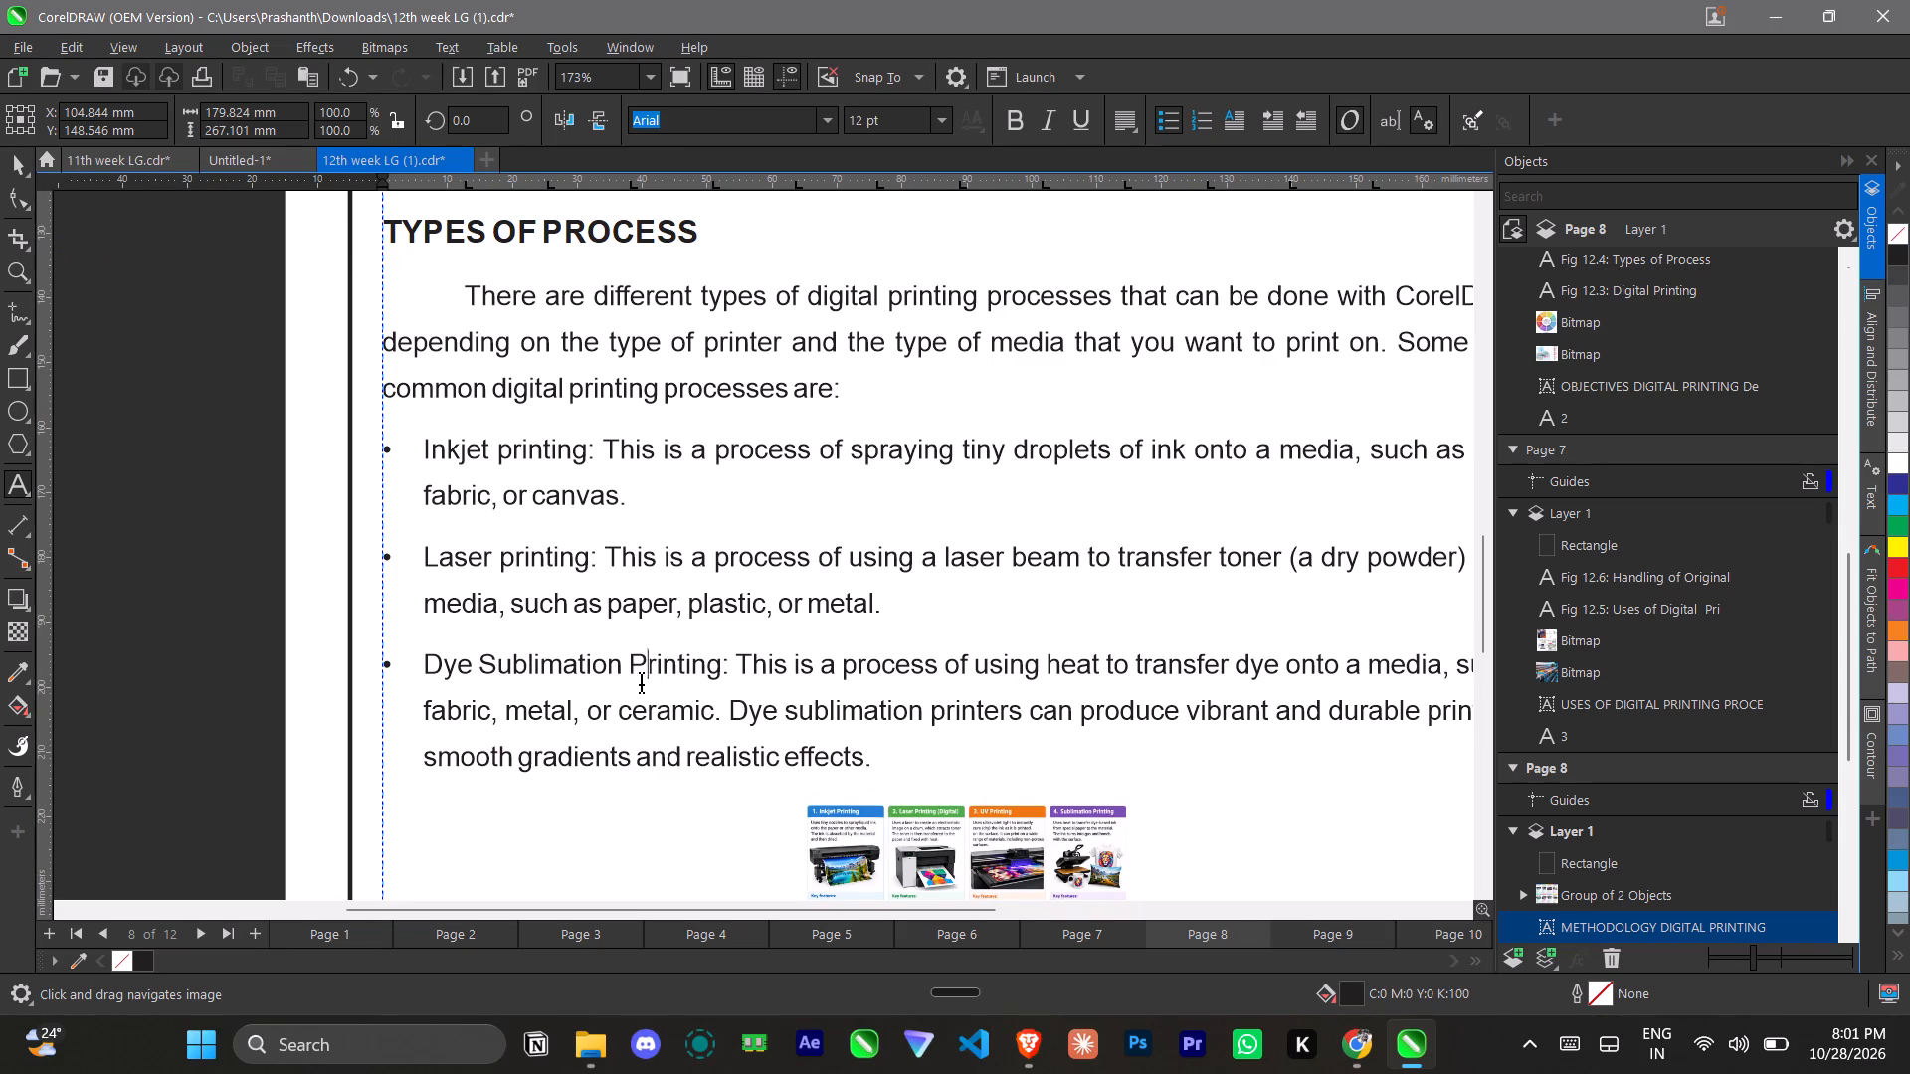
{"action": "left_click", "coordinate": [515, 559]}
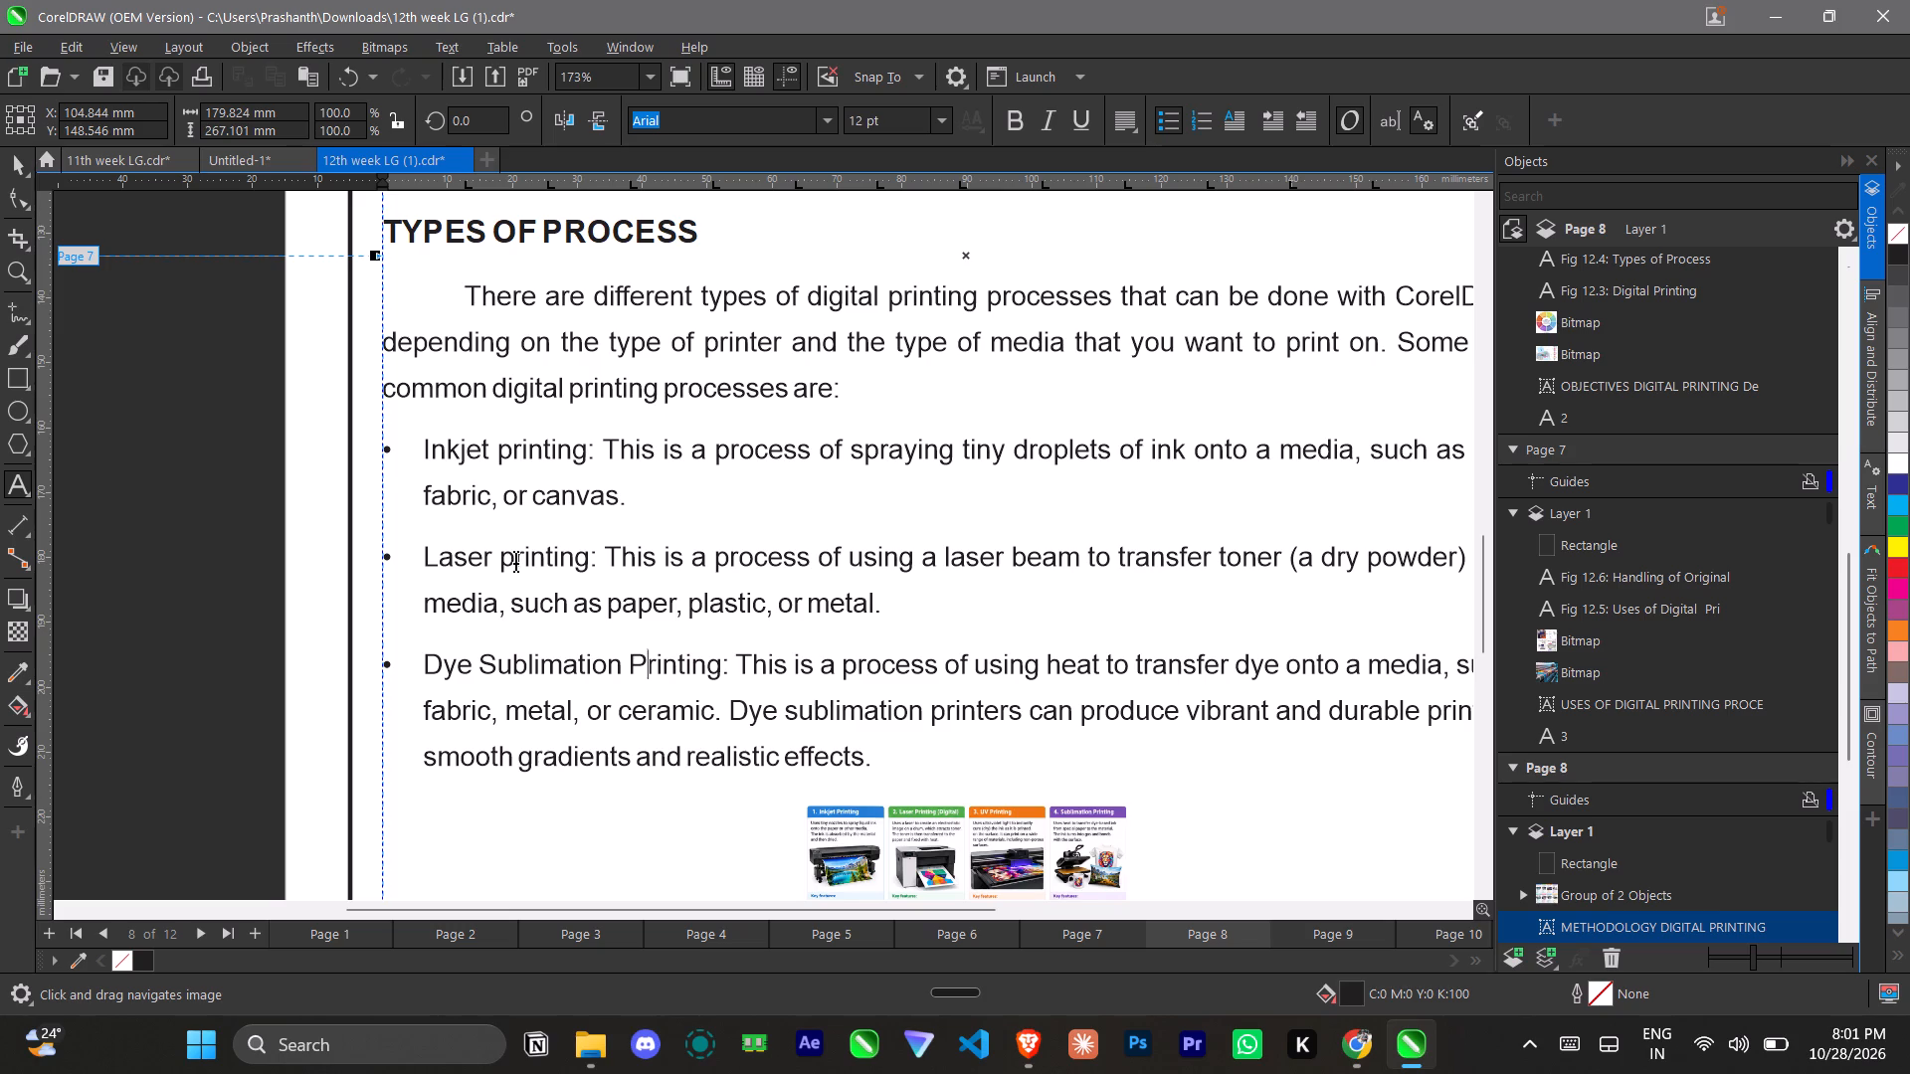
{"action": "key", "text": "BackSpace"}
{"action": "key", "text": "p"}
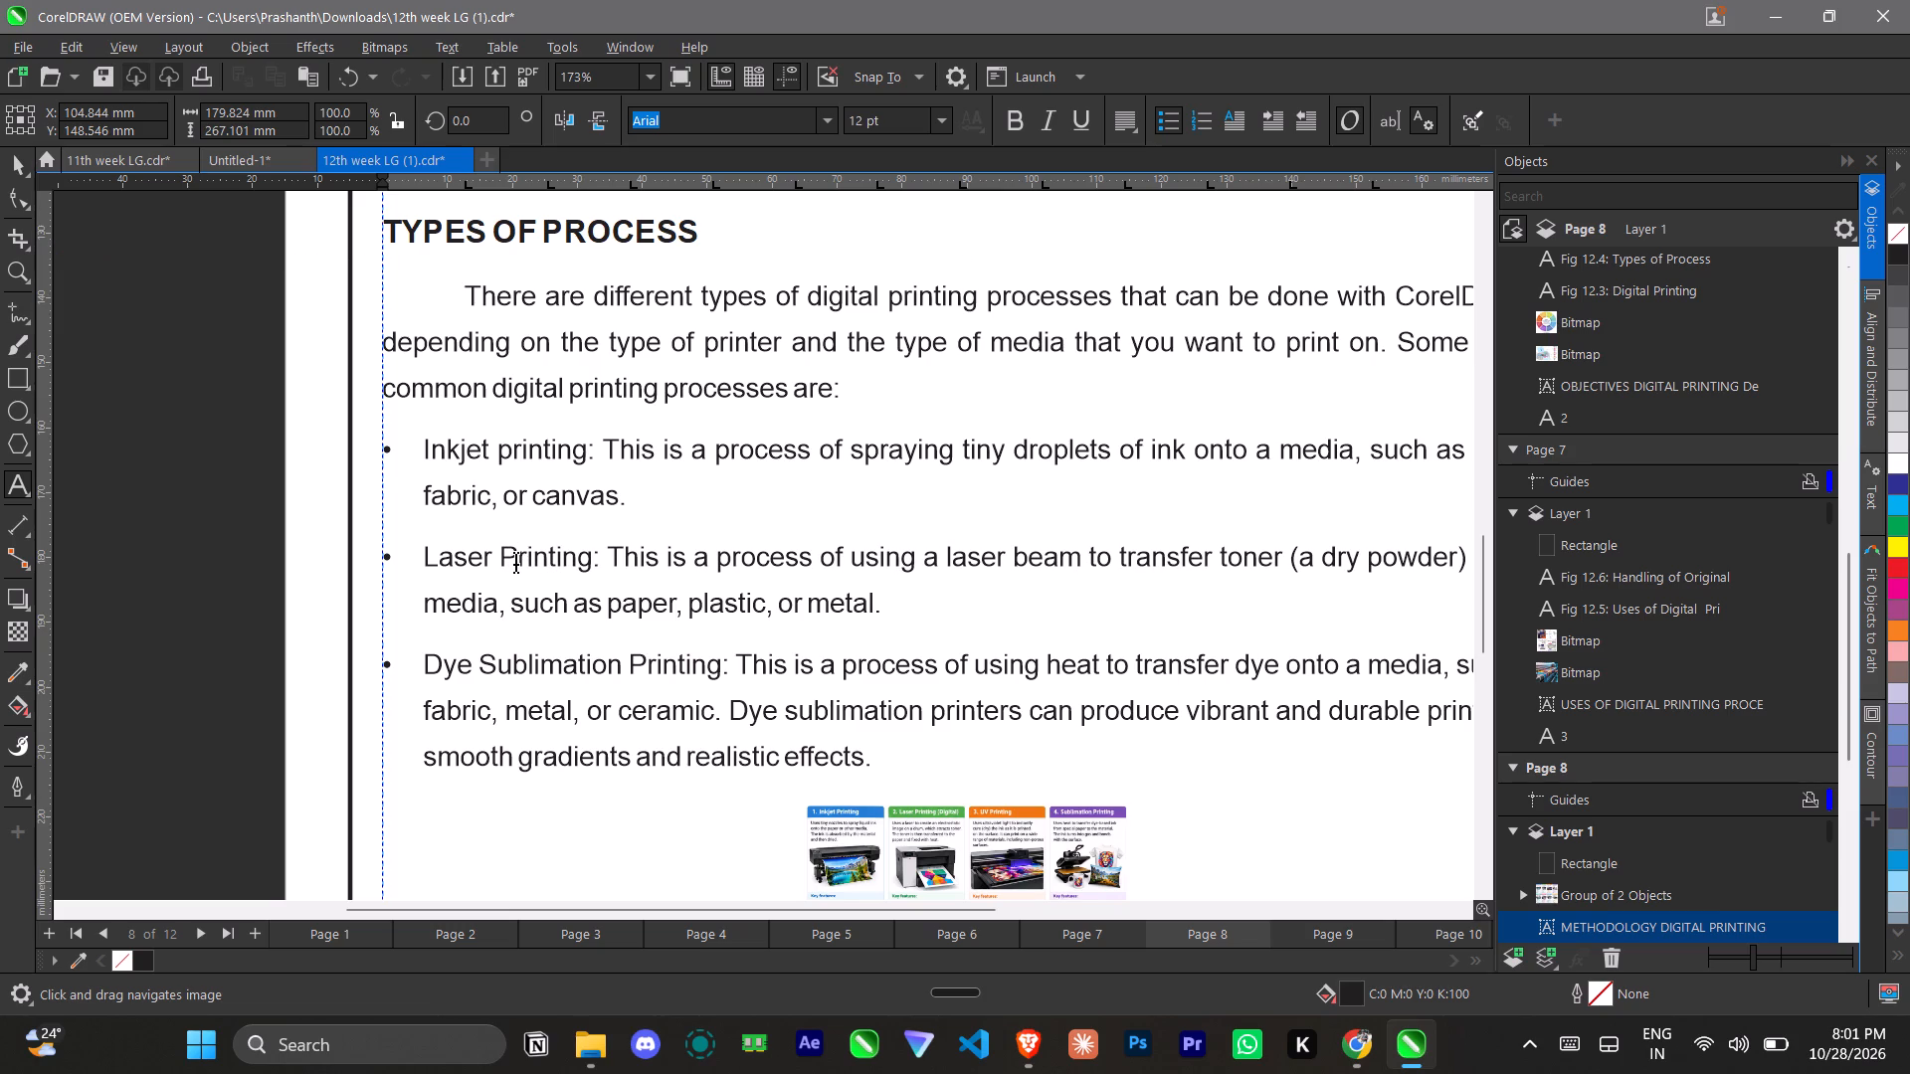
{"action": "left_click", "coordinate": [511, 453]}
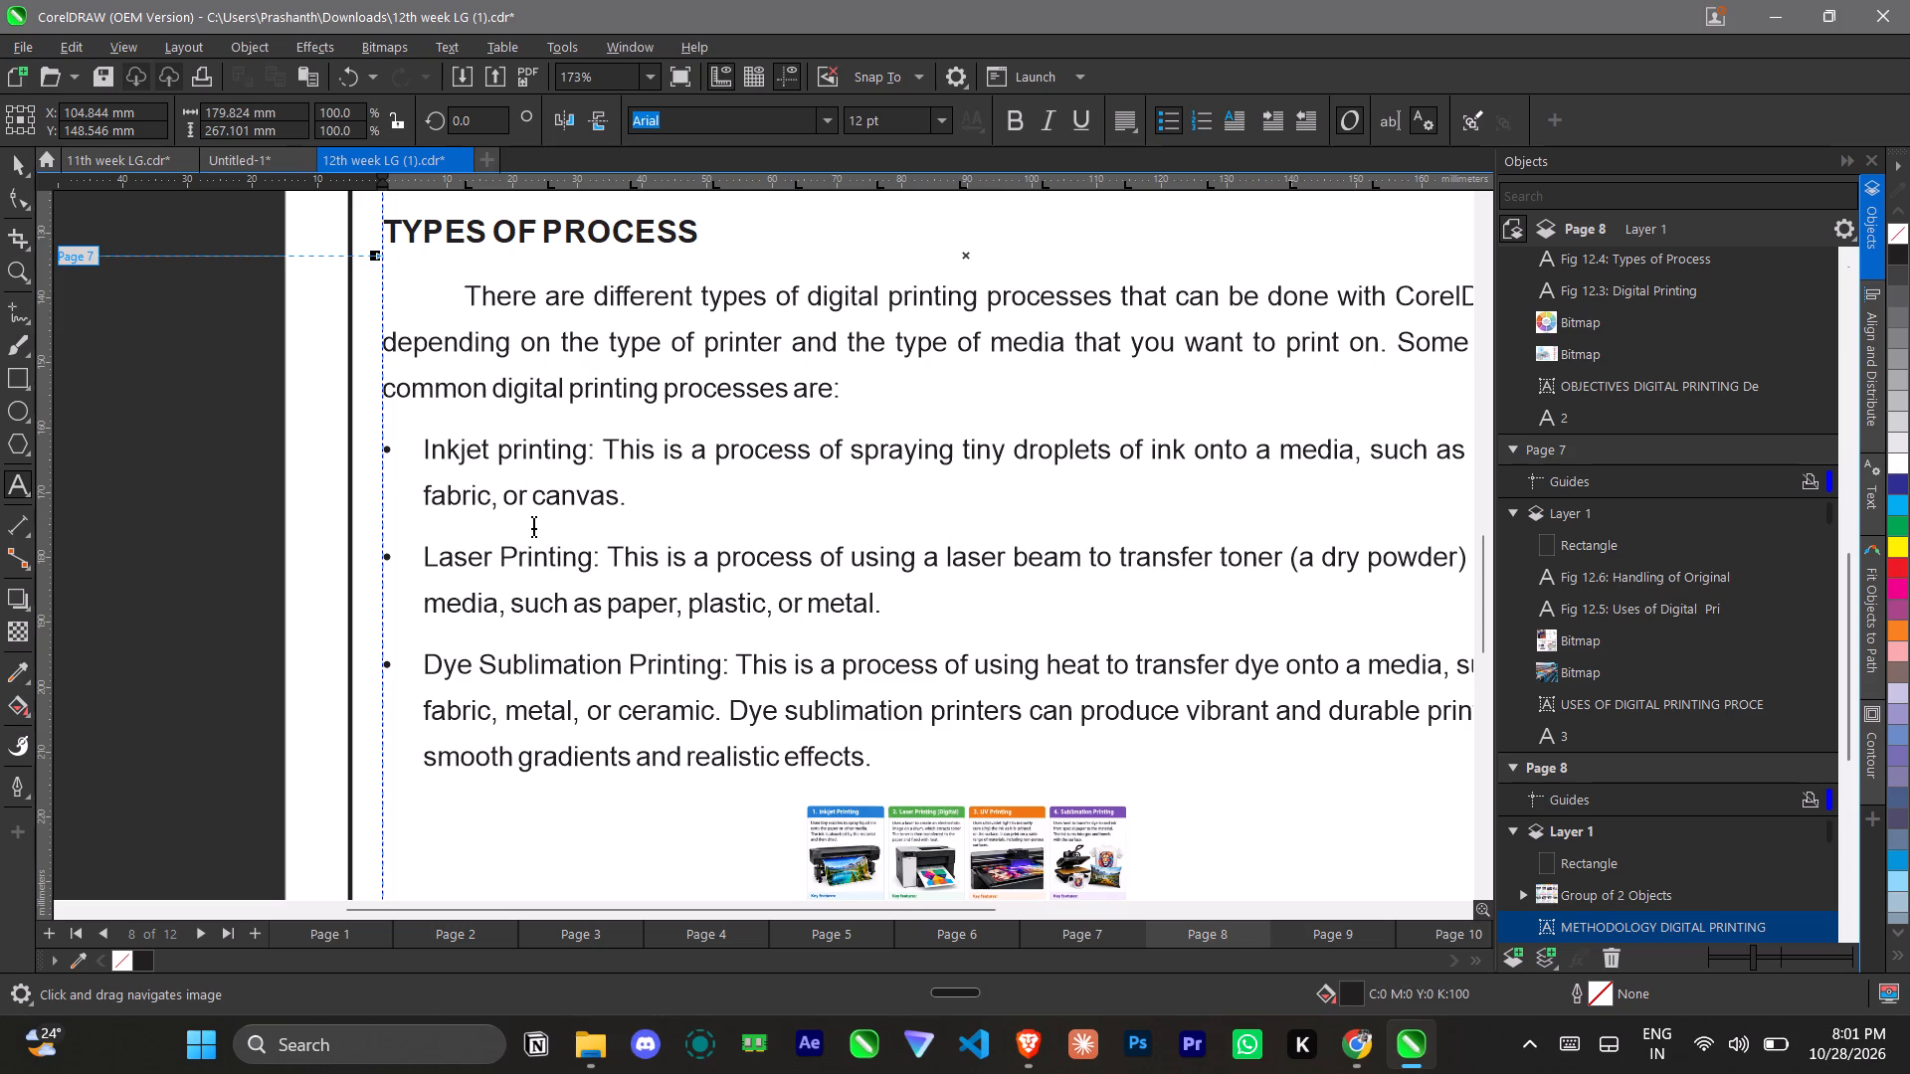
{"action": "key", "text": "BackSpace"}
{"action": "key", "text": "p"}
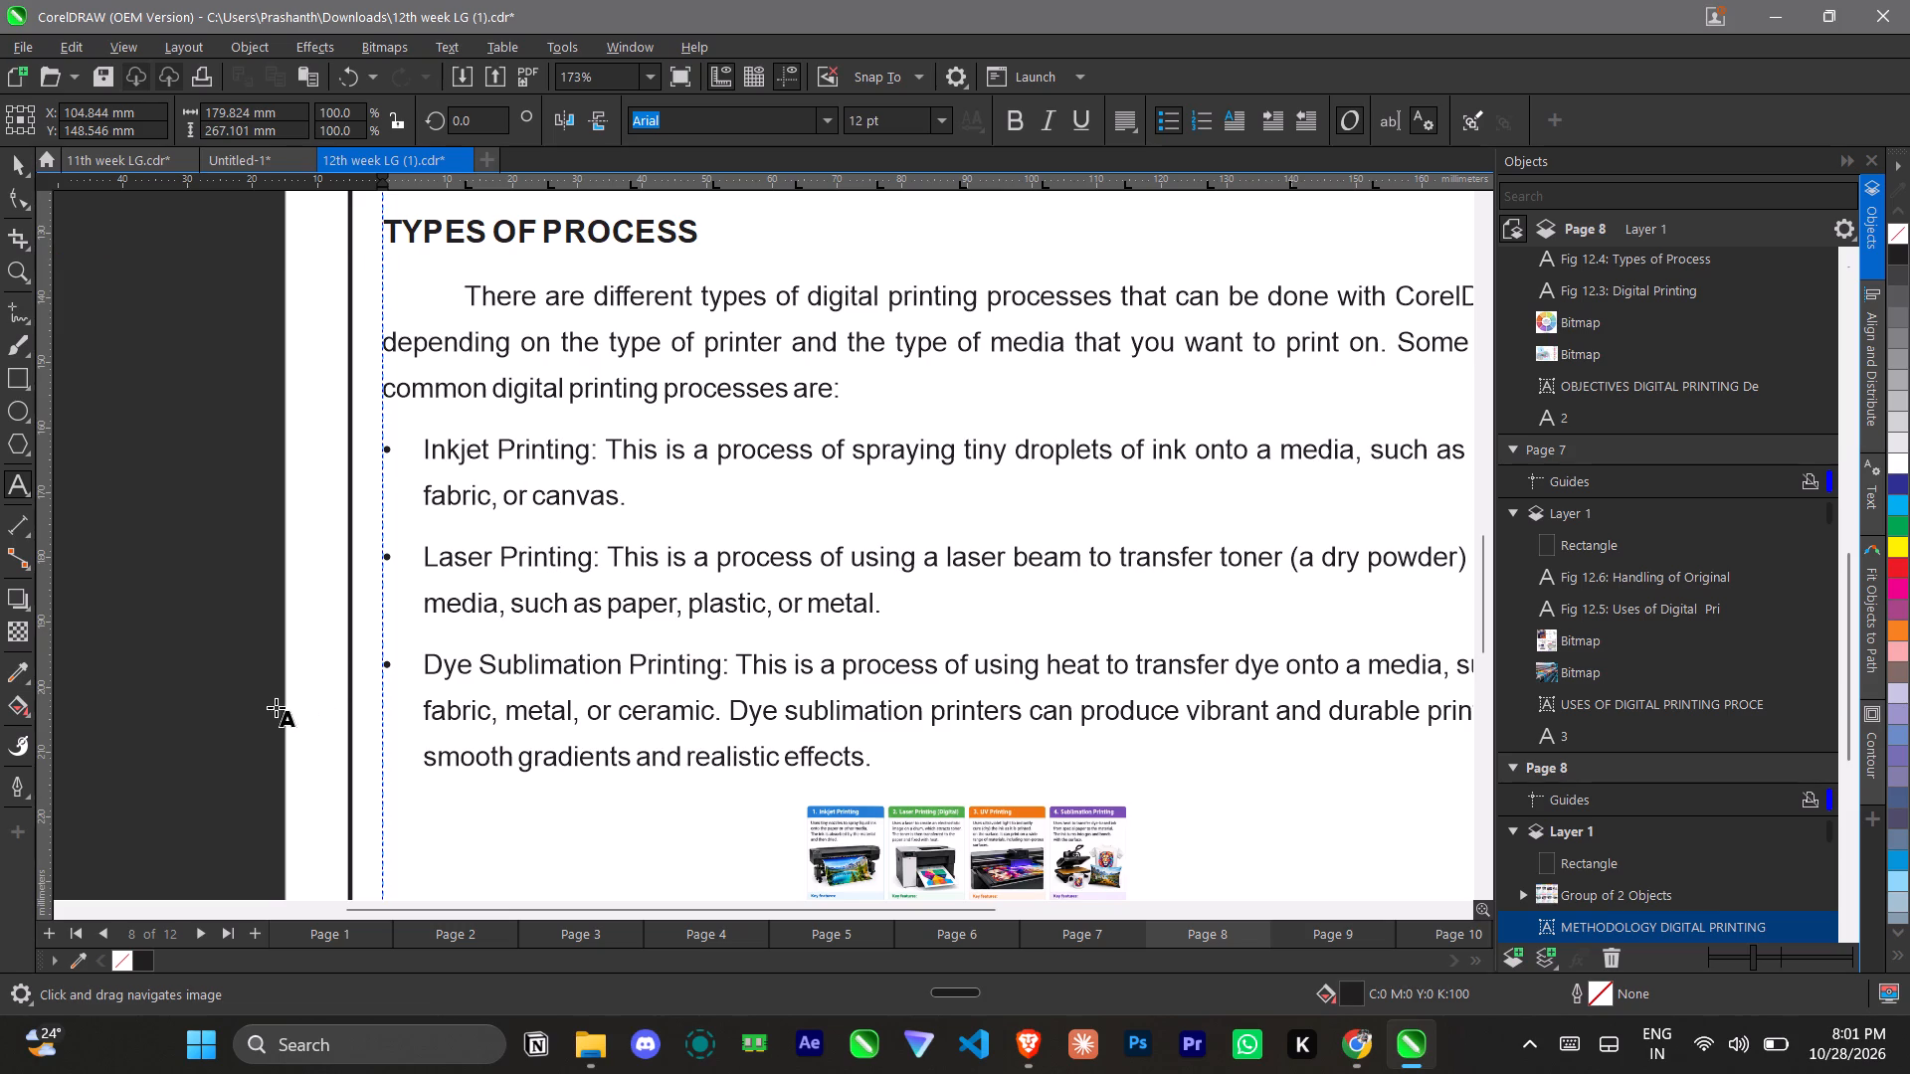
Review pages 9 to 12, checking the uses, handling of originals, understanding, project schedule and references text.
{"action": "middle_click_drag", "start_coordinate": [223, 707], "coordinate": [197, 389]}
{"action": "scroll", "coordinate": [709, 714], "scroll_direction": "down", "scroll_amount": 5}
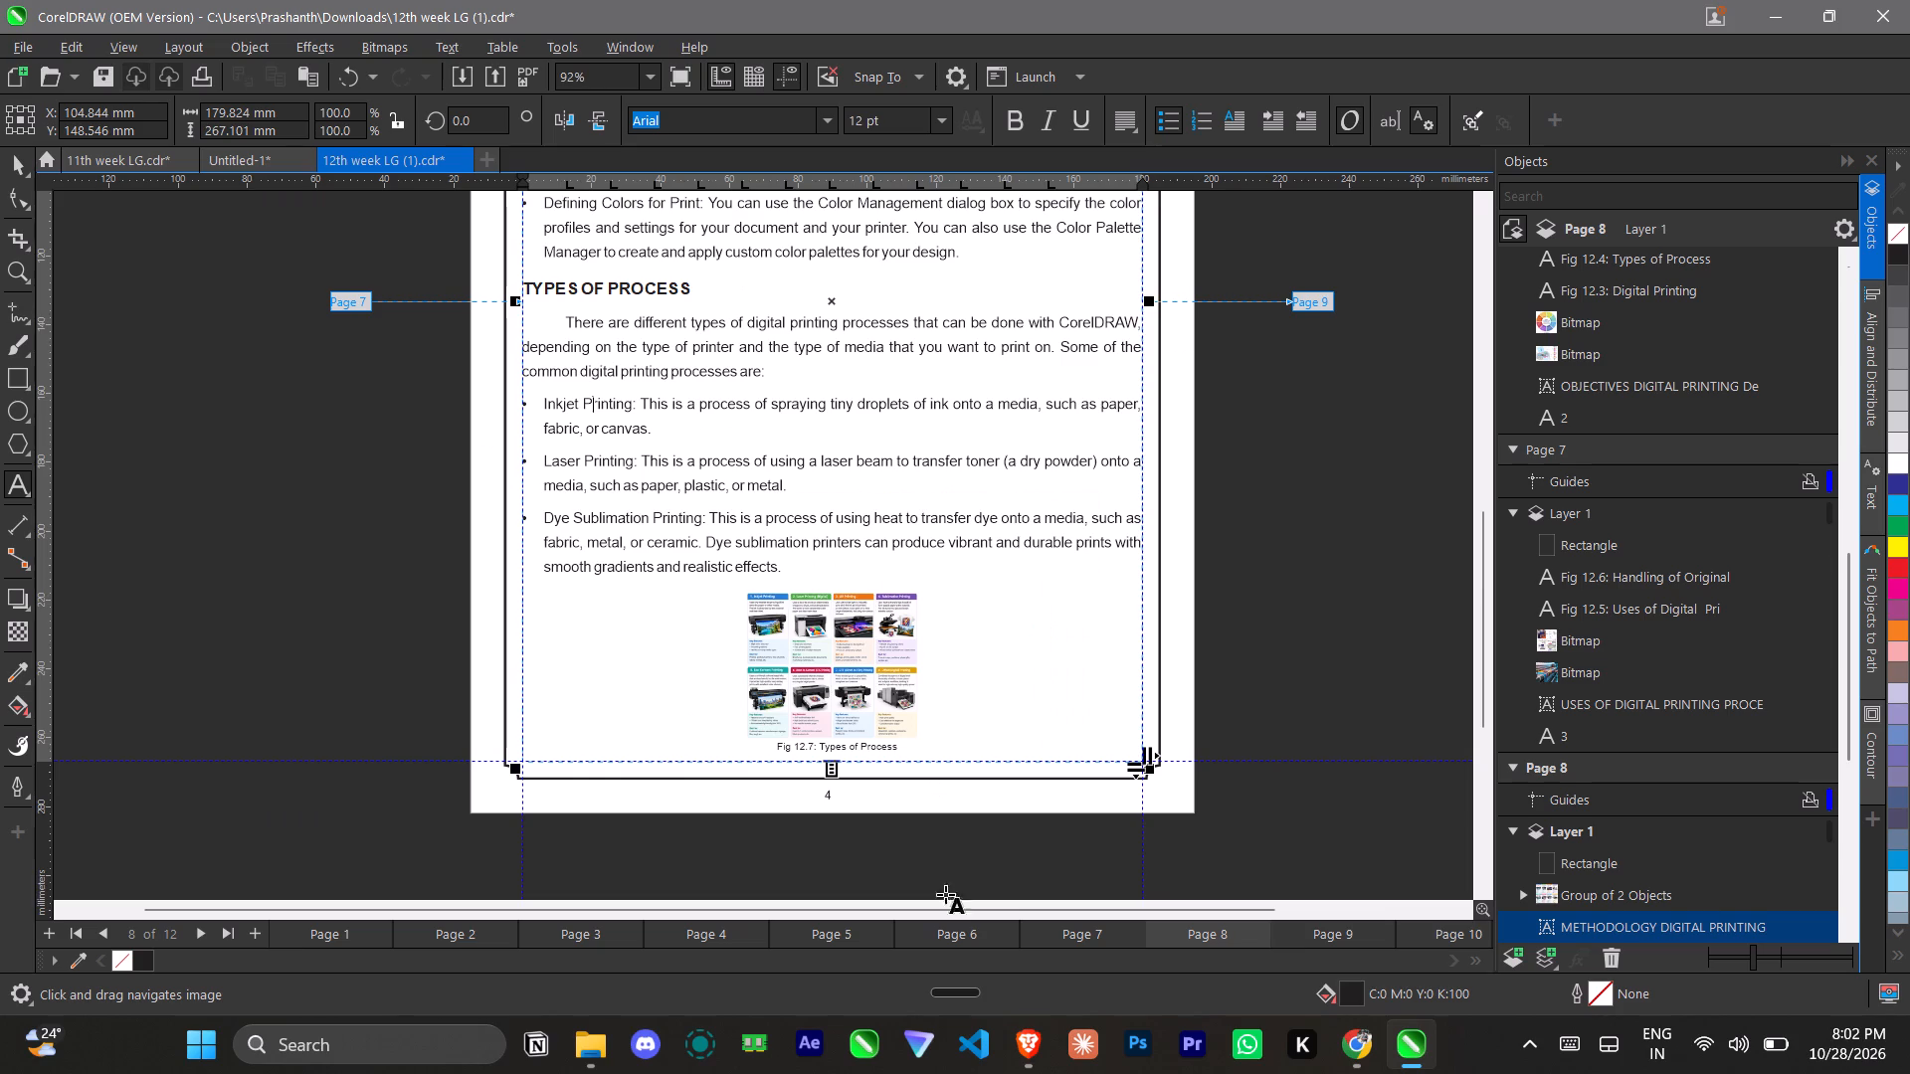
{"action": "left_click", "coordinate": [1317, 930]}
{"action": "middle_click_drag", "start_coordinate": [1295, 608], "coordinate": [1295, 645]}
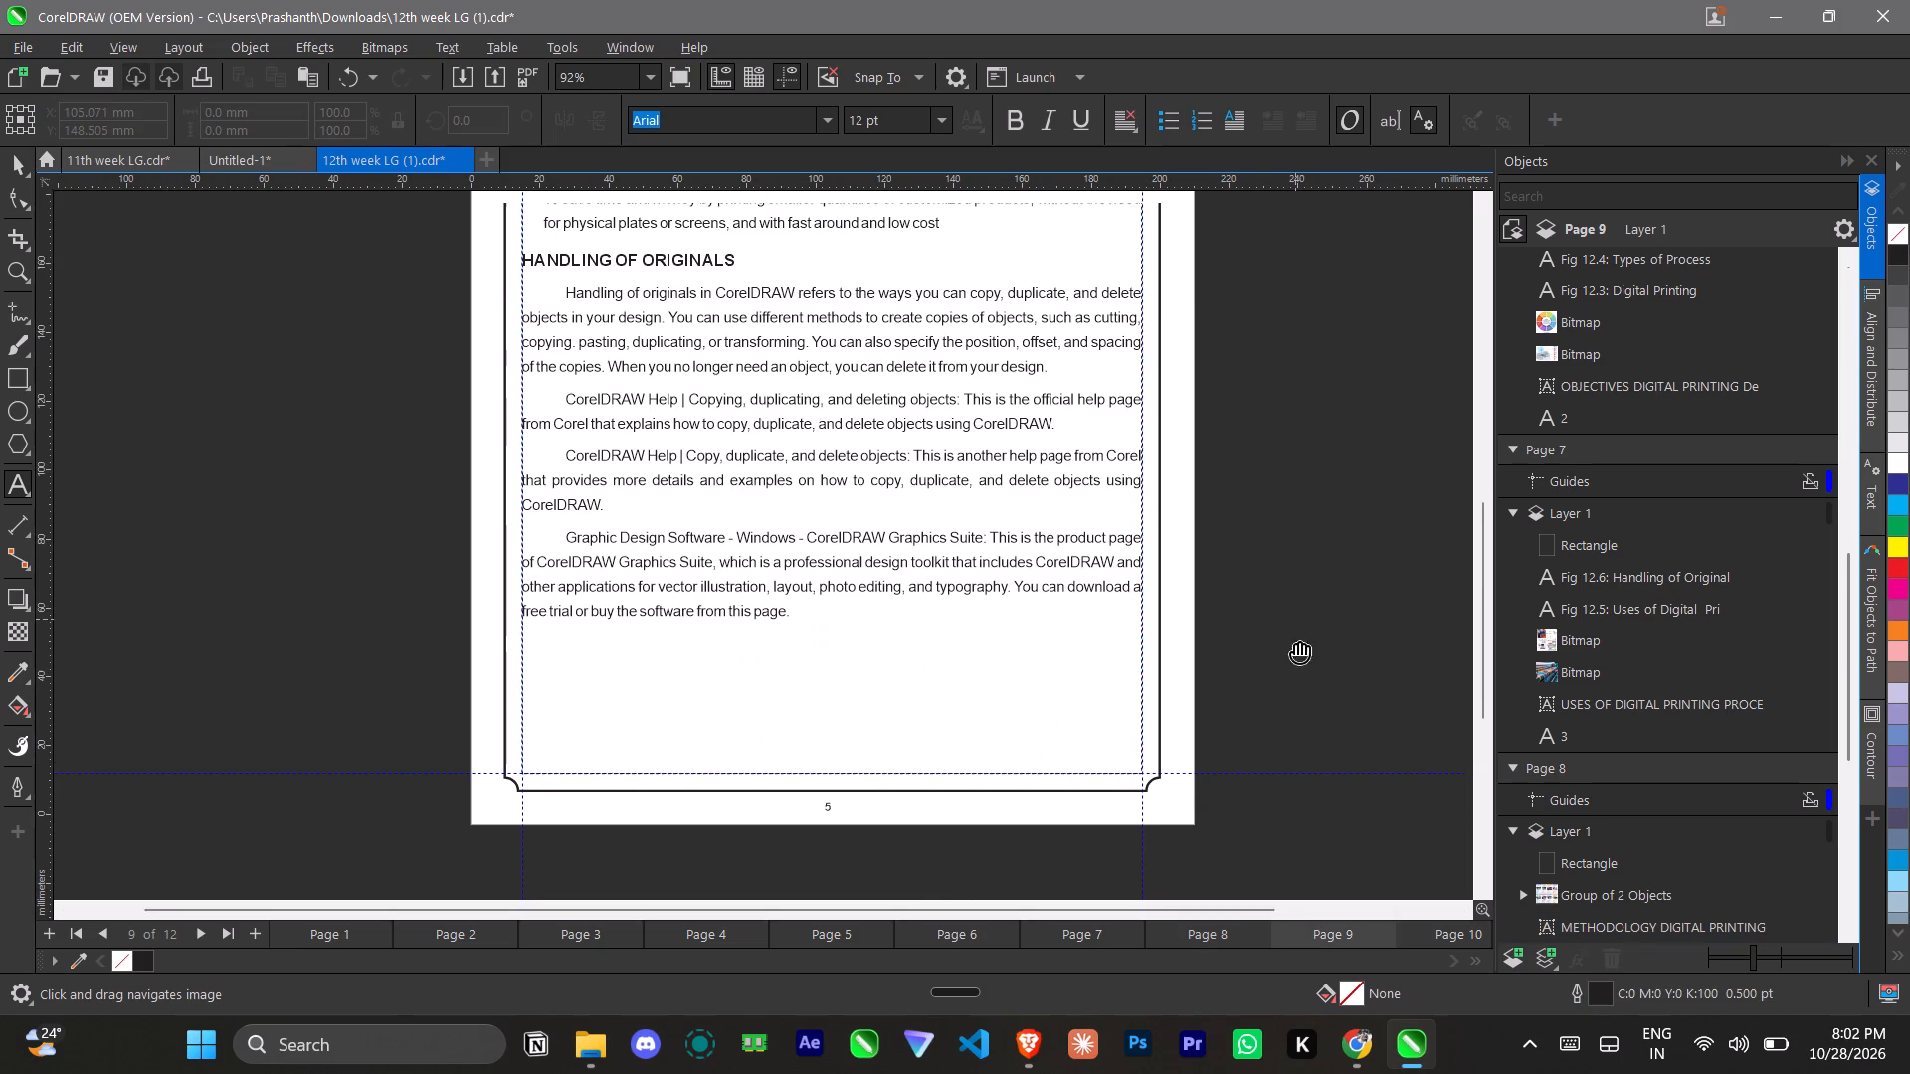
{"action": "middle_click_drag", "start_coordinate": [1295, 645], "coordinate": [1297, 682]}
{"action": "scroll", "coordinate": [708, 656], "scroll_direction": "up", "scroll_amount": 4}
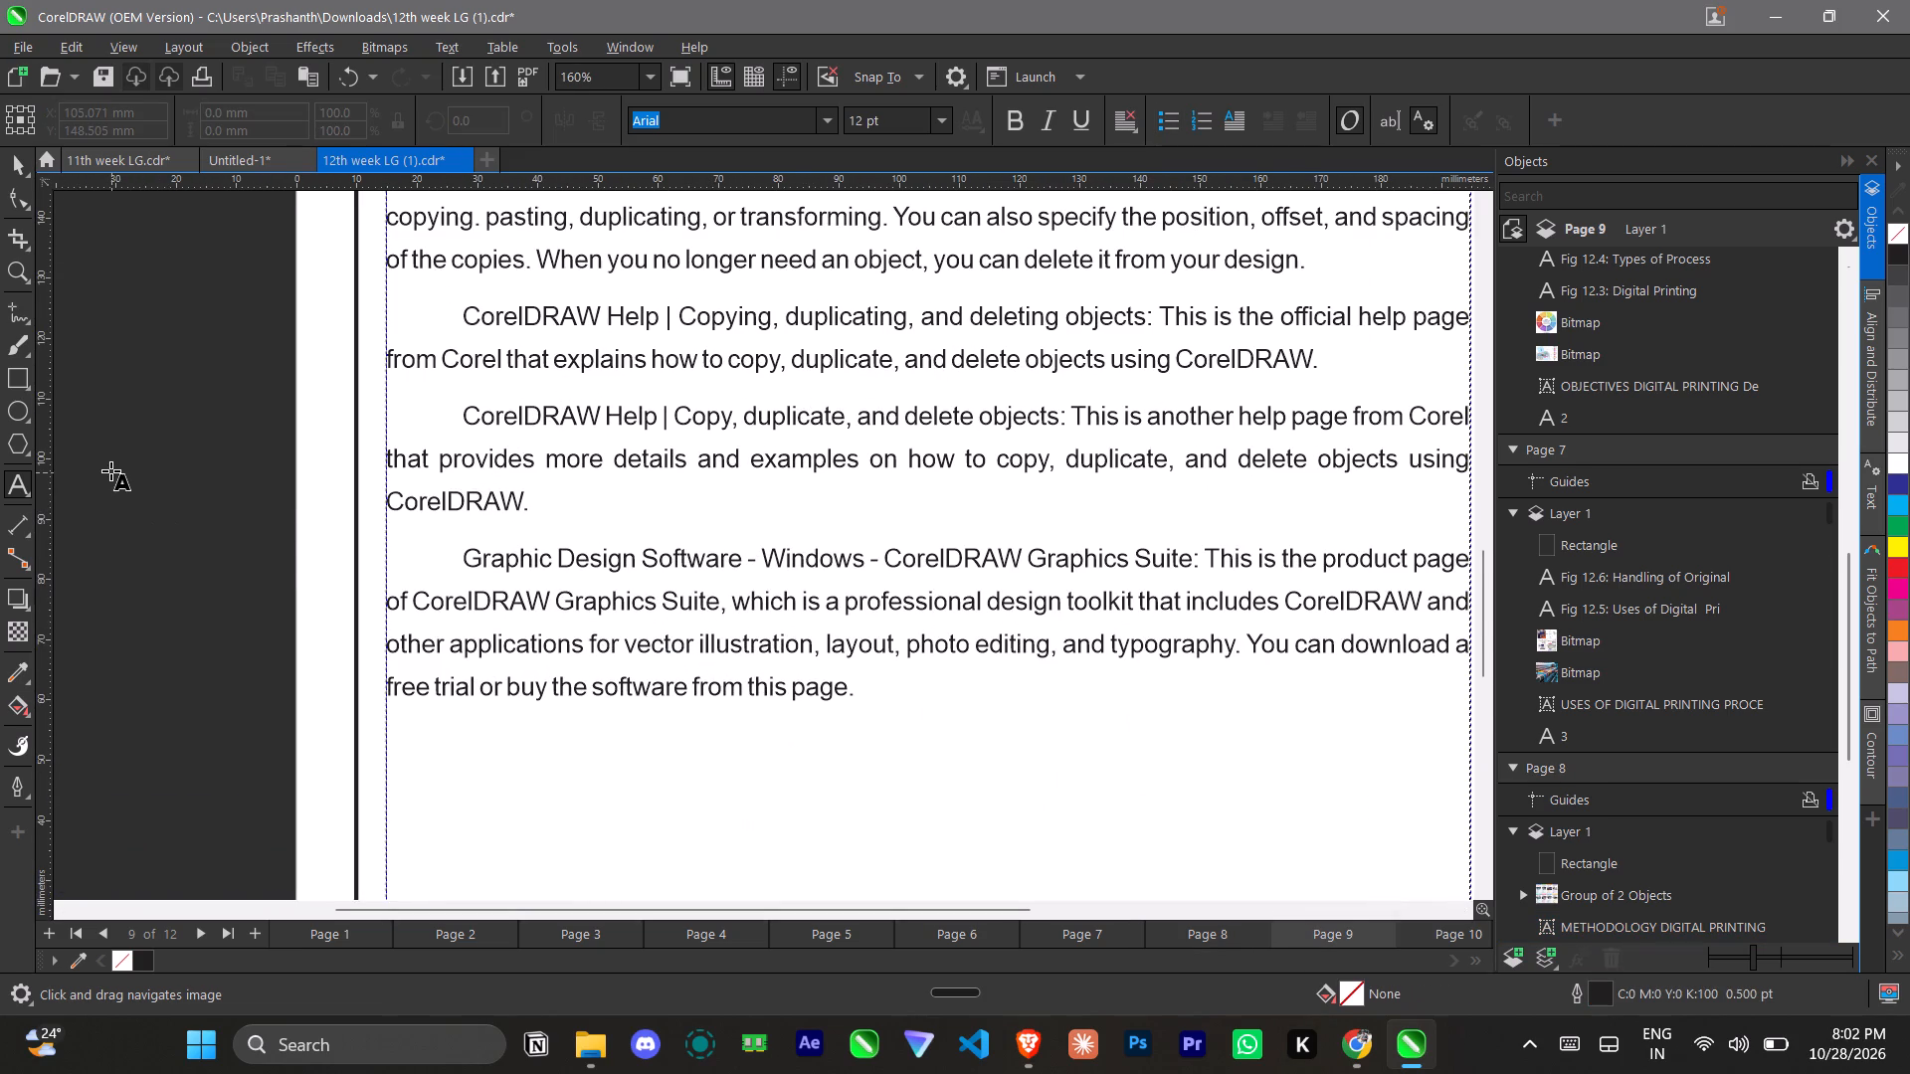
{"action": "middle_click_drag", "start_coordinate": [117, 475], "coordinate": [117, 672]}
{"action": "middle_click_drag", "start_coordinate": [126, 547], "coordinate": [127, 653]}
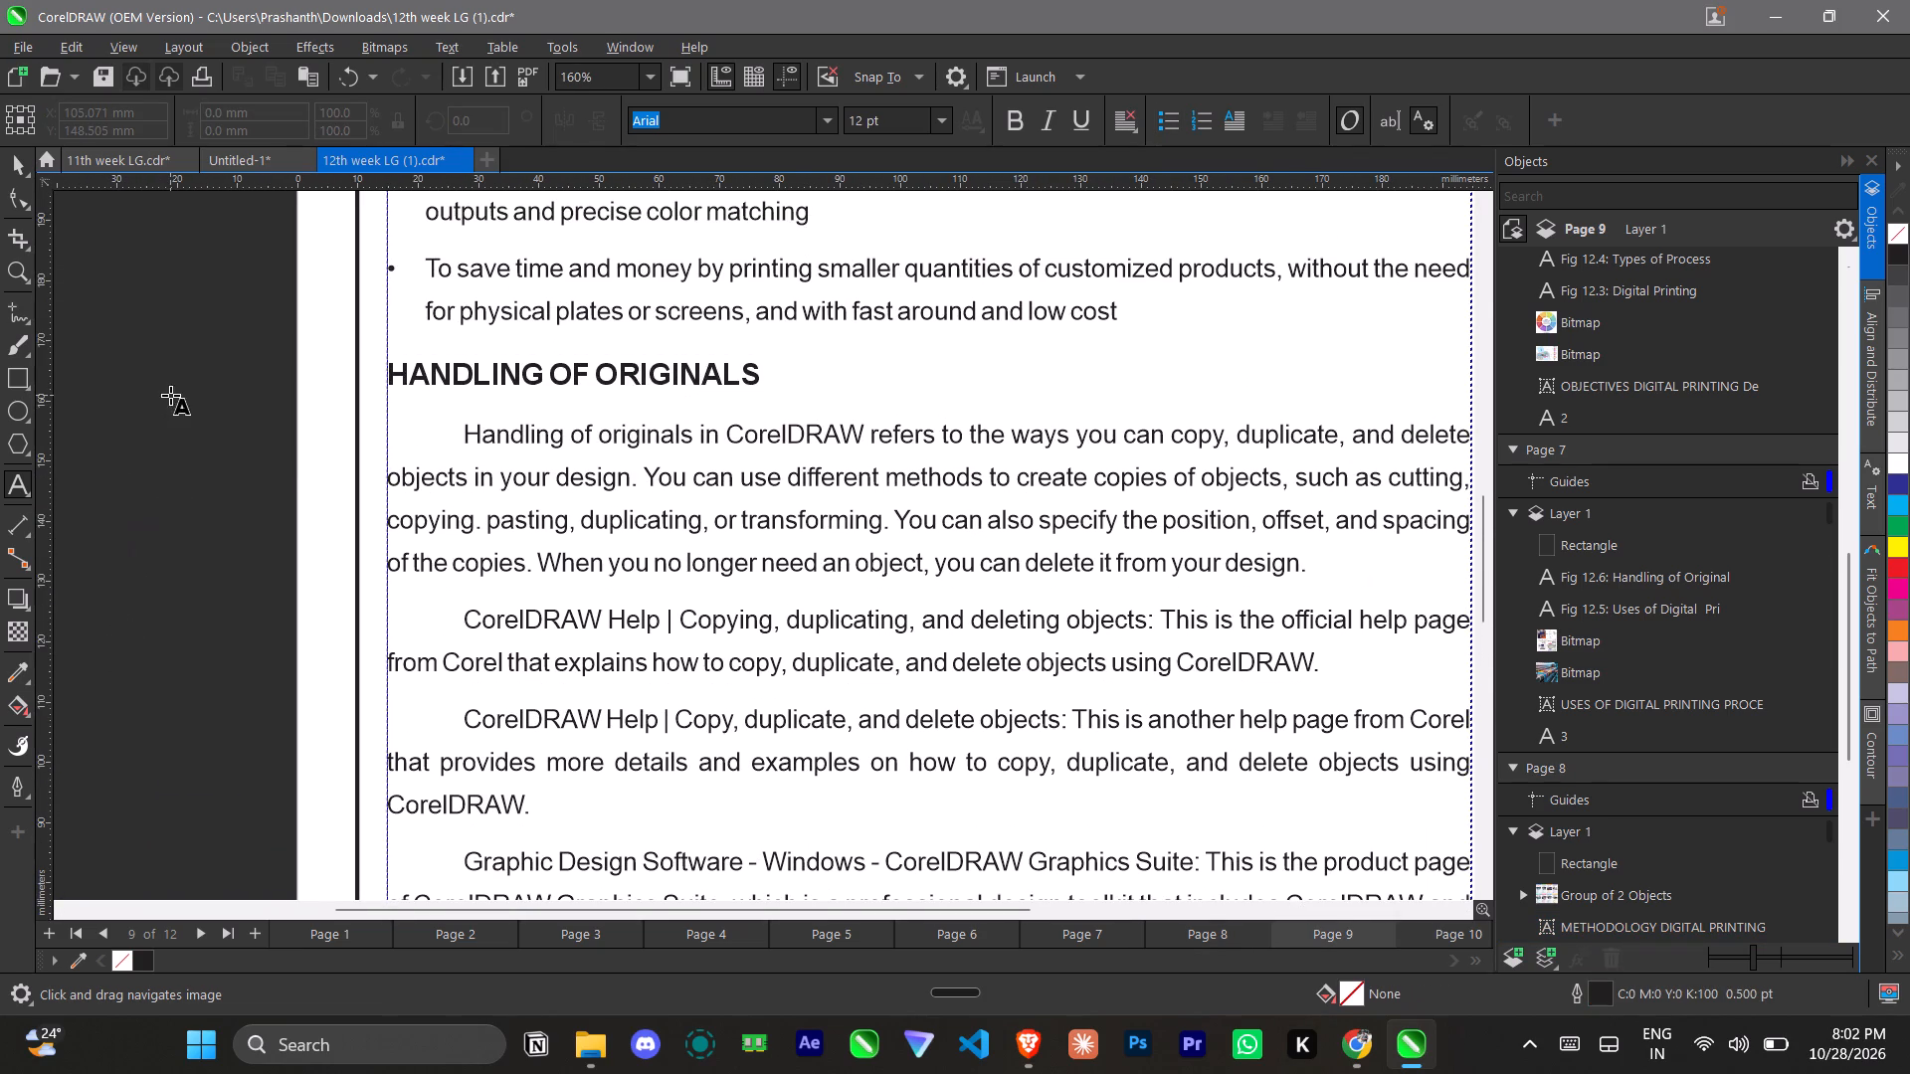
{"action": "middle_click_drag", "start_coordinate": [170, 395], "coordinate": [157, 583]}
{"action": "middle_click_drag", "start_coordinate": [211, 315], "coordinate": [211, 443]}
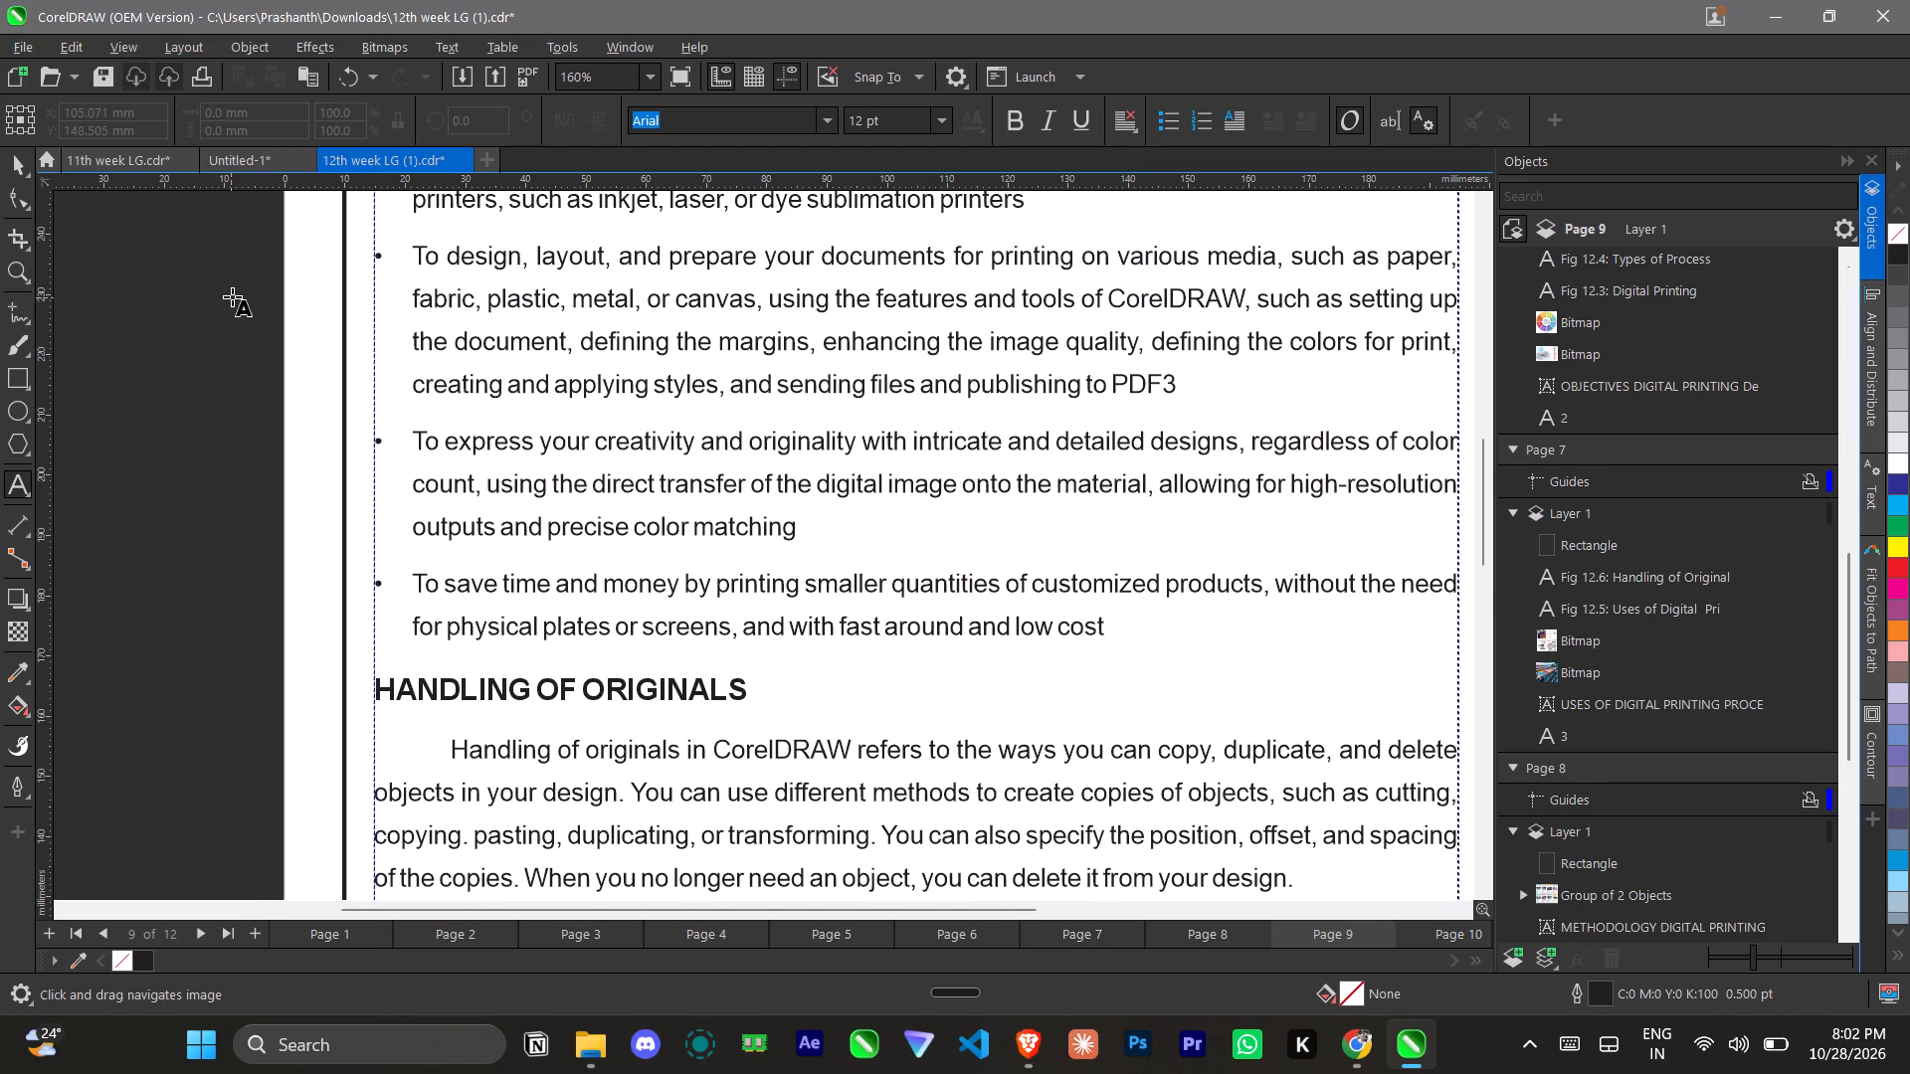
{"action": "middle_click_drag", "start_coordinate": [232, 295], "coordinate": [208, 590]}
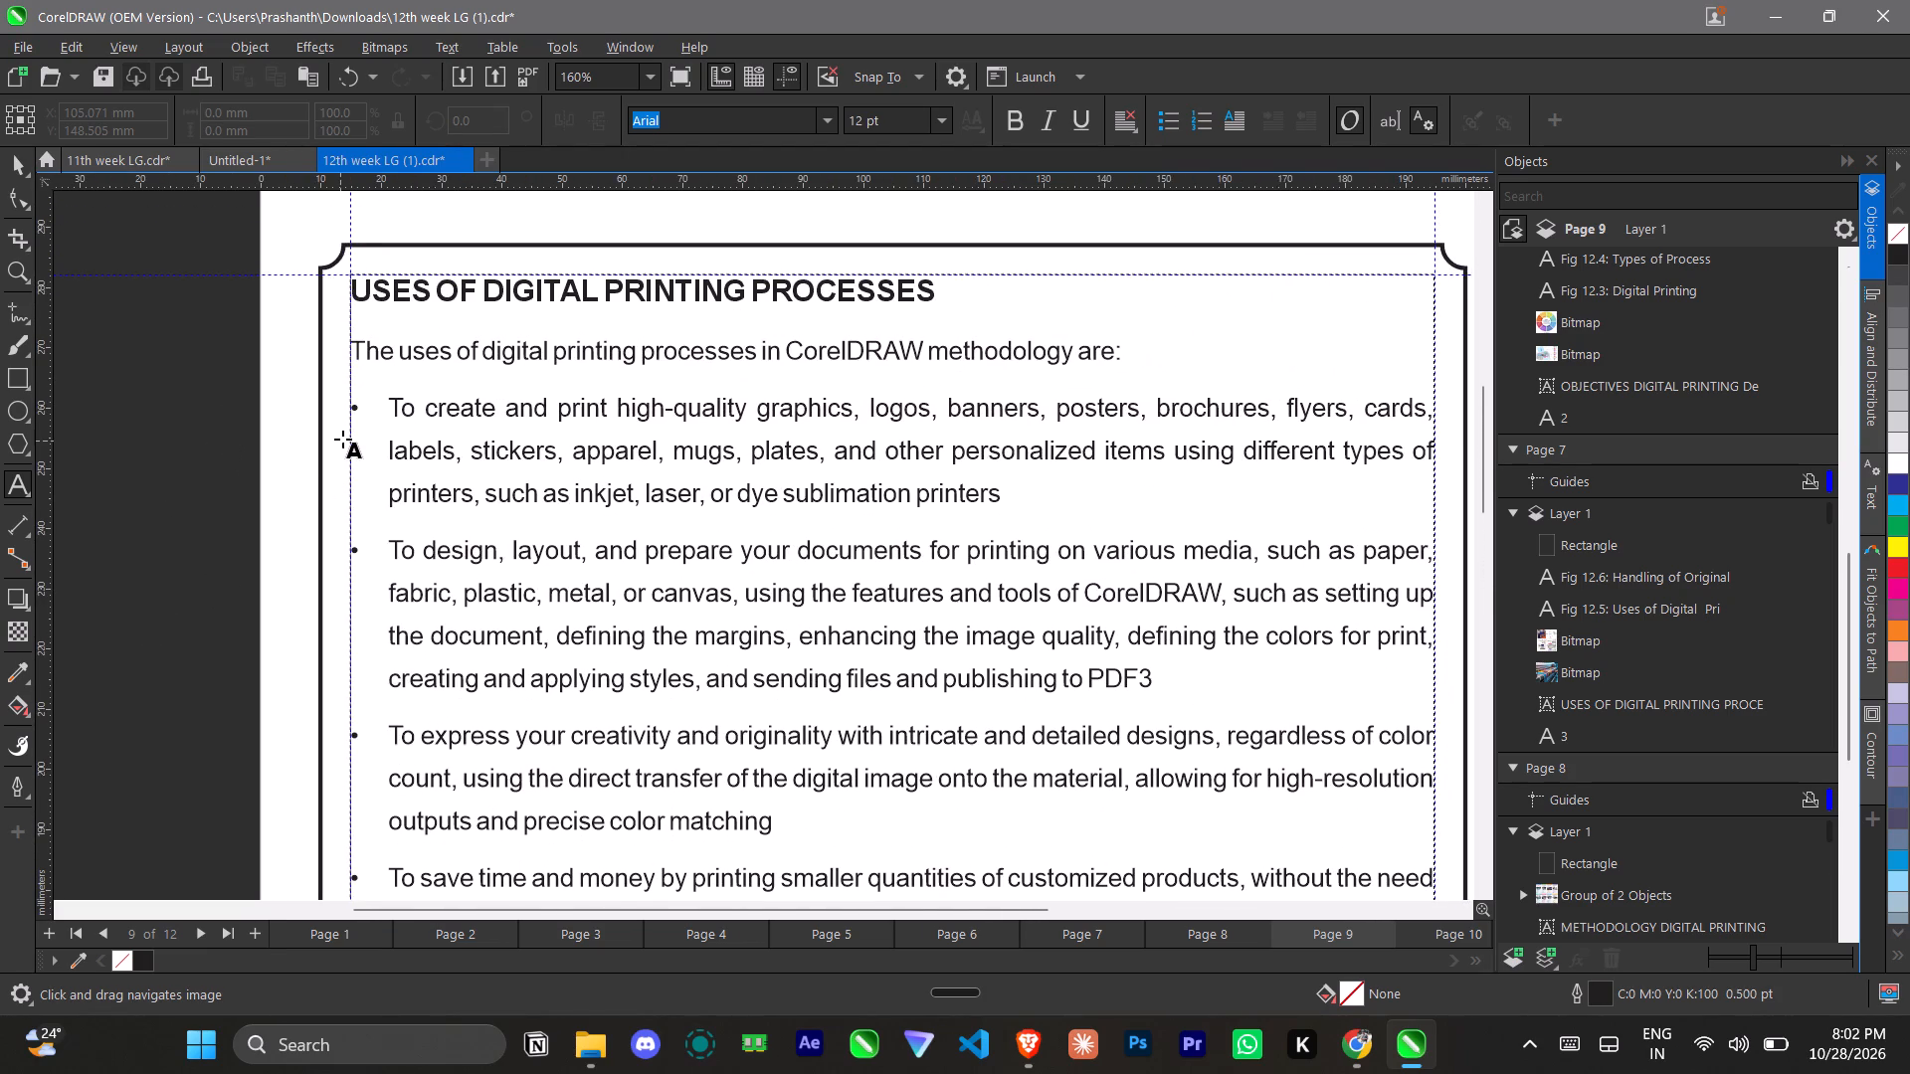
{"action": "scroll", "coordinate": [342, 438], "scroll_direction": "down", "scroll_amount": 5}
{"action": "left_click", "coordinate": [1461, 935]}
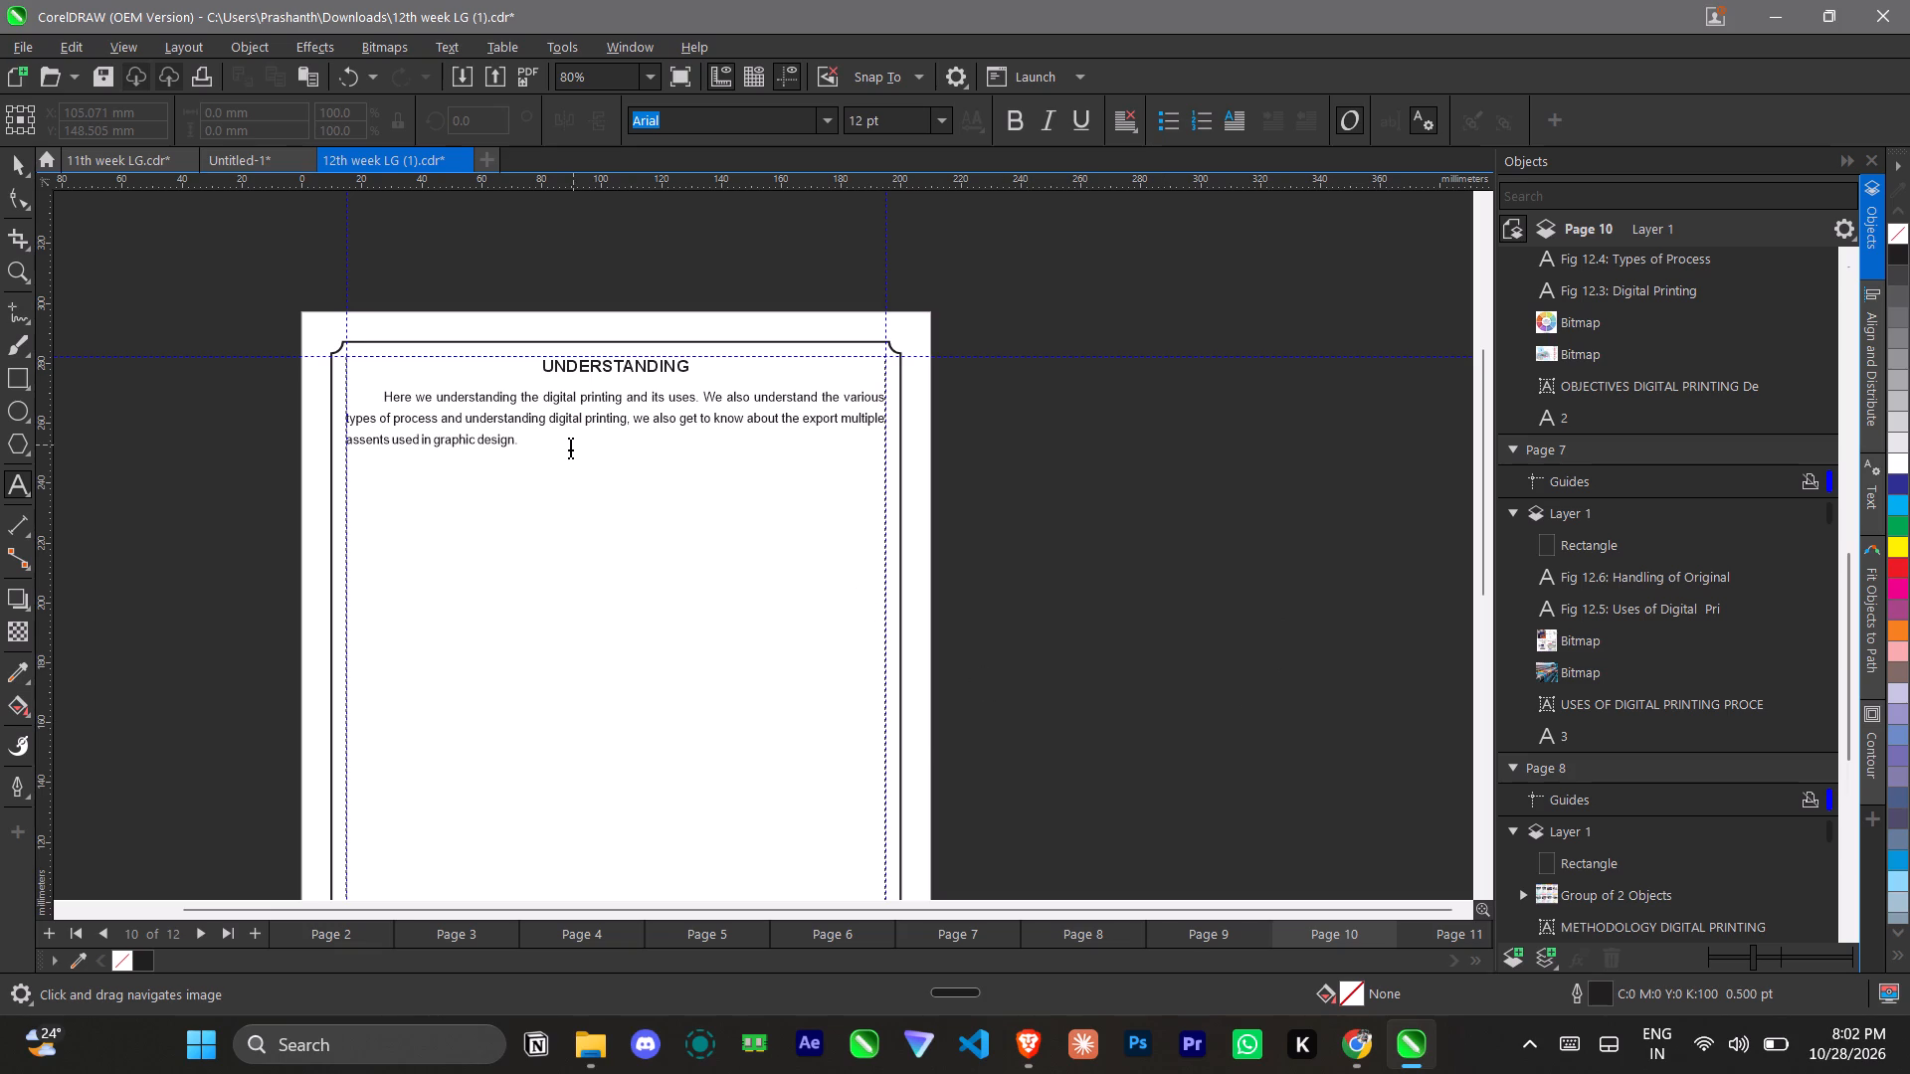
{"action": "scroll", "coordinate": [570, 446], "scroll_direction": "up", "scroll_amount": 3}
{"action": "left_click", "coordinate": [1457, 927]}
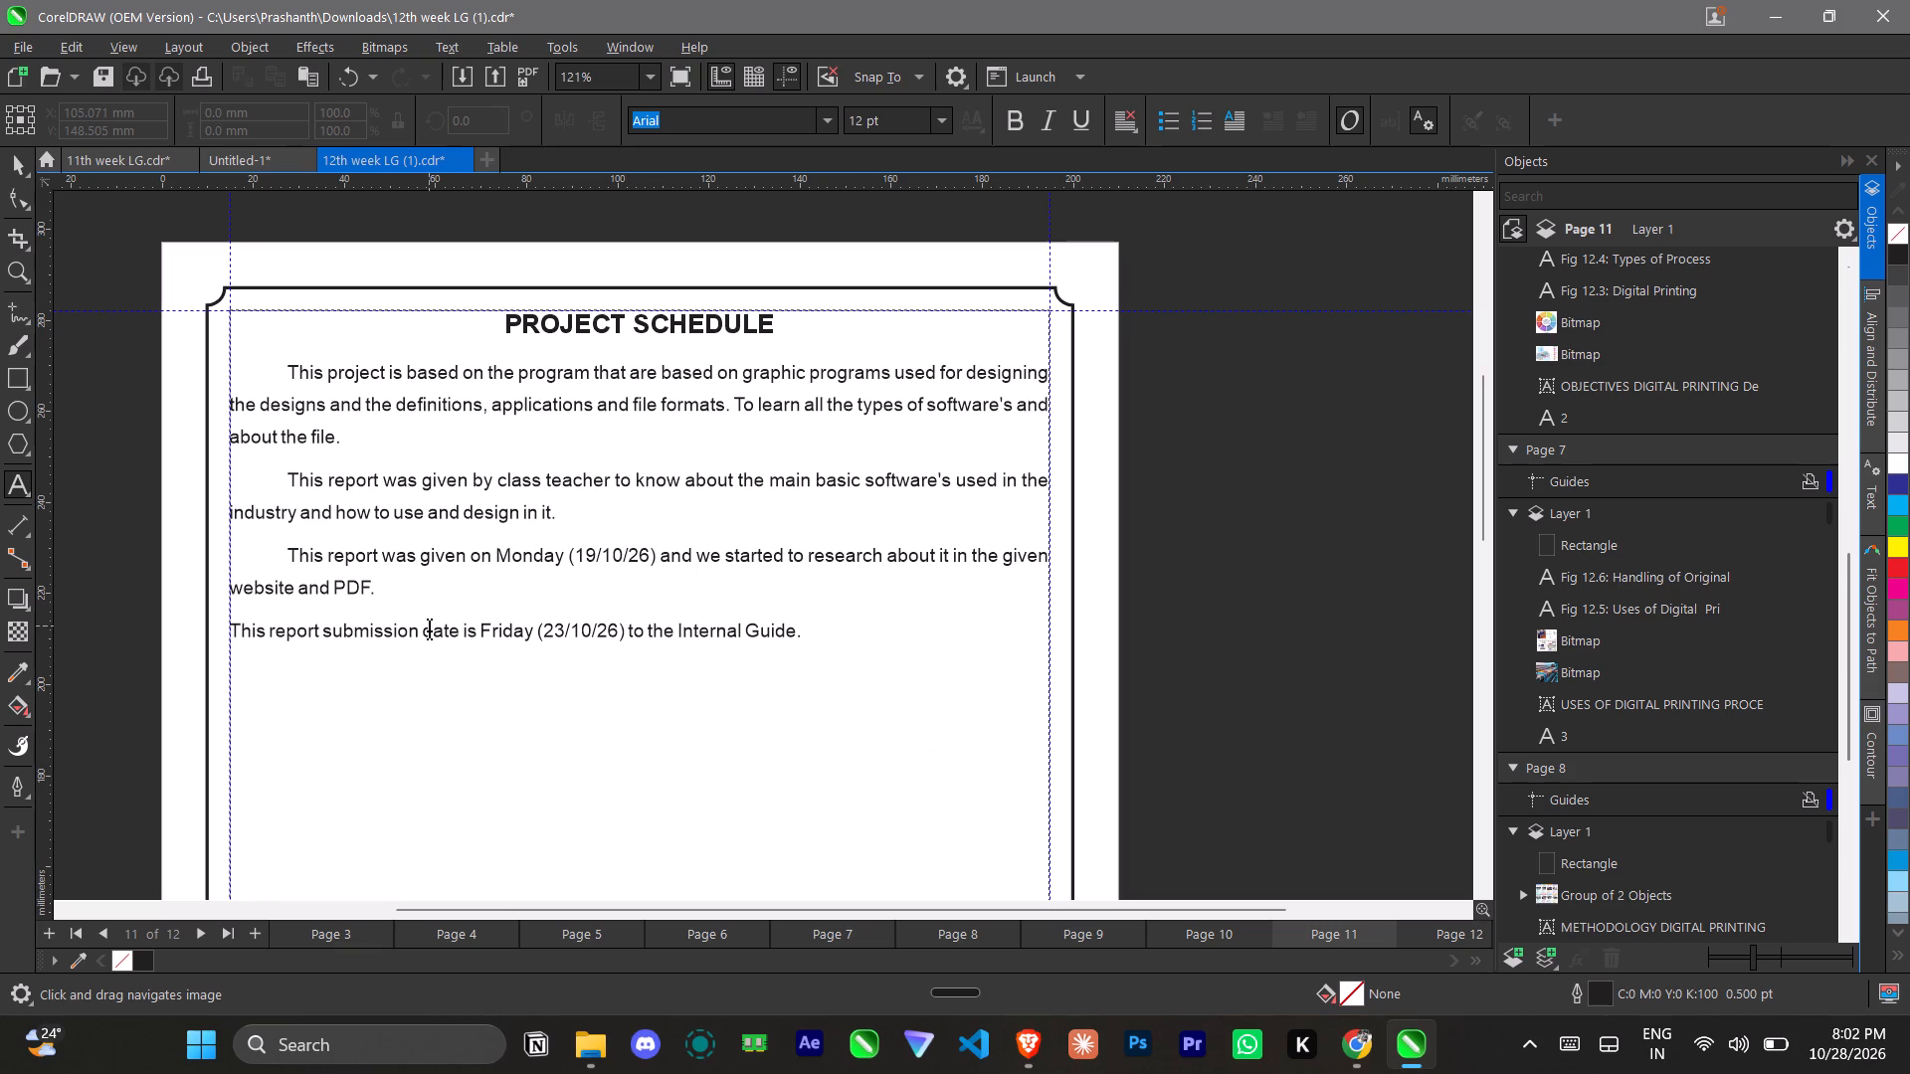
{"action": "left_click", "coordinate": [1441, 939]}
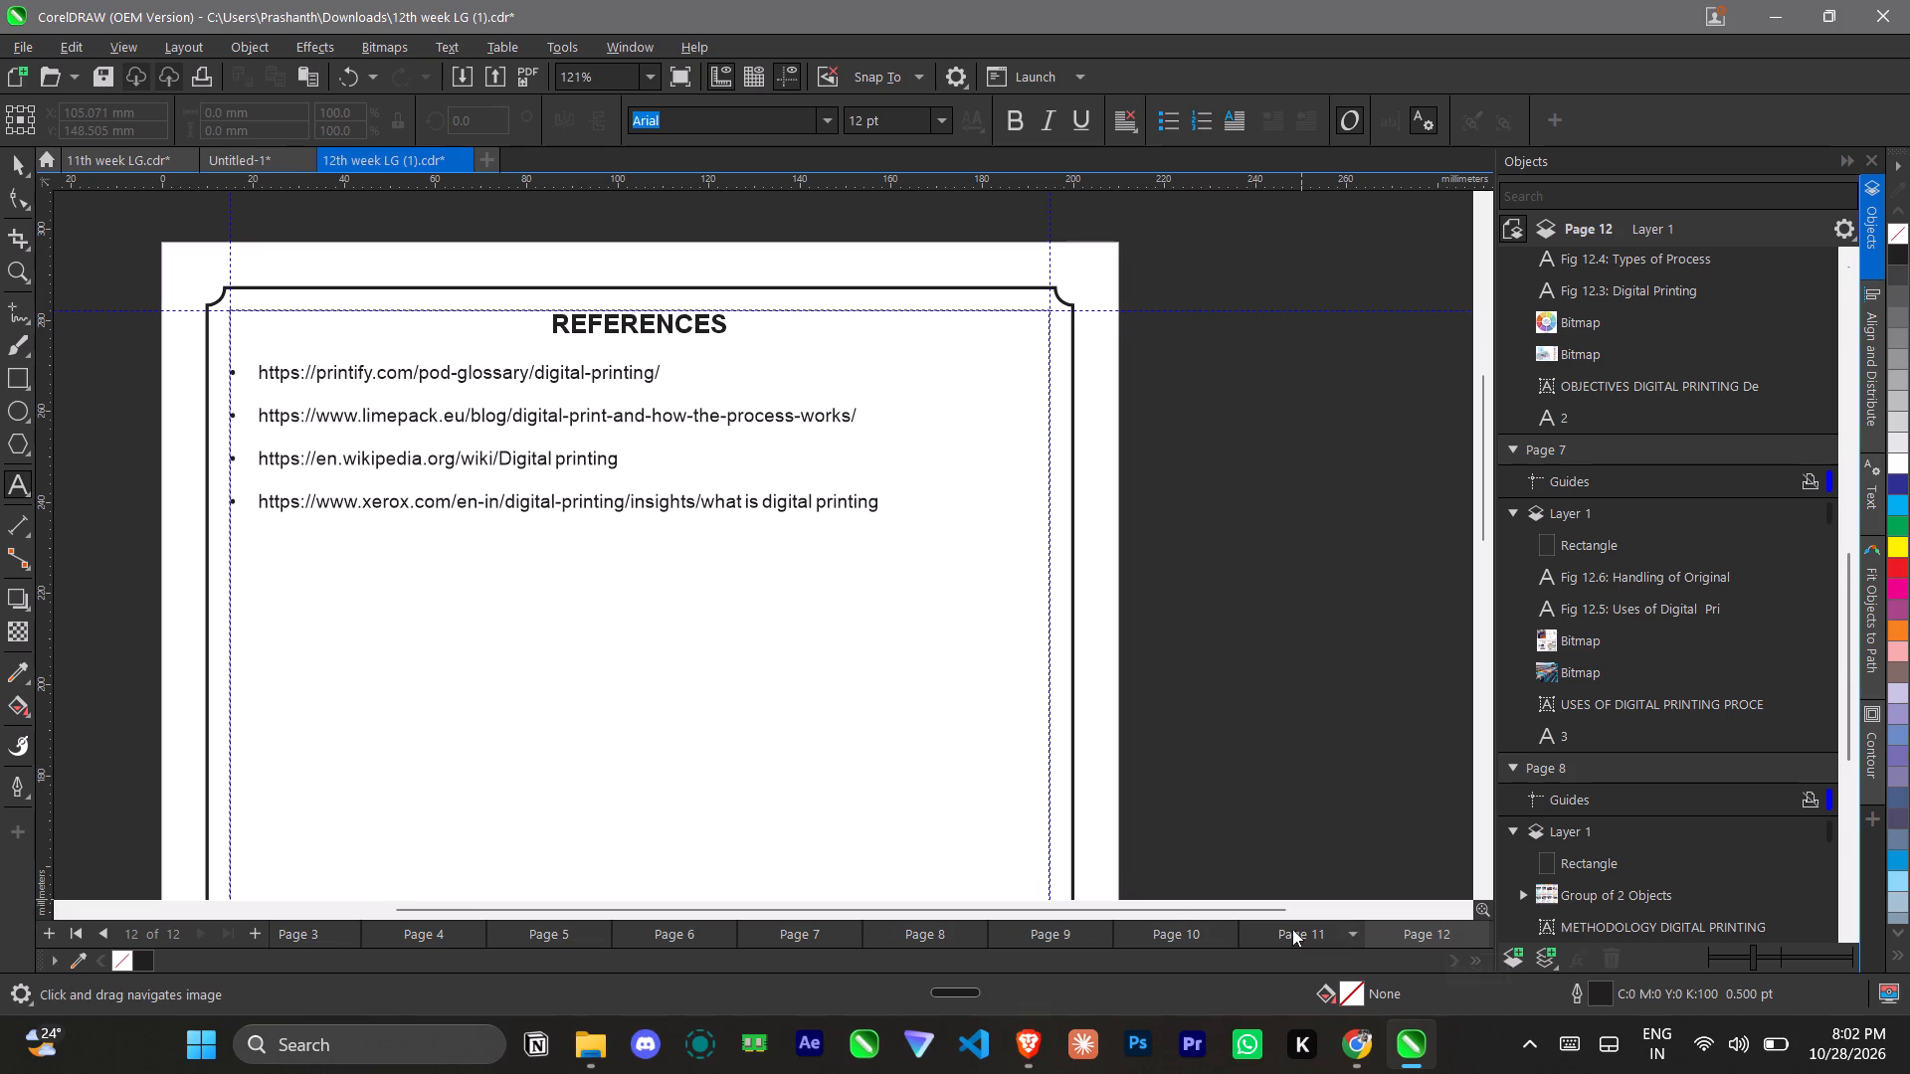
Square off the scalloped corners of page 12's border rectangle by reducing their radius to 0 mm.
{"action": "scroll", "coordinate": [332, 507], "scroll_direction": "down", "scroll_amount": 4}
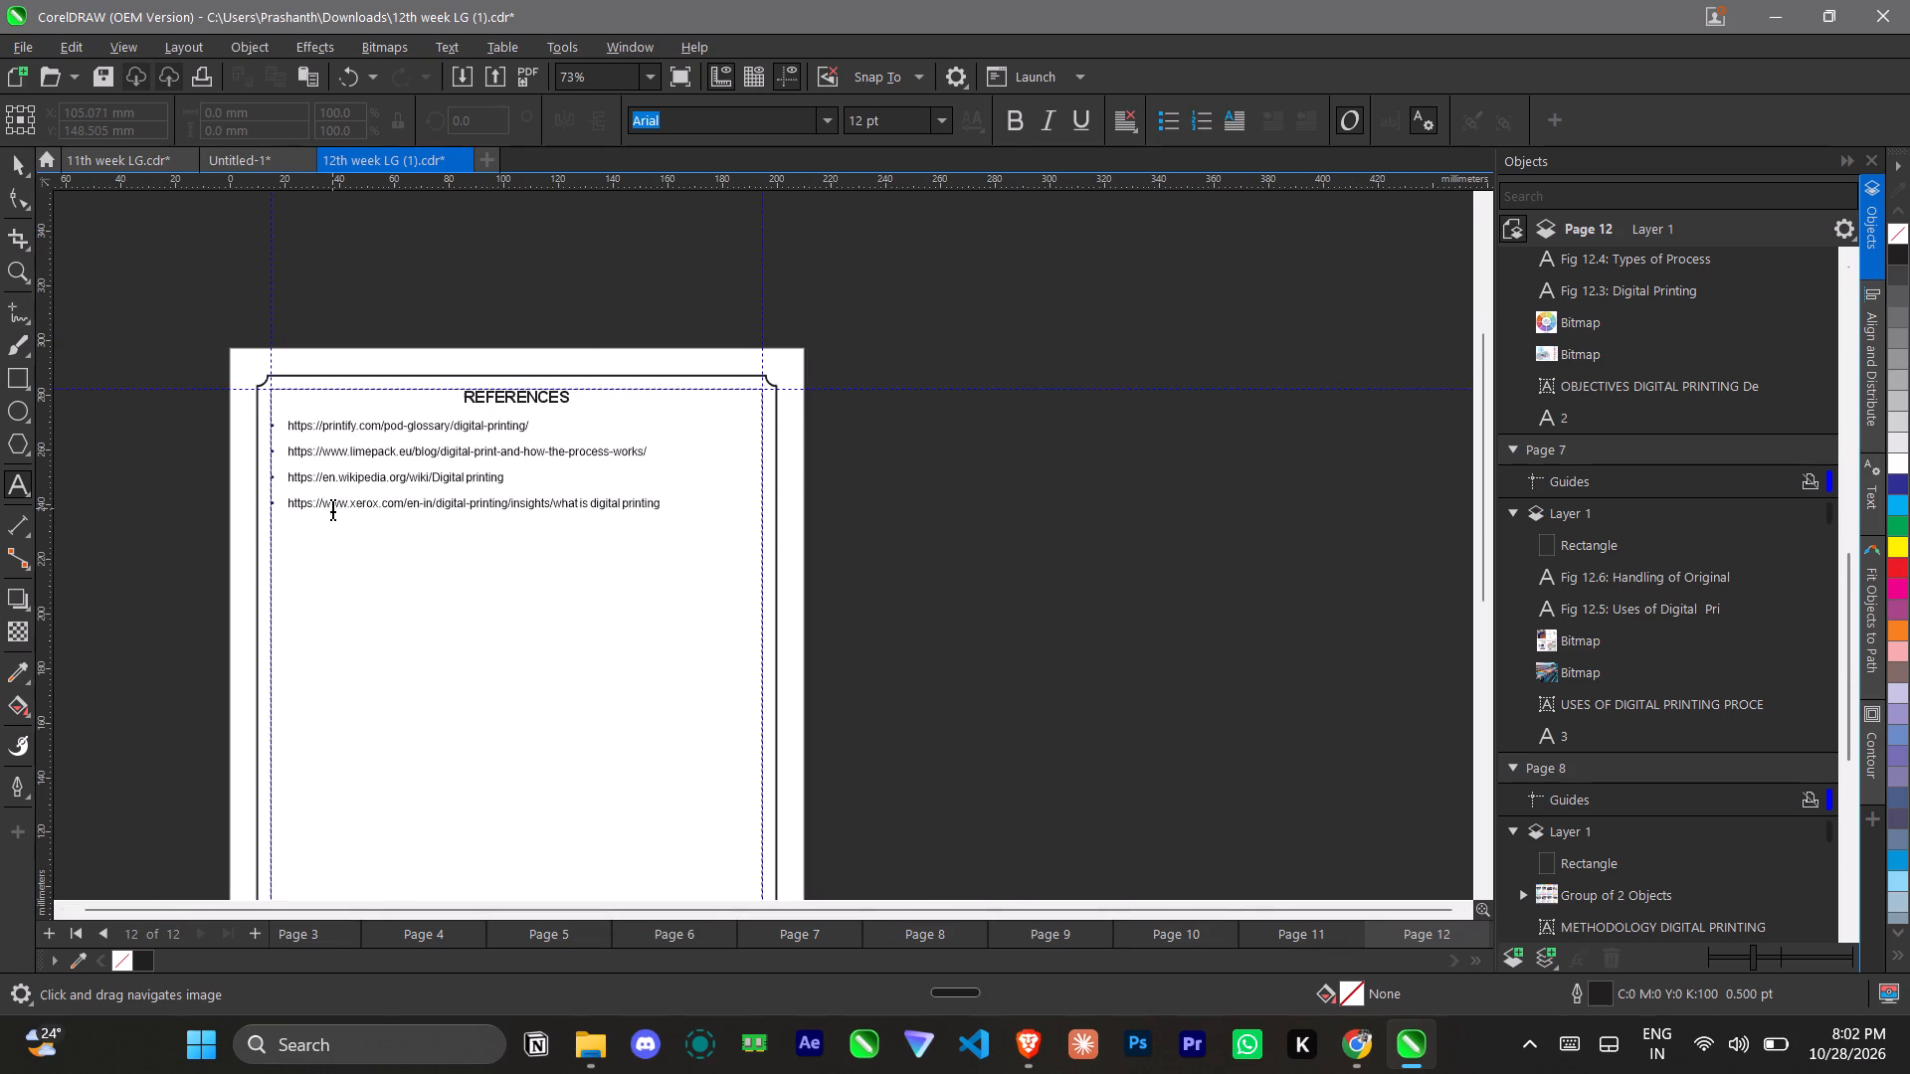
{"action": "scroll", "coordinate": [788, 412], "scroll_direction": "up", "scroll_amount": 4}
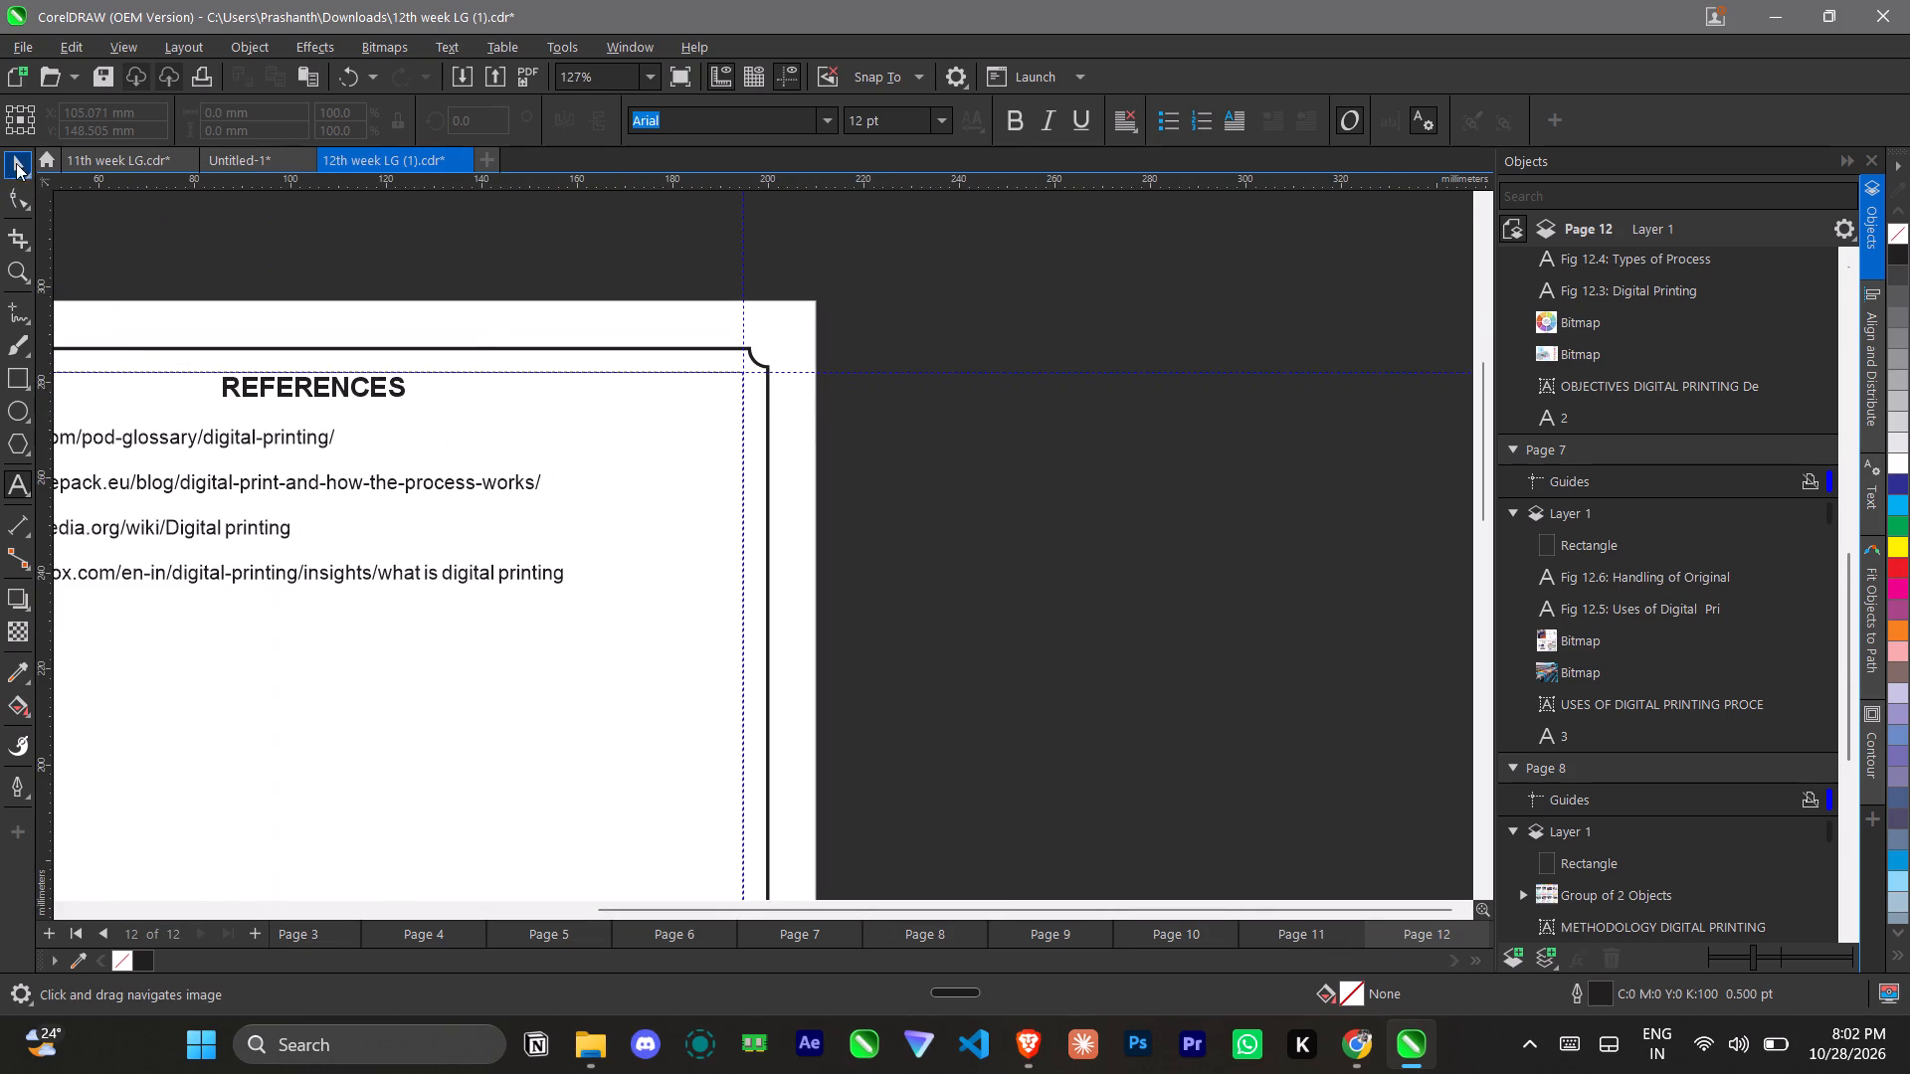
{"action": "left_click", "coordinate": [16, 160]}
{"action": "left_click", "coordinate": [17, 202]}
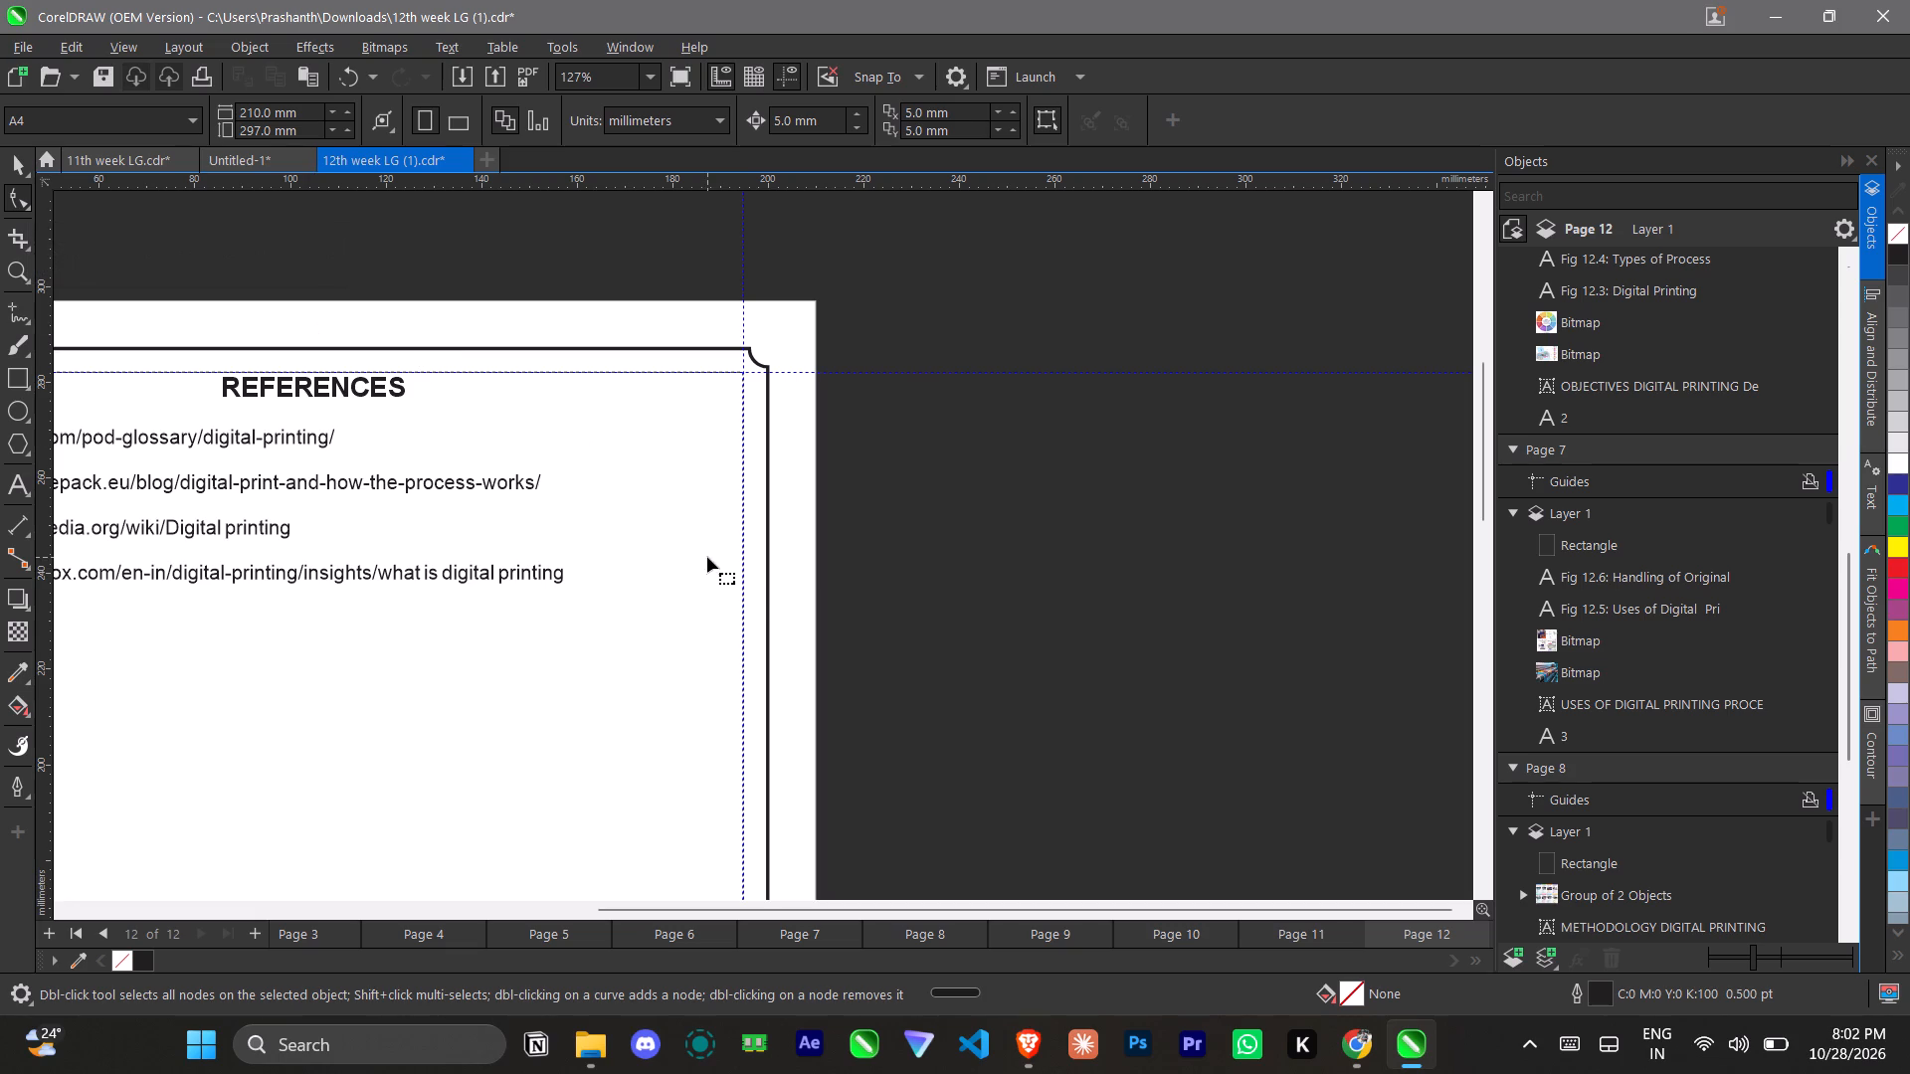
{"action": "left_click", "coordinate": [769, 392]}
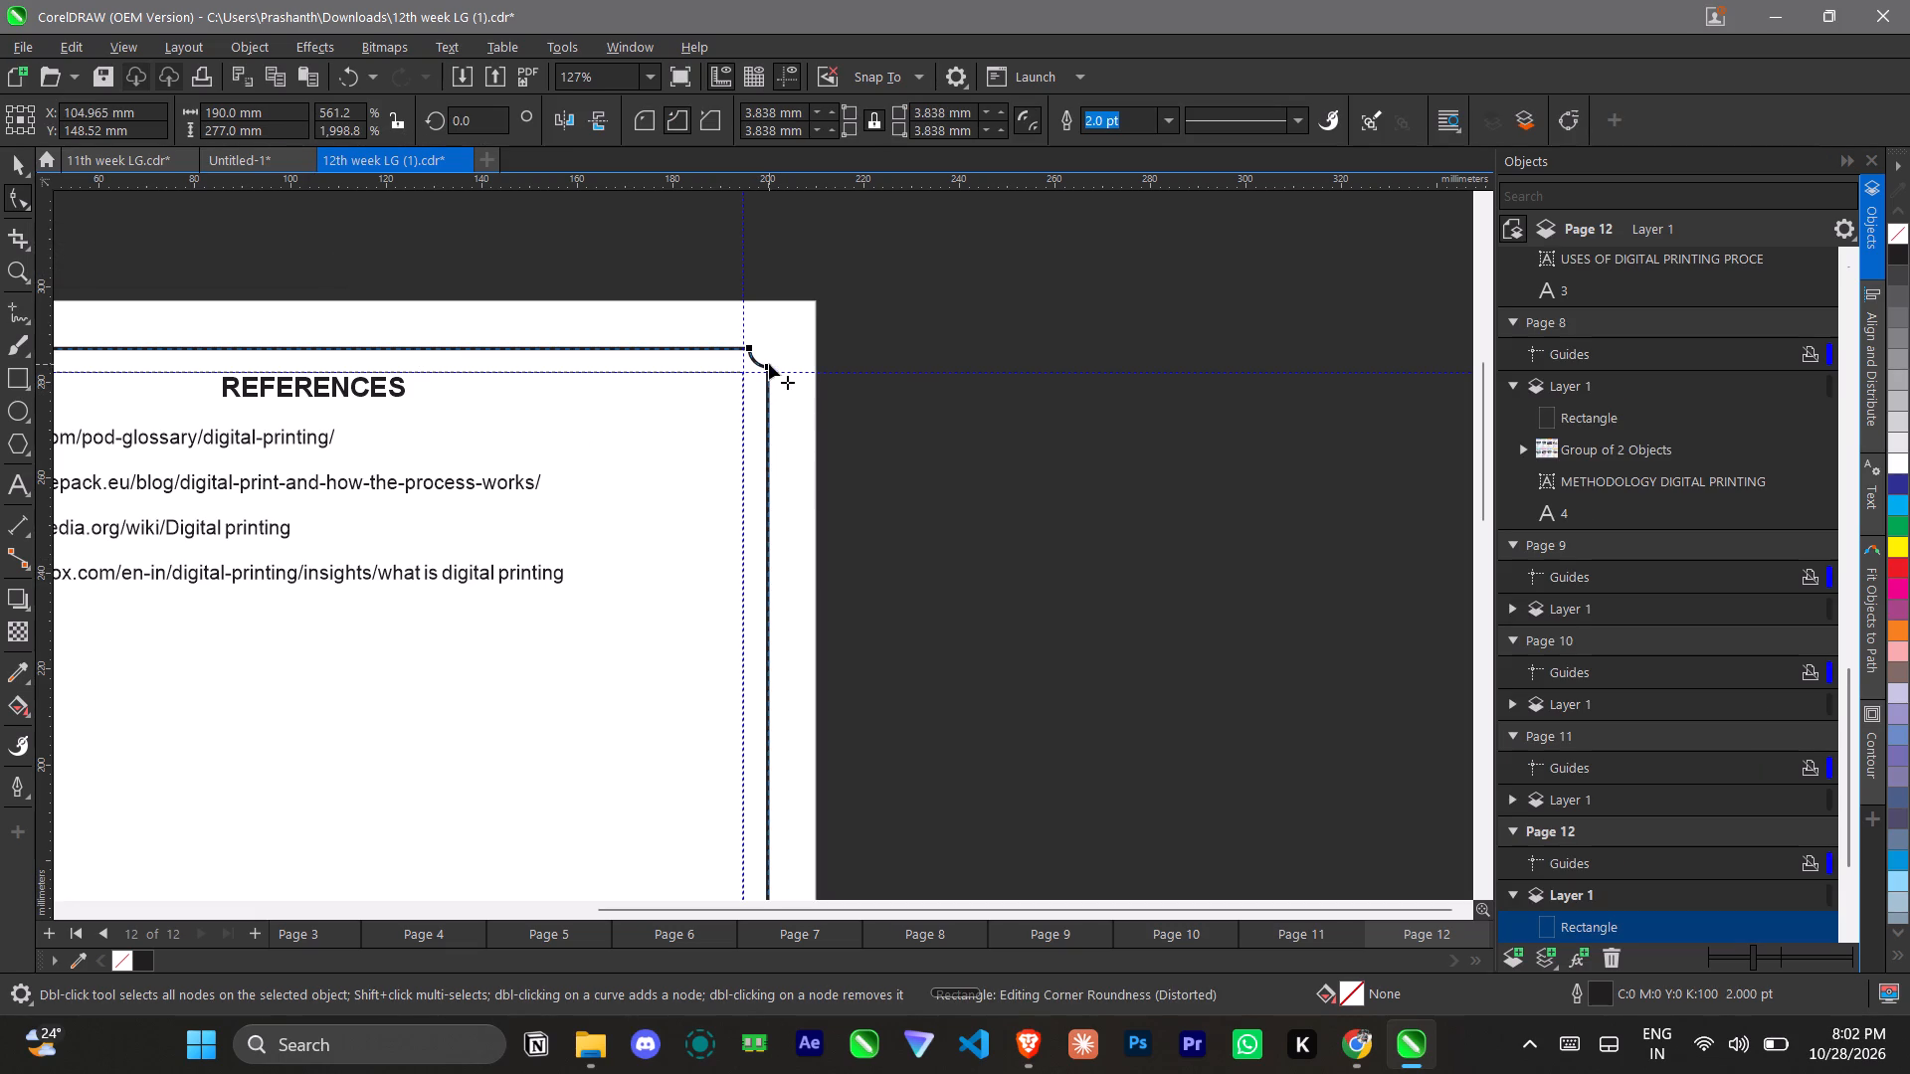
{"action": "left_click_drag", "start_coordinate": [769, 364], "coordinate": [781, 311]}
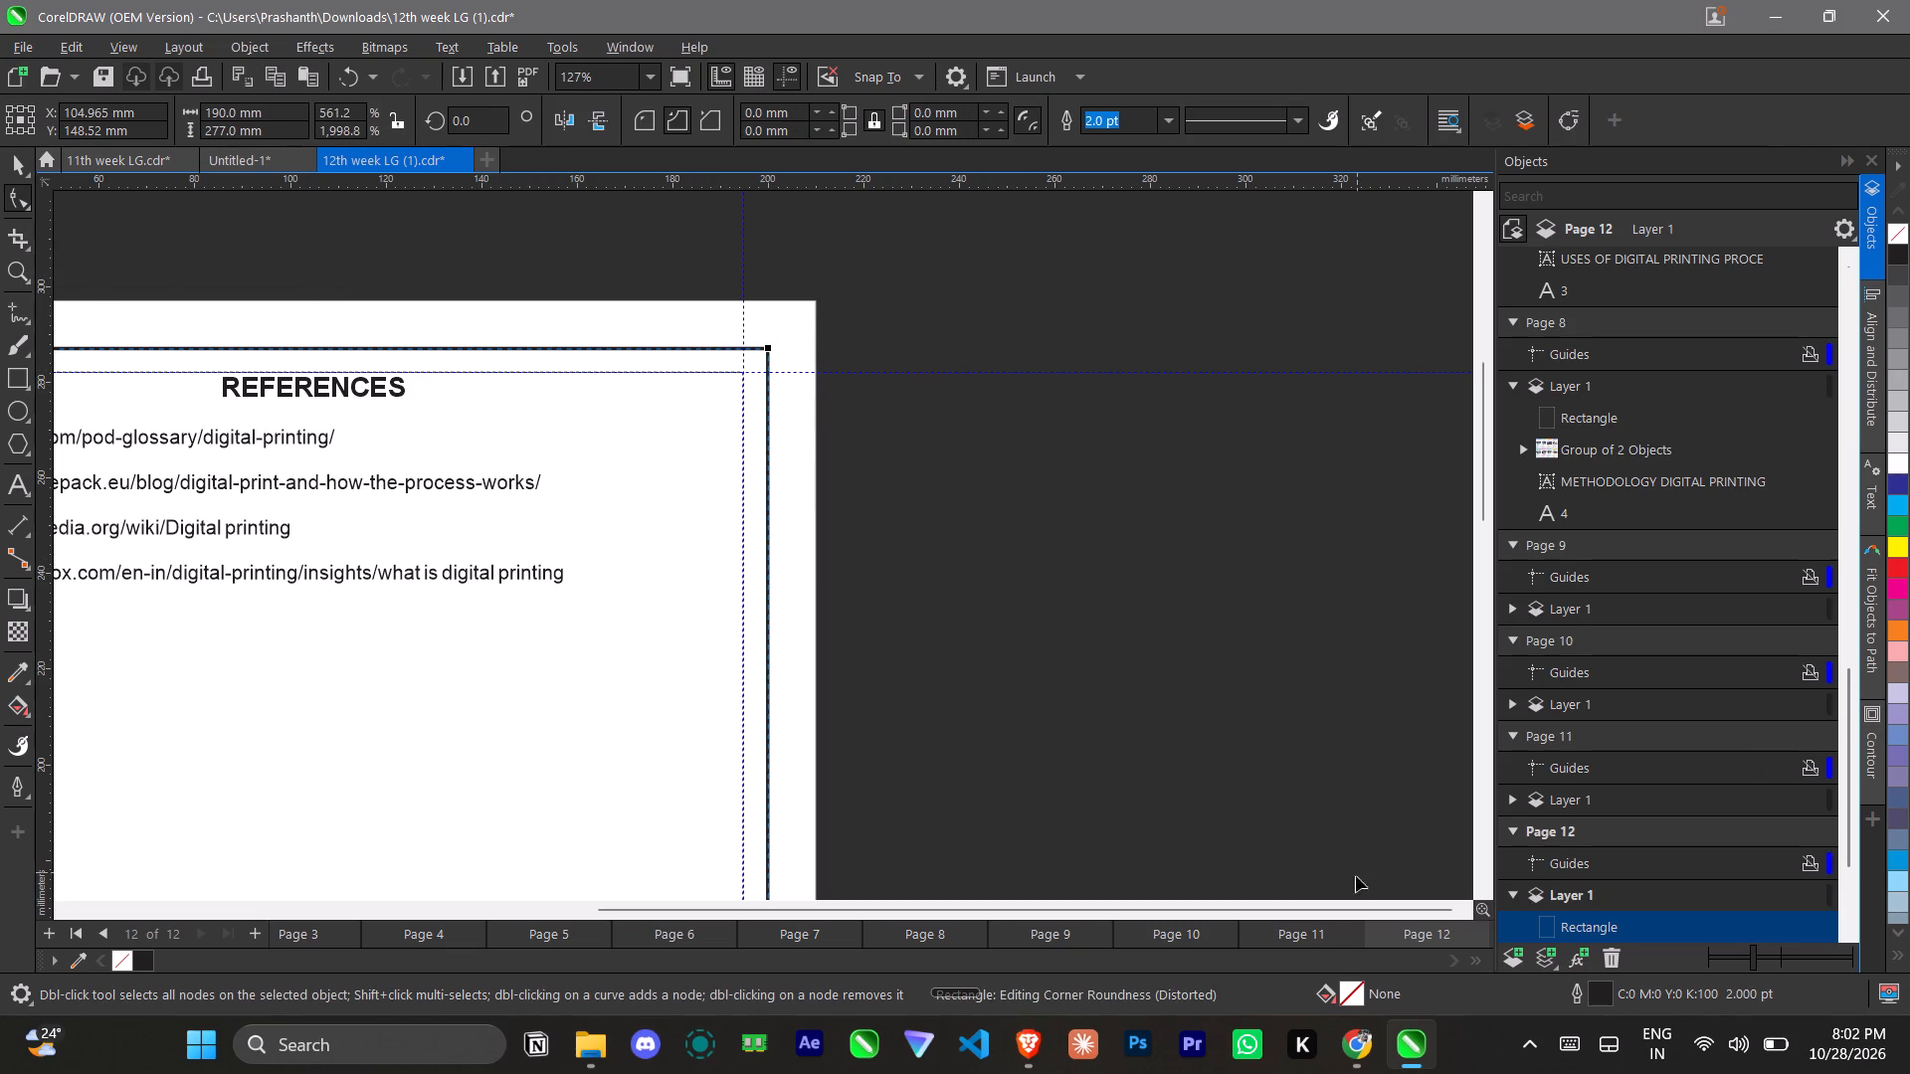
Square off the scalloped corners of the border rectangles on pages 11, 10, 9 and 8 by reducing their radius to 0 mm.
{"action": "left_click", "coordinate": [1326, 938]}
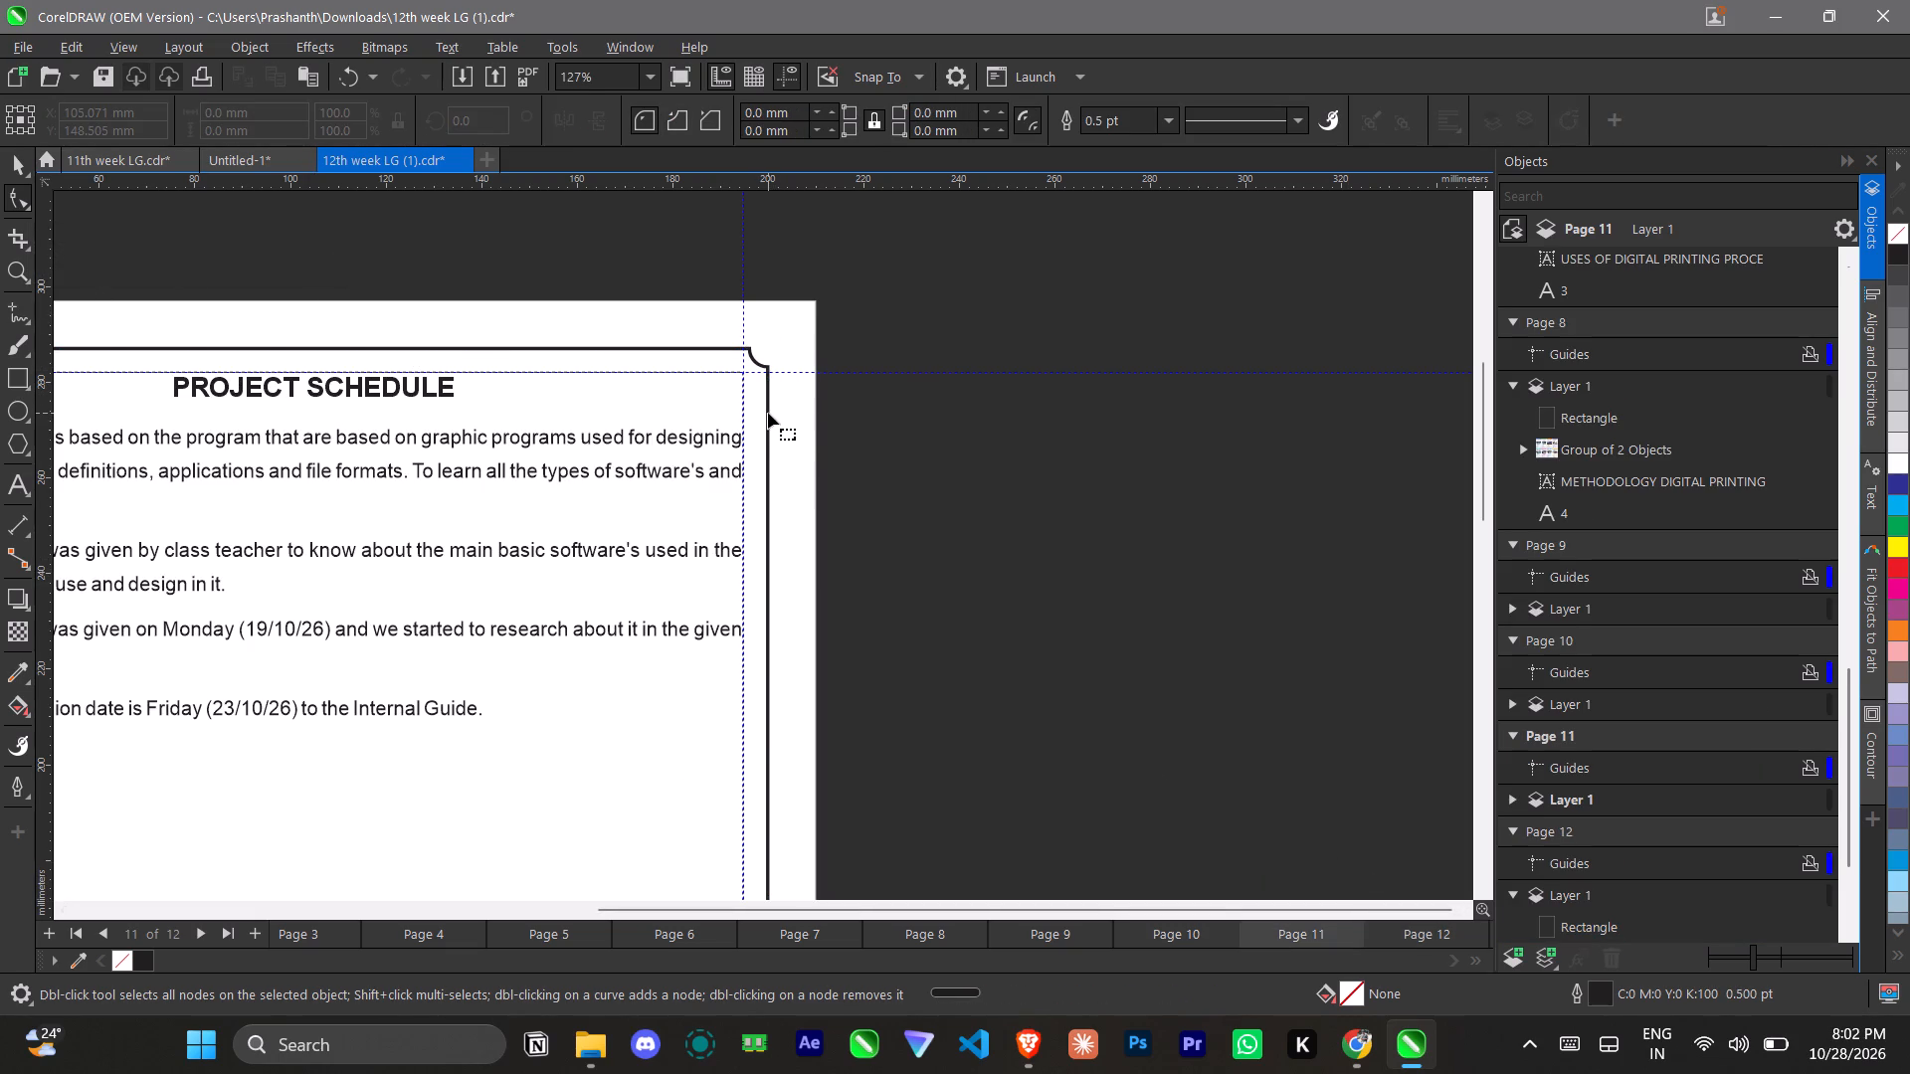
{"action": "left_click", "coordinate": [768, 413]}
{"action": "left_click_drag", "start_coordinate": [767, 368], "coordinate": [805, 312]}
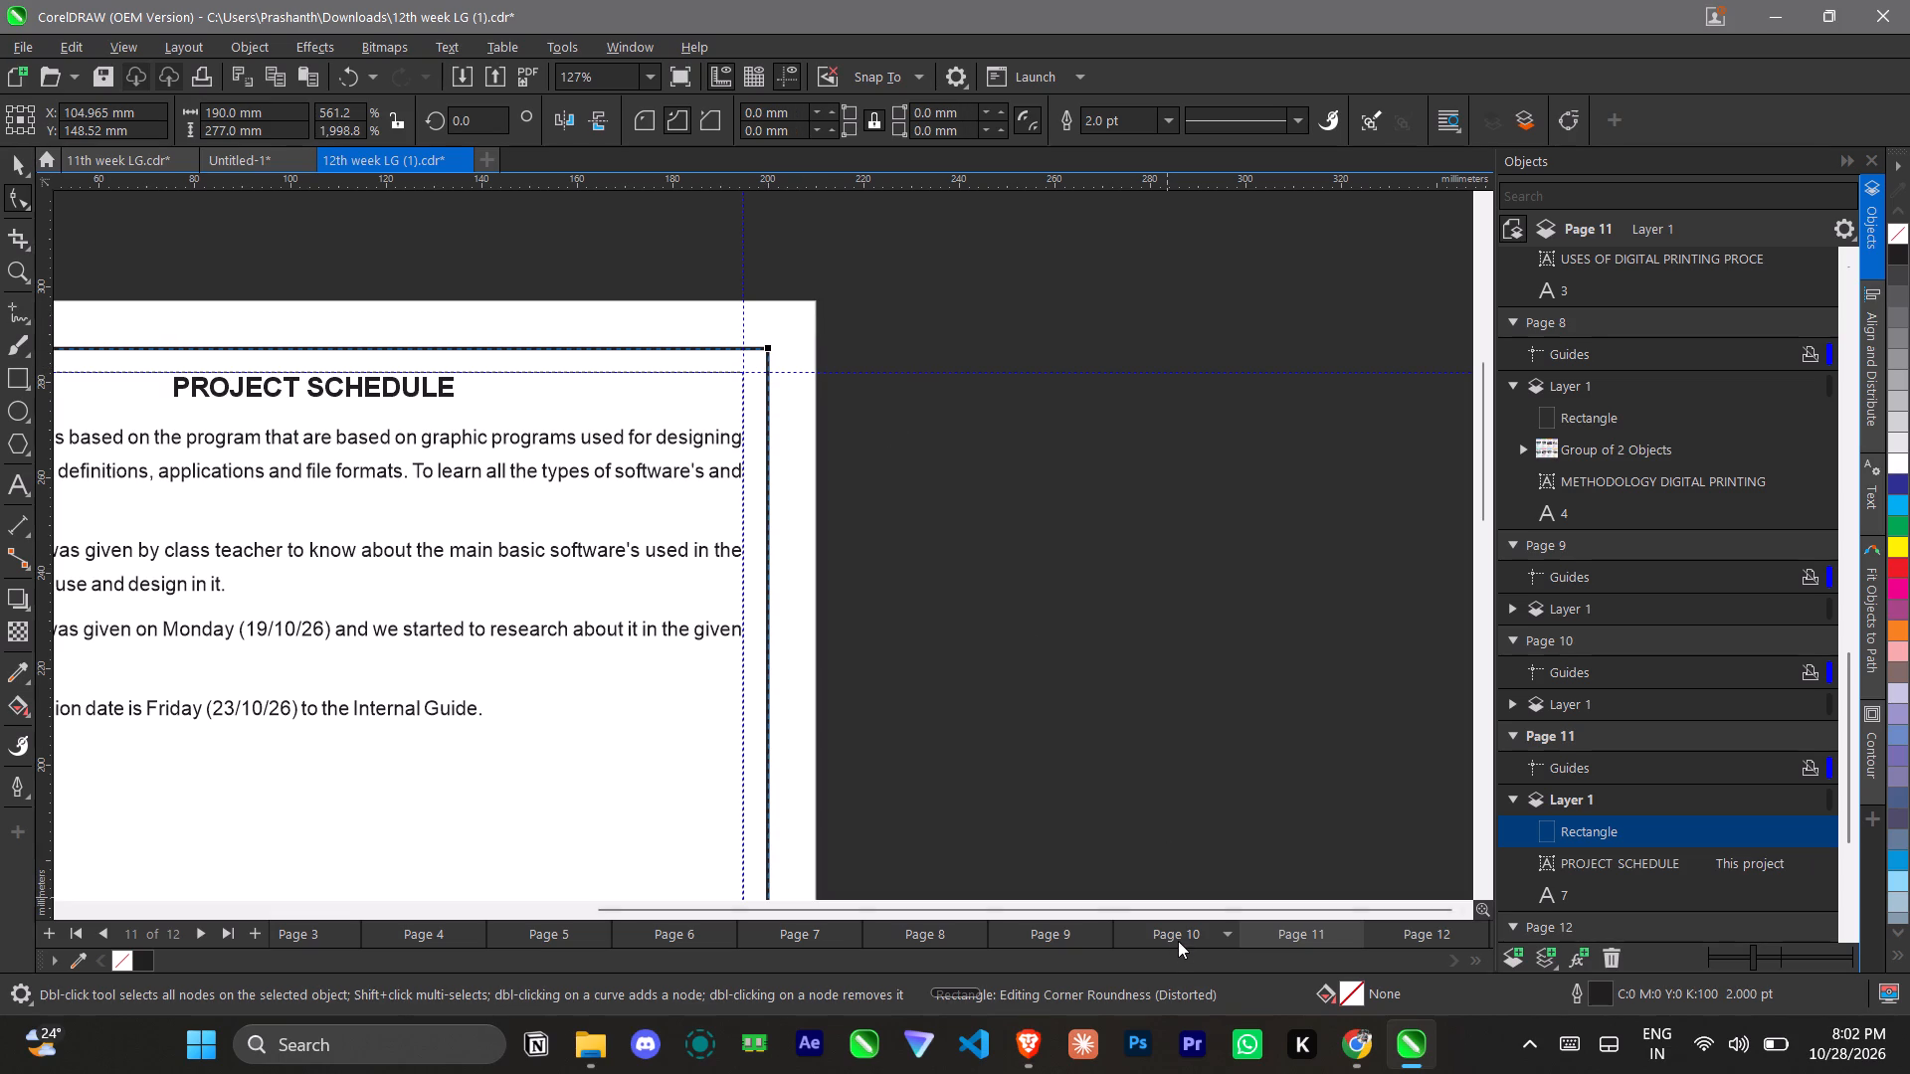
{"action": "left_click", "coordinate": [1178, 941]}
{"action": "left_click", "coordinate": [767, 412]}
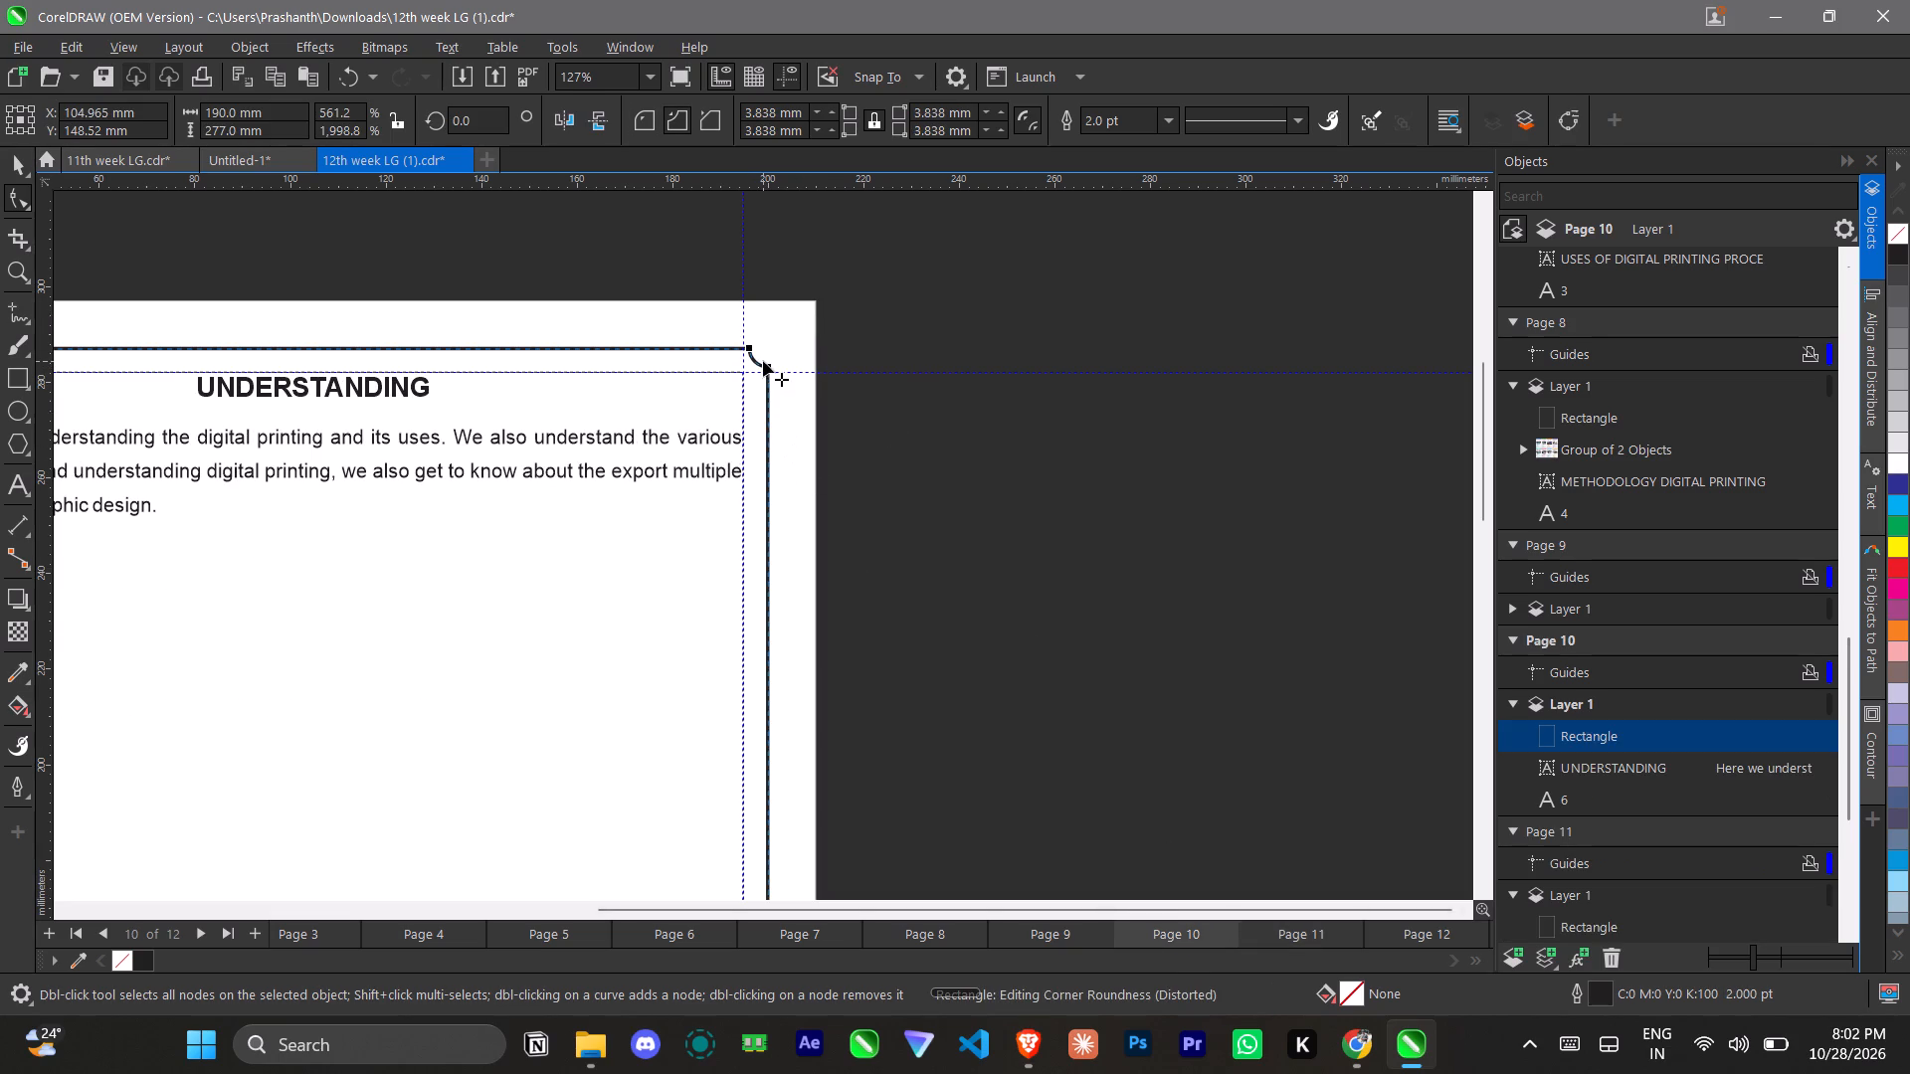
{"action": "left_click_drag", "start_coordinate": [770, 365], "coordinate": [803, 293]}
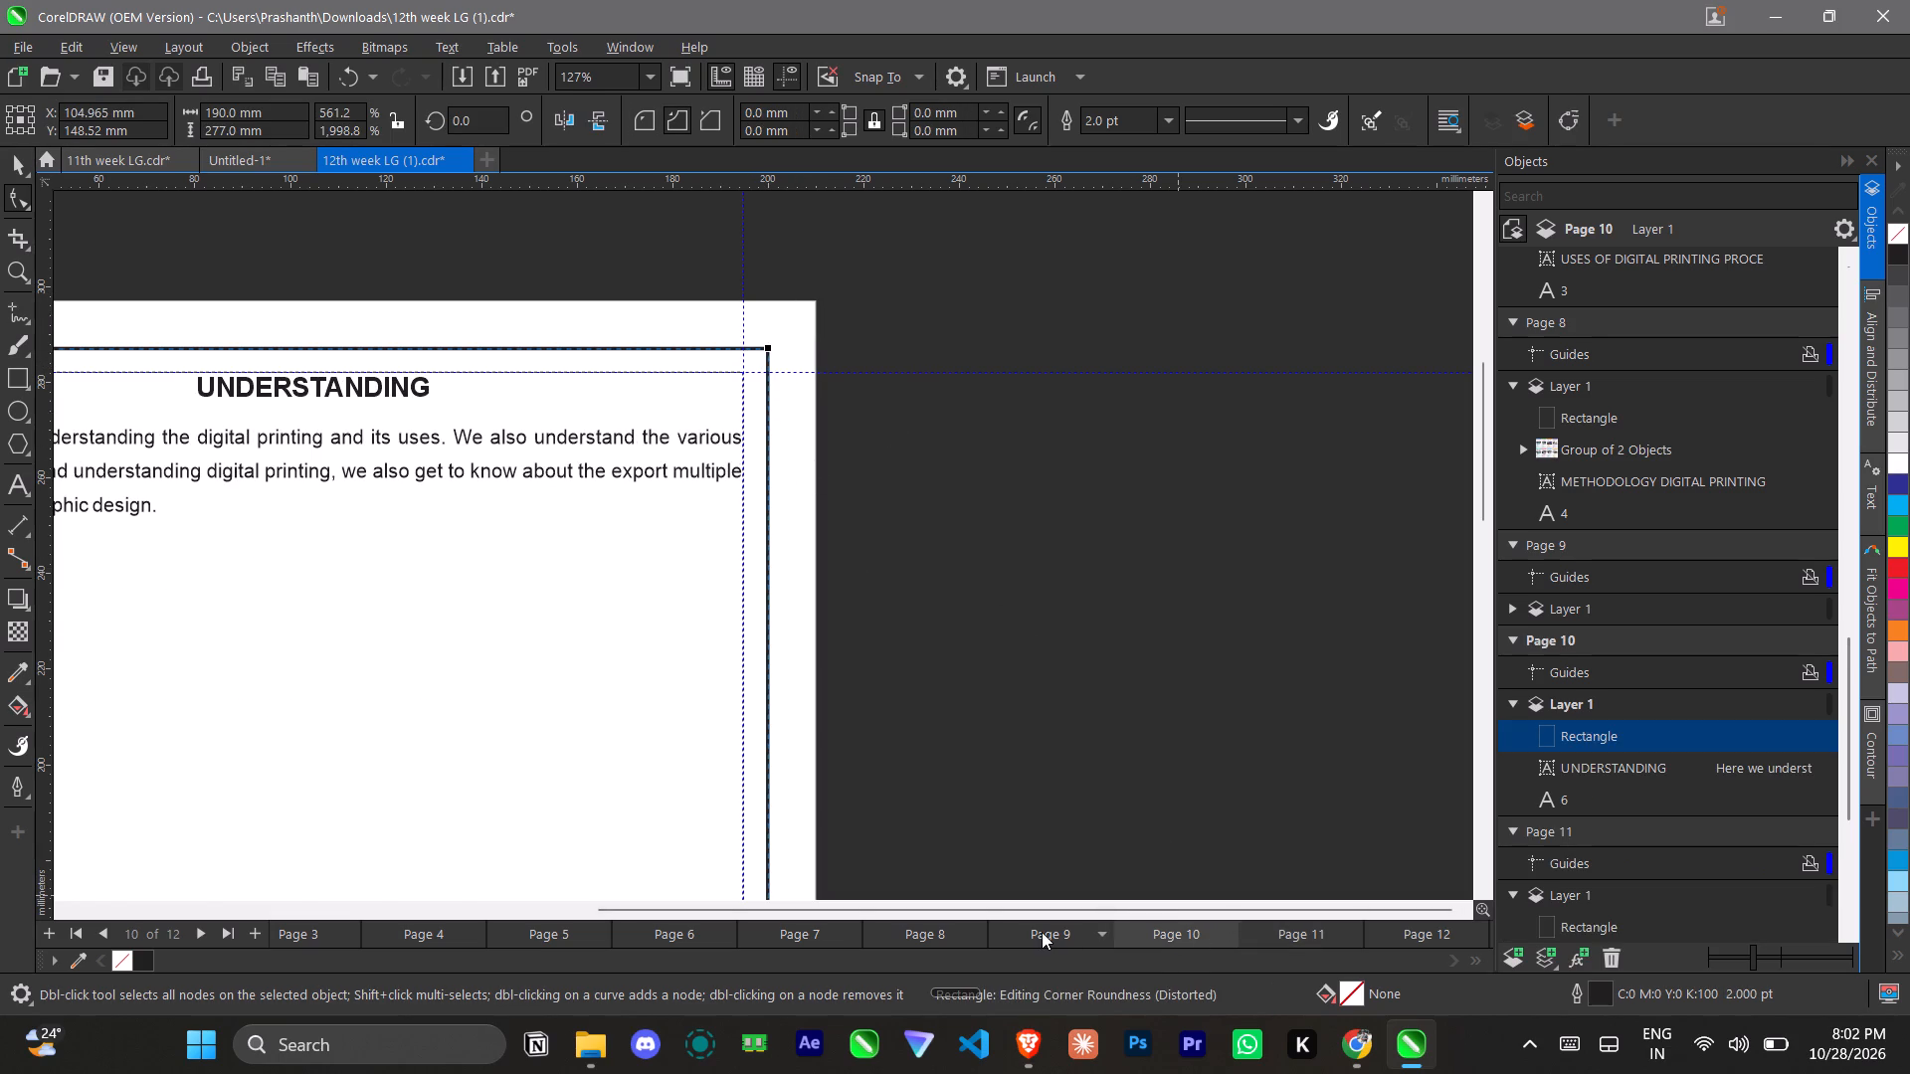
{"action": "left_click", "coordinate": [1042, 932]}
{"action": "left_click", "coordinate": [767, 384]}
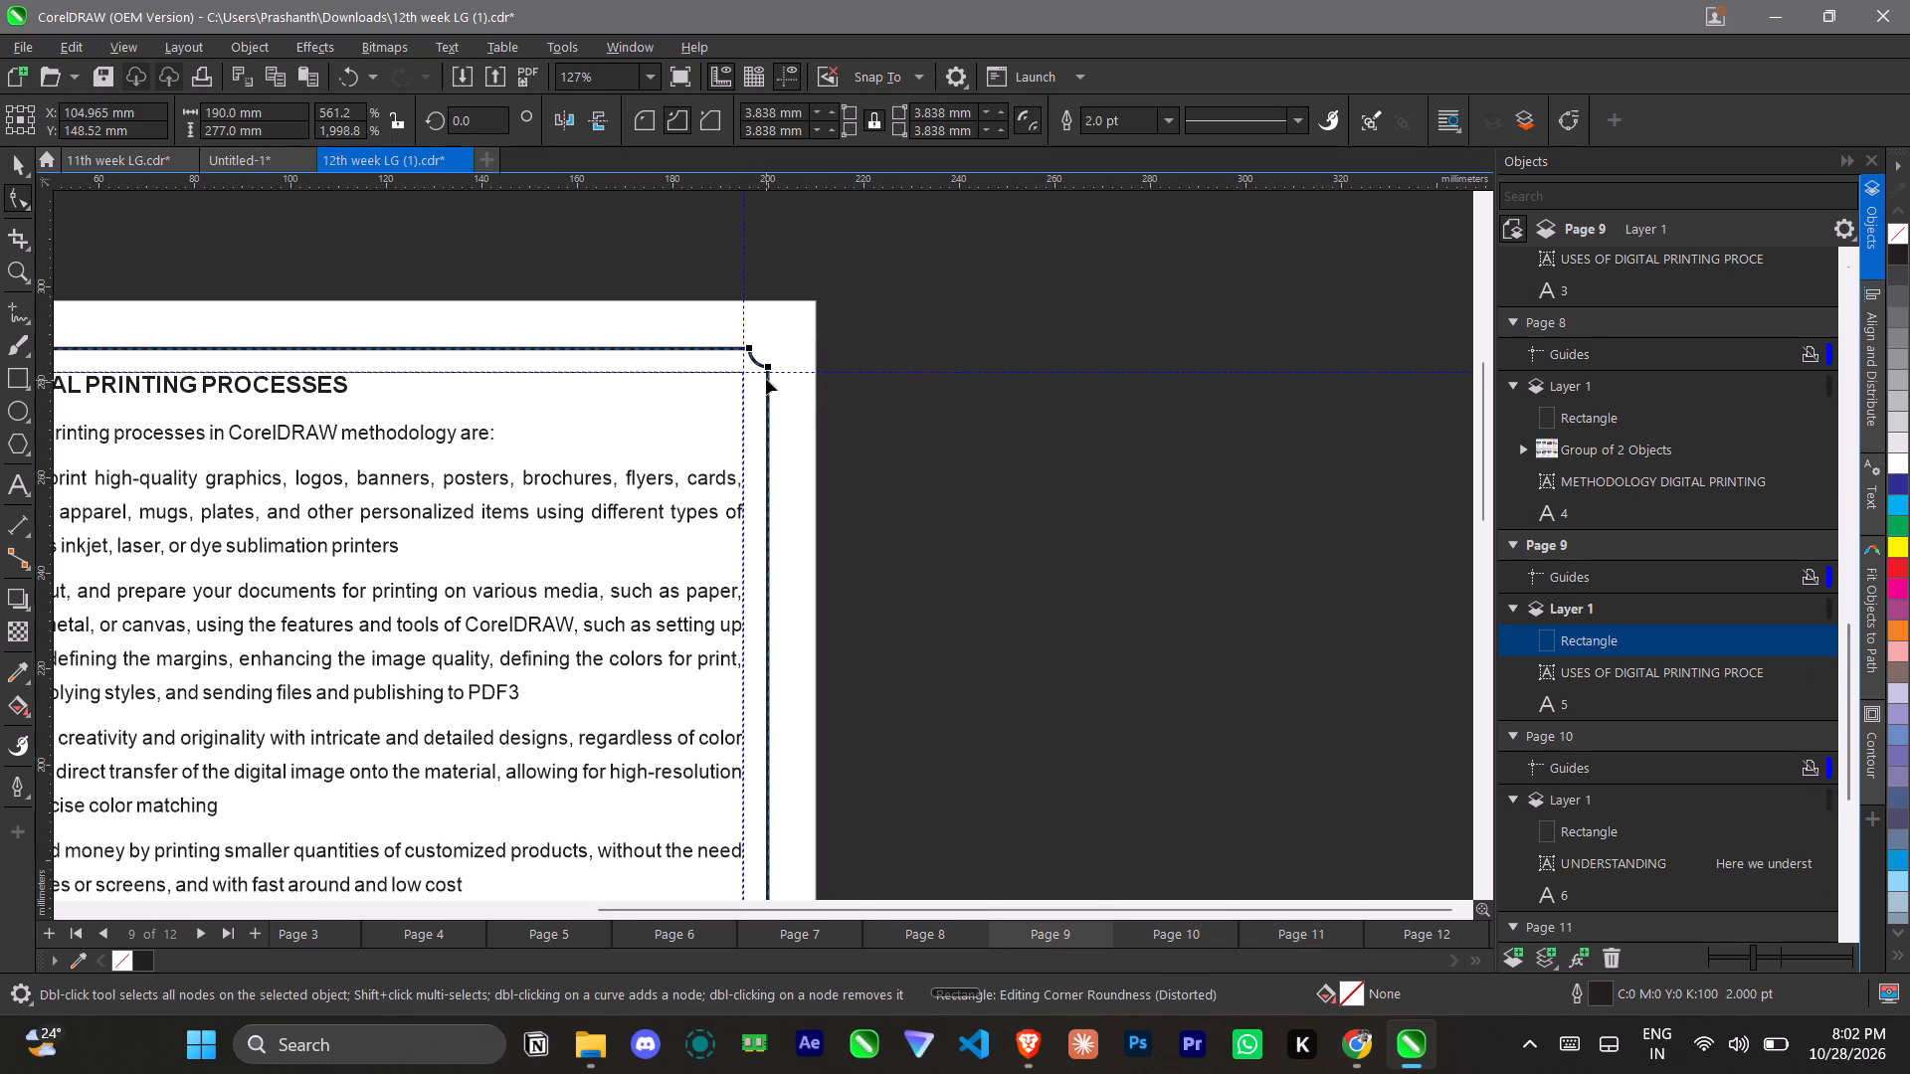
{"action": "left_click_drag", "start_coordinate": [766, 361], "coordinate": [799, 295]}
{"action": "left_click", "coordinate": [908, 929]}
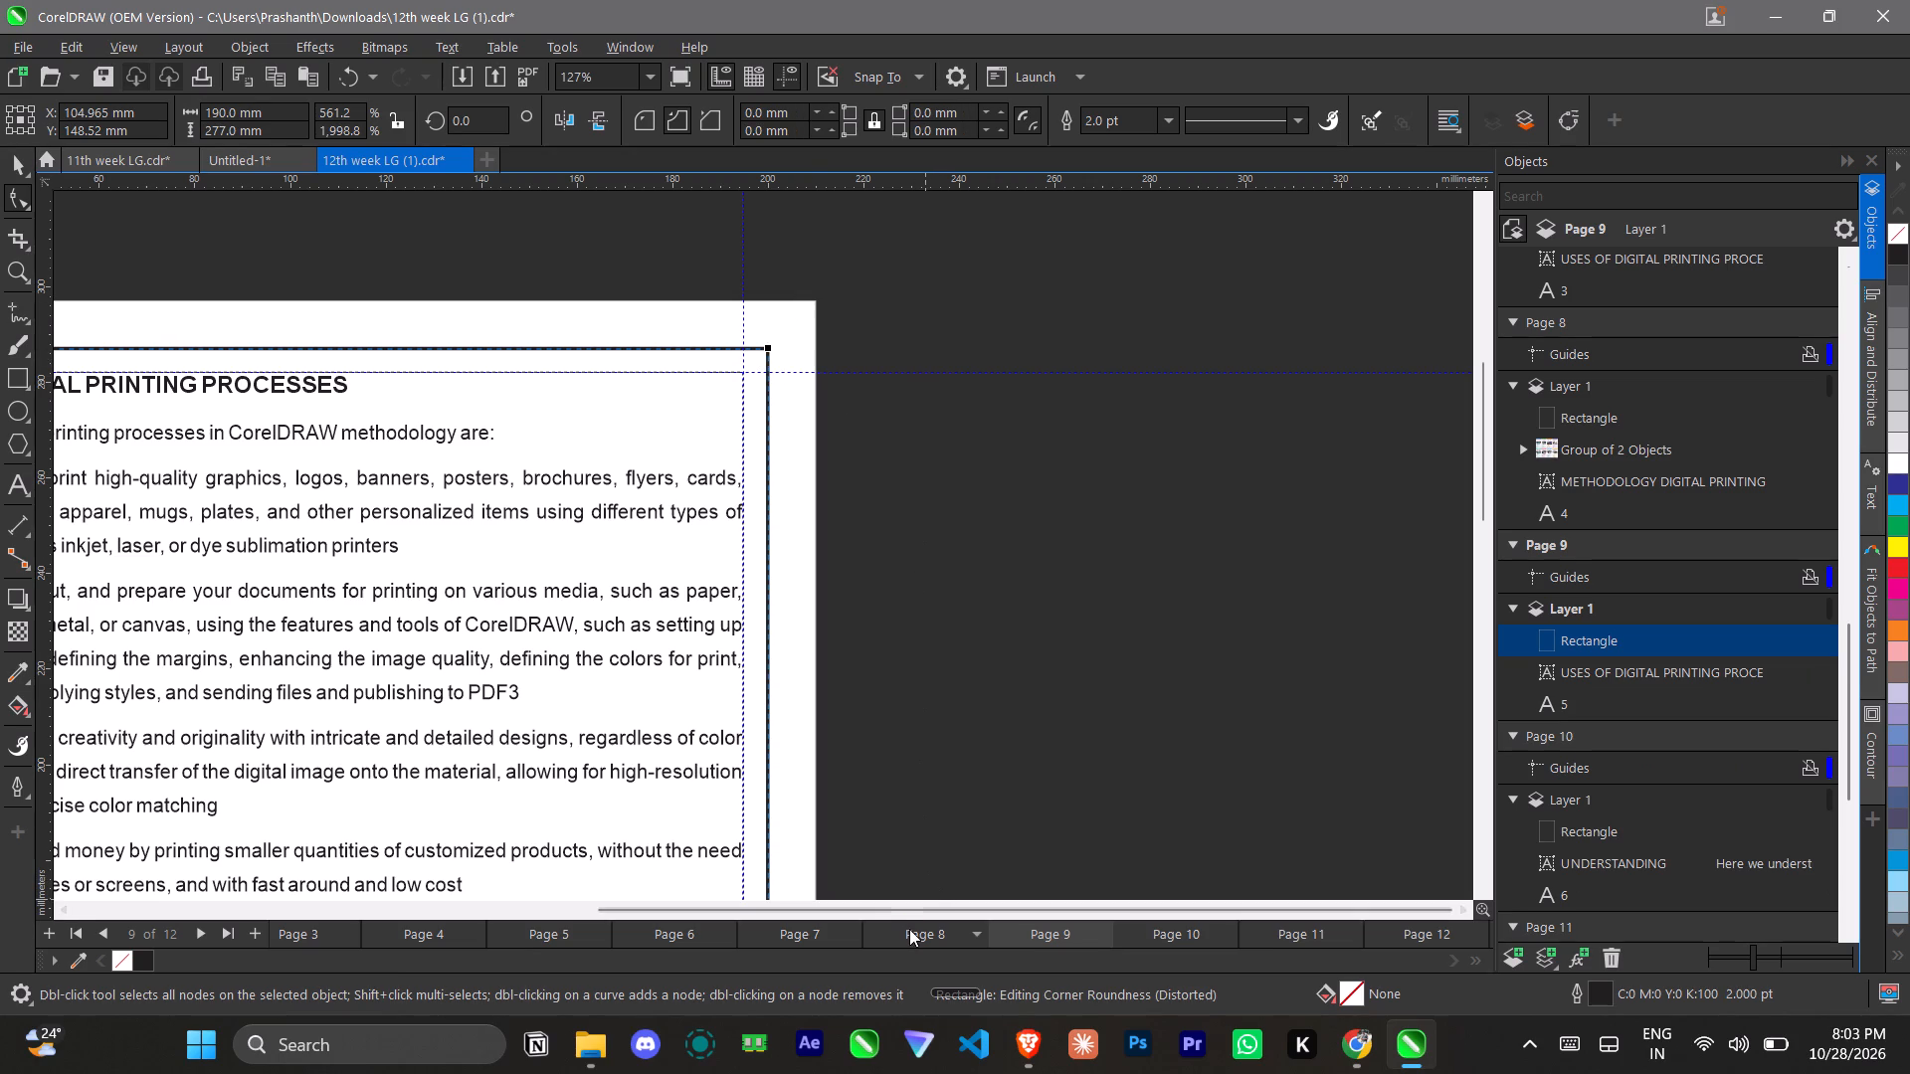
{"action": "left_click", "coordinate": [765, 384]}
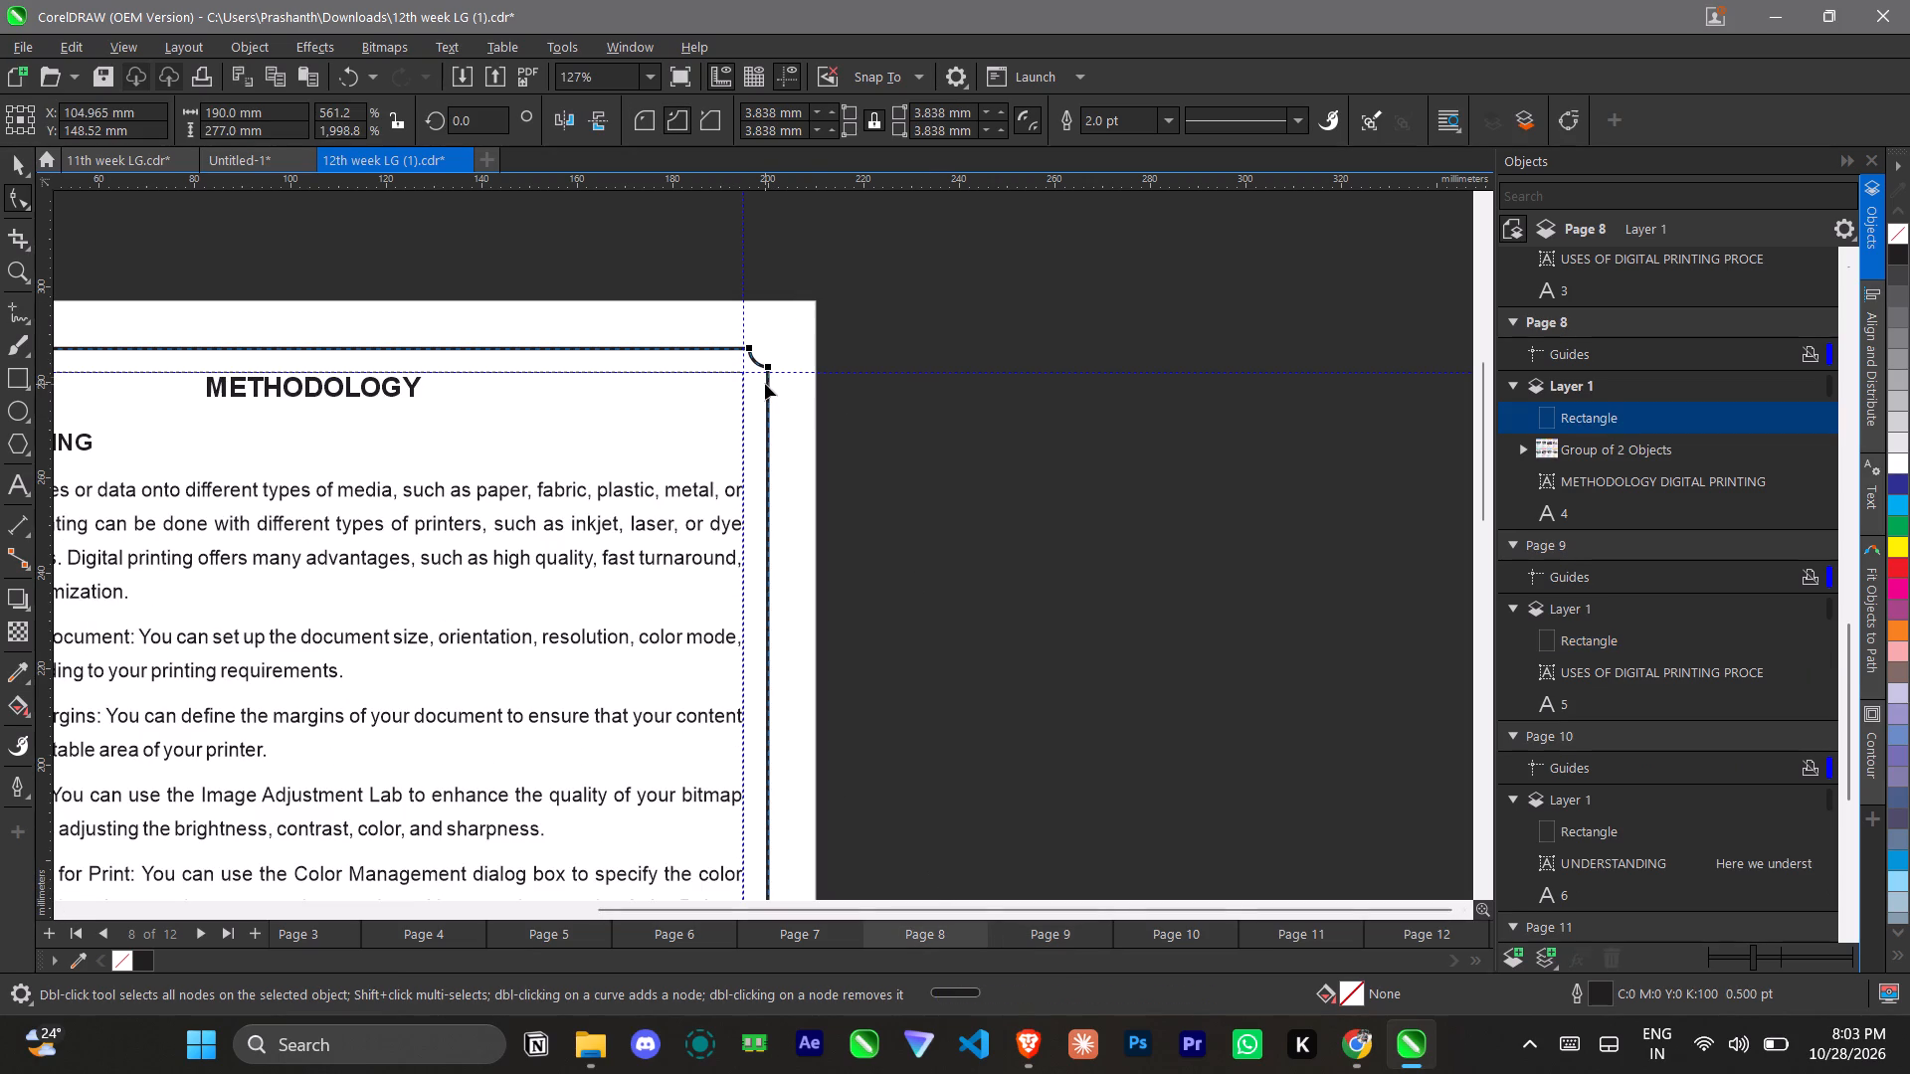
{"action": "left_click_drag", "start_coordinate": [771, 363], "coordinate": [773, 332]}
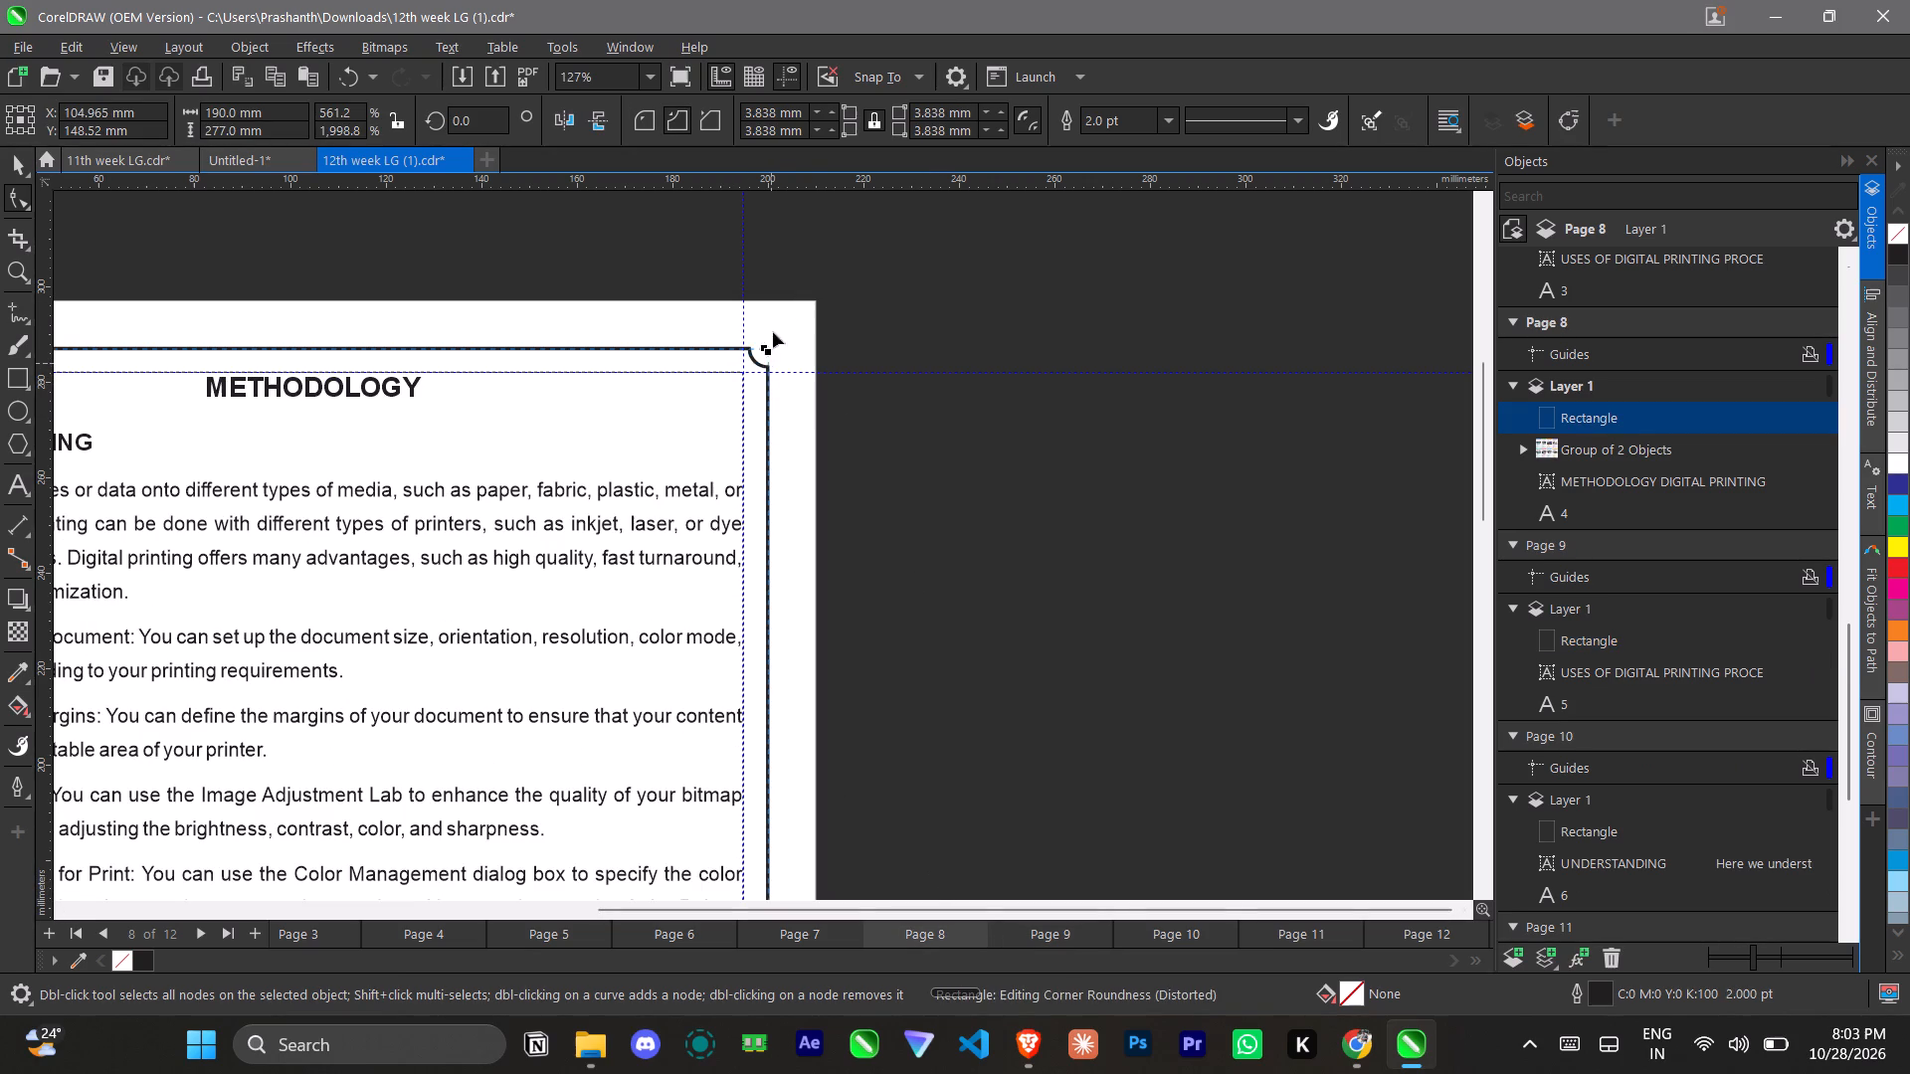
{"action": "left_click_drag", "start_coordinate": [773, 332], "coordinate": [780, 316]}
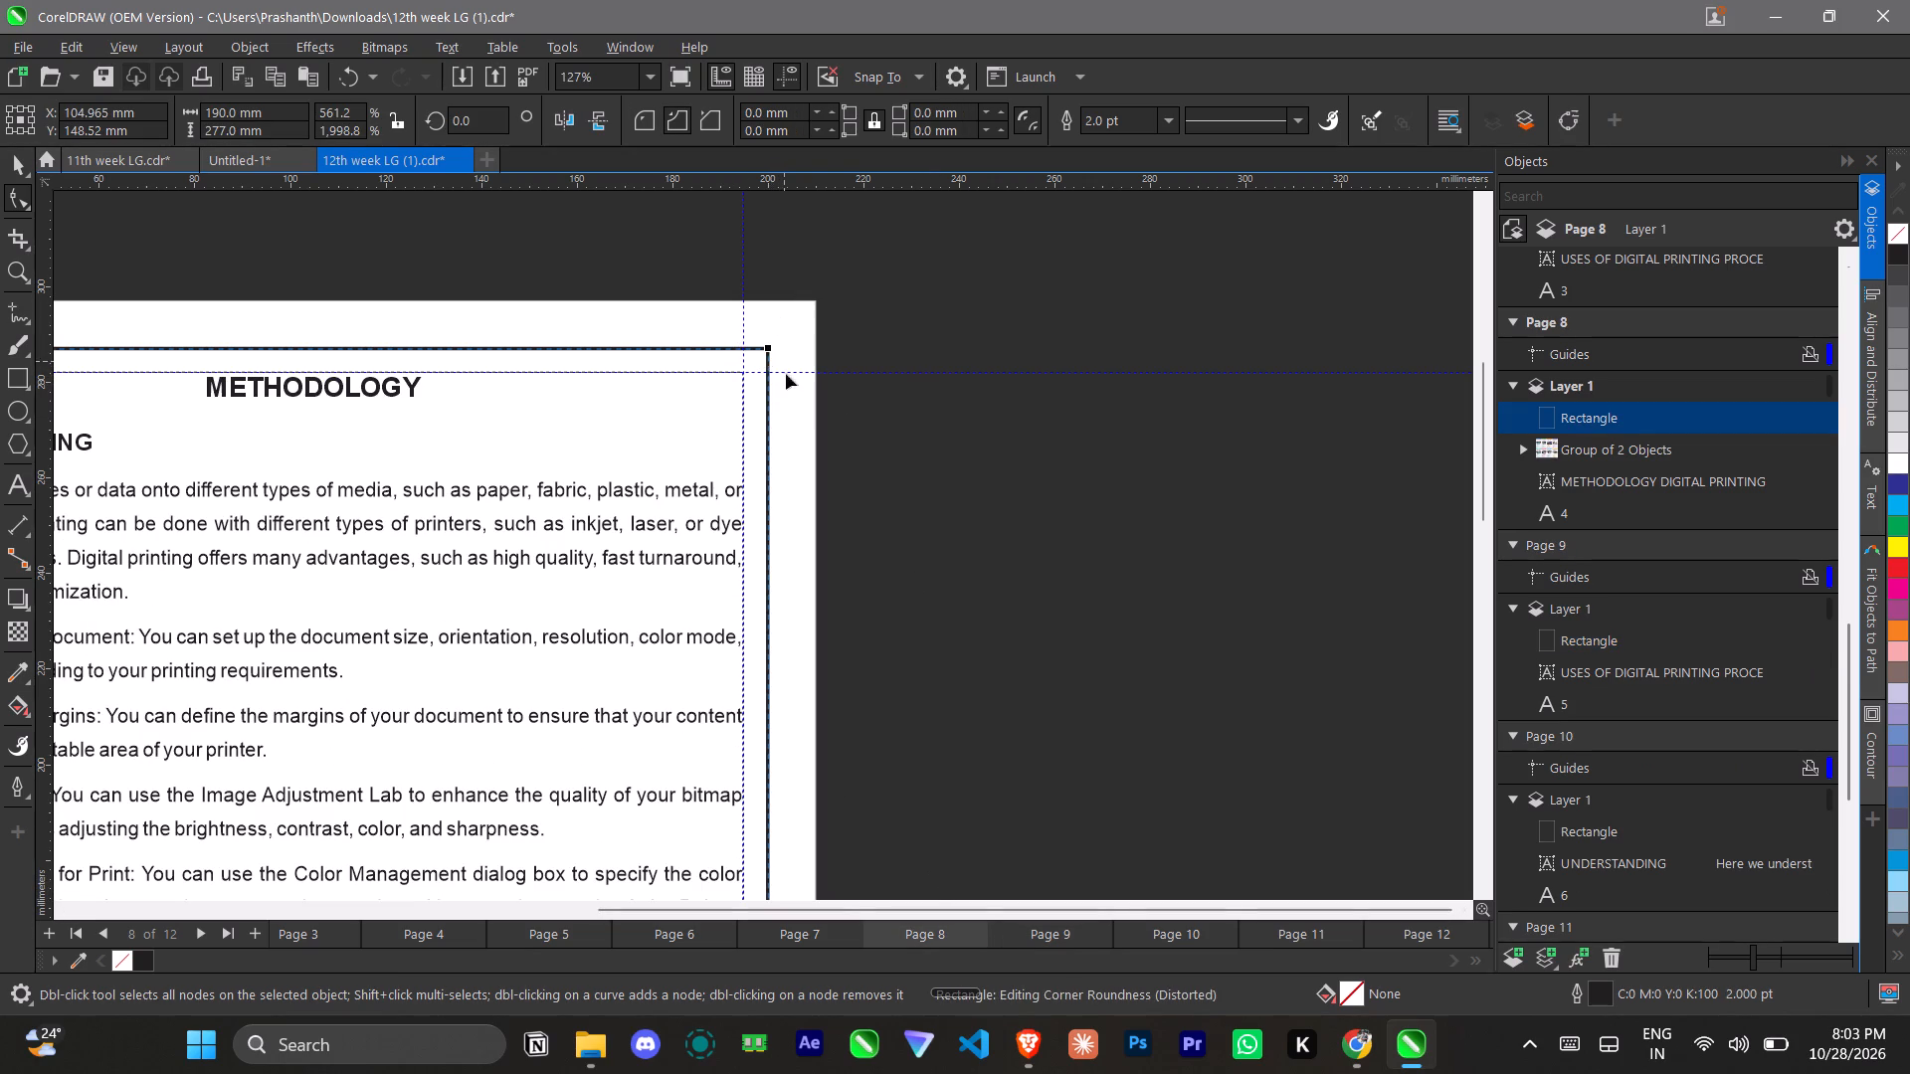
Square off the scalloped border corners on pages 7, 6, 5 and 4, bringing each rectangle's corner radius to 0 mm.
{"action": "left_click", "coordinate": [835, 935]}
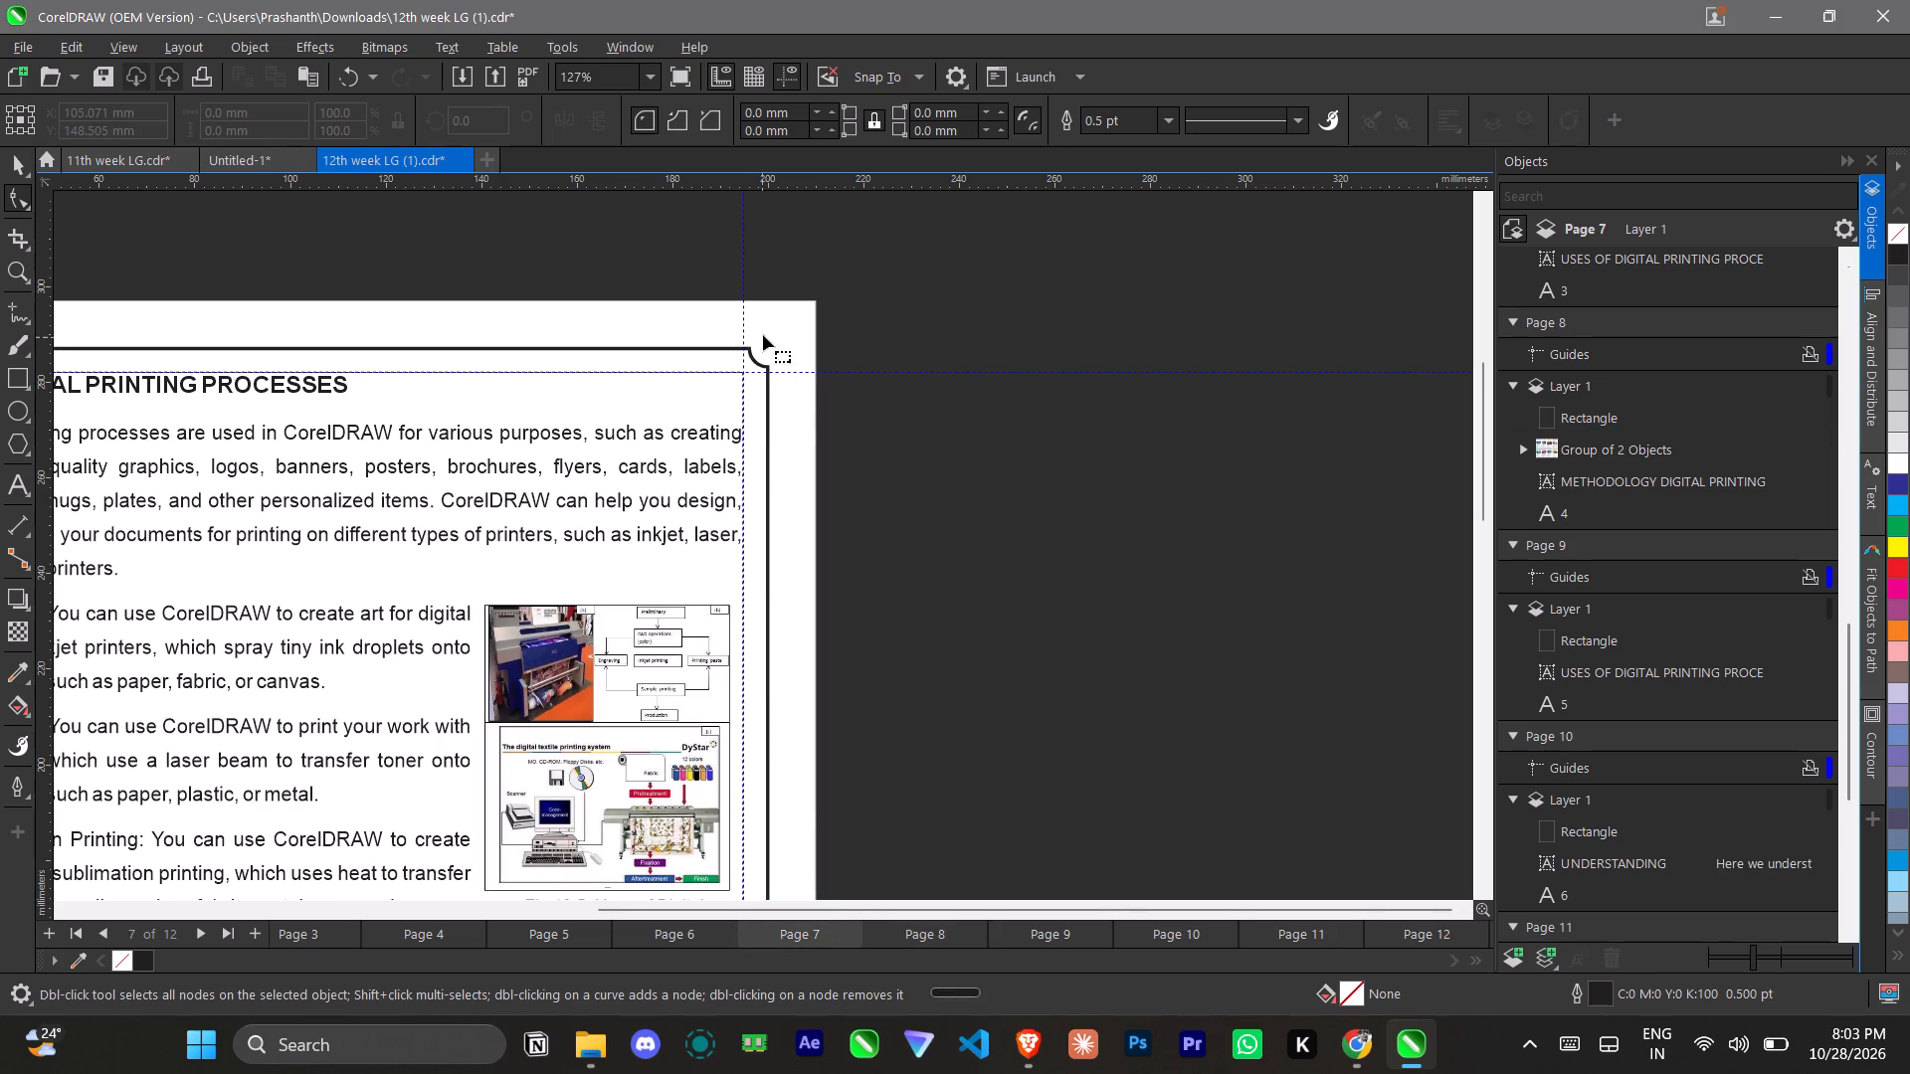
{"action": "left_click", "coordinate": [766, 389]}
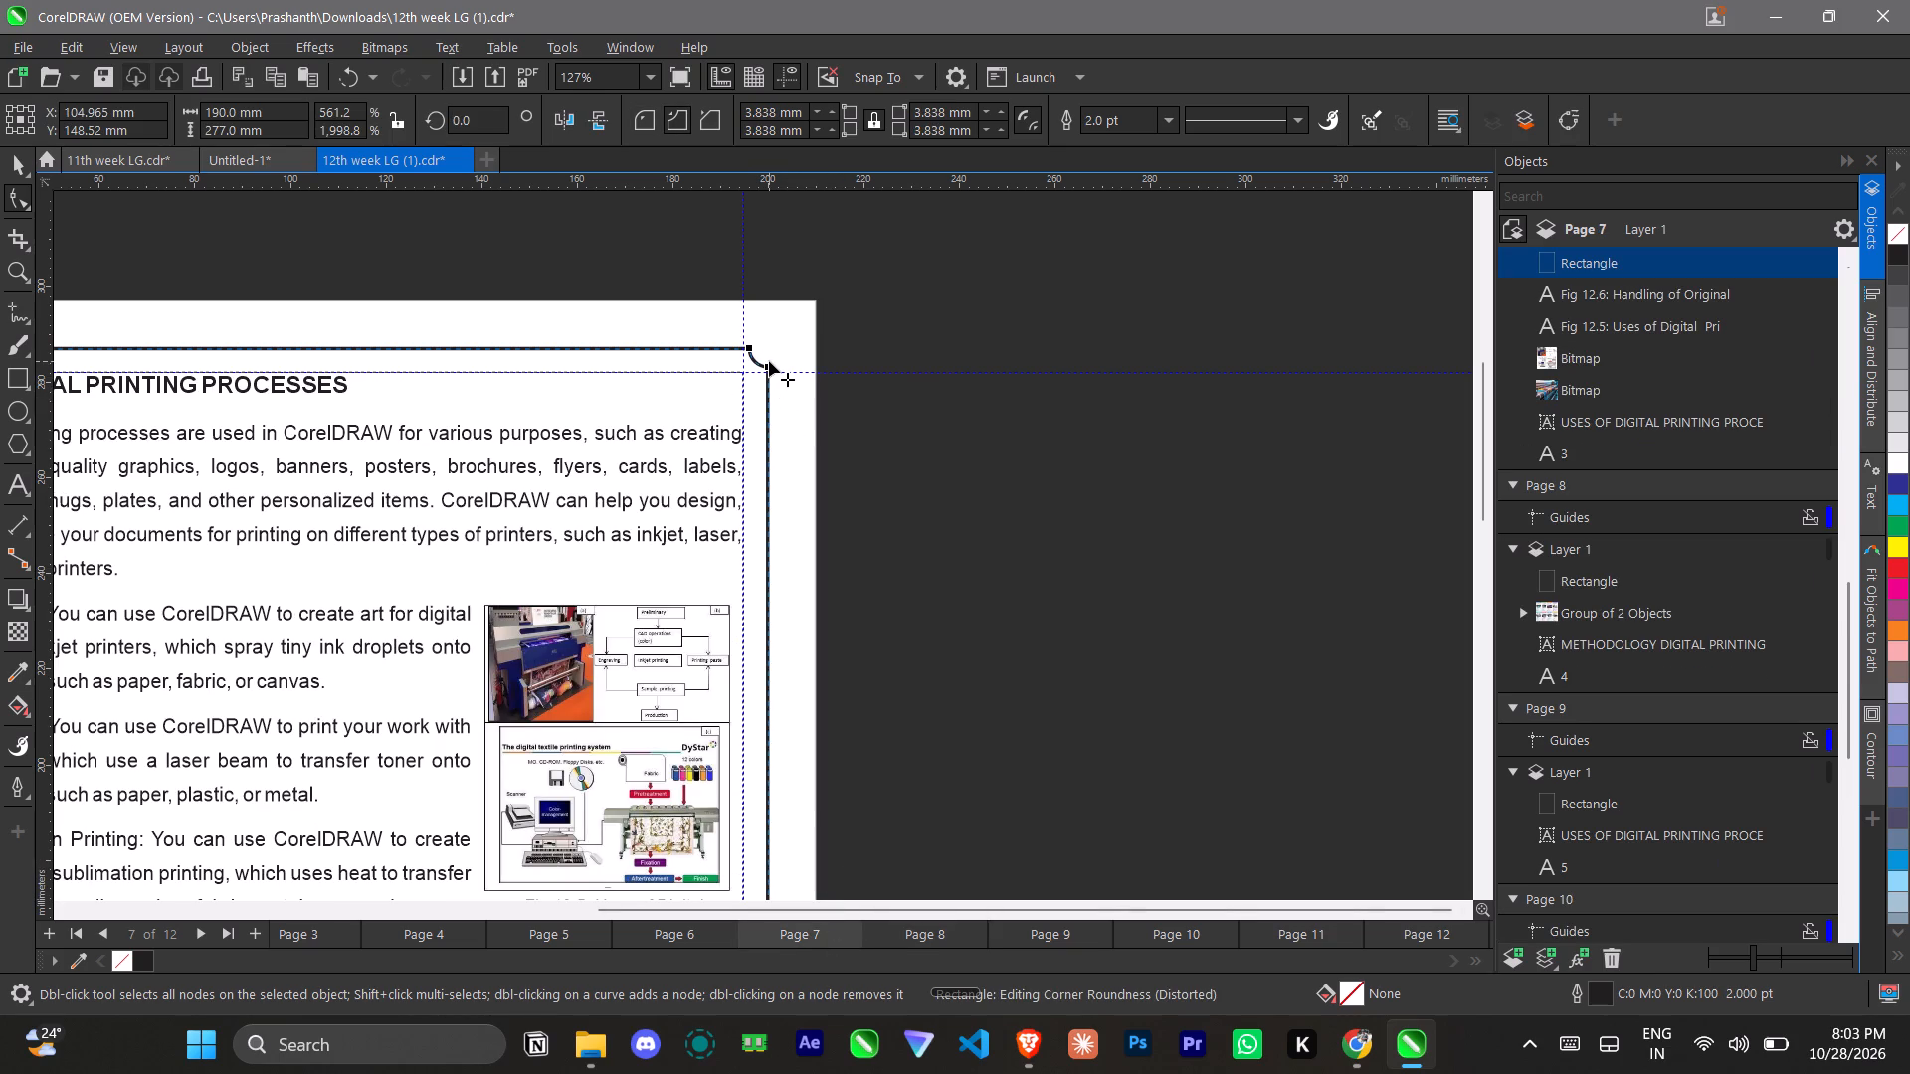
{"action": "left_click_drag", "start_coordinate": [766, 365], "coordinate": [788, 318]}
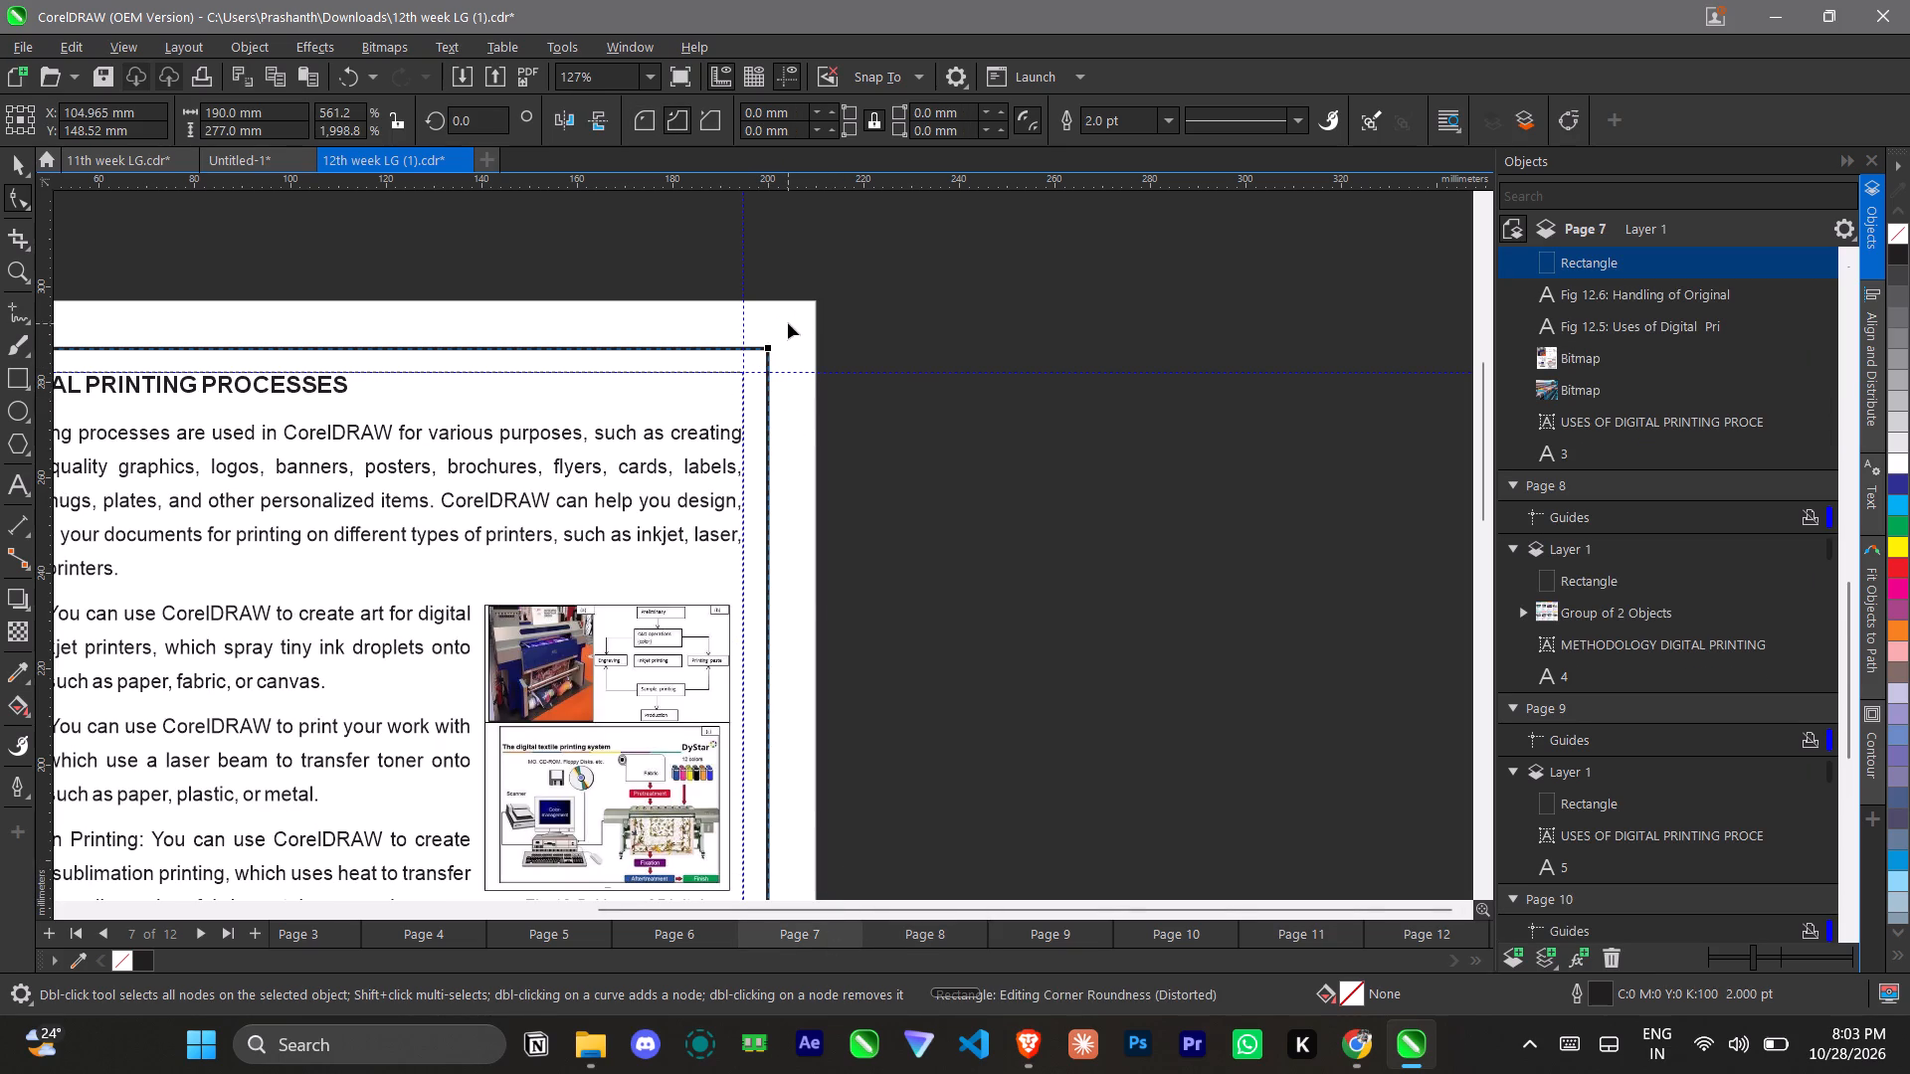
{"action": "left_click", "coordinate": [673, 937]}
{"action": "left_click", "coordinate": [767, 382]}
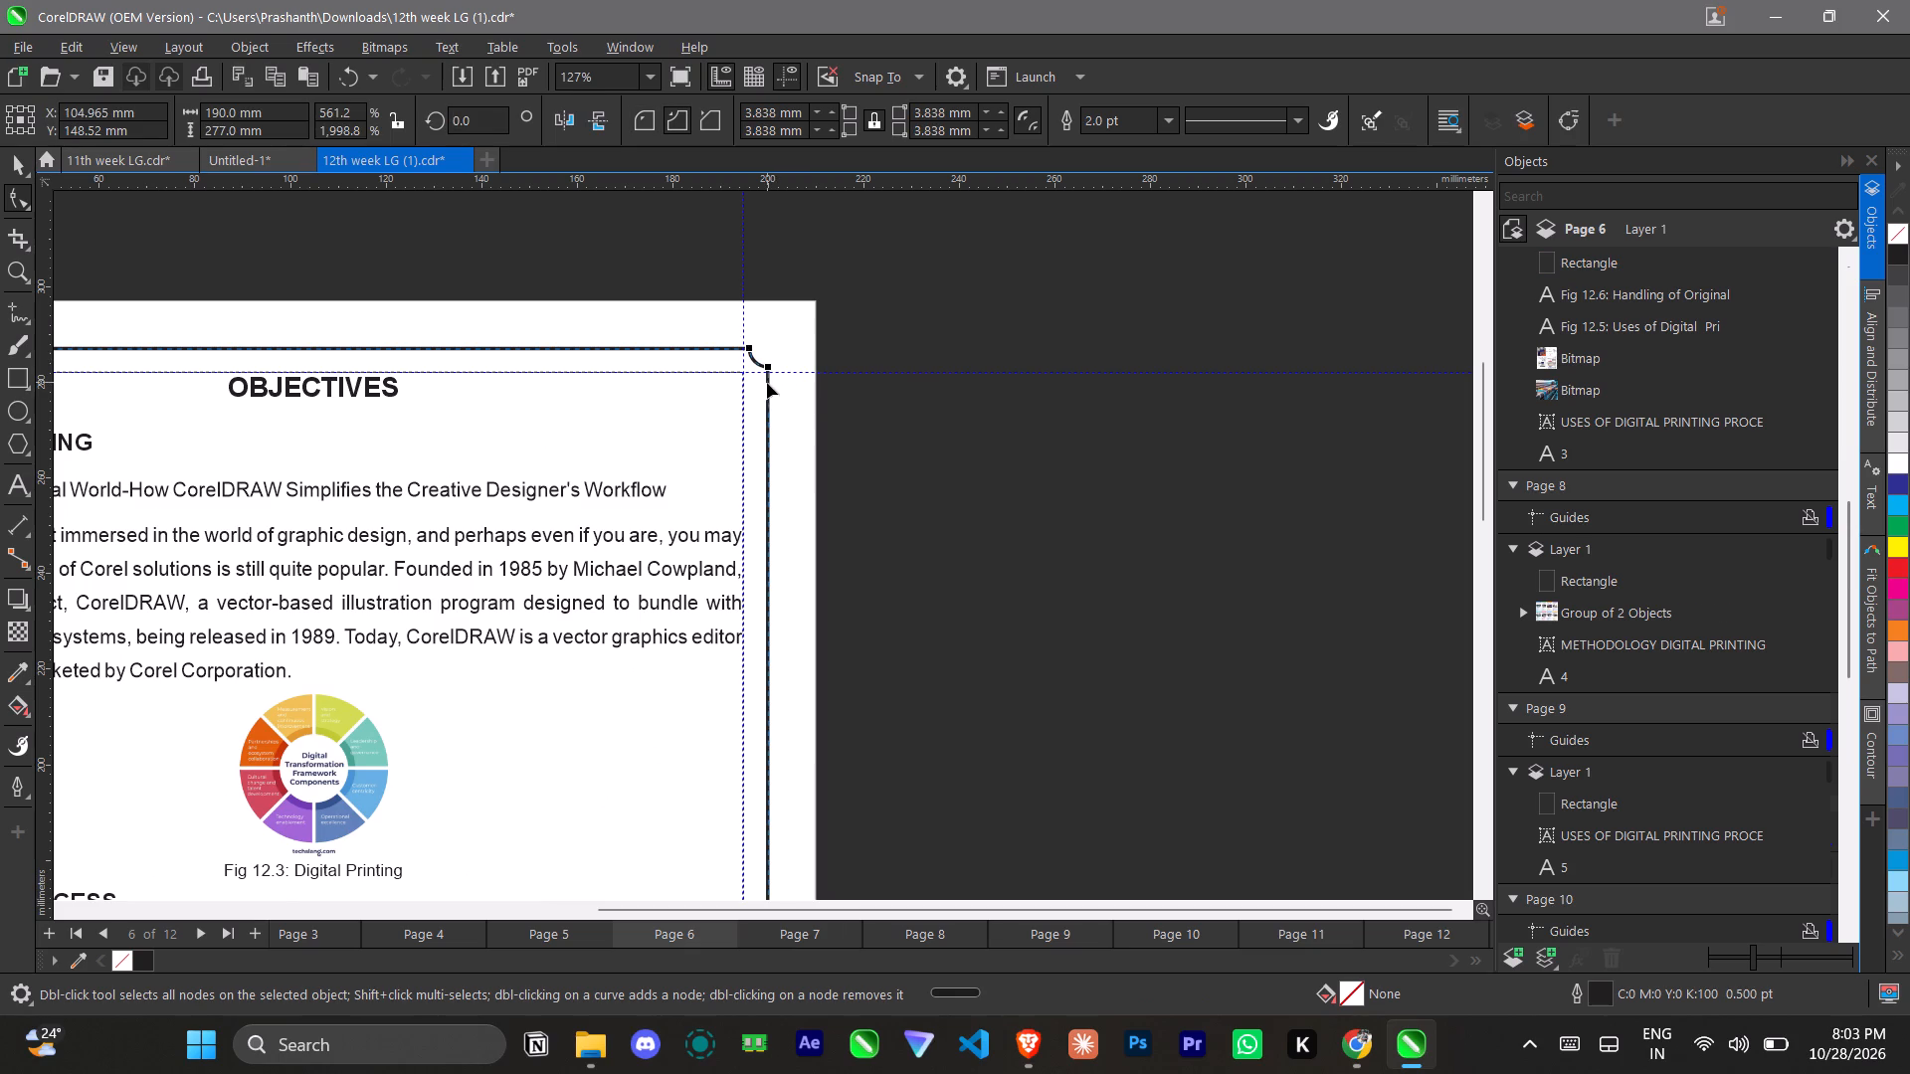
{"action": "left_click_drag", "start_coordinate": [770, 365], "coordinate": [796, 314]}
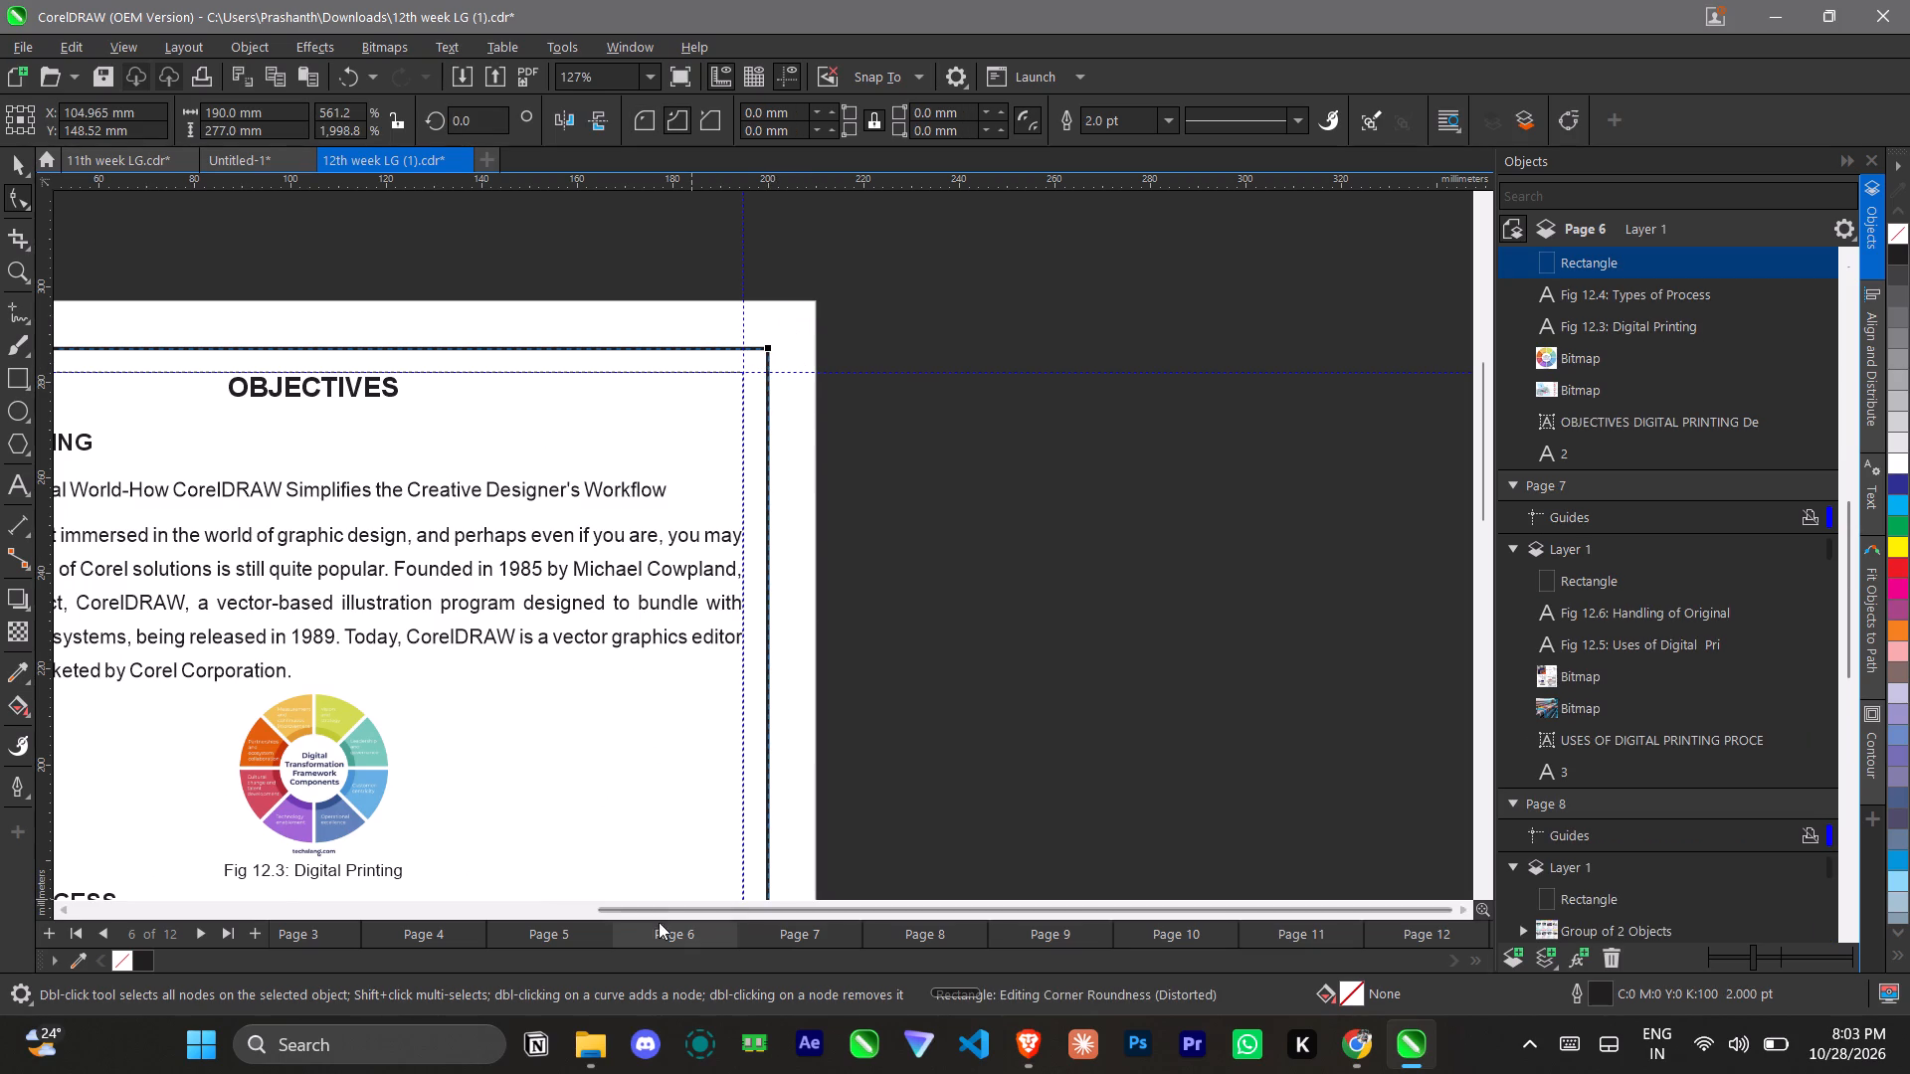
{"action": "left_click", "coordinate": [564, 929]}
{"action": "left_click", "coordinate": [767, 402]}
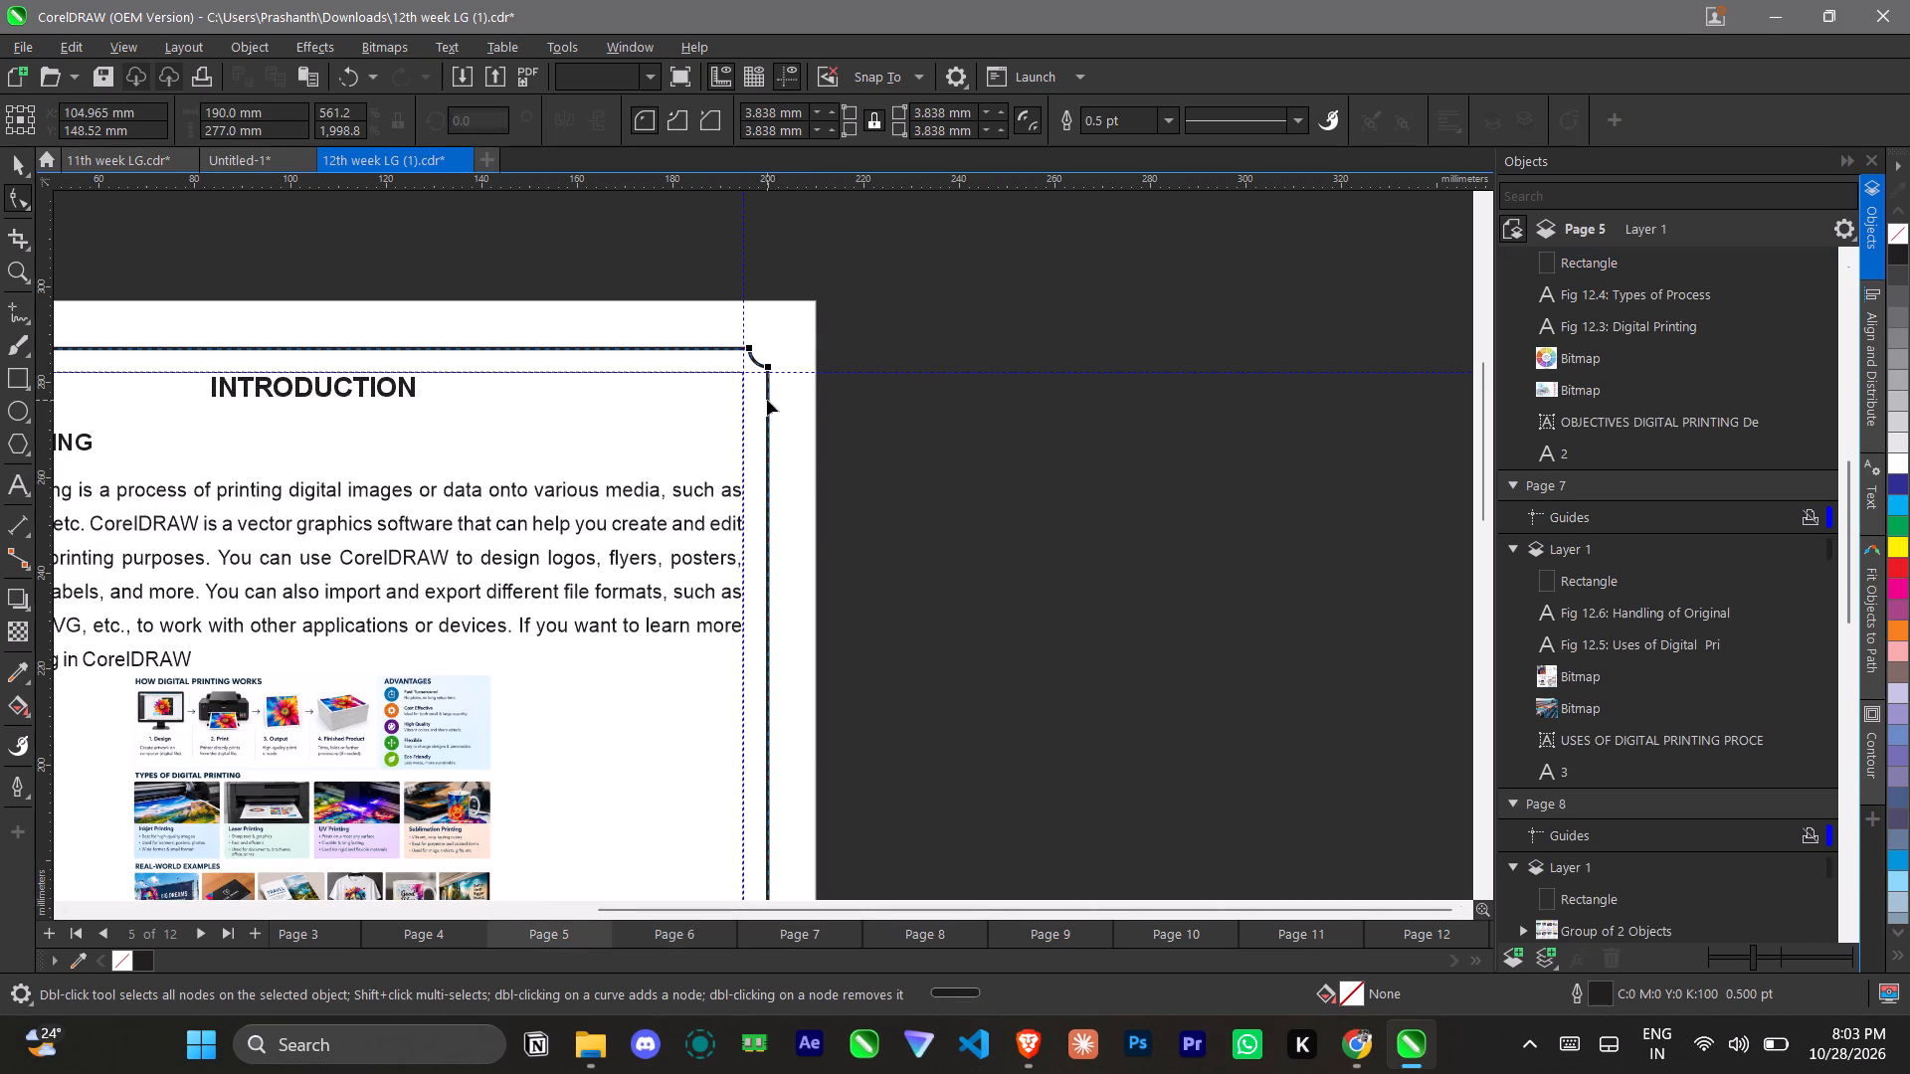
{"action": "left_click_drag", "start_coordinate": [768, 366], "coordinate": [794, 300]}
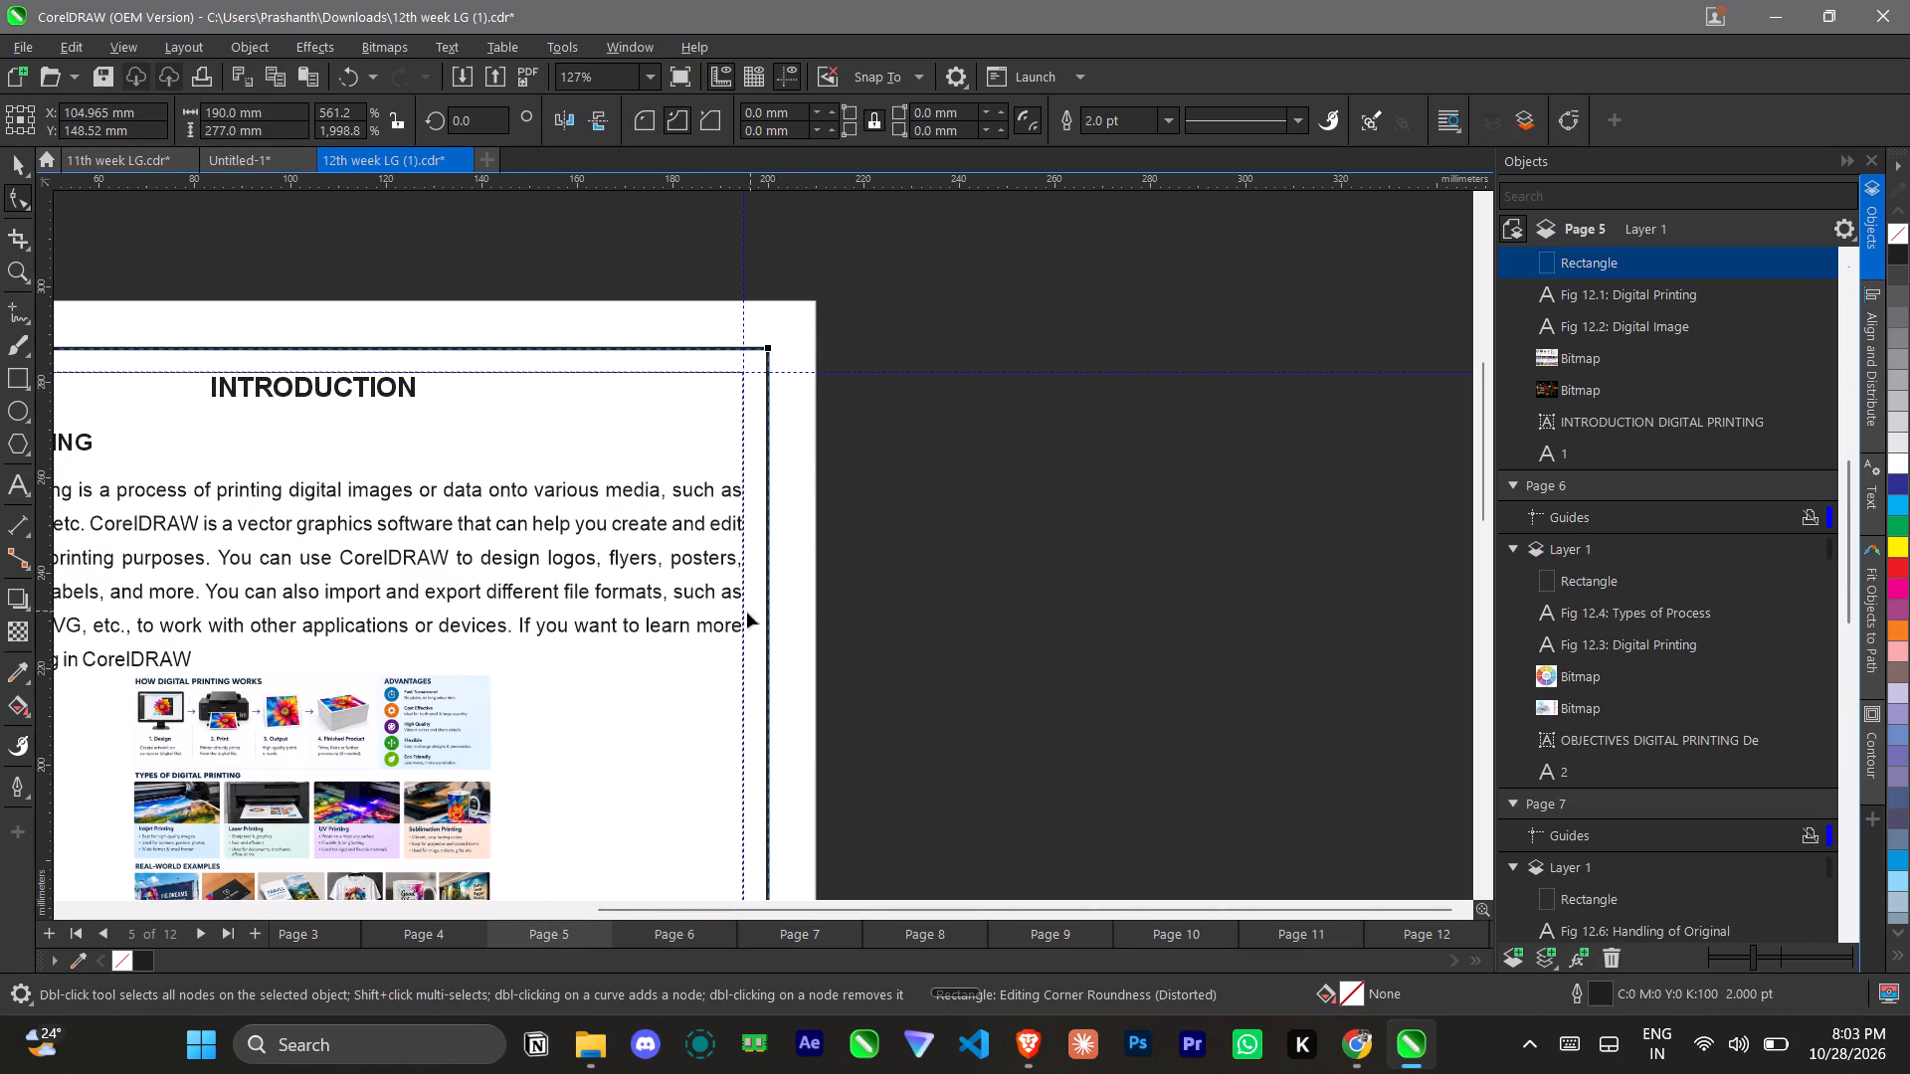
{"action": "left_click", "coordinate": [414, 937]}
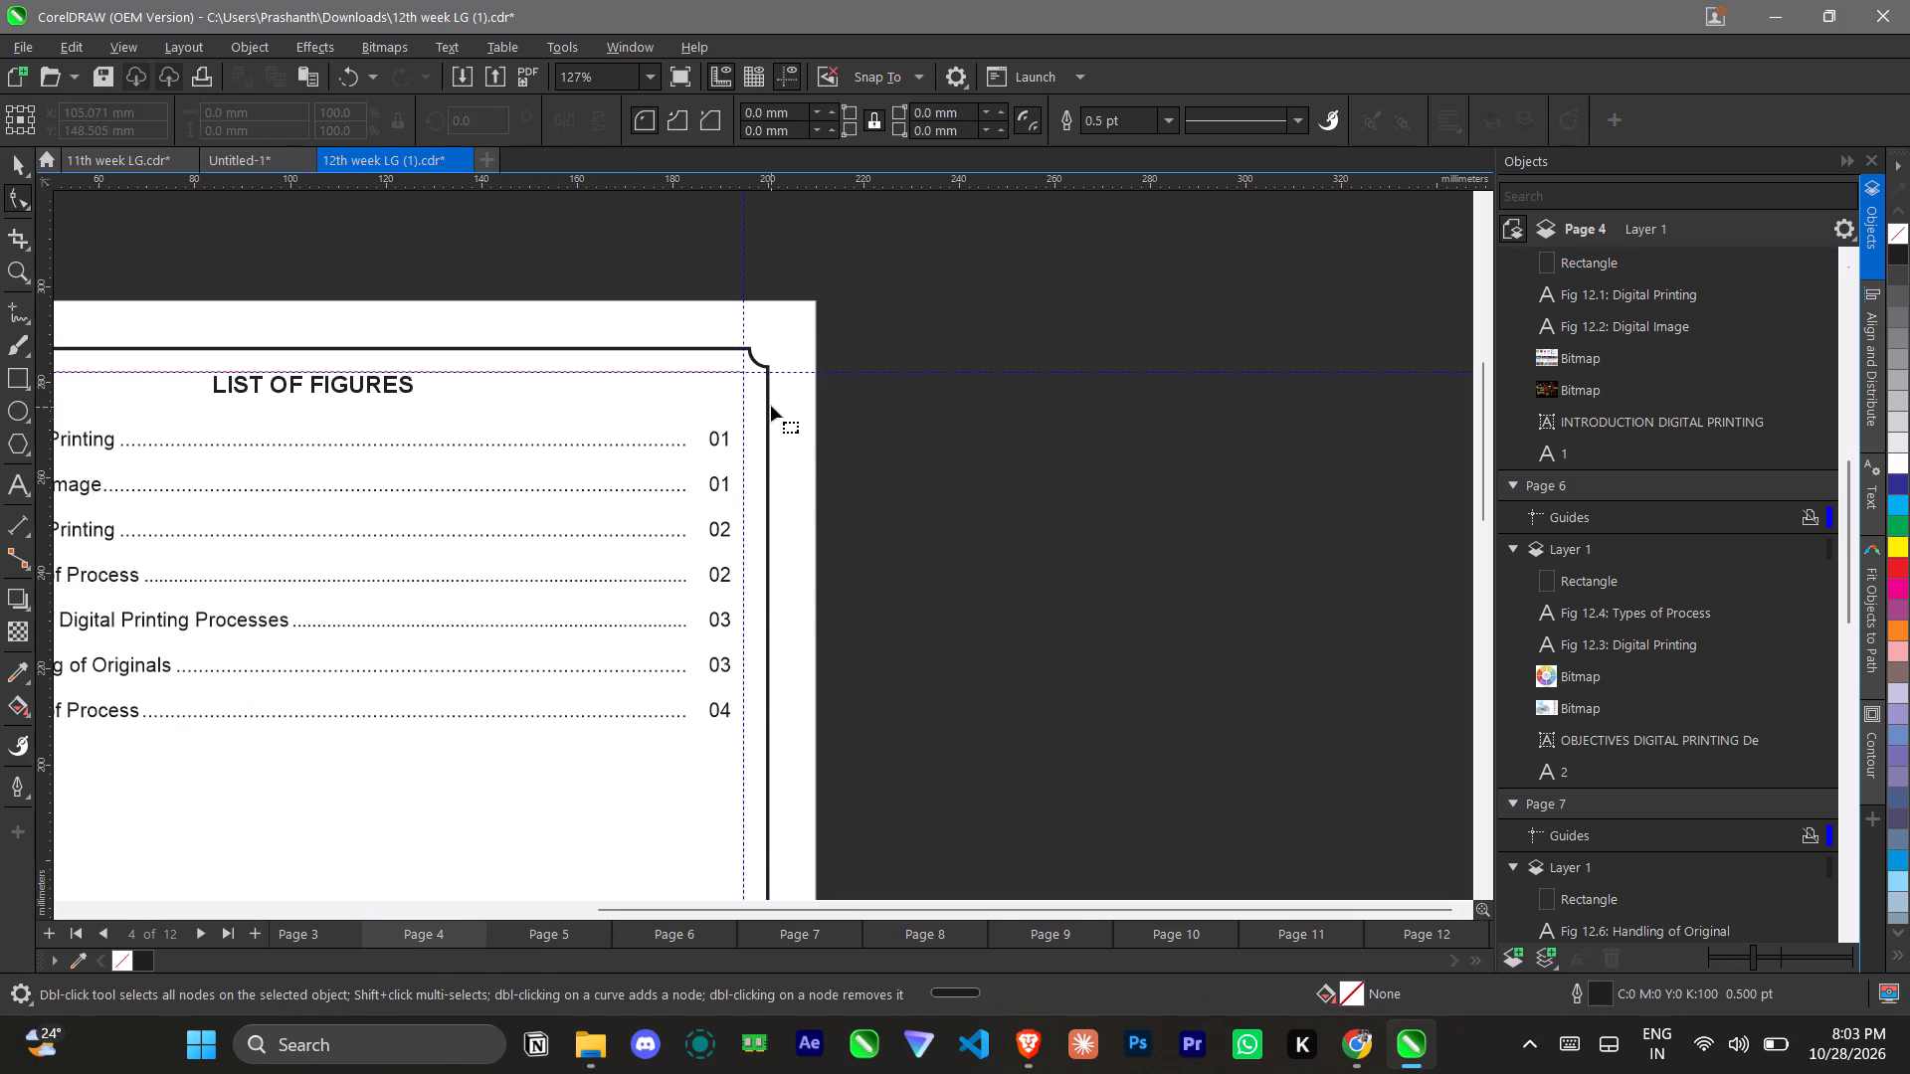
{"action": "left_click", "coordinate": [768, 390]}
{"action": "left_click_drag", "start_coordinate": [767, 365], "coordinate": [767, 364]}
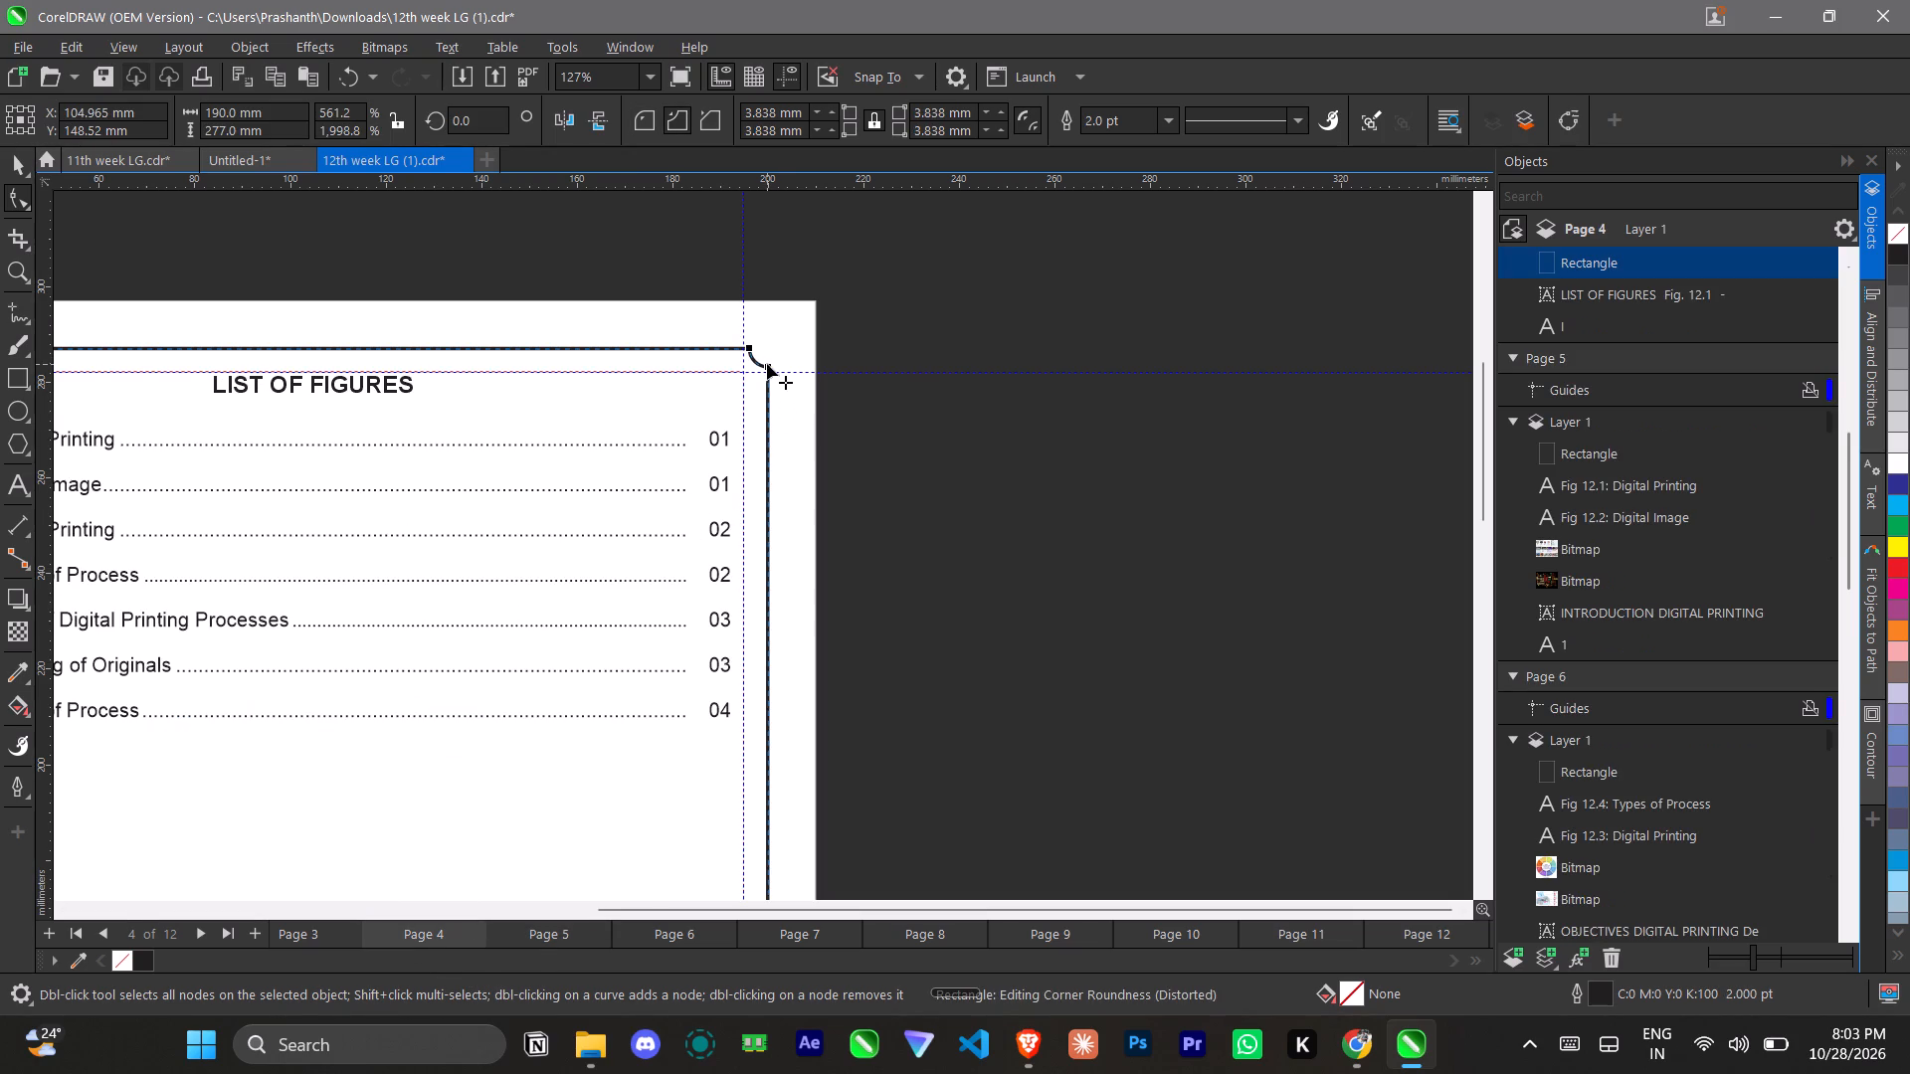
{"action": "left_click_drag", "start_coordinate": [767, 364], "coordinate": [788, 275]}
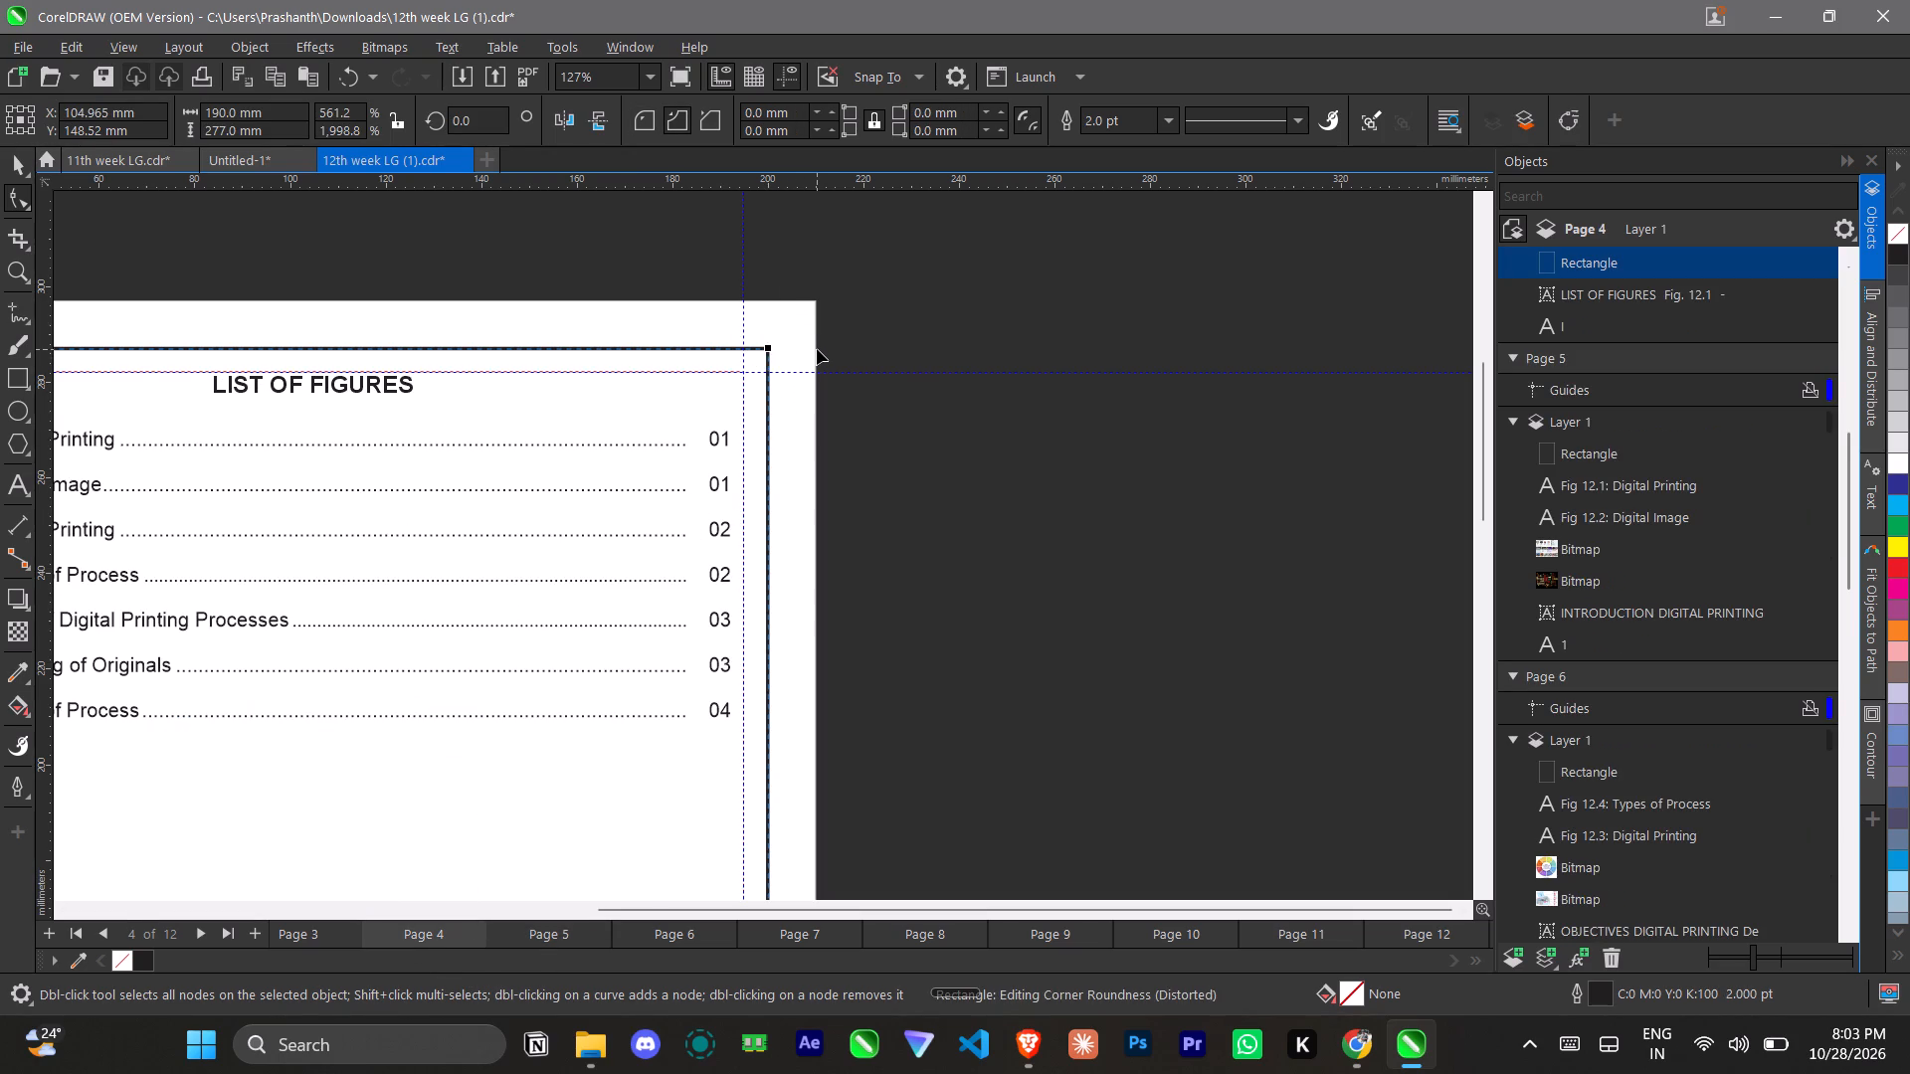
Reduce the border corner radius to 0 mm on the page 3 table of contents and the page 2 certificate.
{"action": "left_click", "coordinate": [318, 931]}
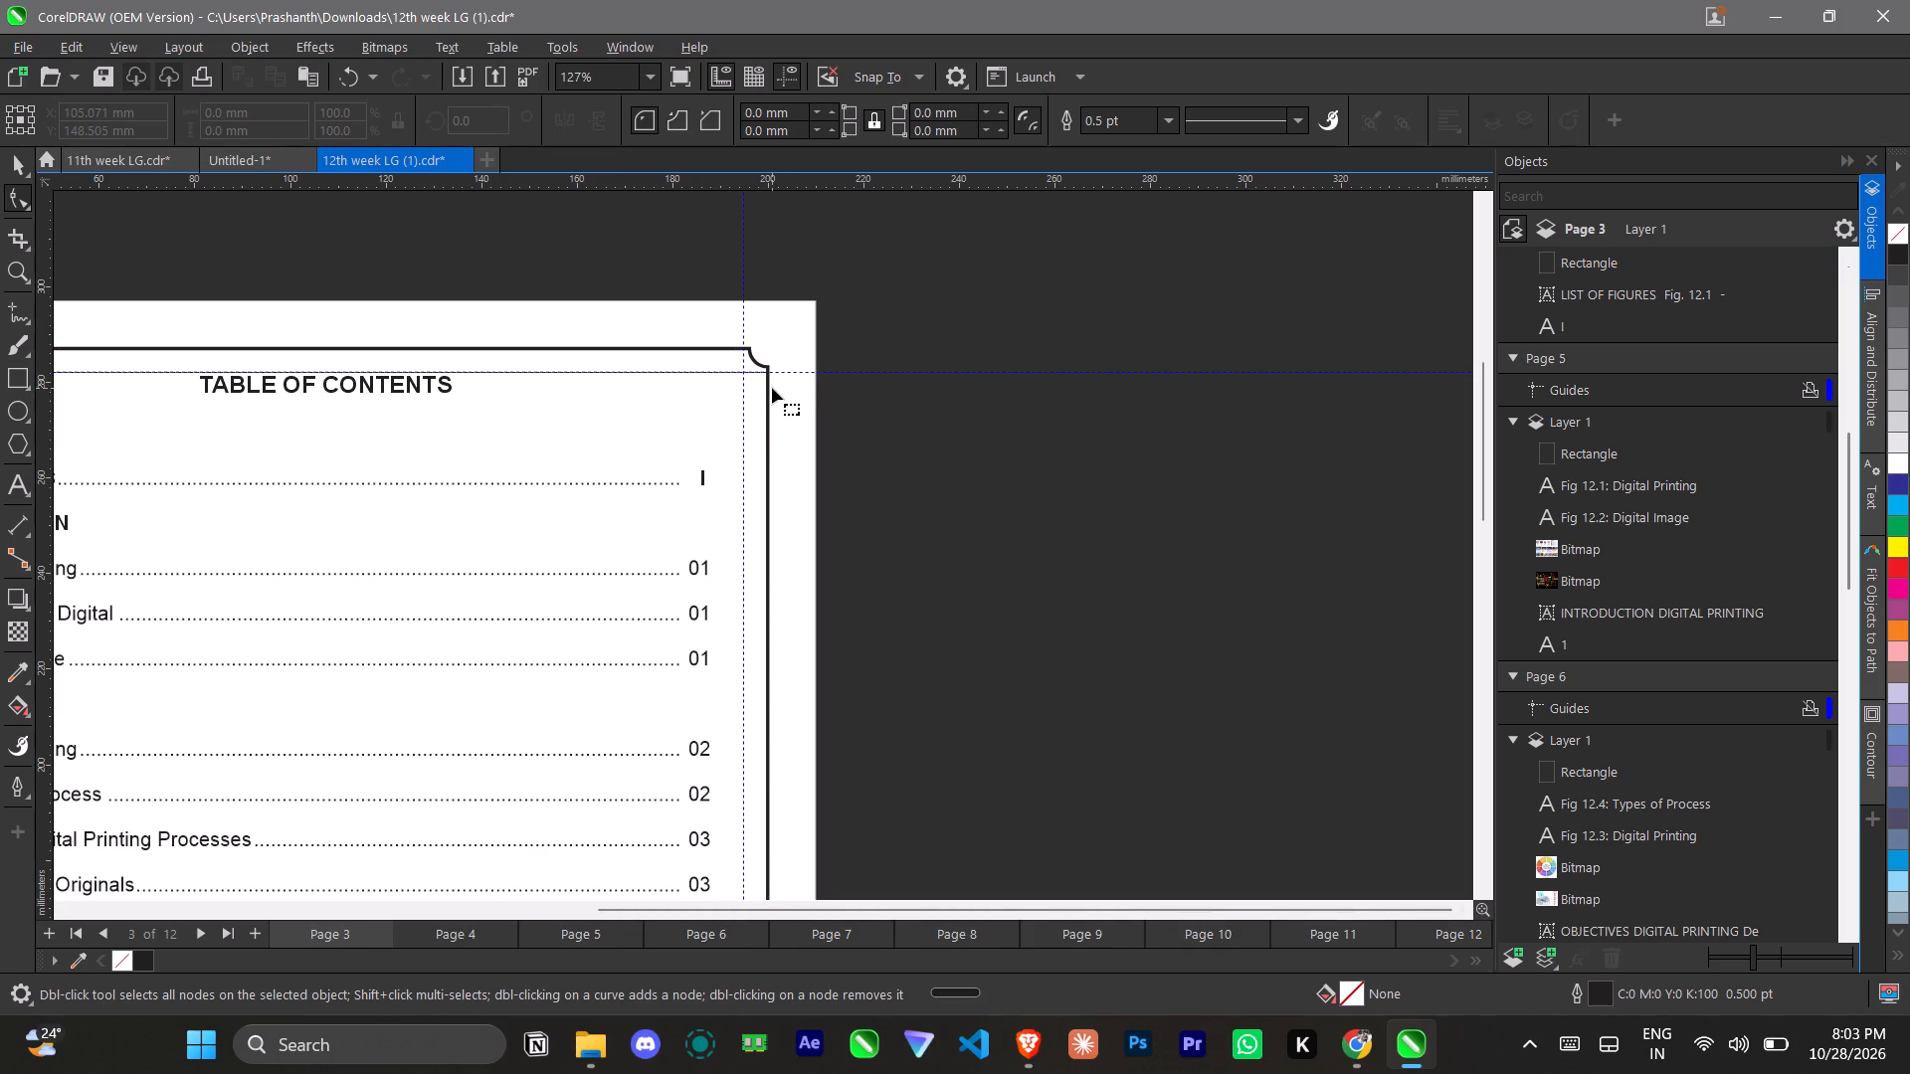
{"action": "left_click", "coordinate": [772, 386]}
{"action": "left_click", "coordinate": [768, 378]}
{"action": "left_click_drag", "start_coordinate": [768, 365], "coordinate": [785, 305]}
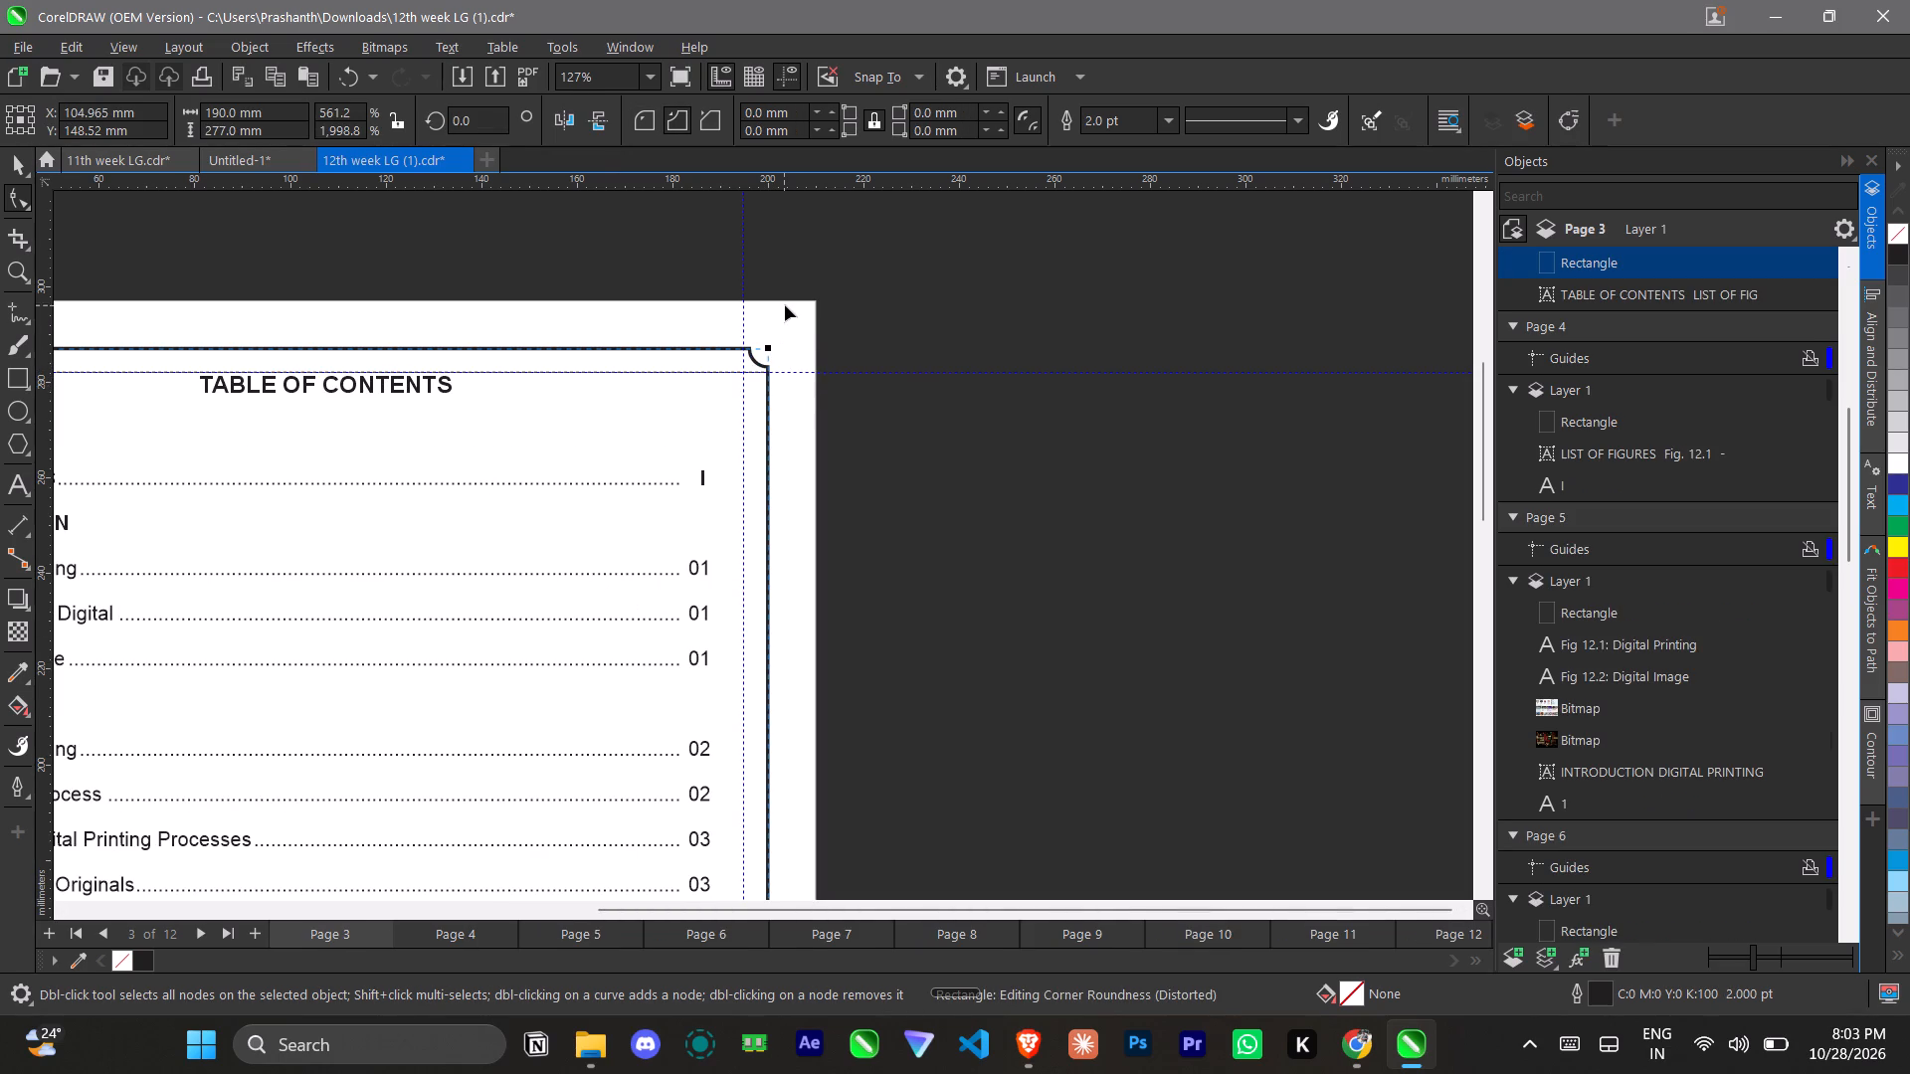
{"action": "left_click_drag", "start_coordinate": [785, 305], "coordinate": [788, 301]}
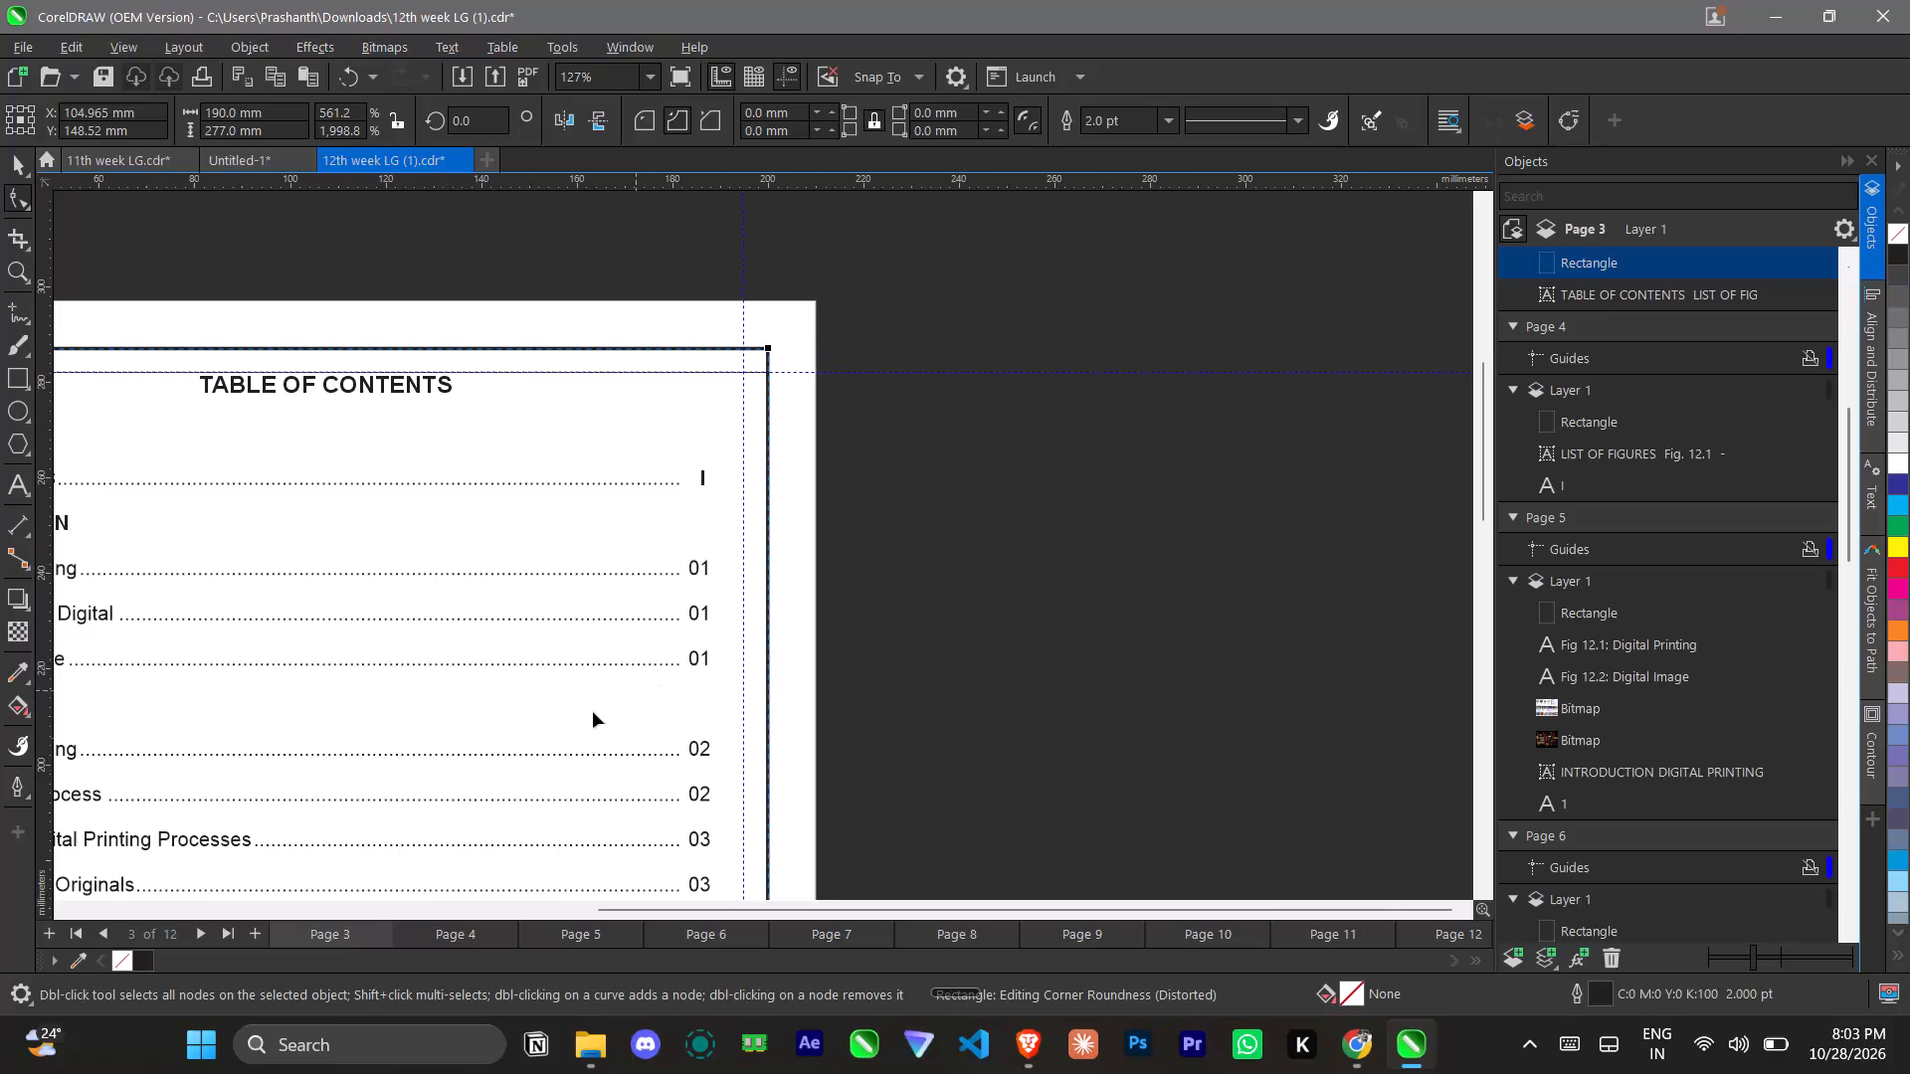
{"action": "left_click", "coordinate": [106, 935]}
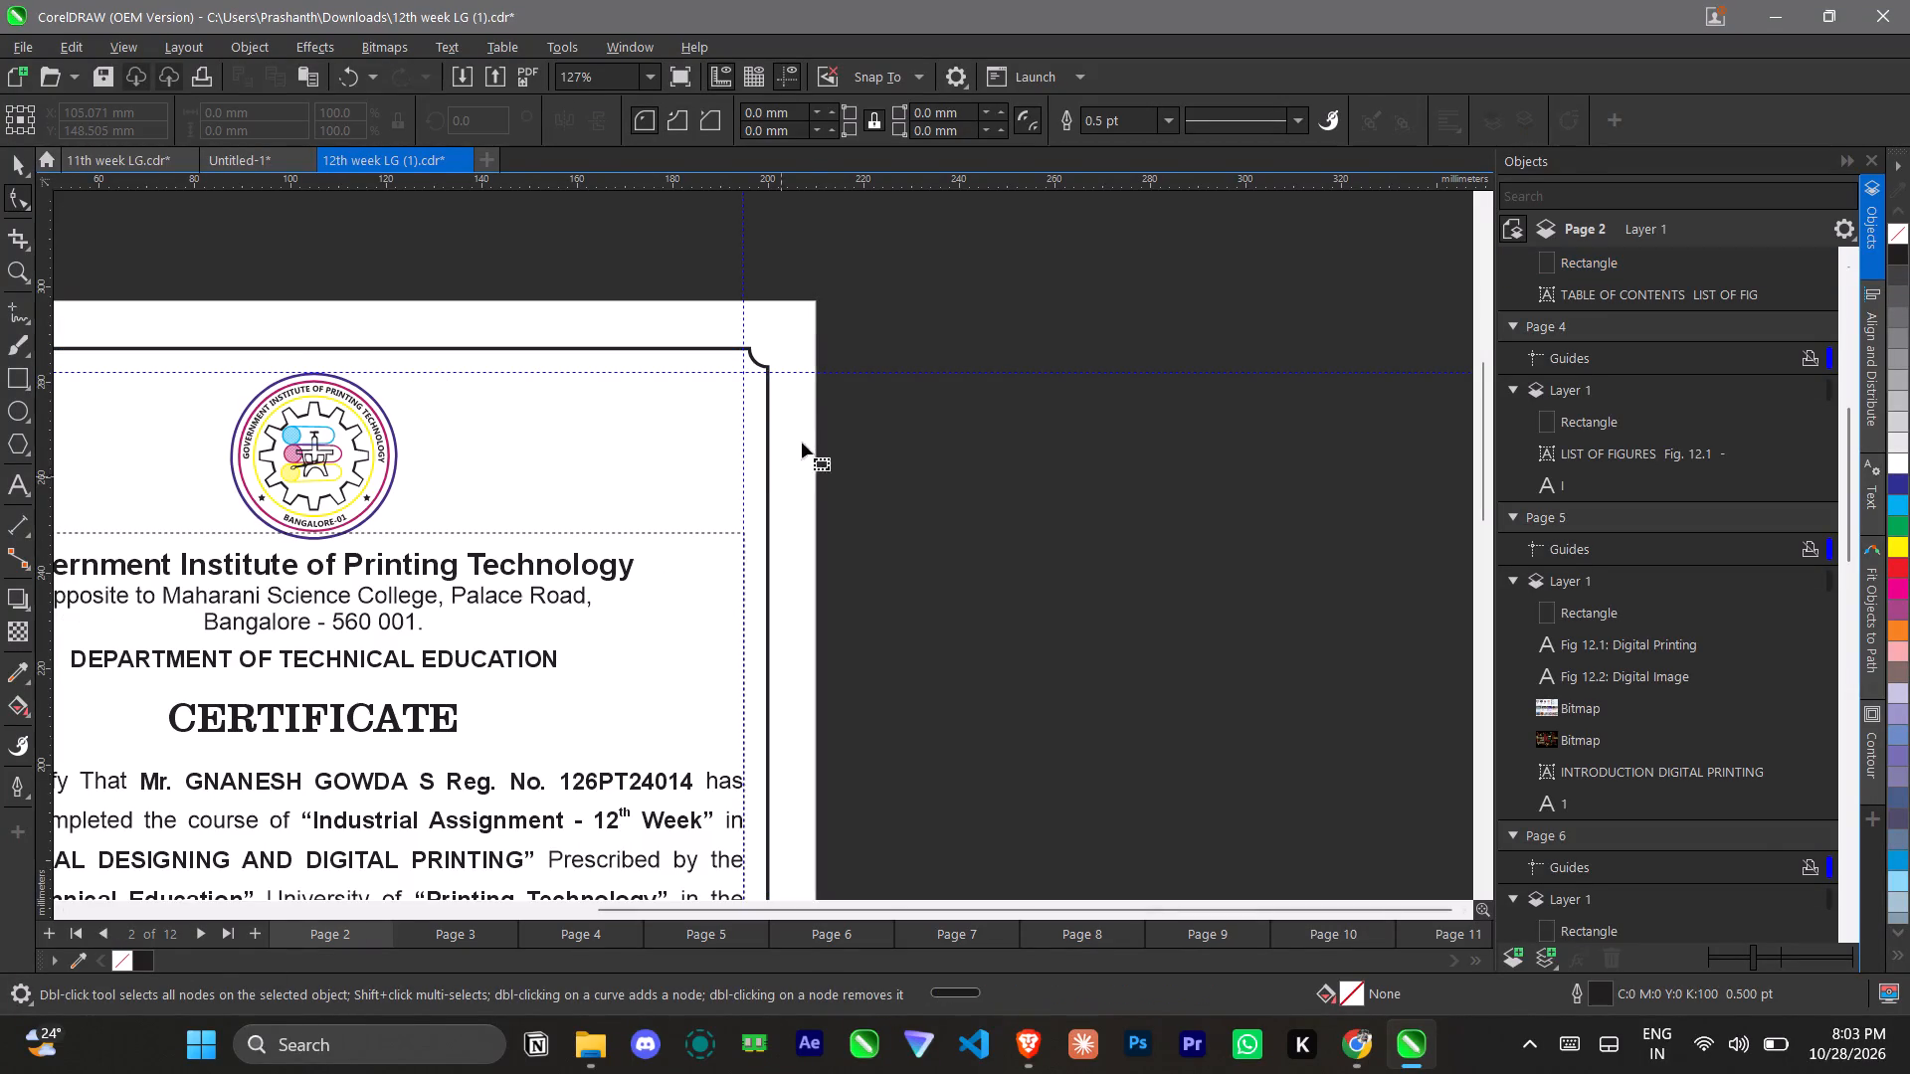
{"action": "left_click", "coordinate": [768, 379]}
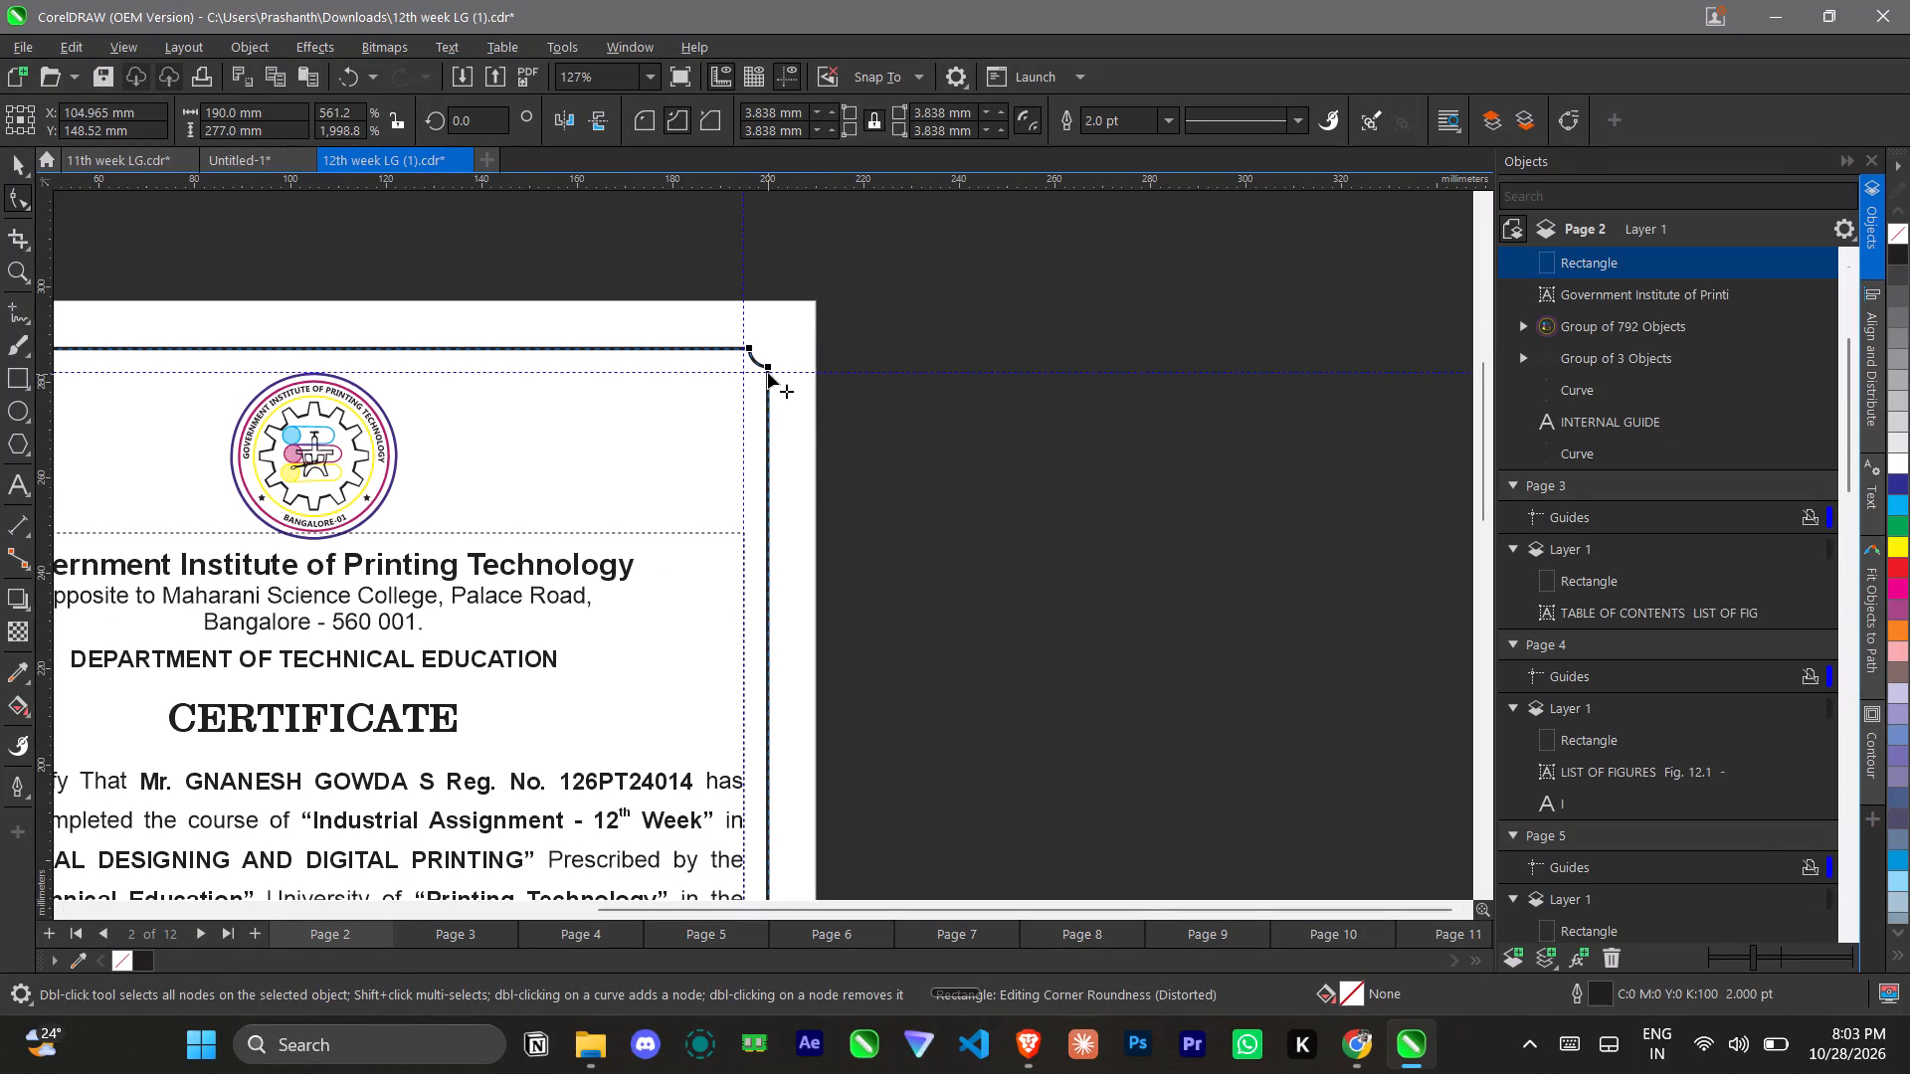
{"action": "left_click_drag", "start_coordinate": [768, 363], "coordinate": [792, 304]}
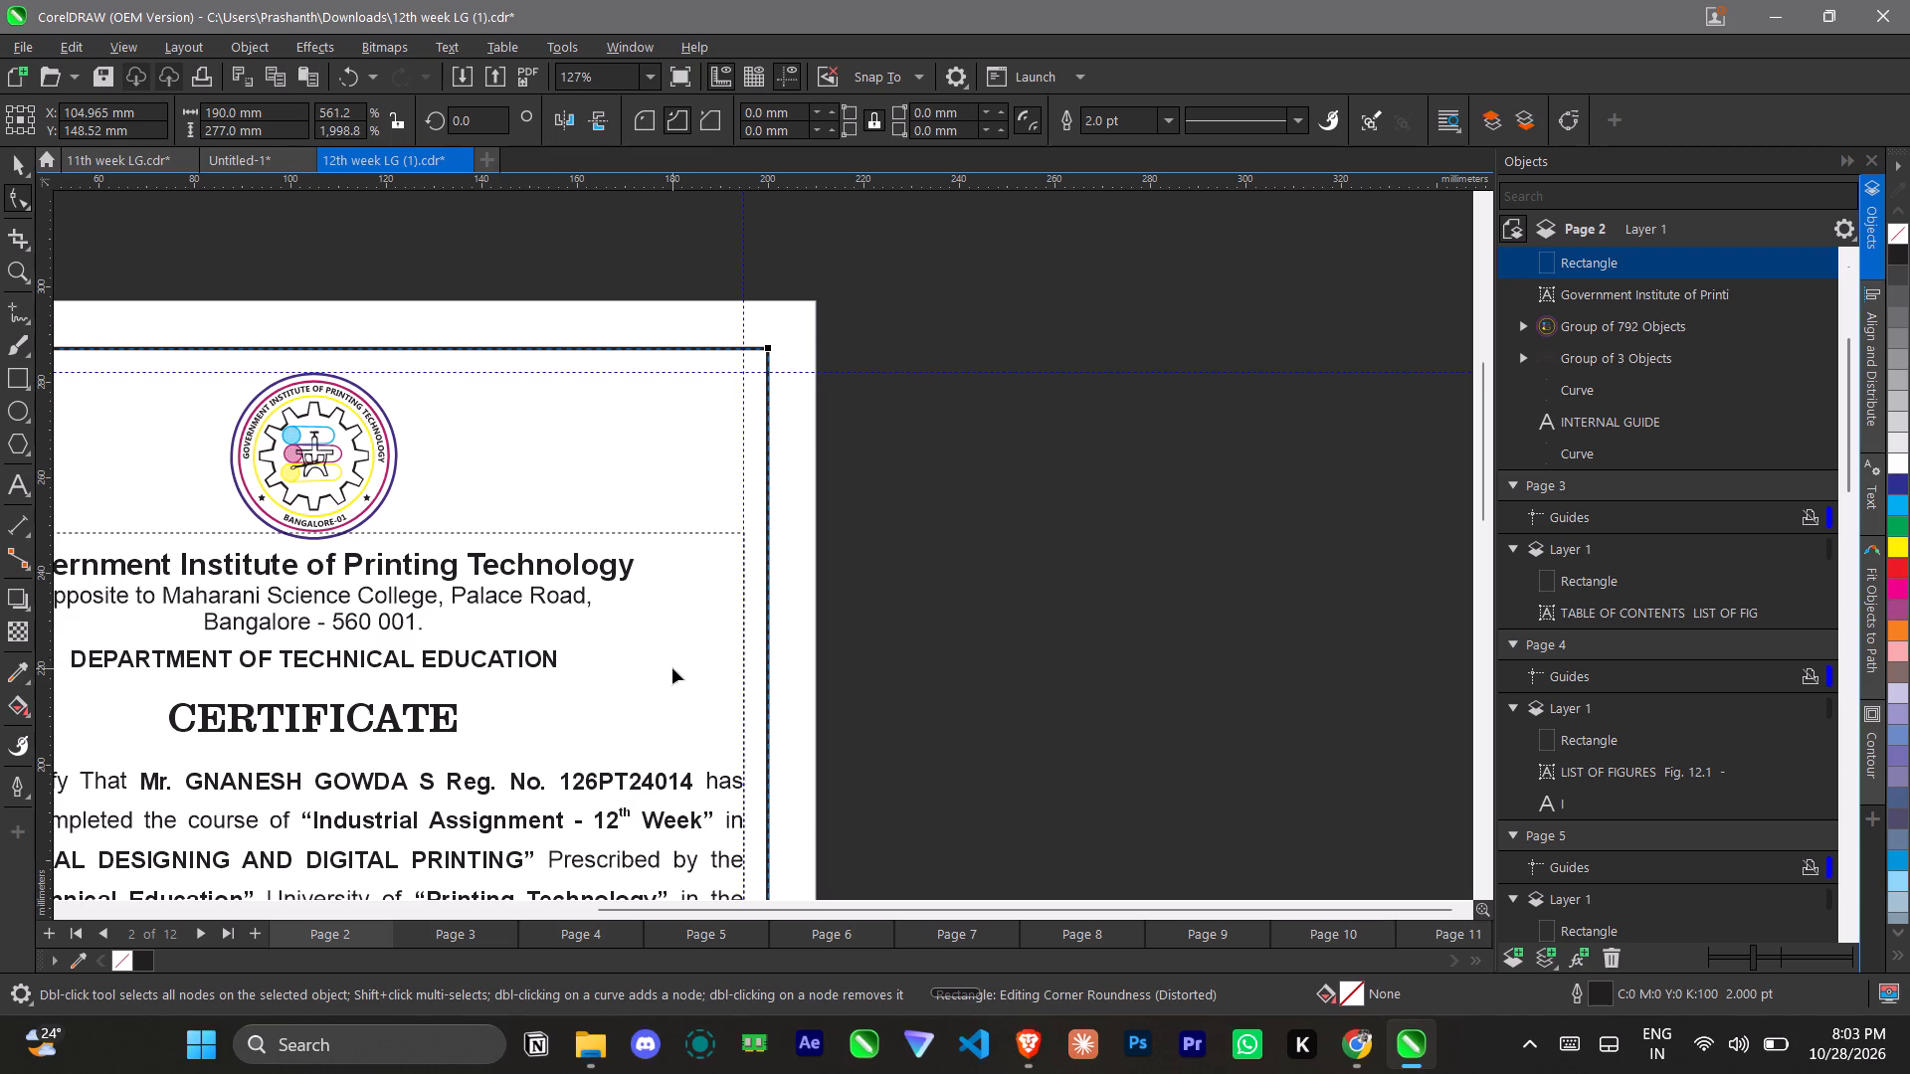
Square off the cover page's border corners to a 0 mm radius, check the page and deselect the border.
{"action": "left_click", "coordinate": [107, 932]}
{"action": "left_click", "coordinate": [766, 400]}
{"action": "left_click_drag", "start_coordinate": [770, 366], "coordinate": [772, 263]}
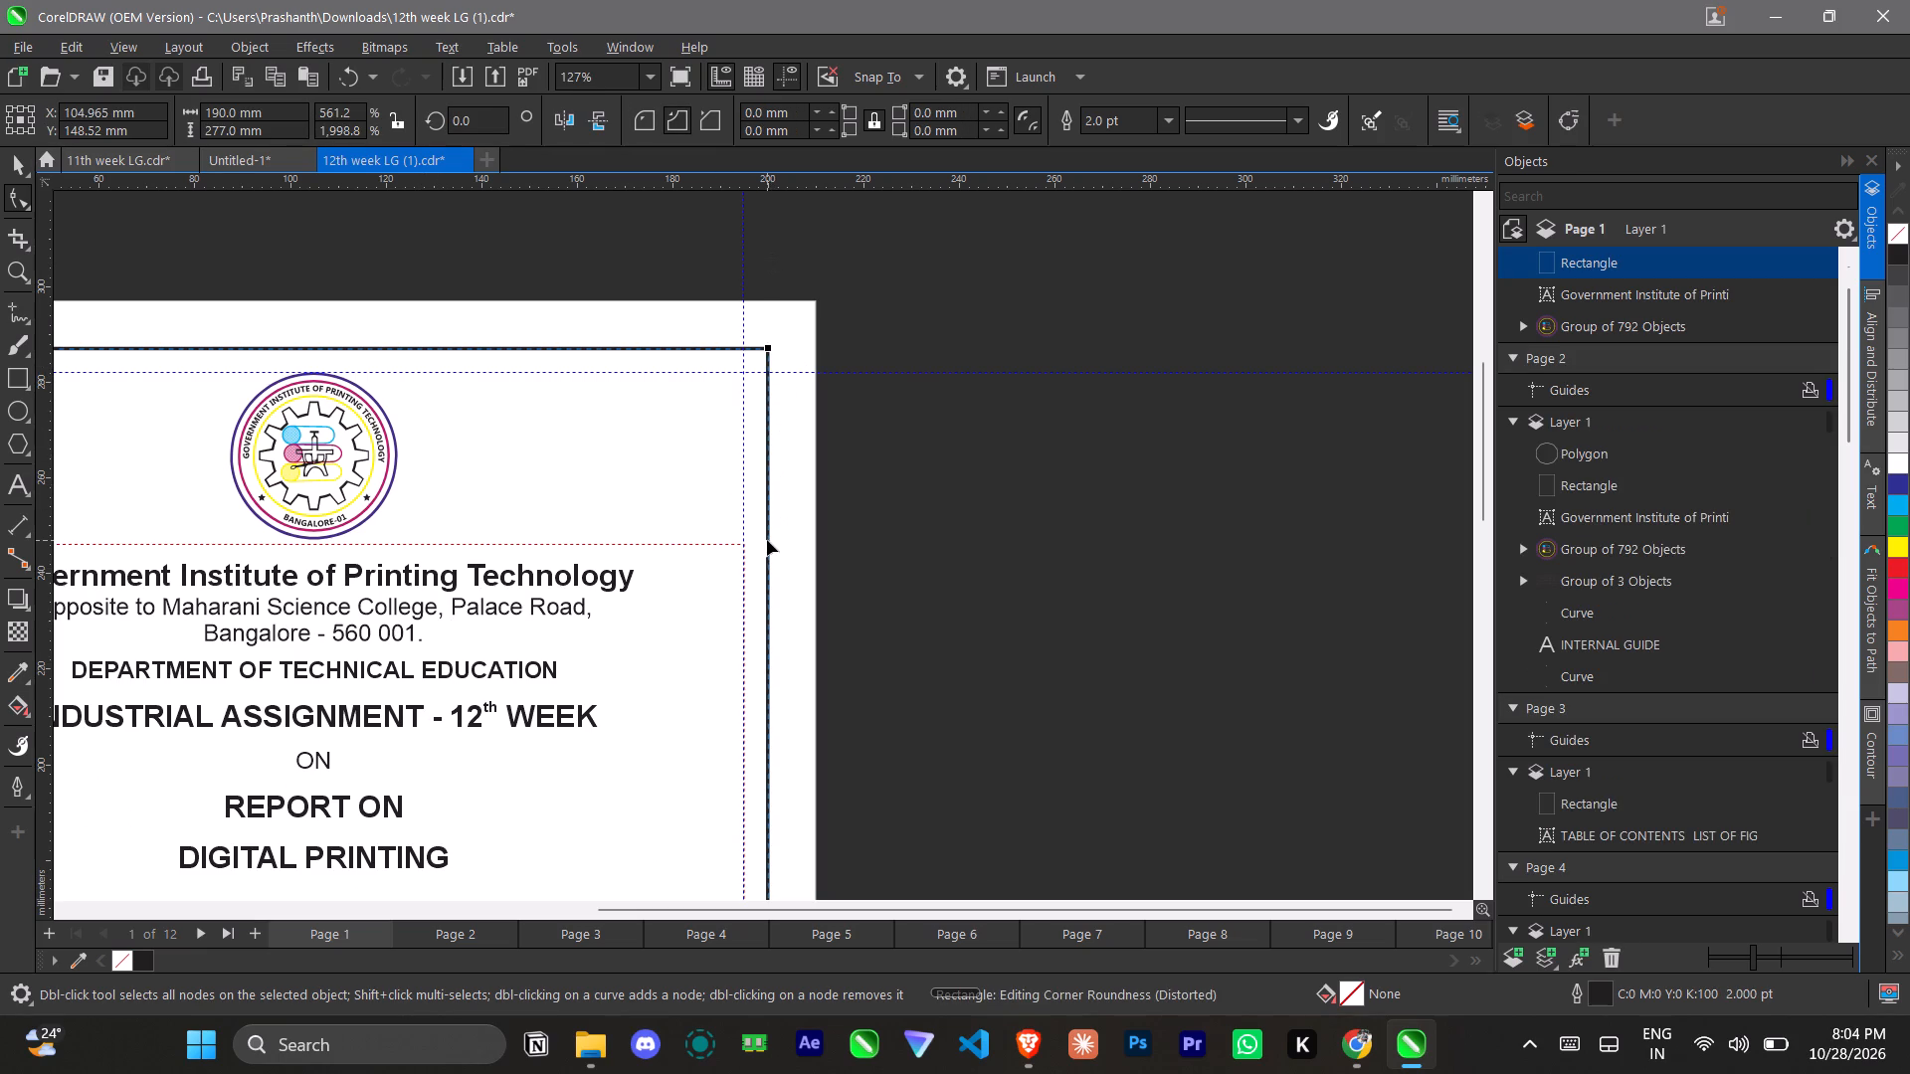
{"action": "scroll", "coordinate": [702, 579], "scroll_direction": "down", "scroll_amount": 6}
{"action": "scroll", "coordinate": [369, 703], "scroll_direction": "up", "scroll_amount": 2}
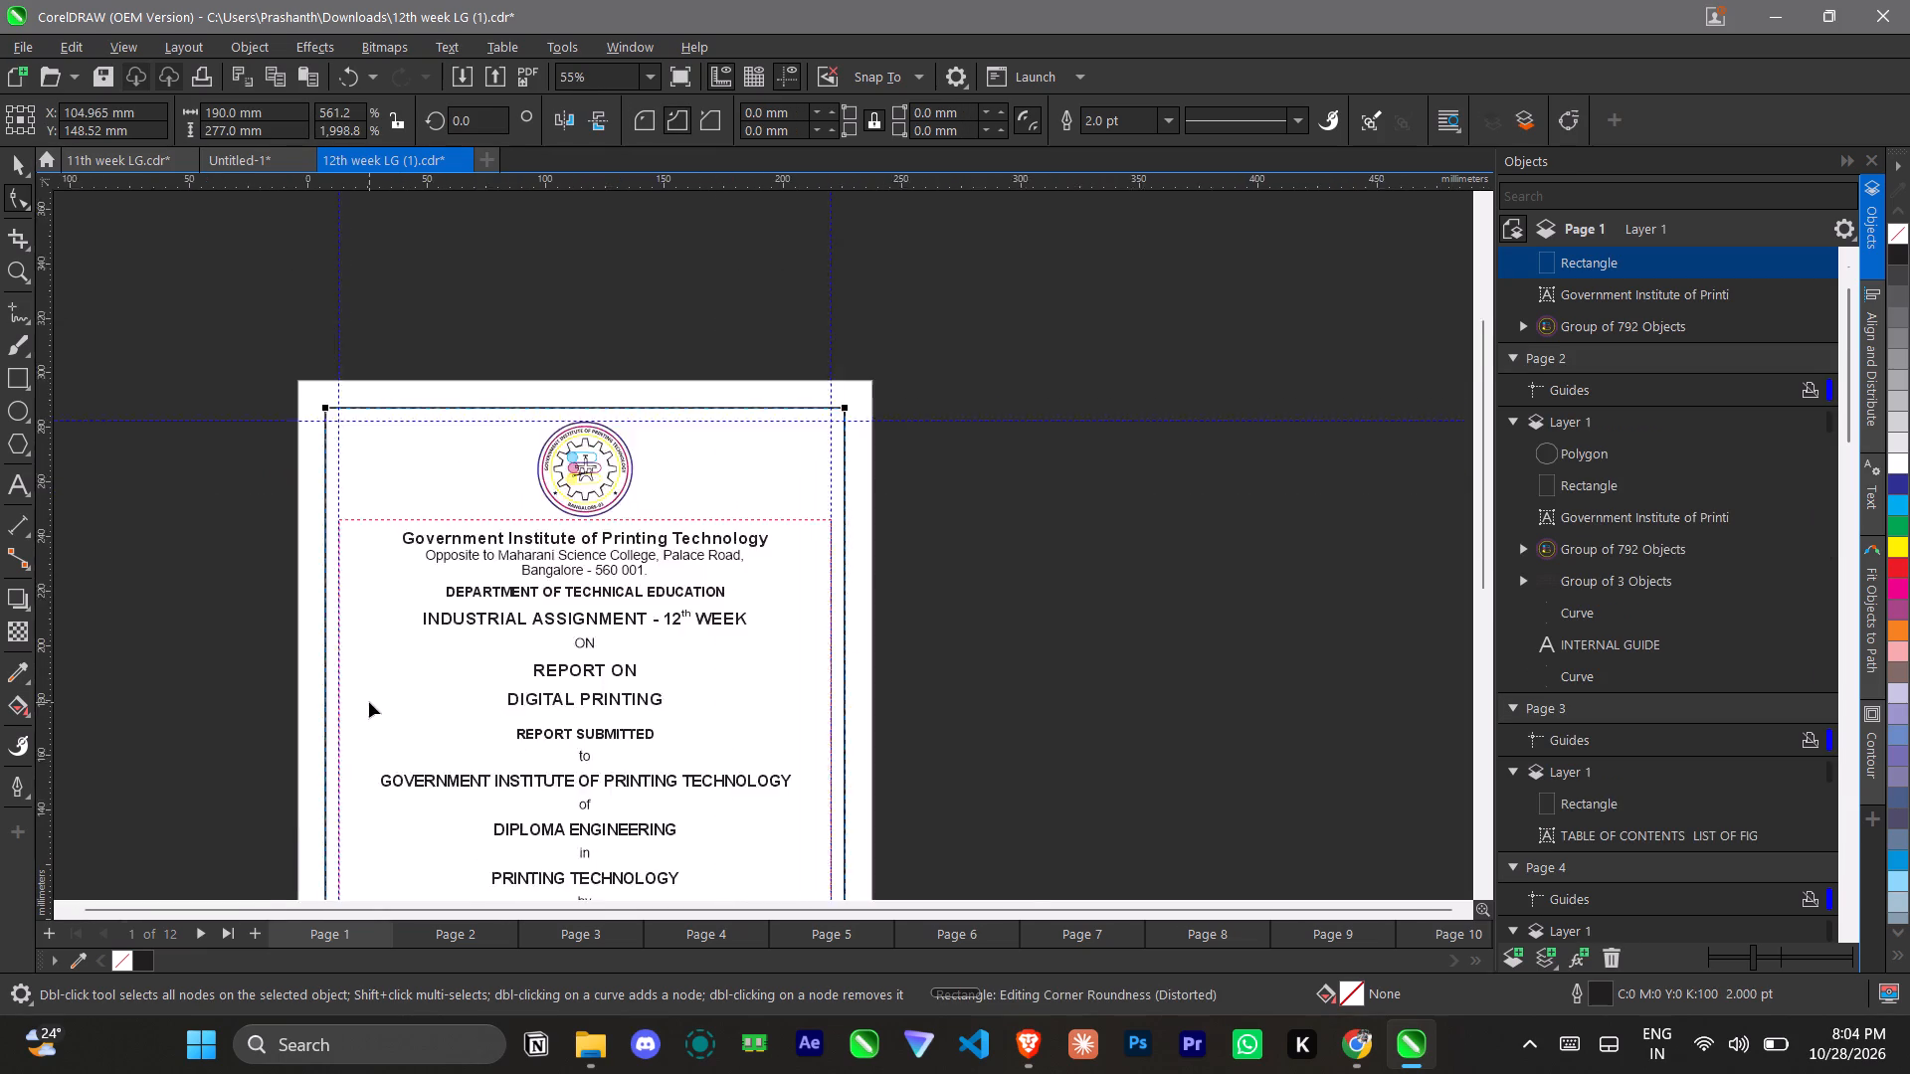
{"action": "scroll", "coordinate": [369, 702], "scroll_direction": "up", "scroll_amount": 2}
{"action": "scroll", "coordinate": [681, 602], "scroll_direction": "up", "scroll_amount": 2}
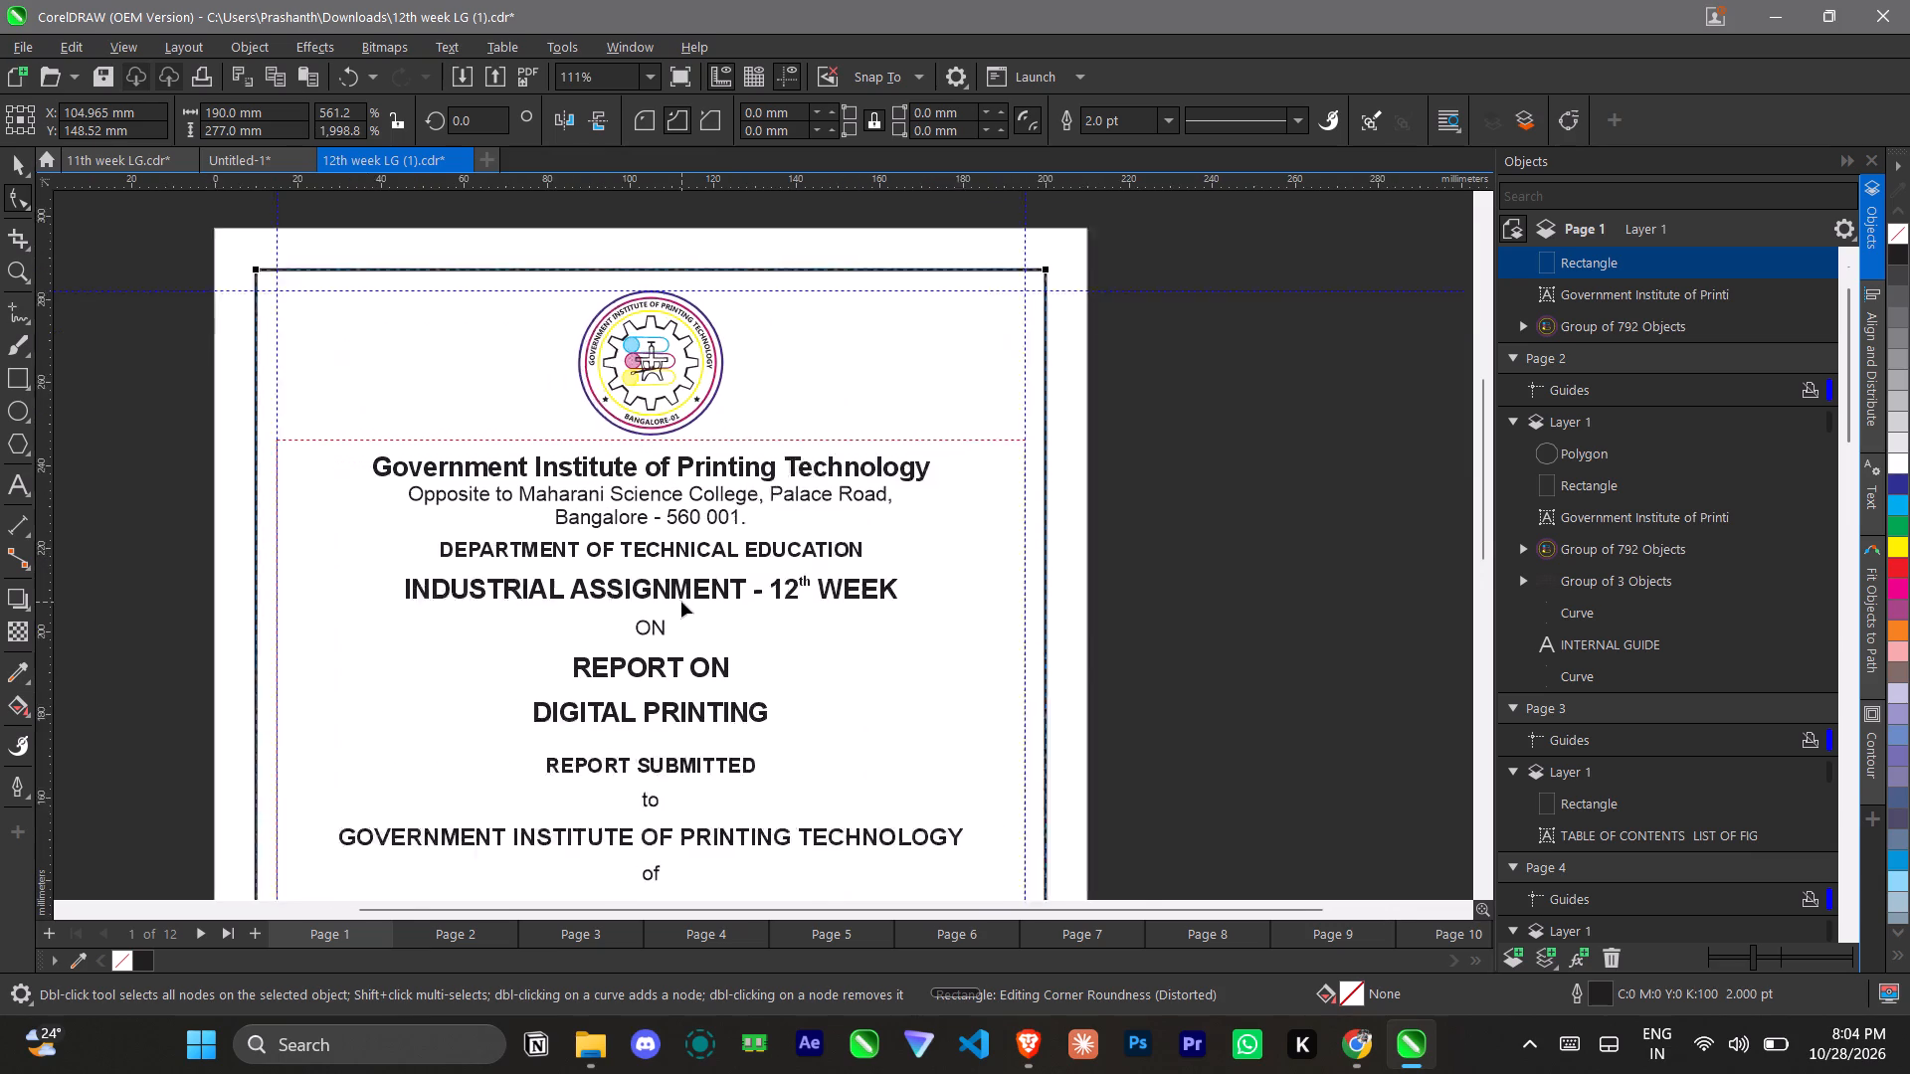
{"action": "scroll", "coordinate": [757, 644], "scroll_direction": "down", "scroll_amount": 2}
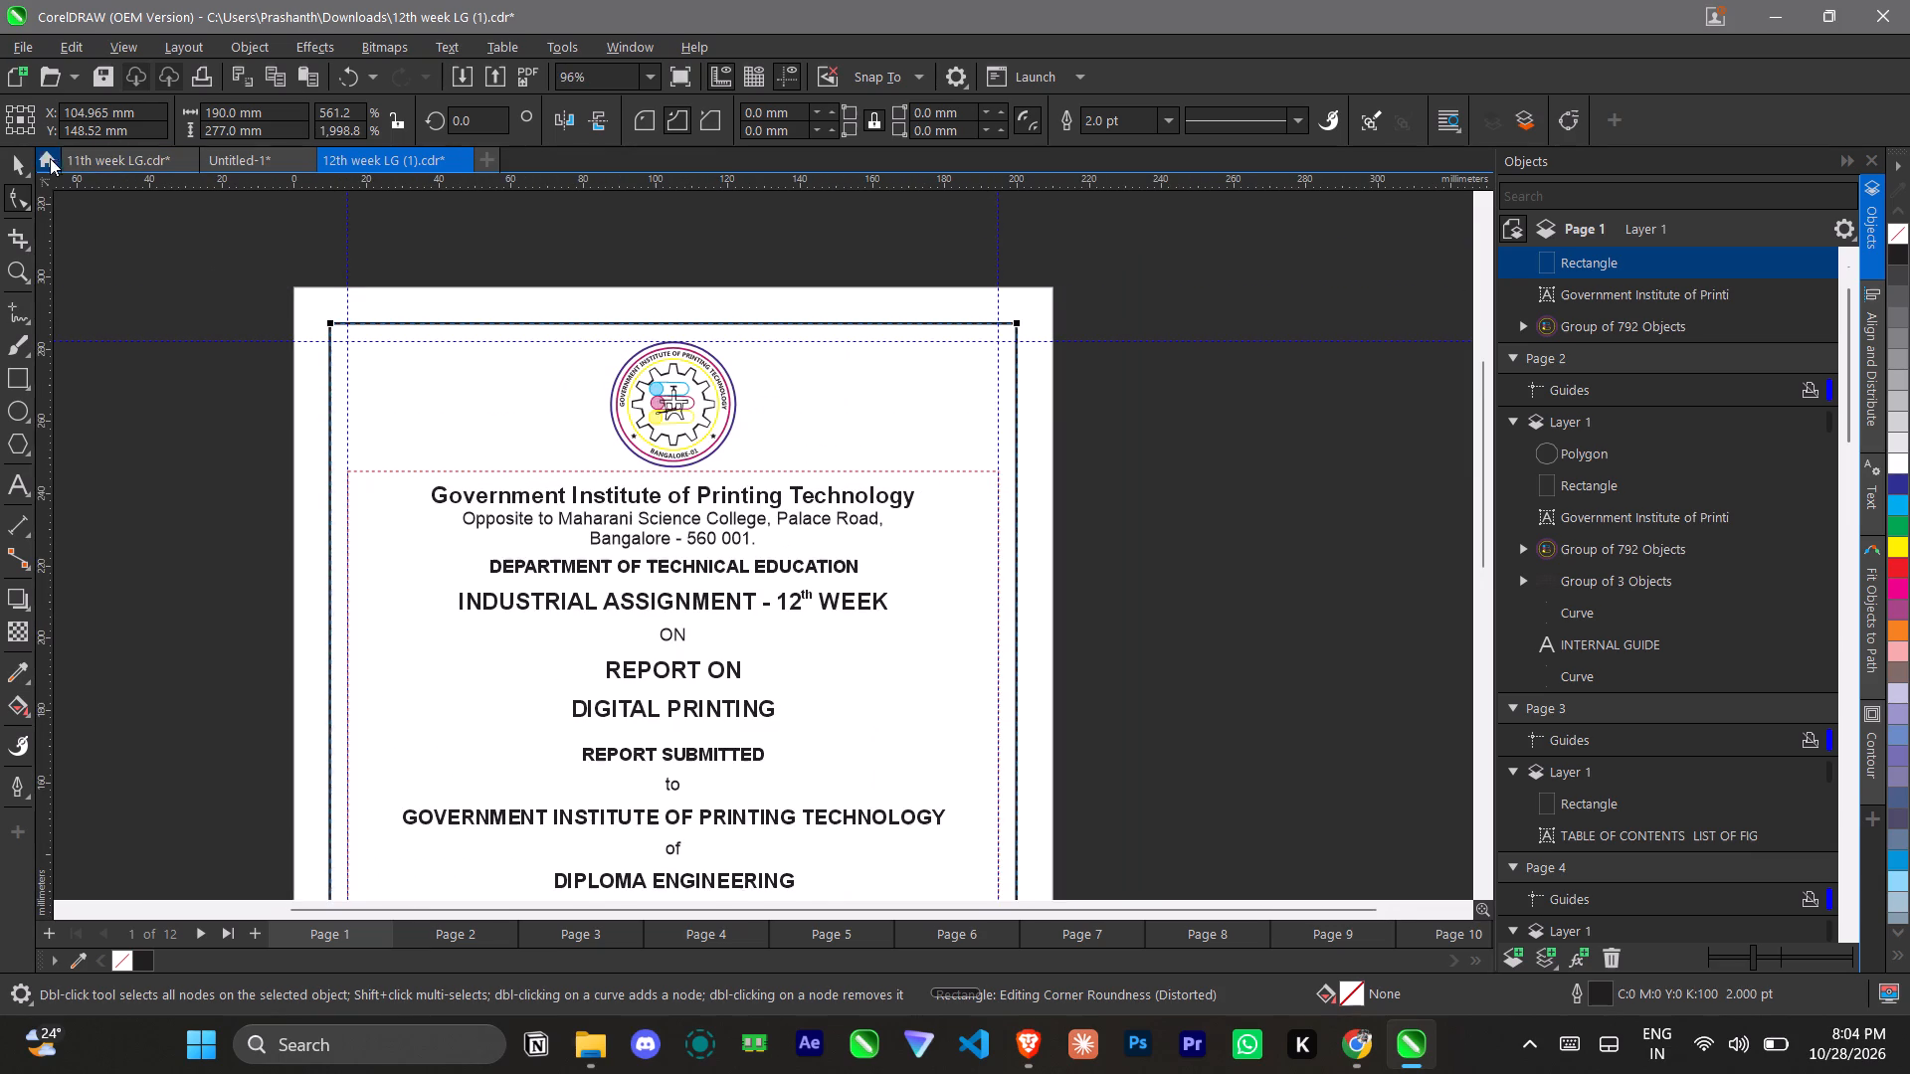
{"action": "left_click", "coordinate": [16, 175]}
{"action": "left_click", "coordinate": [118, 303]}
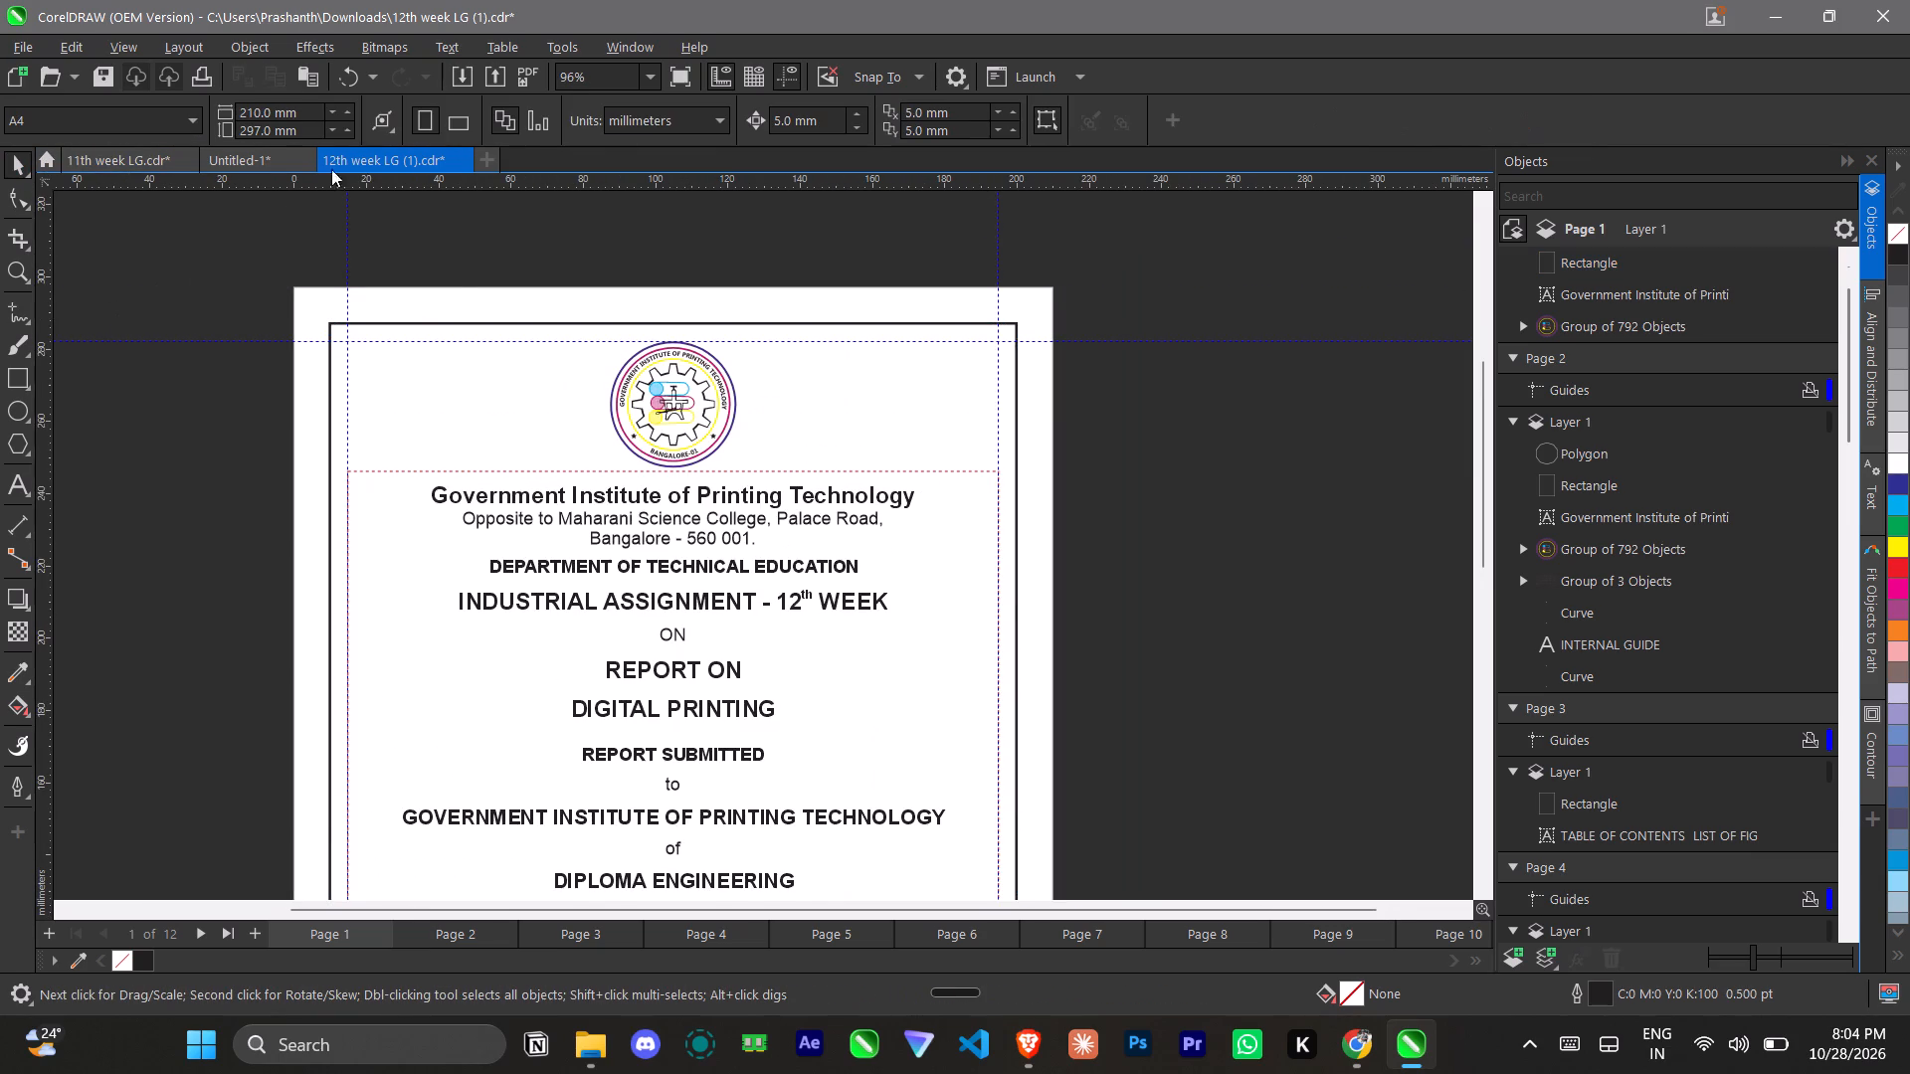
Create a new 210 × 295 mm portrait RGB document at 96 dpi and add three pages to make four.
{"action": "left_click", "coordinate": [477, 157]}
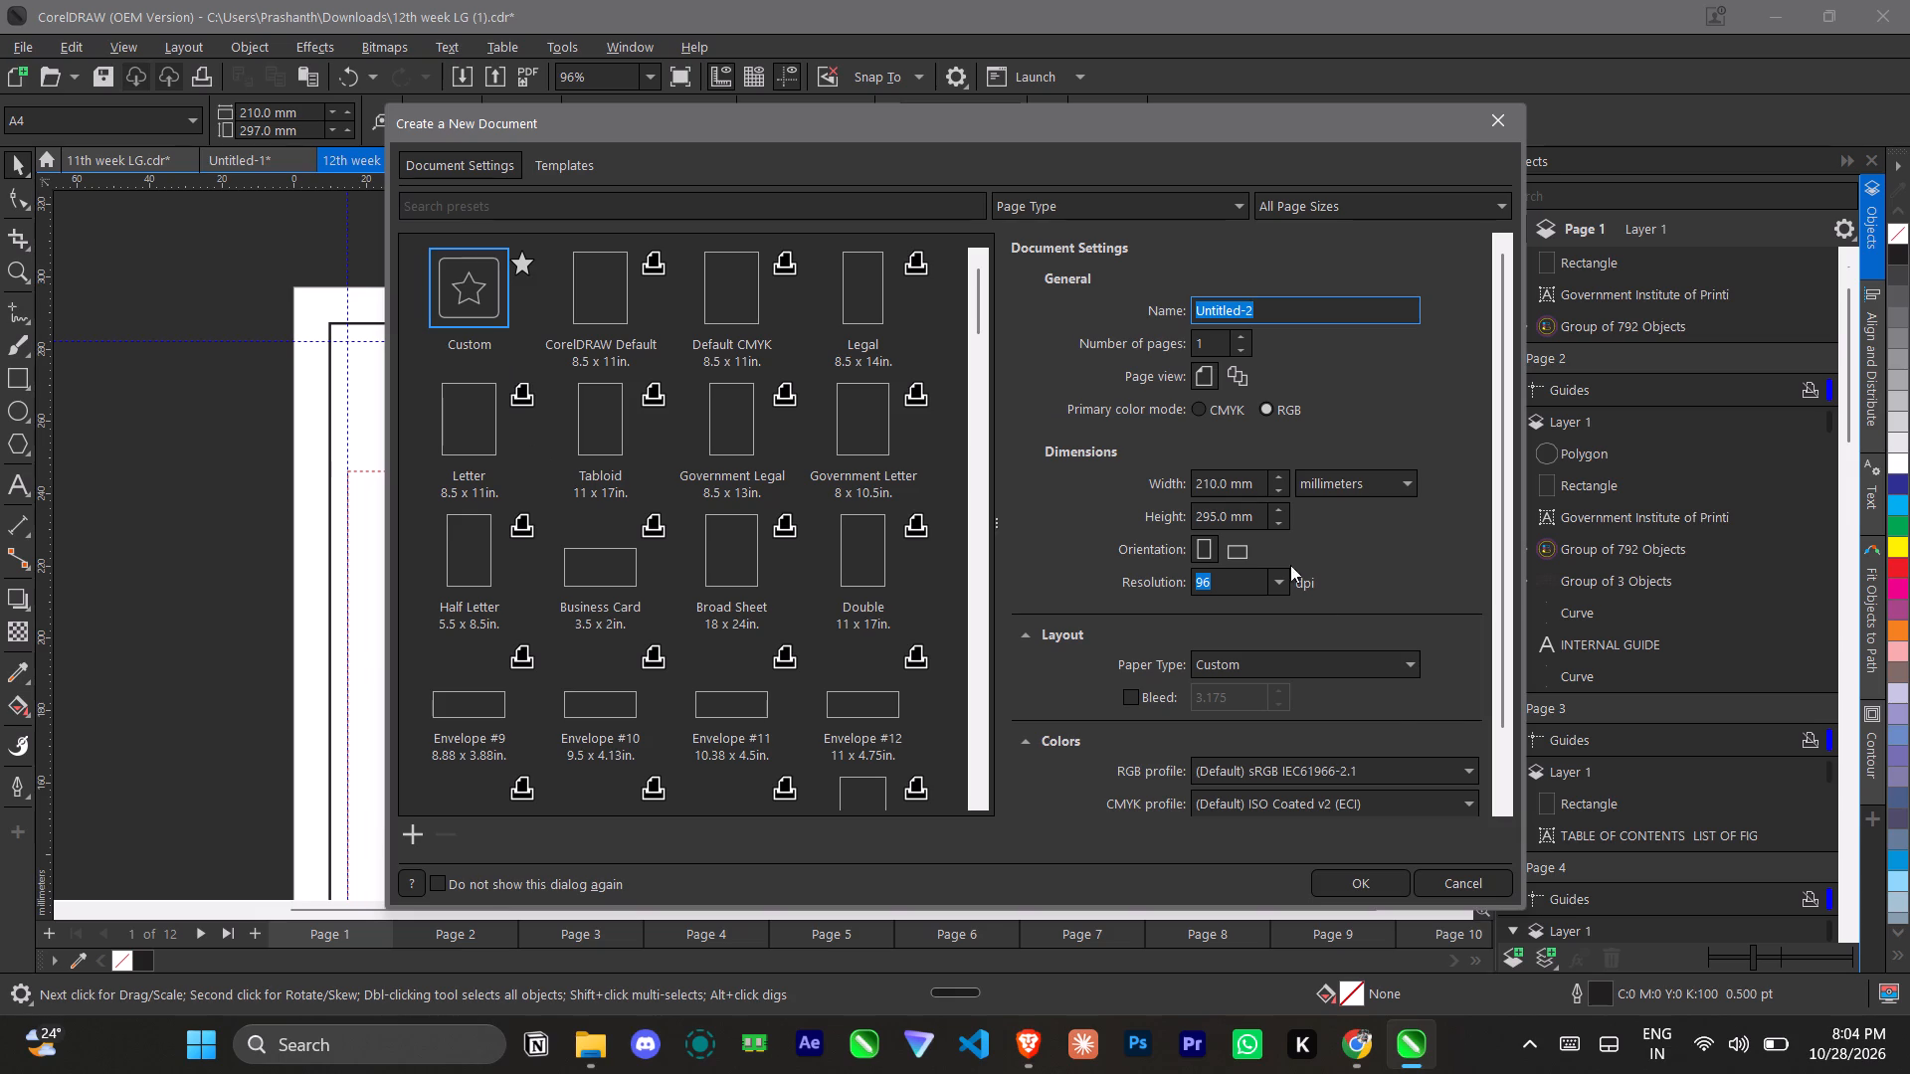
{"action": "left_click", "coordinate": [1370, 876]}
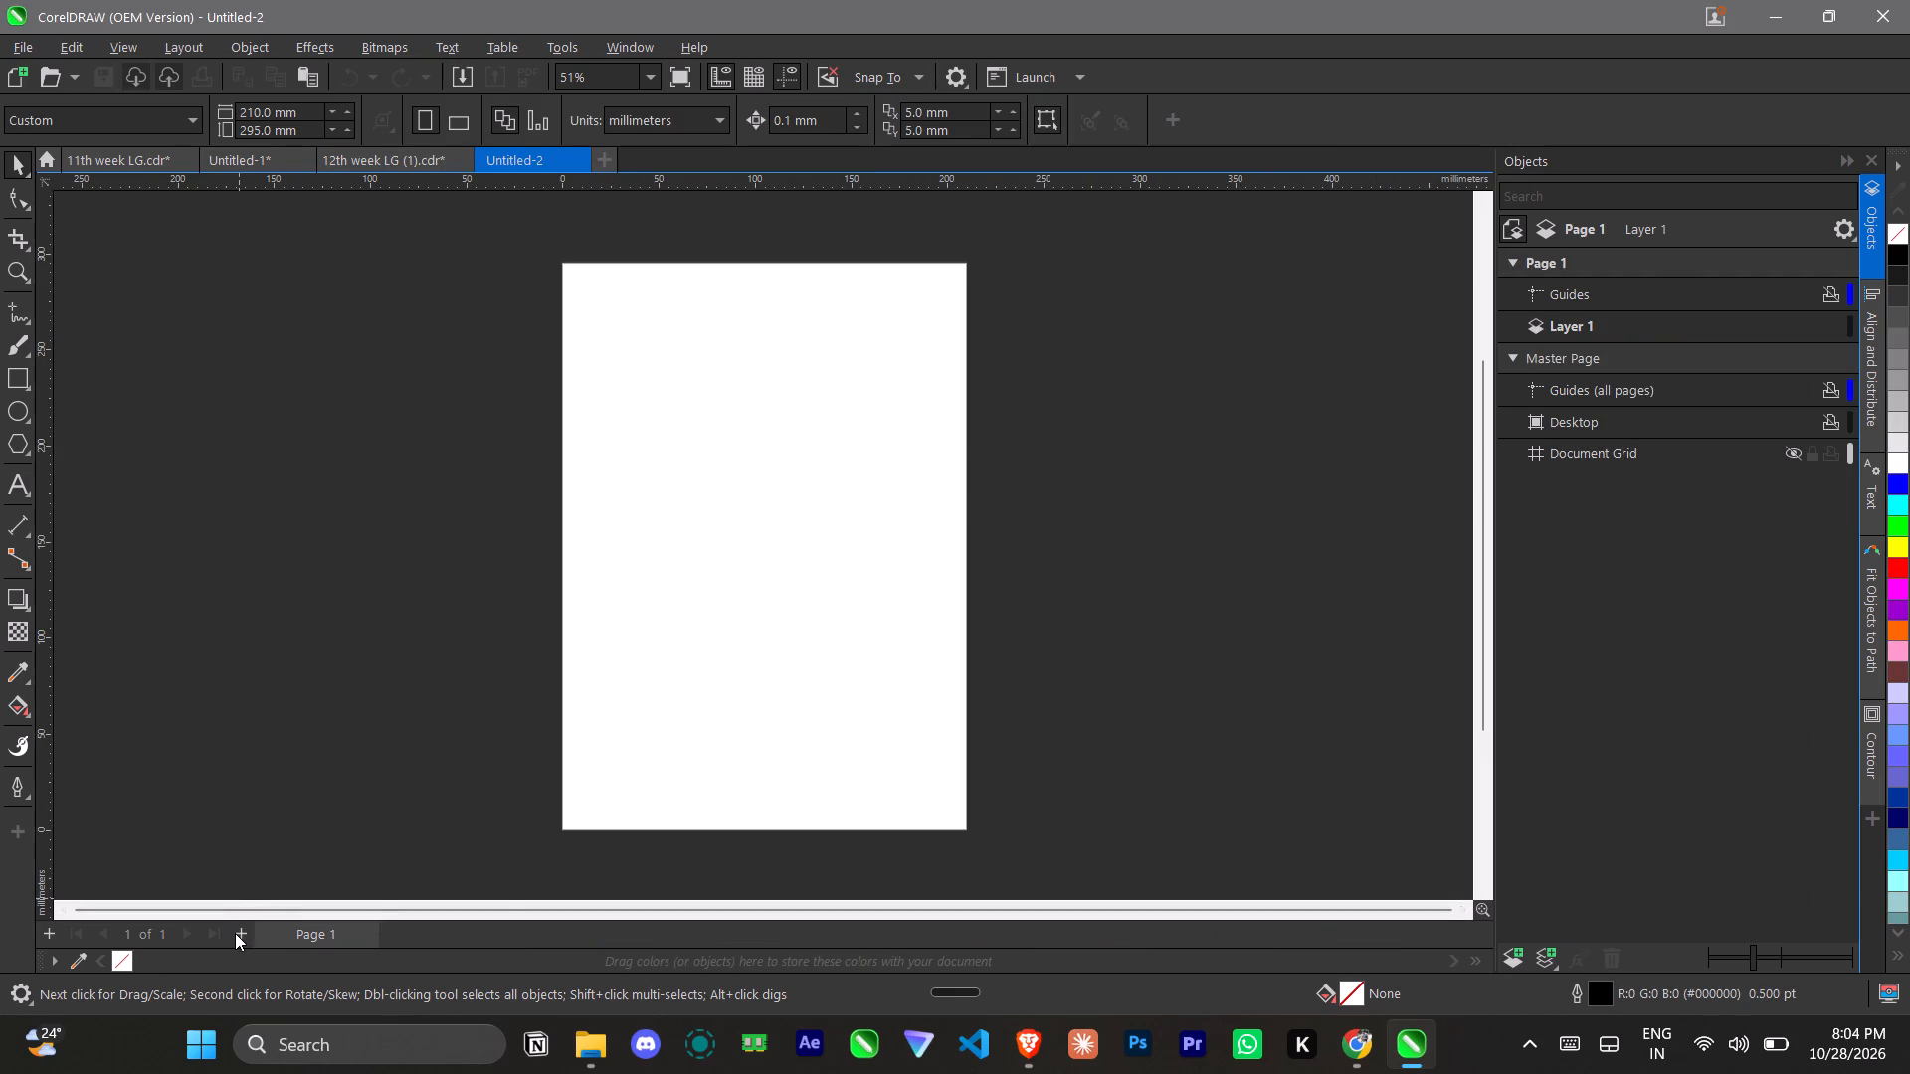
{"action": "left_click", "coordinate": [235, 933]}
{"action": "left_click", "coordinate": [235, 933]}
{"action": "left_click", "coordinate": [235, 933]}
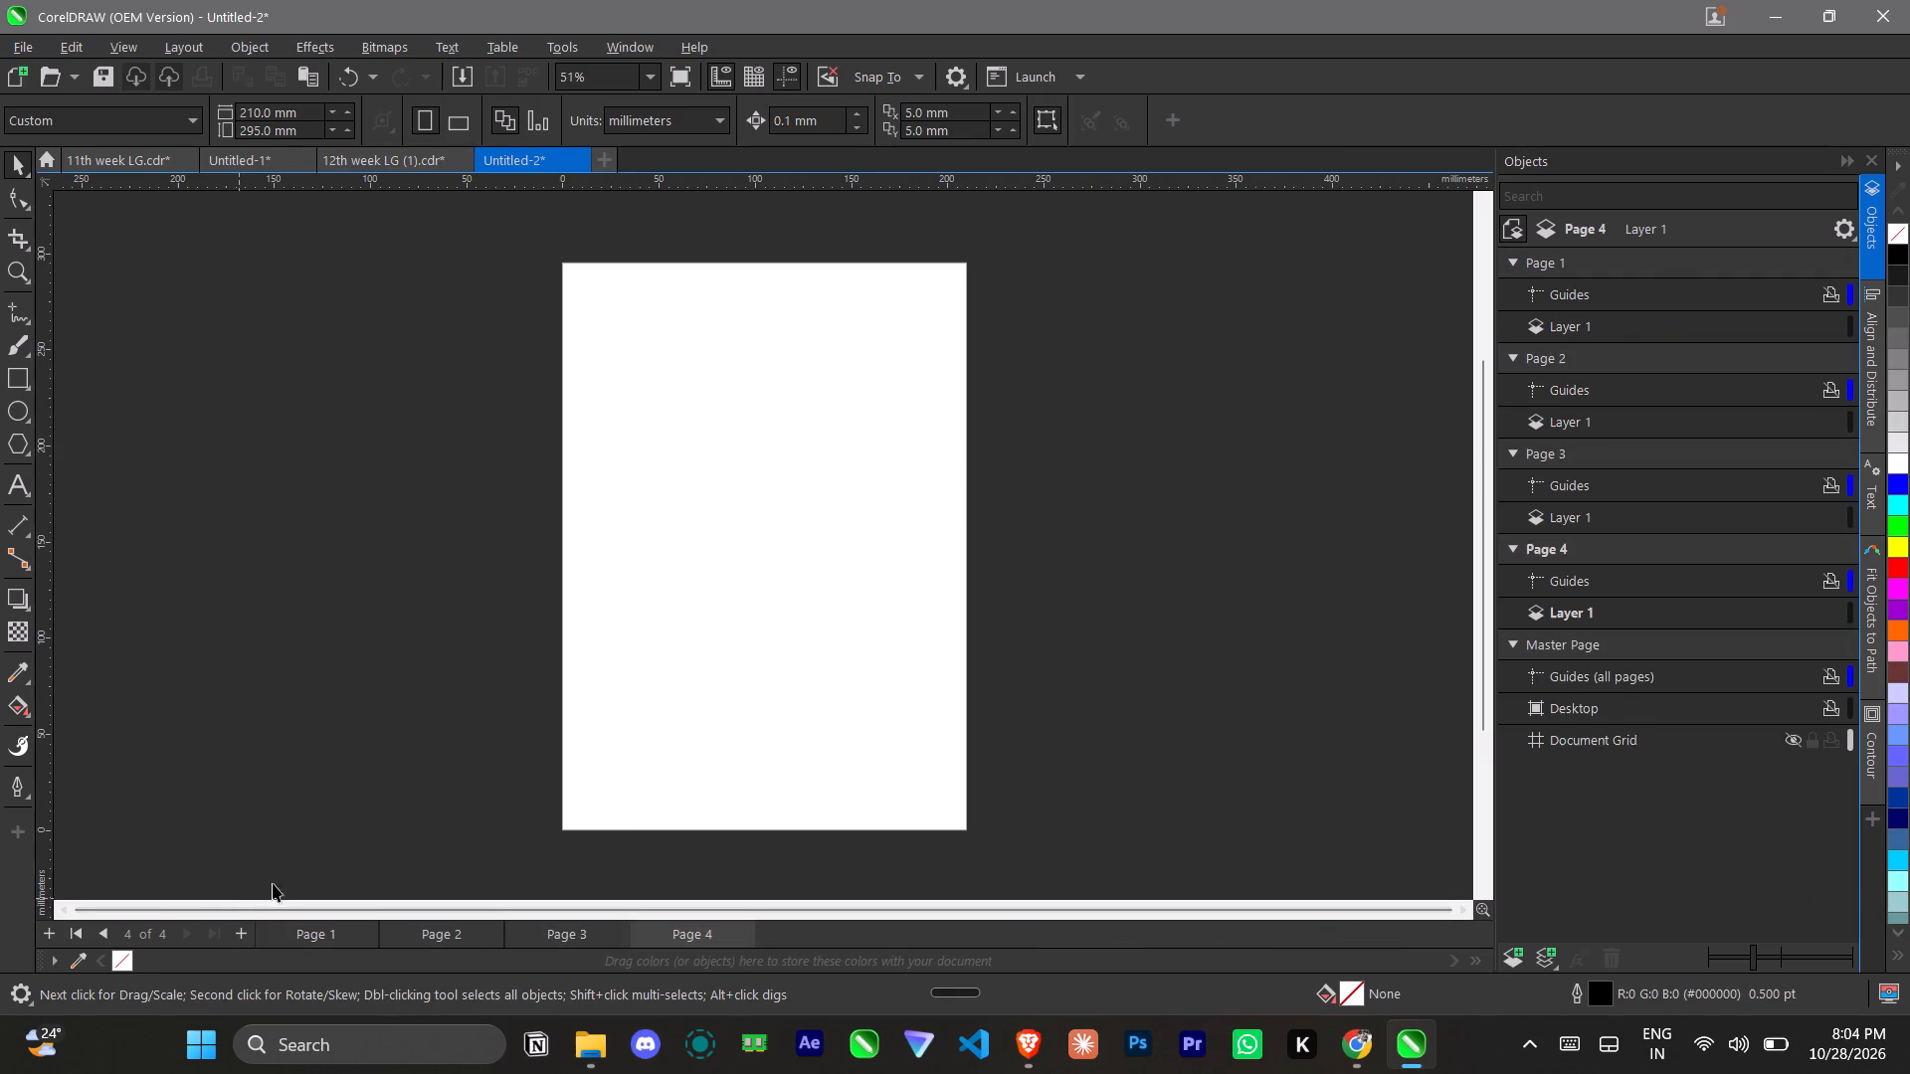
Copy all the cover page's objects from the 12th week LG (1) document onto page 1 of Untitled-2.
{"action": "left_click", "coordinate": [371, 151]}
{"action": "scroll", "coordinate": [390, 404], "scroll_direction": "down", "scroll_amount": 6}
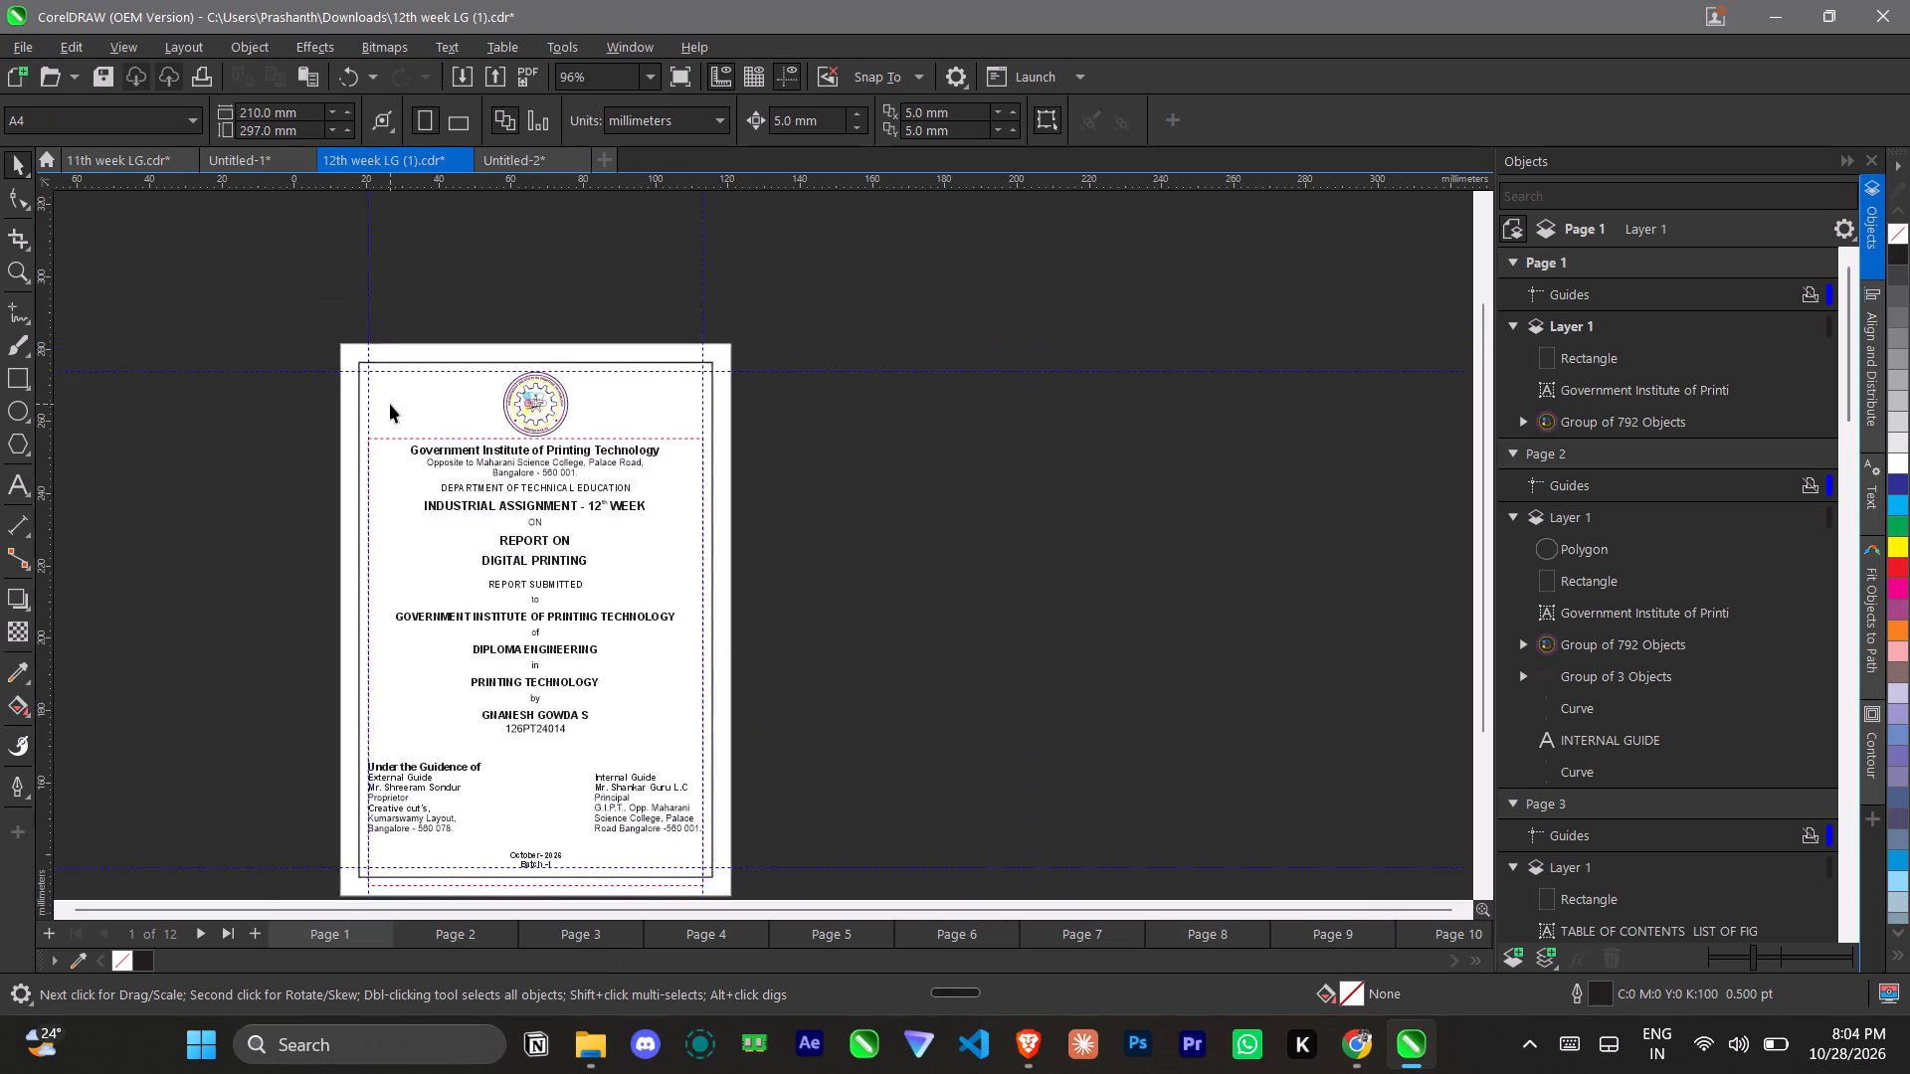
{"action": "scroll", "coordinate": [376, 556], "scroll_direction": "up", "scroll_amount": 1}
{"action": "left_click_drag", "start_coordinate": [181, 233], "coordinate": [761, 814]}
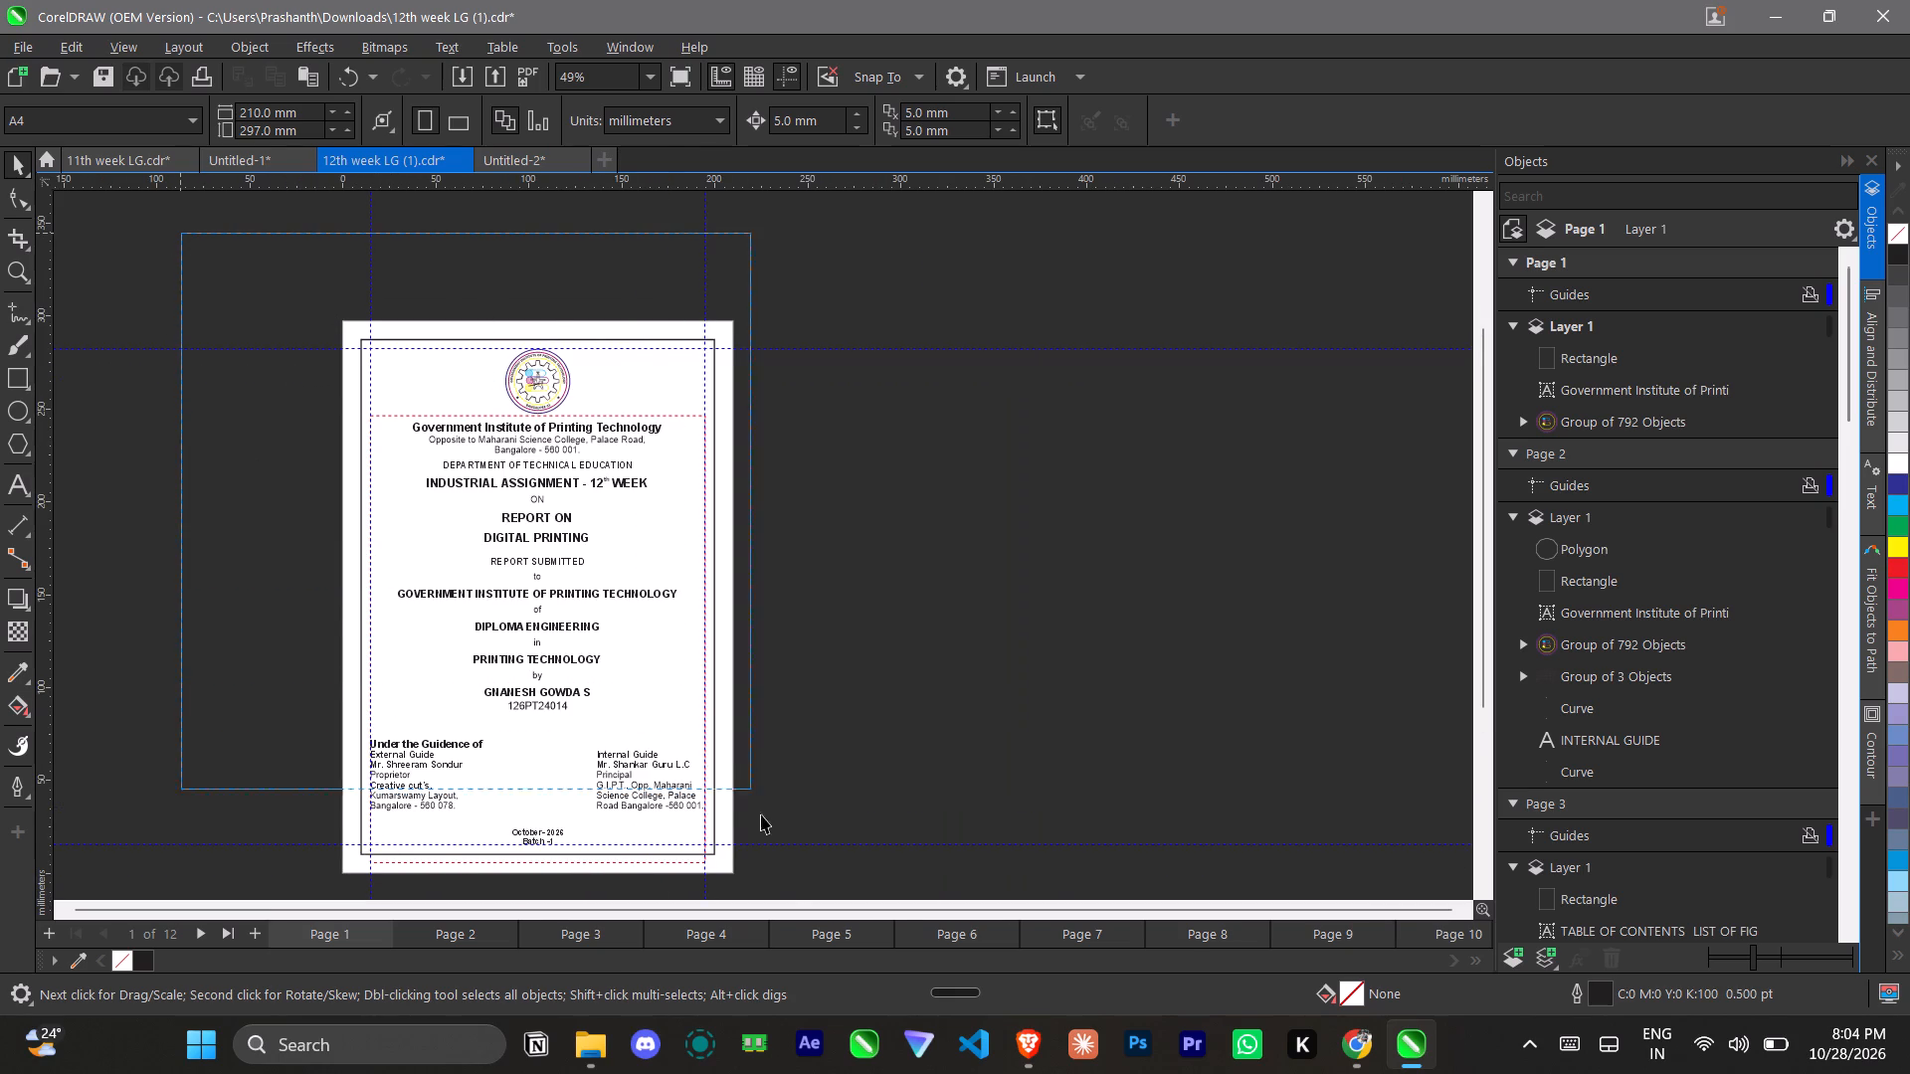
{"action": "left_click_drag", "start_coordinate": [761, 814], "coordinate": [803, 898]}
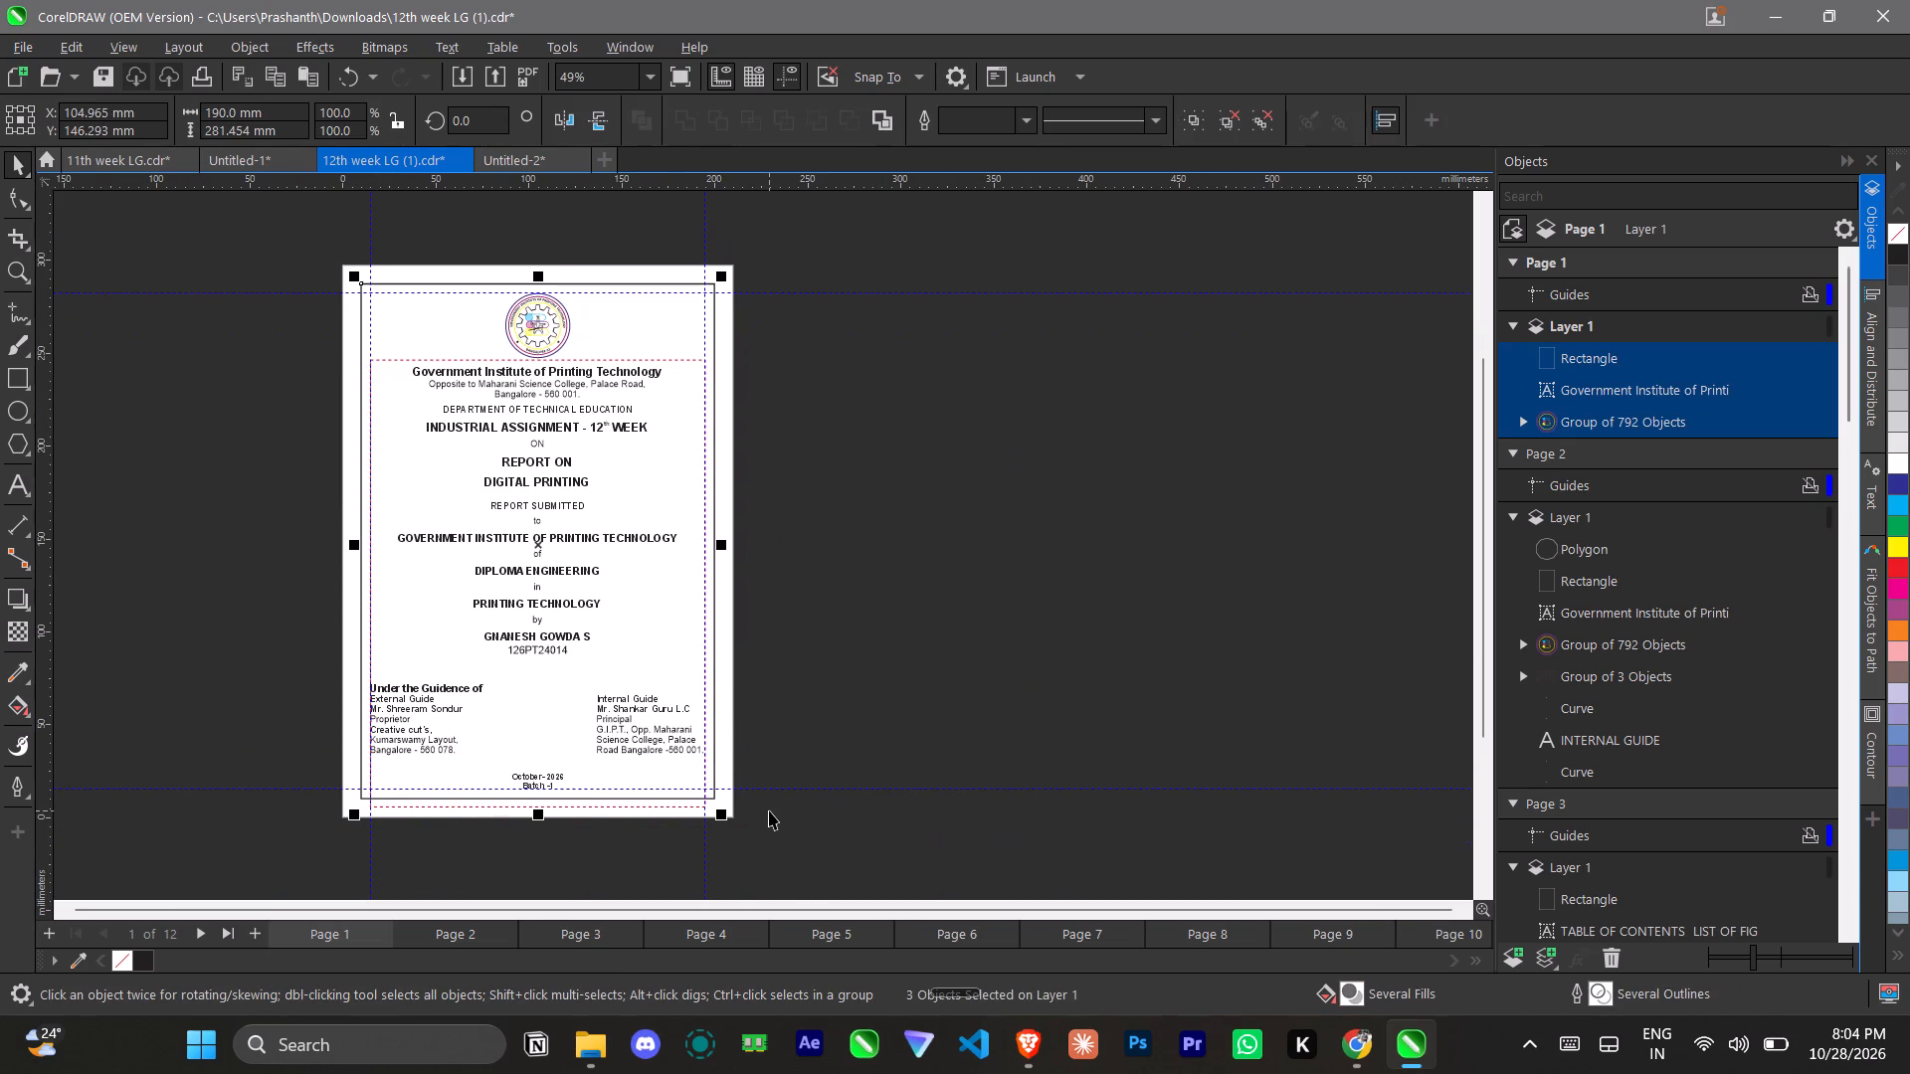
{"action": "key", "text": "ctrl+c"}
{"action": "left_click", "coordinate": [549, 159]}
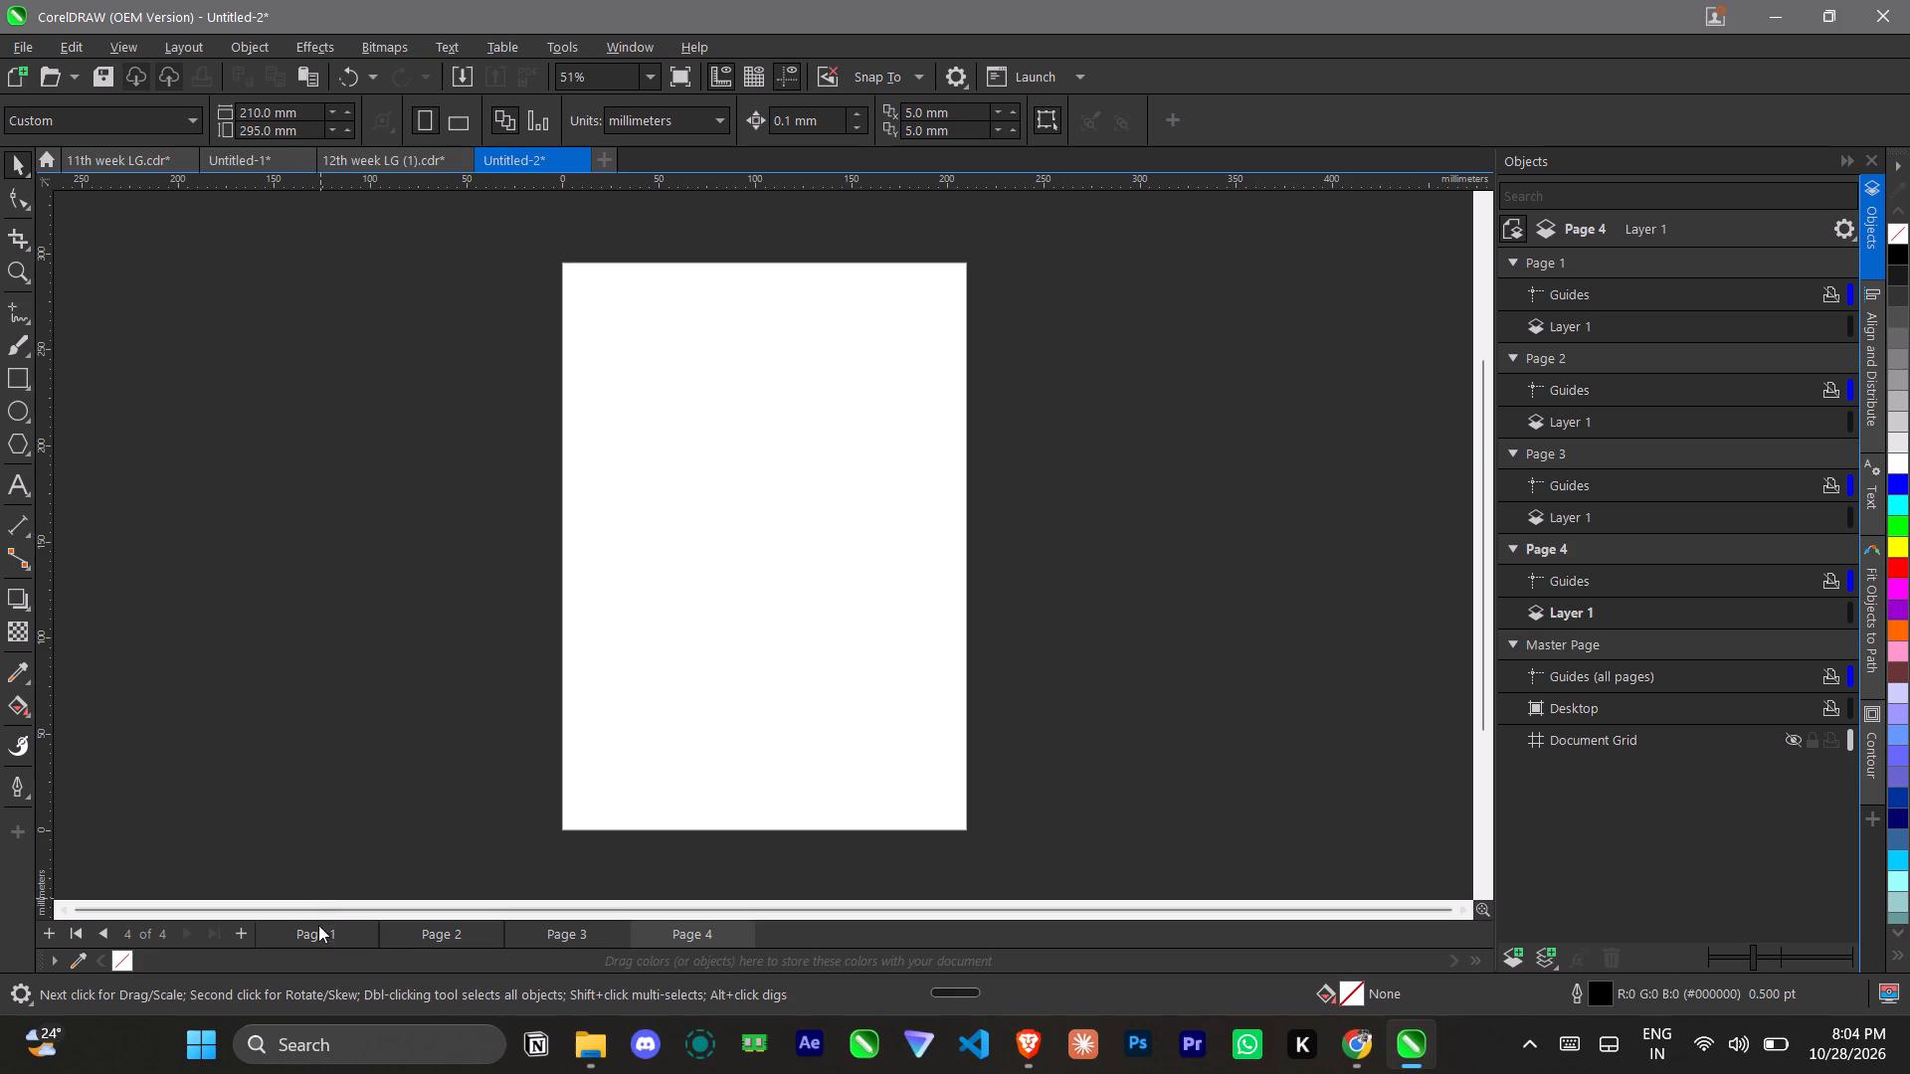
{"action": "left_click", "coordinate": [318, 929]}
{"action": "key", "text": "ctrl+v"}
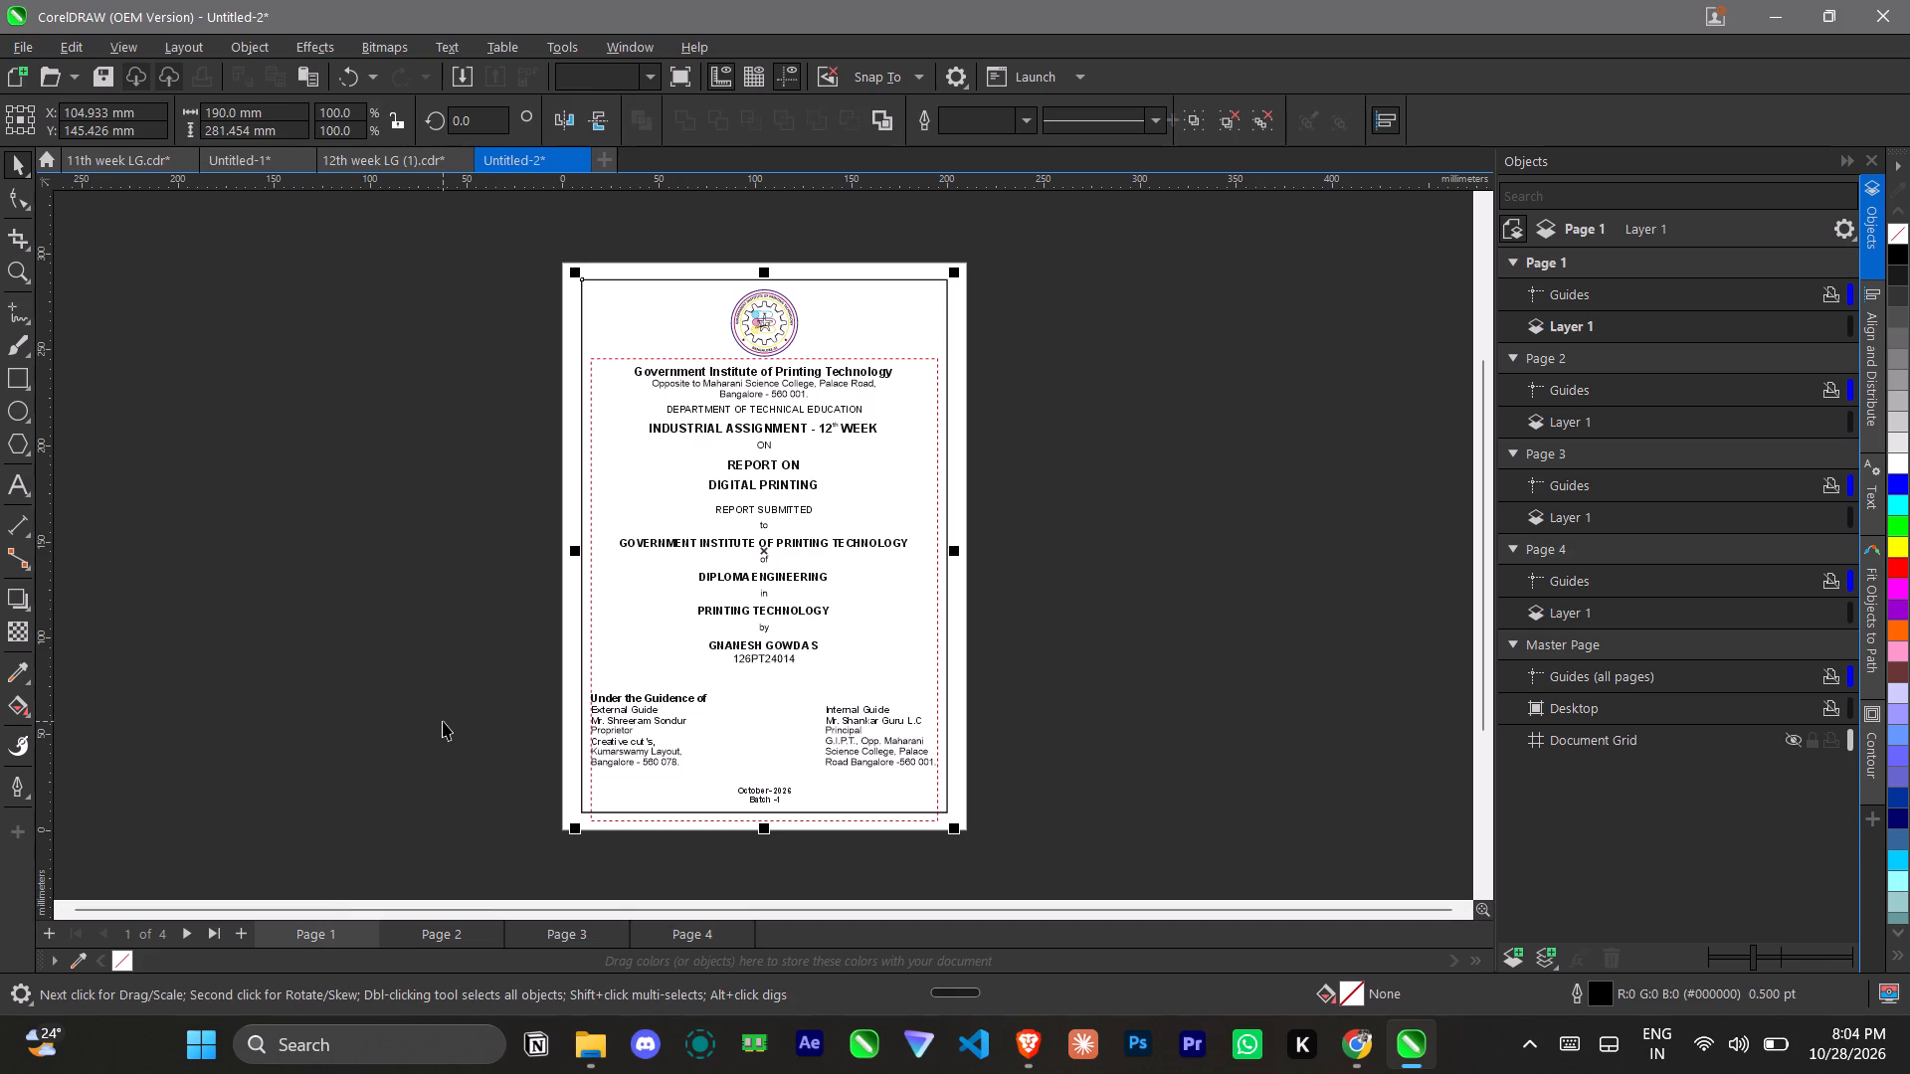
Copy the complete page 2 certificate from the 12th week LG (1) document onto page 2 of Untitled-2.
{"action": "left_click", "coordinate": [393, 163]}
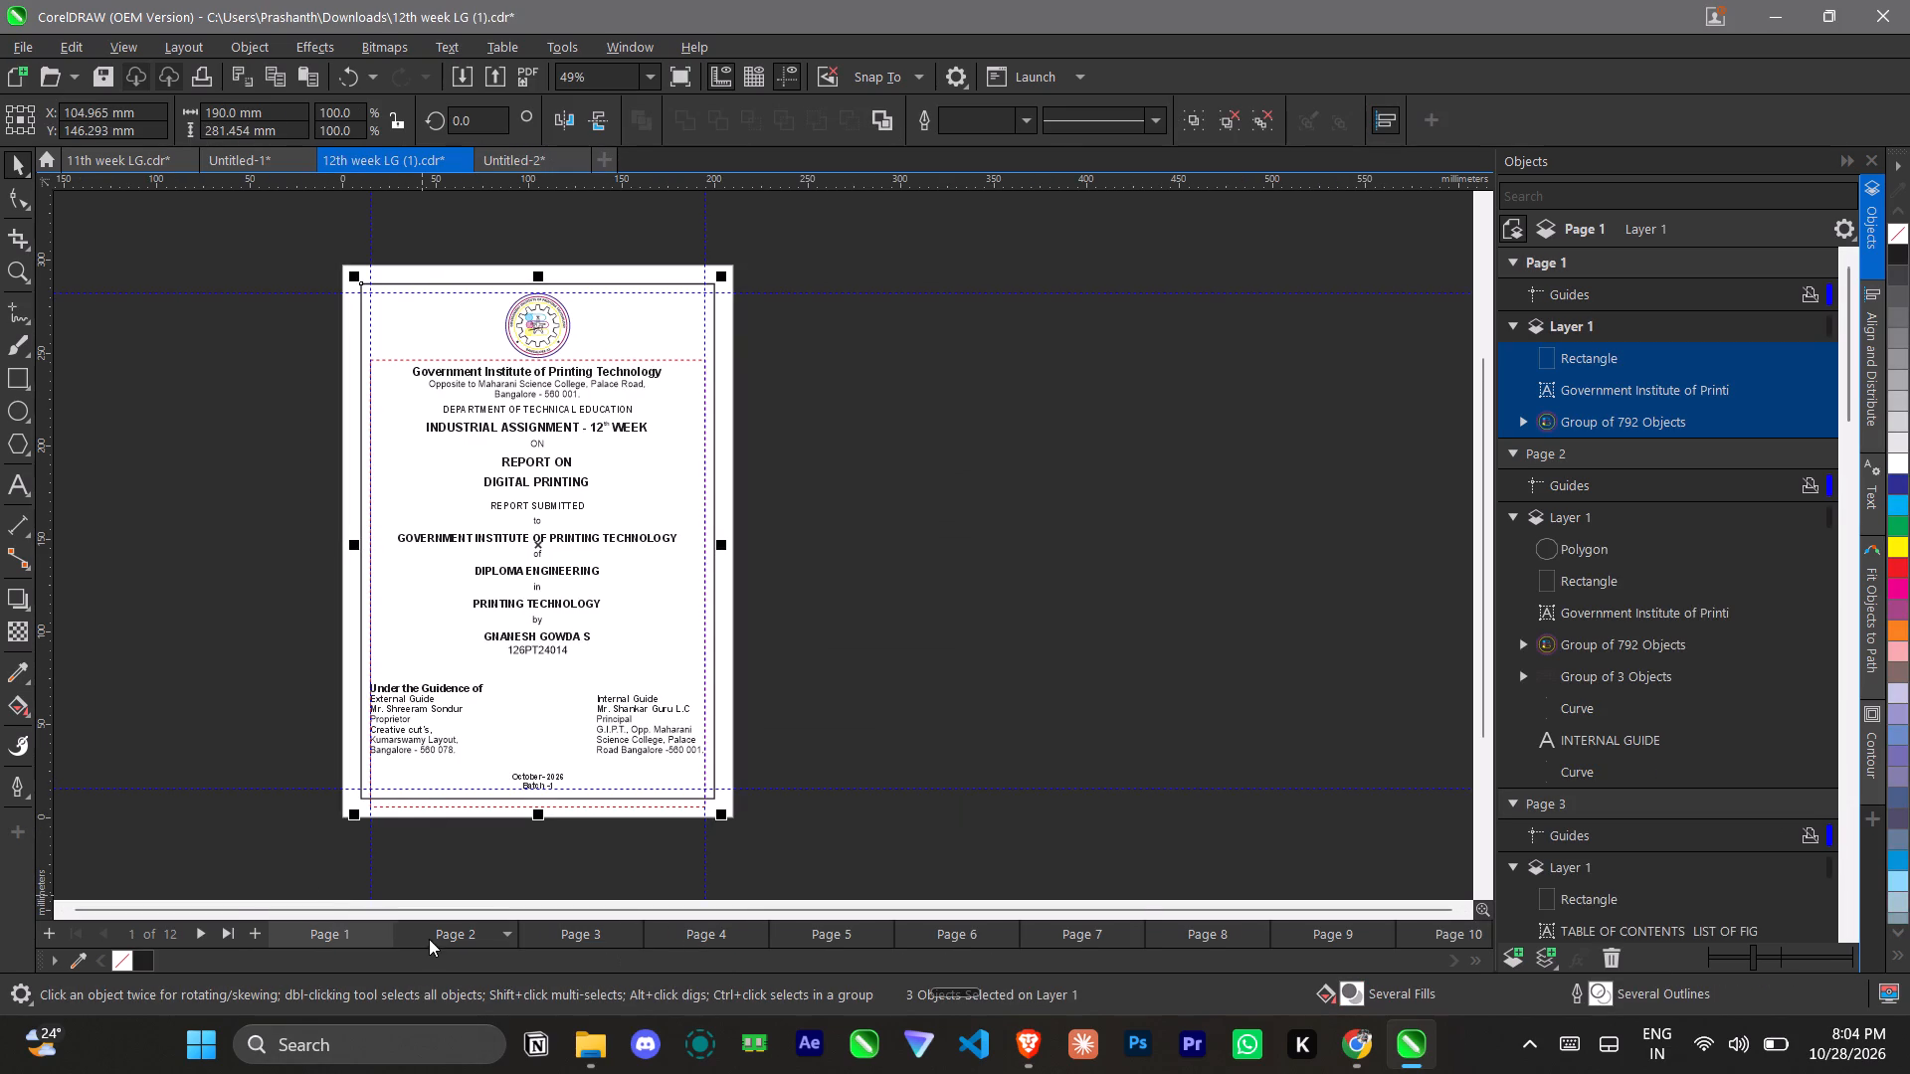
{"action": "left_click", "coordinate": [429, 939]}
{"action": "left_click_drag", "start_coordinate": [309, 219], "coordinate": [783, 757]}
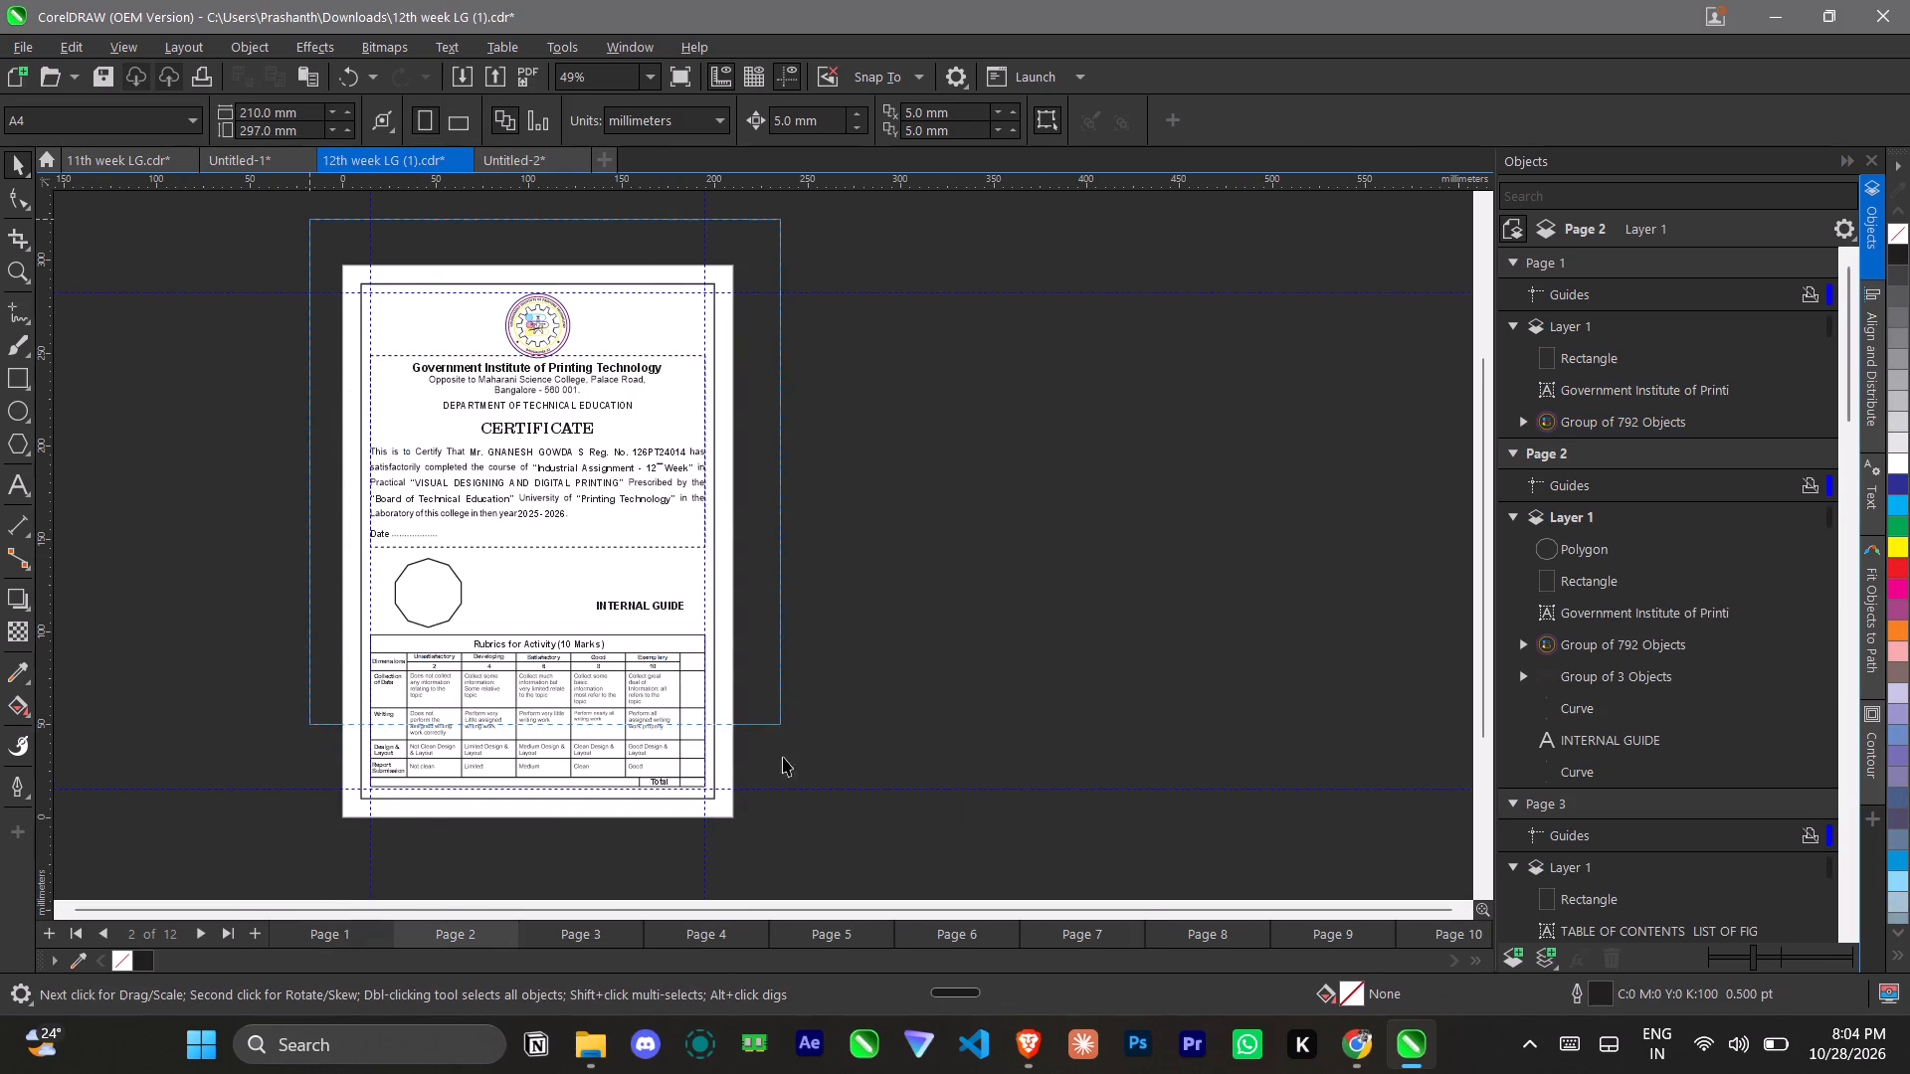
{"action": "left_click_drag", "start_coordinate": [783, 757], "coordinate": [785, 852]}
{"action": "key", "text": "ctrl+c"}
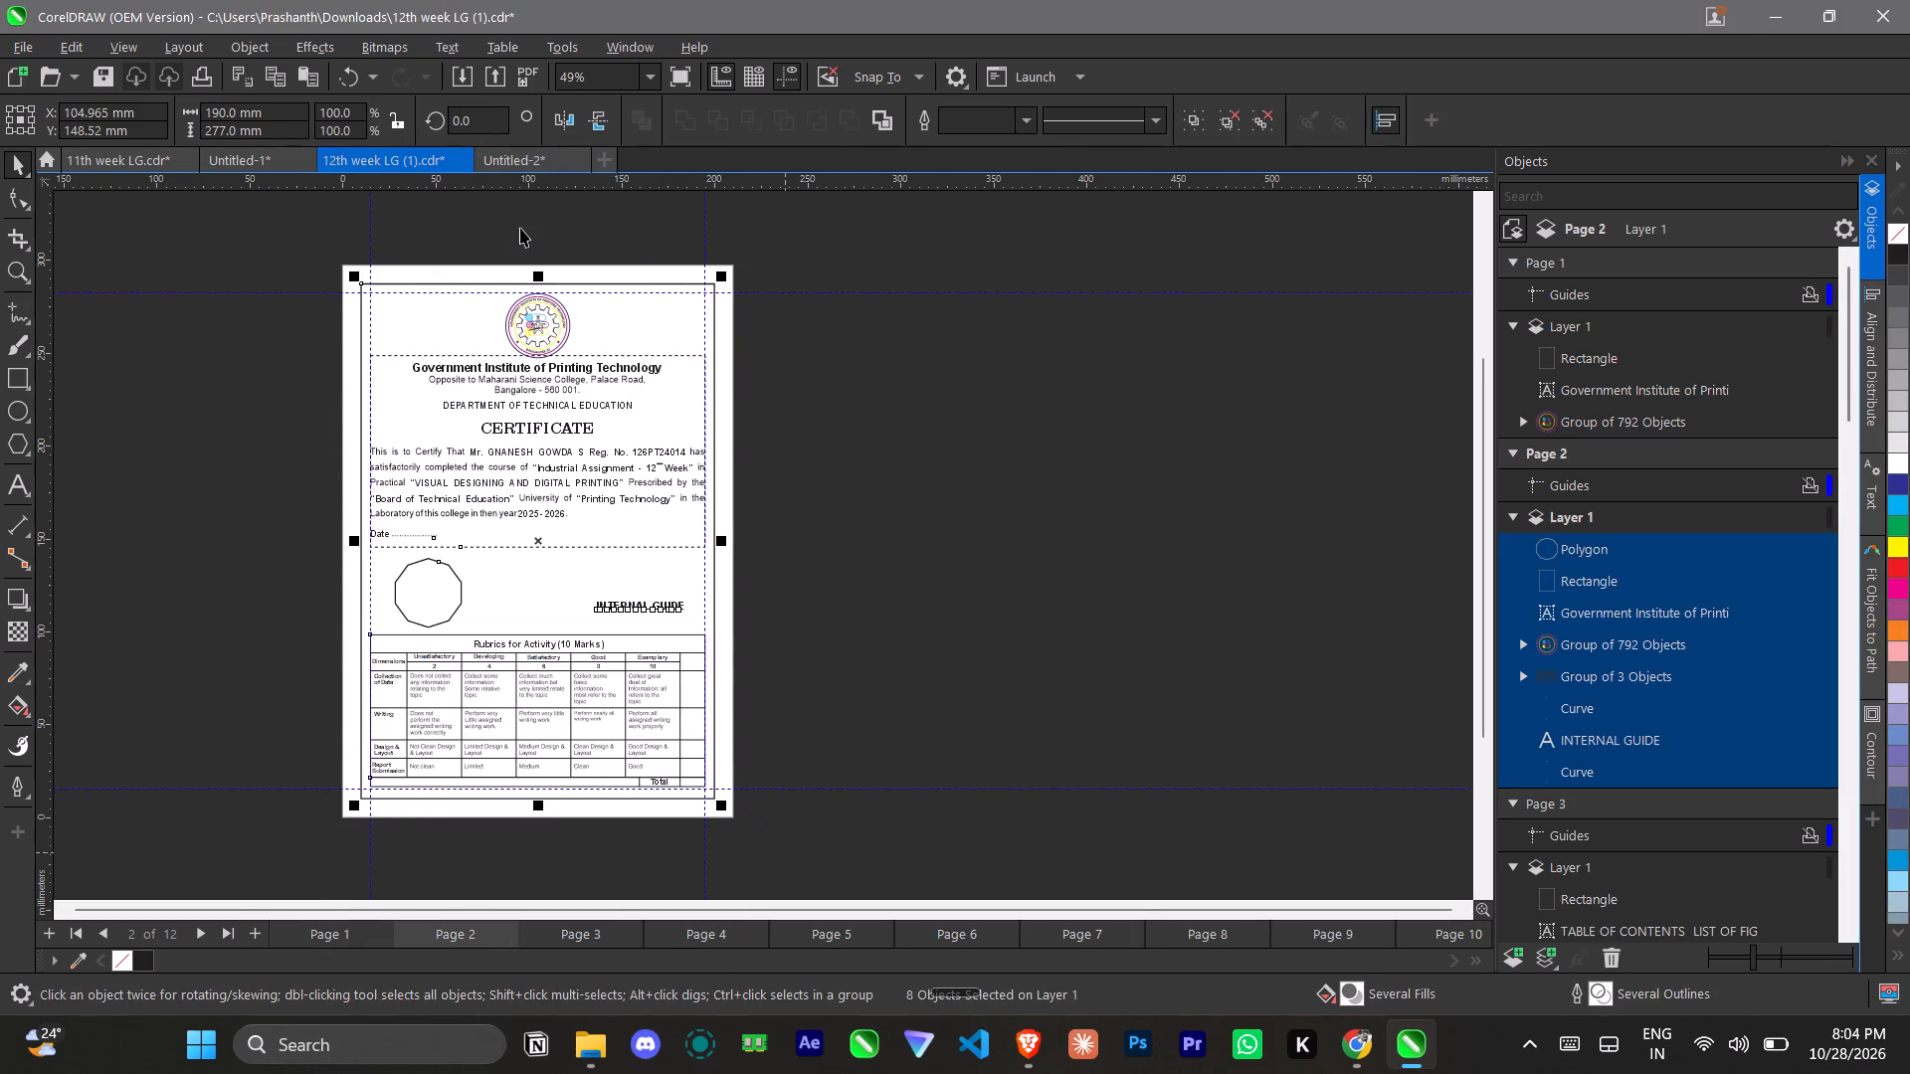
{"action": "left_click", "coordinate": [515, 161]}
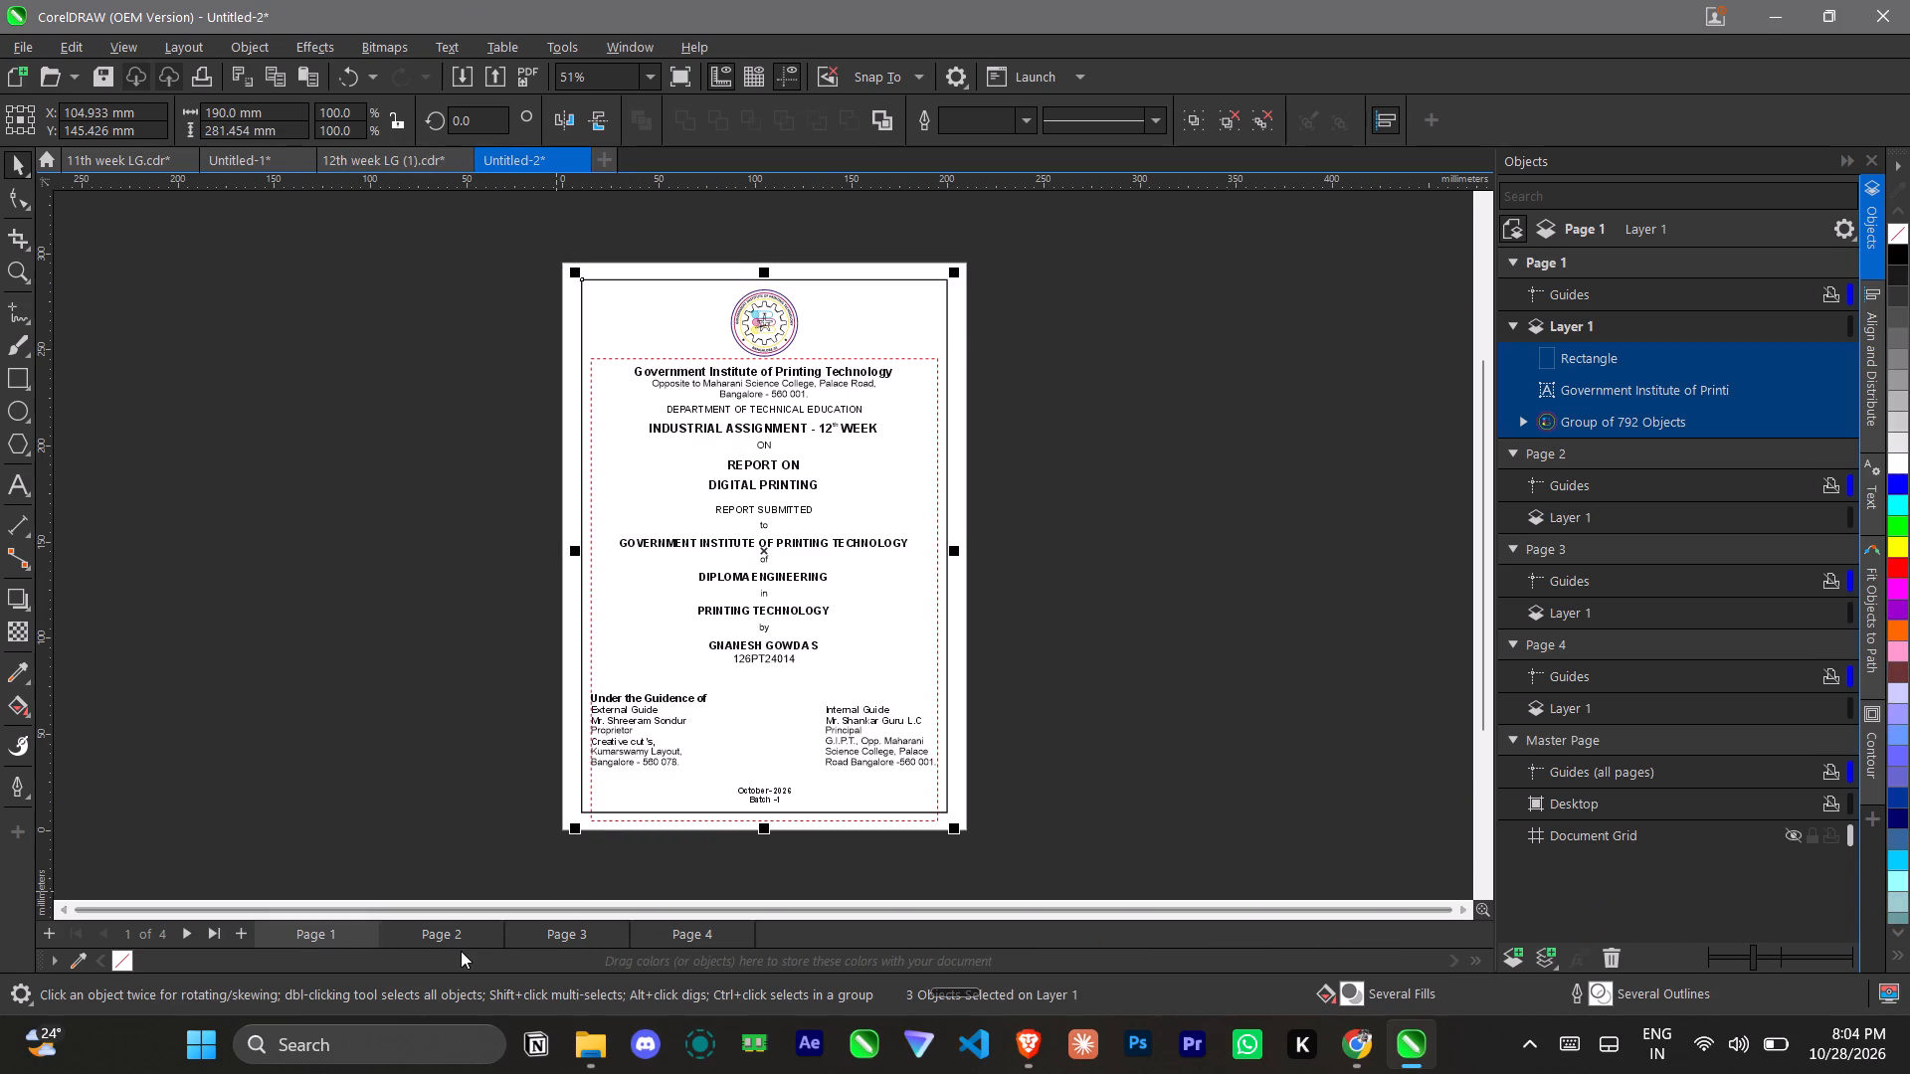
{"action": "left_click", "coordinate": [461, 951]}
{"action": "left_click", "coordinate": [456, 944]}
{"action": "key", "text": "ctrl+v"}
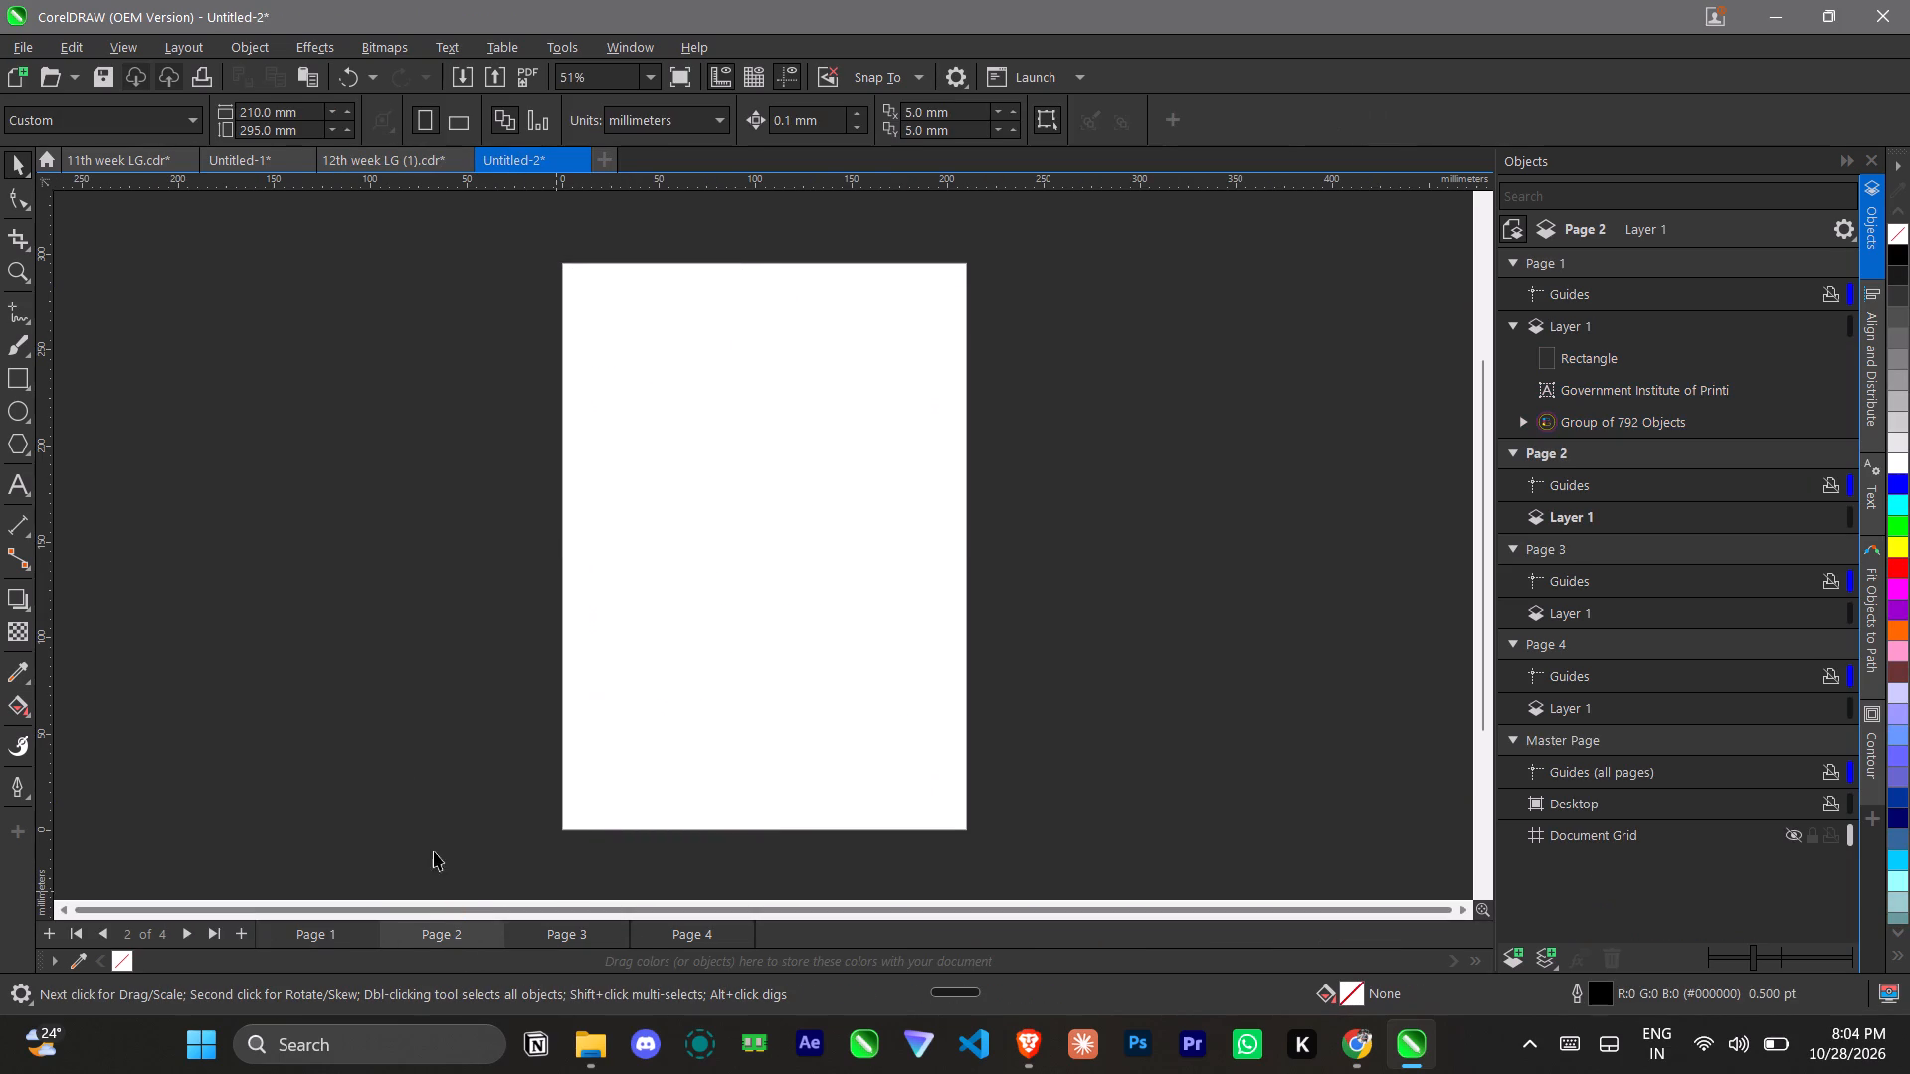
Copy the page 3 table of contents and its border from 12th week LG (1) onto page 3 of Untitled-2.
{"action": "left_click", "coordinate": [406, 156]}
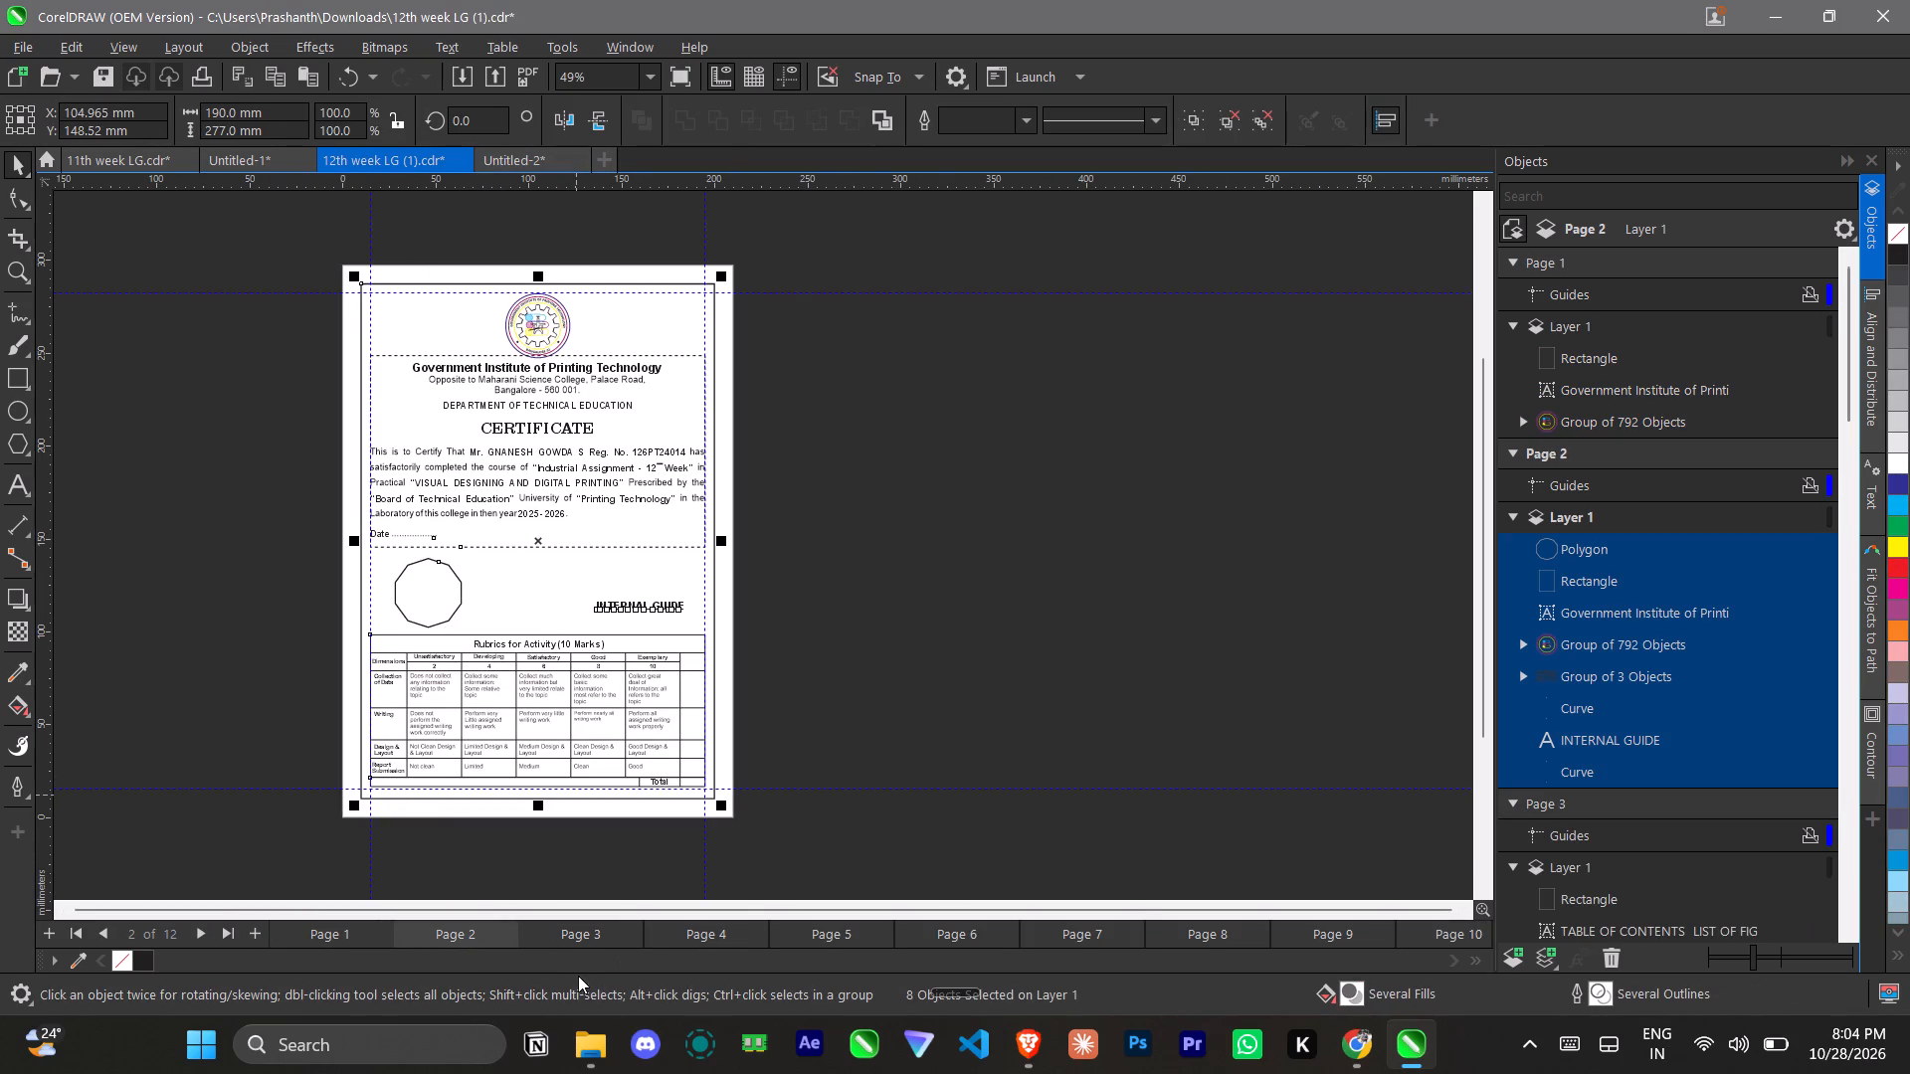
{"action": "left_click", "coordinate": [546, 942]}
{"action": "left_click_drag", "start_coordinate": [293, 225], "coordinate": [540, 328]}
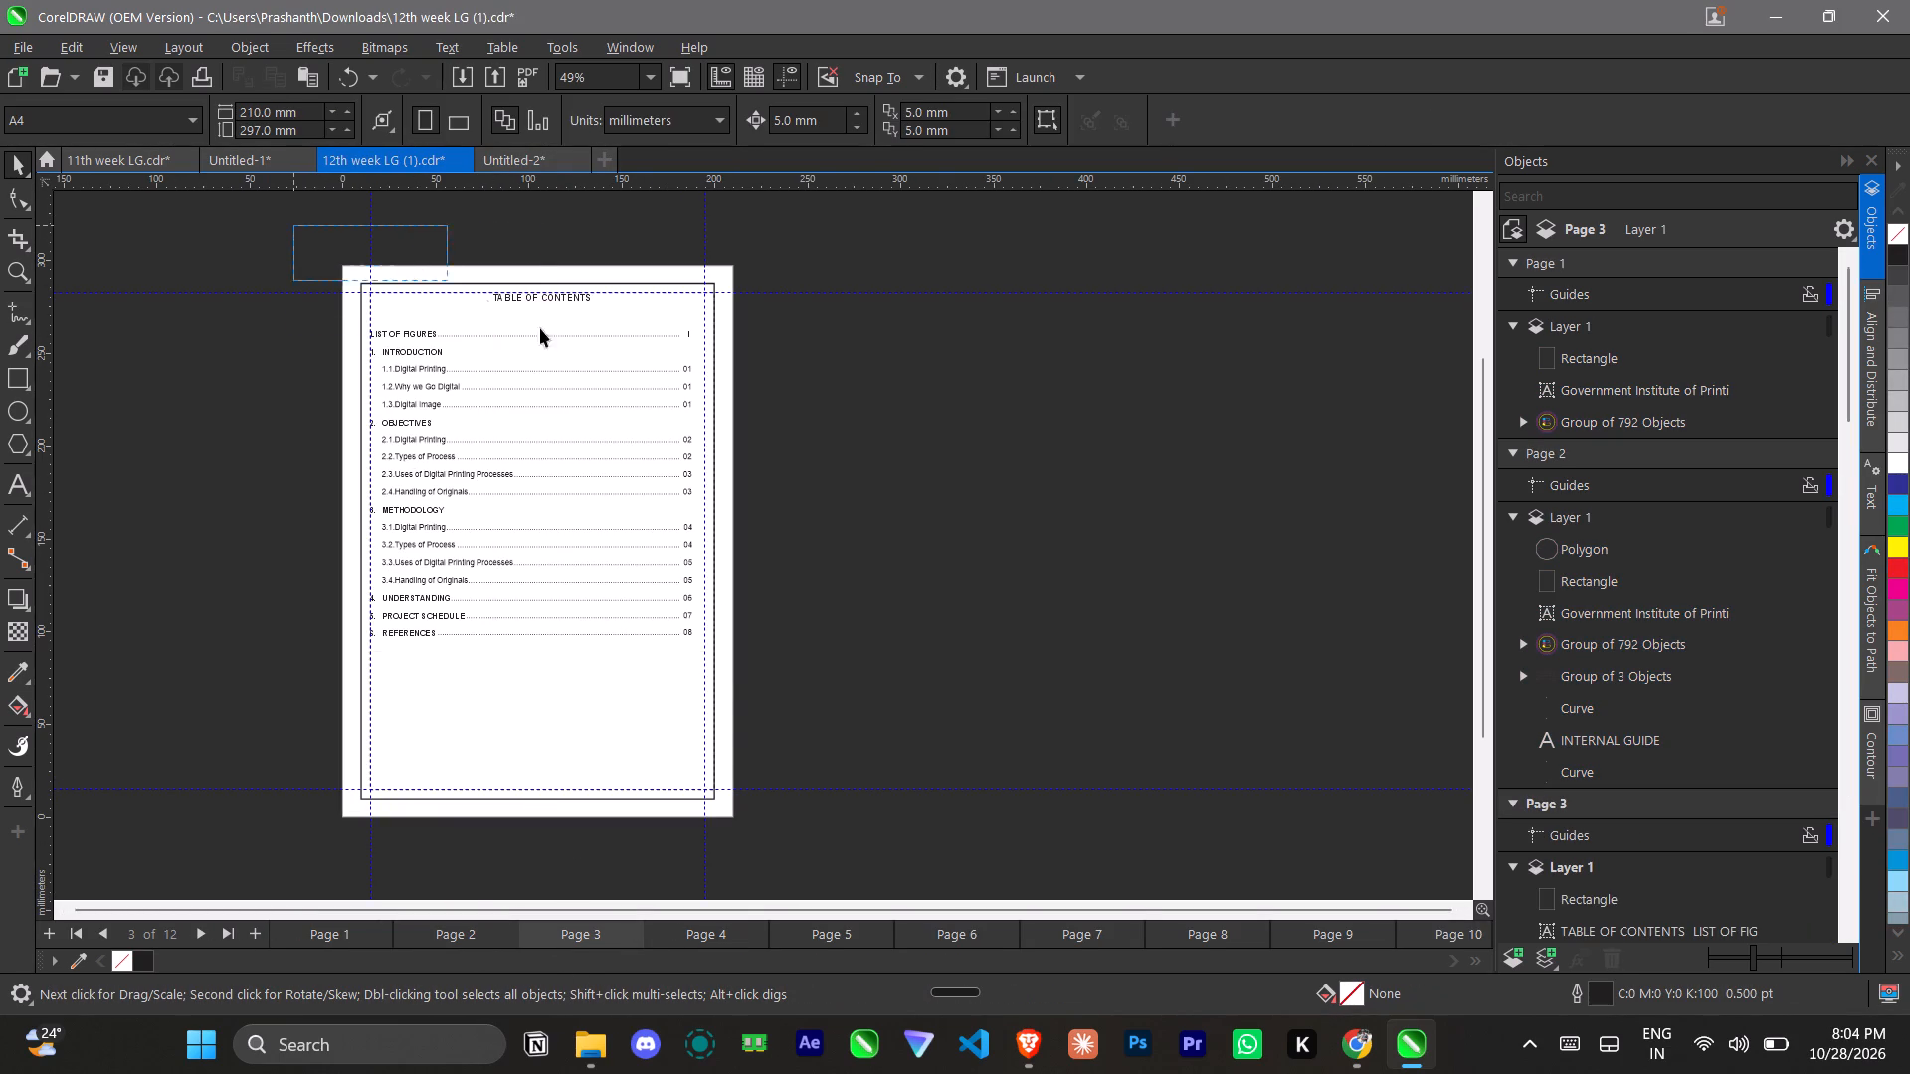
{"action": "left_click_drag", "start_coordinate": [540, 328], "coordinate": [770, 841]}
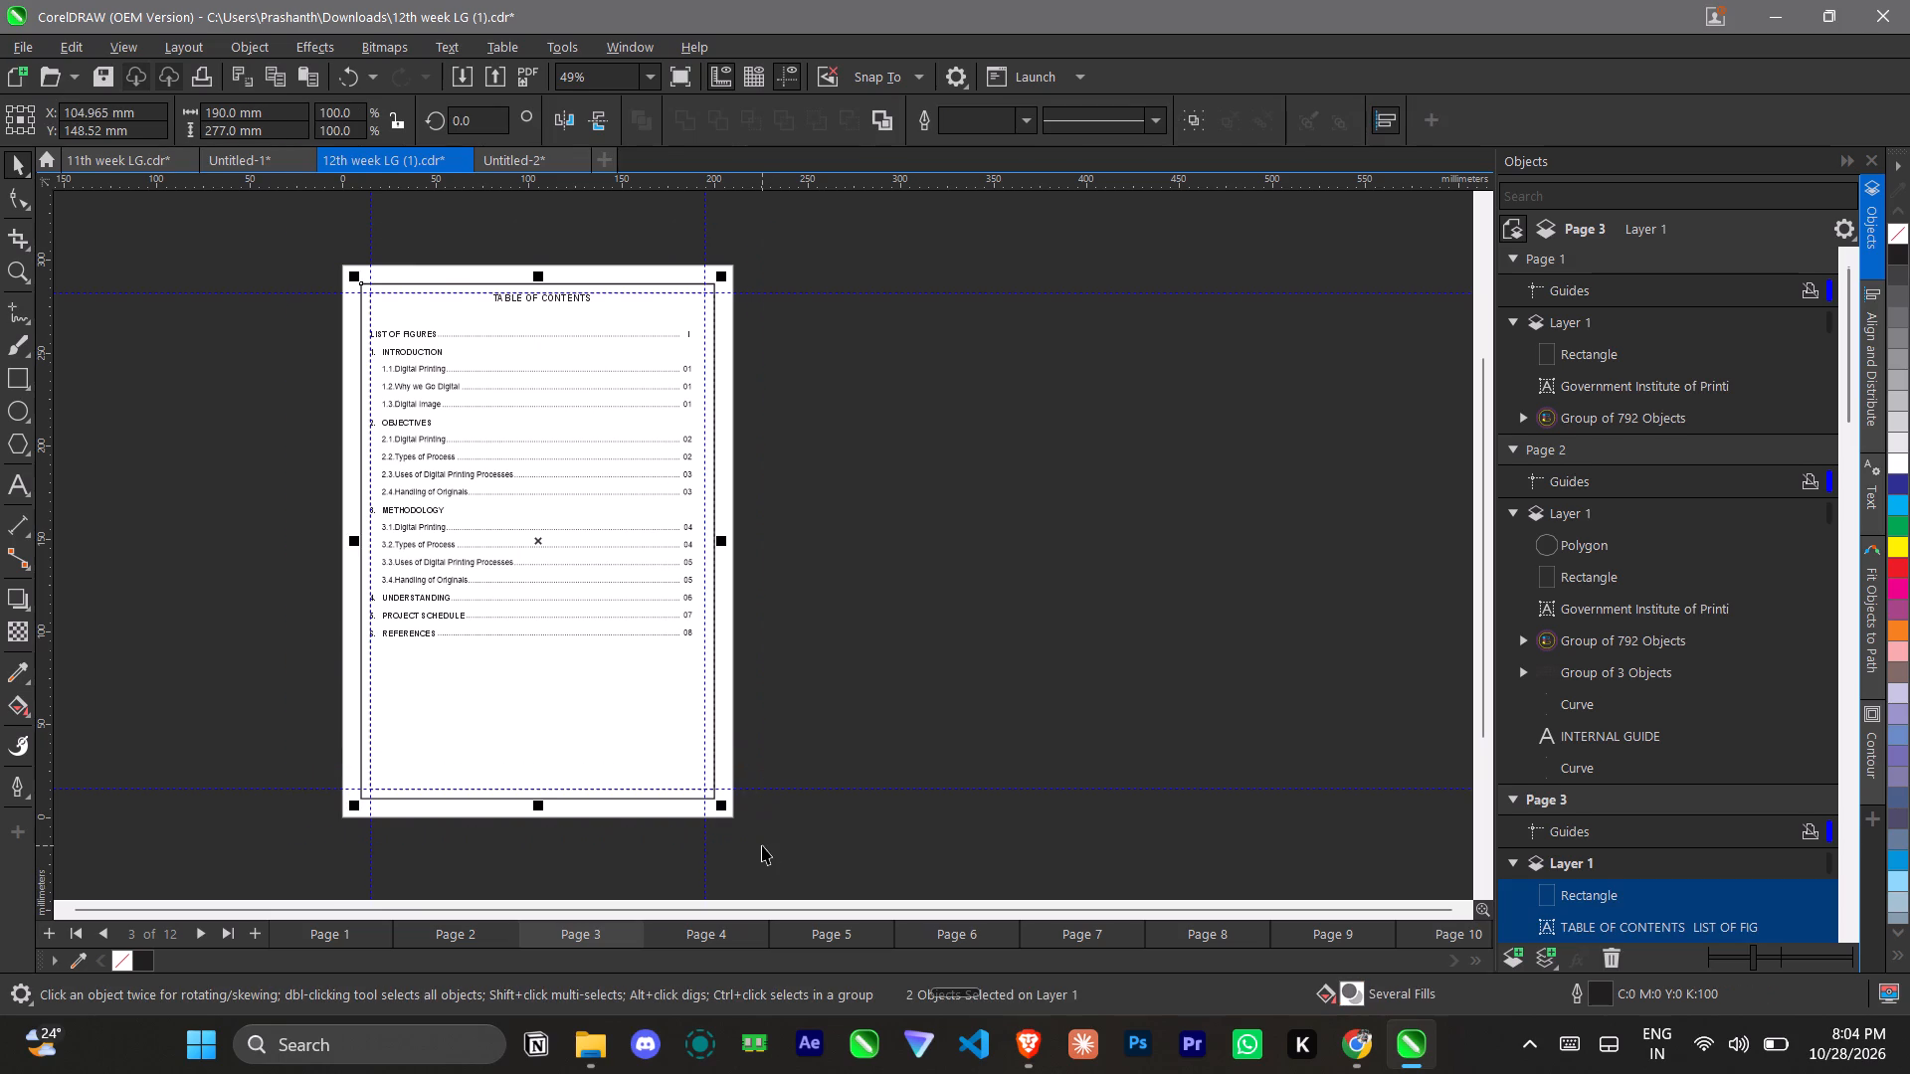
{"action": "key", "text": "ctrl+c"}
{"action": "left_click", "coordinate": [505, 158]}
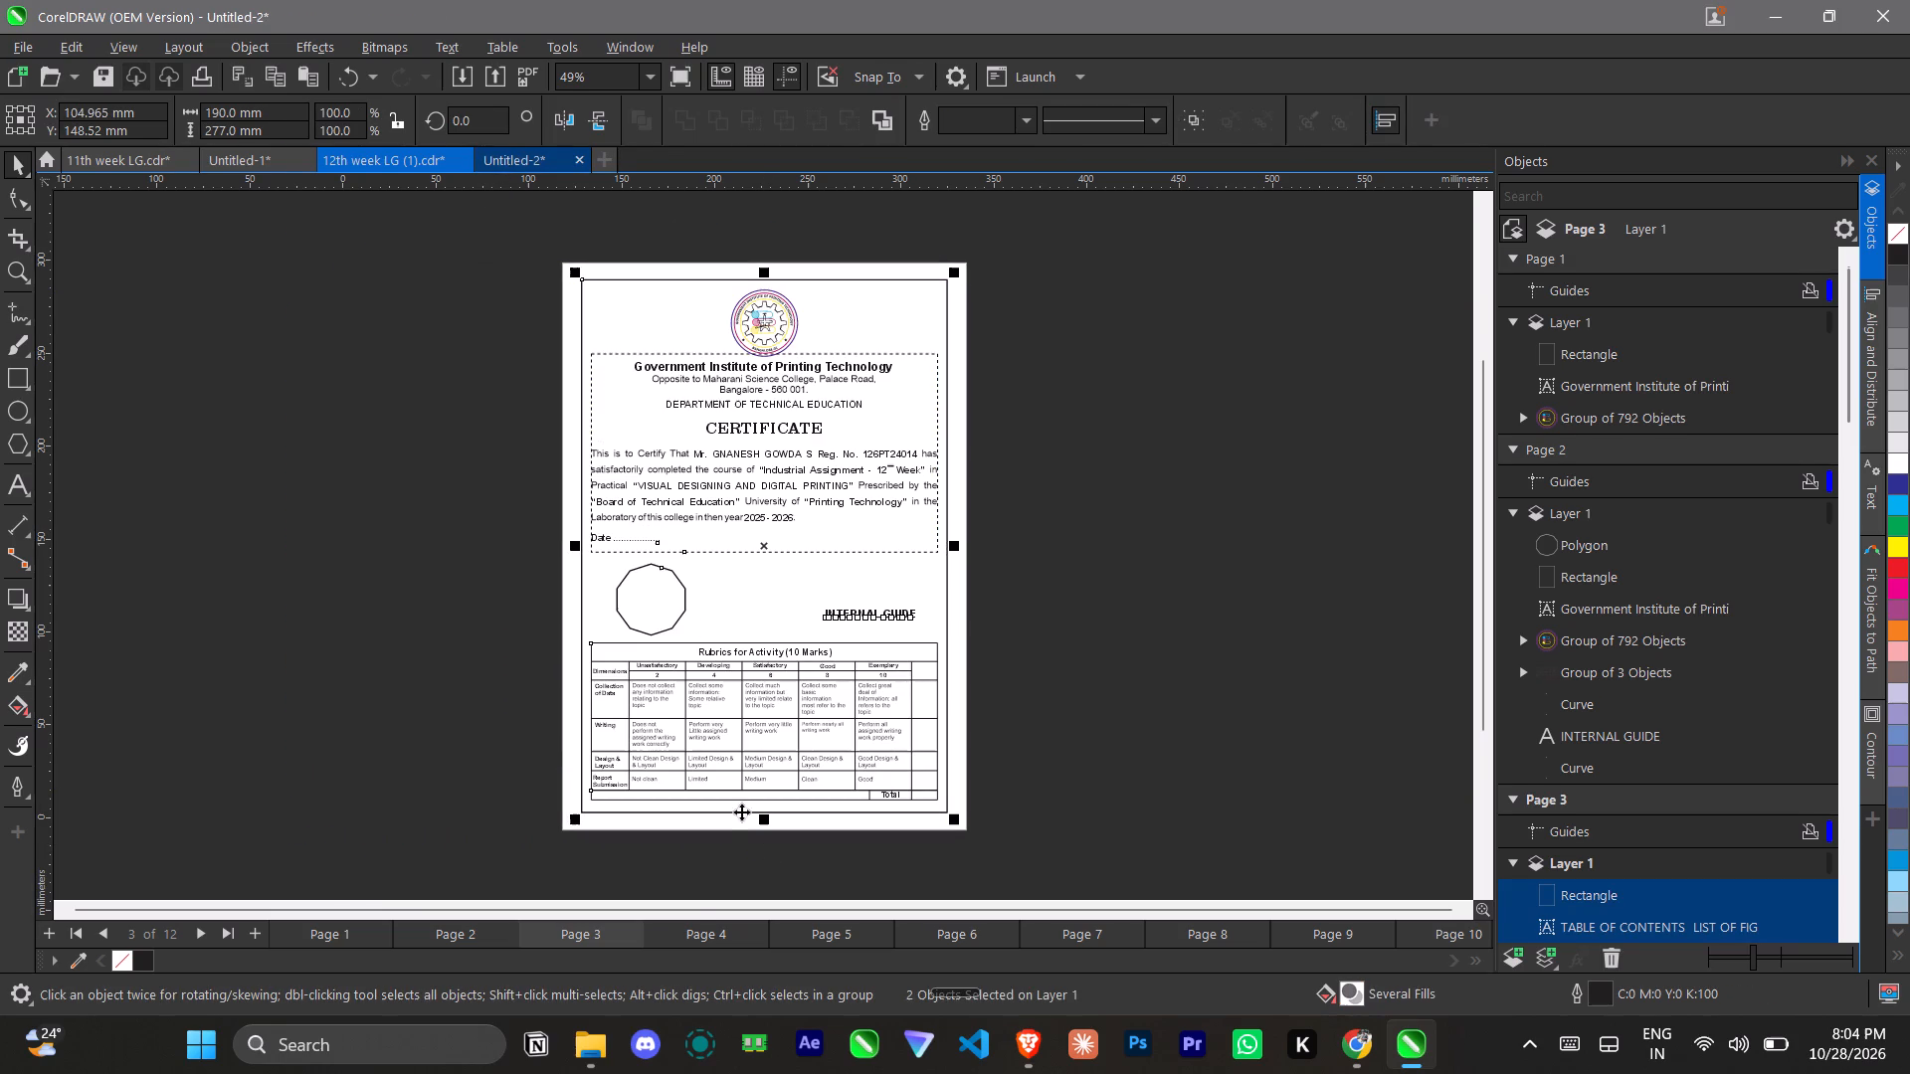
{"action": "left_click", "coordinate": [583, 932]}
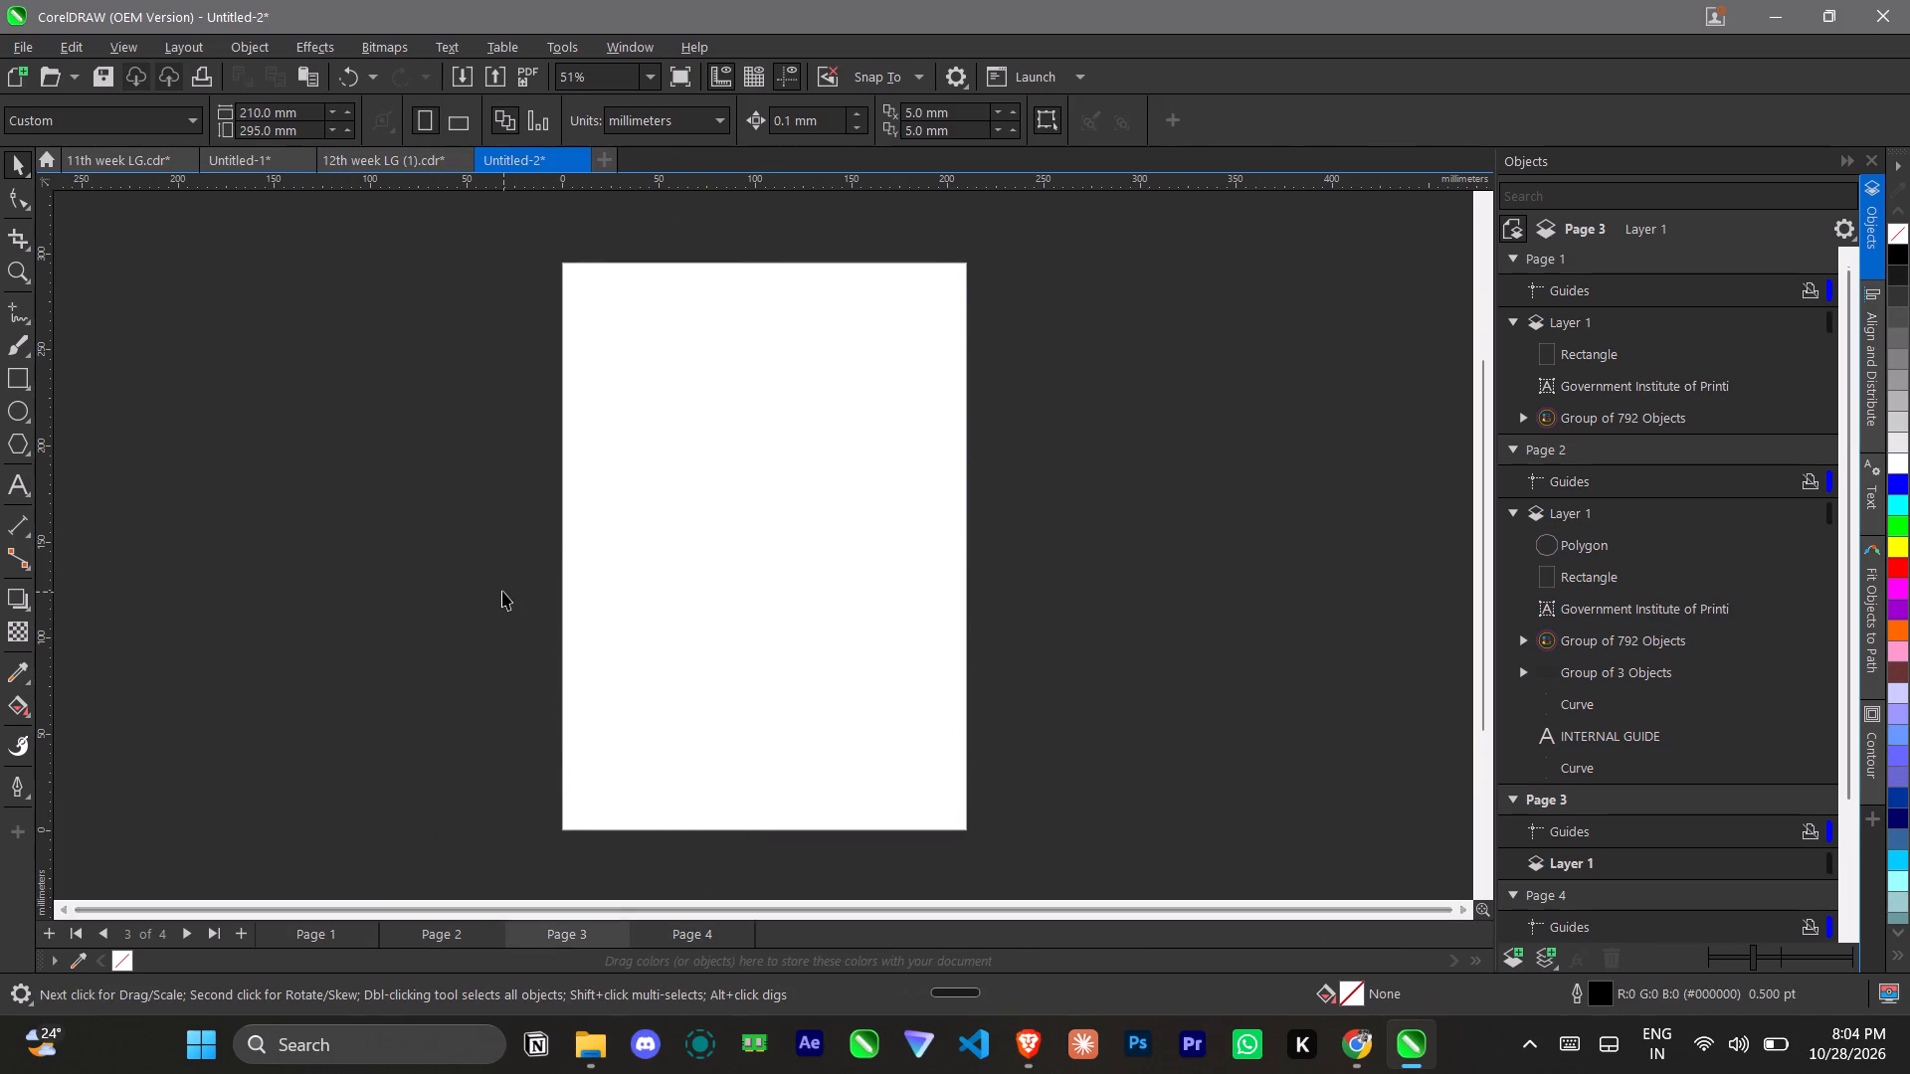
{"action": "key", "text": "ctrl+v"}
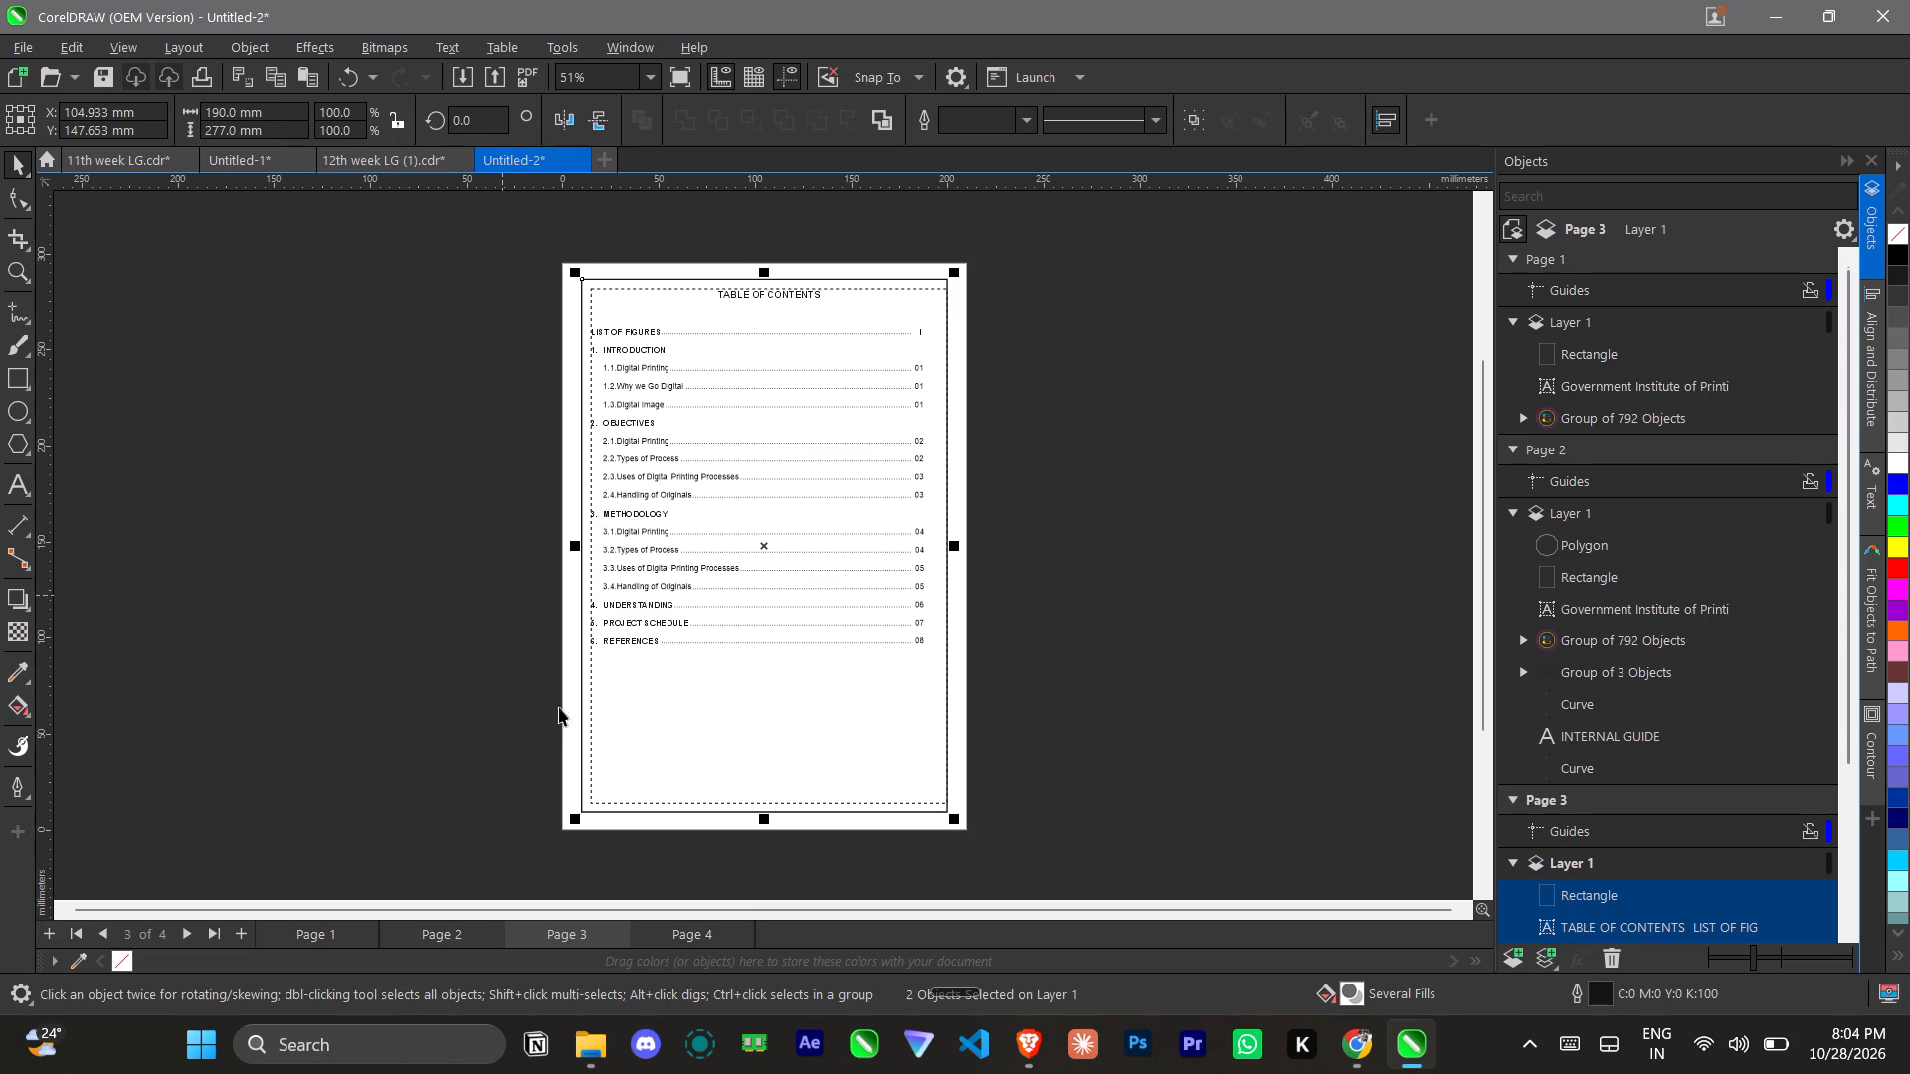
Copy the page 4 list of figures with its border and page number from 12th week LG (1) onto page 4 of Untitled-2.
{"action": "left_click", "coordinate": [713, 940]}
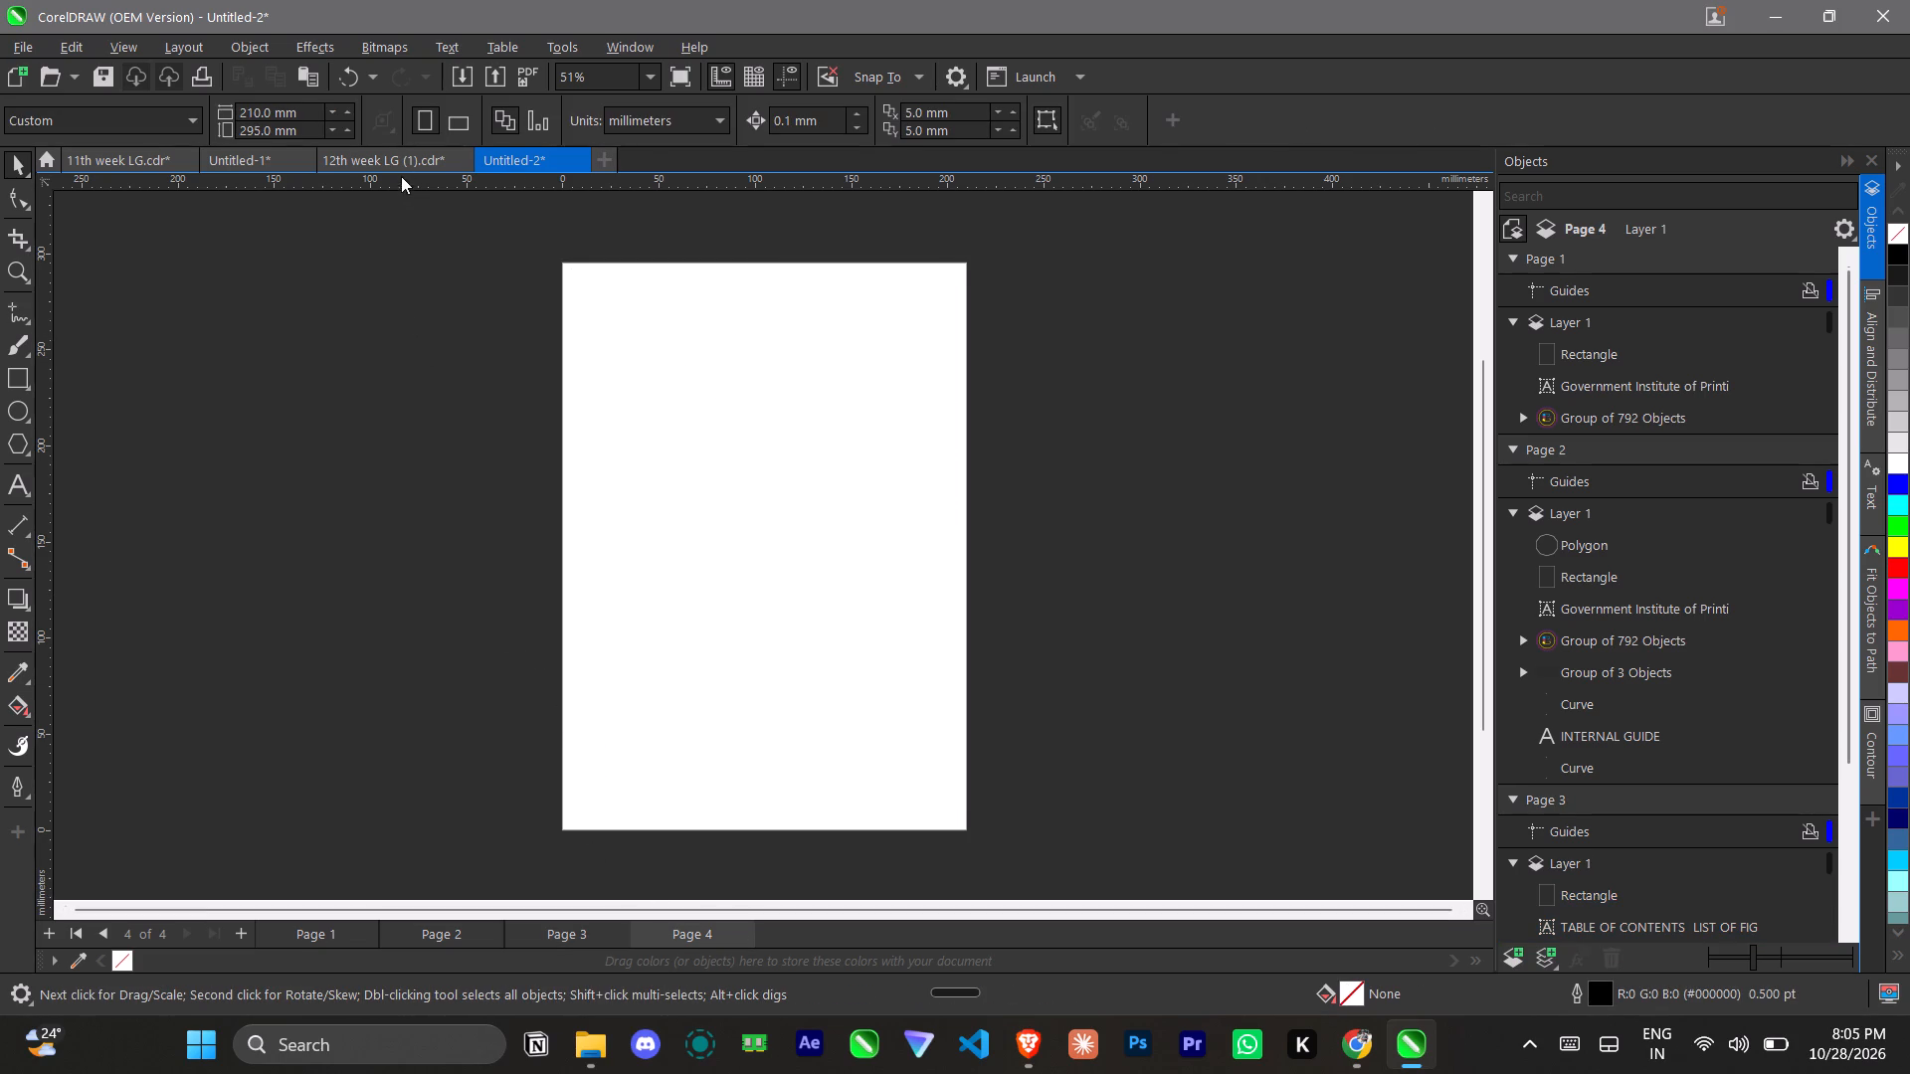
{"action": "left_click", "coordinate": [389, 135]}
{"action": "left_click", "coordinate": [381, 154]}
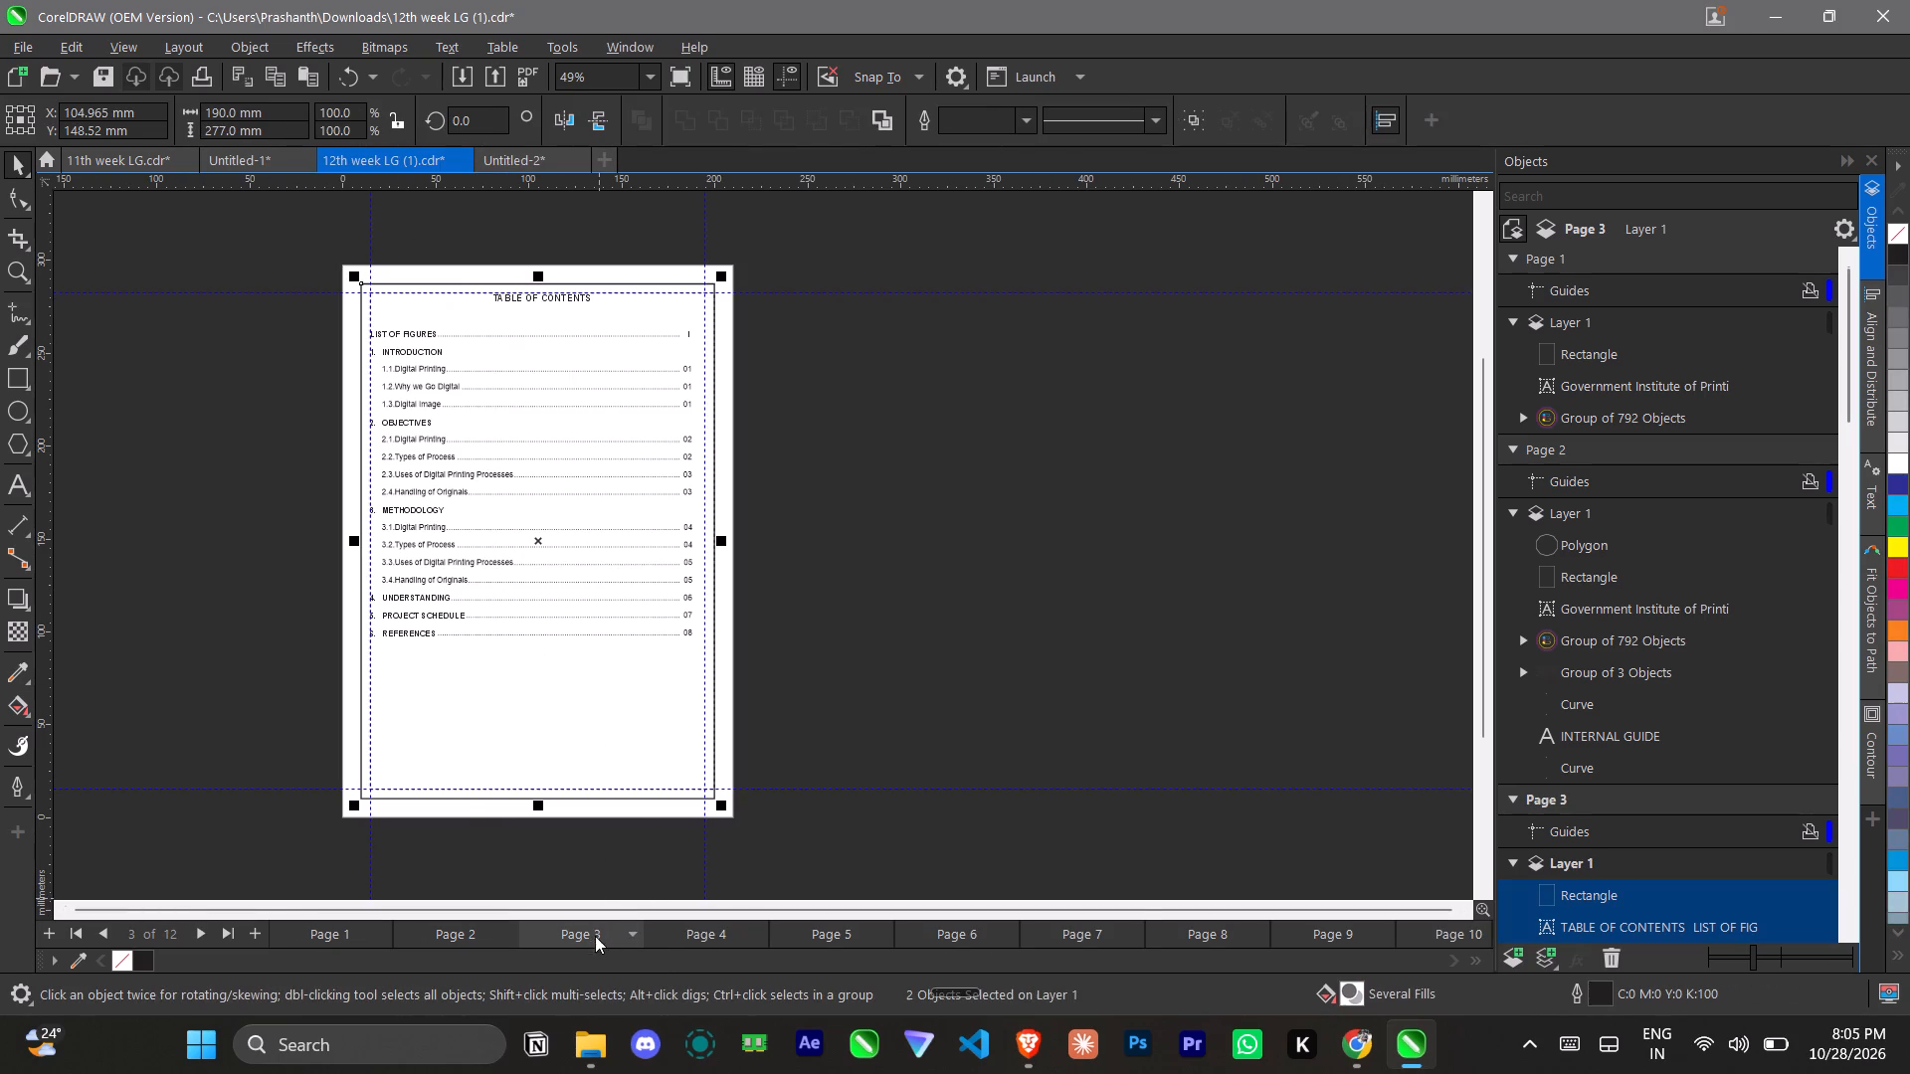
{"action": "left_click", "coordinate": [686, 936]}
{"action": "left_click_drag", "start_coordinate": [311, 210], "coordinate": [725, 752]}
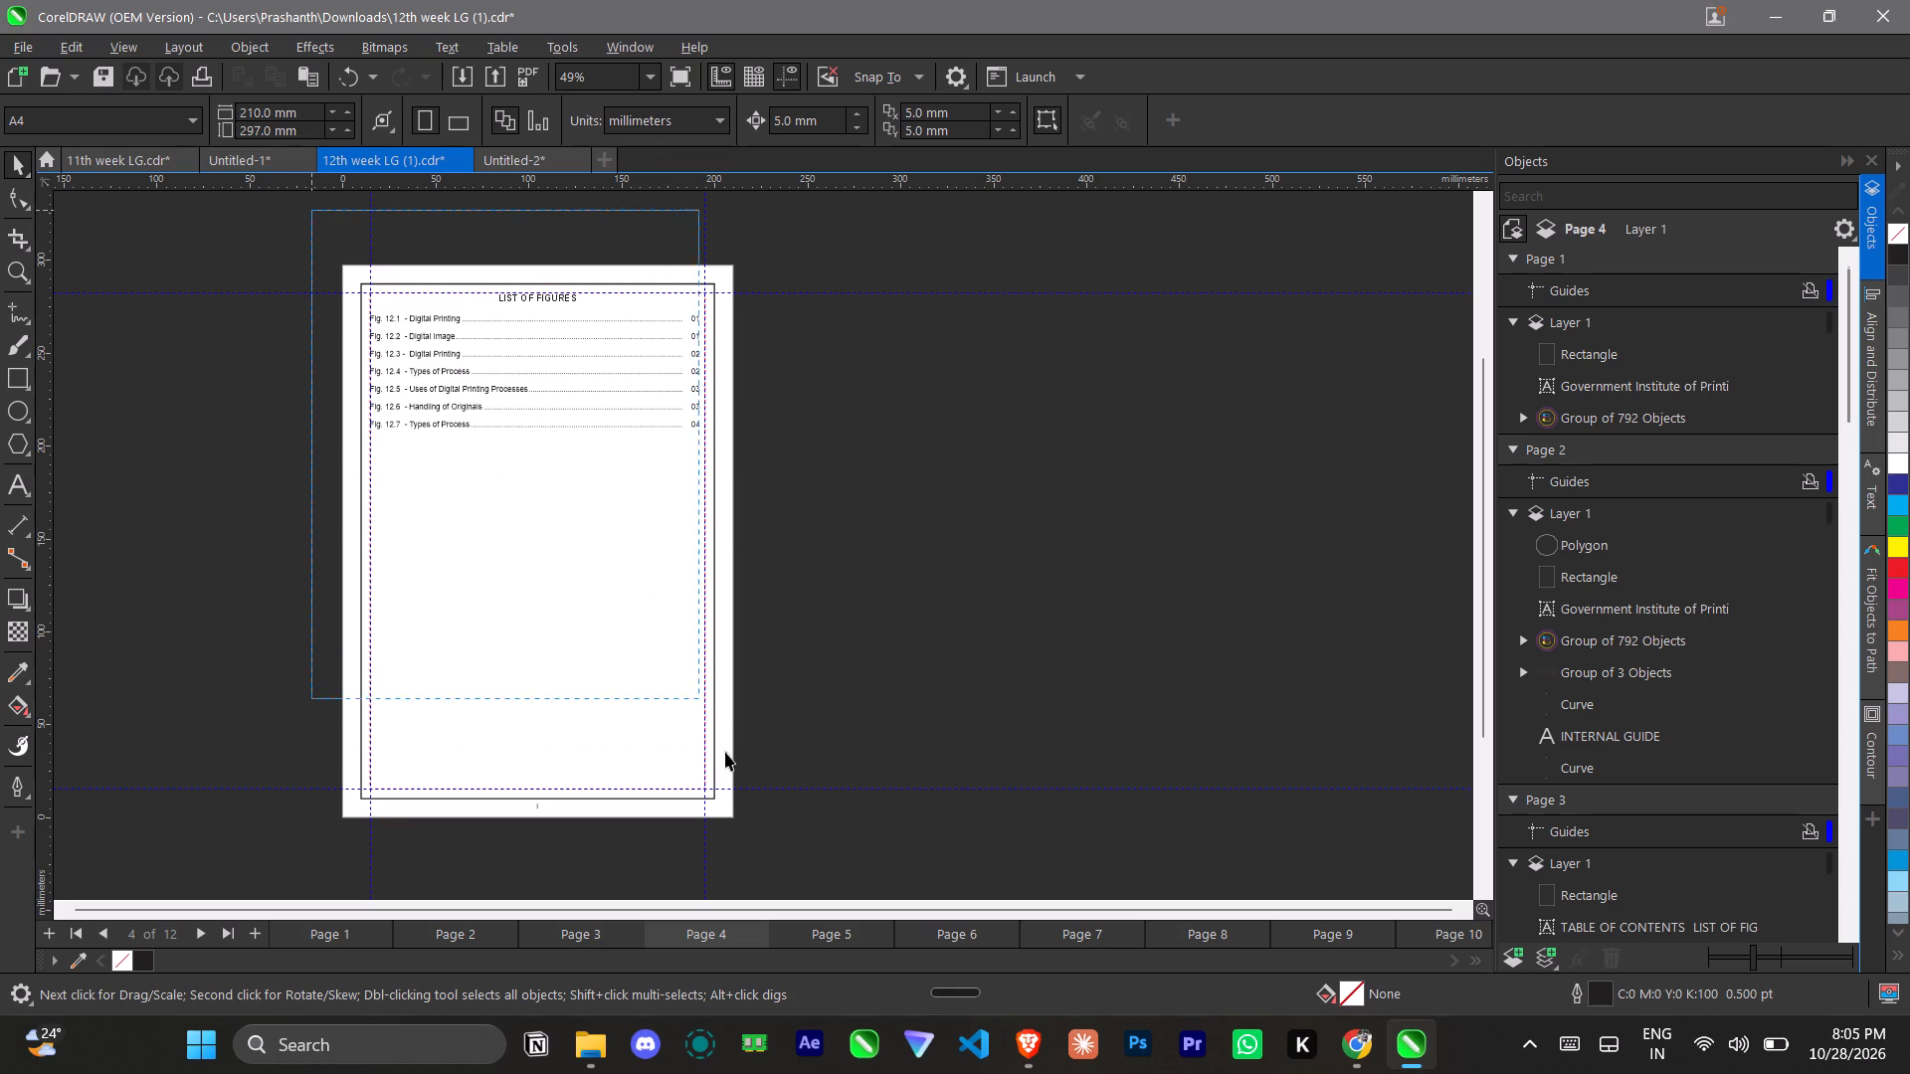
{"action": "left_click_drag", "start_coordinate": [725, 752], "coordinate": [769, 846]}
{"action": "key", "text": "ctrl+c"}
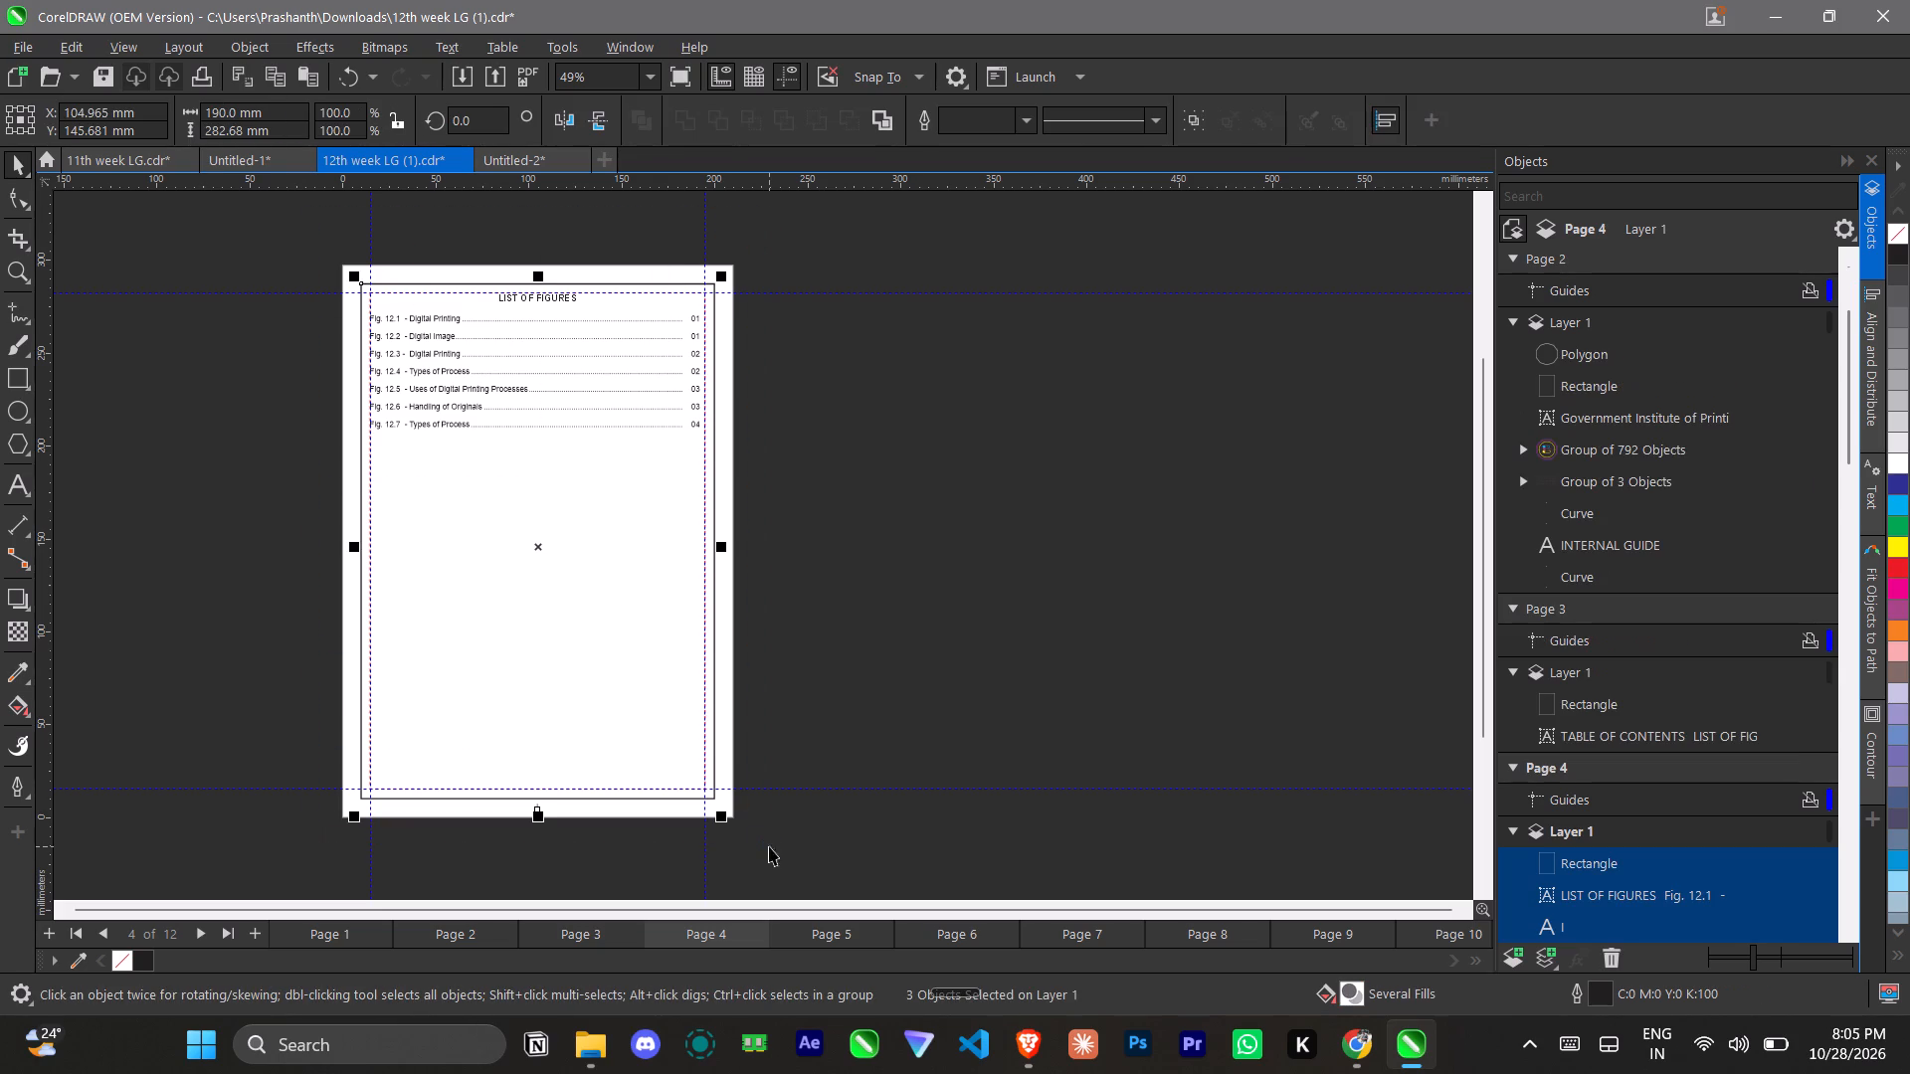
{"action": "left_click", "coordinate": [536, 160]}
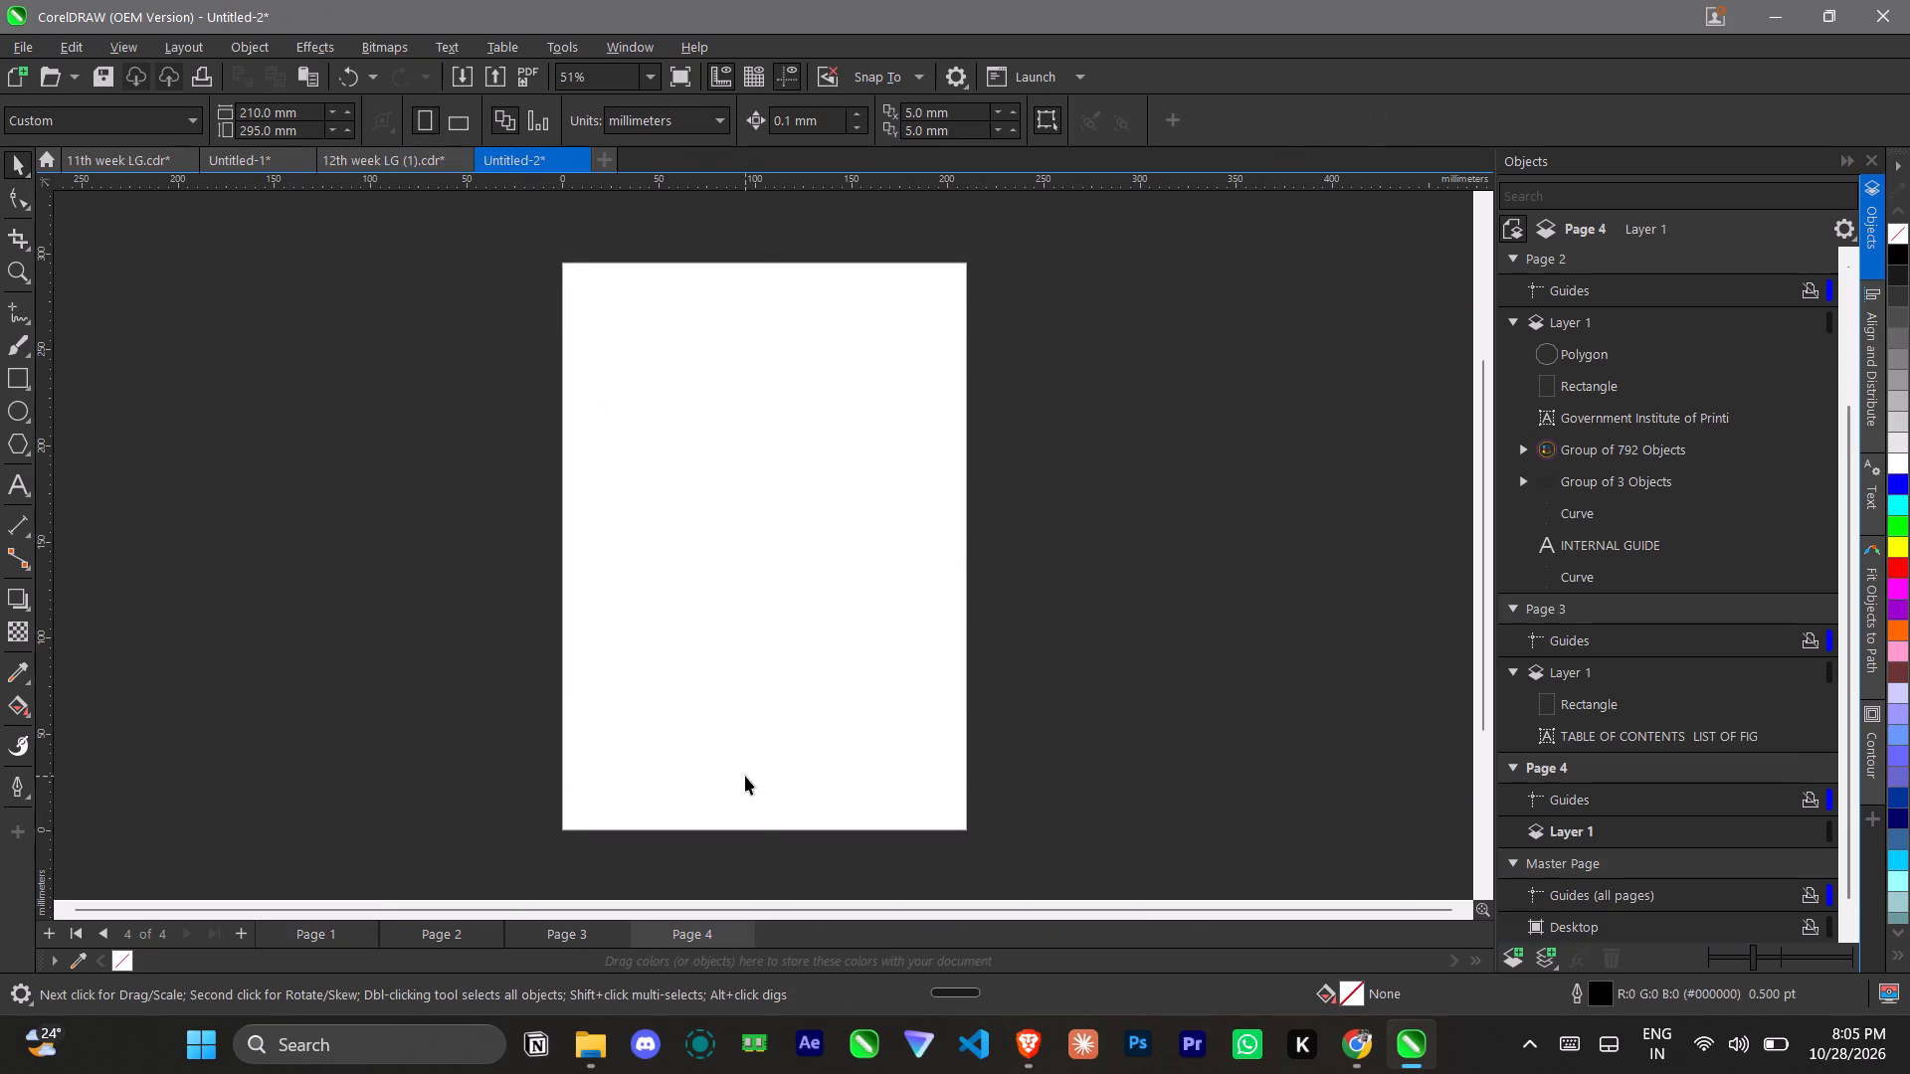
{"action": "key", "text": "ctrl+v"}
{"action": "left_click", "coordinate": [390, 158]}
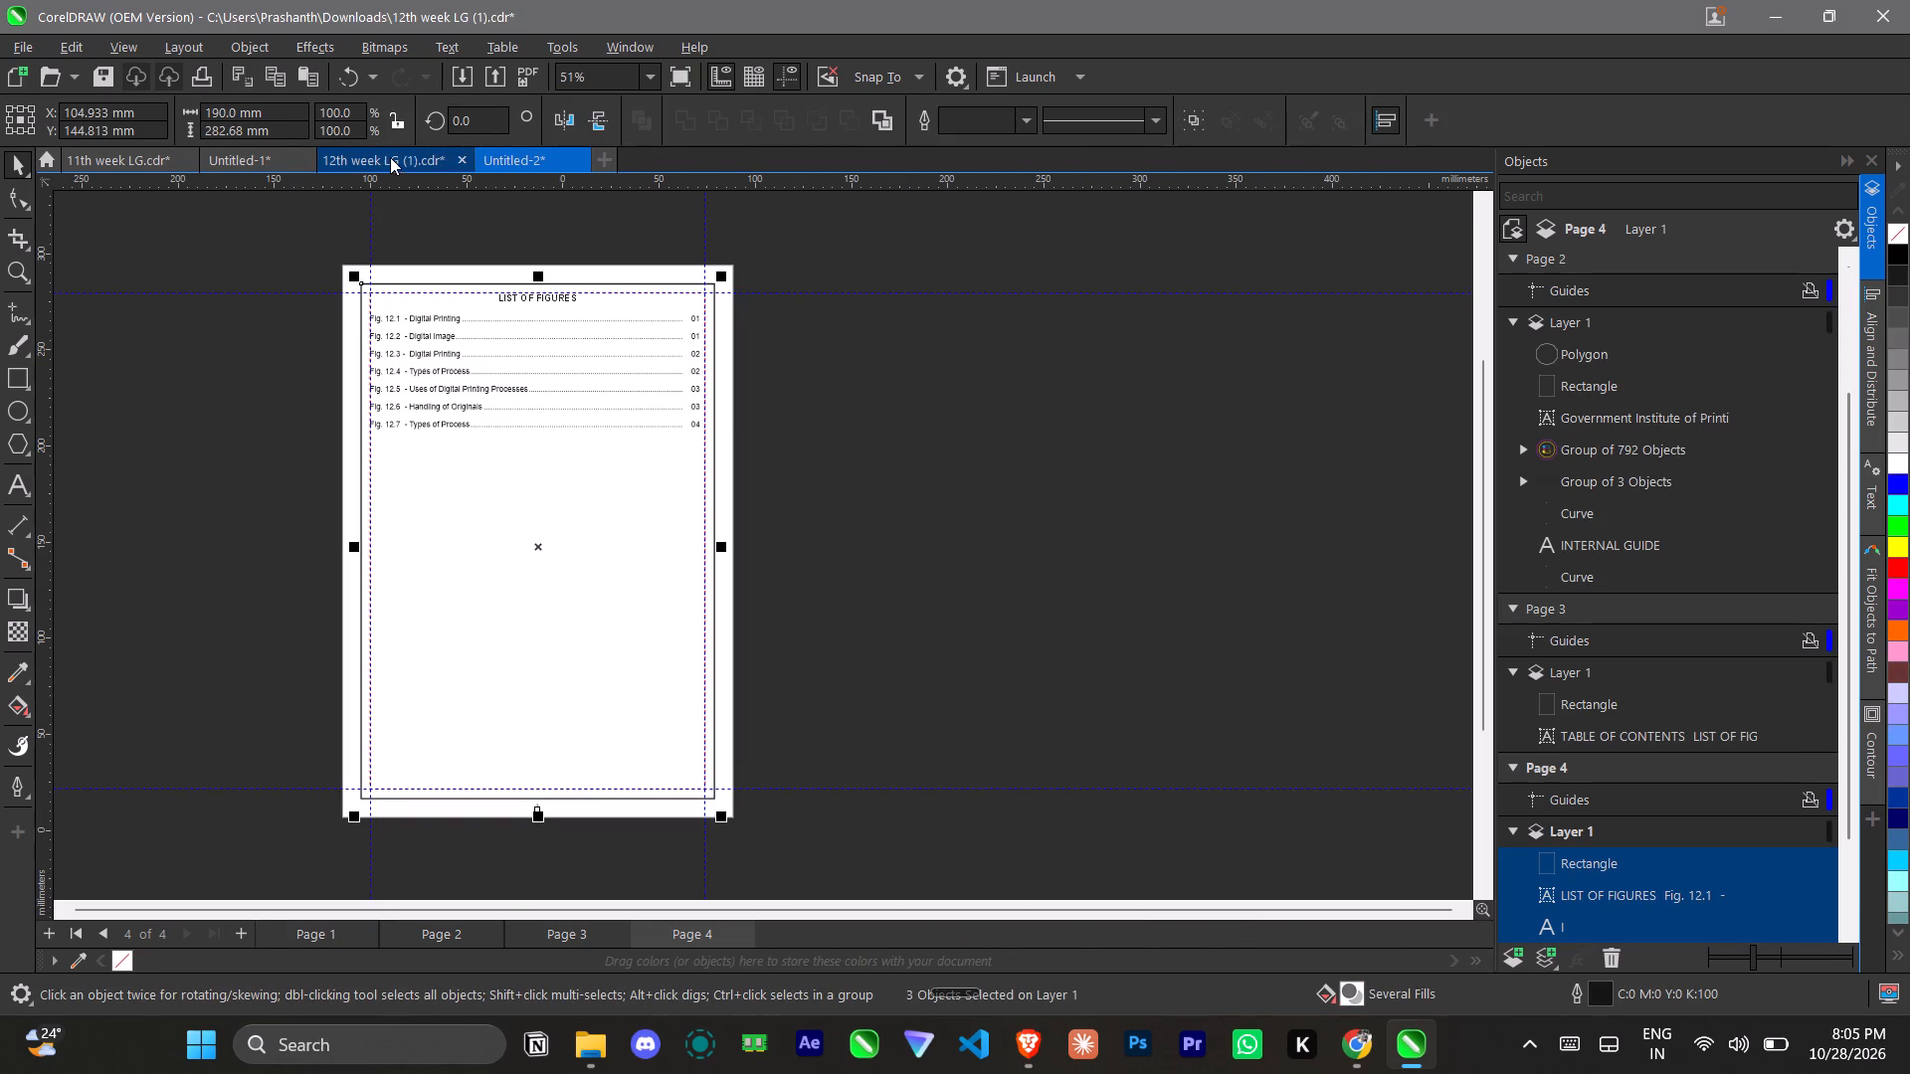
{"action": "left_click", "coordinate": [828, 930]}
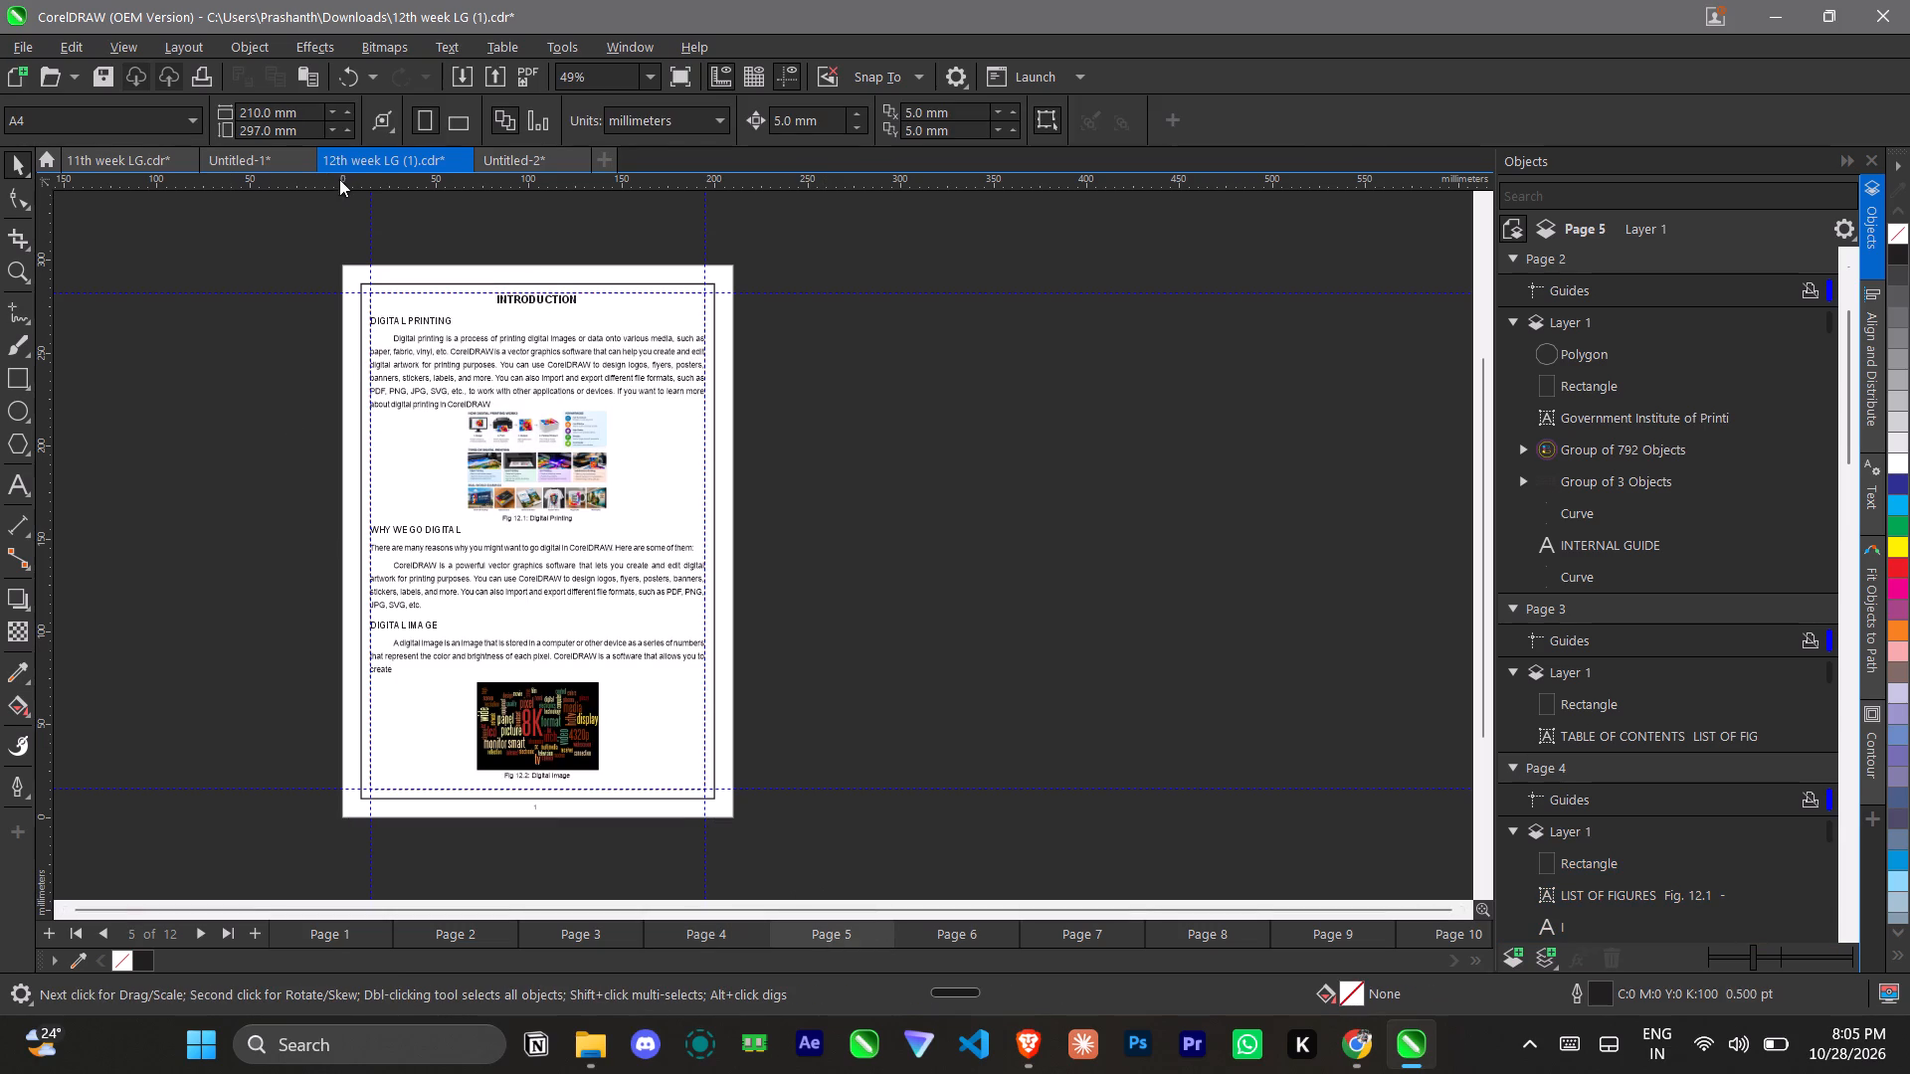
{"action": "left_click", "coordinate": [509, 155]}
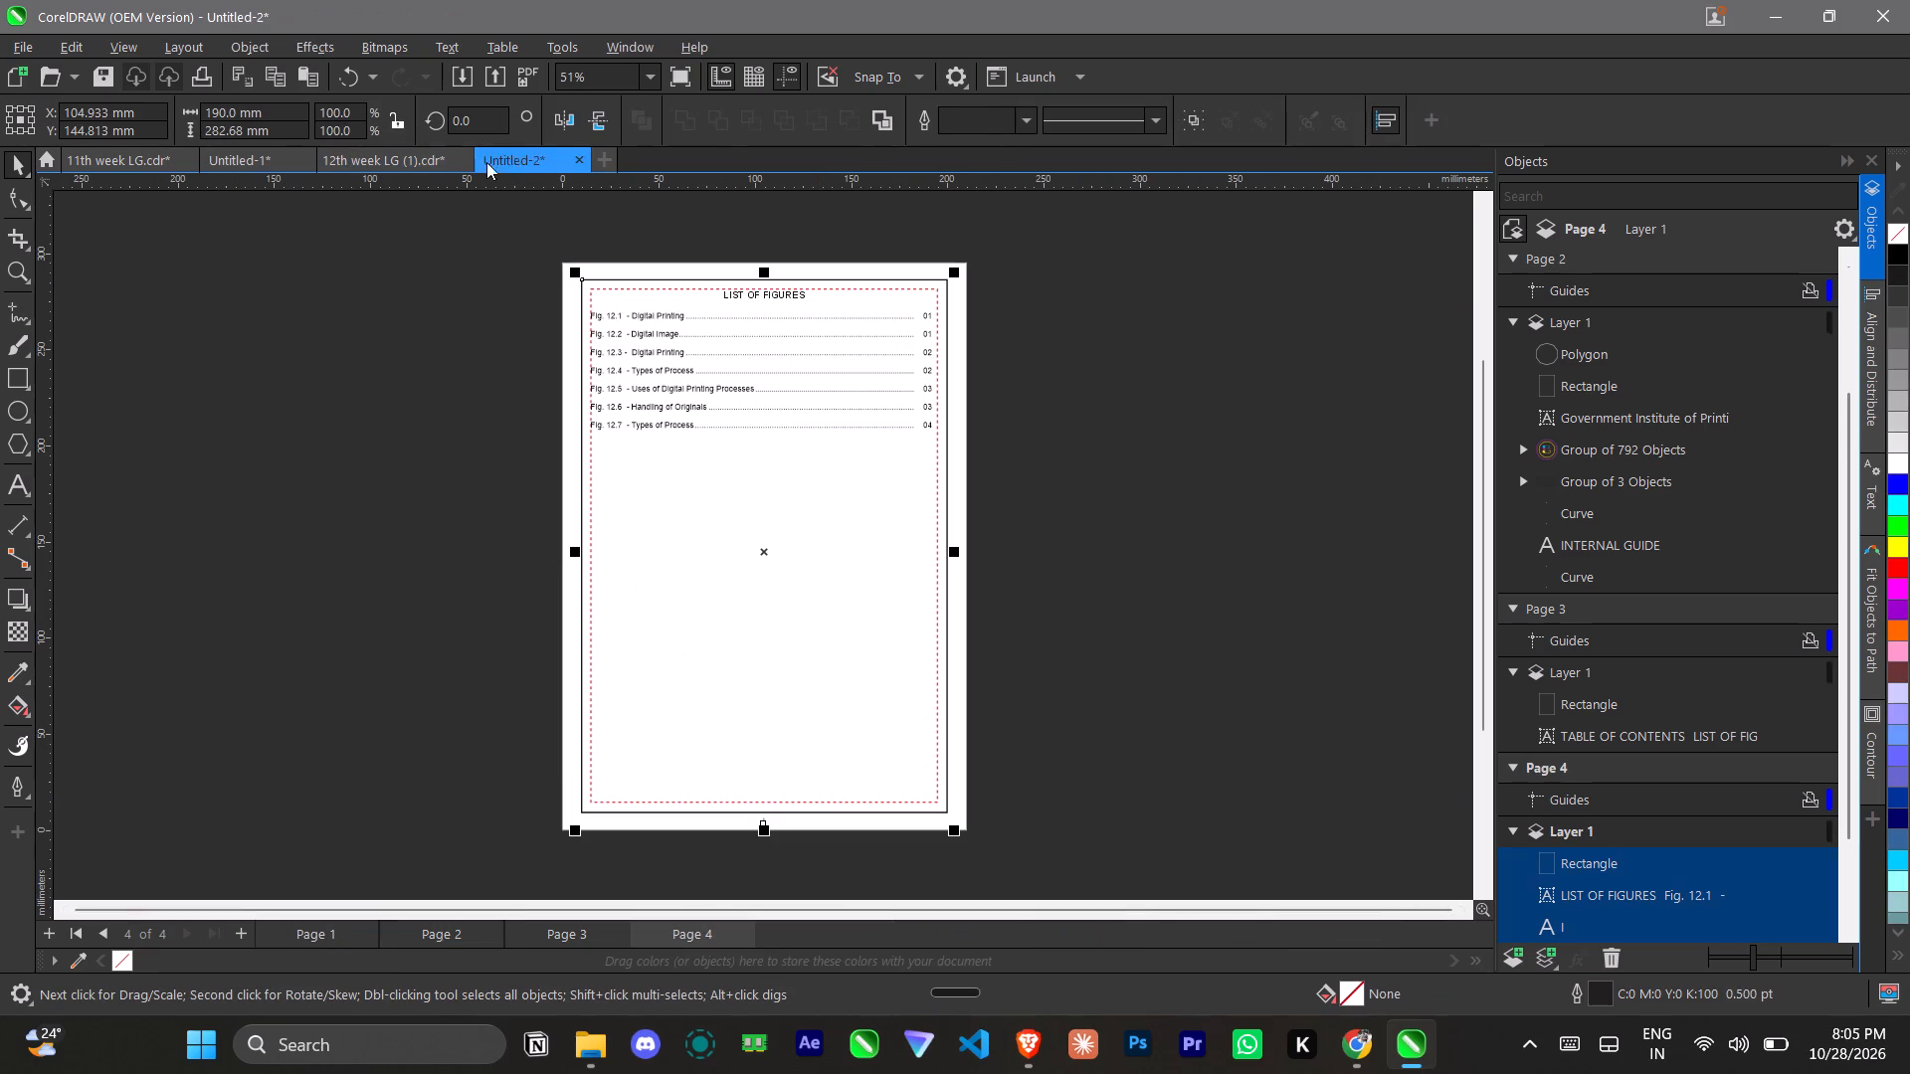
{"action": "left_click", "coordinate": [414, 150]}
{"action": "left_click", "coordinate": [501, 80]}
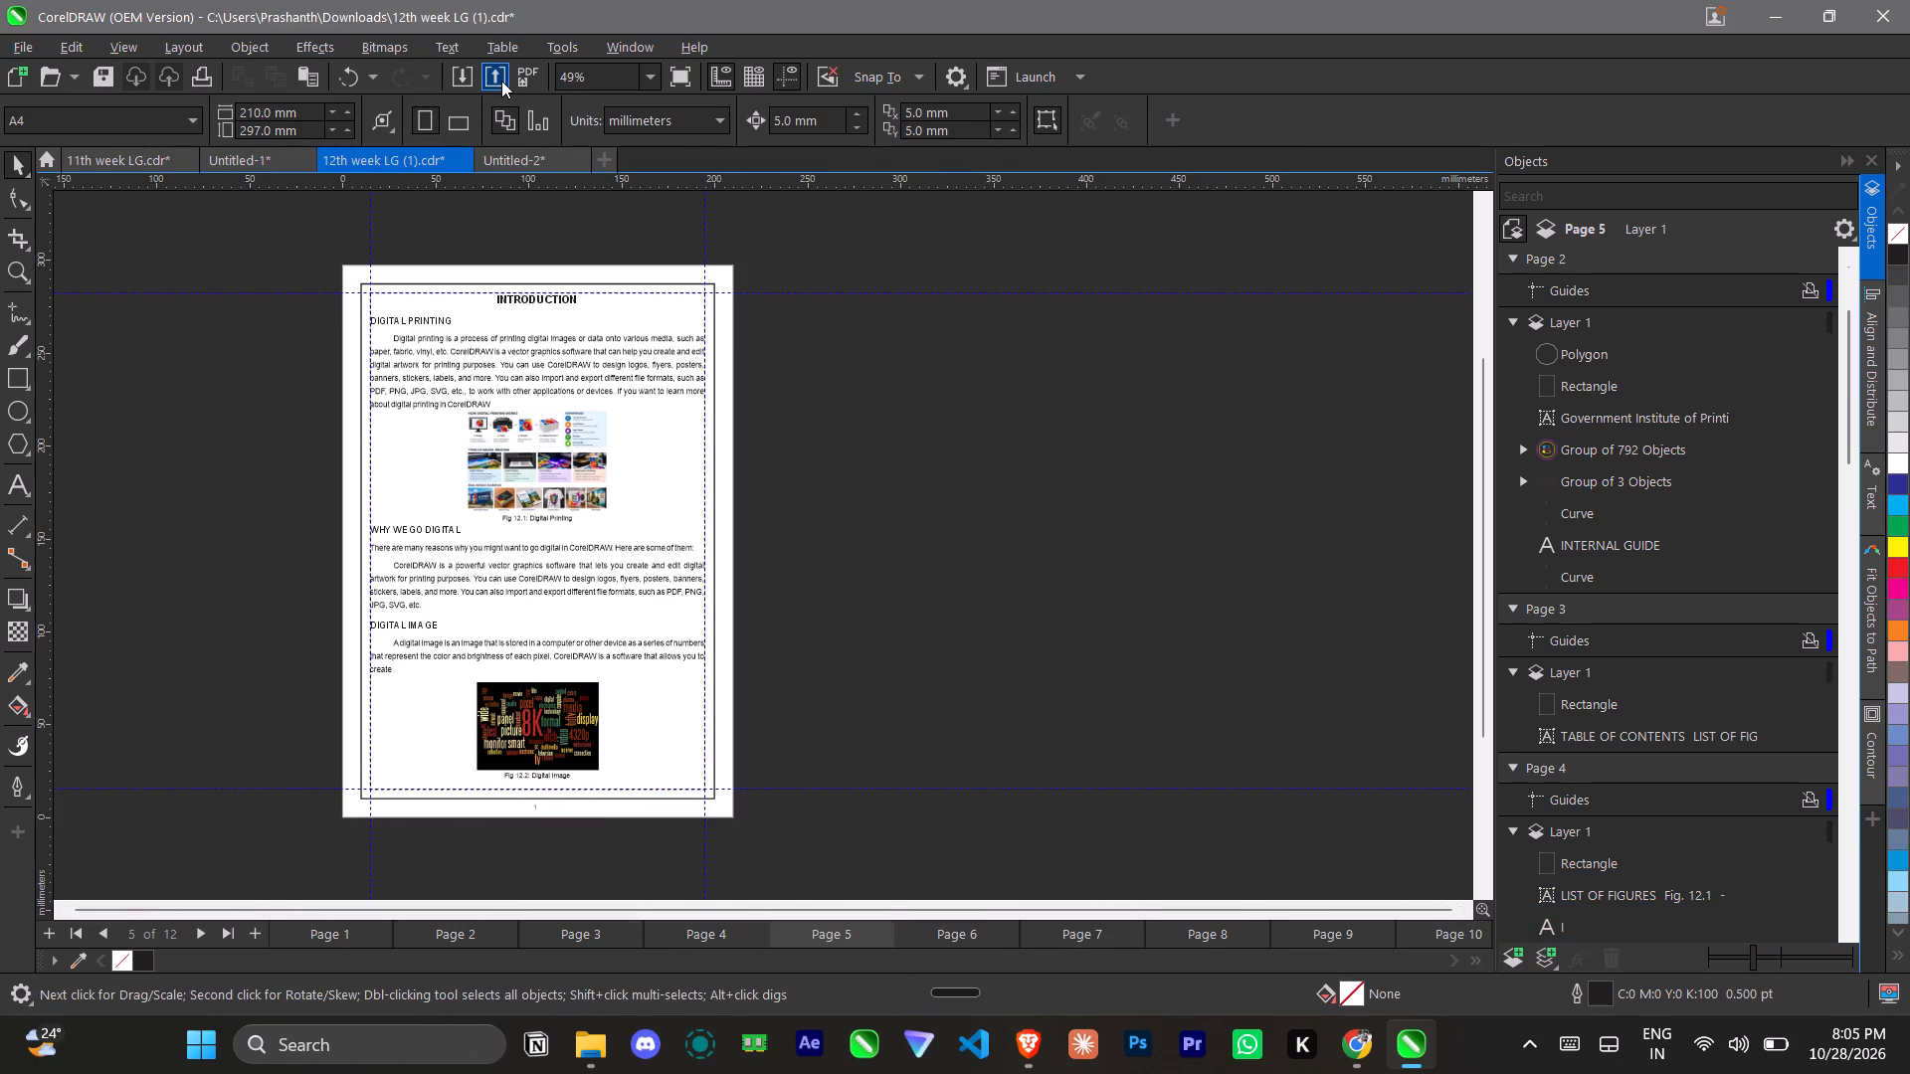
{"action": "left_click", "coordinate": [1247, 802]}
Delete the cover, certificate, table of contents and list of figures pages from the 12th week LG (1) document.
{"action": "left_click", "coordinate": [303, 943]}
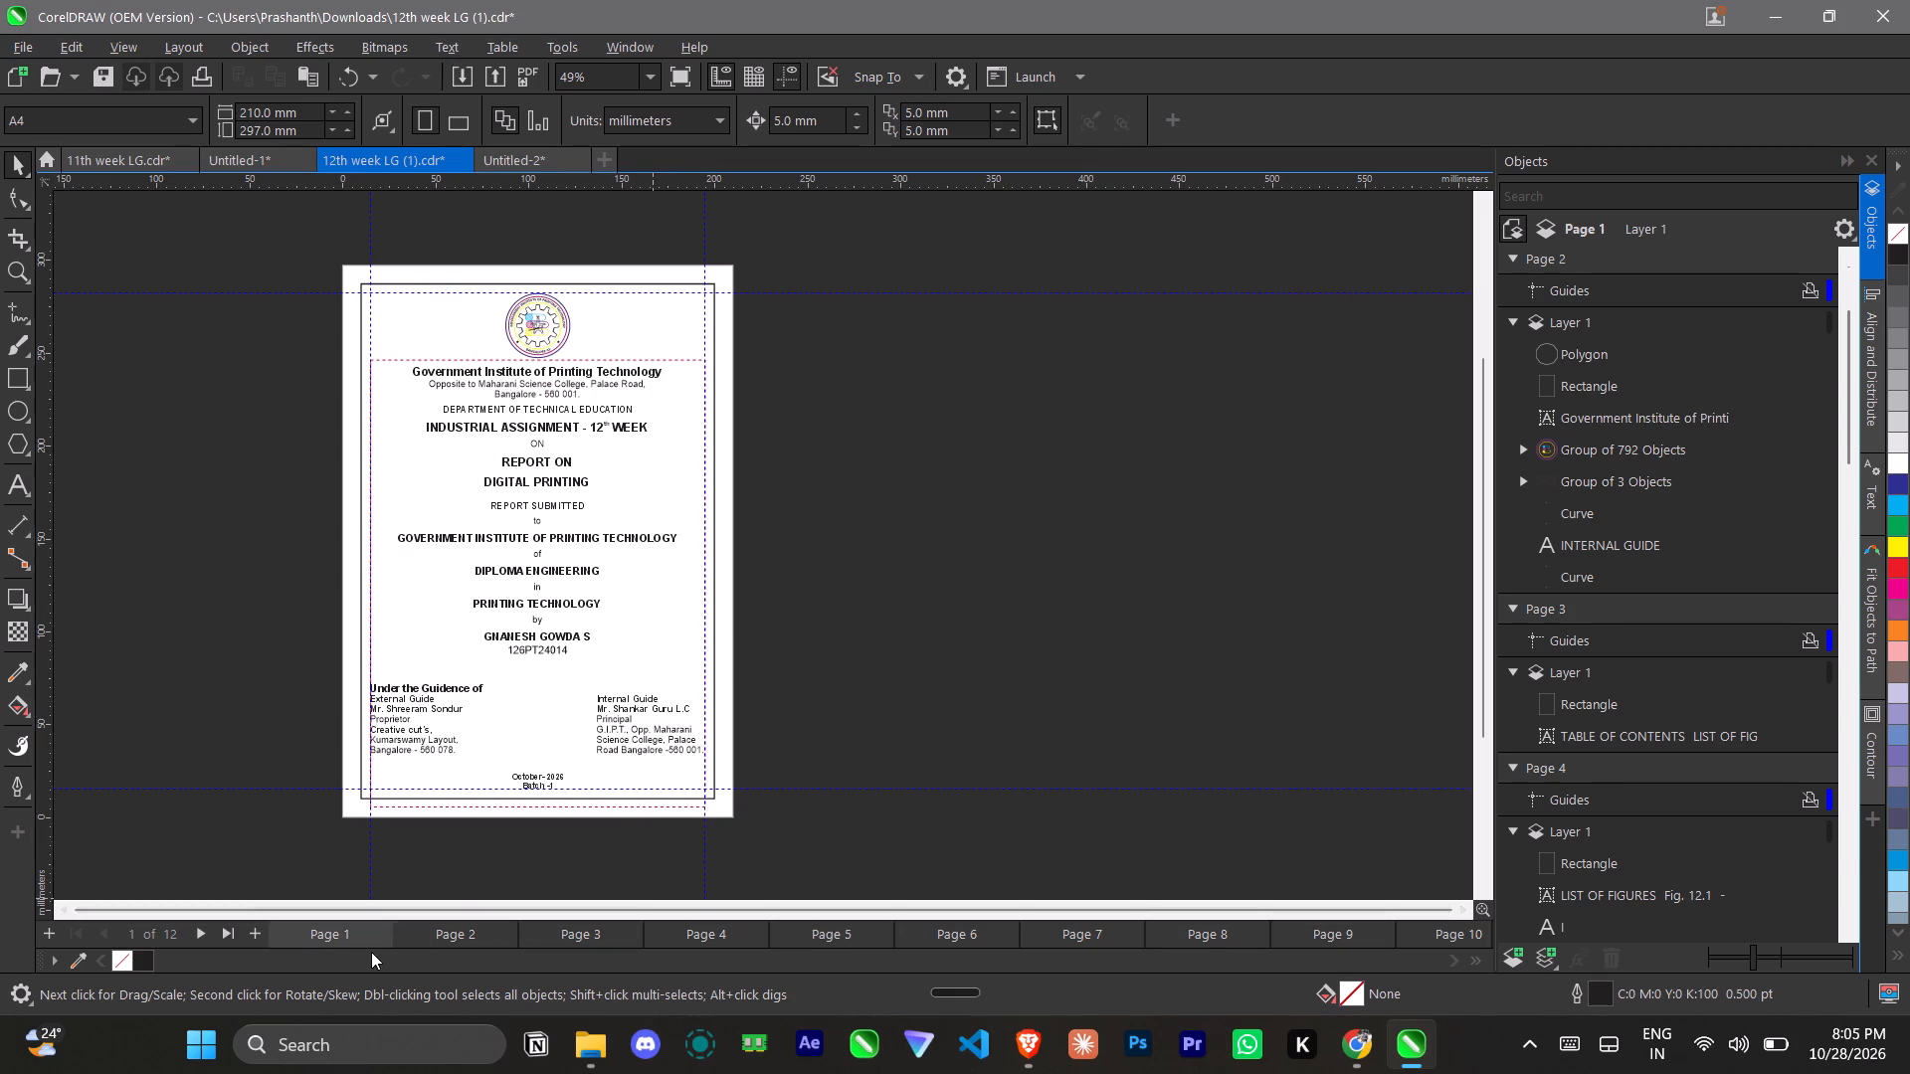
{"action": "left_click", "coordinate": [379, 933]}
{"action": "left_click", "coordinate": [453, 881]}
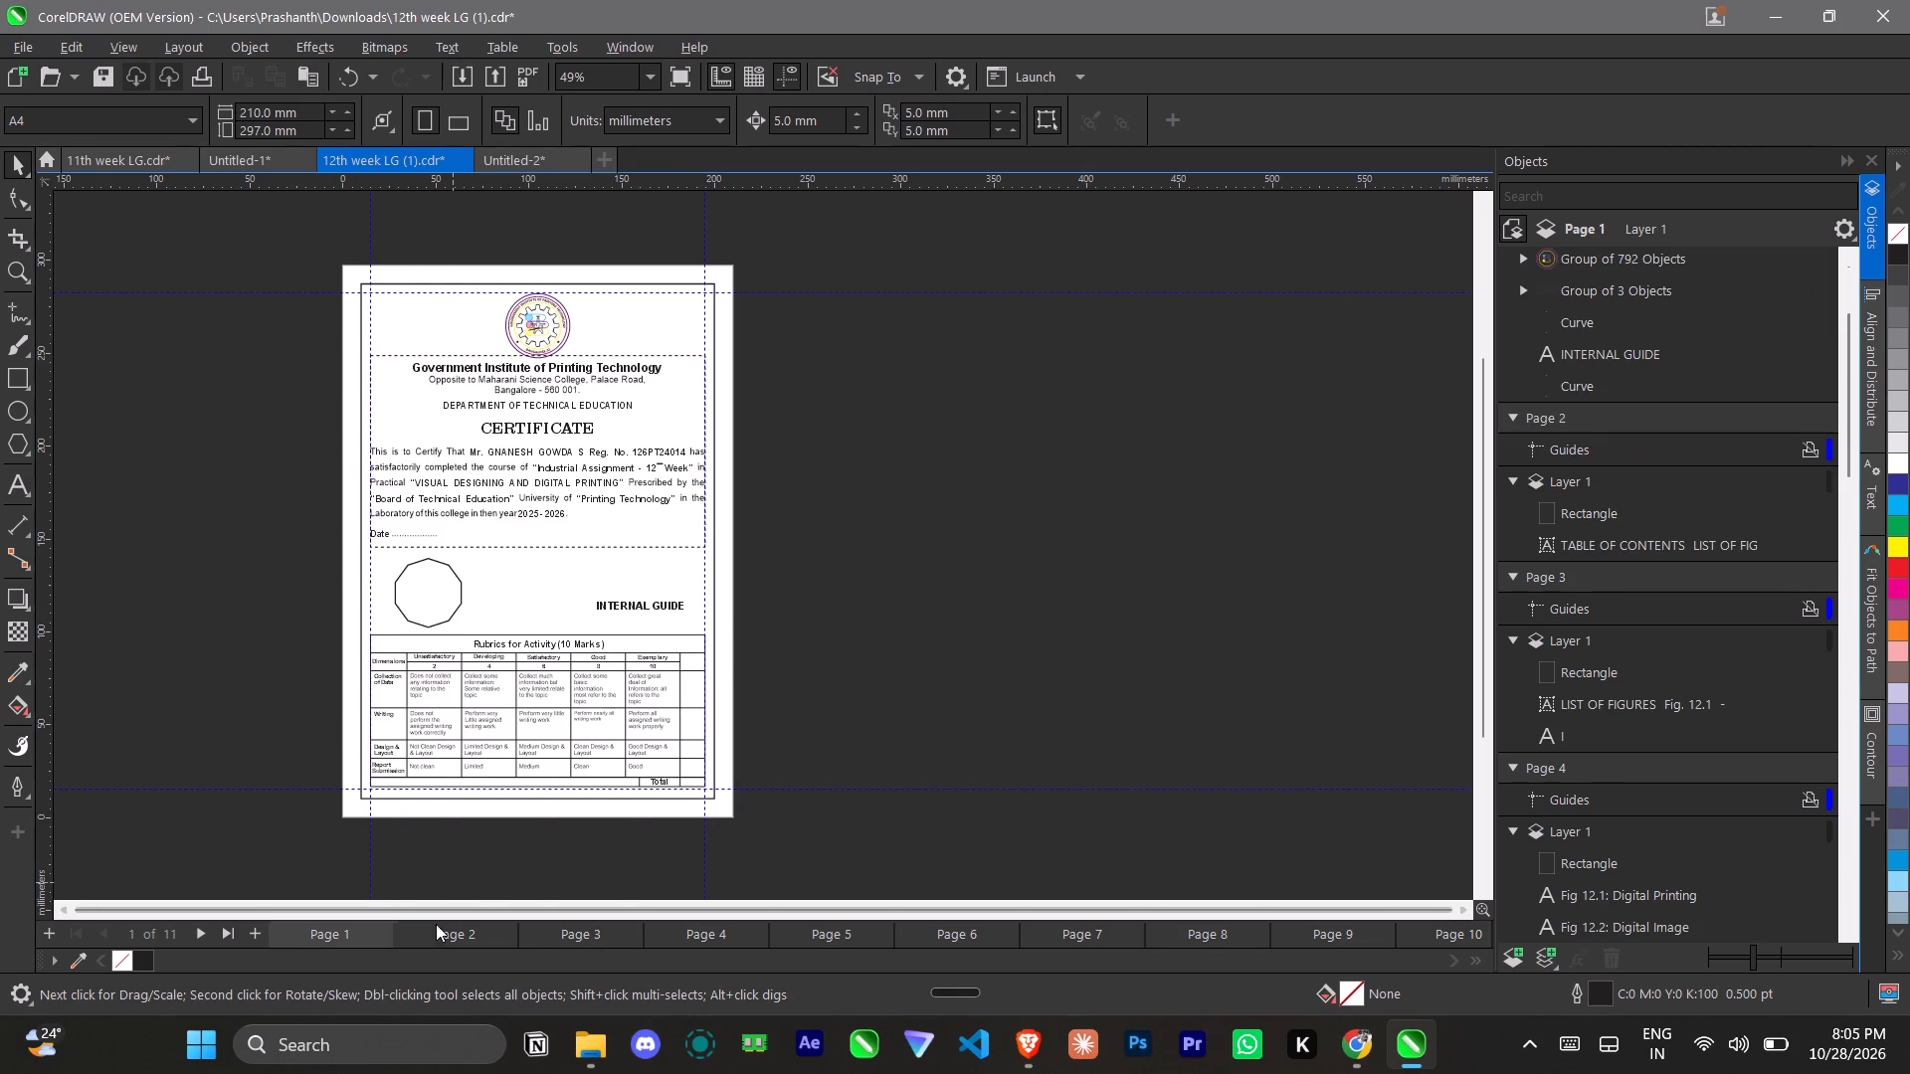
{"action": "left_click", "coordinate": [379, 934]}
{"action": "left_click", "coordinate": [412, 885]}
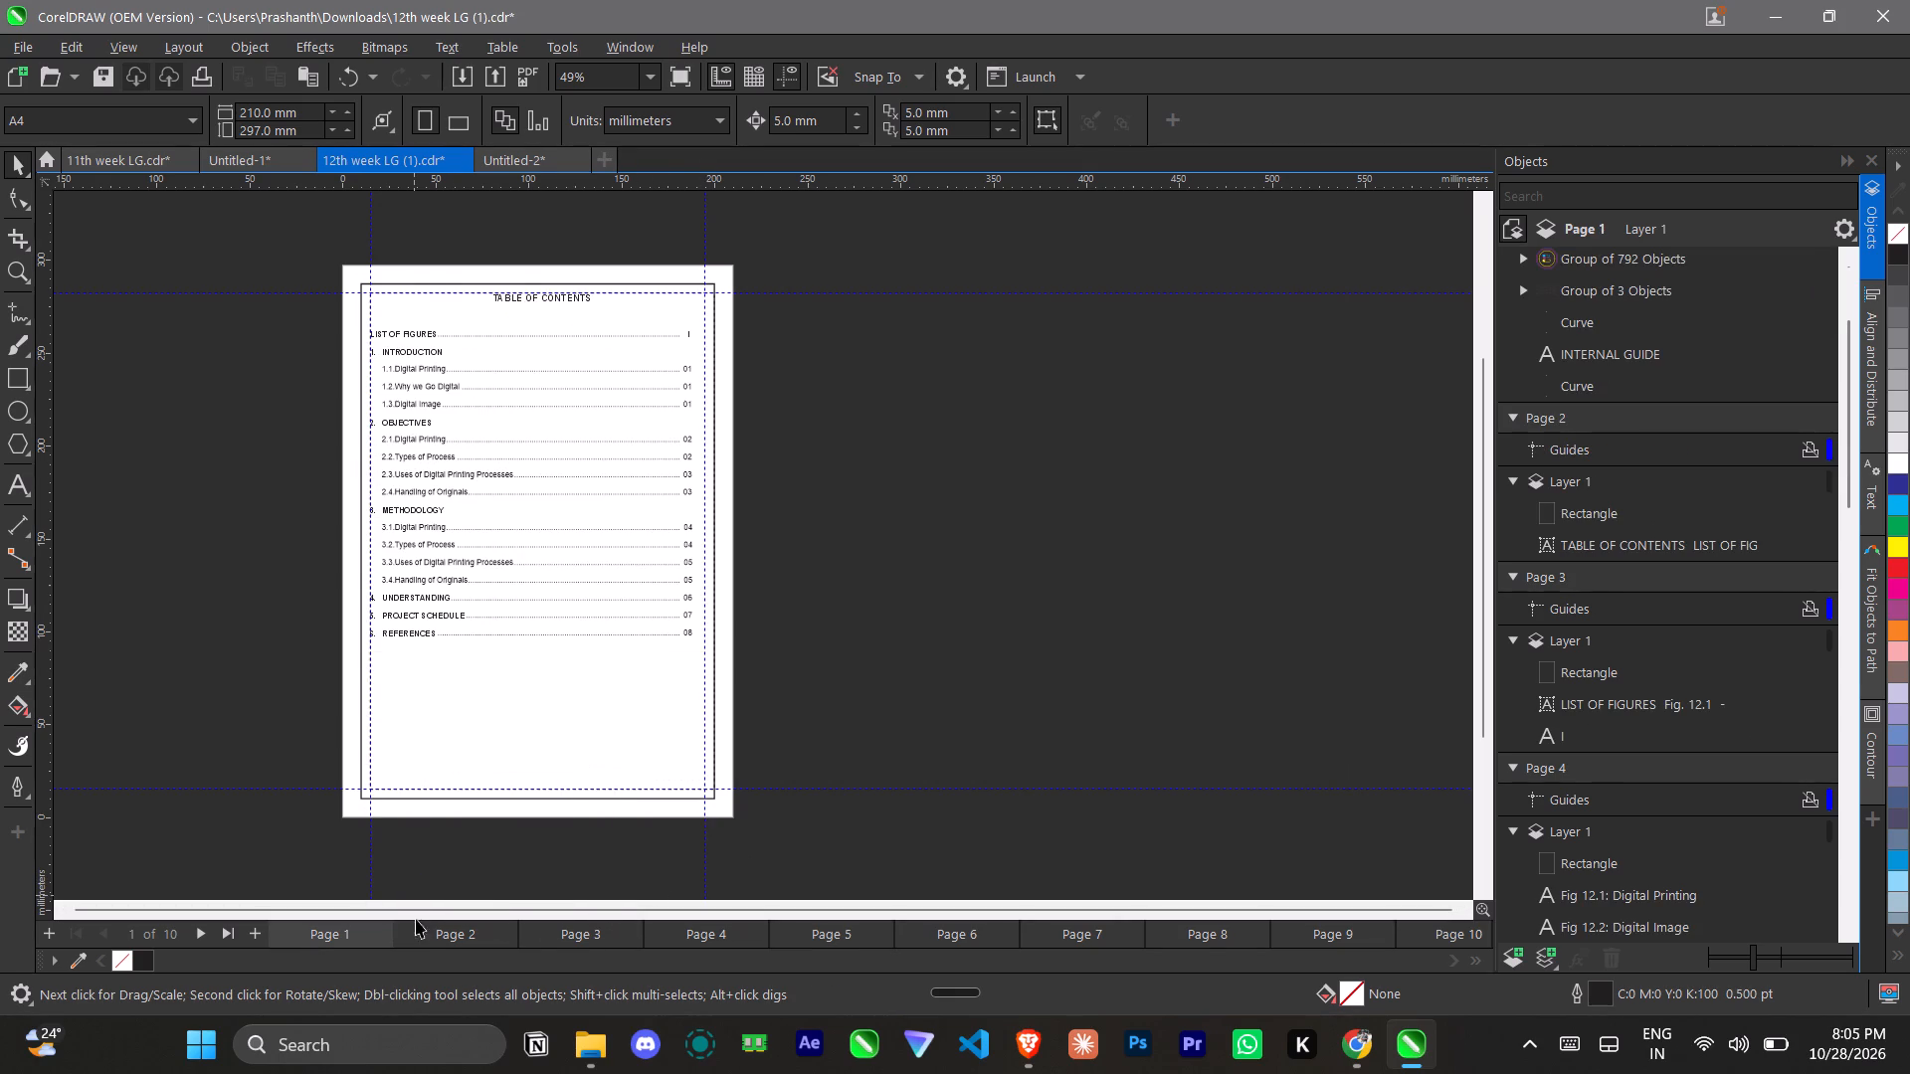
{"action": "left_click", "coordinate": [385, 938]}
{"action": "left_click", "coordinate": [421, 889]}
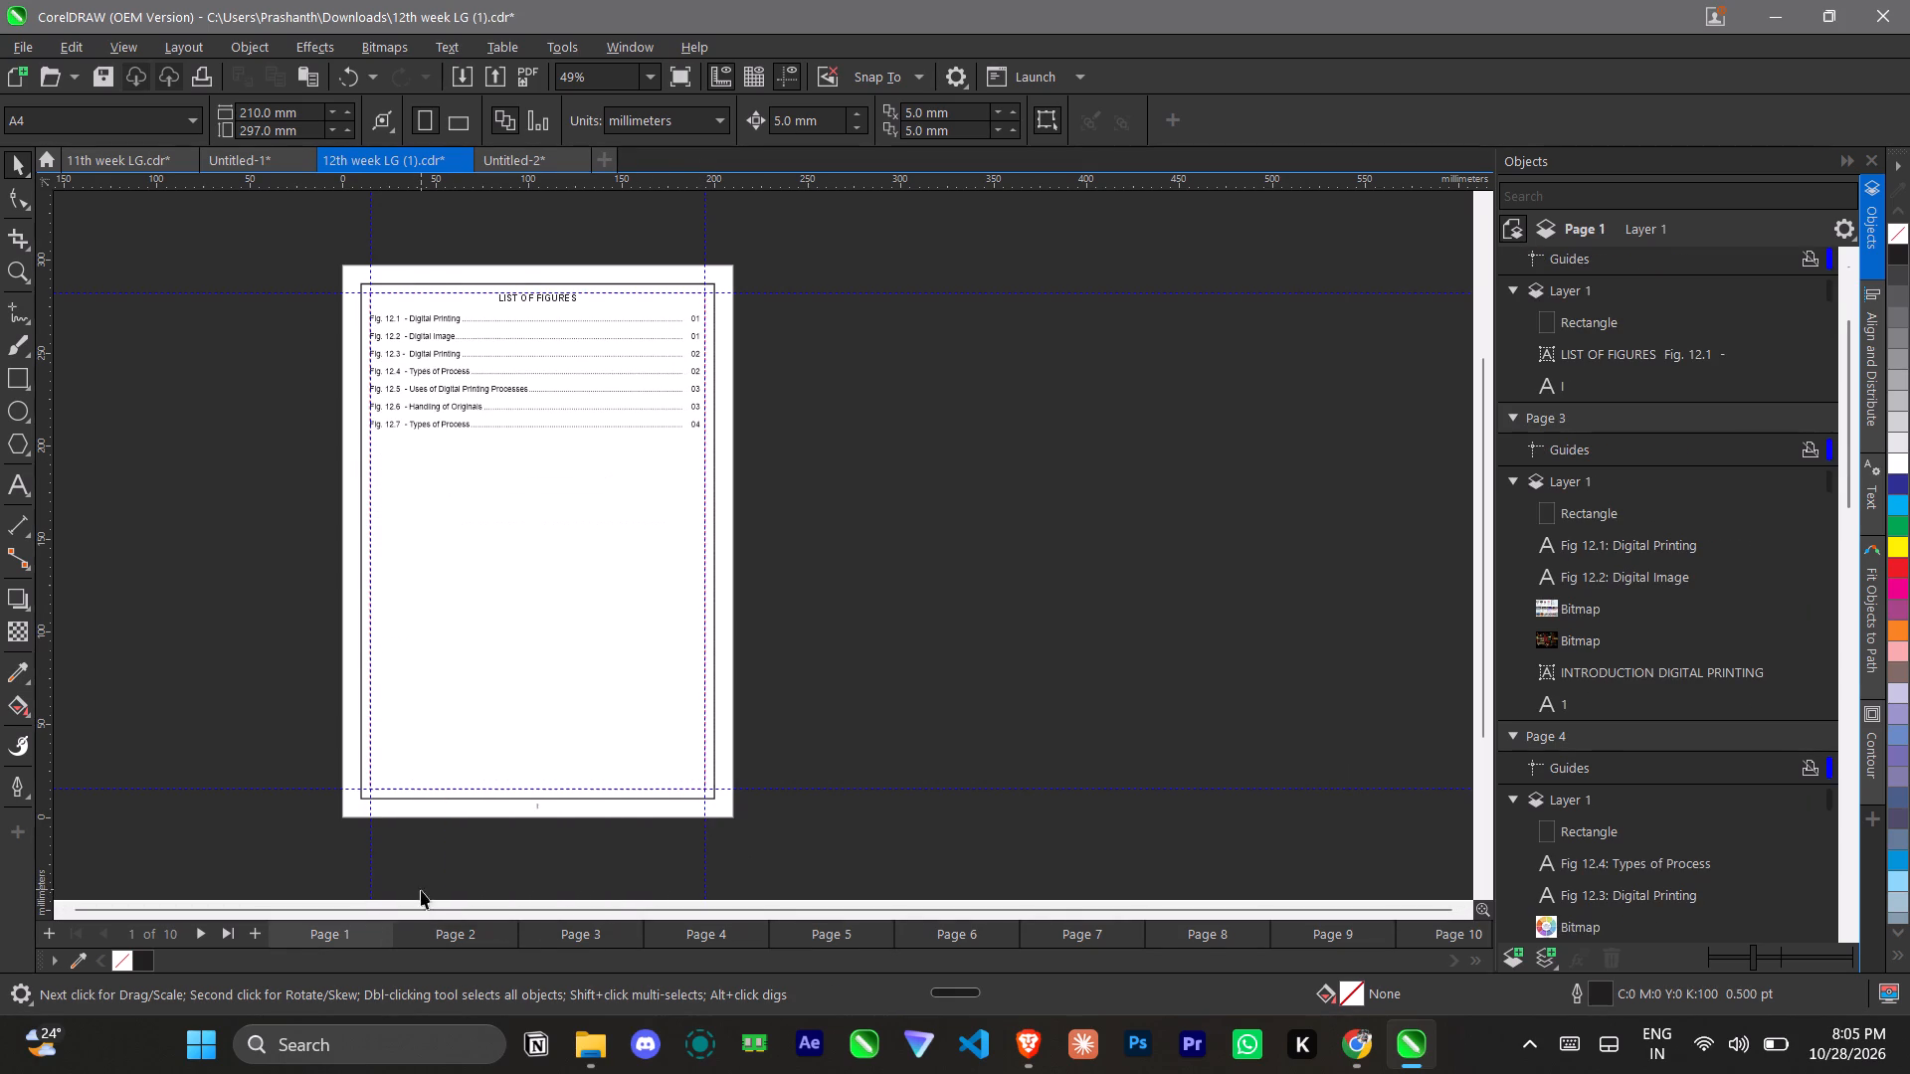
{"action": "left_click", "coordinate": [369, 939]}
{"action": "left_click", "coordinate": [397, 886]}
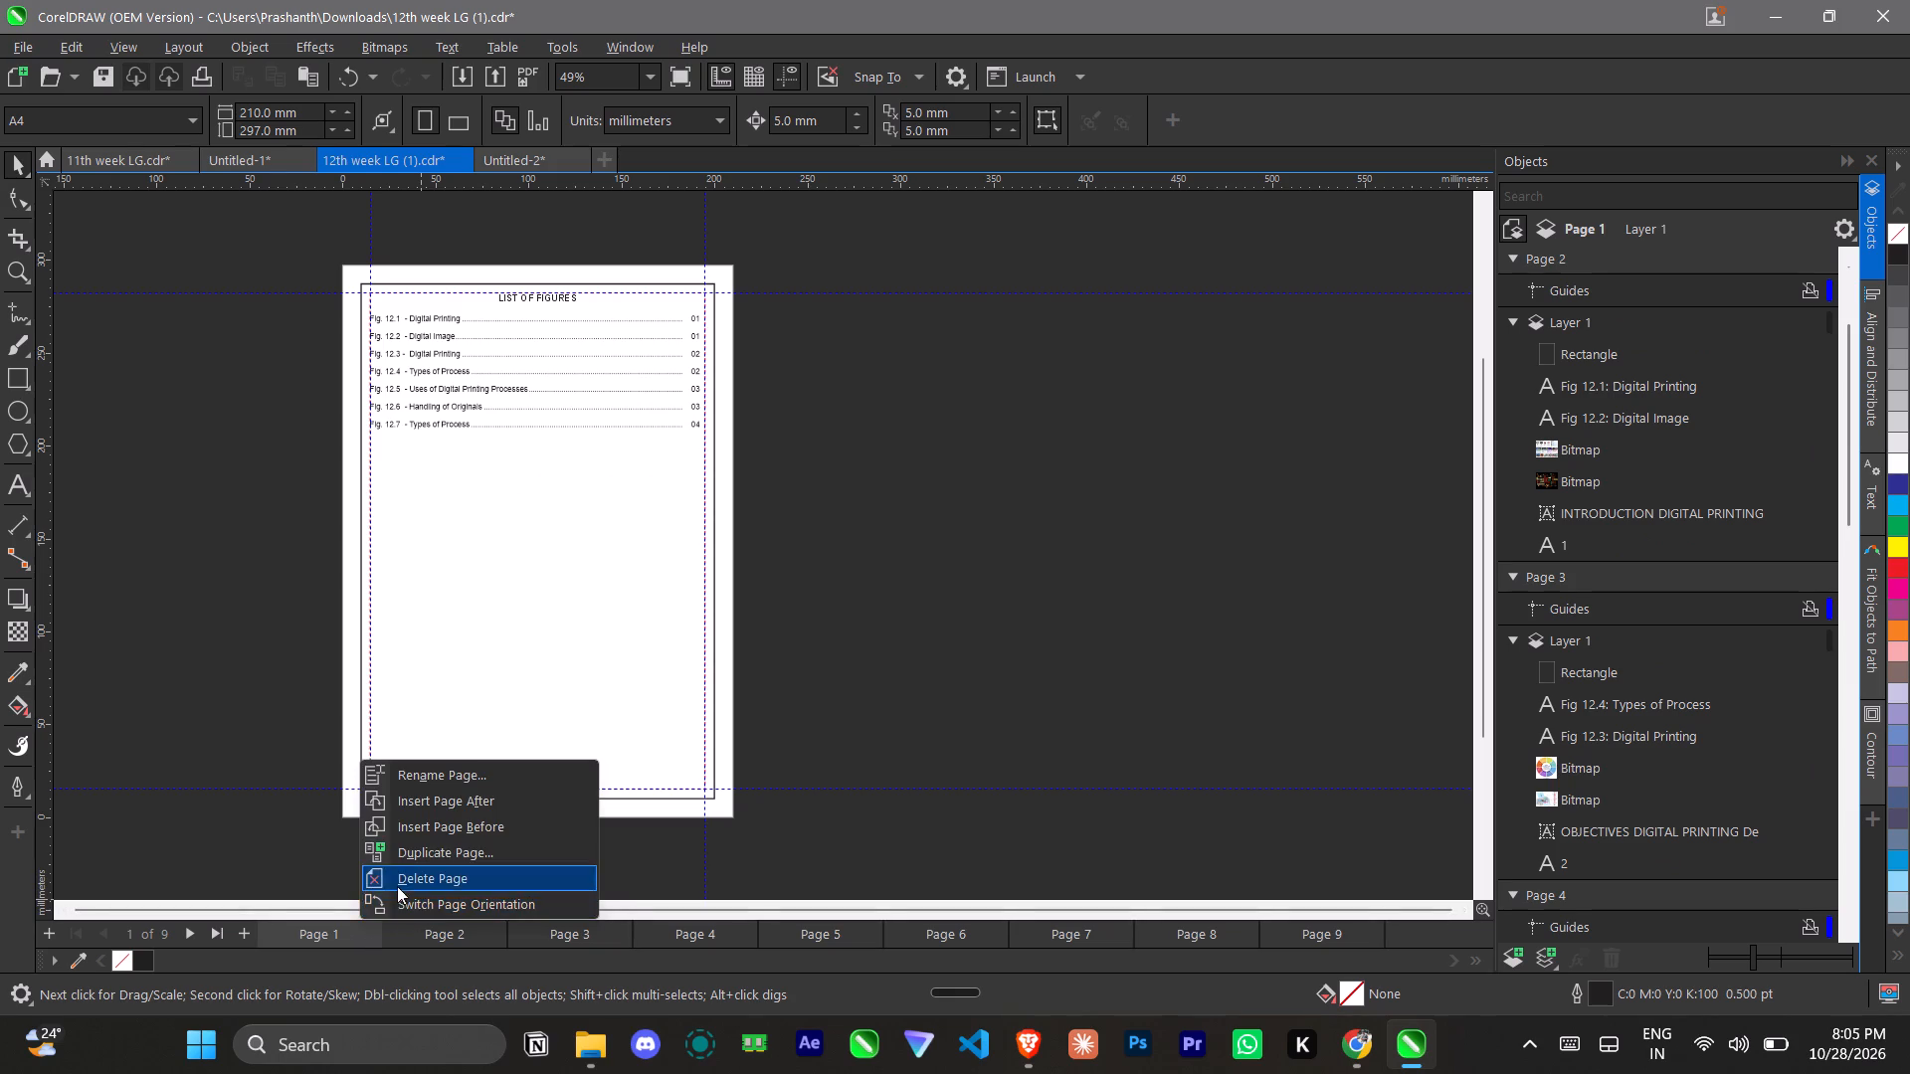
Export pages 1-8 of the 12th week LG (1) document as a PDF named "12th 2 Danny" in the corel draw folder.
{"action": "left_click", "coordinate": [494, 76]}
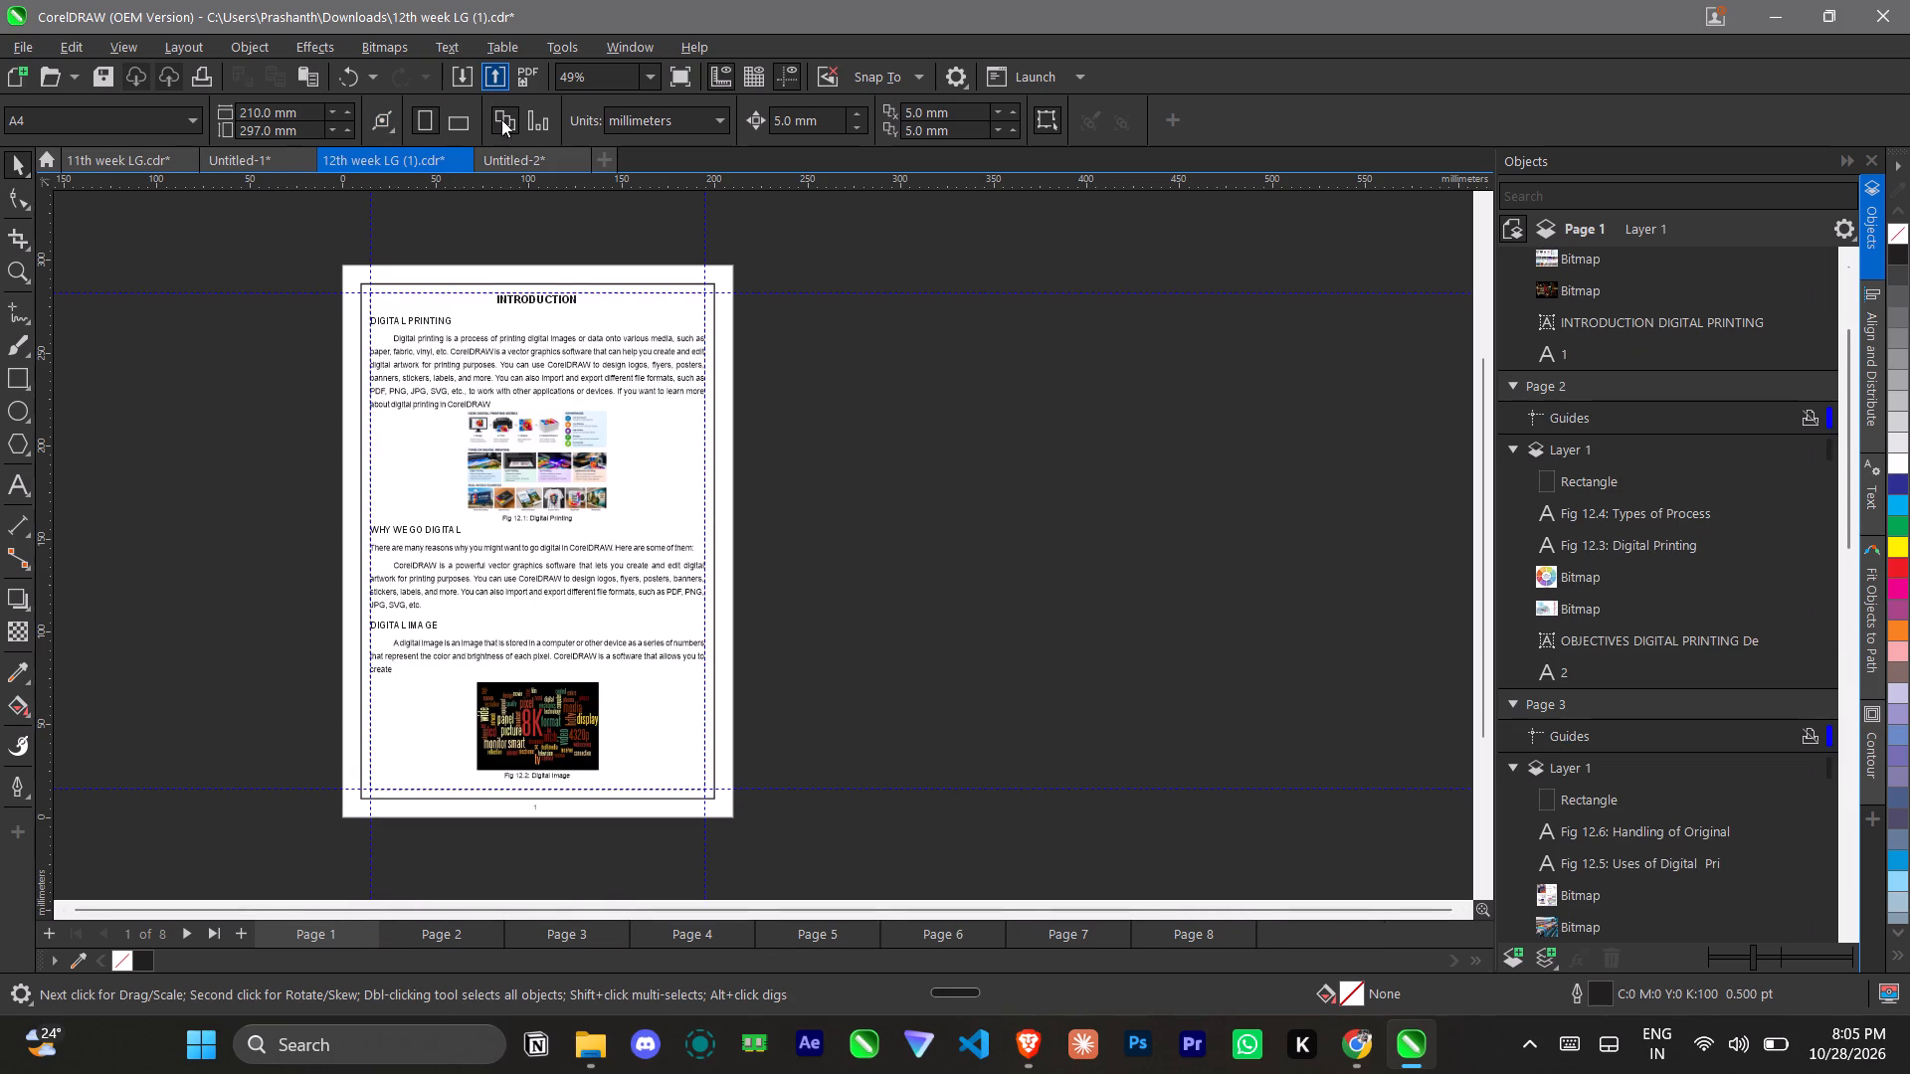
{"action": "left_click", "coordinate": [733, 606]}
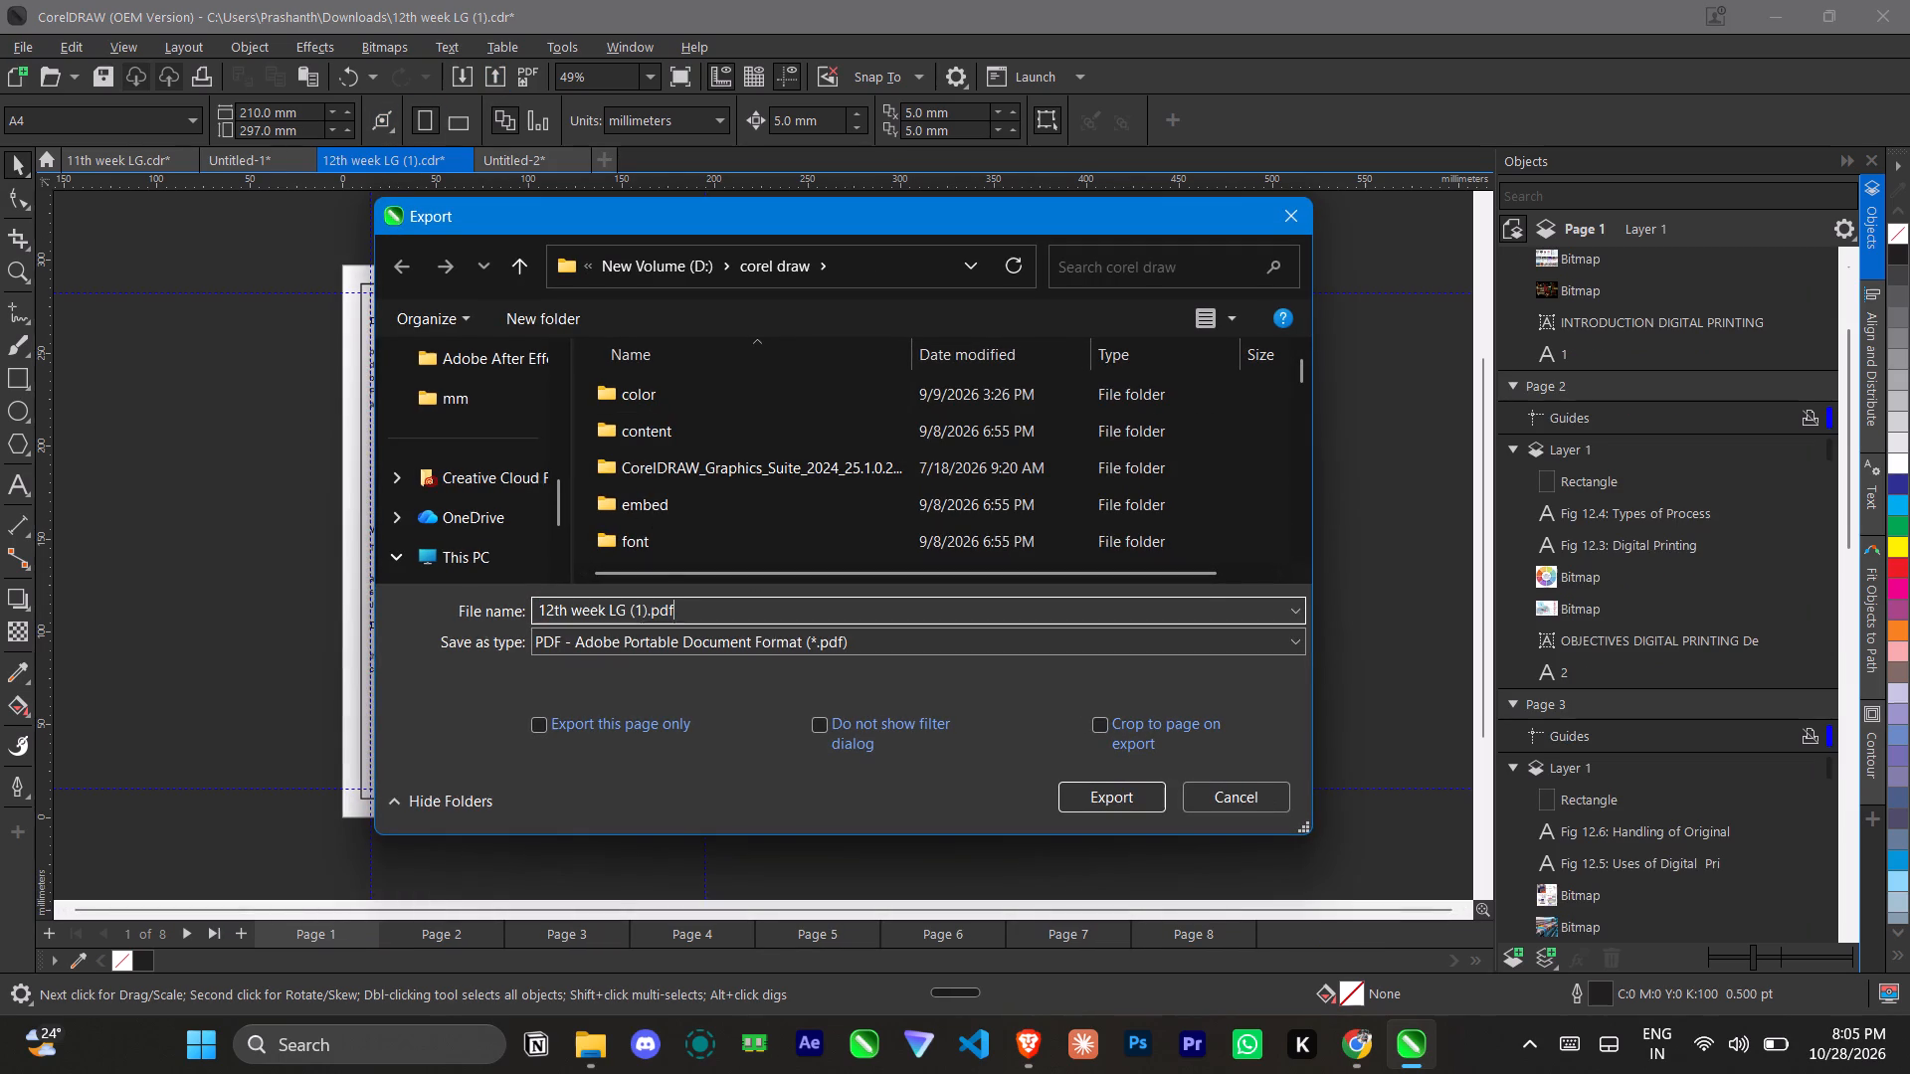
{"action": "key", "text": "BackSpace"}
{"action": "key", "text": "BackSpace"}
{"action": "key", "text": "BackSpace"}
{"action": "key", "text": "BackSpace"}
{"action": "key", "text": "BackSpace"}
{"action": "key", "text": "BackSpace"}
{"action": "key", "text": "BackSpace"}
{"action": "key", "text": "BackSpace"}
{"action": "key", "text": "BackSpace"}
{"action": "key", "text": "BackSpace"}
{"action": "key", "text": "BackSpace"}
{"action": "key", "text": "BackSpace"}
{"action": "key", "text": "BackSpace"}
{"action": "key", "text": "BackSpace"}
{"action": "key", "text": "BackSpace"}
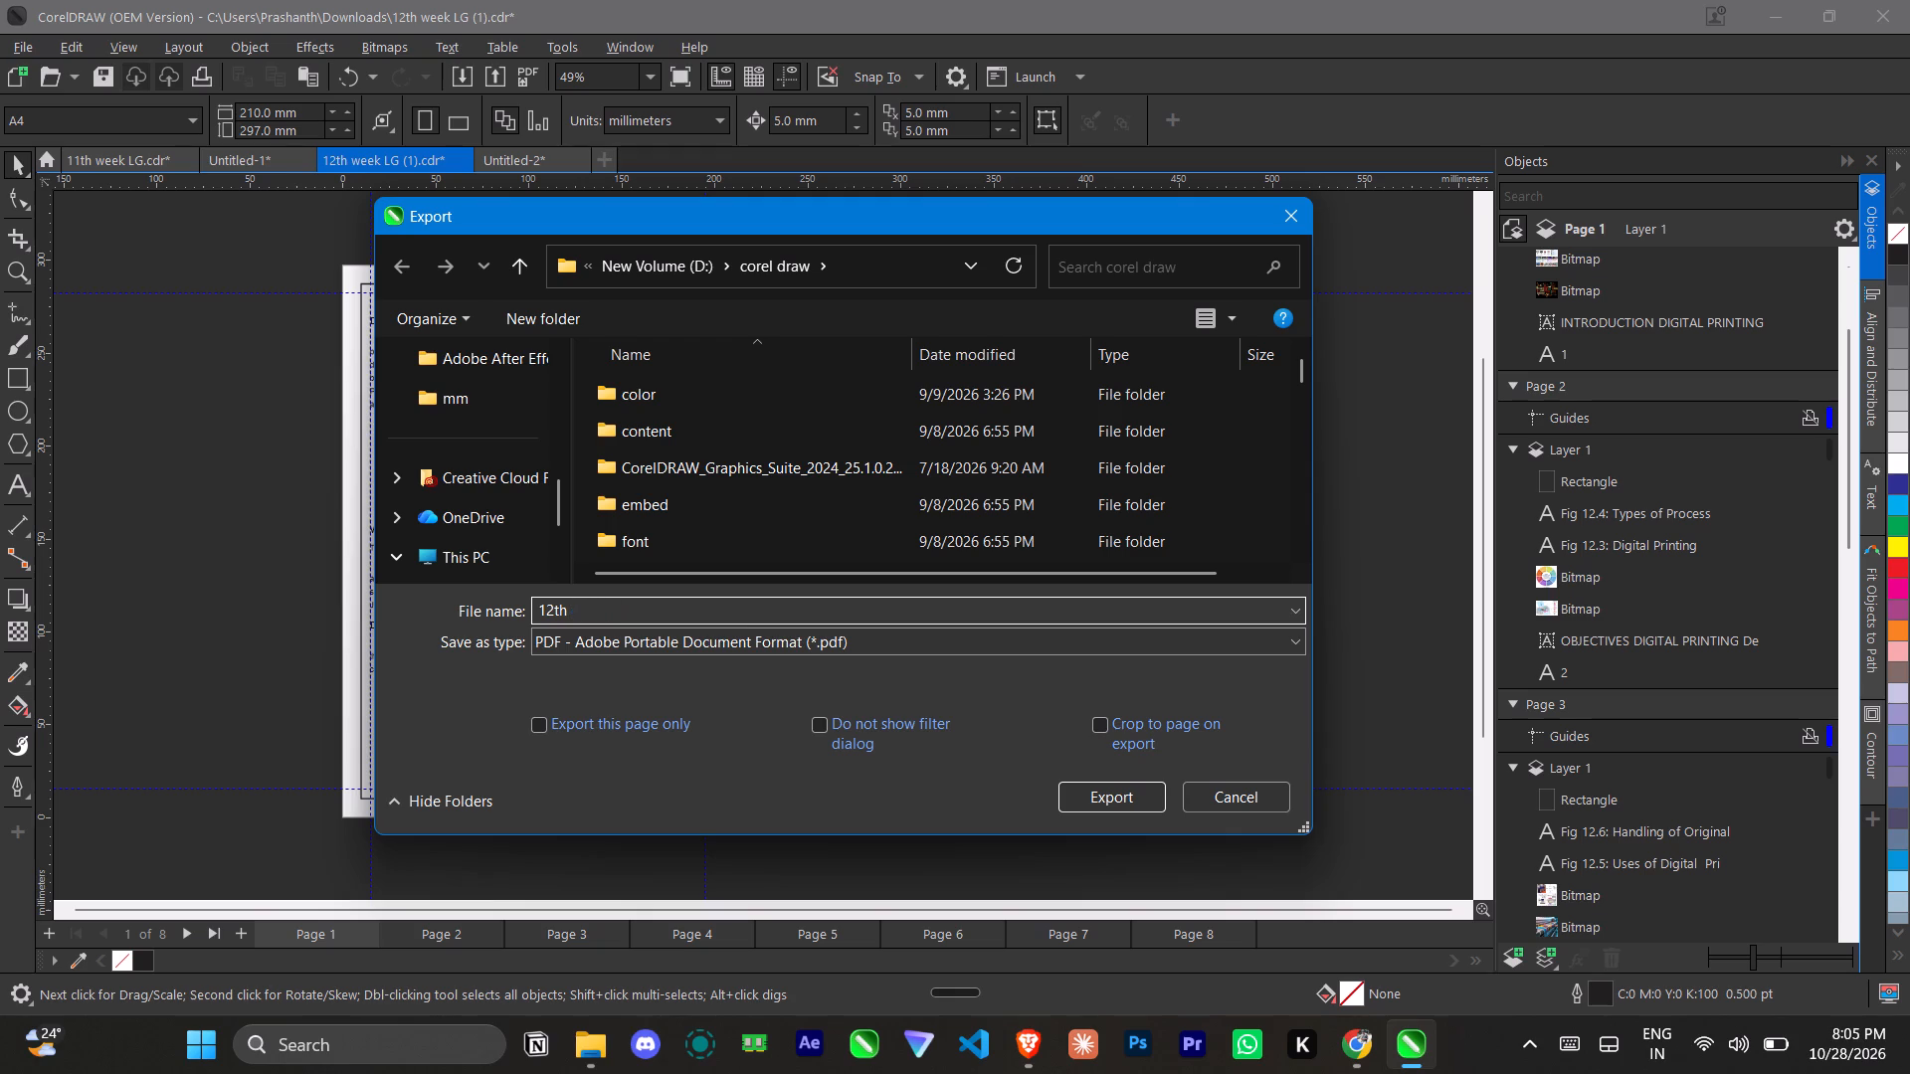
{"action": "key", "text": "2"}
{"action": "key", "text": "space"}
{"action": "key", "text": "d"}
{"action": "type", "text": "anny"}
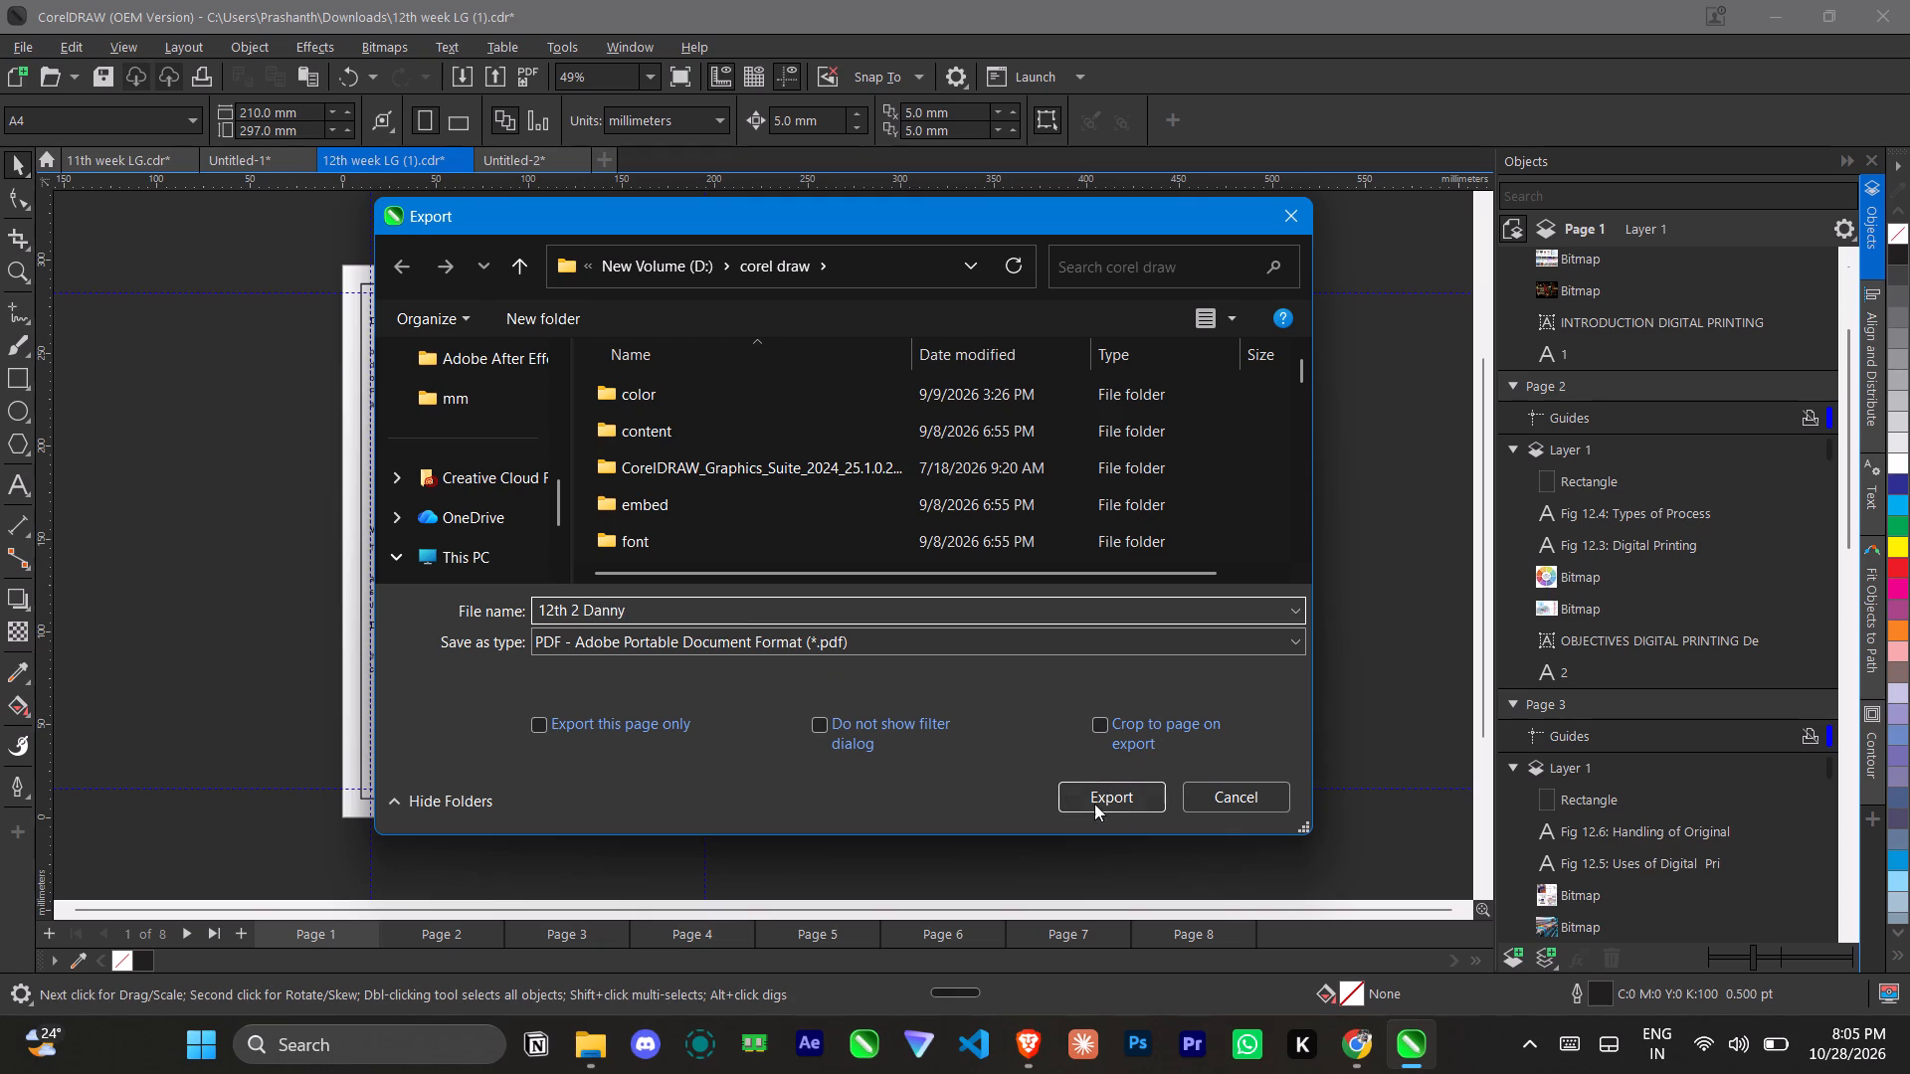
{"action": "left_click", "coordinate": [1103, 809]}
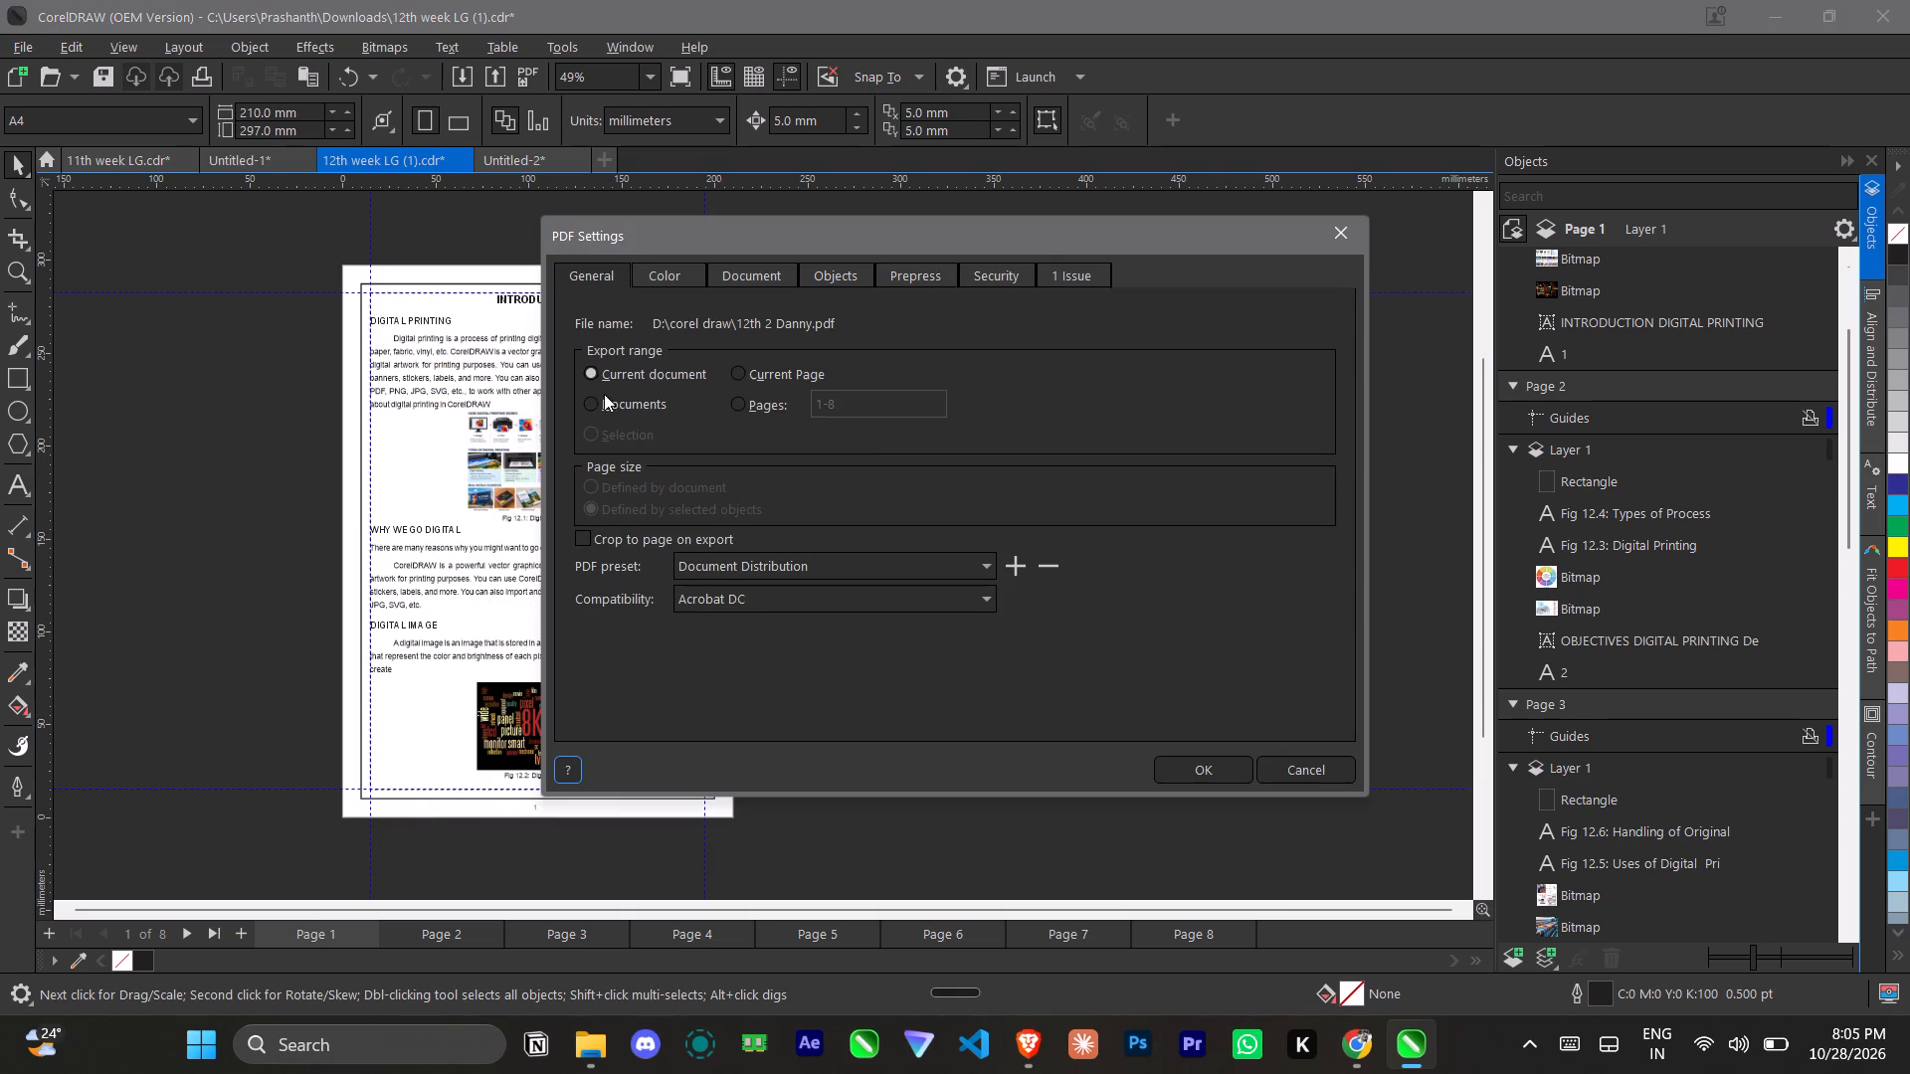
{"action": "left_click", "coordinate": [733, 403]}
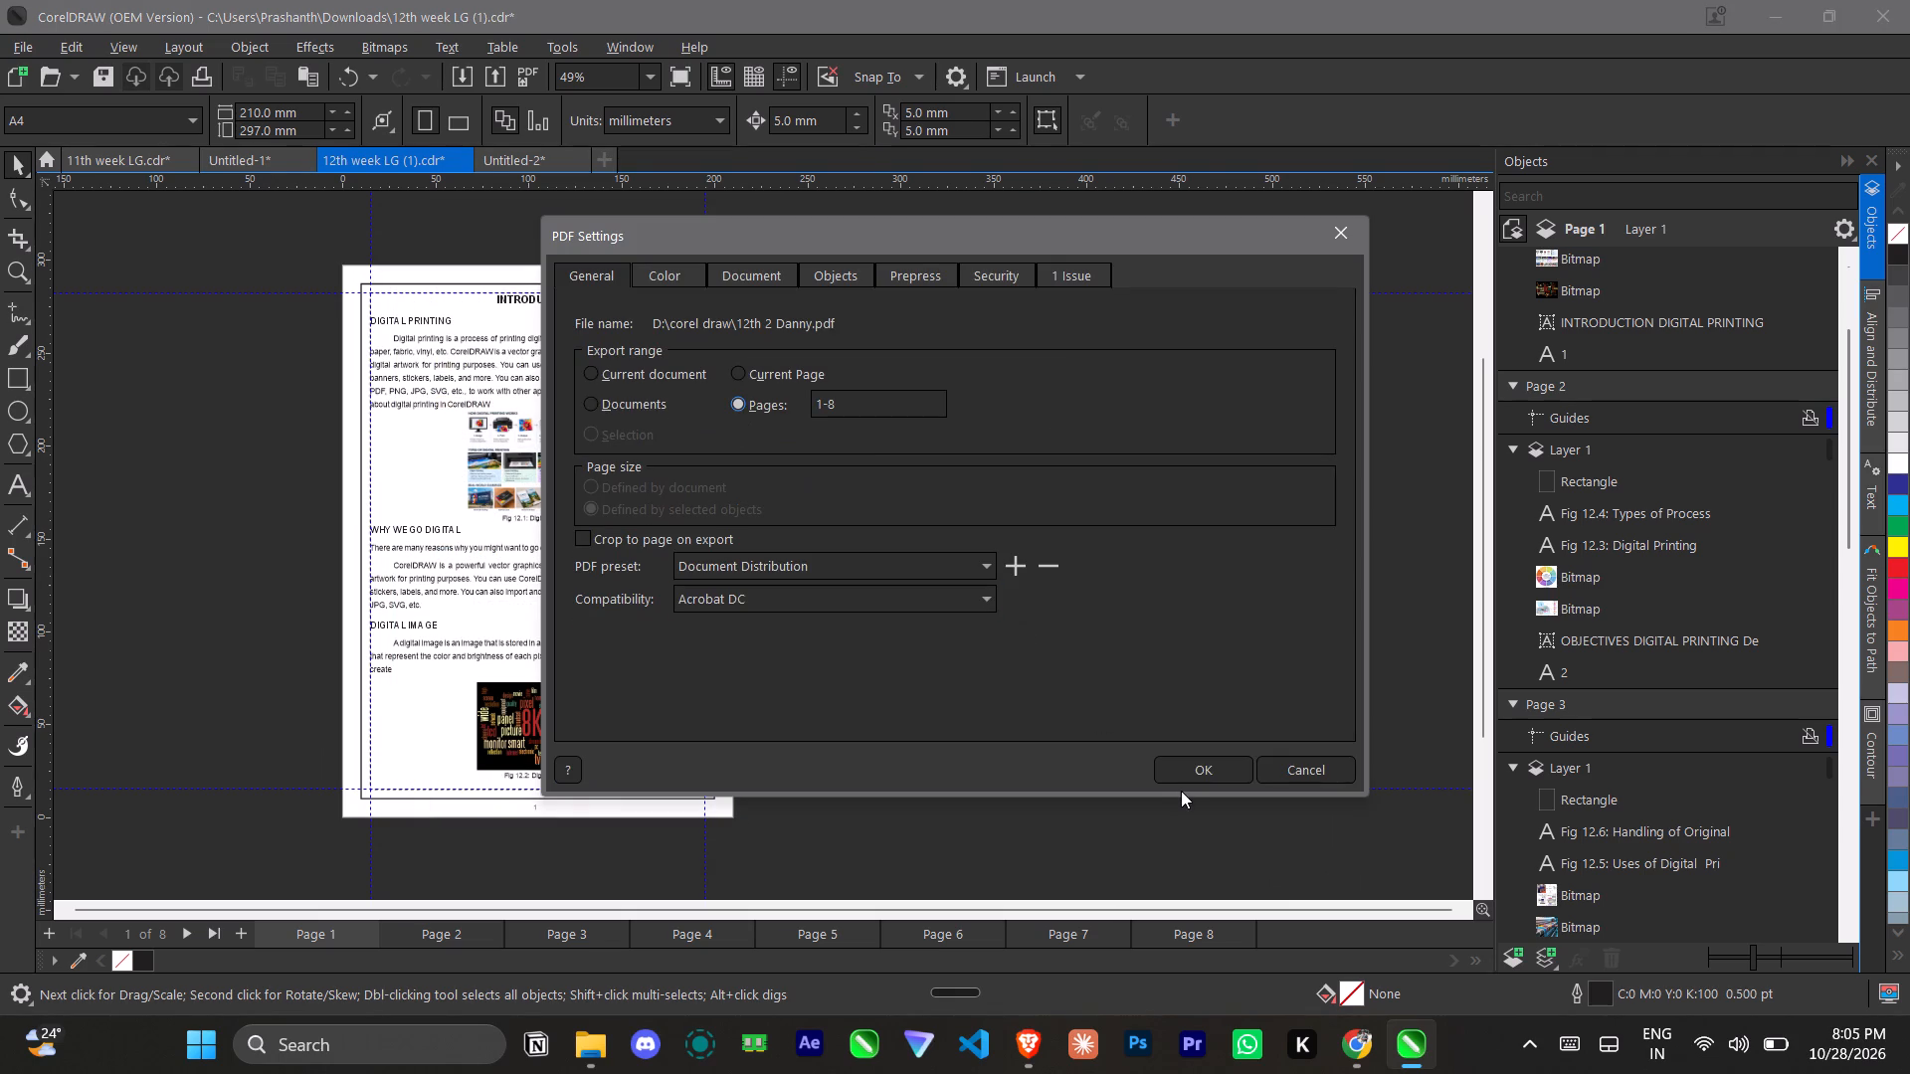
{"action": "left_click", "coordinate": [1192, 777]}
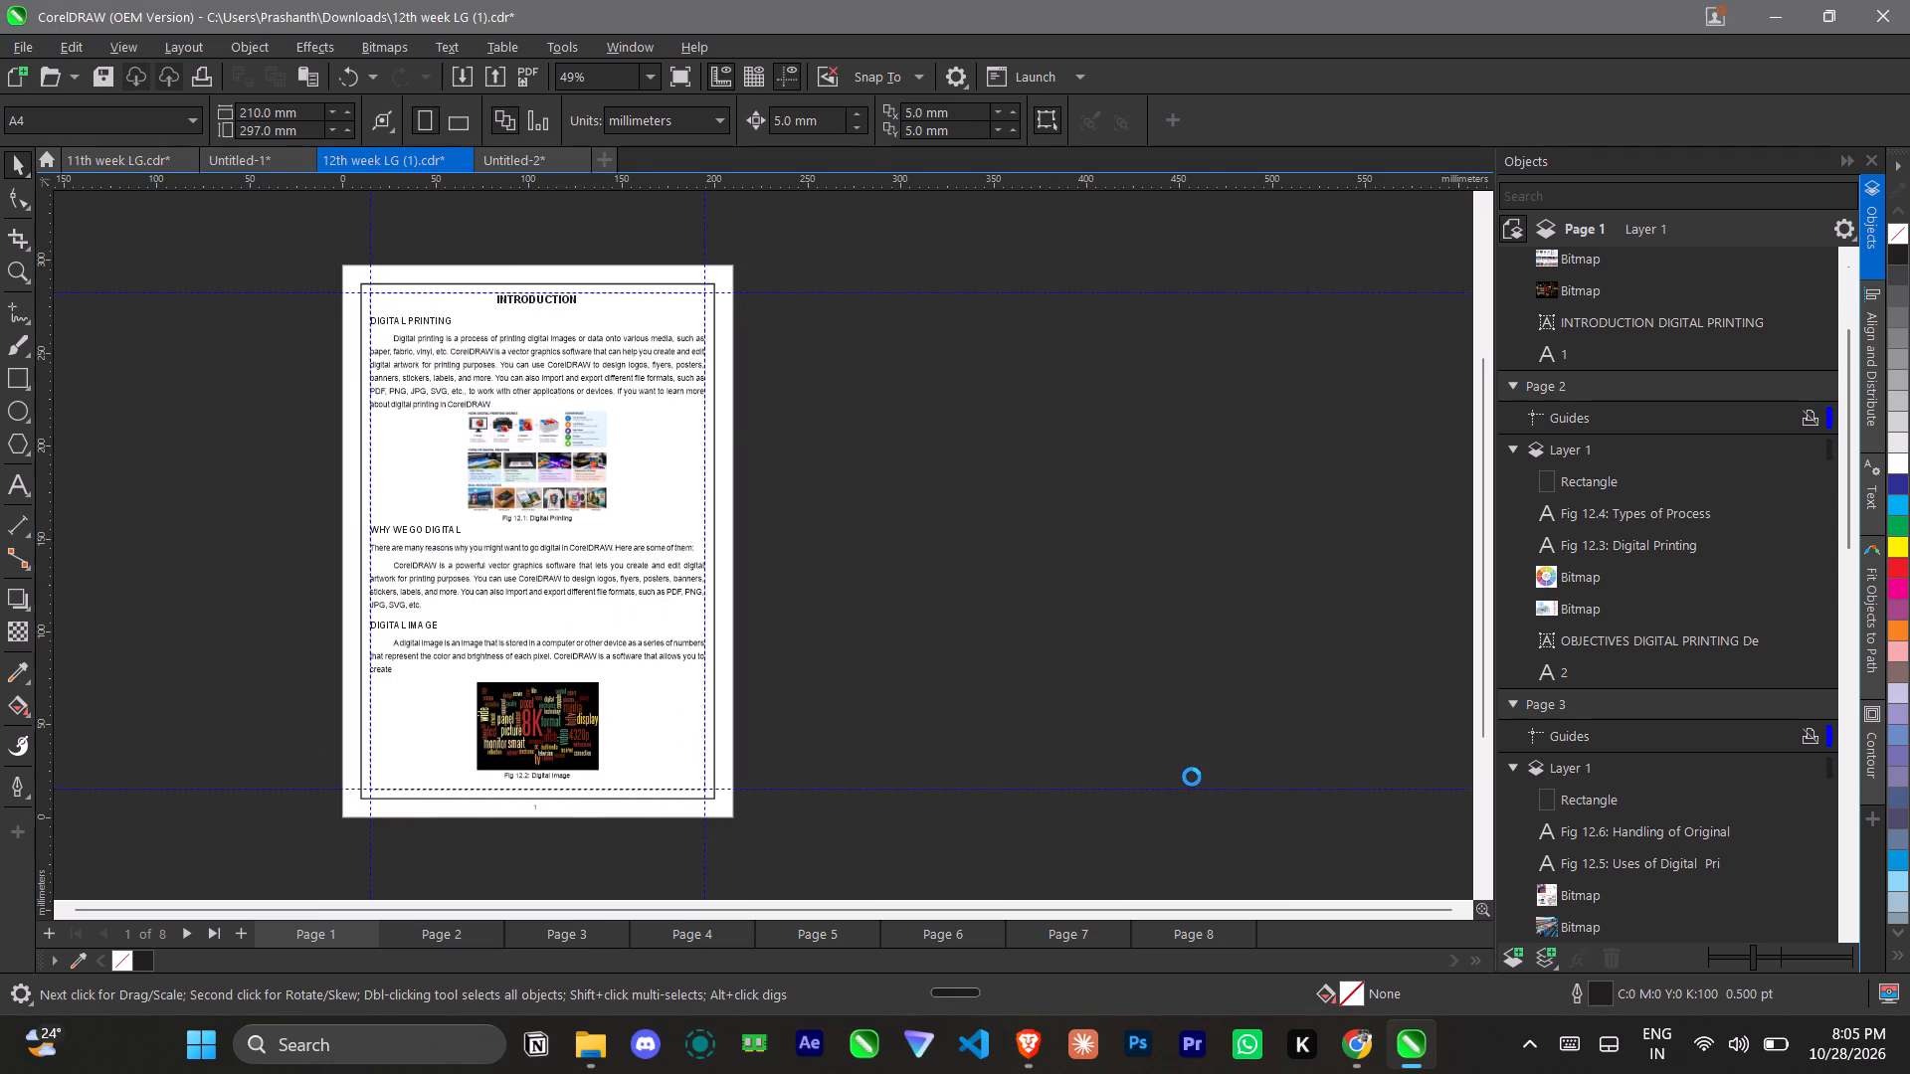
Export the Untitled-2 front pages document as a PDF named "12 1 Danny" in the corel draw folder.
{"action": "left_click", "coordinate": [553, 159]}
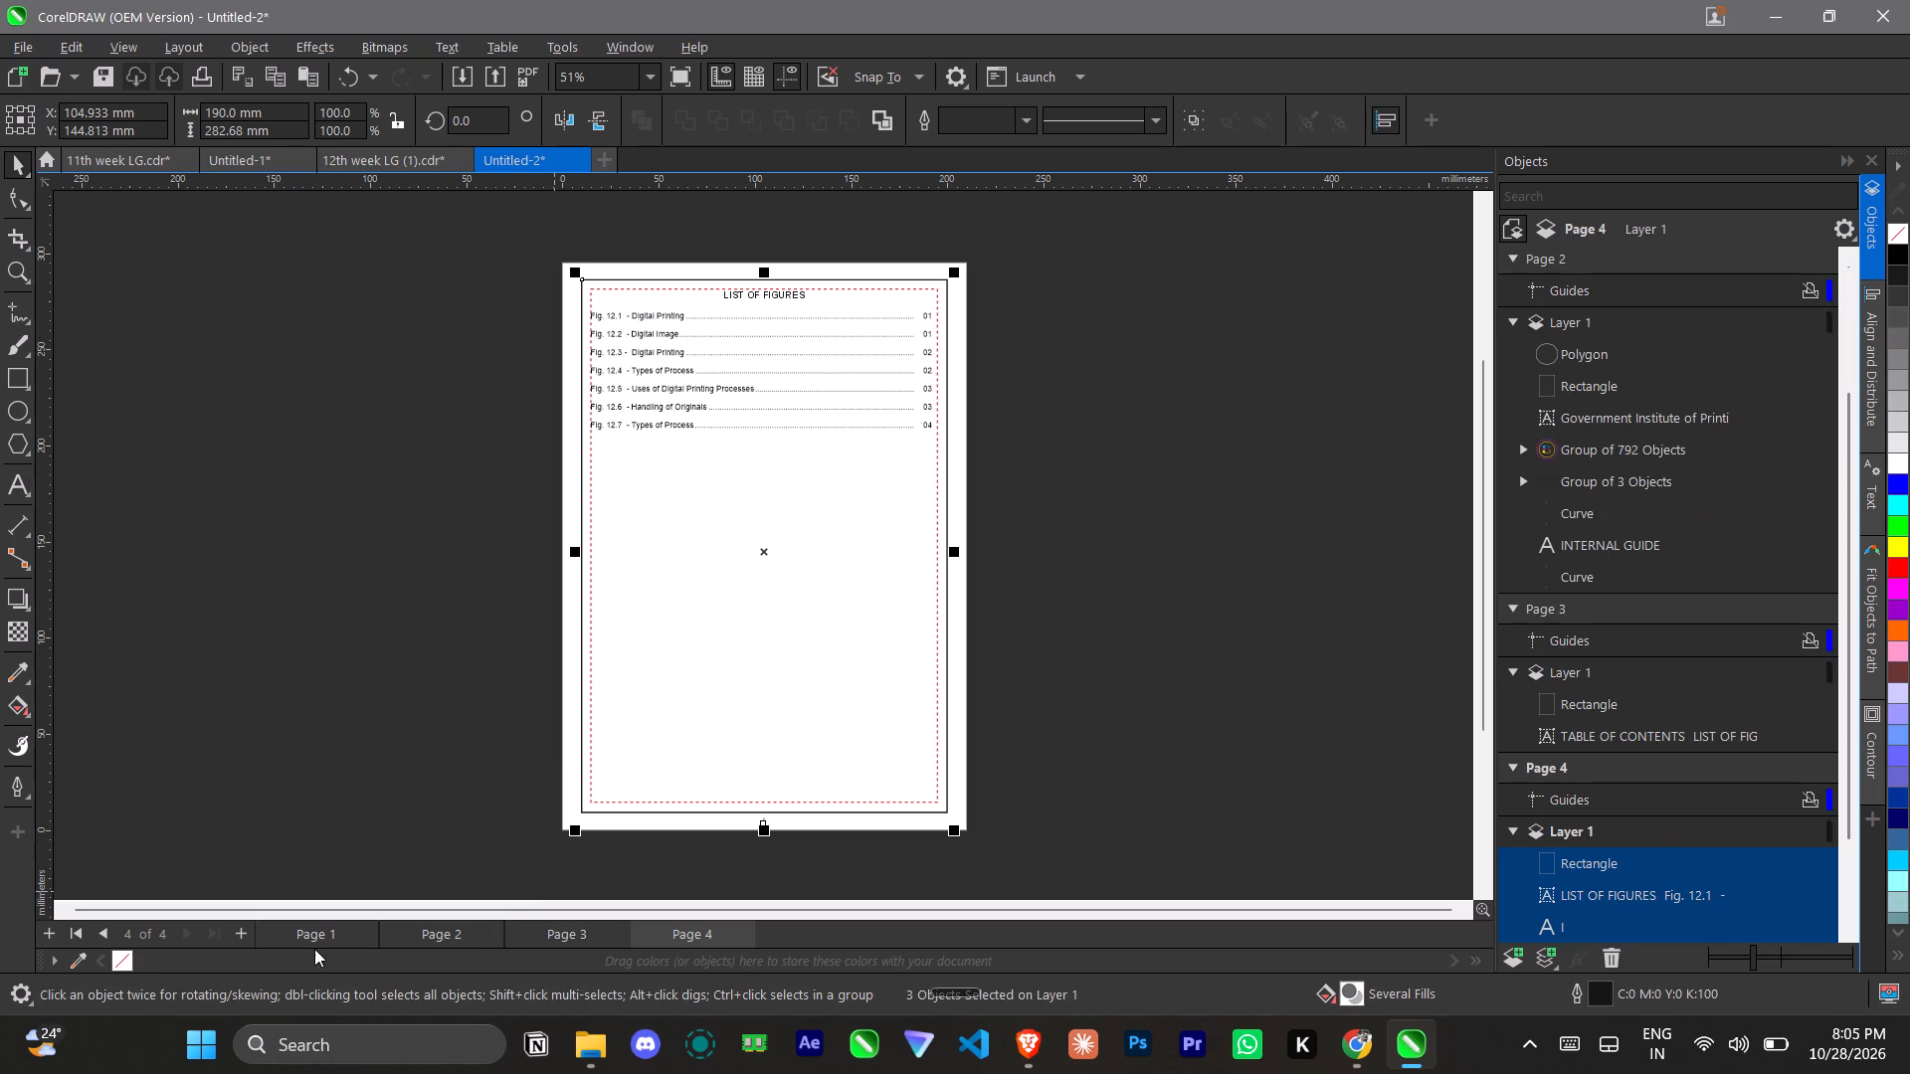
{"action": "left_click", "coordinate": [302, 944]}
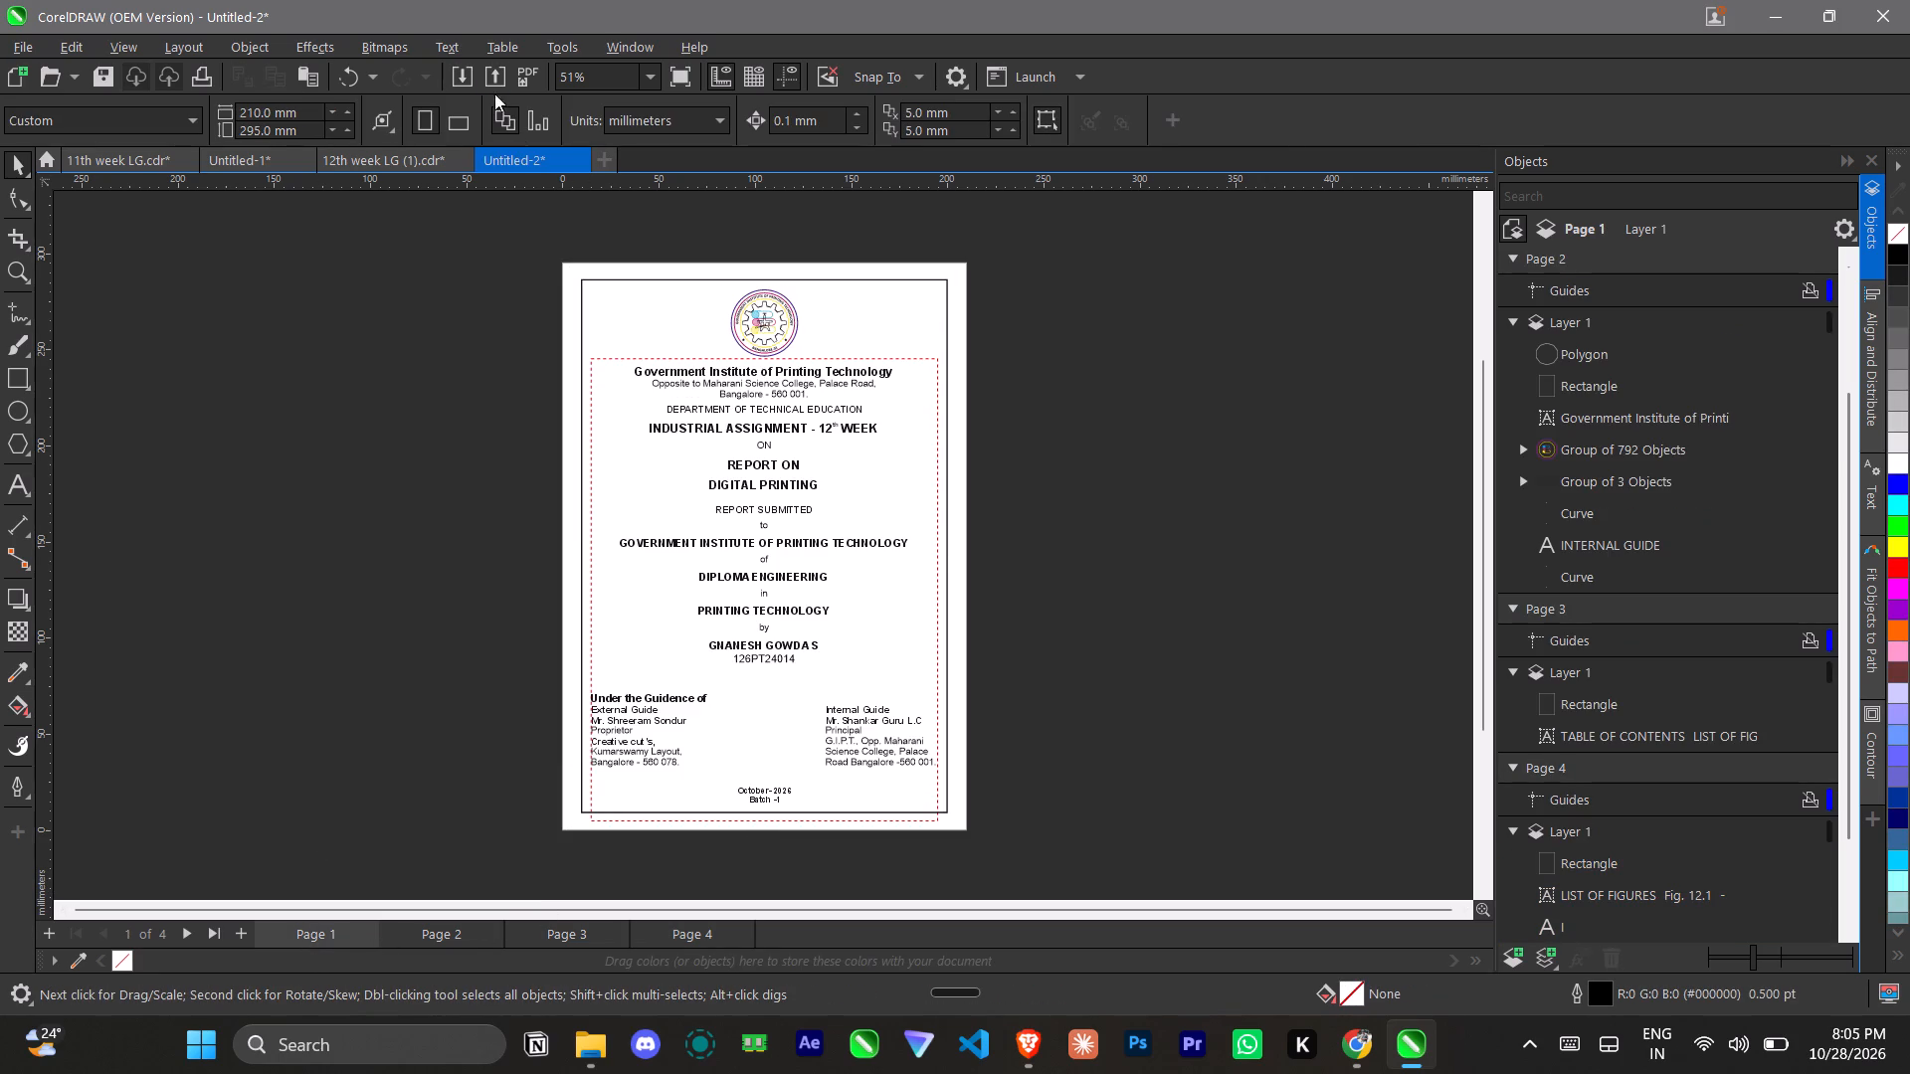
{"action": "left_click", "coordinate": [500, 66]}
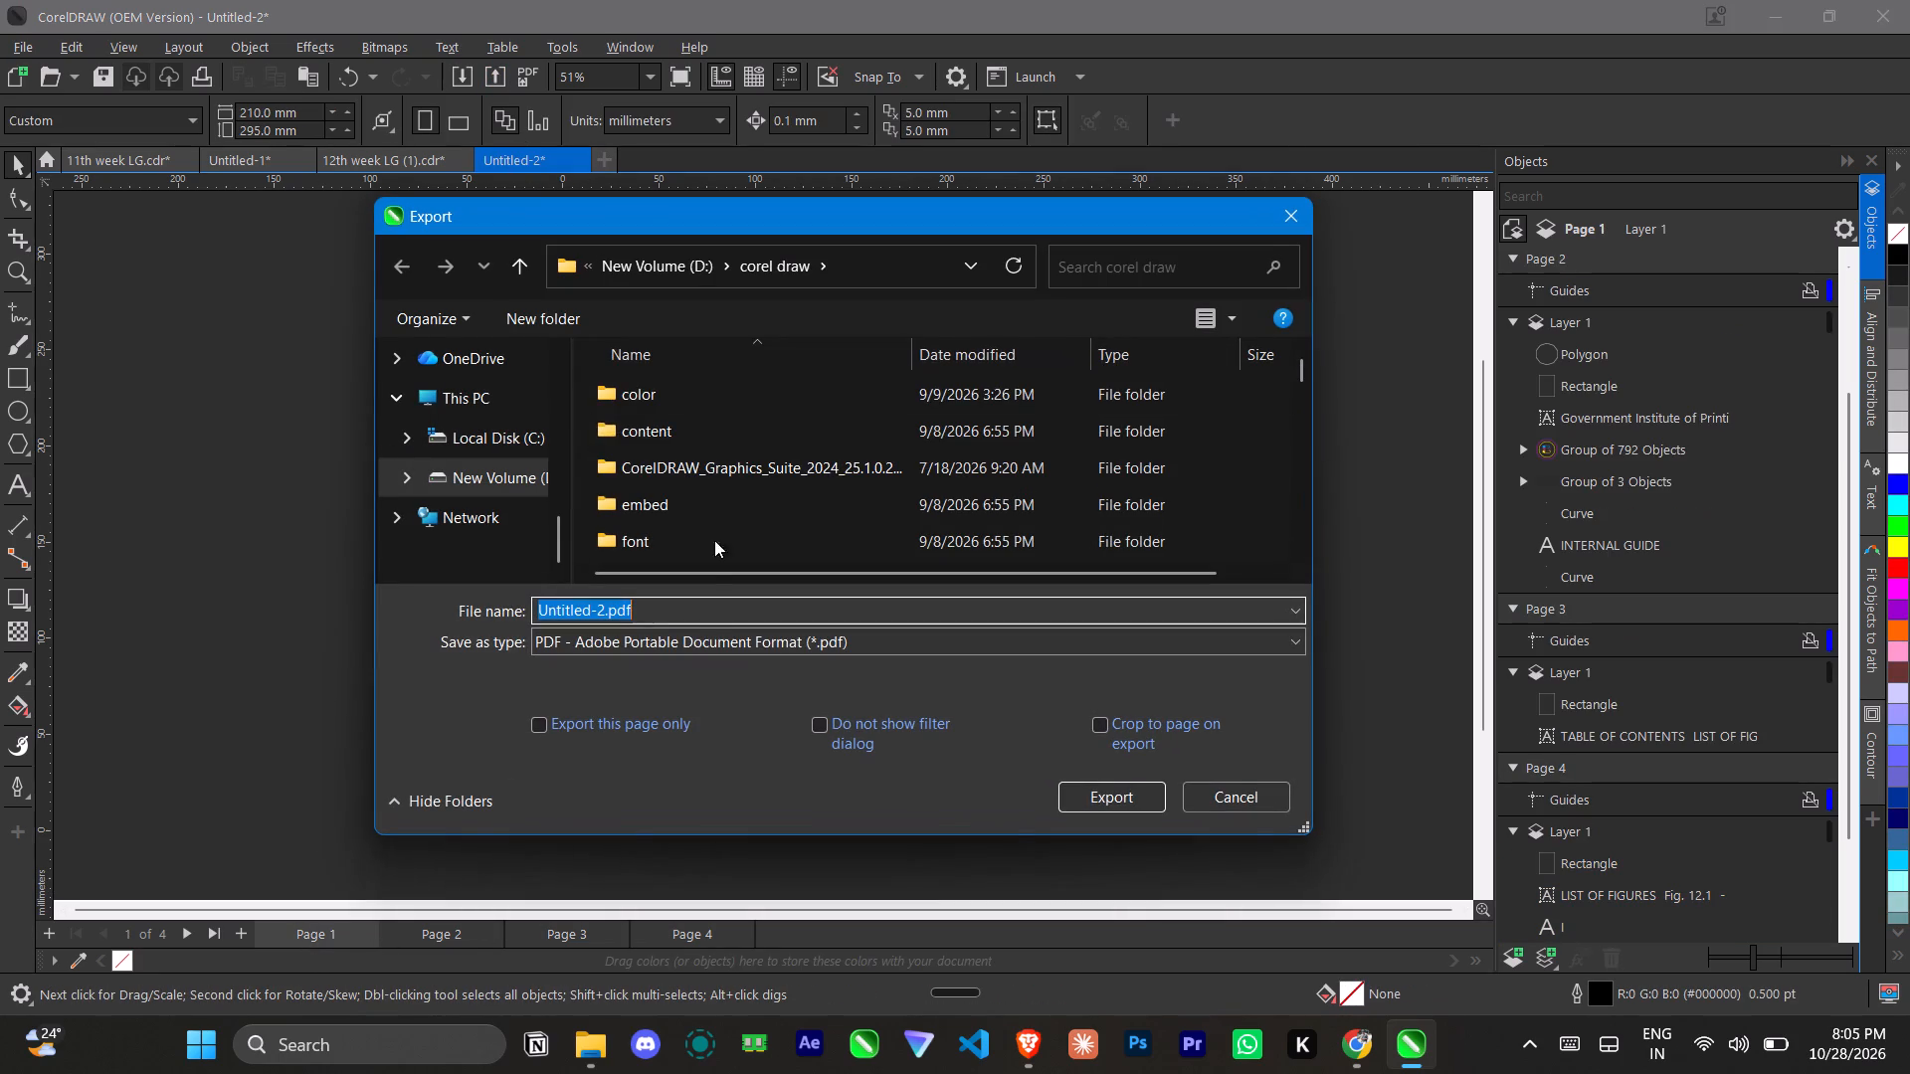
{"action": "key", "text": "BackSpace"}
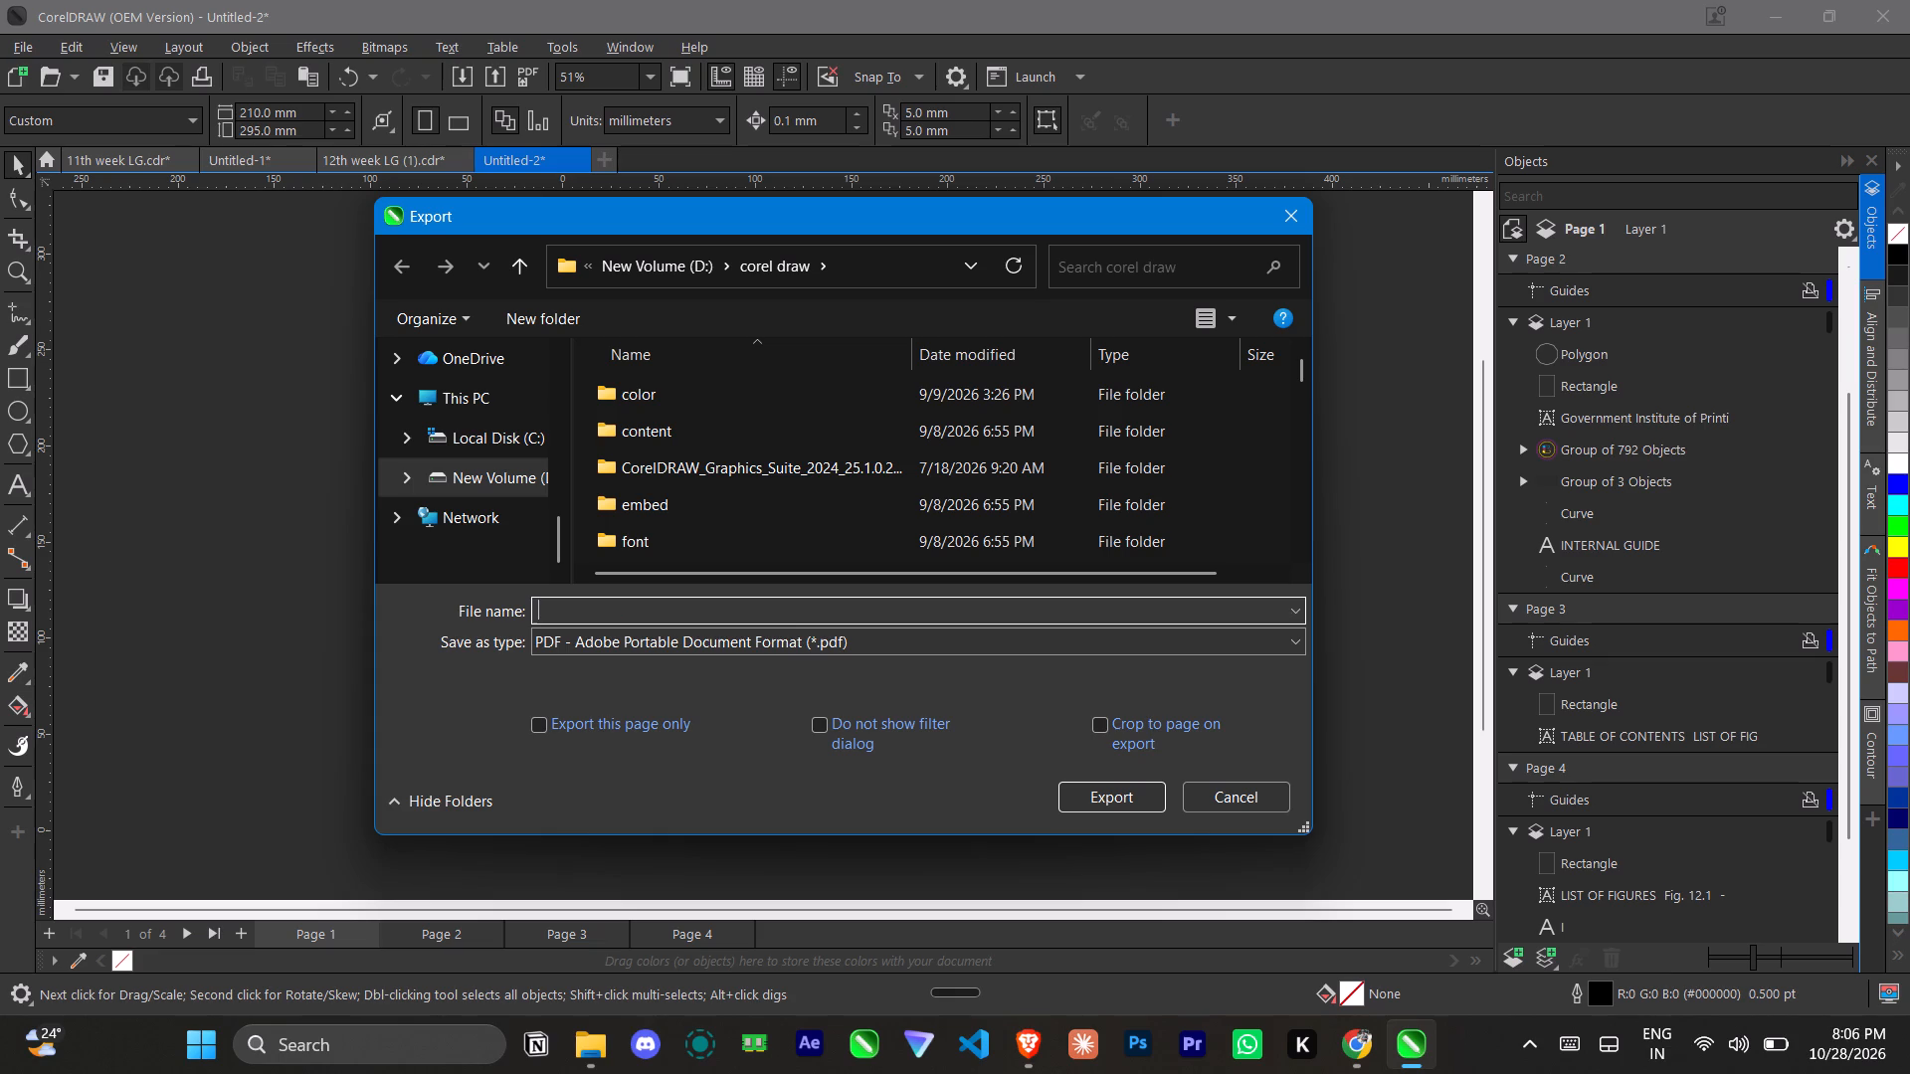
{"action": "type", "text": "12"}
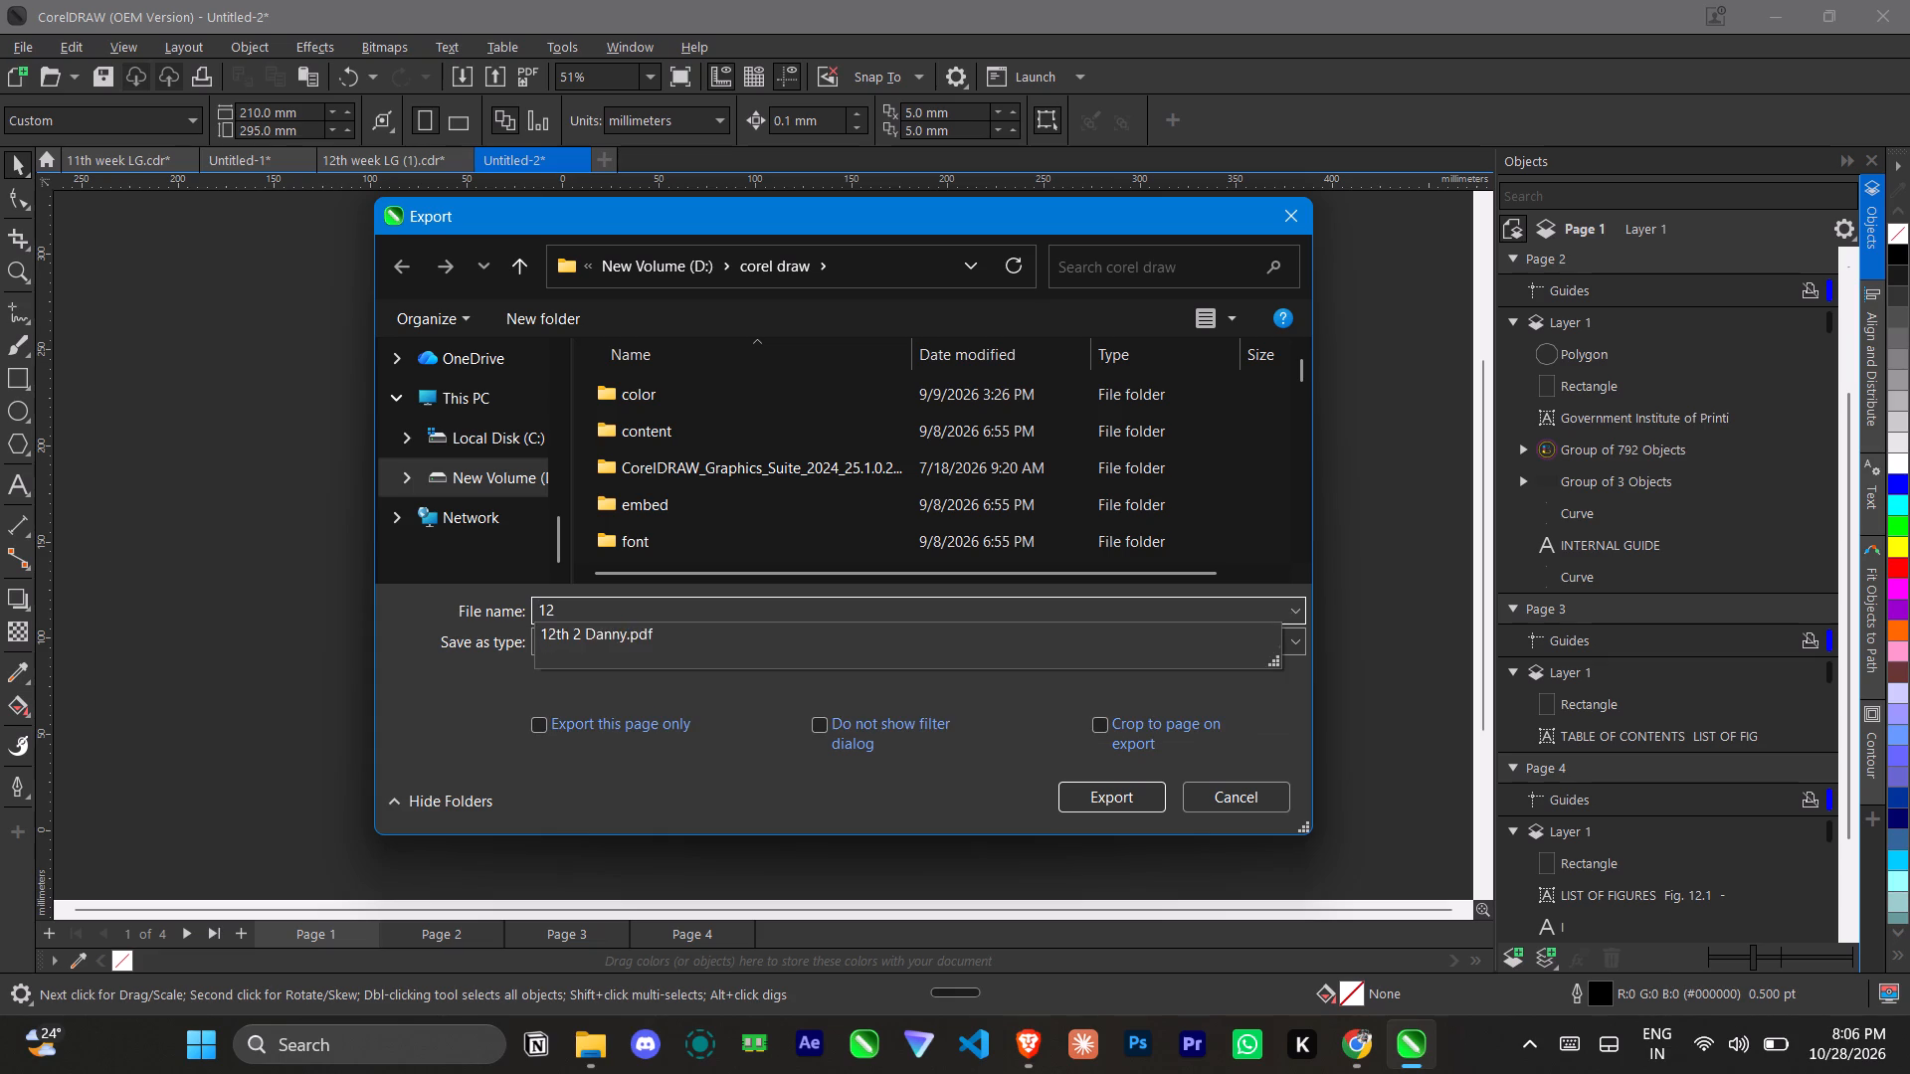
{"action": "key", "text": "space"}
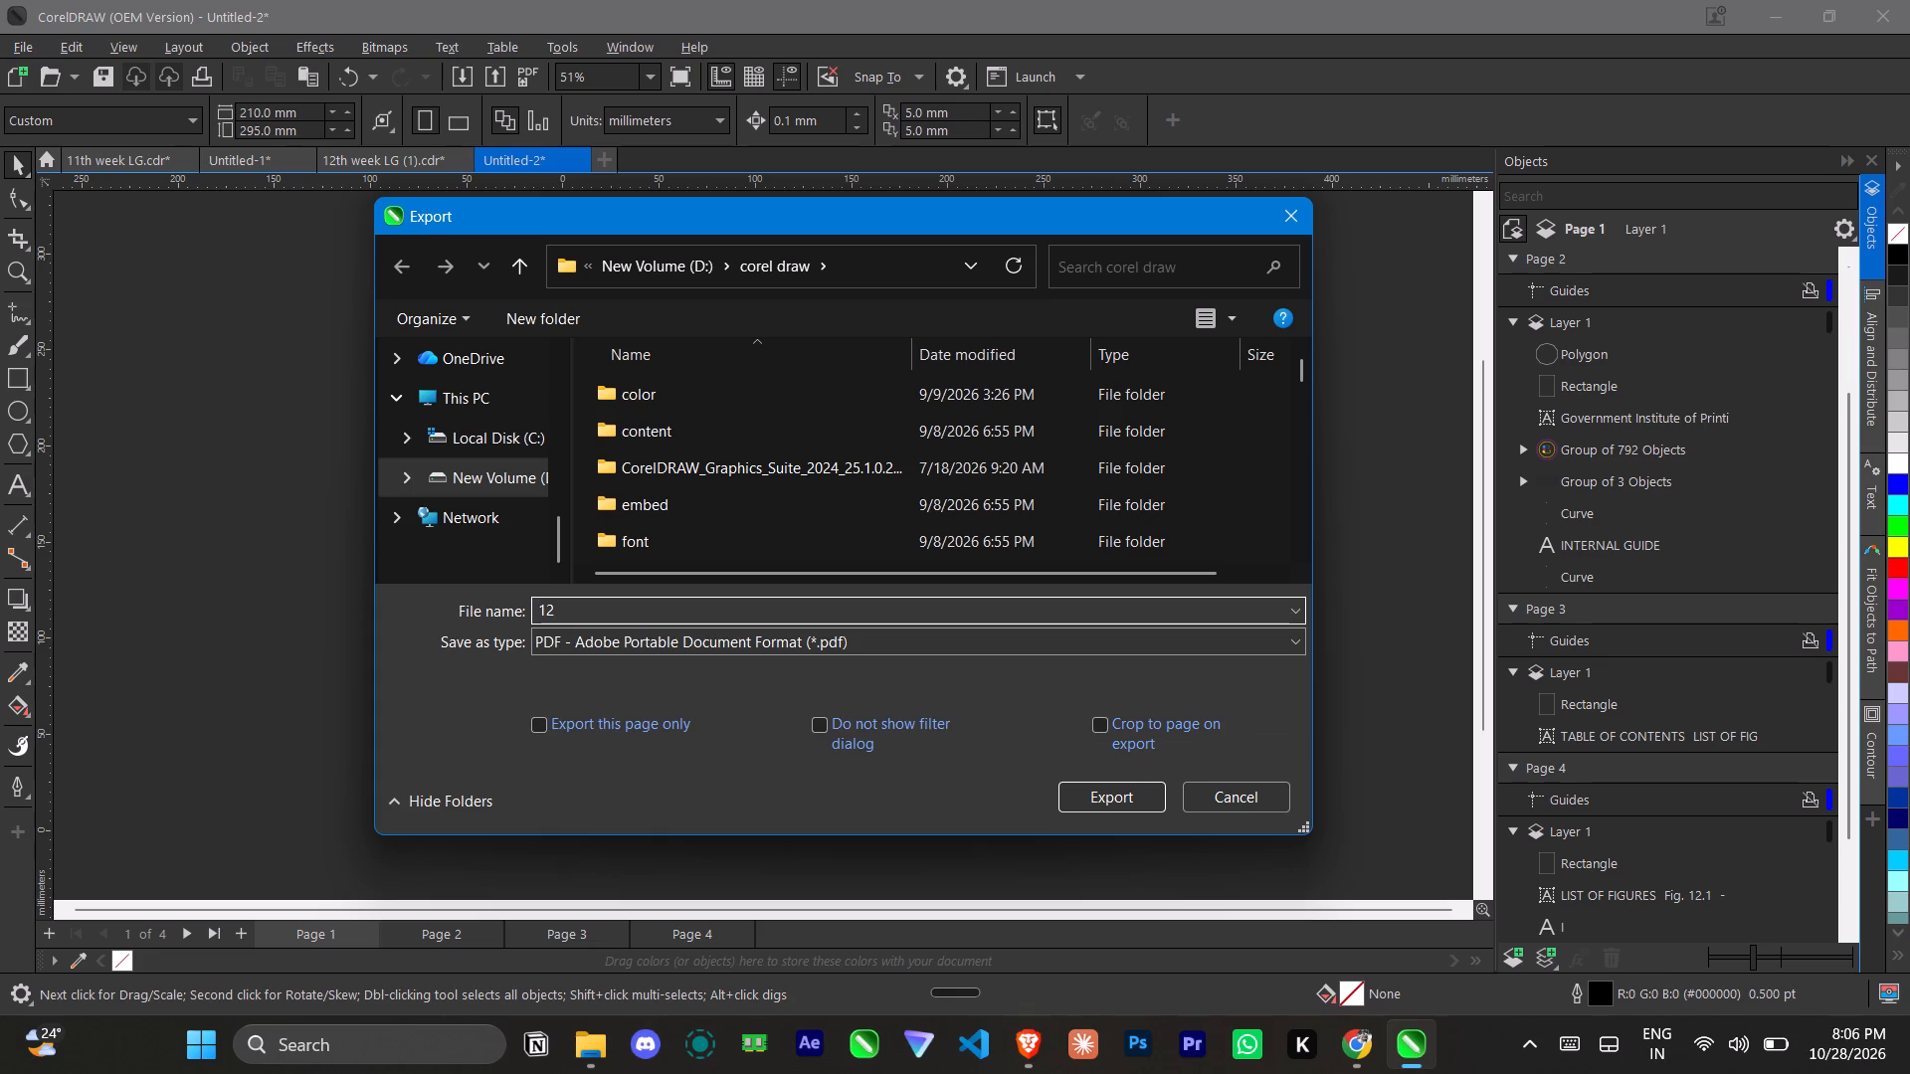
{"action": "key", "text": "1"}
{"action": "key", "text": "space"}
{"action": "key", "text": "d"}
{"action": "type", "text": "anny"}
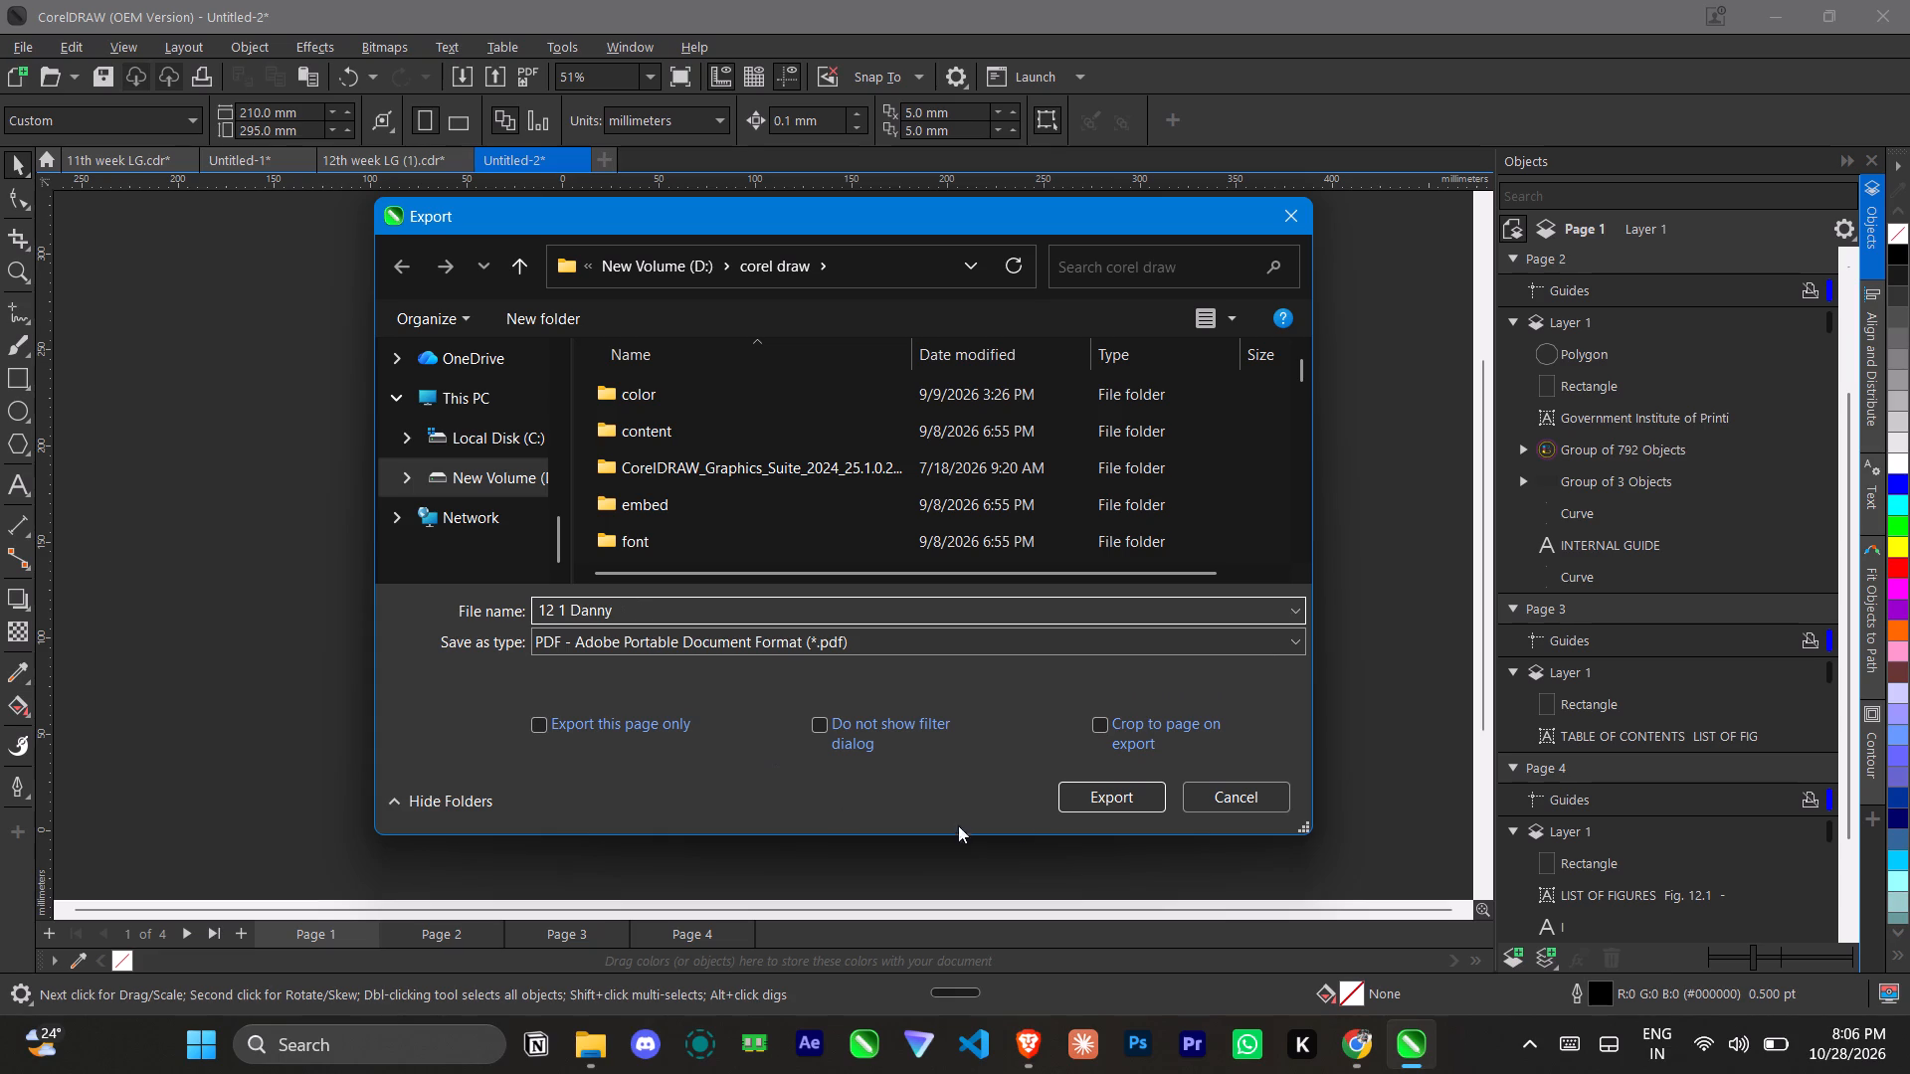
Complete the "12 1 Danny" PDF export with the export range set to pages 1-4.
{"action": "left_click", "coordinate": [1105, 803]}
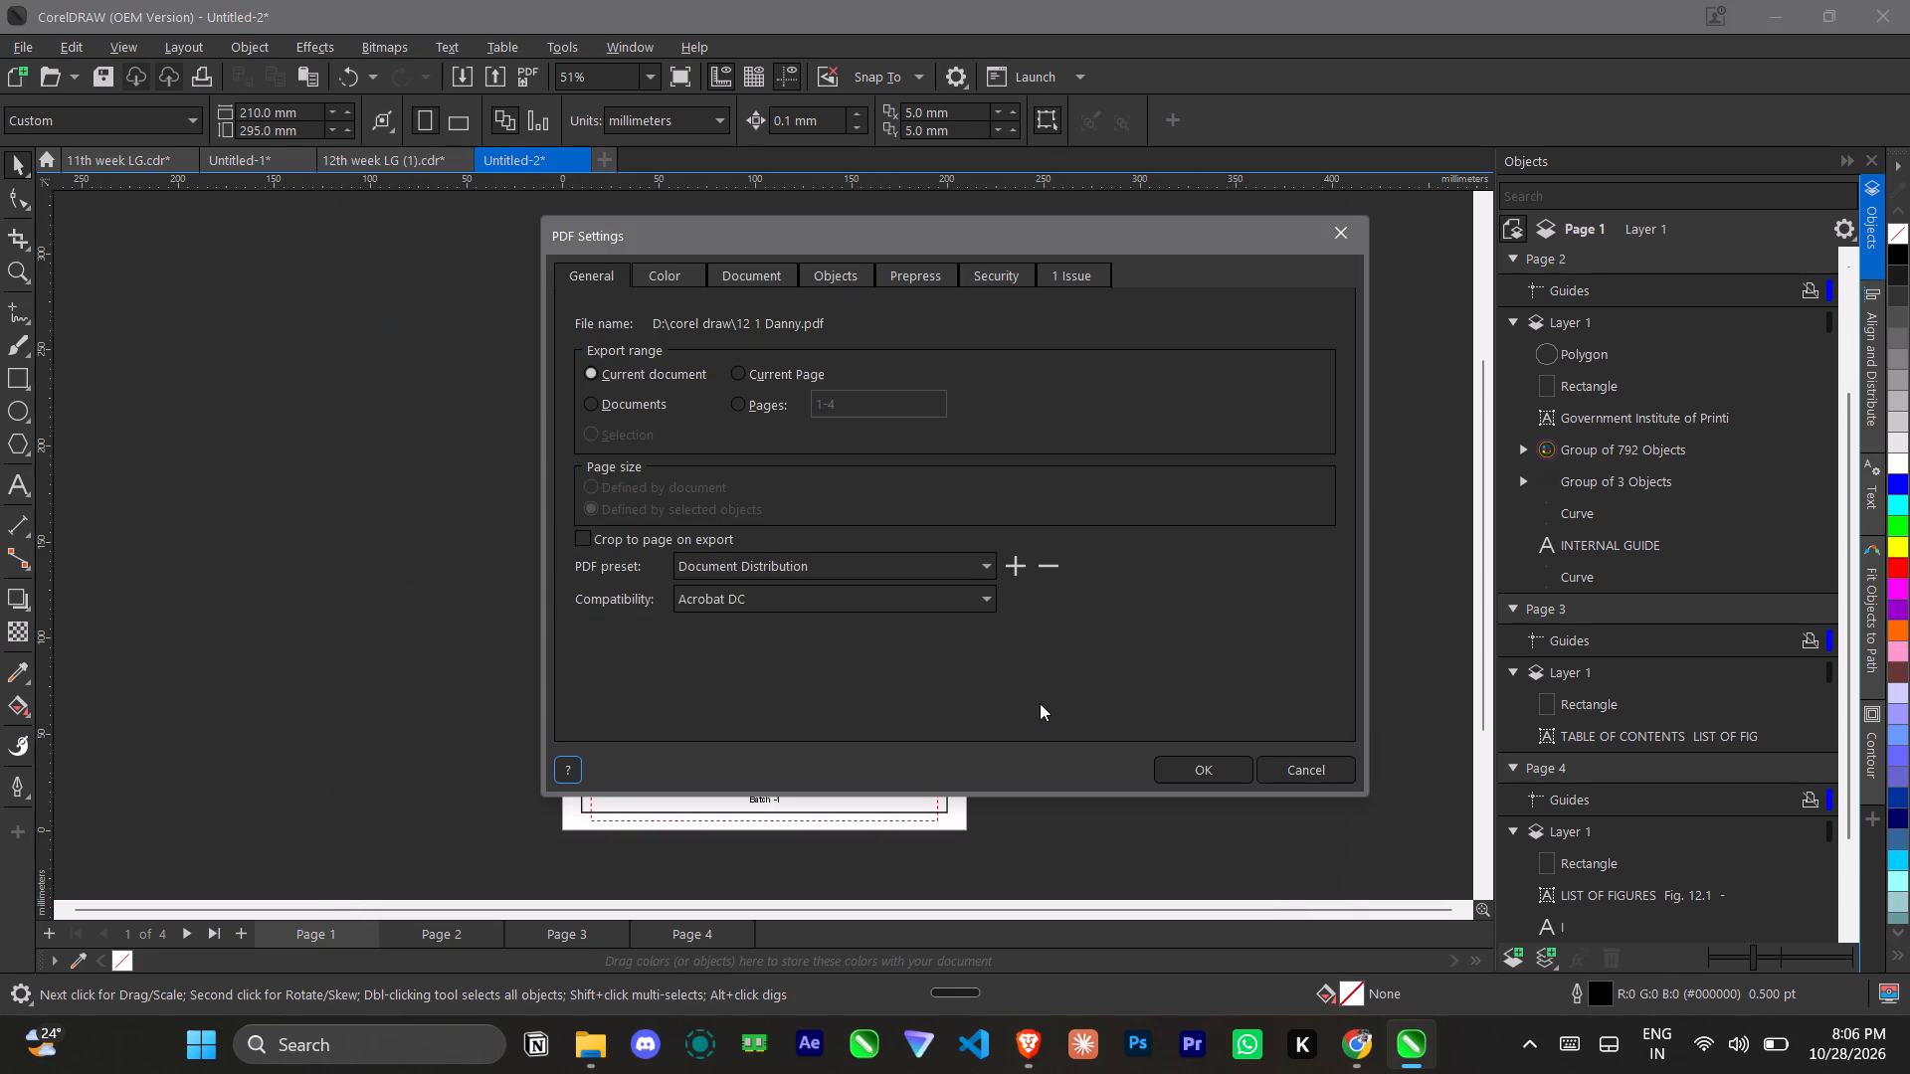
{"action": "left_click", "coordinate": [738, 403]}
{"action": "left_click", "coordinate": [1244, 759]}
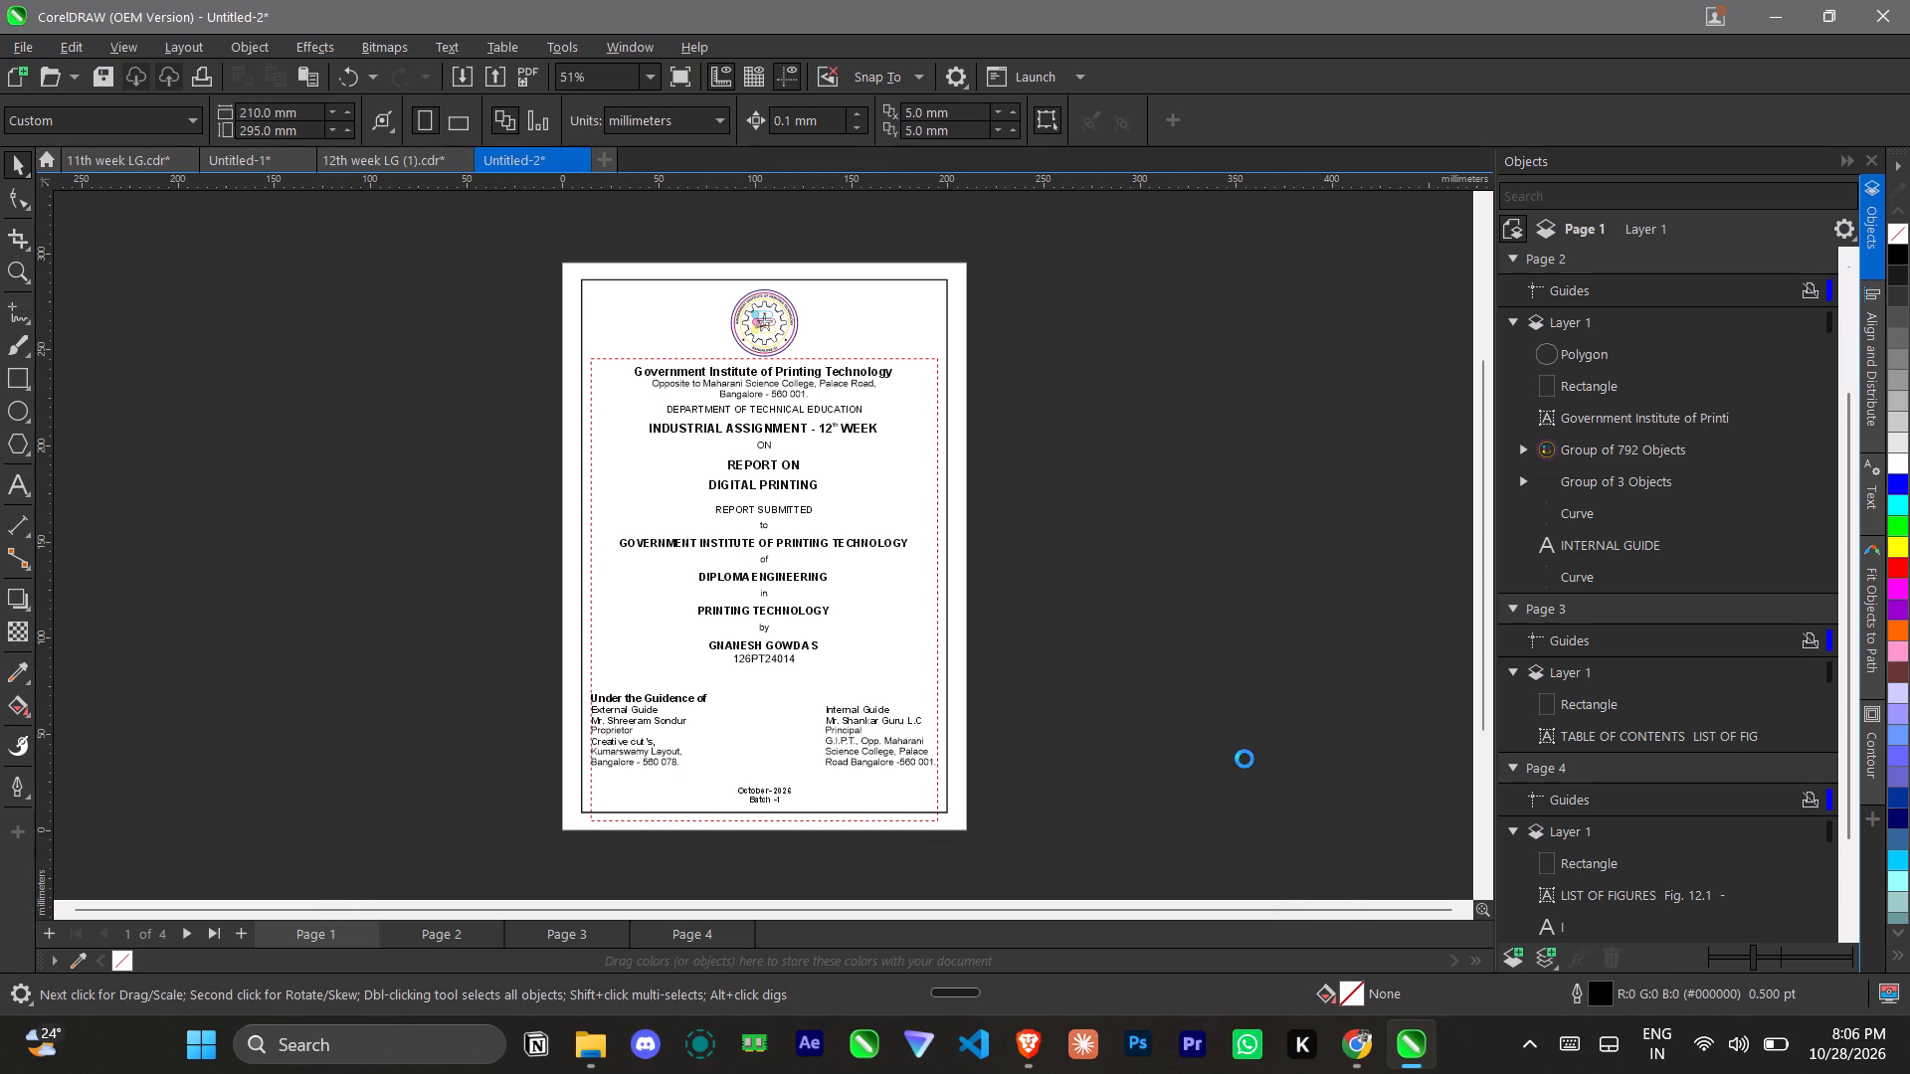
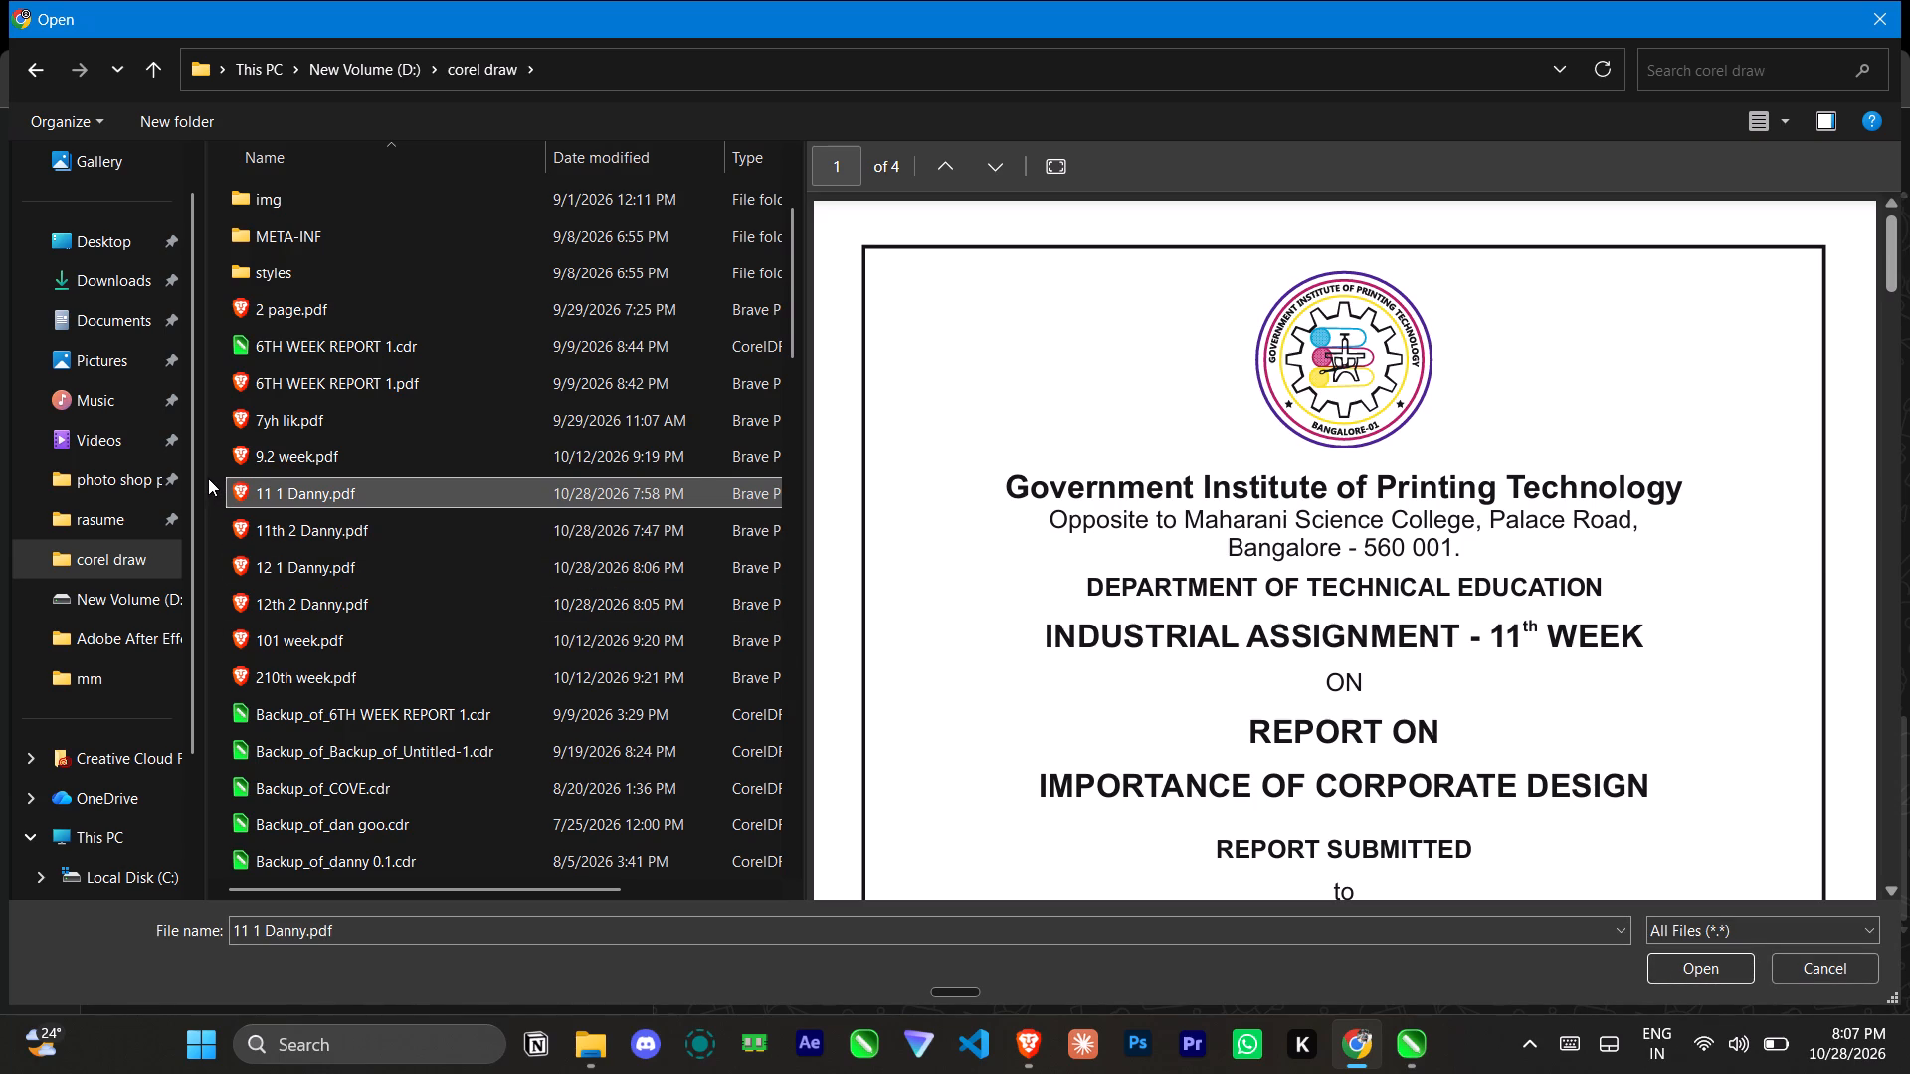
Select "11 1 Danny.pdf" and "11th 2 Danny.pdf" together in the corel draw folder as the files to open in Chrome.
{"action": "left_click_drag", "start_coordinate": [208, 478], "coordinate": [261, 543]}
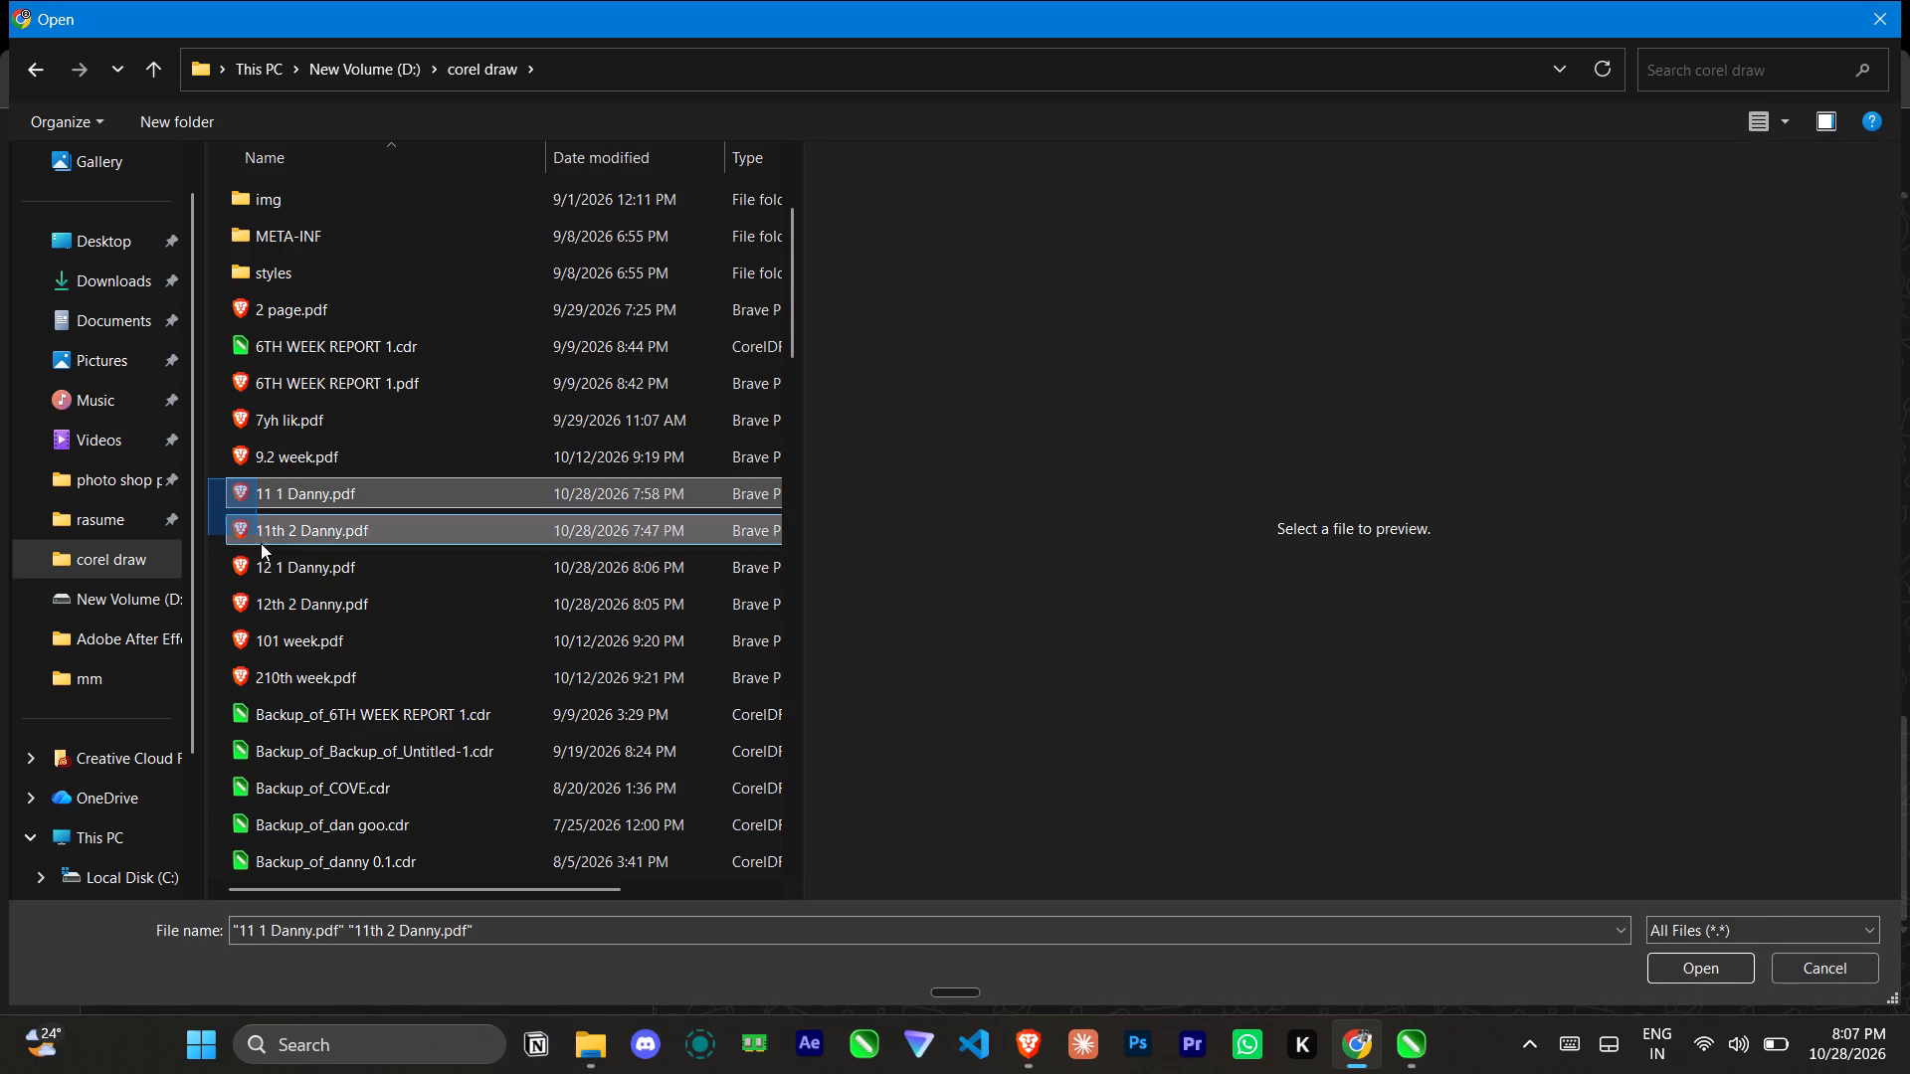
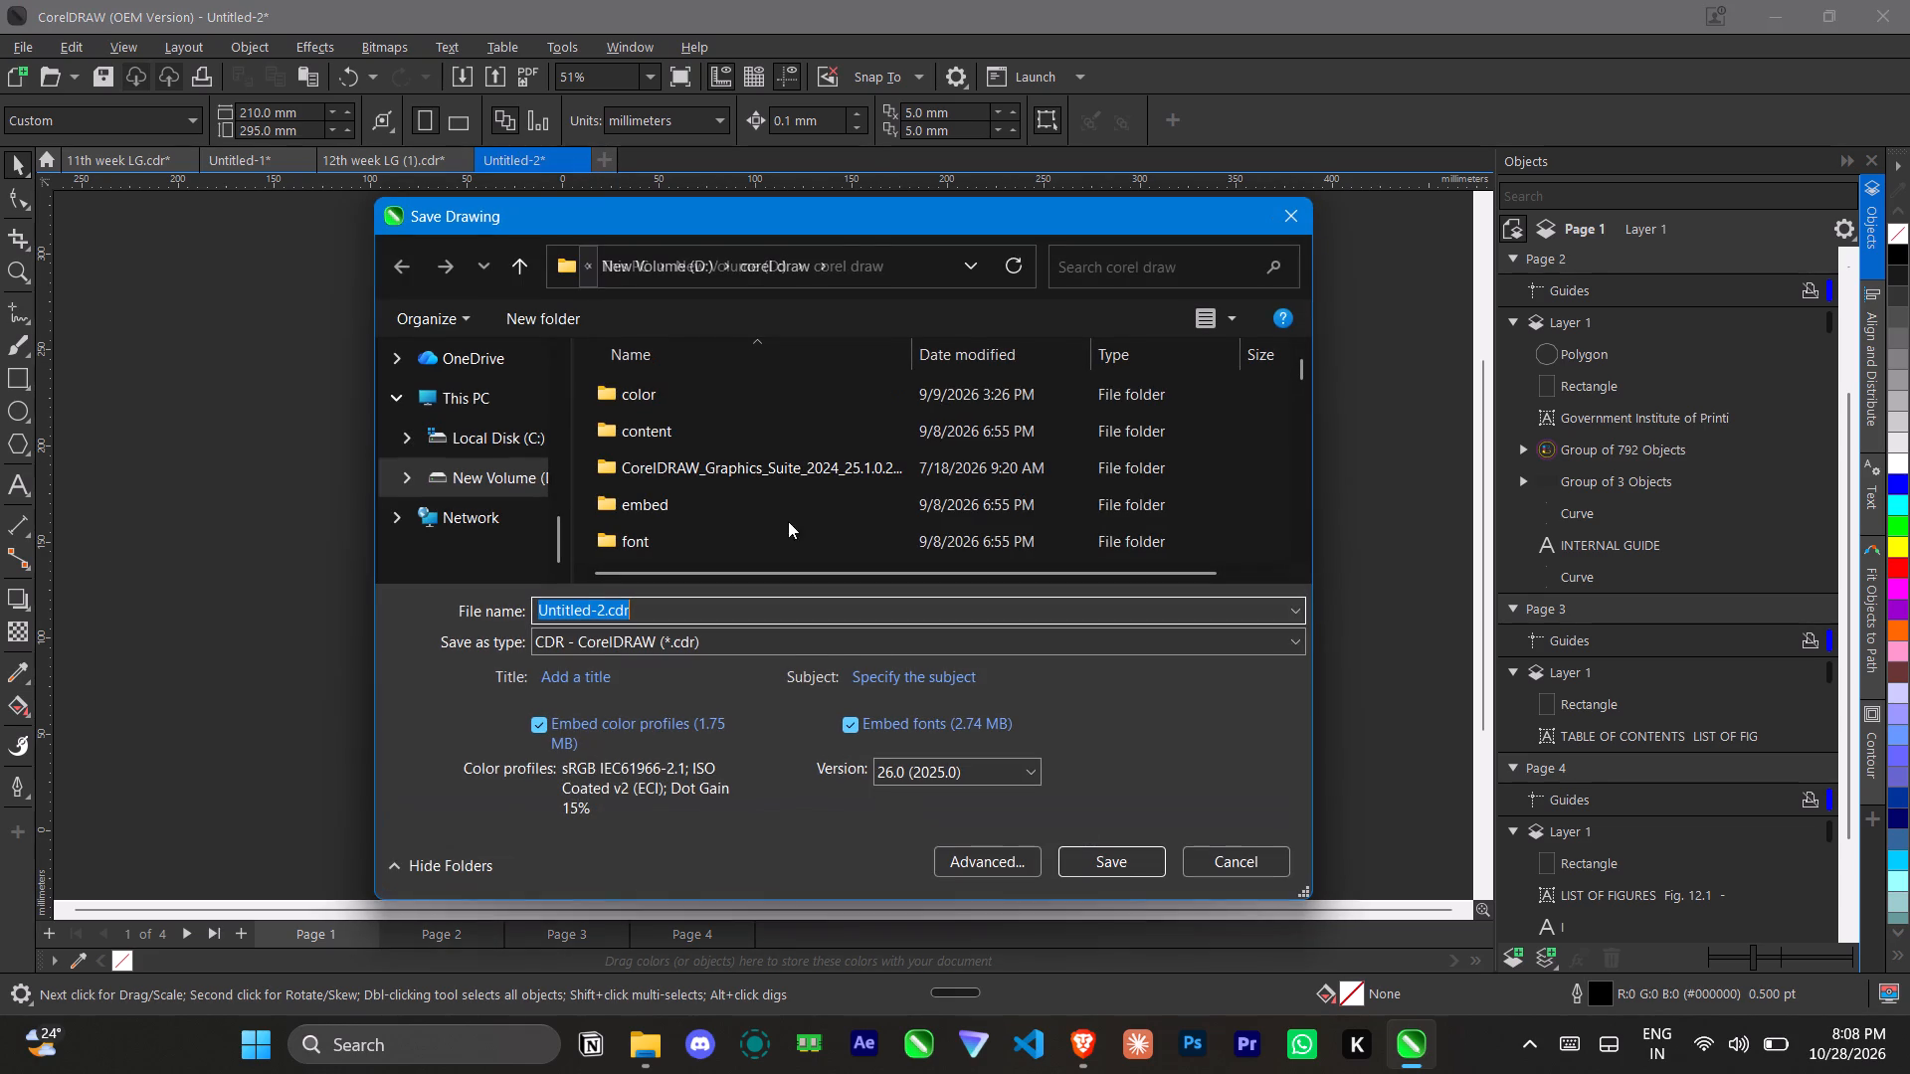
Save Untitled-2.cdr in the corel draw folder as version 26.0, replacing the existing file, and close the document.
{"action": "left_click", "coordinate": [1110, 867]}
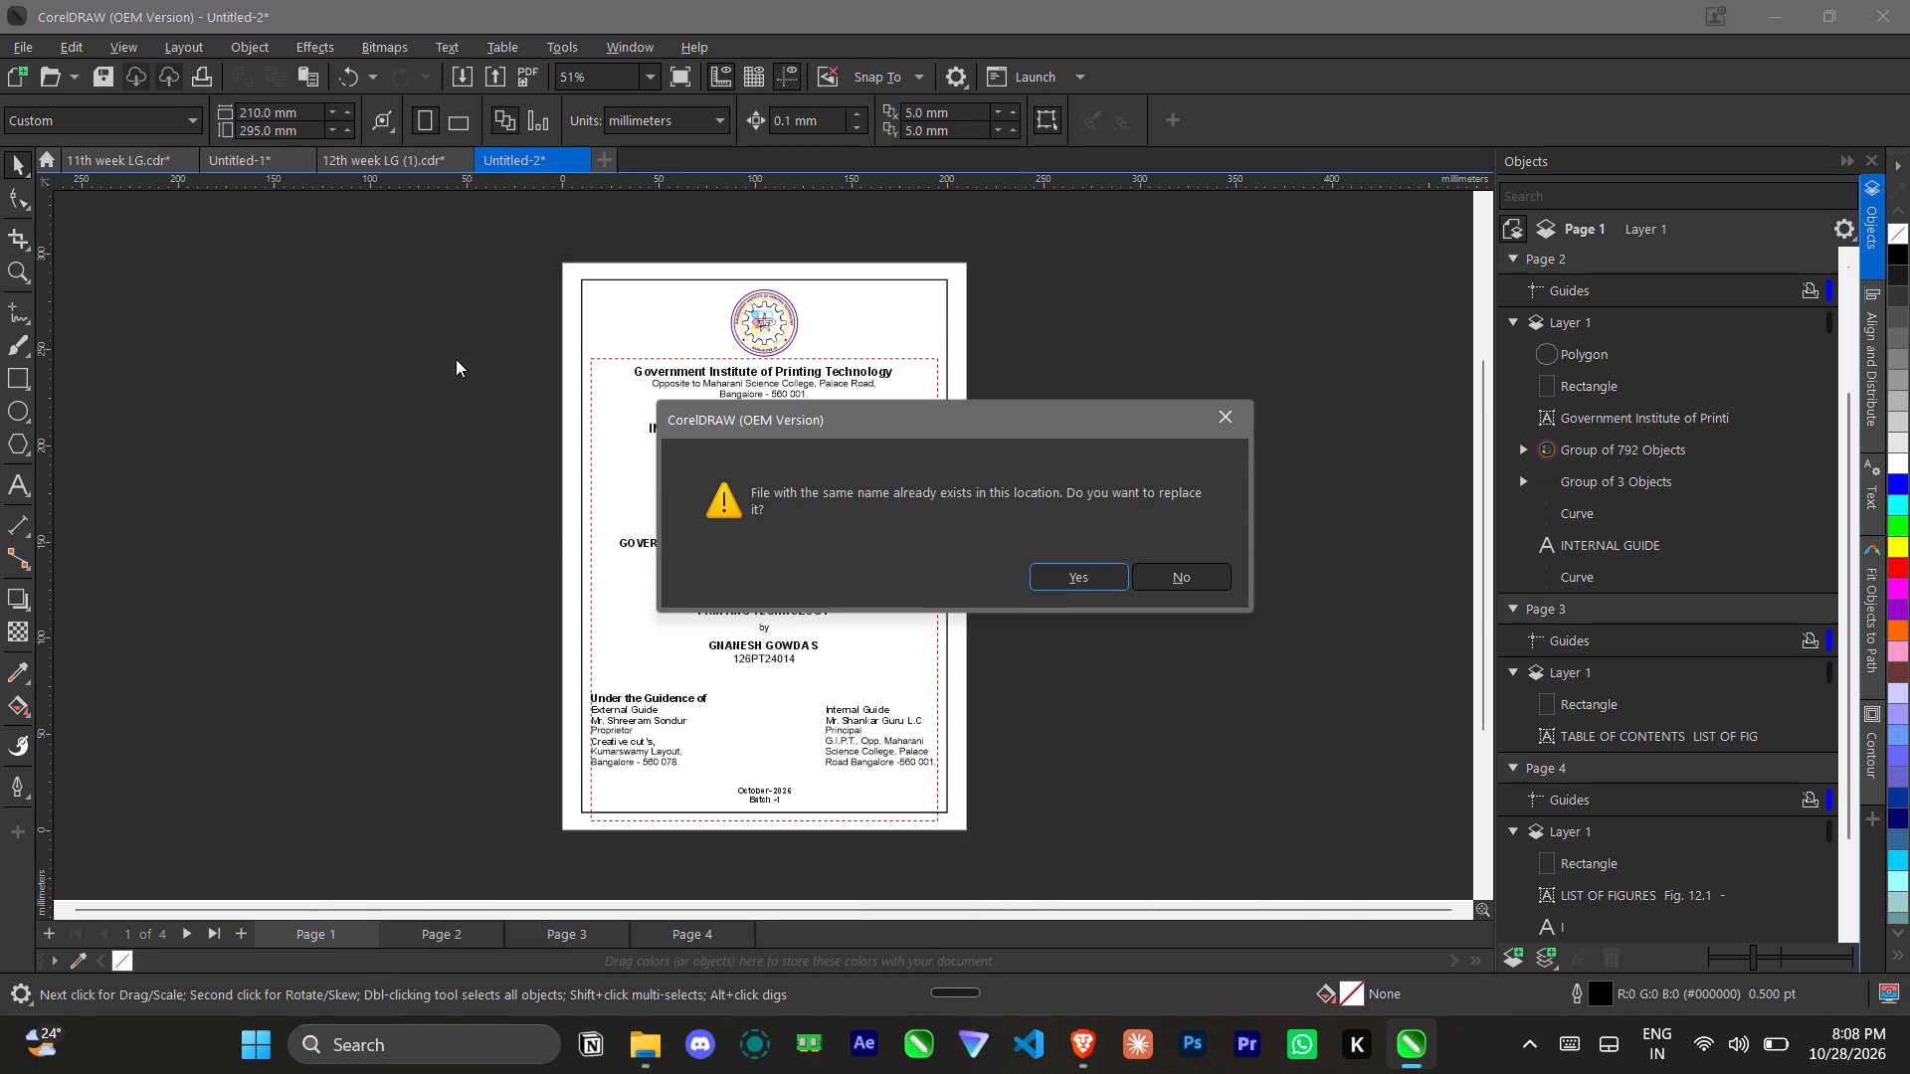
{"action": "left_click", "coordinate": [1056, 573]}
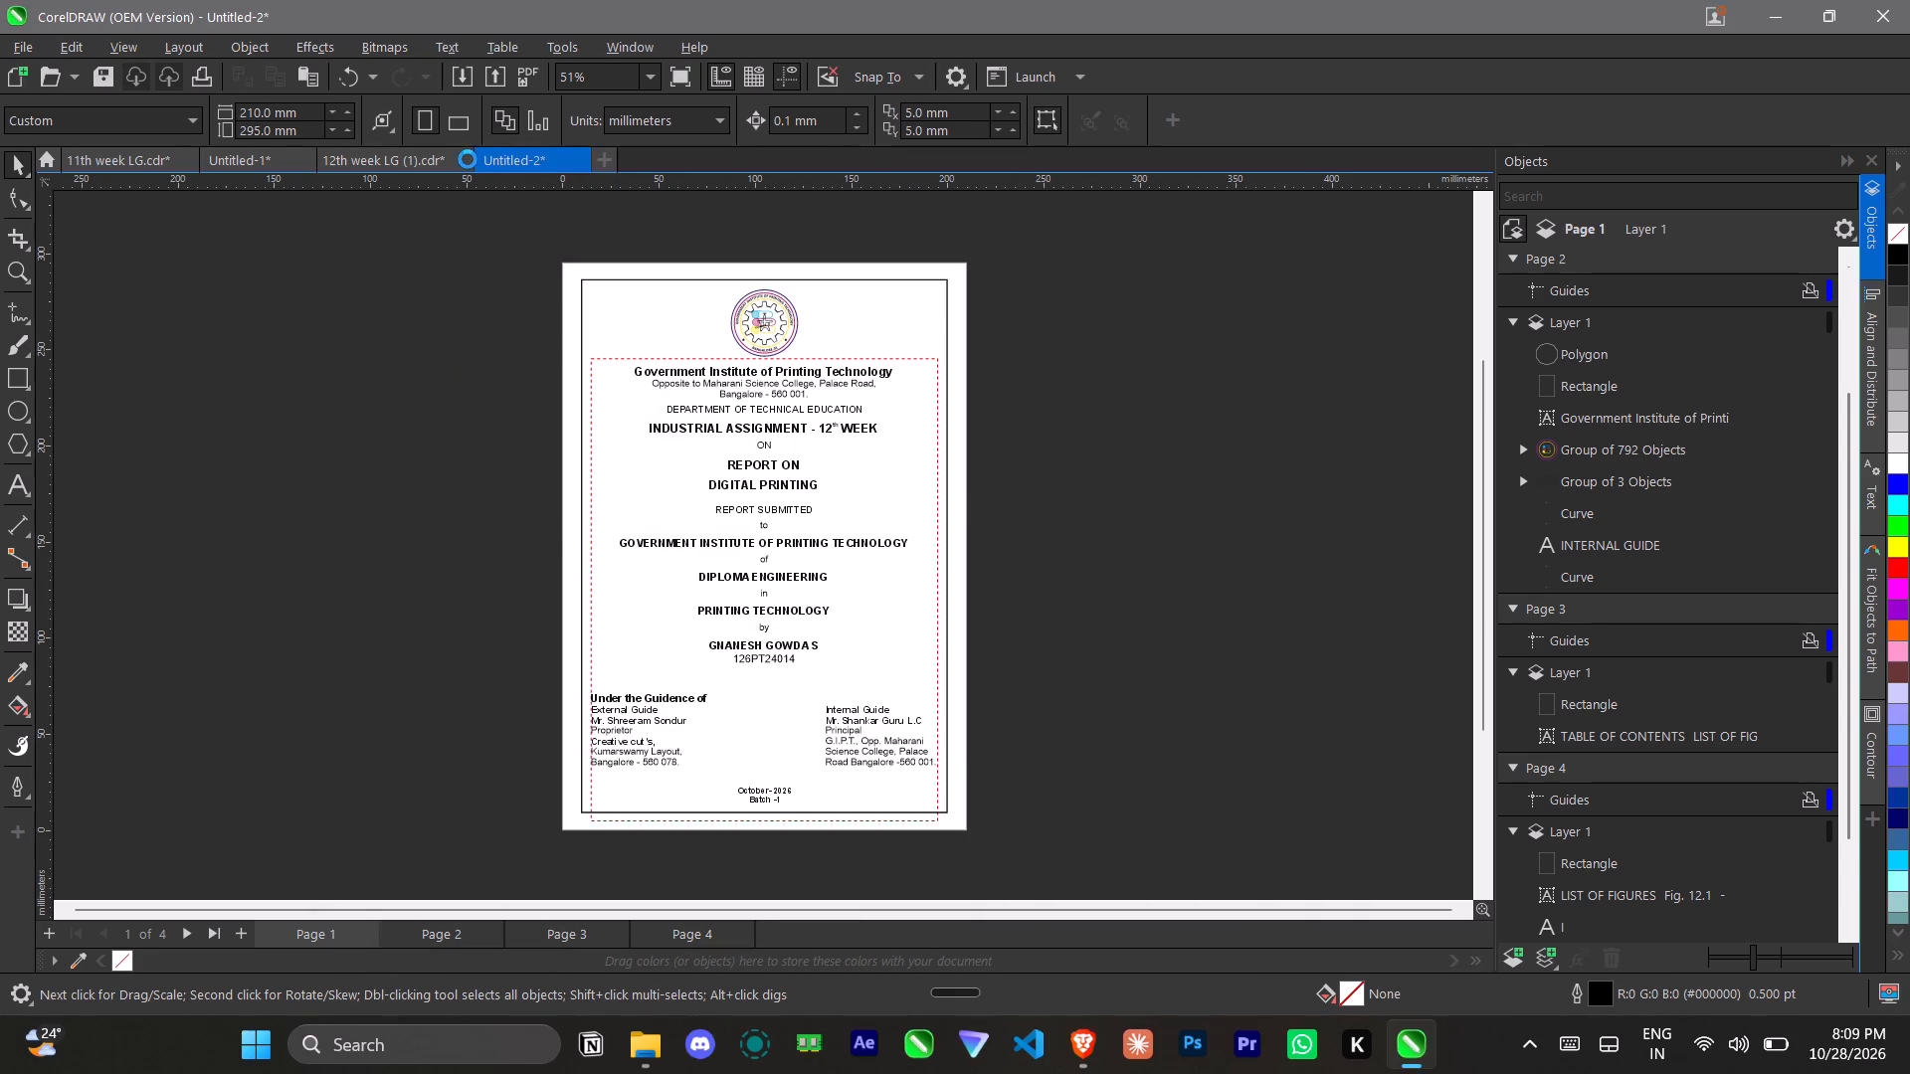
Close the 12th week LG (1) document, saving its changes in the 26.0 (2025.0) file format.
{"action": "left_click", "coordinate": [461, 154]}
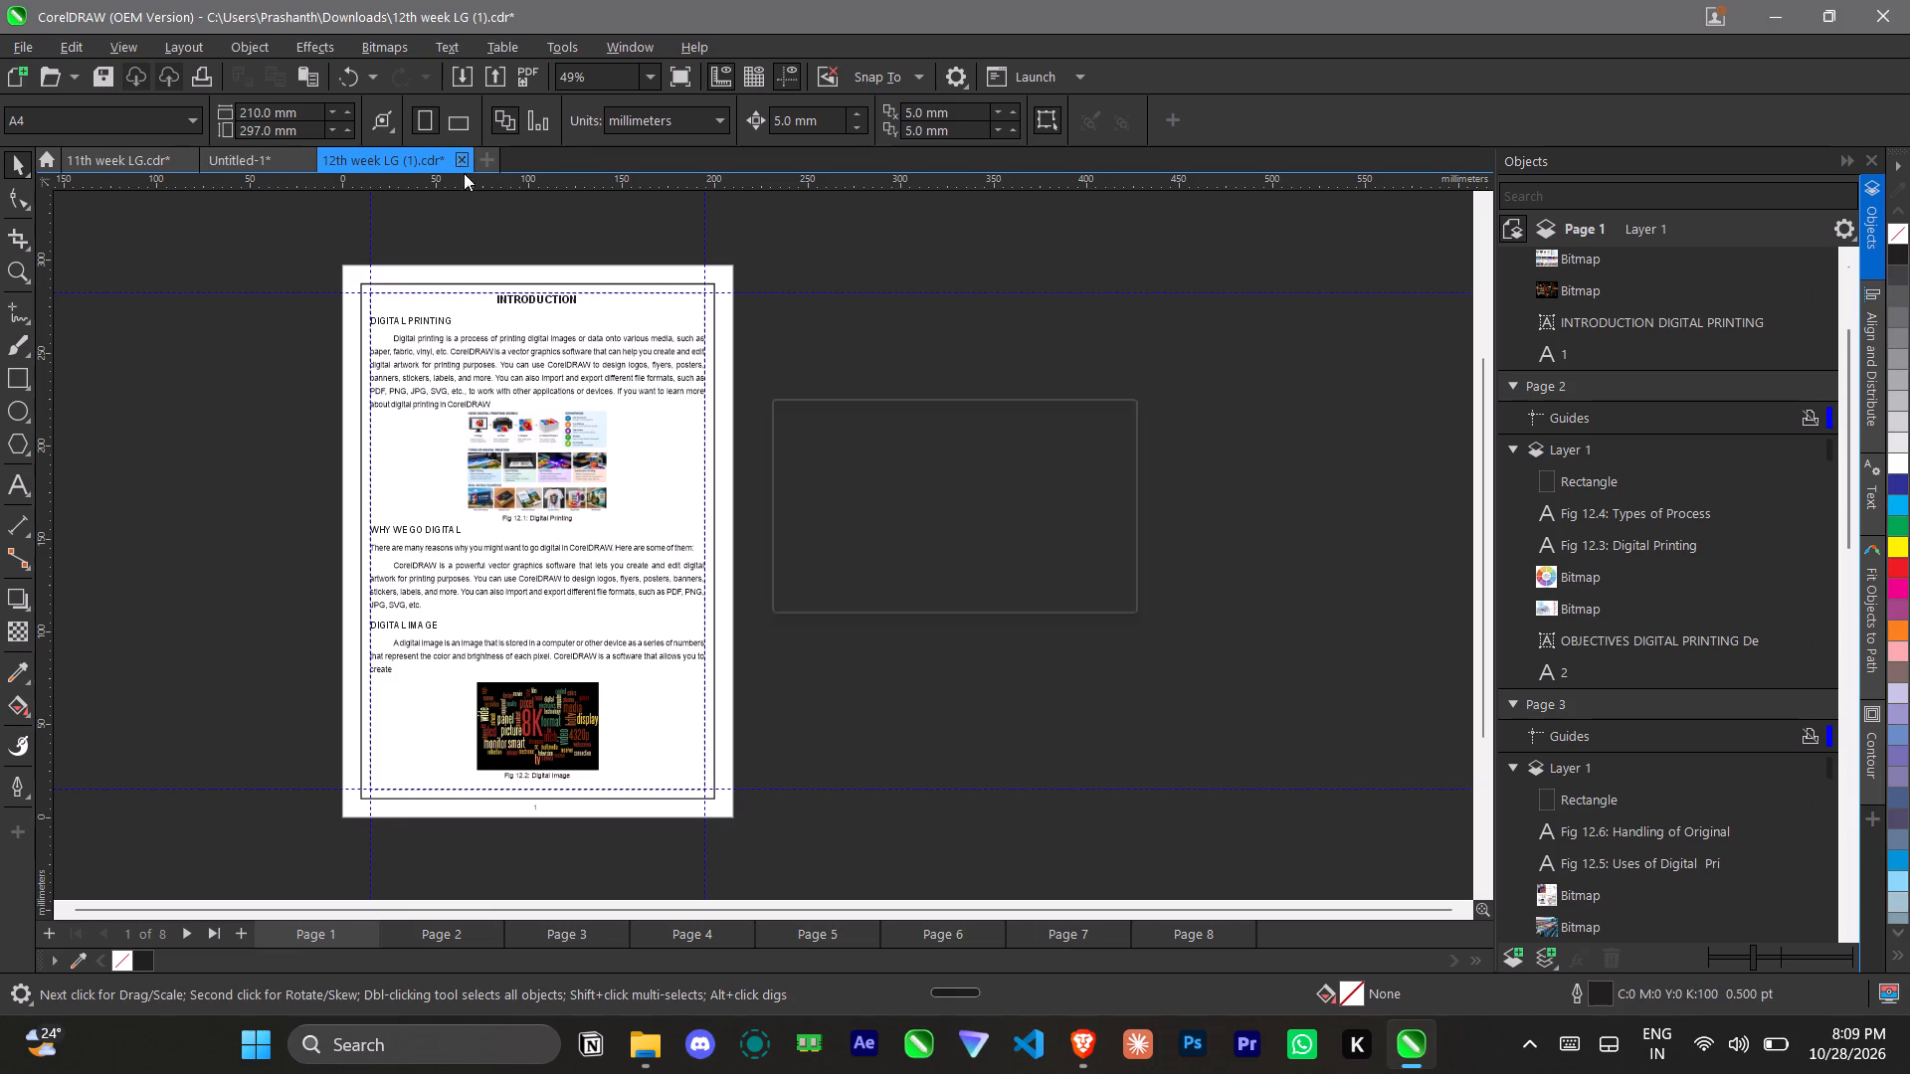
{"action": "left_click", "coordinate": [870, 577]}
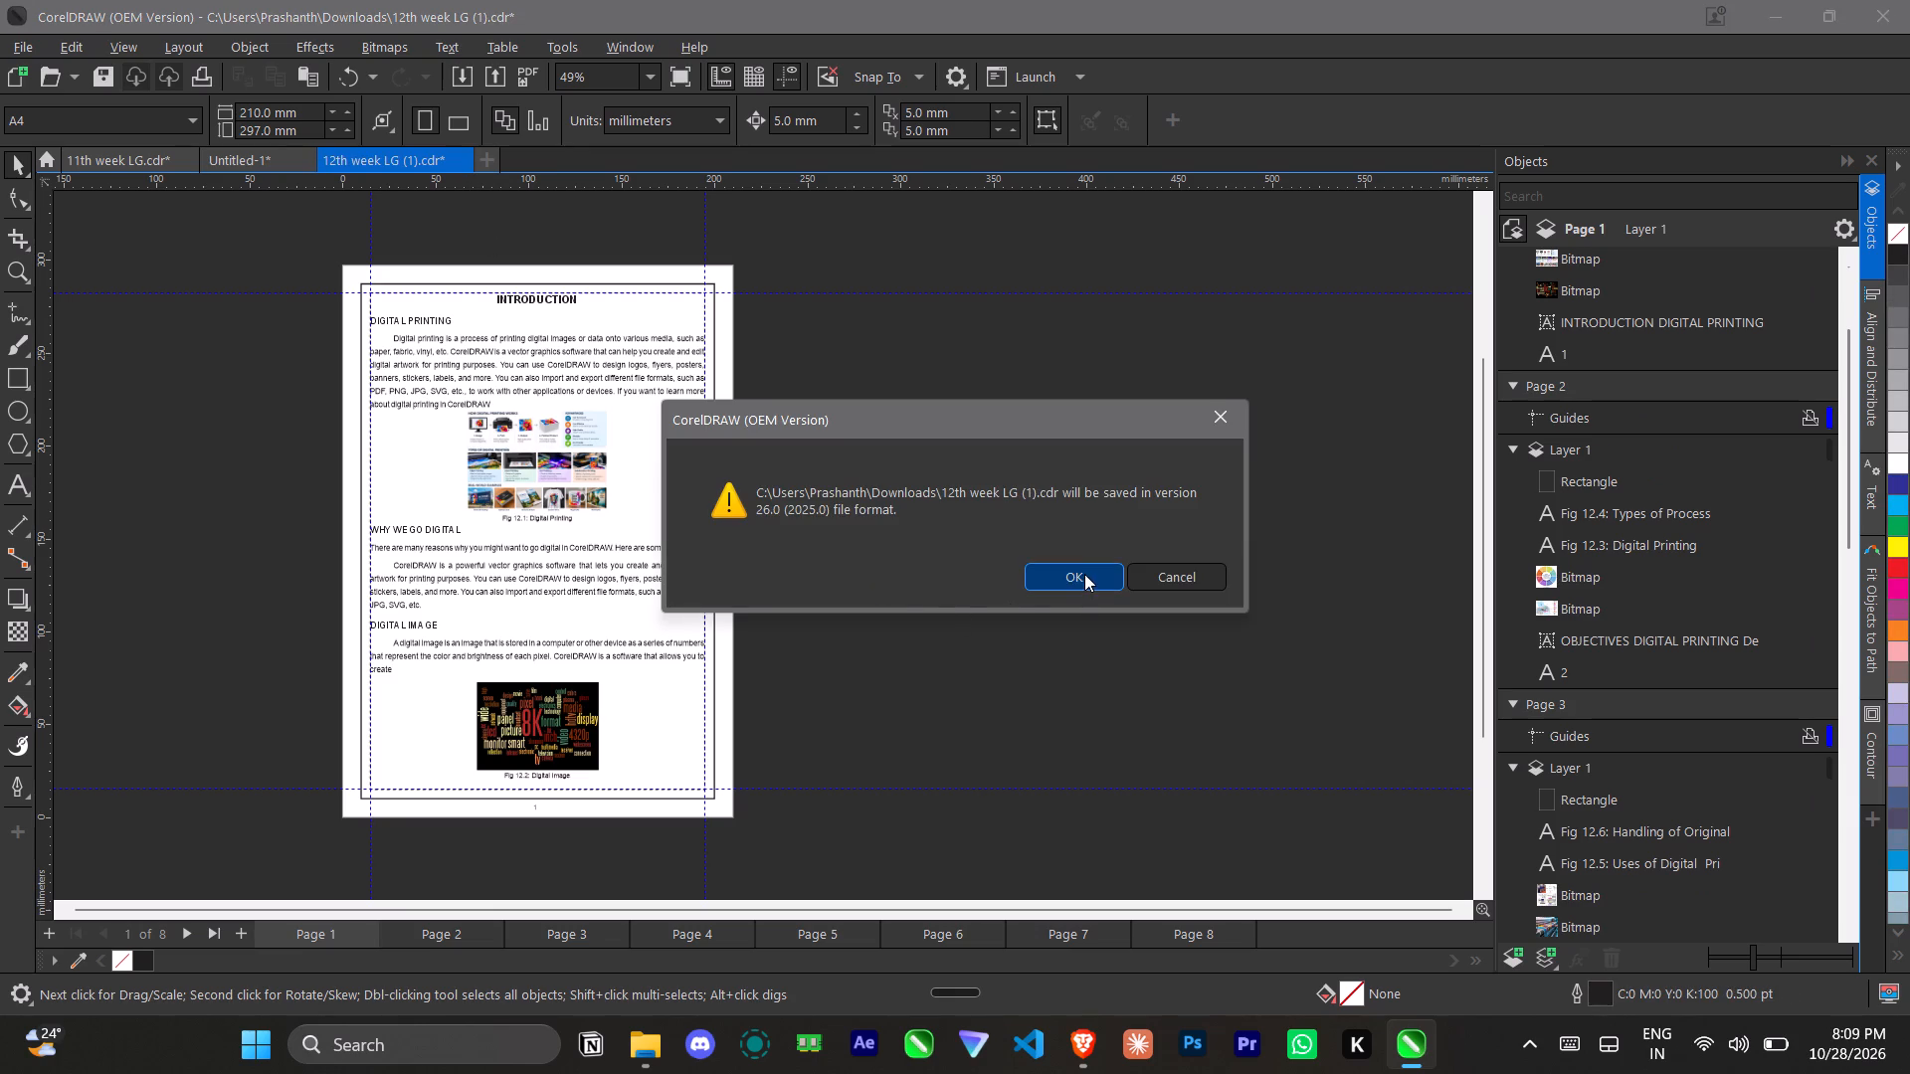
{"action": "left_click", "coordinate": [1084, 574]}
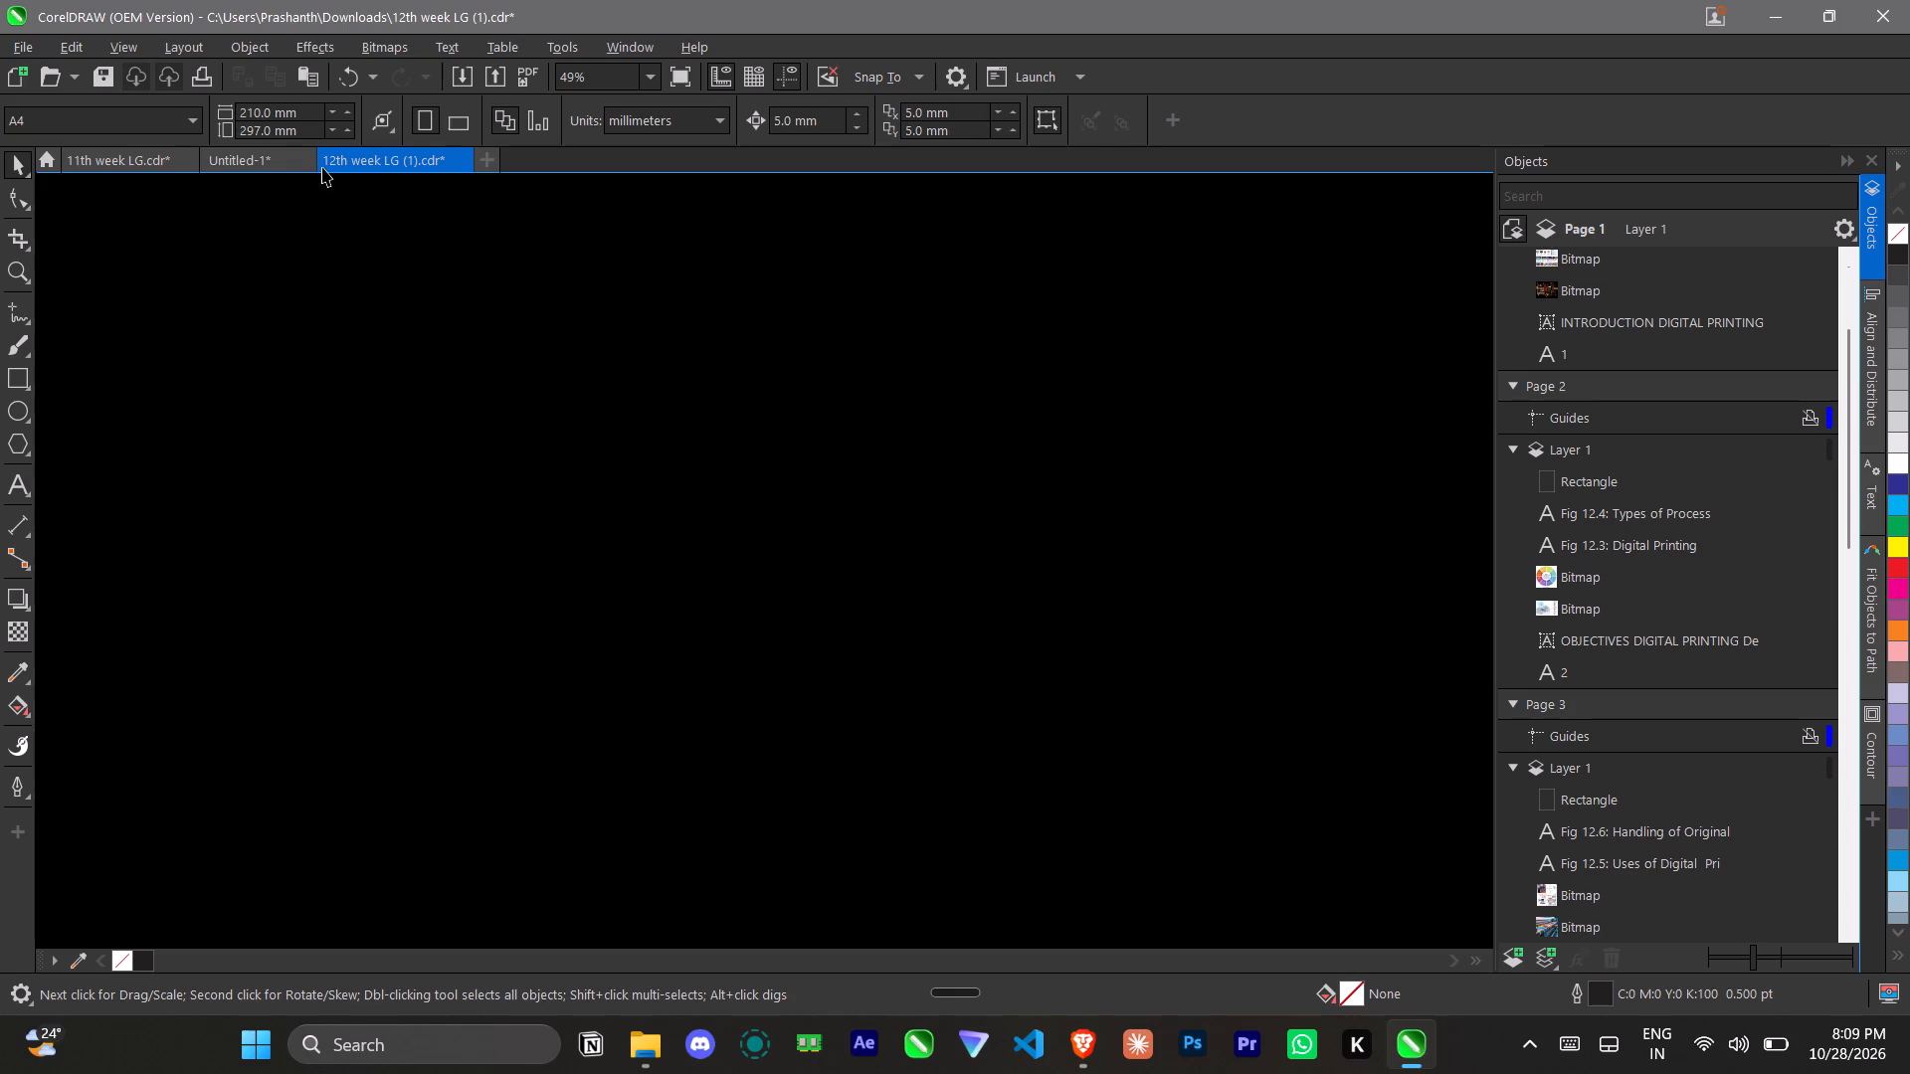
Close the Untitled-1 front pages document, saving its changes over the existing file of the same name.
{"action": "left_click", "coordinate": [309, 153]}
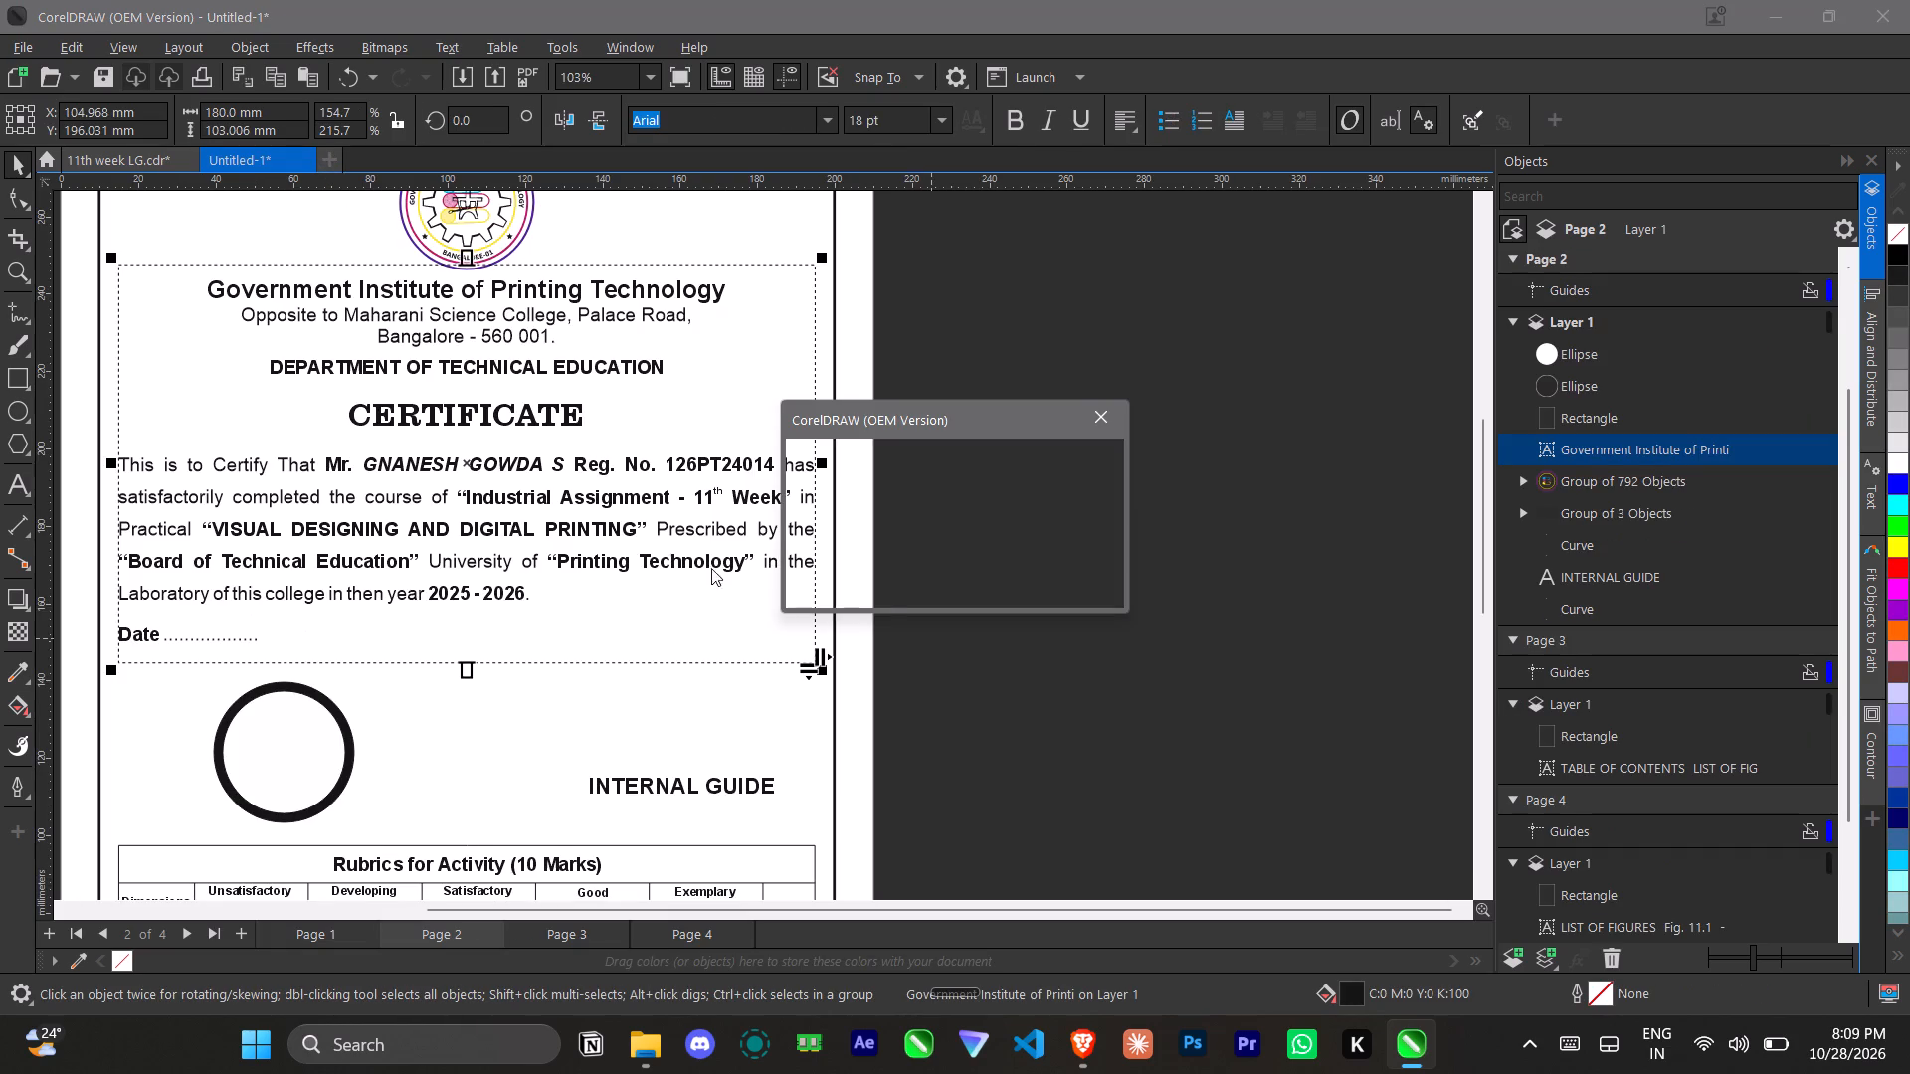
{"action": "left_click", "coordinate": [844, 568]}
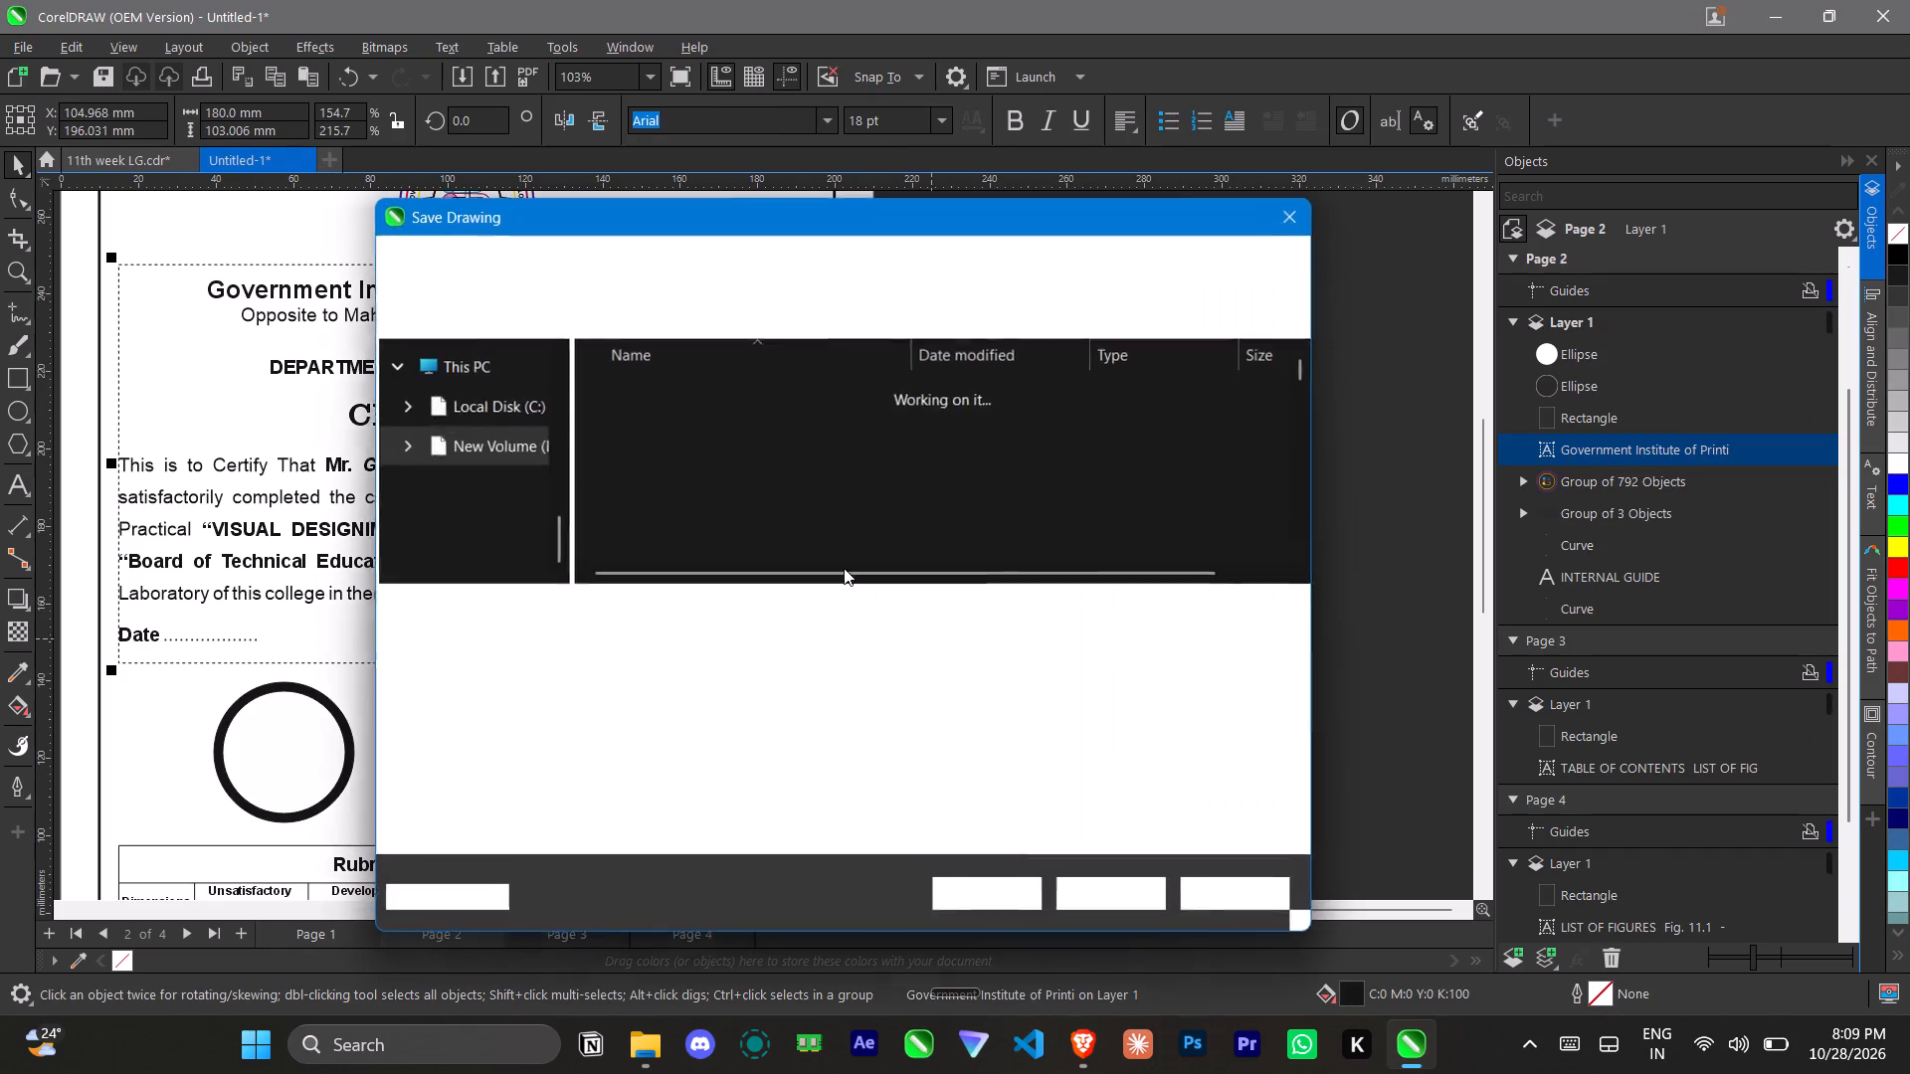
{"action": "left_click", "coordinate": [1093, 890]}
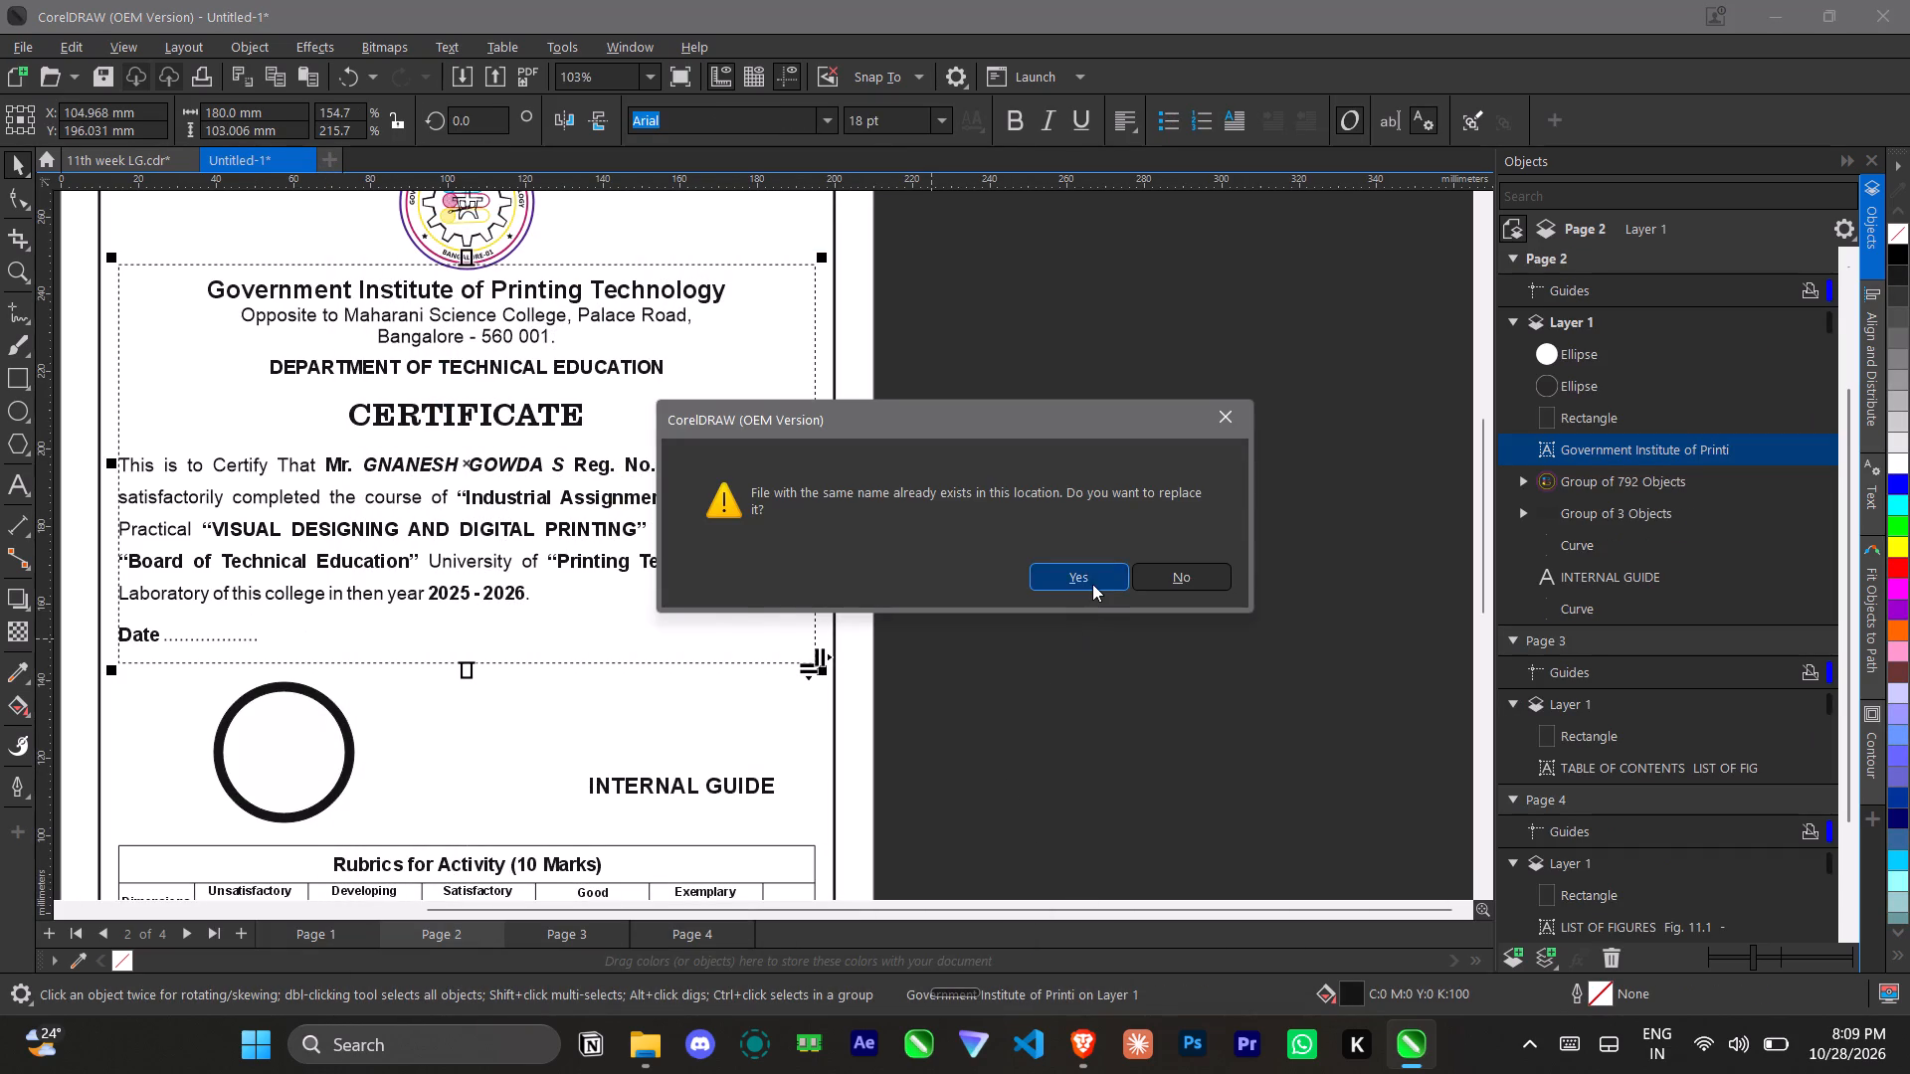
{"action": "left_click", "coordinate": [1092, 584]}
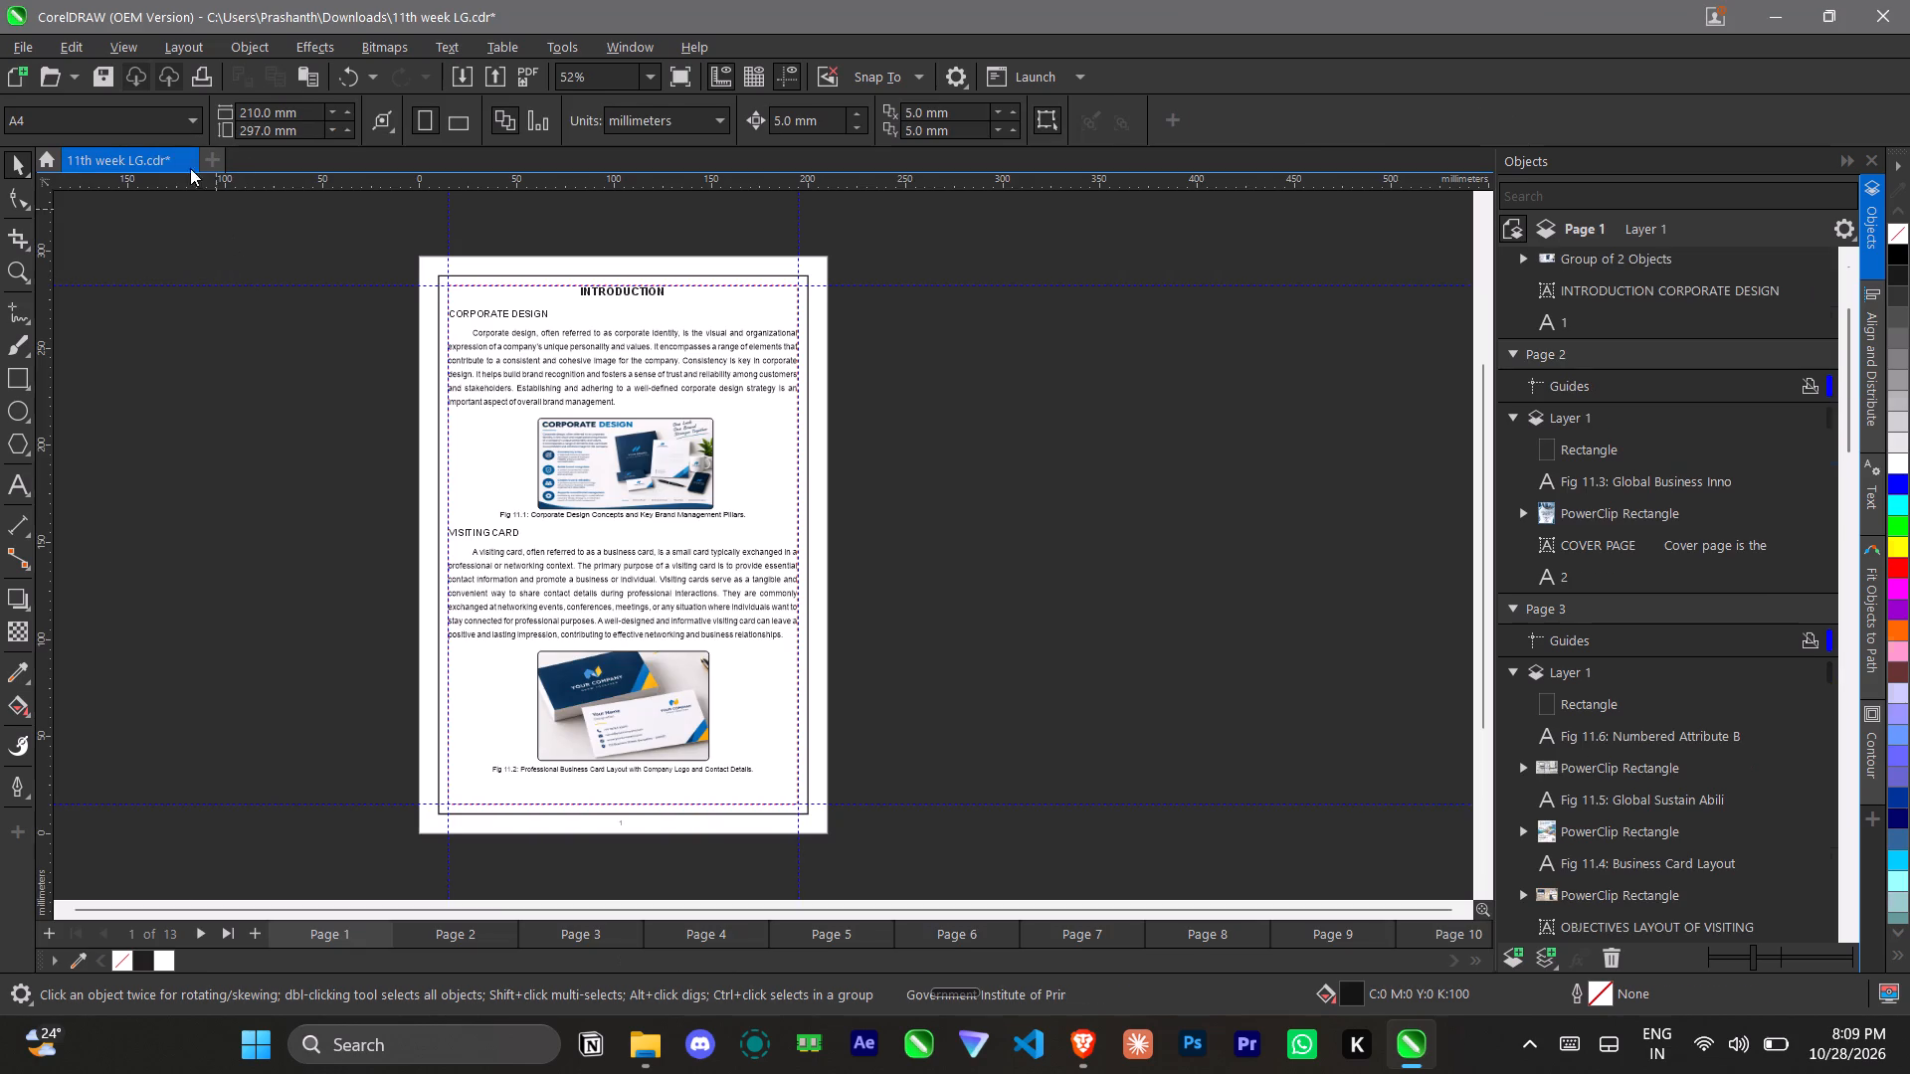
Close the 11th week LG document, saving its changes in the 26.0 (2025.0) file format.
{"action": "left_click", "coordinate": [187, 155]}
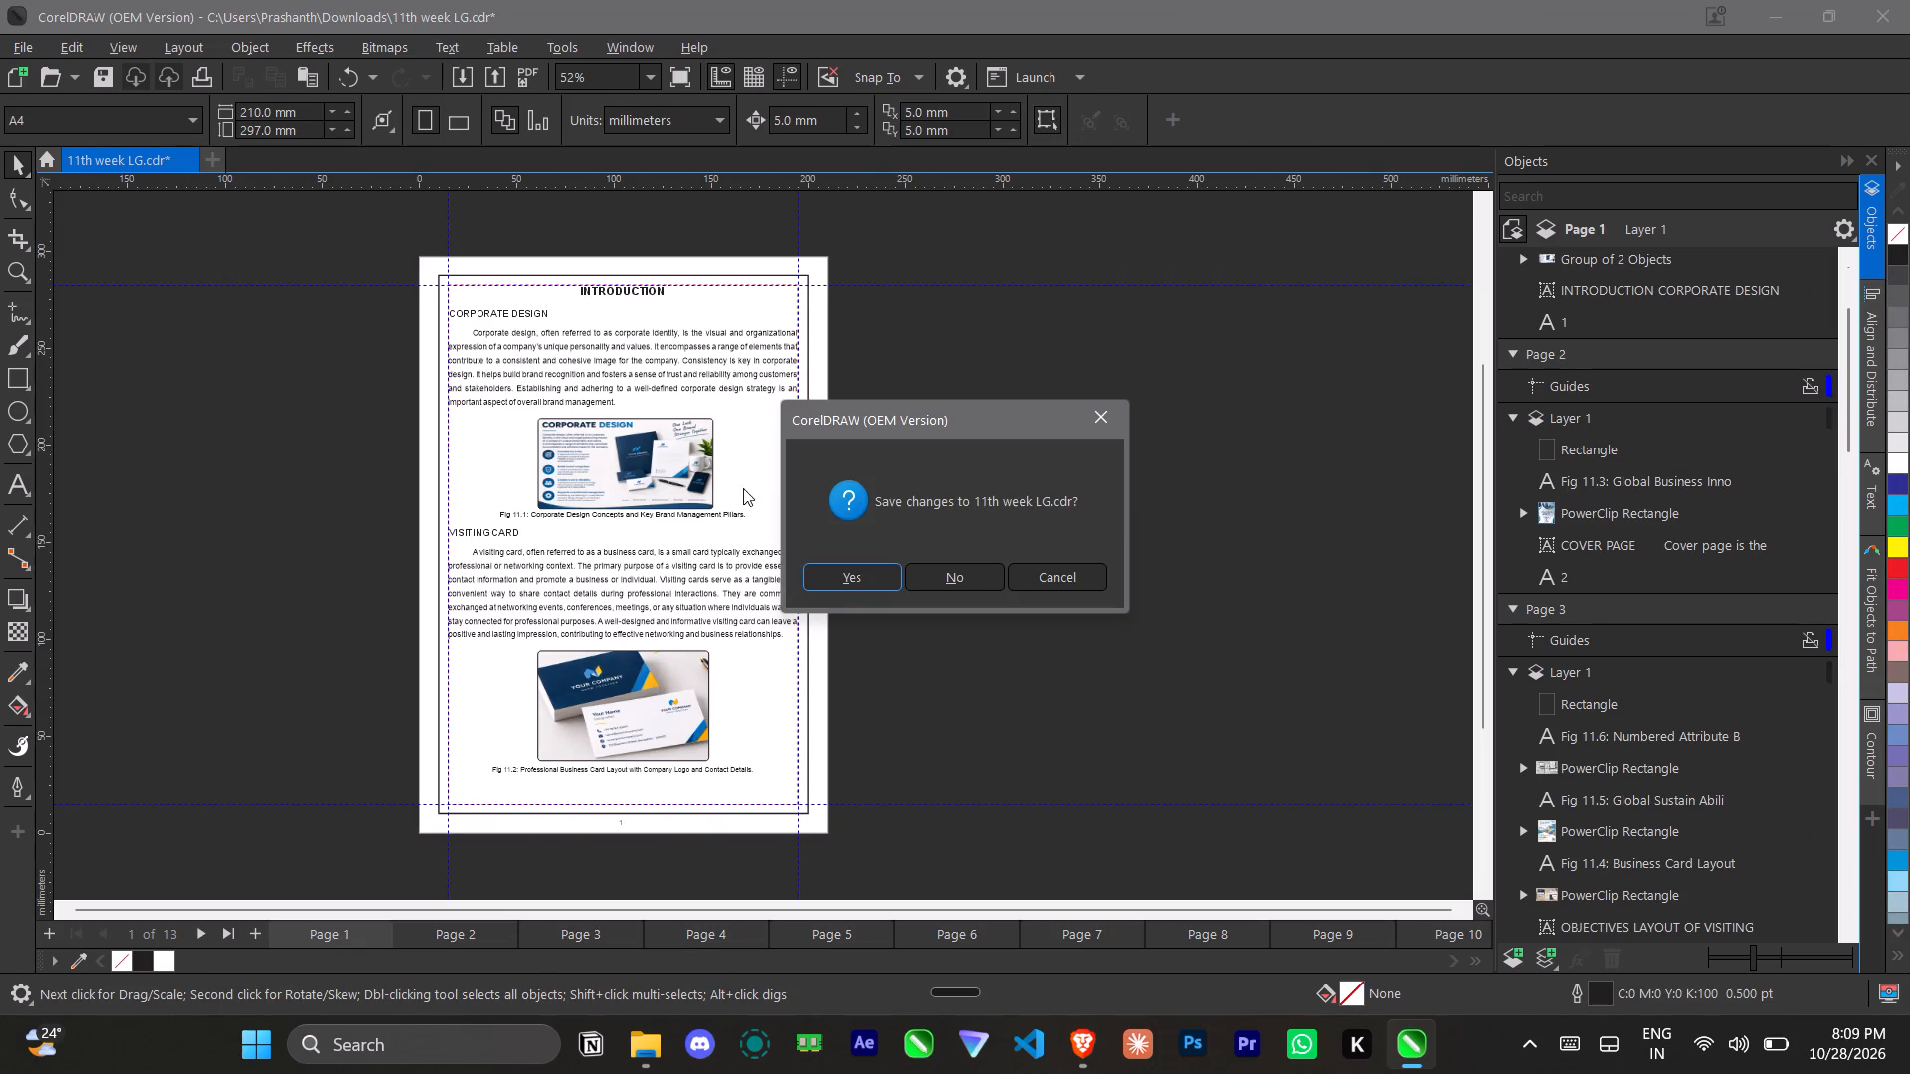
{"action": "left_click", "coordinate": [805, 568]}
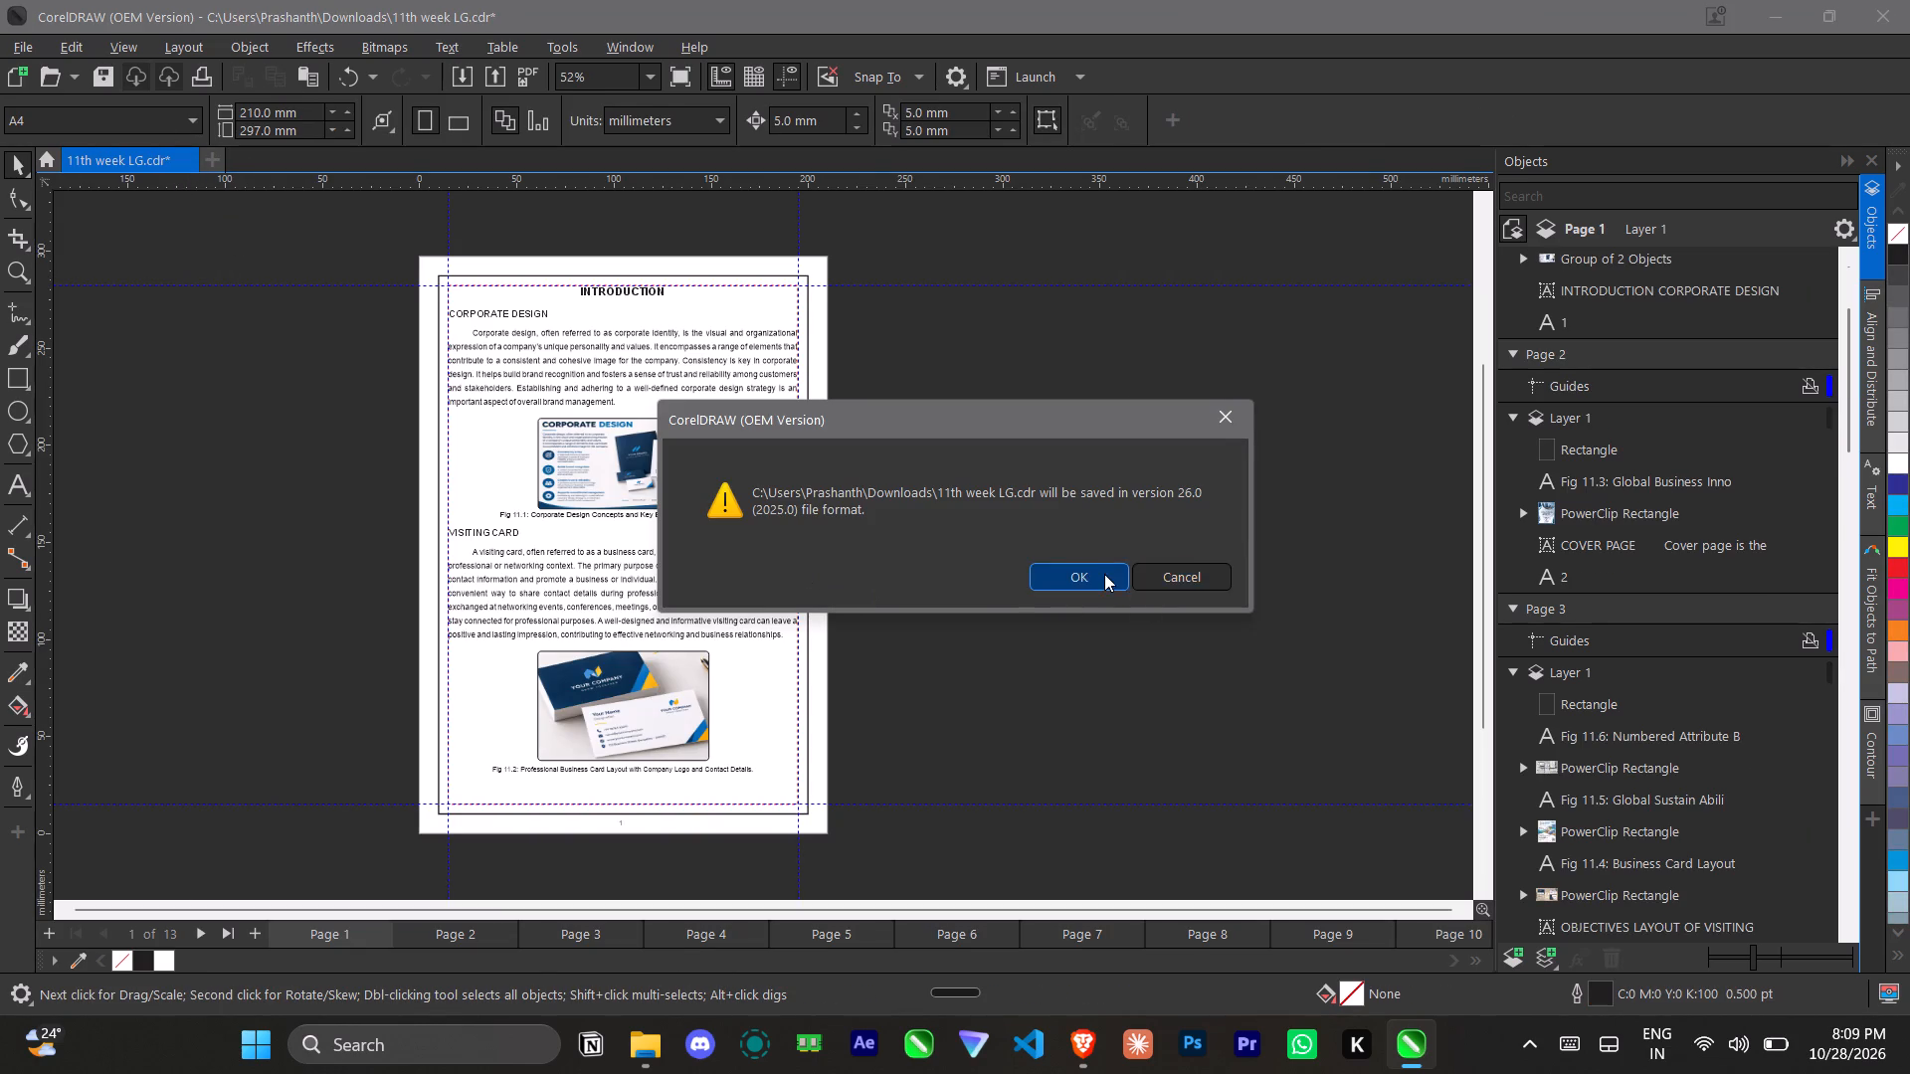
{"action": "left_click", "coordinate": [1104, 574]}
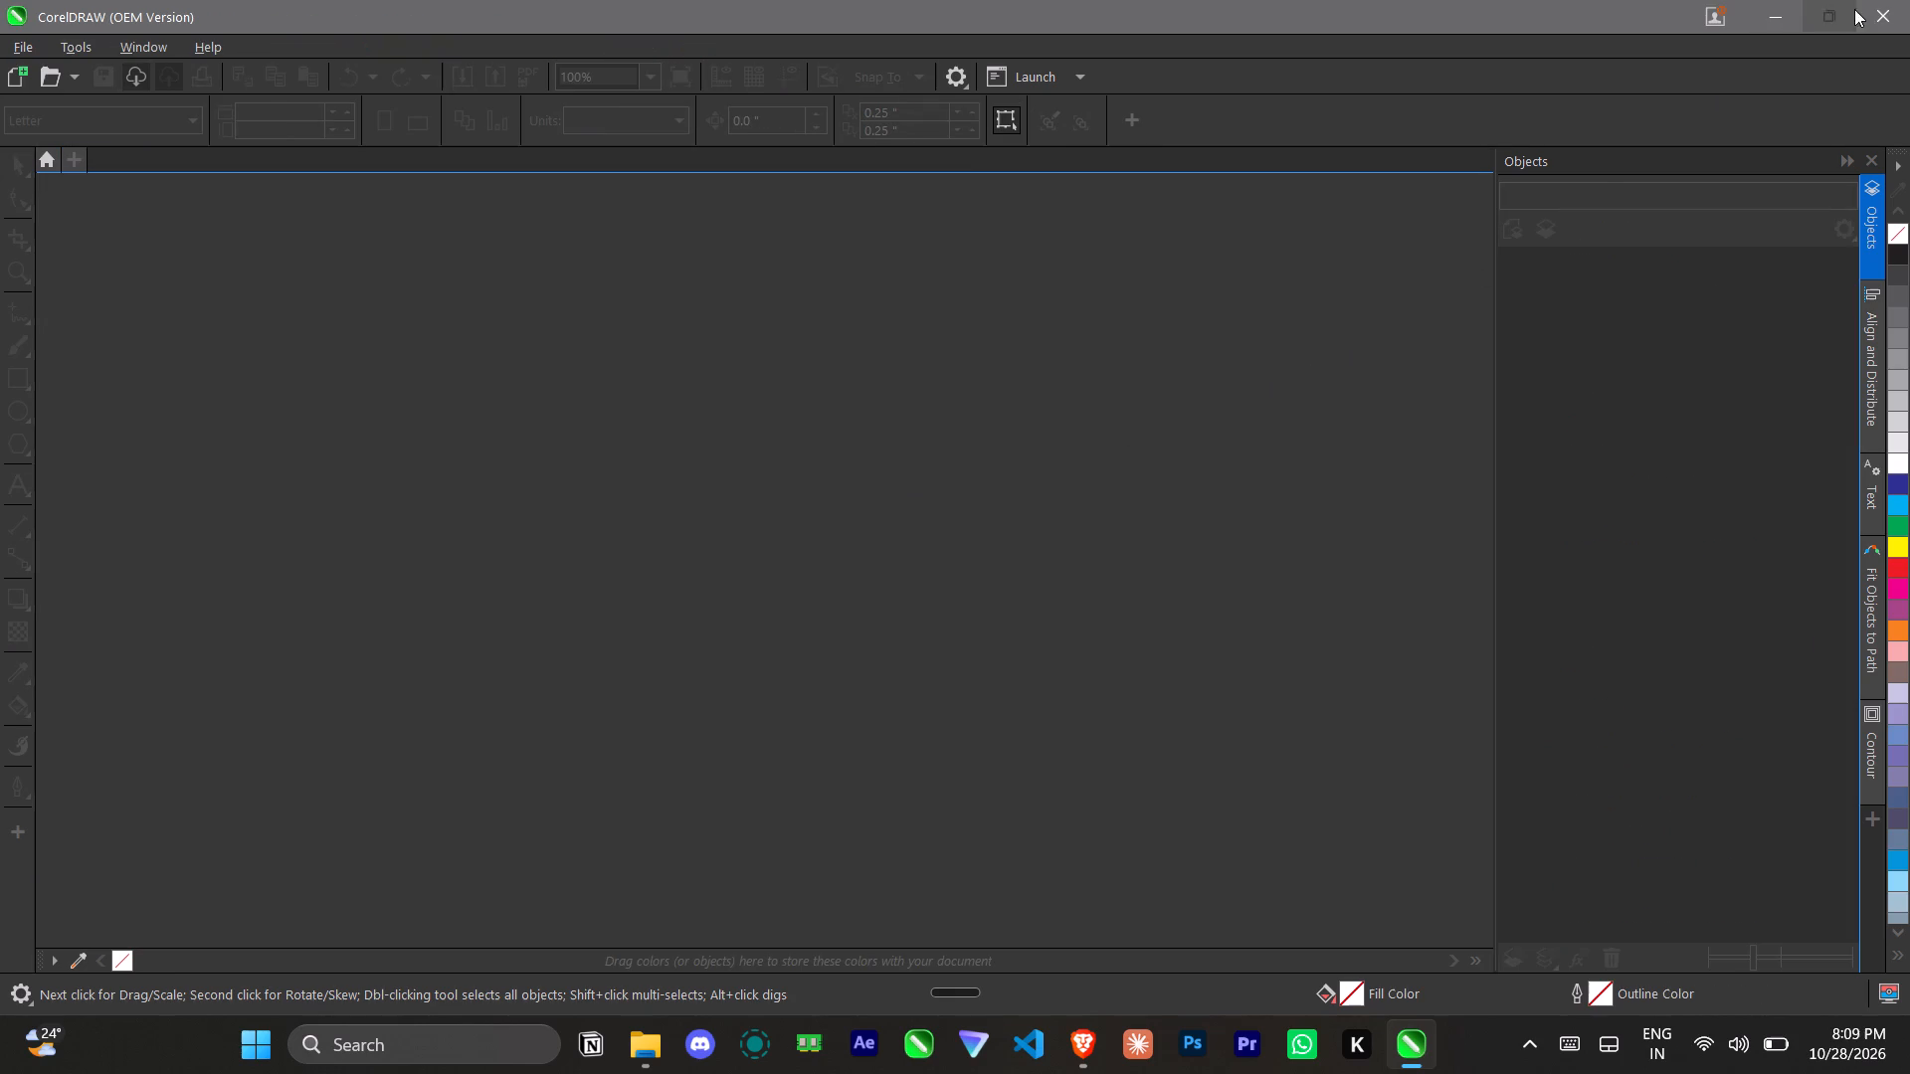
Exit CorelDRAW to return to the corel draw folder in File Explorer.
{"action": "left_click", "coordinate": [1864, 13]}
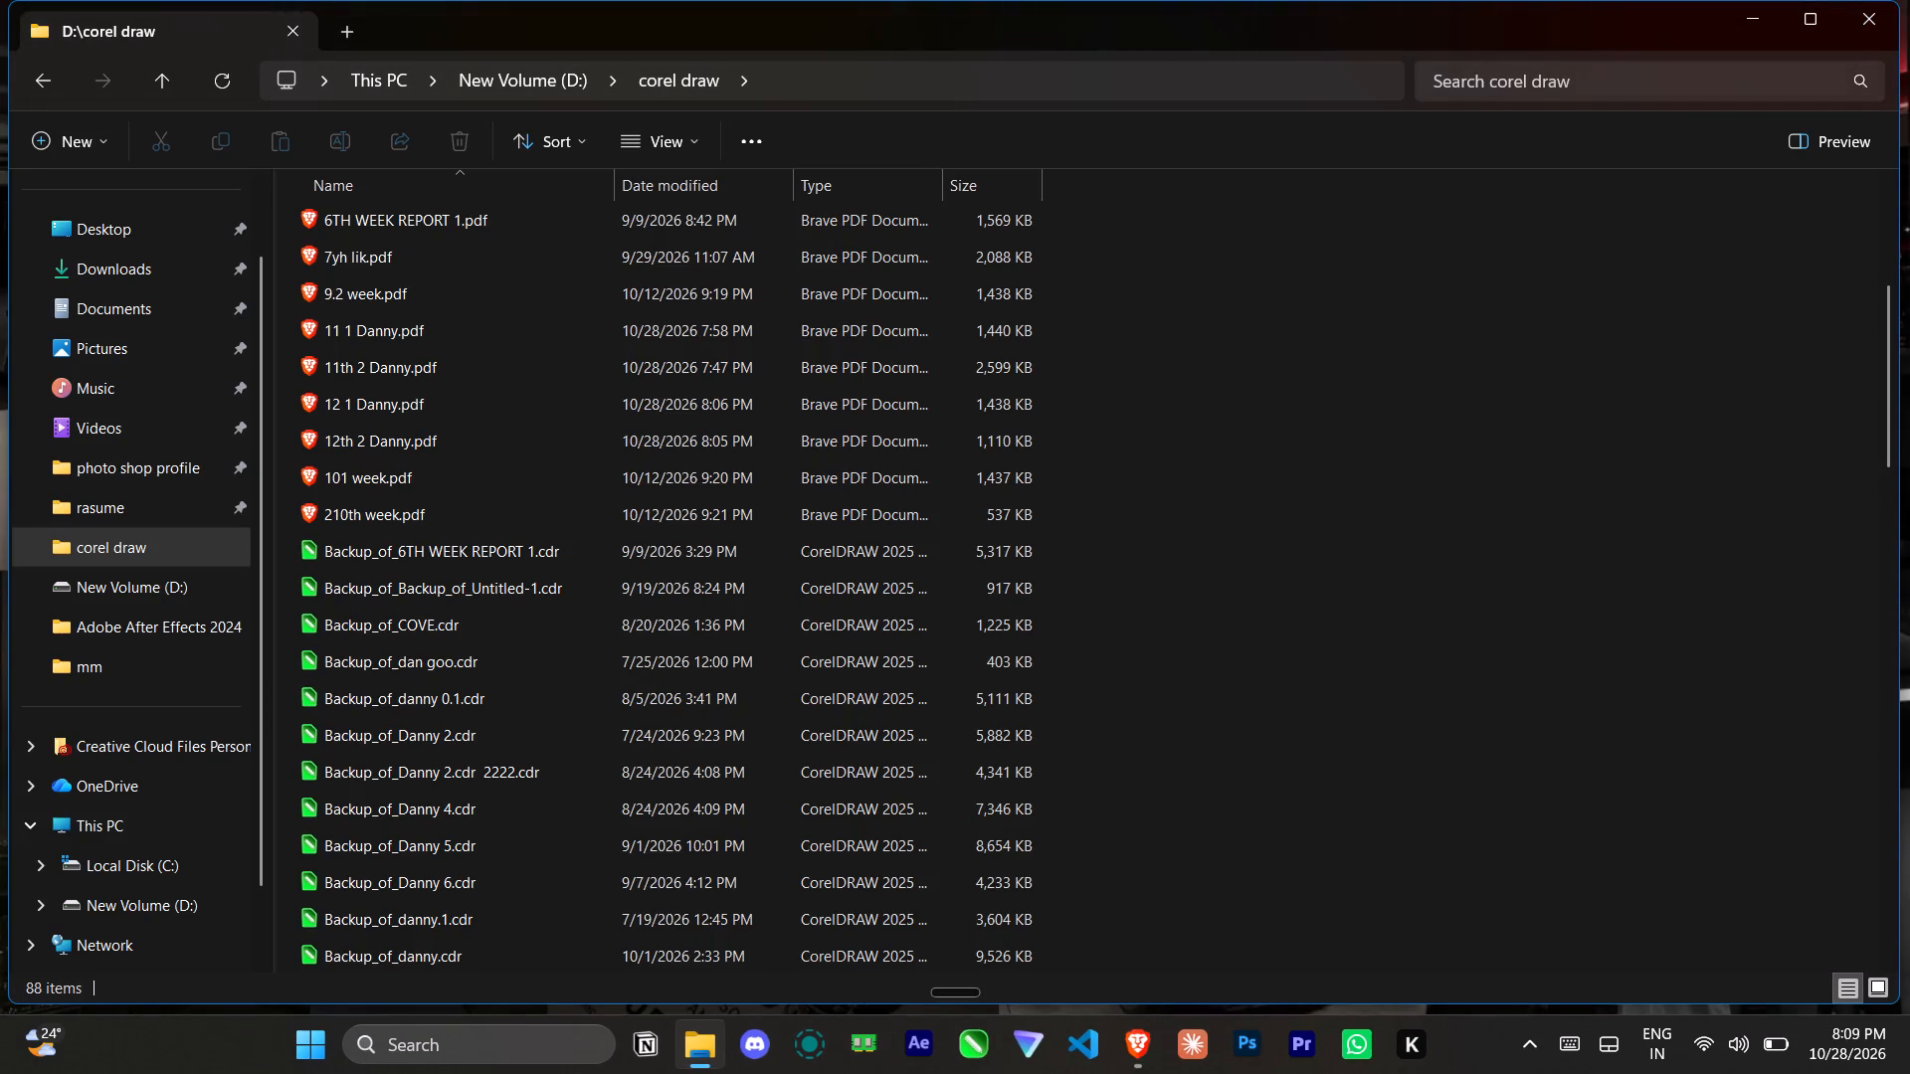
Copy the 11th week LG.cdr file from the Downloads folder.
{"action": "left_click", "coordinate": [82, 265]}
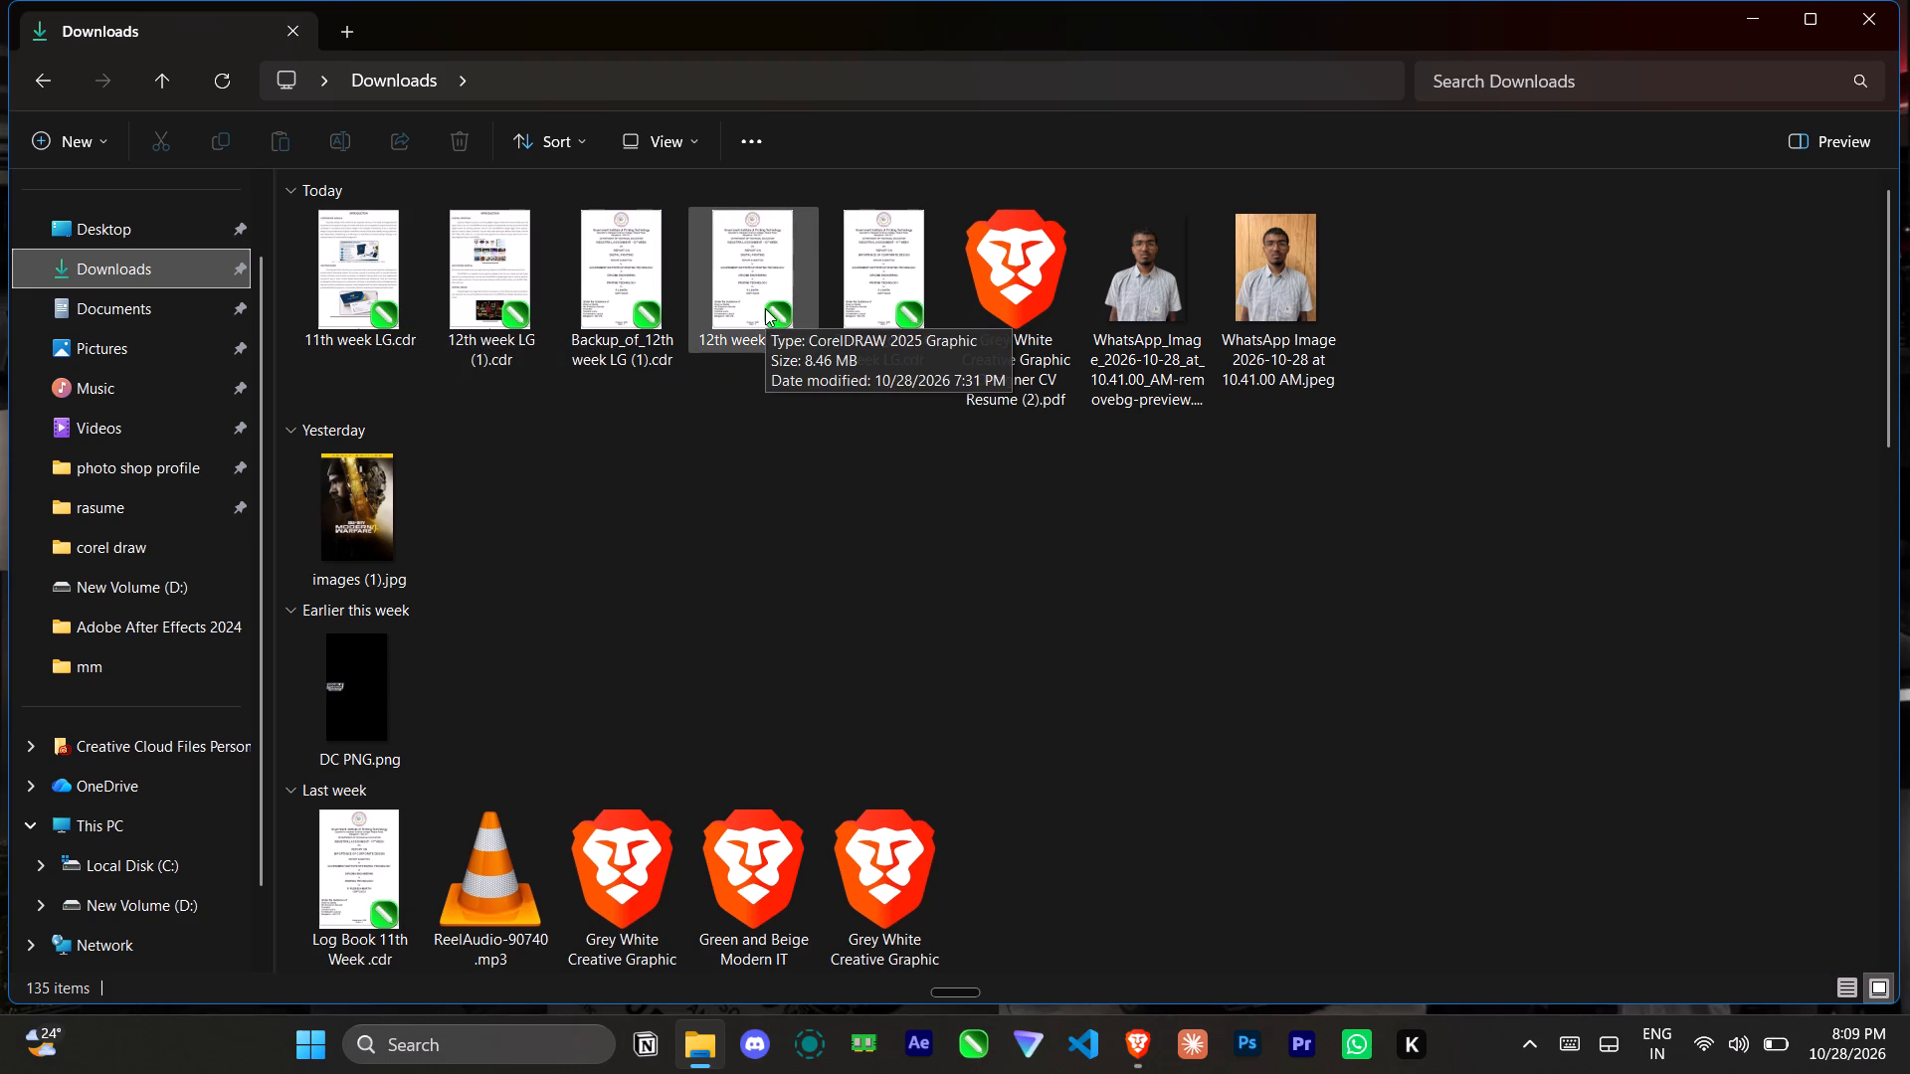
{"action": "left_click", "coordinate": [387, 302]}
{"action": "left_click", "coordinate": [198, 130]}
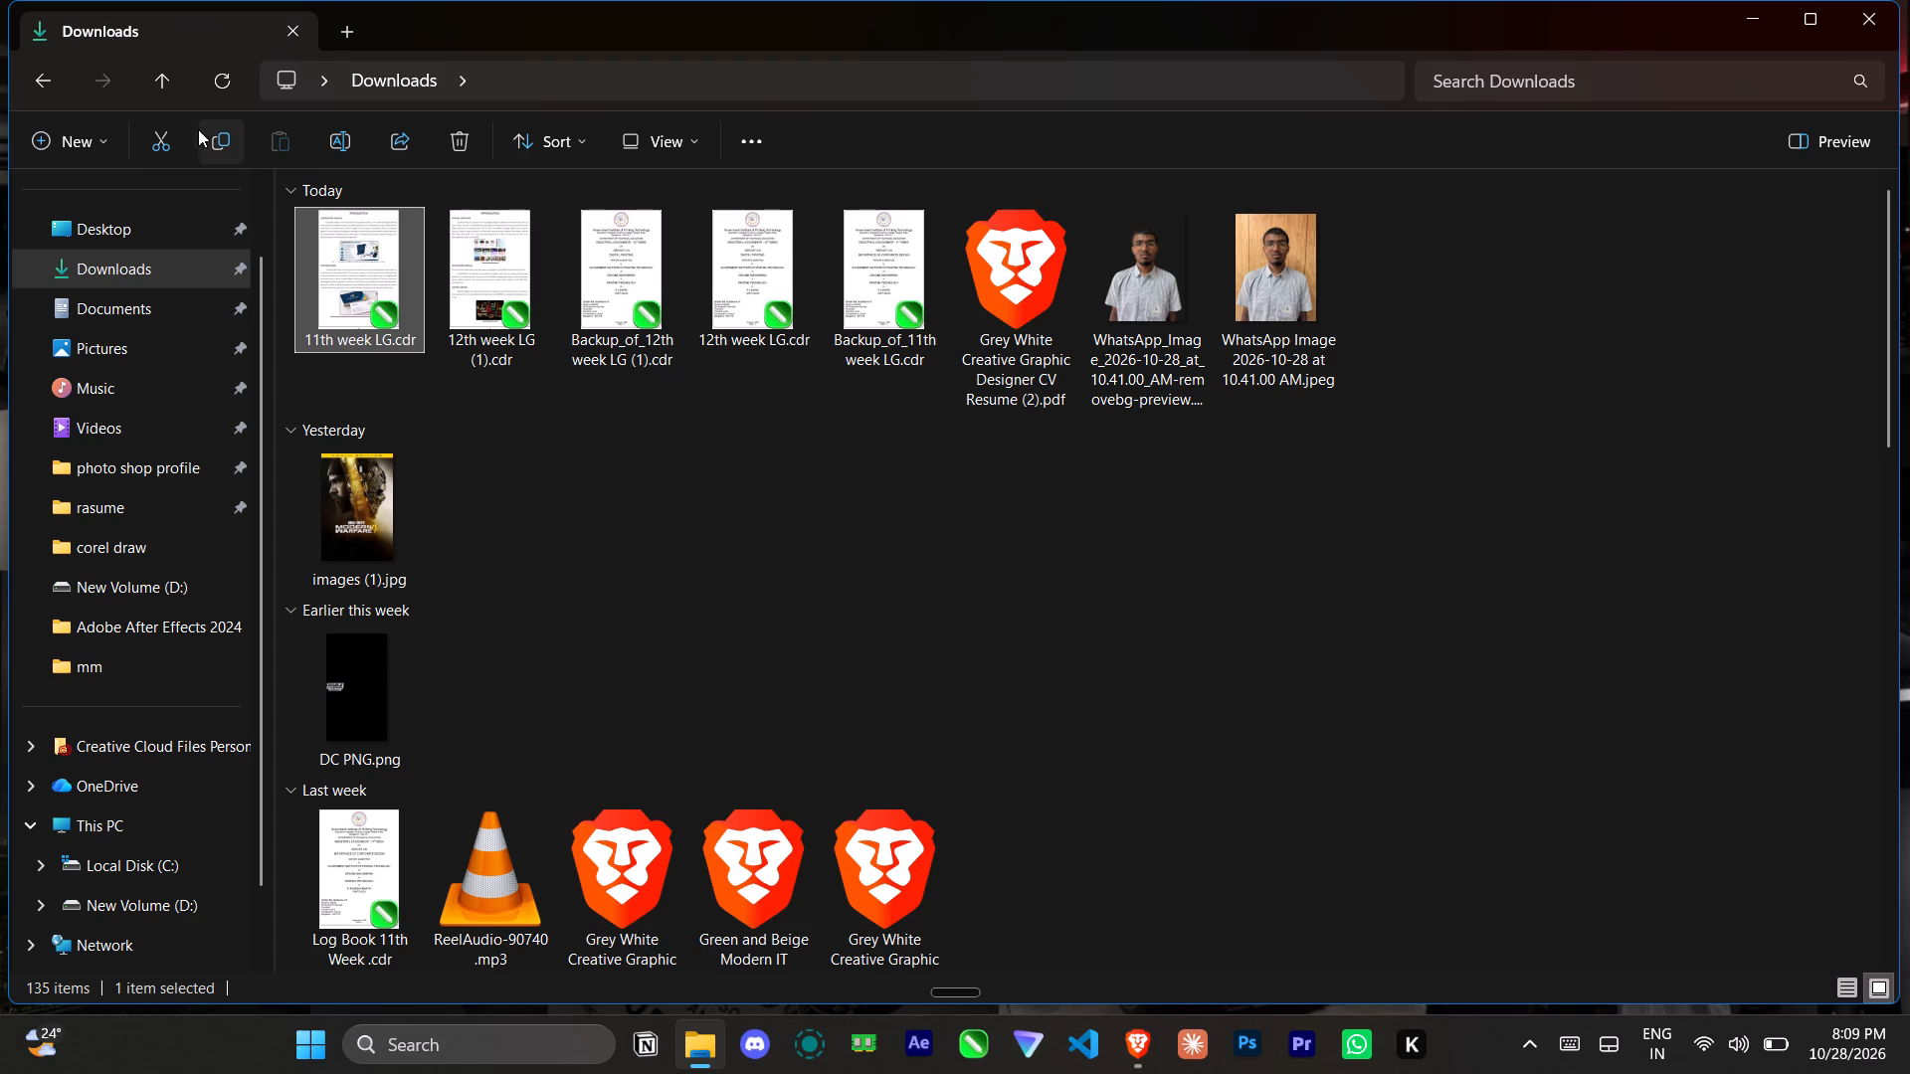
{"action": "left_click", "coordinate": [212, 146]}
Open Windows search and choose an entry from it.
{"action": "left_click", "coordinate": [511, 1031]}
{"action": "left_click", "coordinate": [556, 213]}
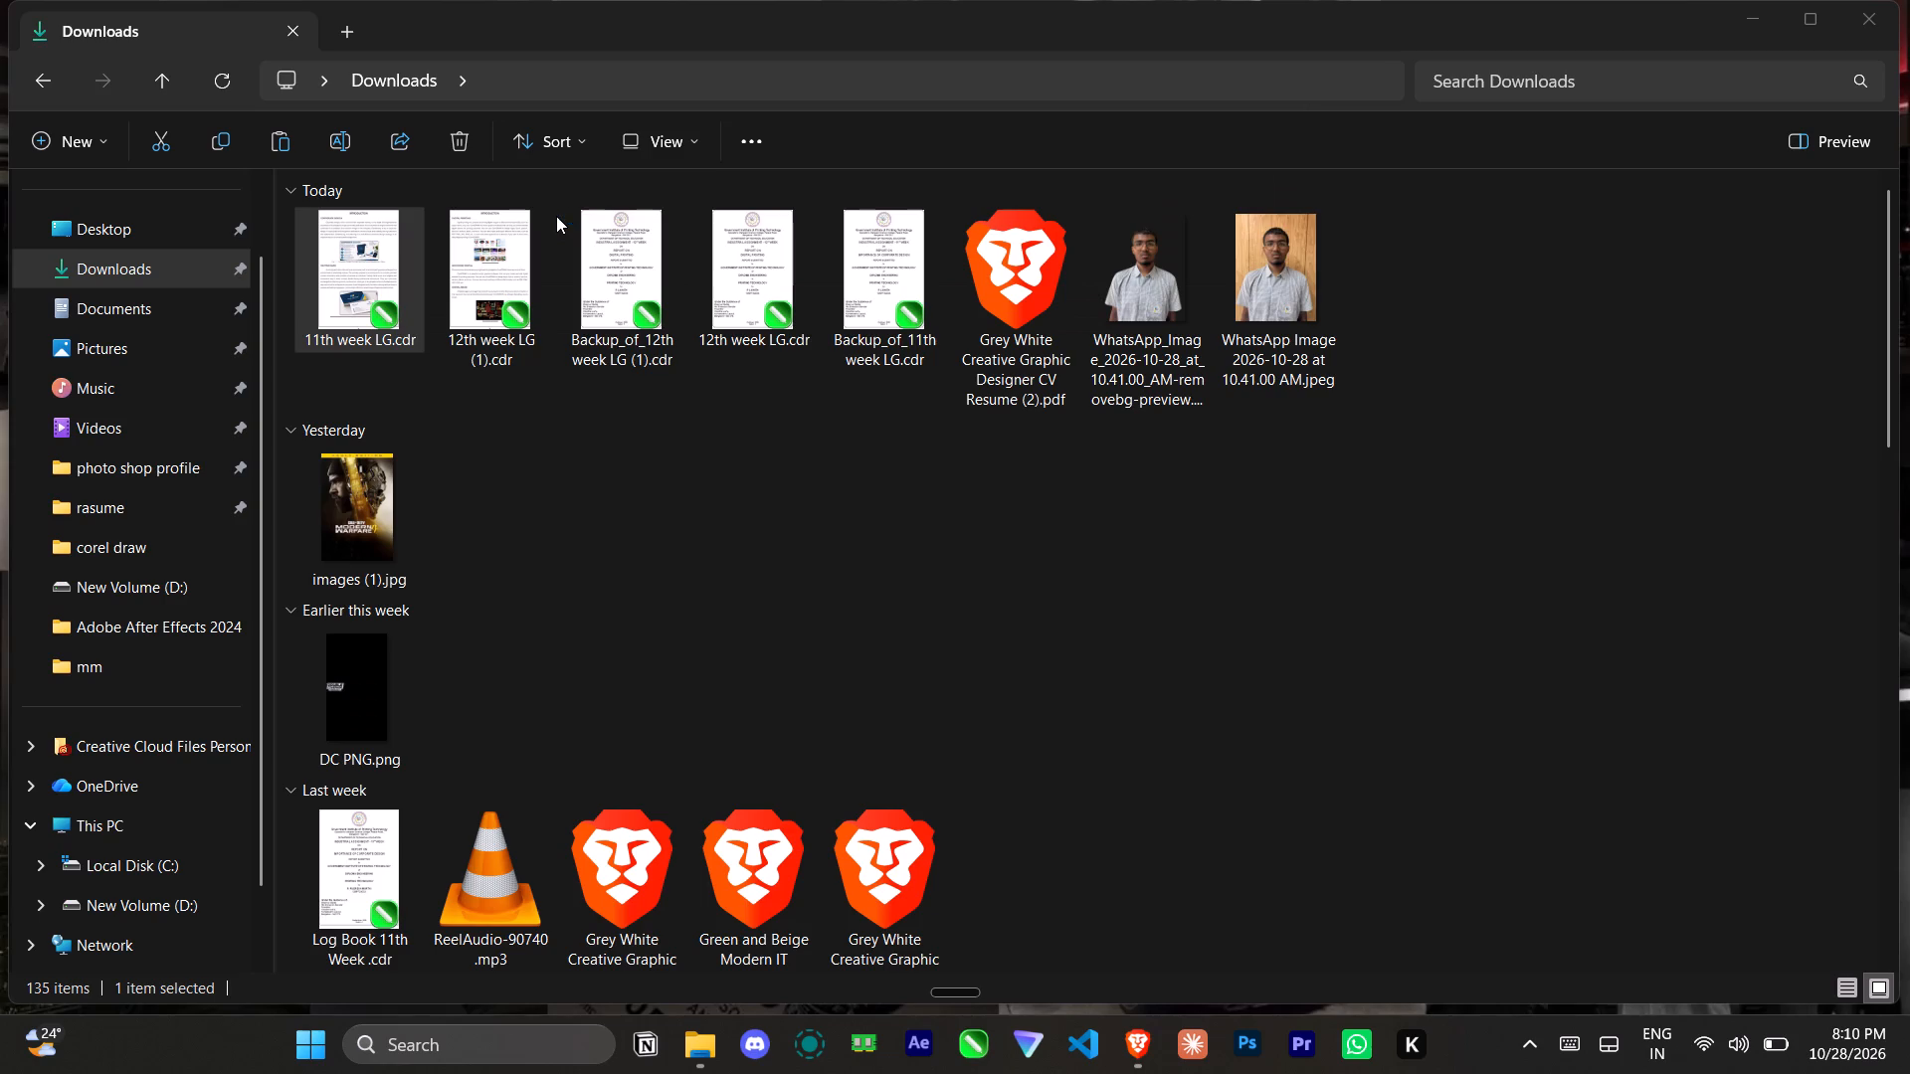